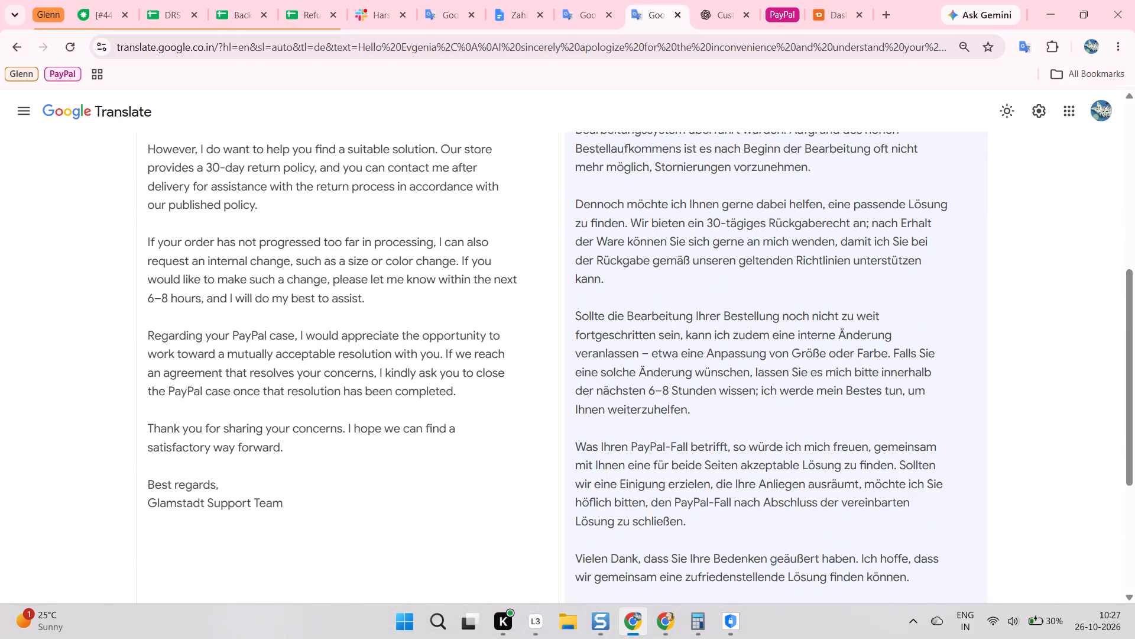
pyautogui.scroll(8, 575, 272)
pyautogui.scroll(-16, 691, 278)
pyautogui.click(871, 430)
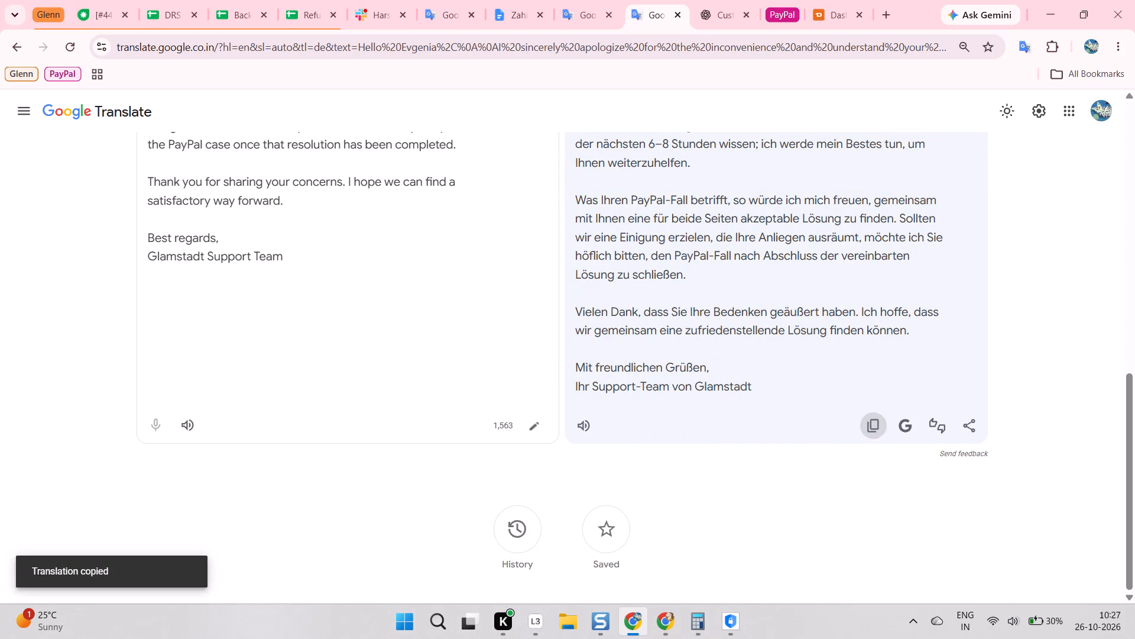
# Start a reply on ticket 441877, replace its default greeting with the copied German text, and add blank lines after the sign-off.
pyautogui.click(95, 0)
pyautogui.click(451, 334)
pyautogui.scroll(-7, 465, 306)
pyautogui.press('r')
pyautogui.scroll(-11, 273, 345)
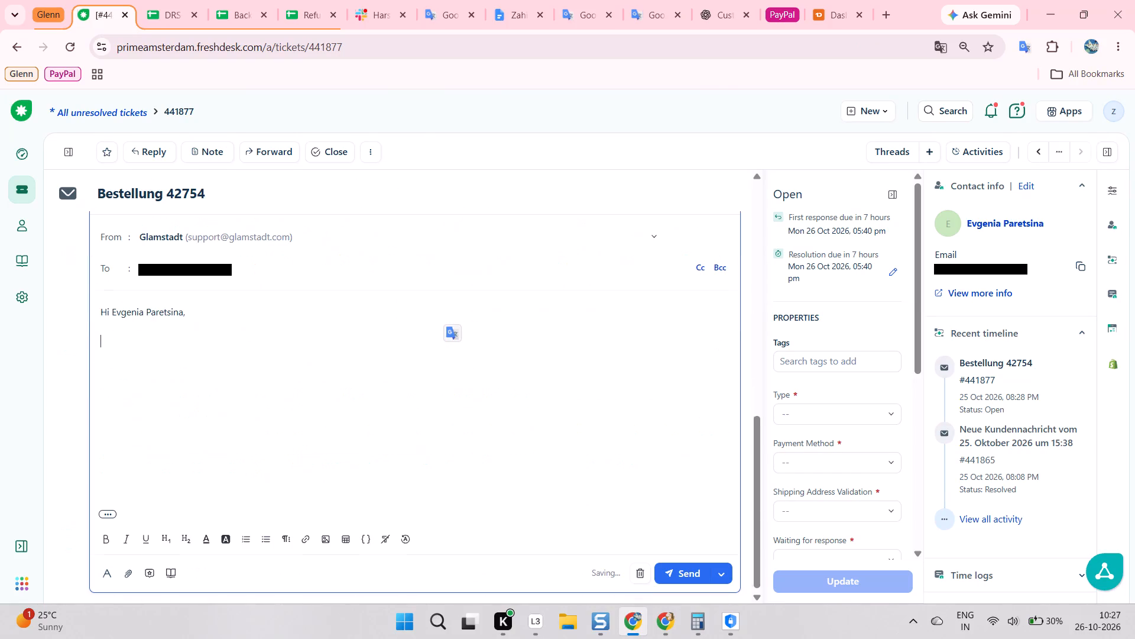
pyautogui.doubleClick(125, 505)
pyautogui.hotkey('ctrl', 'a')
pyautogui.press('BackSpace')
pyautogui.press('BackSpace')
pyautogui.press('BackSpace')
pyautogui.press('BackSpace')
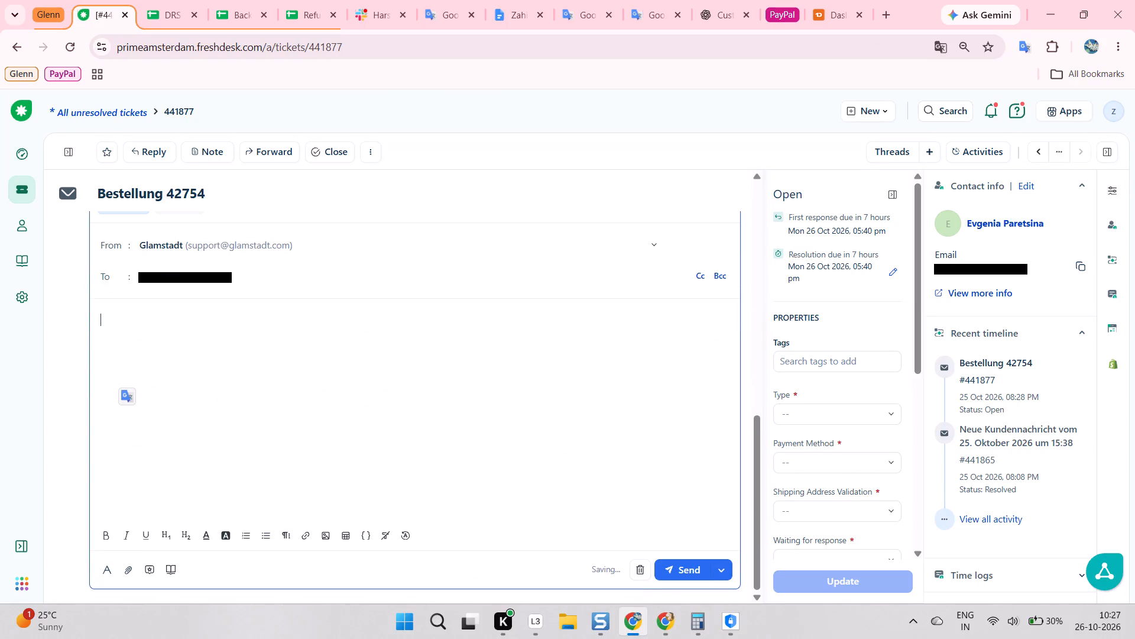
pyautogui.hotkey('ctrl', 'v')
pyautogui.scroll(-10, 205, 381)
pyautogui.click(173, 514)
pyautogui.press('Return')
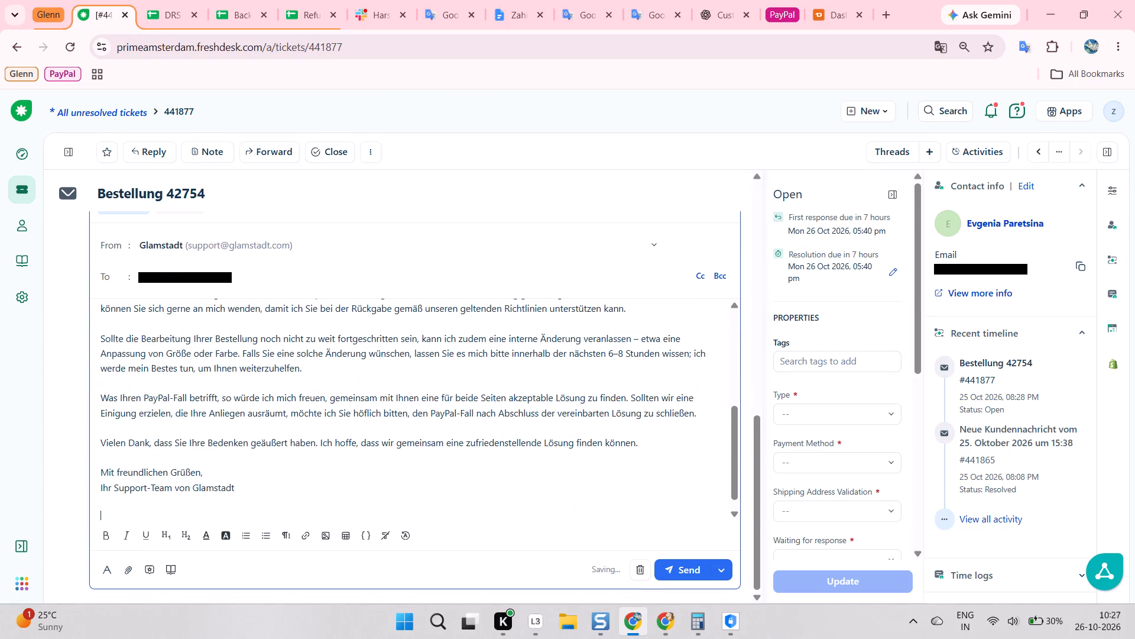
pyautogui.press('Return')
pyautogui.scroll(-7, 407, 508)
# From the Glamstadt Shopify admin, open the online store and go to its Stornierungsbedingungen page.
pyautogui.click(657, 617)
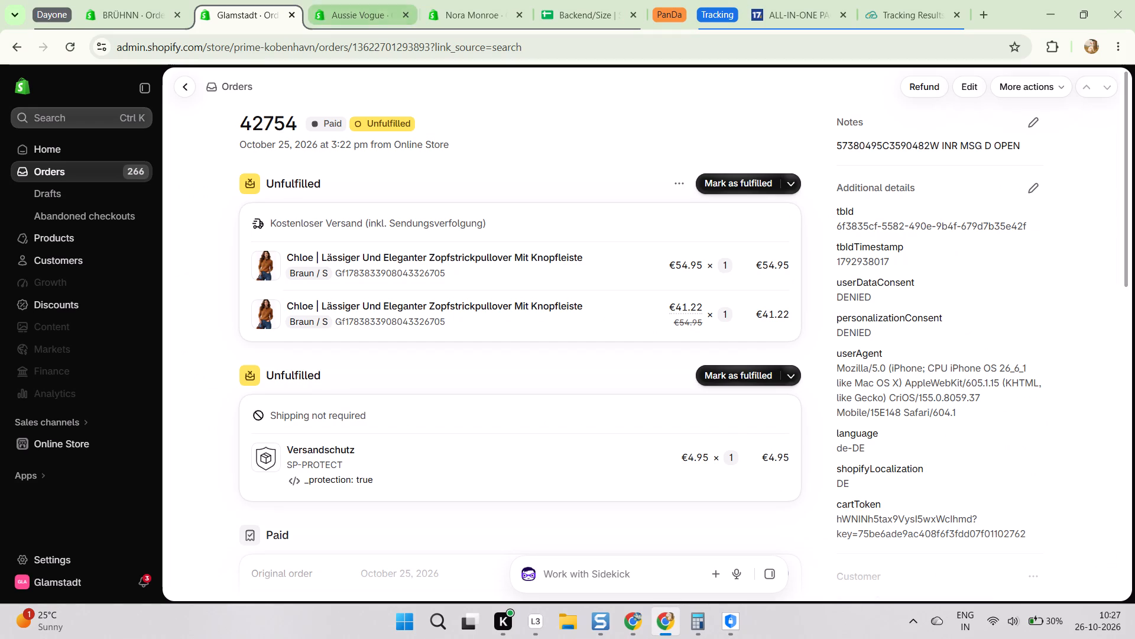
pyautogui.scroll(1, 384, 220)
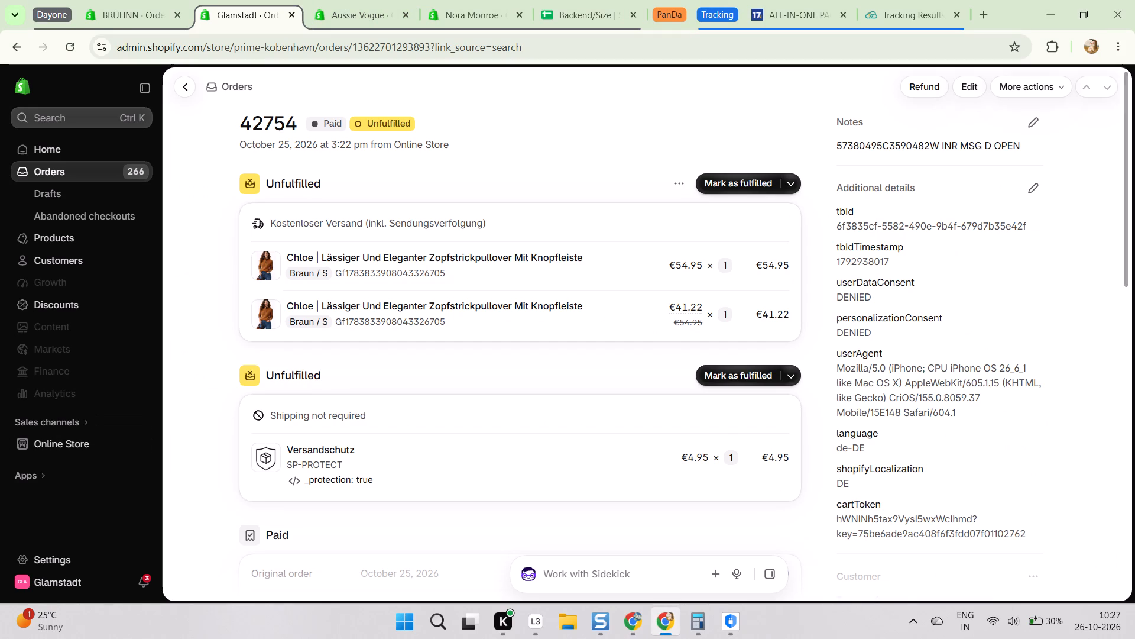
pyautogui.click(137, 443)
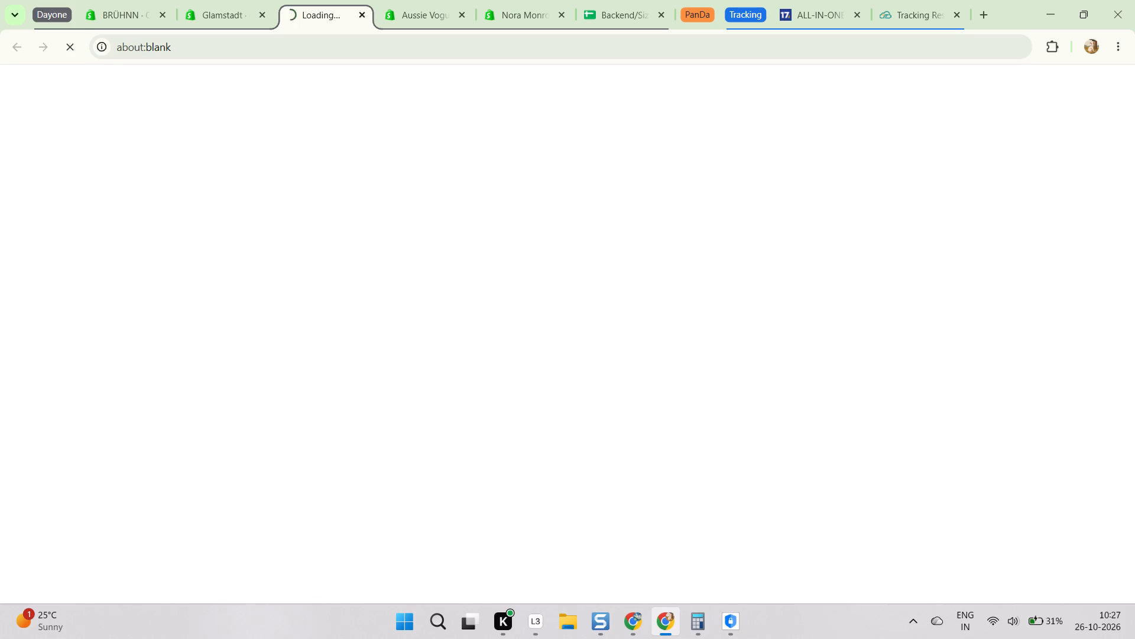
pyautogui.scroll(-20, 373, 288)
pyautogui.scroll(-1, 373, 288)
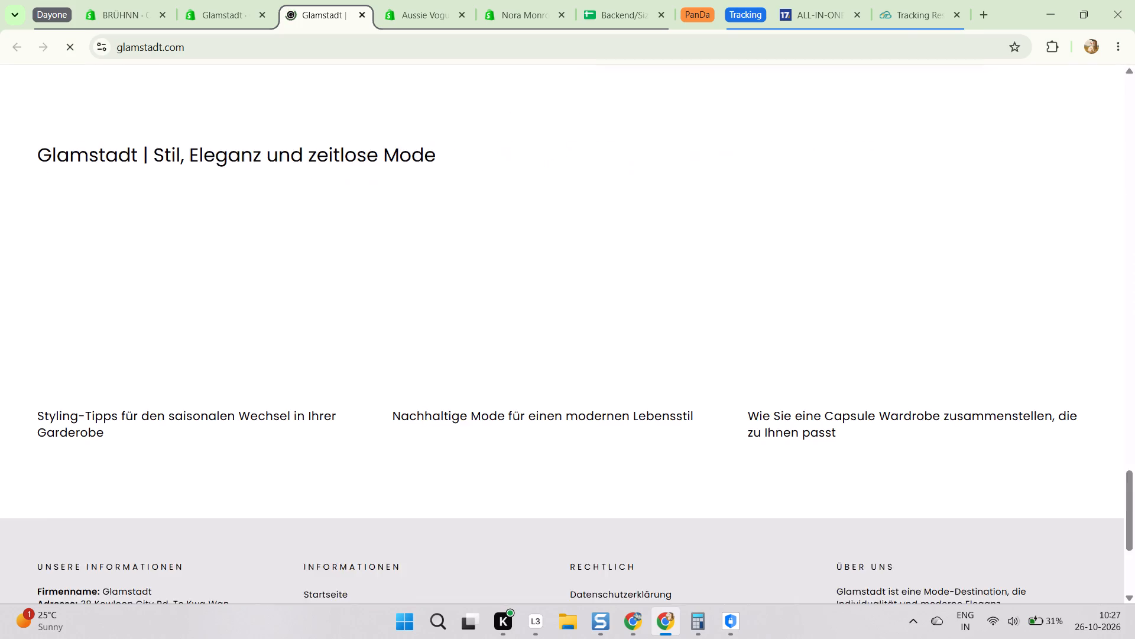
pyautogui.scroll(-10, 536, 305)
pyautogui.click(617, 437)
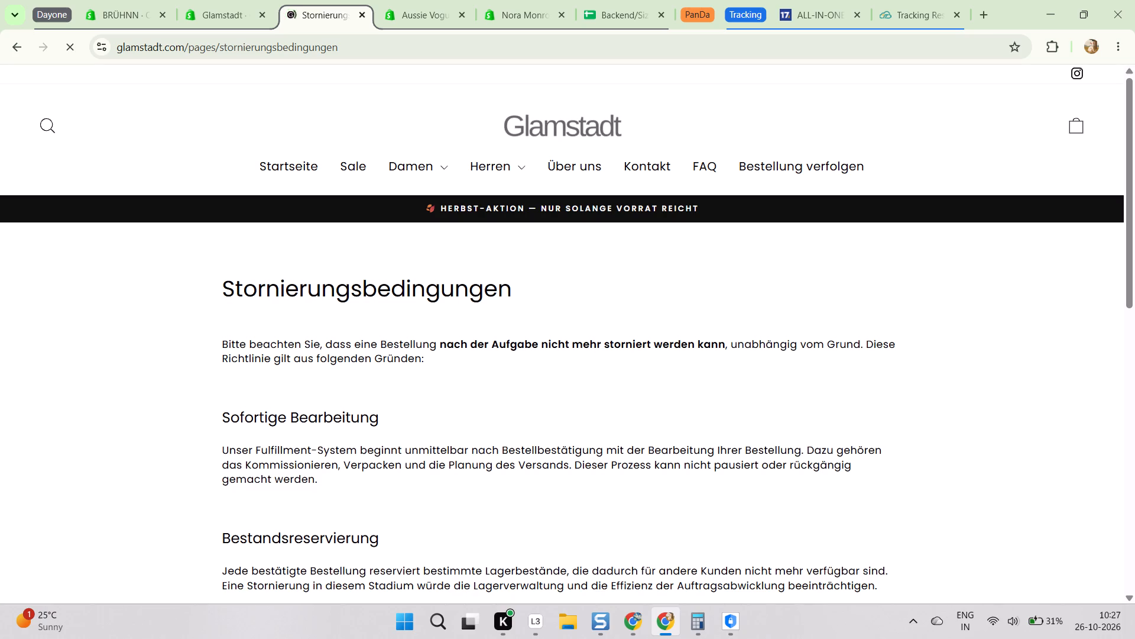
pyautogui.click(1036, 584)
pyautogui.click(1061, 509)
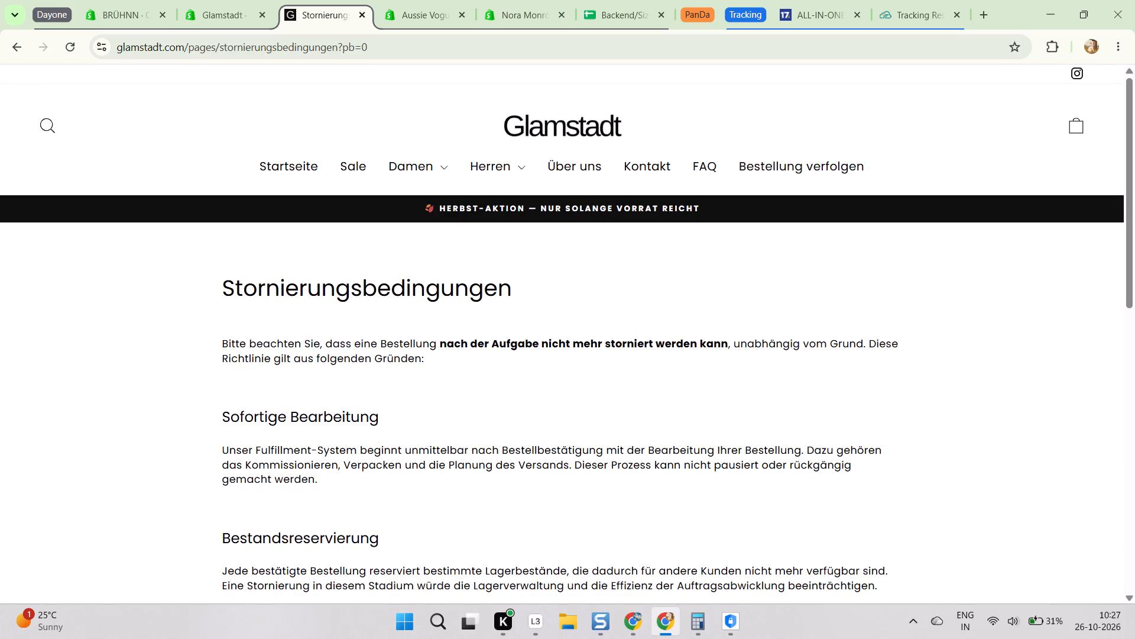
pyautogui.scroll(4, 495, 336)
# Capture the Stornierungsbedingungen page with Snagit, from the web address down through the Sofortige Bearbeitung section, and copy the image.
pyautogui.click(1014, 0)
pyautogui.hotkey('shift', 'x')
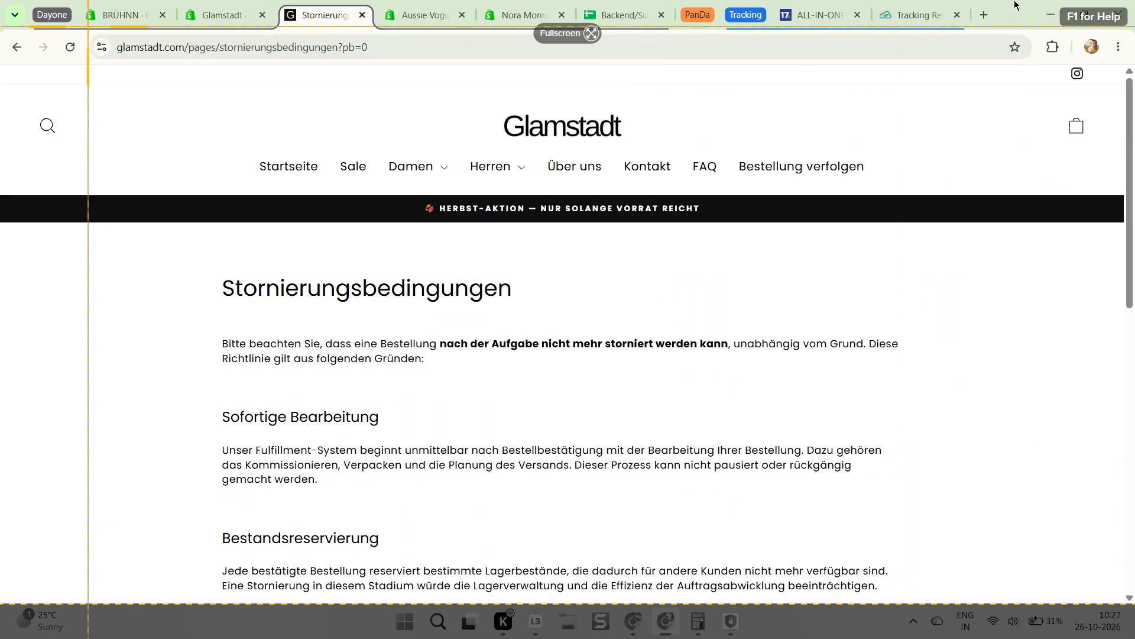
pyautogui.moveTo(86, 30); pyautogui.dragTo(980, 524)
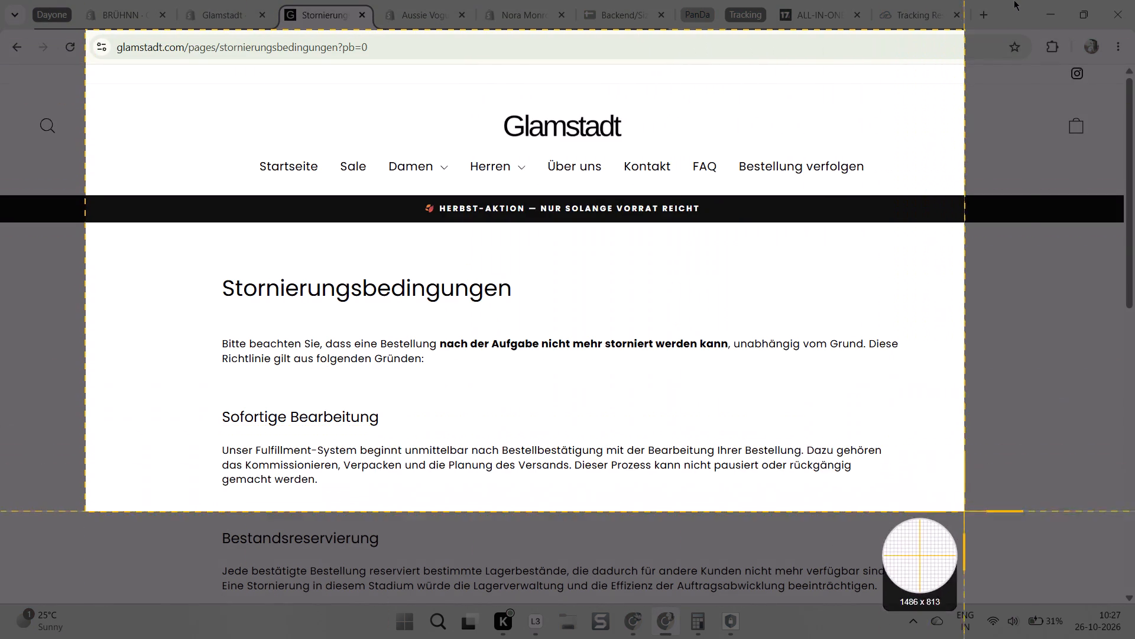
pyautogui.moveTo(980, 524); pyautogui.dragTo(1035, 514)
pyautogui.click(388, 552)
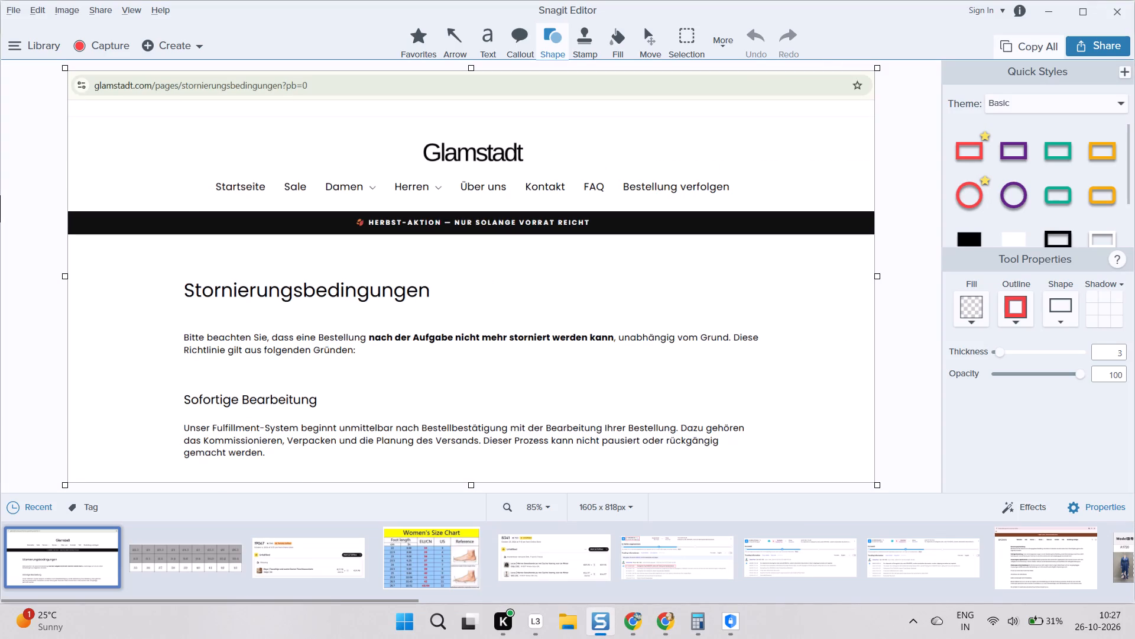
pyautogui.click(1019, 45)
# Insert the cancellation policy screenshot beneath the German reply on ticket 441877 and send it.
pyautogui.hotkey('alt', 'Tab')
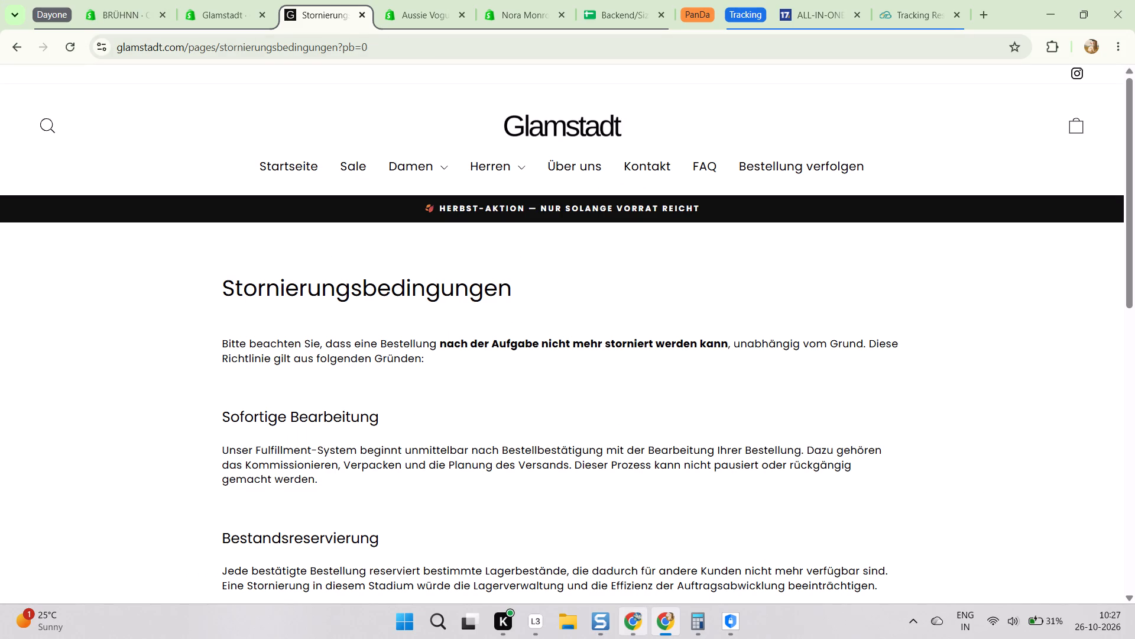
pyautogui.click(623, 634)
pyautogui.hotkey('ctrl', 'v')
pyautogui.scroll(-12, 294, 445)
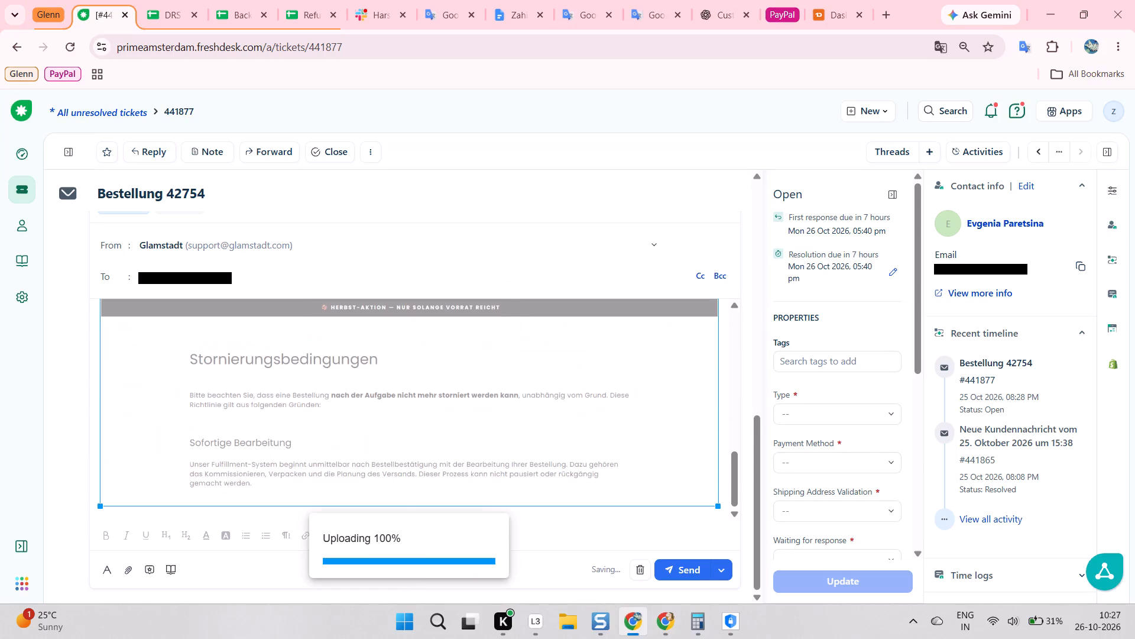
pyautogui.scroll(-5, 611, 552)
pyautogui.click(673, 573)
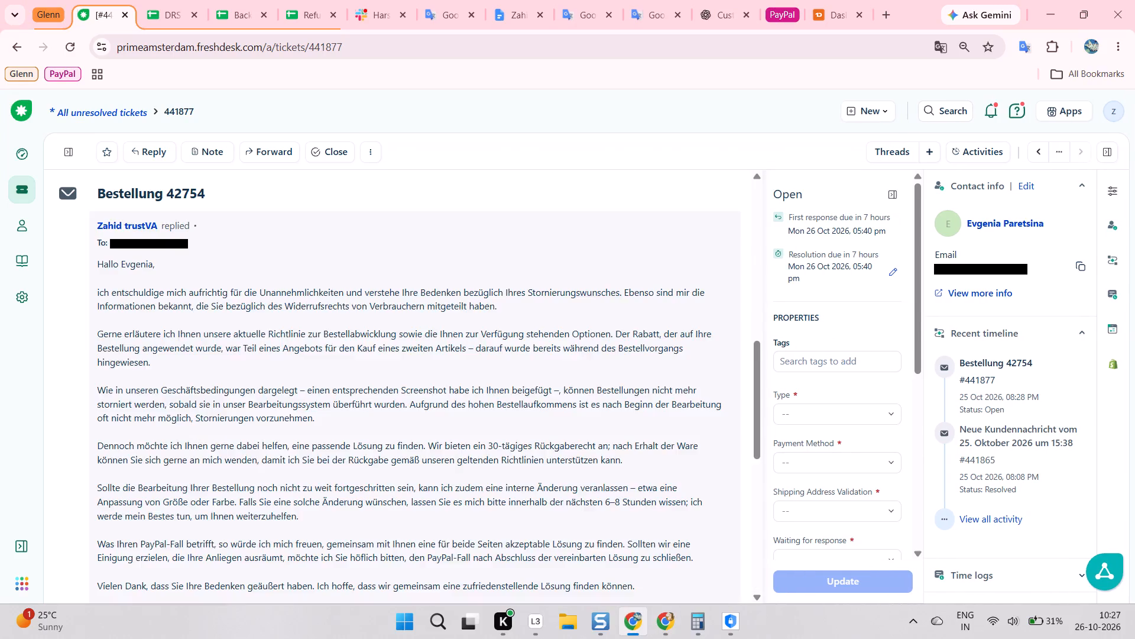
pyautogui.scroll(-5, 525, 420)
pyautogui.hotkey('alt', 'Tab')
pyautogui.click(237, 0)
pyautogui.scroll(-5, 547, 240)
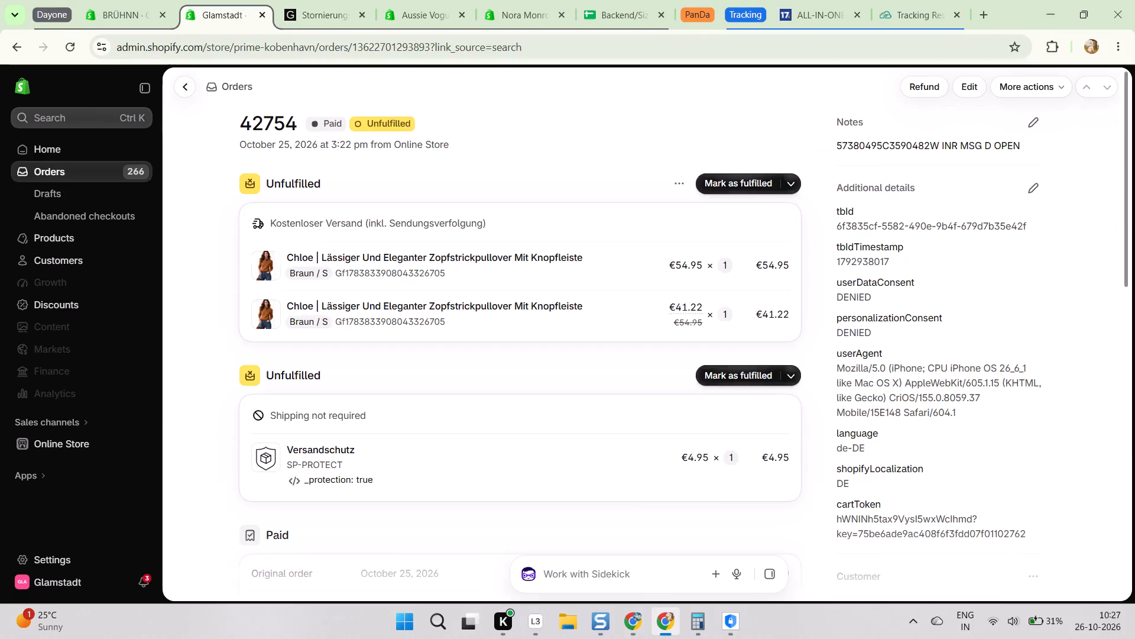
pyautogui.scroll(-5, 580, 243)
pyautogui.hotkey('alt', 'Tab')
pyautogui.click(819, 409)
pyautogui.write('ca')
pyautogui.click(819, 450)
pyautogui.press('Tab')
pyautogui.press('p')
pyautogui.press('Tab')
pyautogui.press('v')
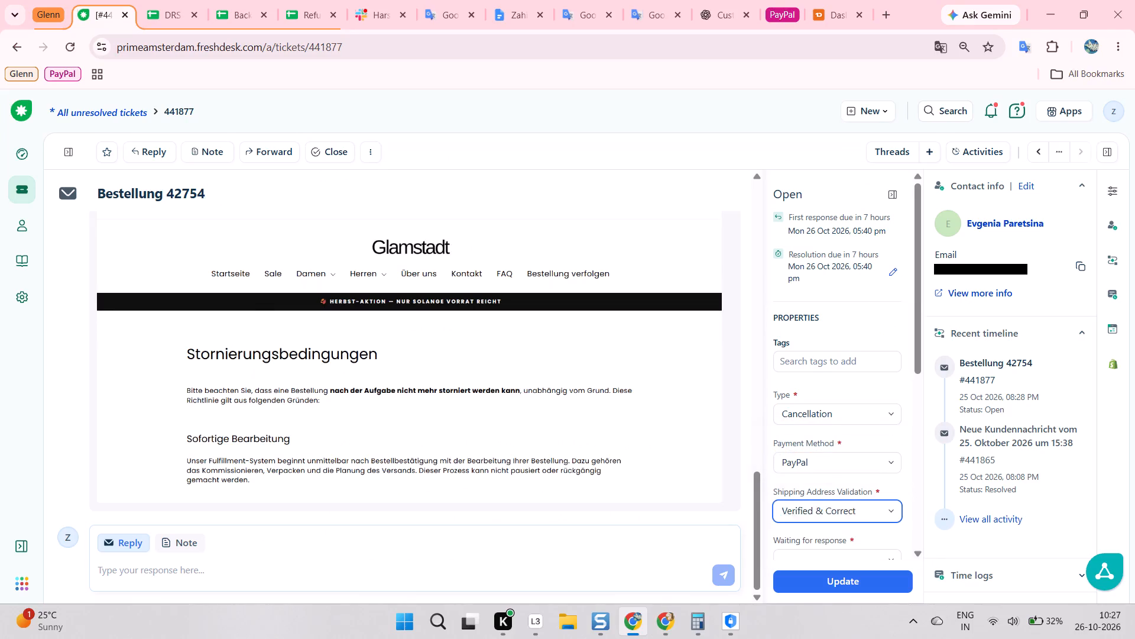
pyautogui.press('Tab')
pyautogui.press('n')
pyautogui.press('Tab')
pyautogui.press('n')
pyautogui.press('Tab')
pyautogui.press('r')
pyautogui.press('Tab')
pyautogui.press('Tab')
pyautogui.press('Tab')
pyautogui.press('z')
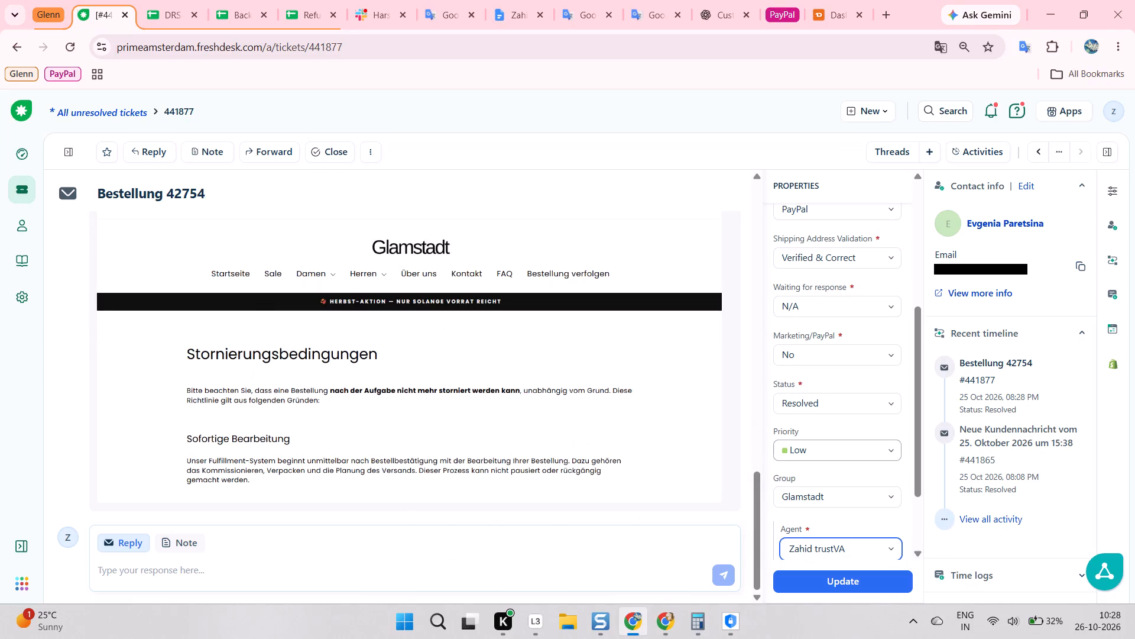
pyautogui.scroll(-5, 831, 477)
pyautogui.click(841, 587)
pyautogui.scroll(-2, 316, 214)
pyautogui.doubleClick(172, 105)
pyautogui.hotkey('ctrl', 'c')
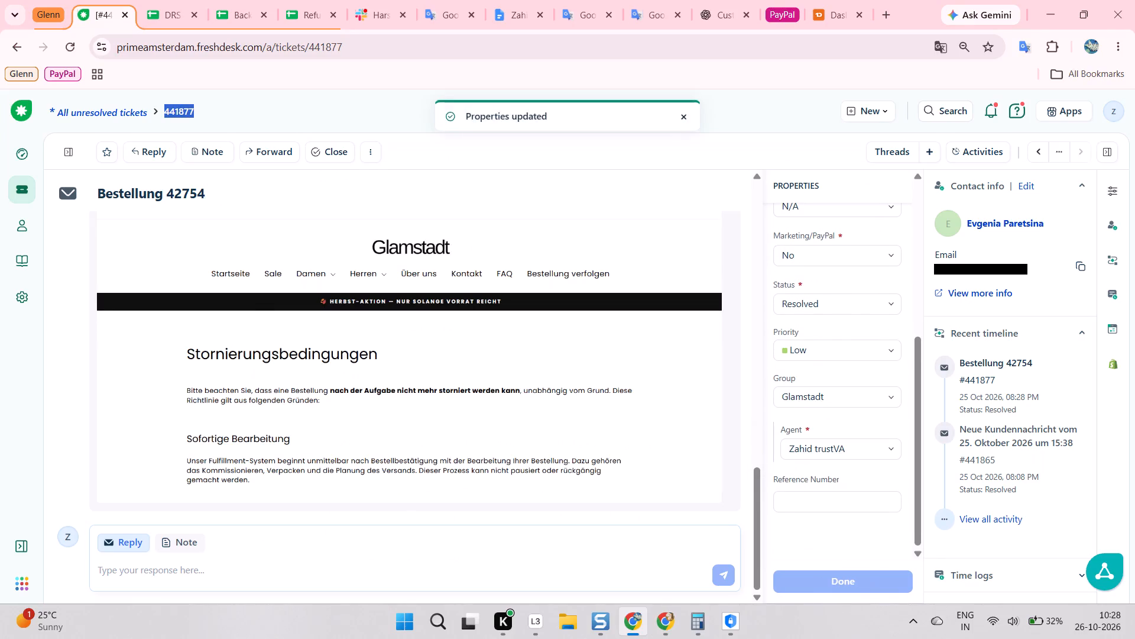
pyautogui.hotkey('ctrl', 'c')
pyautogui.click(164, 5)
pyautogui.hotkey('ctrl', 'v')
pyautogui.click(351, 297)
pyautogui.click(355, 304)
pyautogui.scroll(-1, 355, 304)
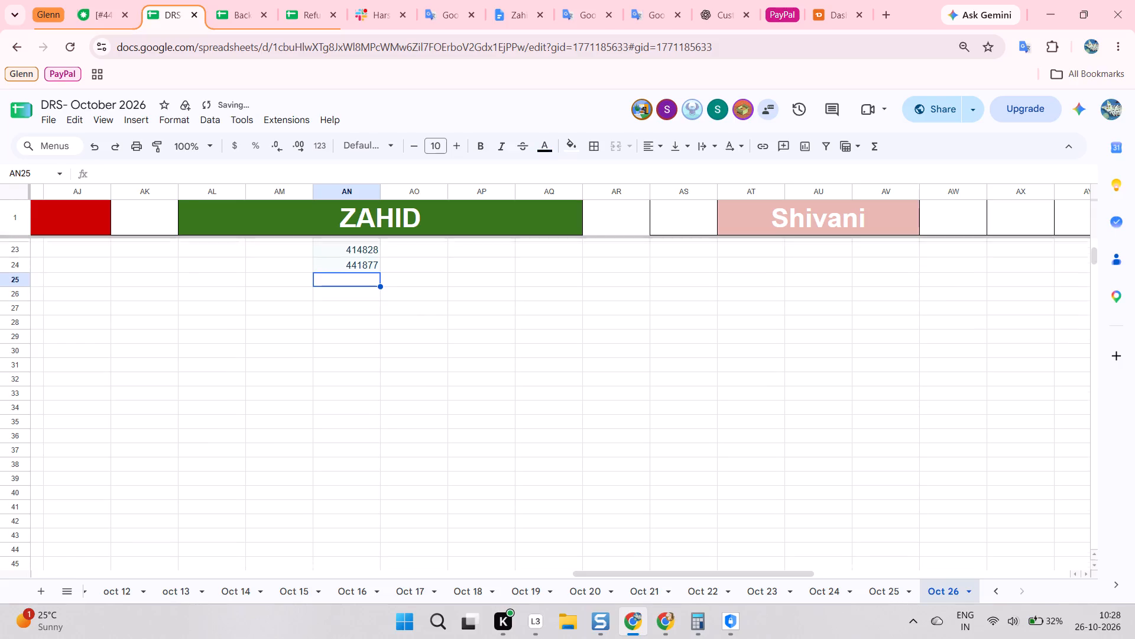
pyautogui.scroll(-1, 355, 304)
pyautogui.scroll(1, 355, 304)
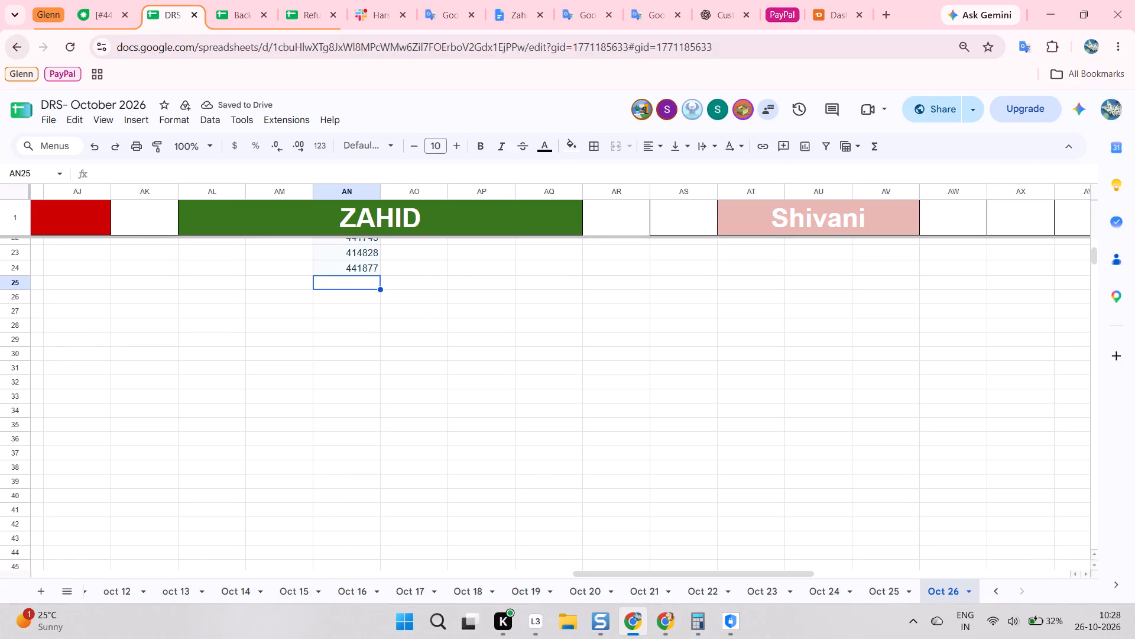
# Open the next Freshdesk ticket, 441952, and read the customer's message and recent timeline.
pyautogui.click(81, 0)
pyautogui.scroll(4, 463, 336)
pyautogui.click(457, 343)
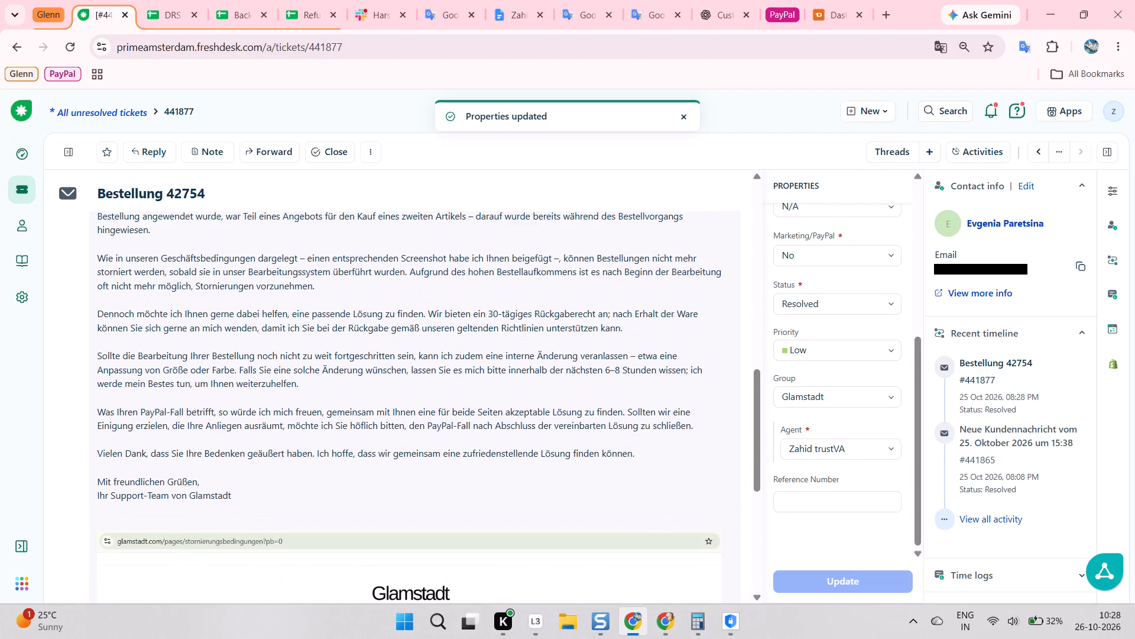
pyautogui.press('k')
pyautogui.scroll(-11, 453, 338)
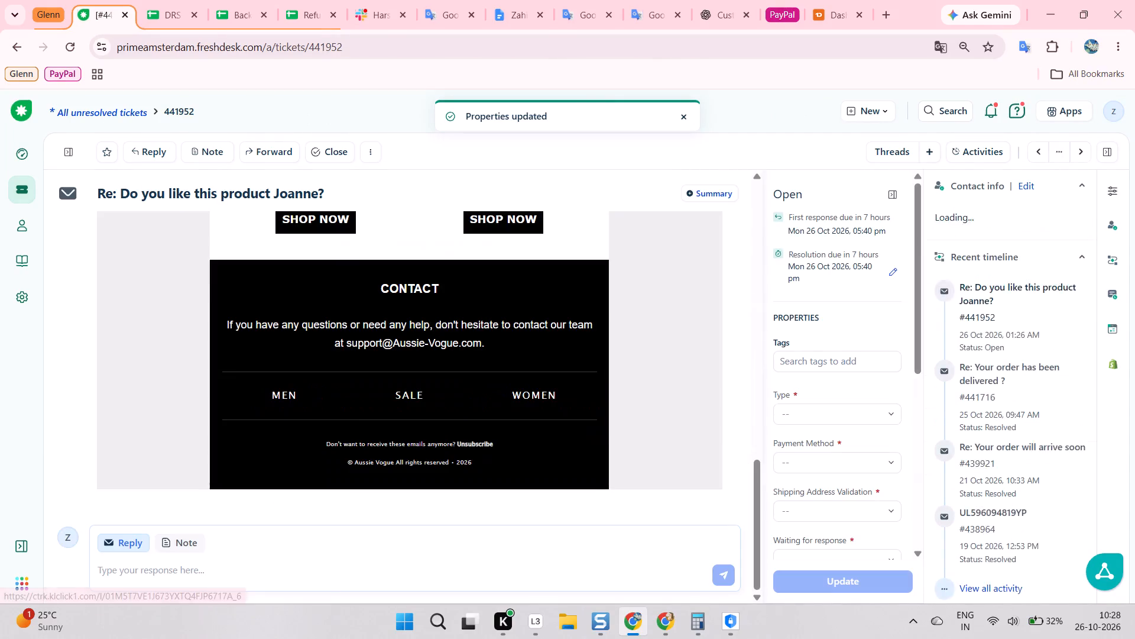
pyautogui.scroll(-5, 421, 336)
pyautogui.scroll(20, 427, 348)
pyautogui.scroll(1, 427, 348)
pyautogui.click(437, 271)
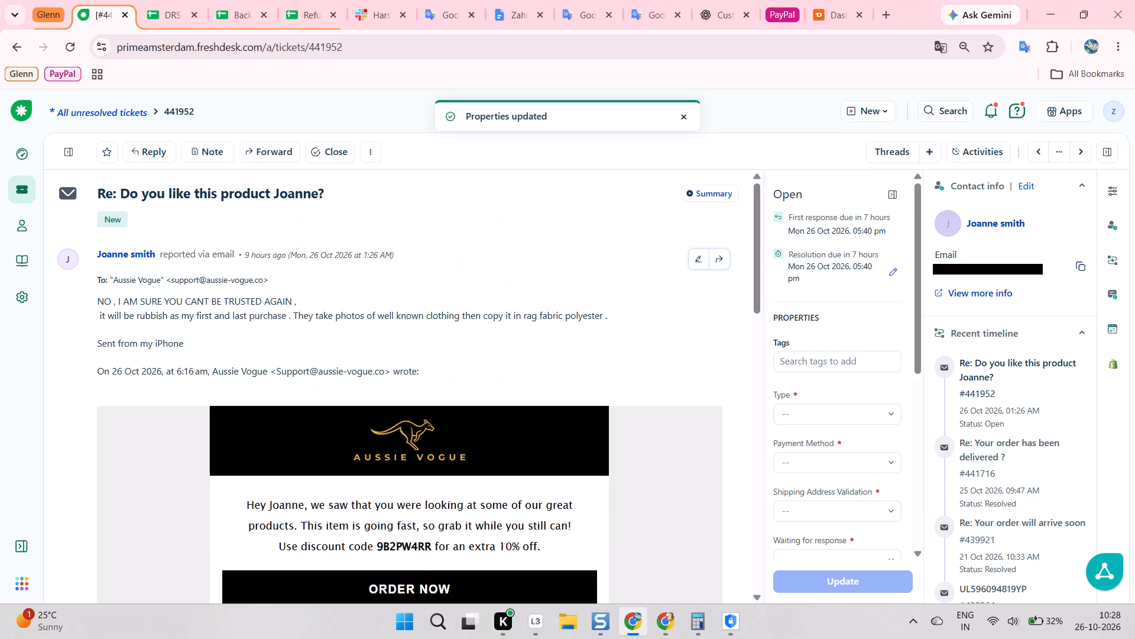
pyautogui.scroll(-3, 1068, 414)
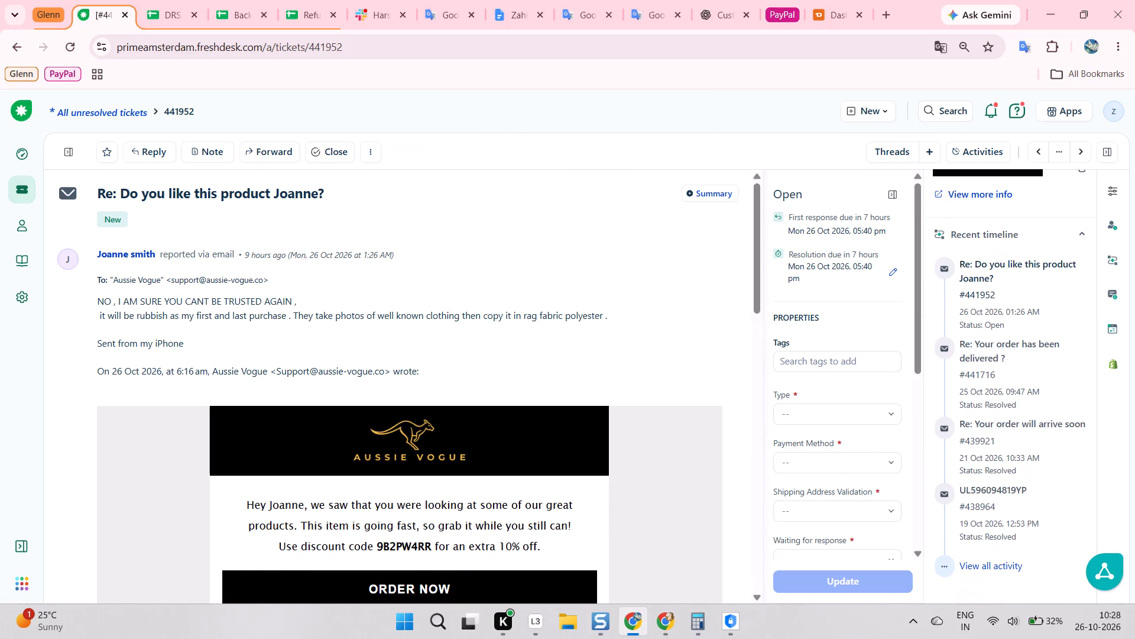
pyautogui.scroll(4, 1023, 272)
pyautogui.click(1081, 267)
pyautogui.scroll(3, 735, 321)
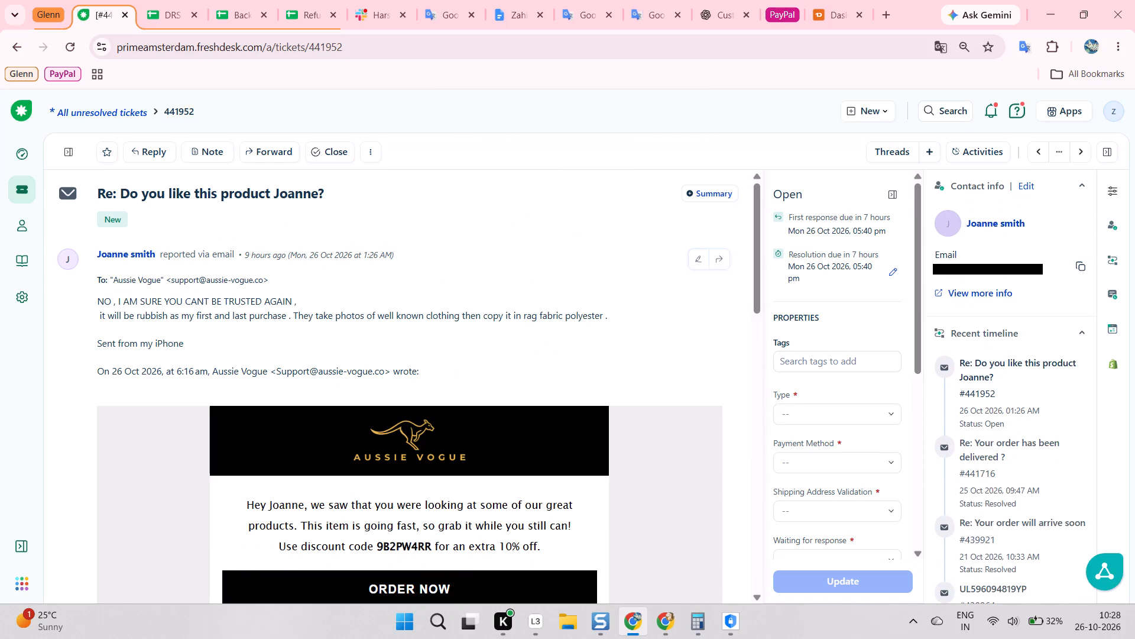
pyautogui.click(434, 253)
pyautogui.hotkey('alt', 'Tab')
pyautogui.click(314, 0)
pyautogui.click(413, 1)
pyautogui.scroll(4, 385, 37)
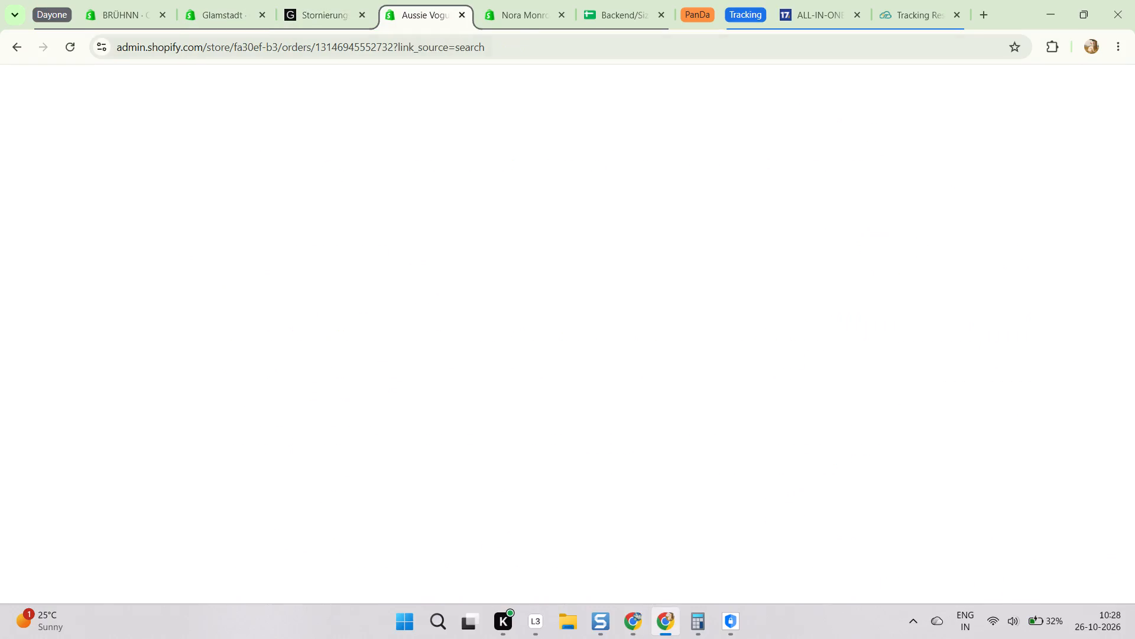
pyautogui.click(364, 12)
pyautogui.scroll(6, 248, 112)
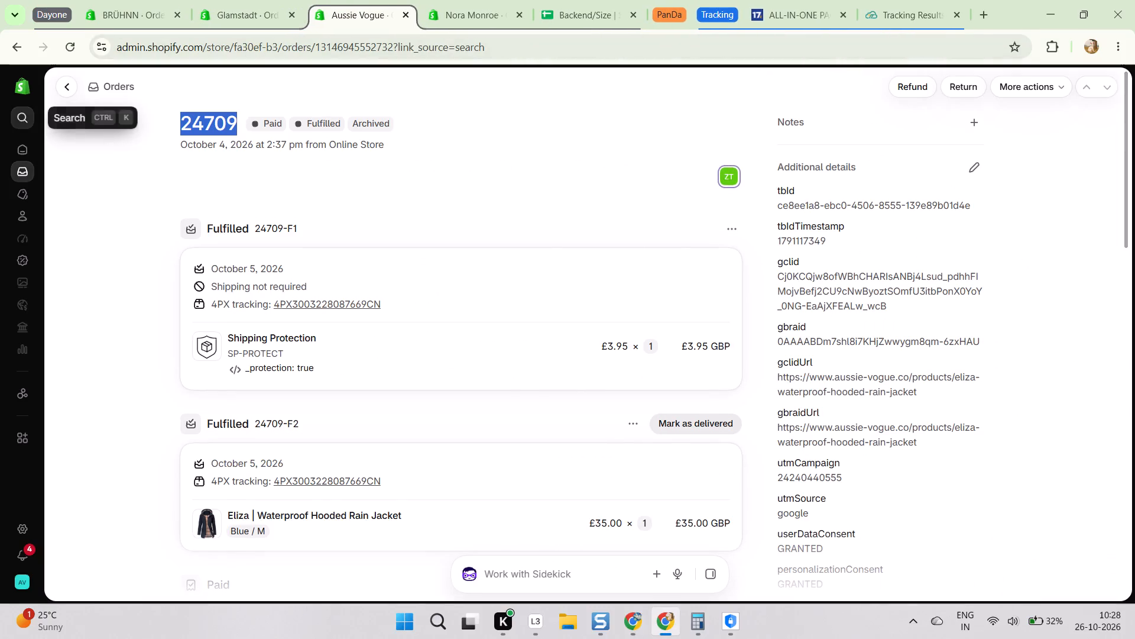
pyautogui.click(21, 118)
pyautogui.hotkey('ctrl', 'v')
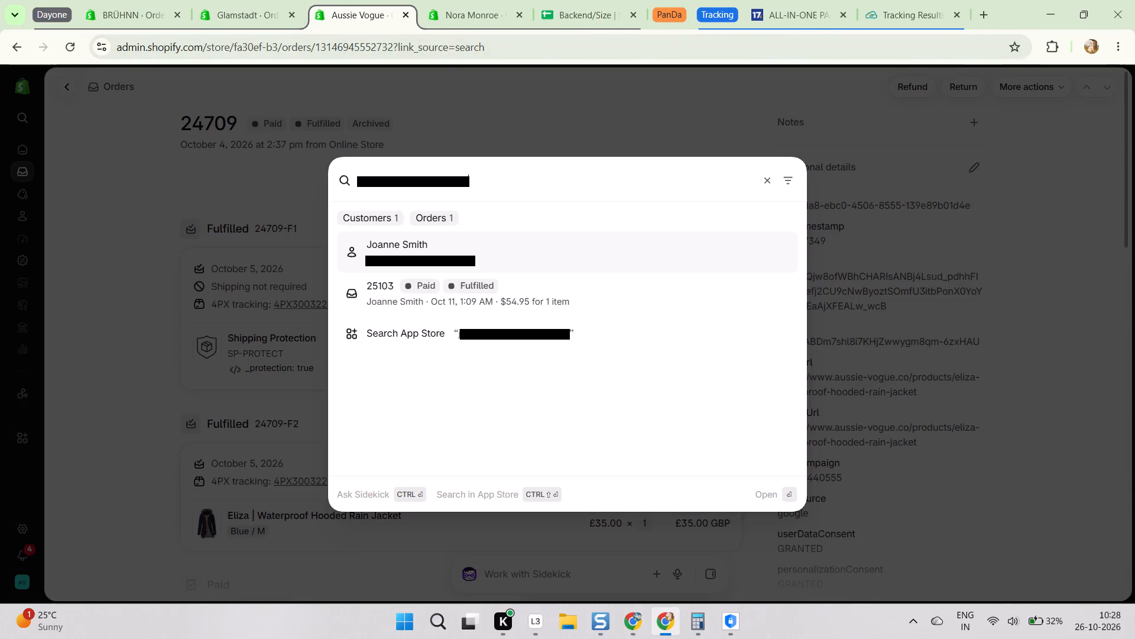
pyautogui.click(379, 287)
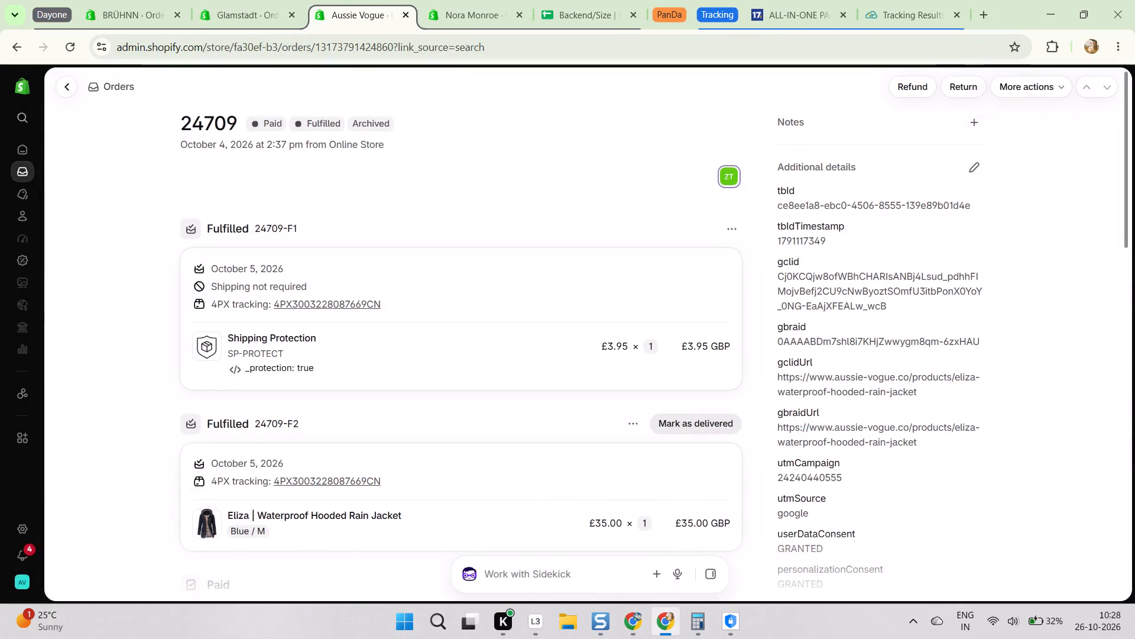
pyautogui.click(427, 202)
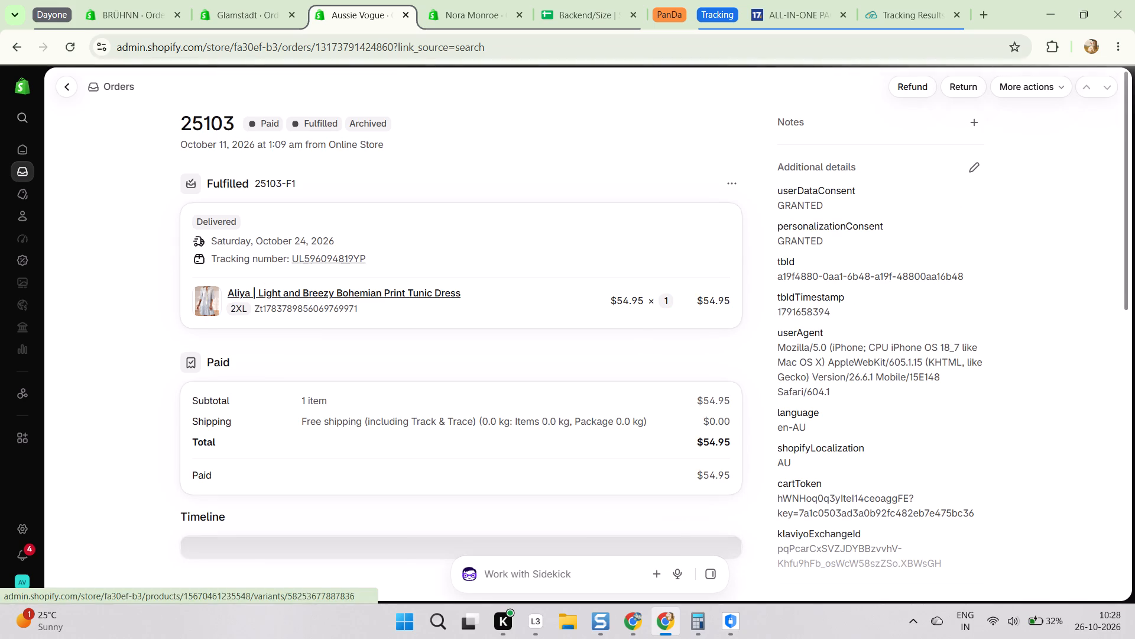
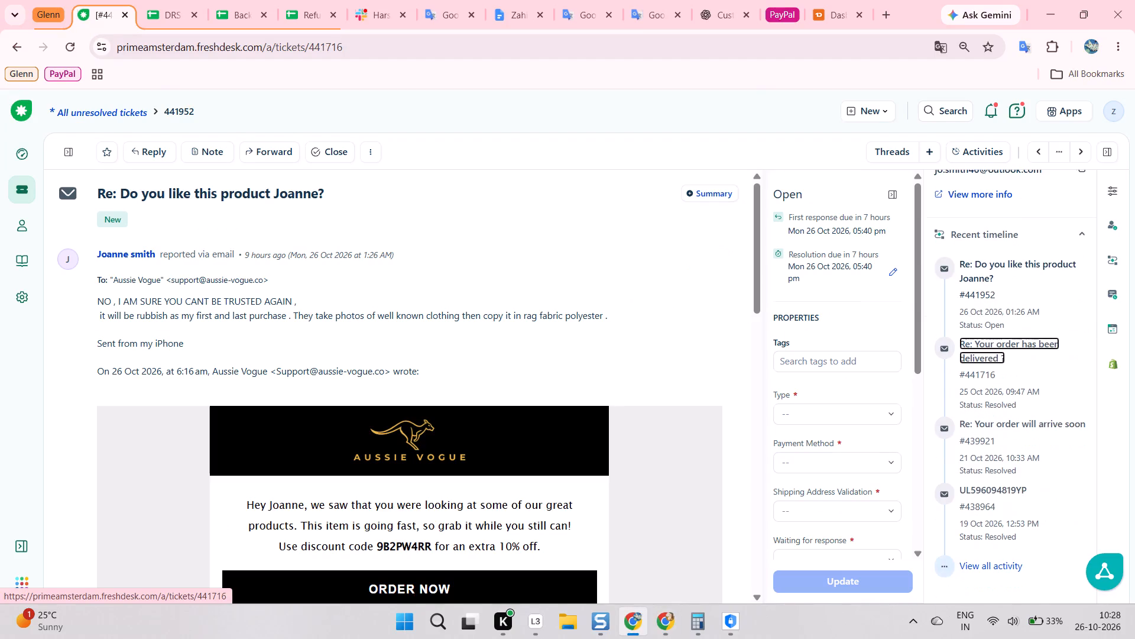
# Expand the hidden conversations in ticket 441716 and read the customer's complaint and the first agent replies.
pyautogui.scroll(-12, 316, 274)
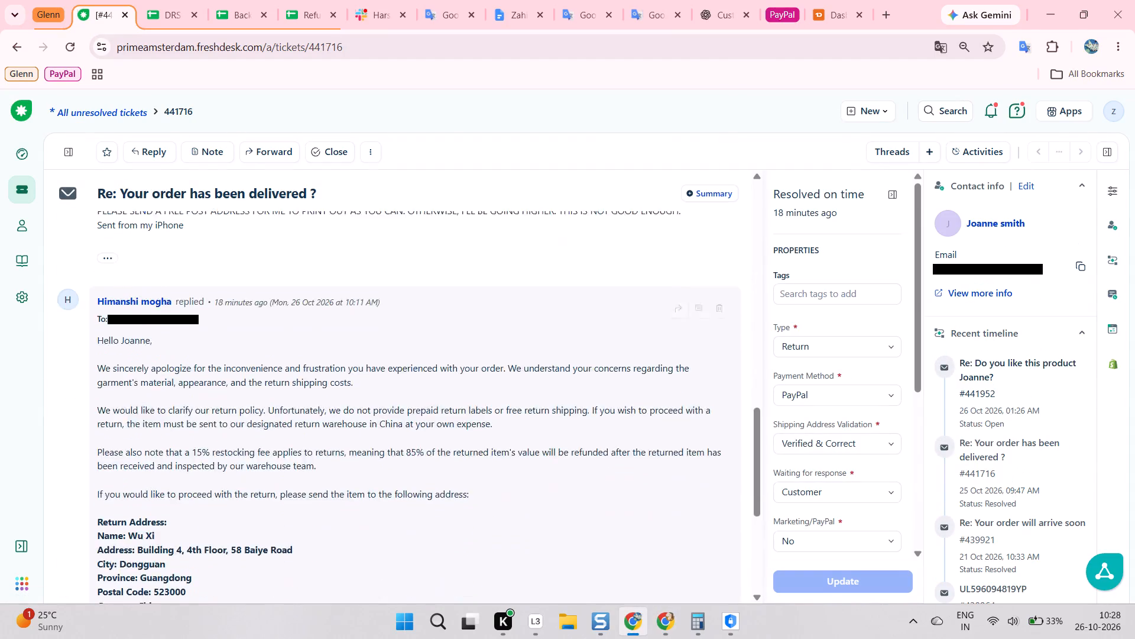
pyautogui.scroll(-5, 370, 330)
pyautogui.scroll(7, 367, 336)
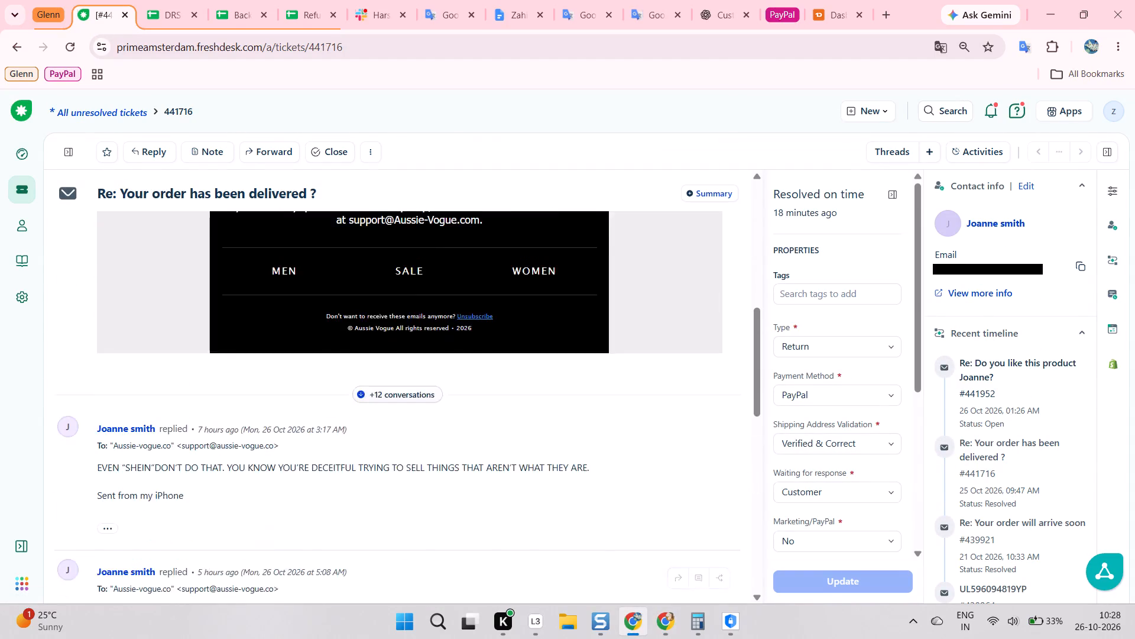
pyautogui.scroll(1, 393, 370)
pyautogui.scroll(-2, 400, 459)
pyautogui.click(378, 296)
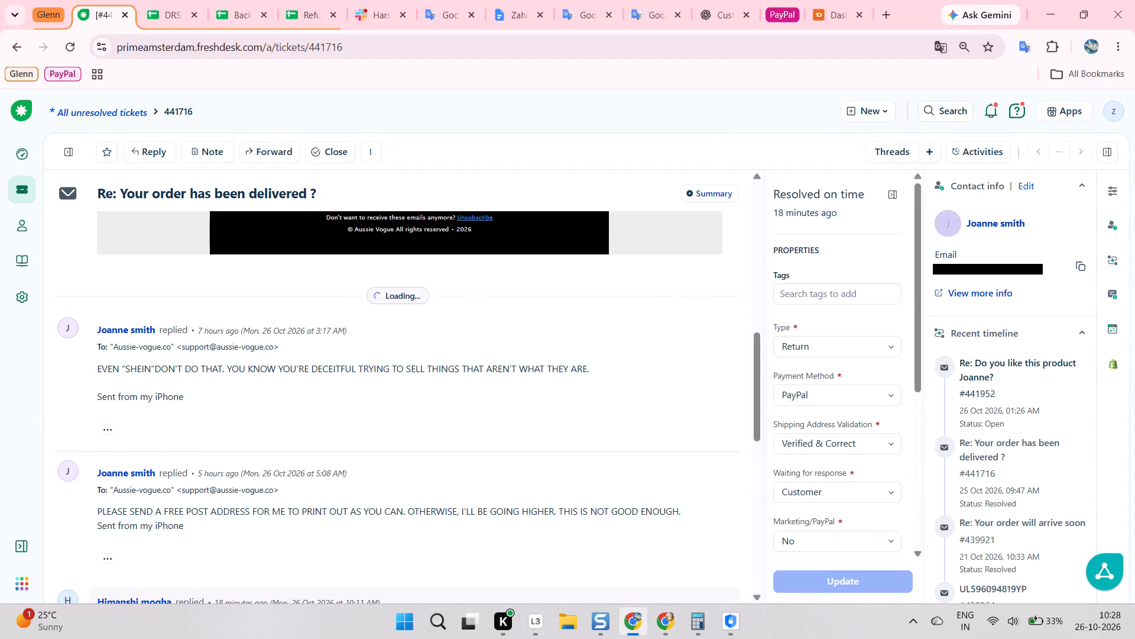
pyautogui.scroll(13, 322, 308)
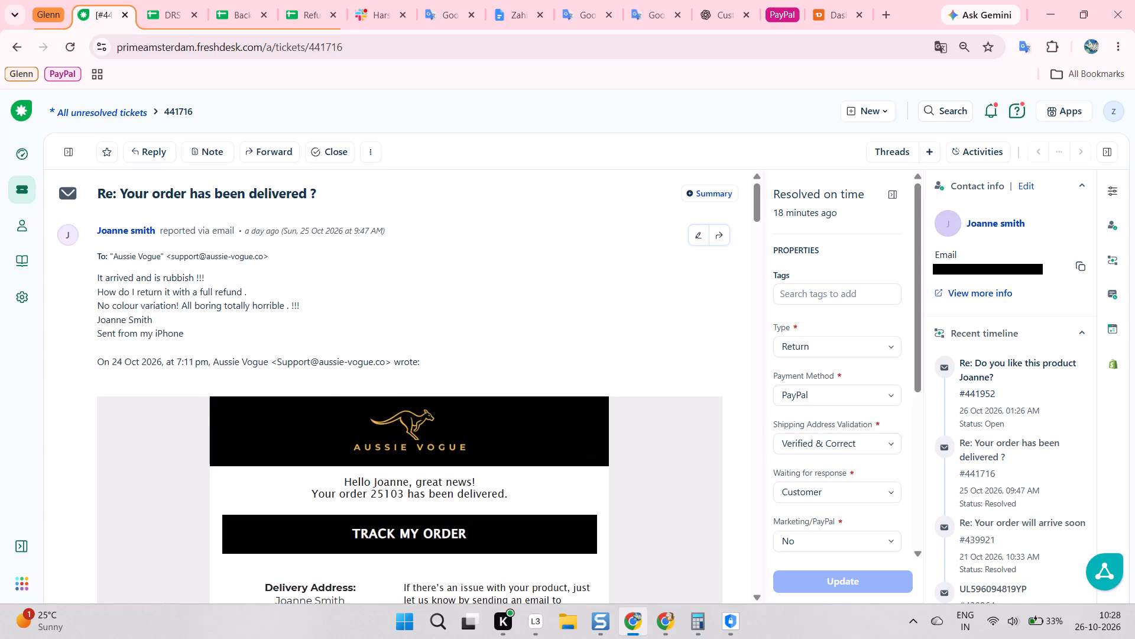
pyautogui.scroll(-9, 273, 309)
pyautogui.scroll(2, 251, 332)
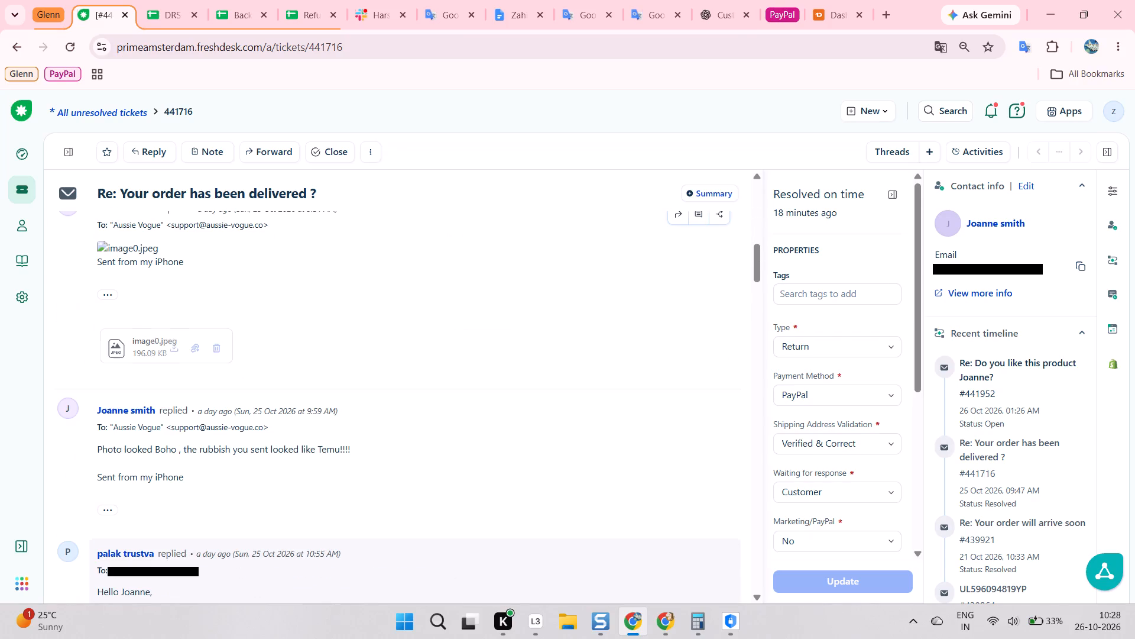
pyautogui.click(102, 353)
pyautogui.click(247, 373)
pyautogui.scroll(-2, 198, 417)
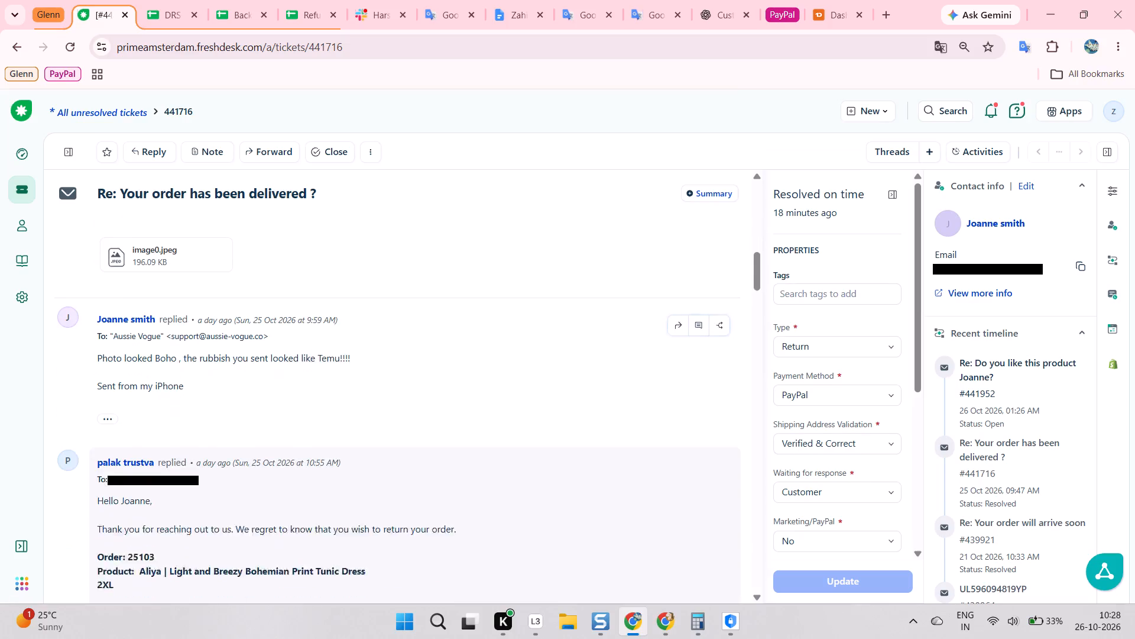
pyautogui.scroll(-2, 216, 268)
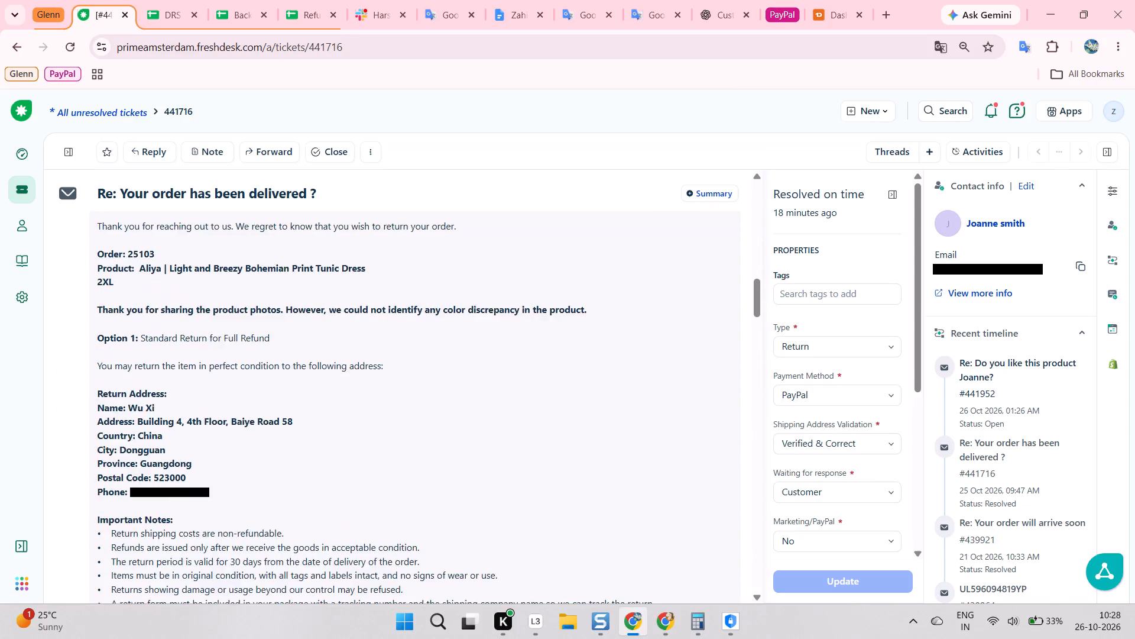
pyautogui.scroll(-6, 216, 270)
pyautogui.scroll(-1, 212, 330)
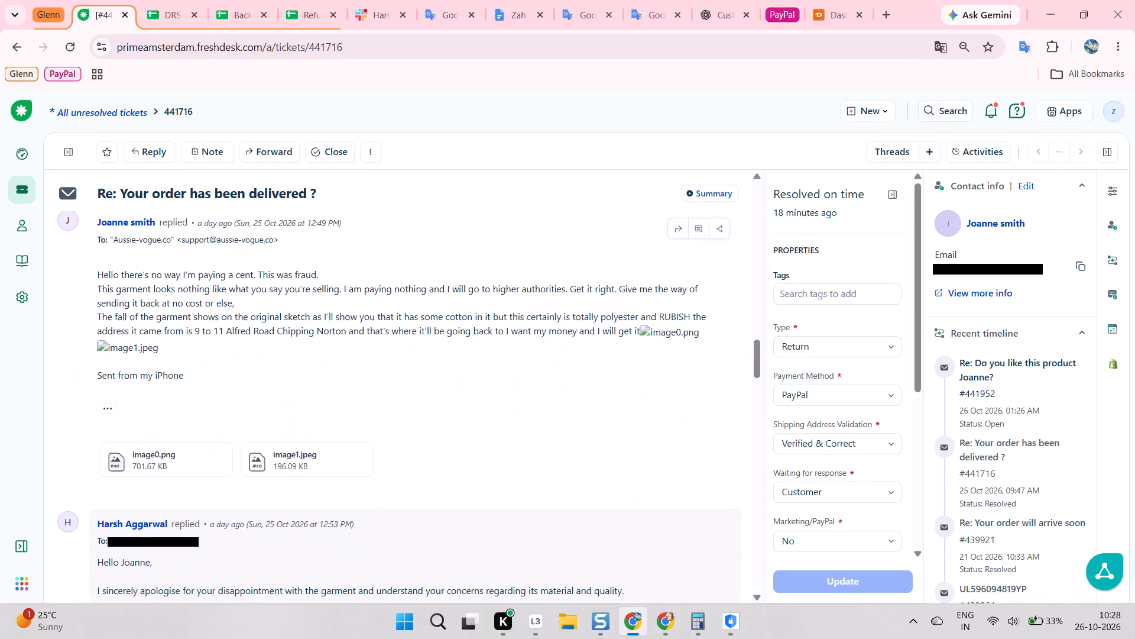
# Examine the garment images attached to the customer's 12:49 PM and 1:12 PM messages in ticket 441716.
pyautogui.click(112, 456)
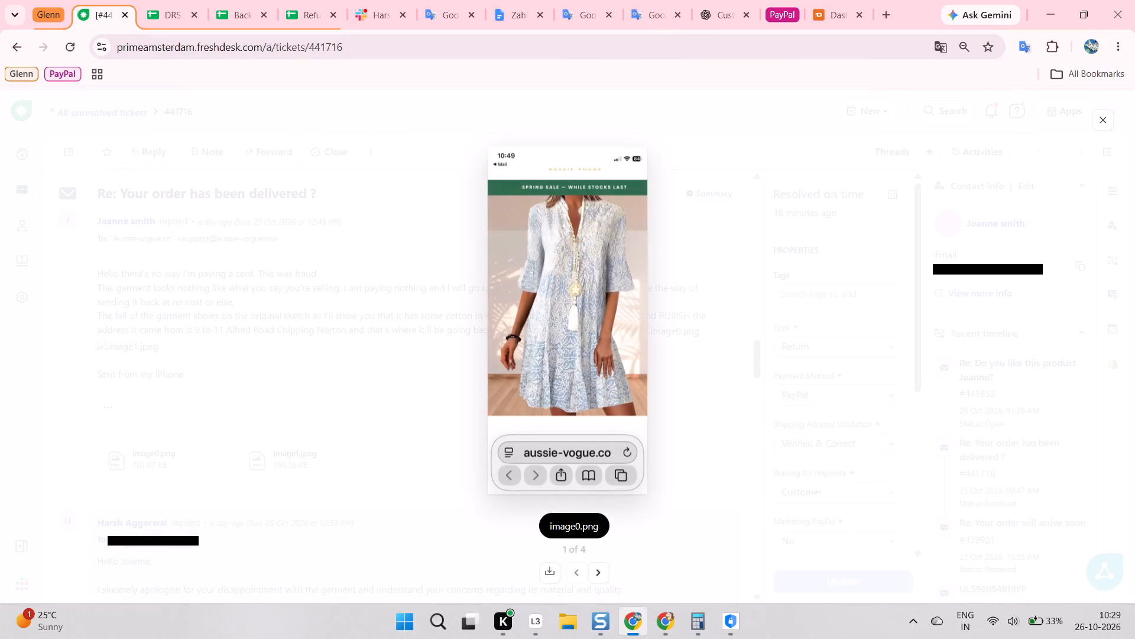
pyautogui.click(598, 574)
pyautogui.click(576, 579)
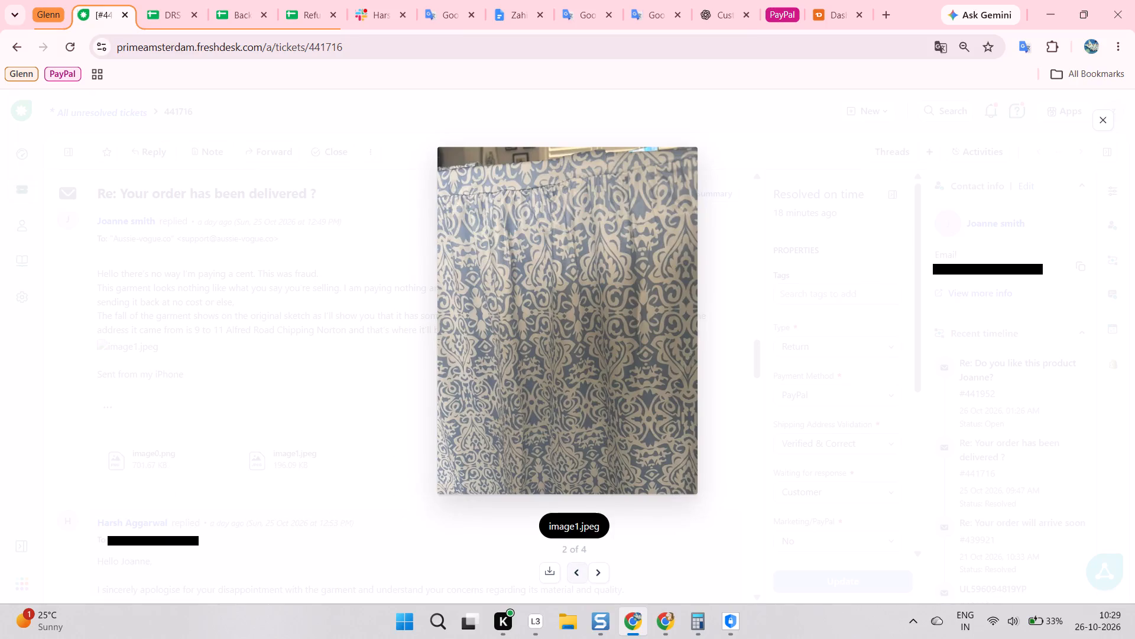
pyautogui.click(406, 454)
pyautogui.scroll(-3, 352, 412)
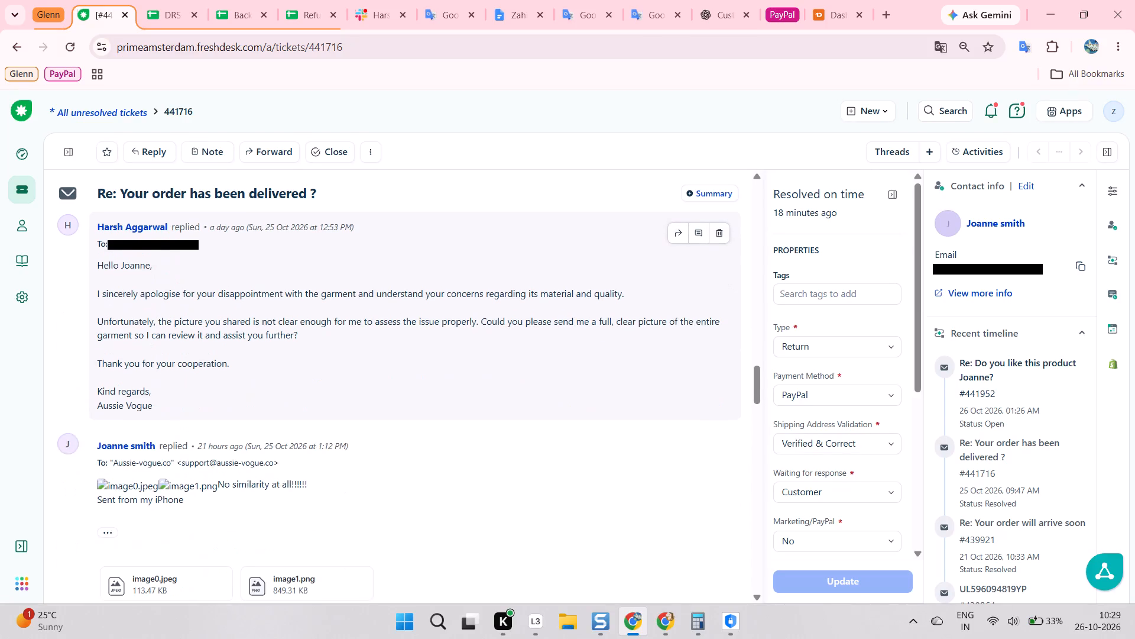
pyautogui.scroll(-2, 318, 390)
pyautogui.click(118, 387)
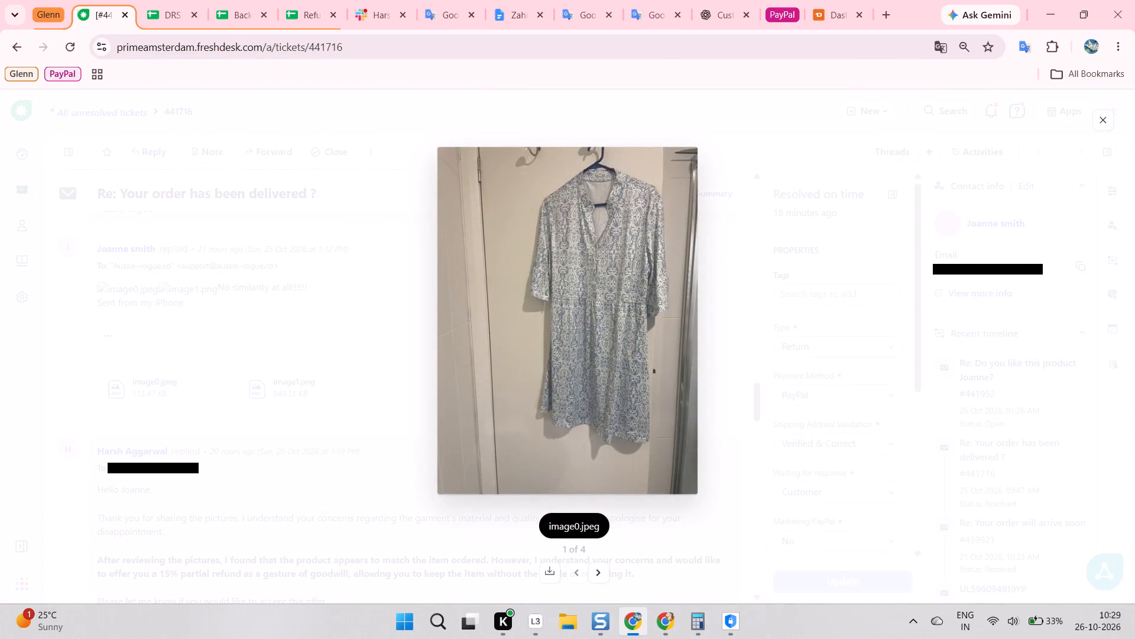
pyautogui.click(592, 568)
pyautogui.click(706, 426)
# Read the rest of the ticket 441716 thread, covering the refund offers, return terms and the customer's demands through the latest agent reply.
pyautogui.scroll(-4, 531, 437)
pyautogui.scroll(-2, 445, 398)
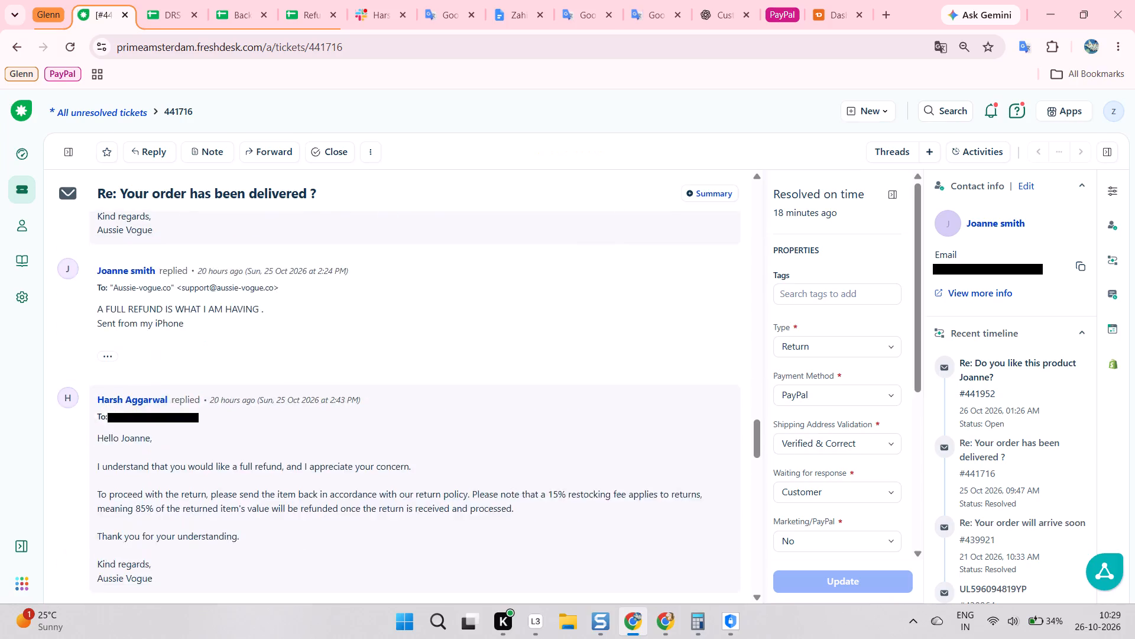
pyautogui.scroll(-1, 444, 401)
pyautogui.scroll(4, 438, 413)
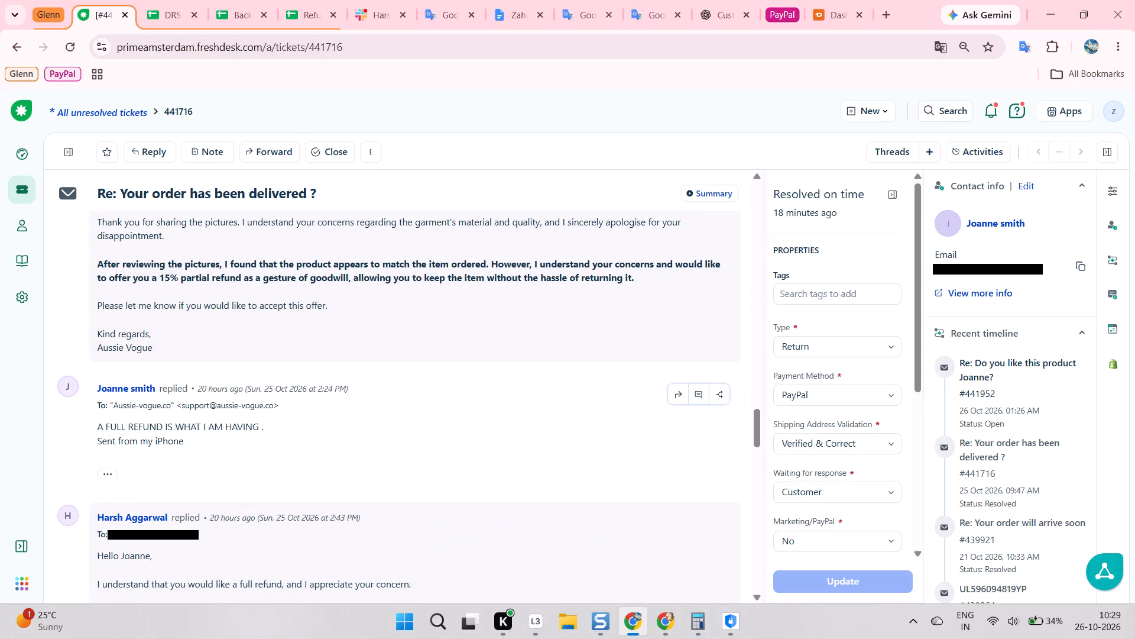
pyautogui.scroll(-3, 435, 400)
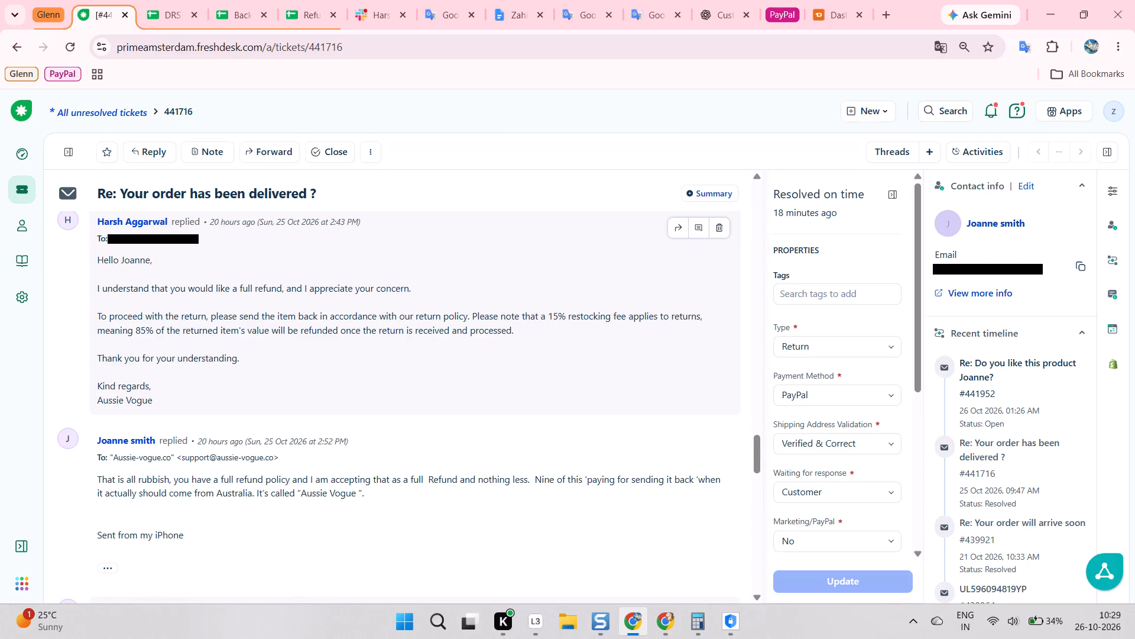
pyautogui.scroll(-5, 444, 394)
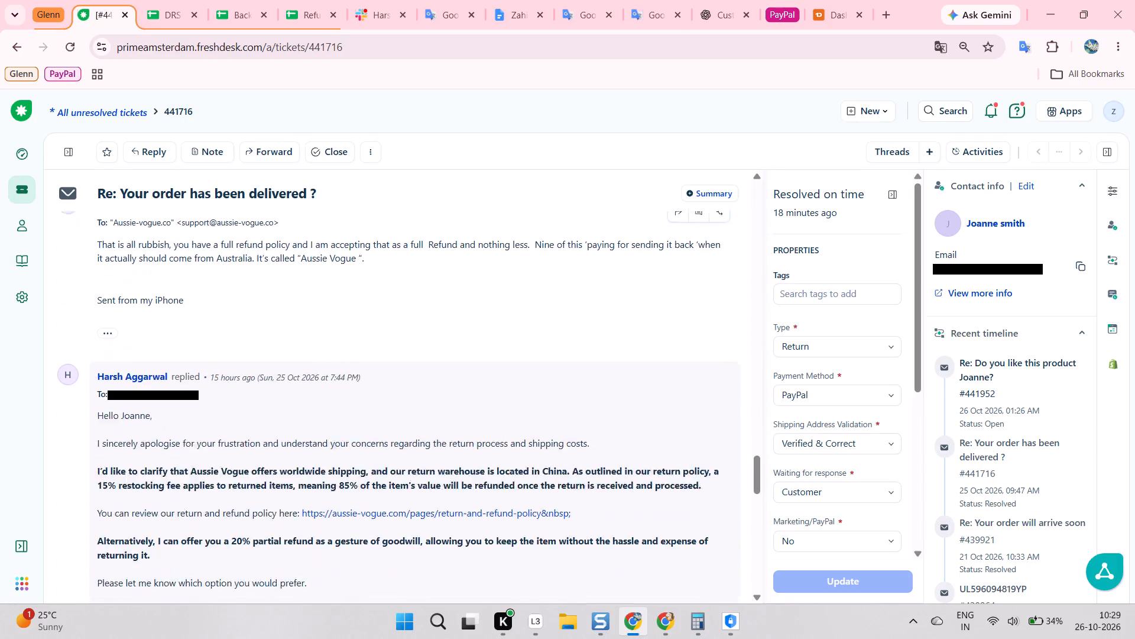
pyautogui.scroll(1, 455, 371)
pyautogui.scroll(-2, 455, 373)
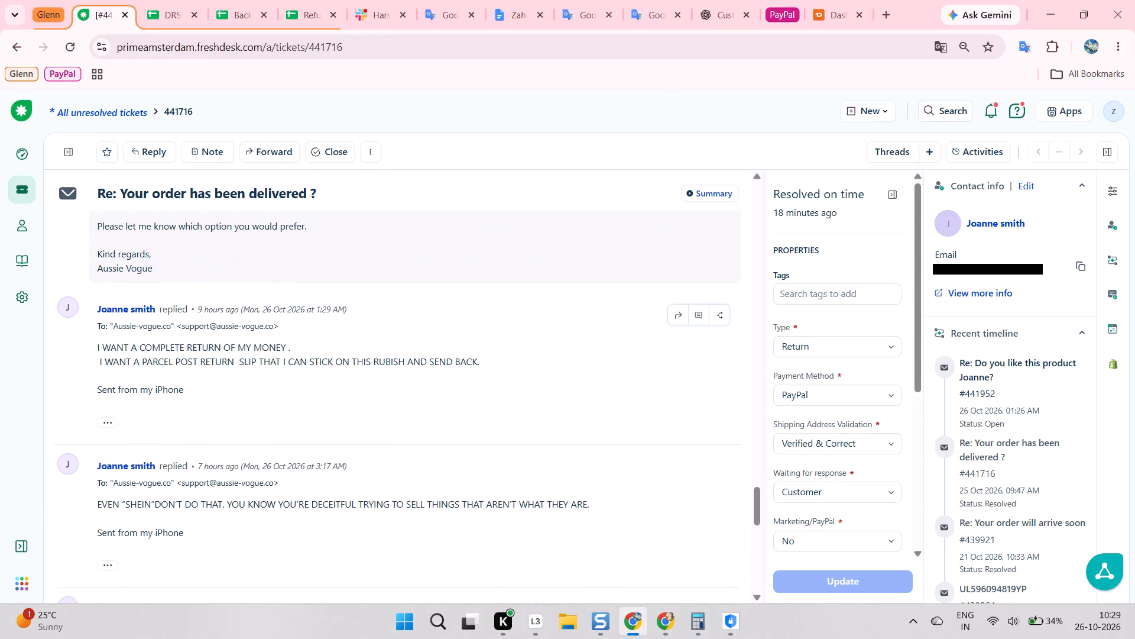
pyautogui.scroll(-3, 452, 376)
pyautogui.scroll(-3, 366, 364)
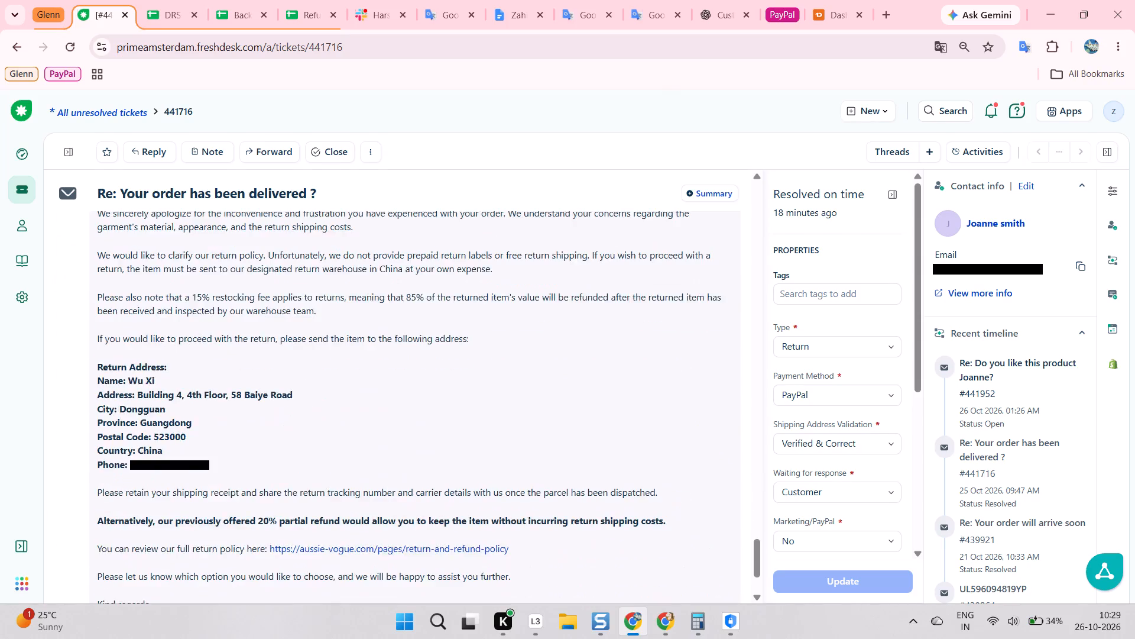
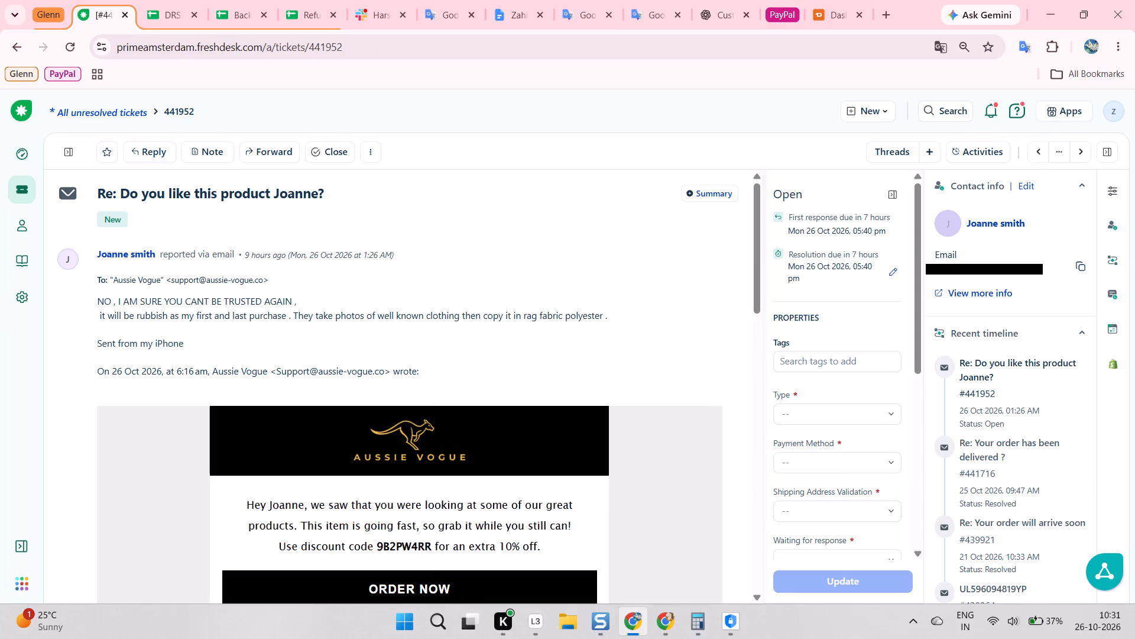
pyautogui.tripleClick(813, 84)
pyautogui.tripleClick(813, 84)
pyautogui.click(506, 277)
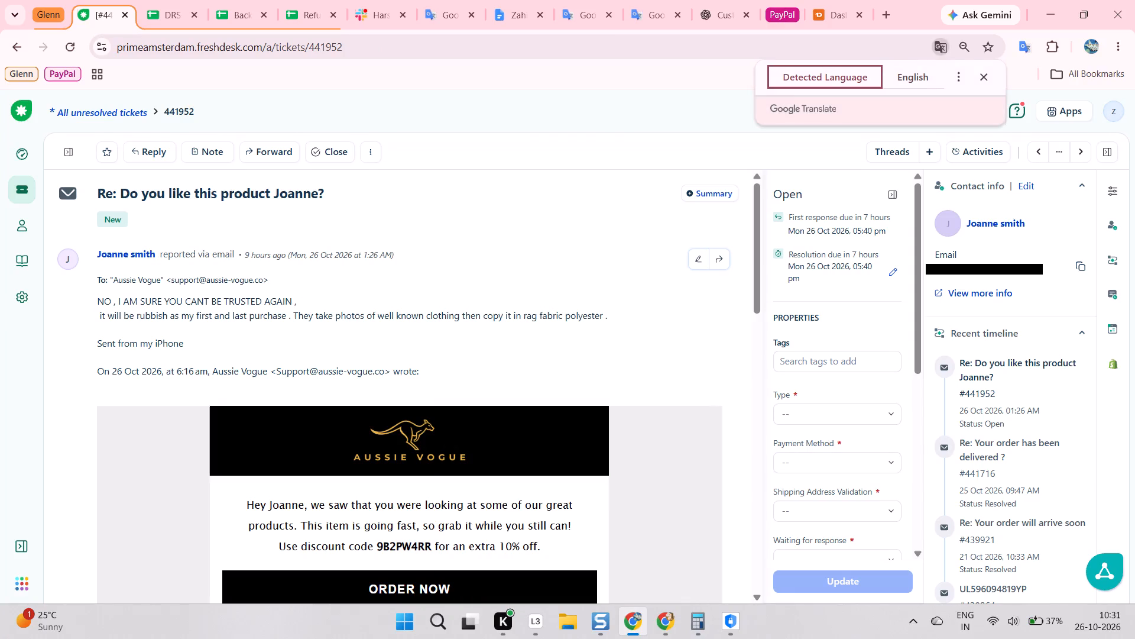
# Start a reply on ticket 441952, removing the quoted text and clearing the prefilled greeting.
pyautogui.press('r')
pyautogui.scroll(-8, 339, 308)
pyautogui.doubleClick(131, 523)
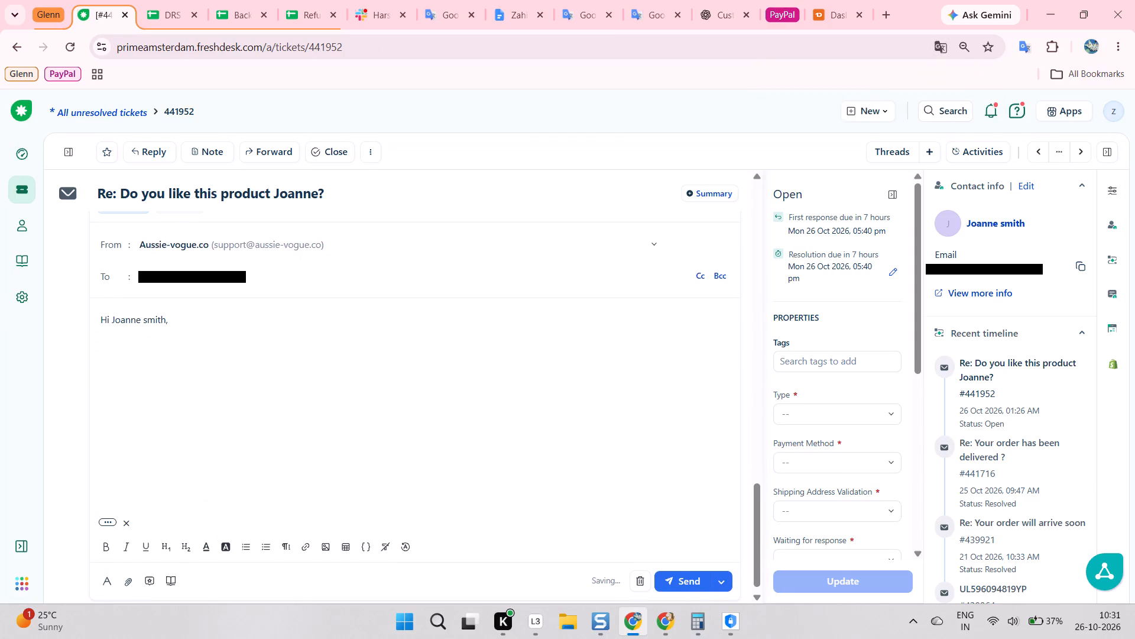
pyautogui.click(126, 522)
pyautogui.click(133, 514)
pyautogui.hotkey('ctrl', 'a')
pyautogui.press('BackSpace')
pyautogui.press('BackSpace')
pyautogui.press('BackSpace')
pyautogui.hotkey('ctrl', 'BackSpace')
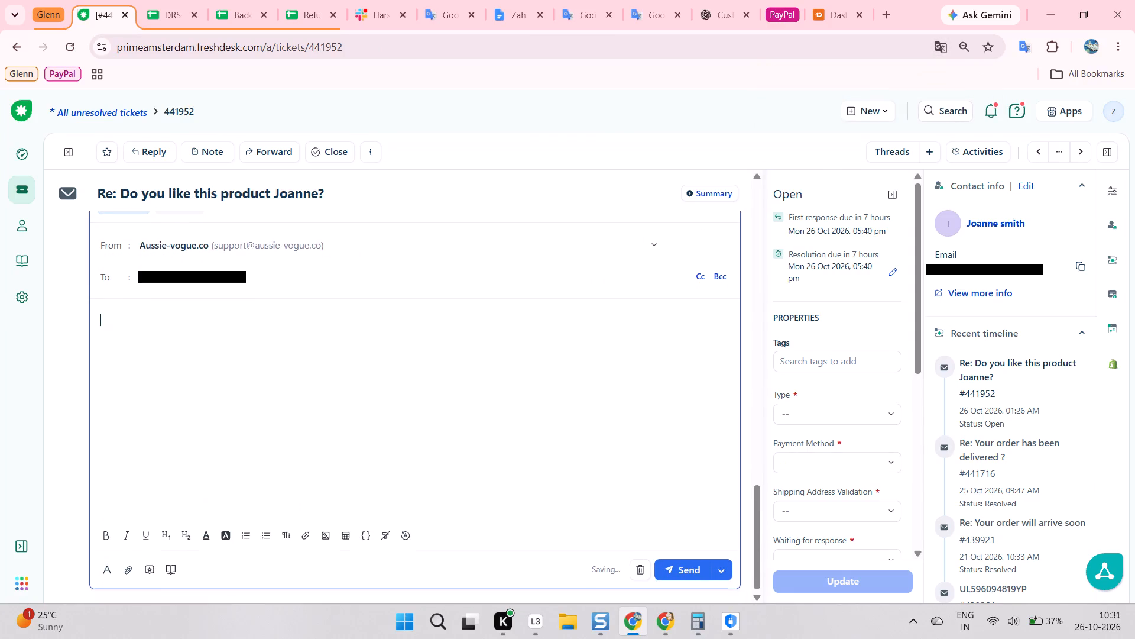
# Insert the copied ChatGPT reply into the message as plain text with its paragraph spacing kept.
pyautogui.hotkey('ctrl', 'v')
pyautogui.scroll(-3, 183, 476)
pyautogui.click(218, 399)
pyautogui.hotkey('ctrl', 'a')
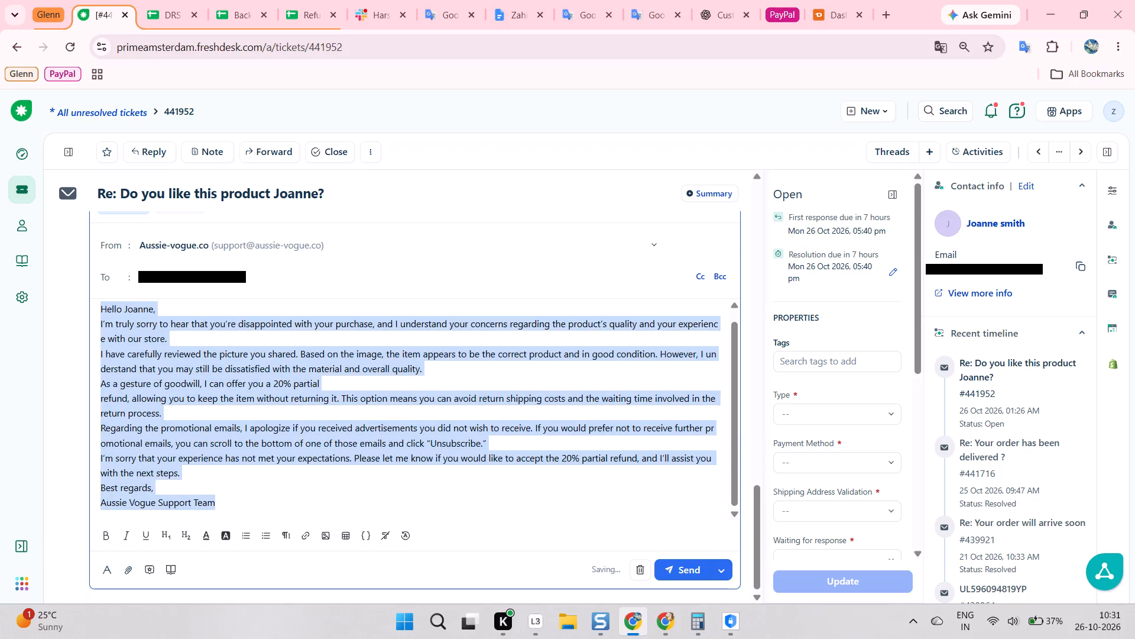
pyautogui.hotkey('ctrl', 'shift', 'v')
pyautogui.scroll(-13, 252, 382)
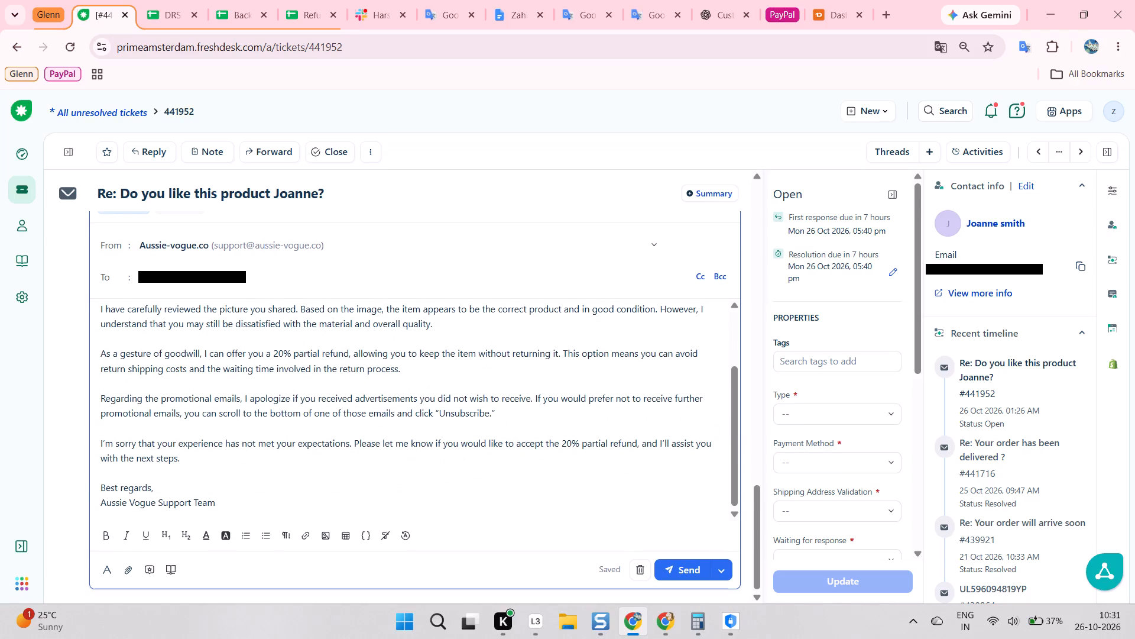
# Bold the phrase "I can offer you a 20% partial refund," and send the reply.
pyautogui.moveTo(205, 351); pyautogui.dragTo(351, 351)
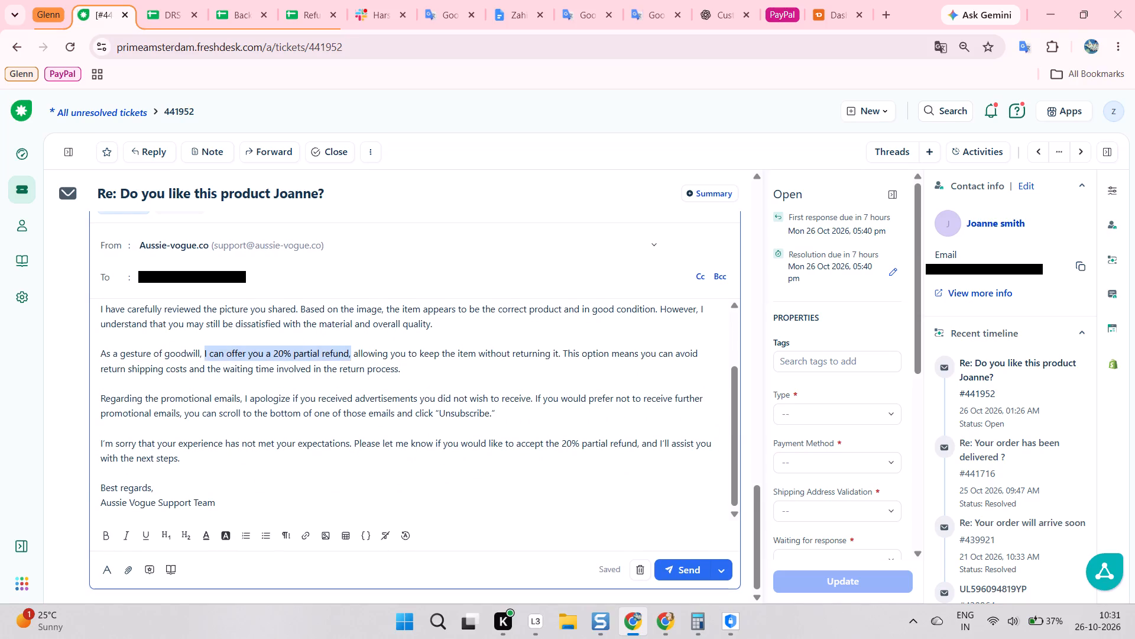
pyautogui.moveTo(351, 351); pyautogui.dragTo(352, 353)
pyautogui.hotkey('ctrl', 'b')
pyautogui.click(393, 347)
pyautogui.scroll(1, 392, 385)
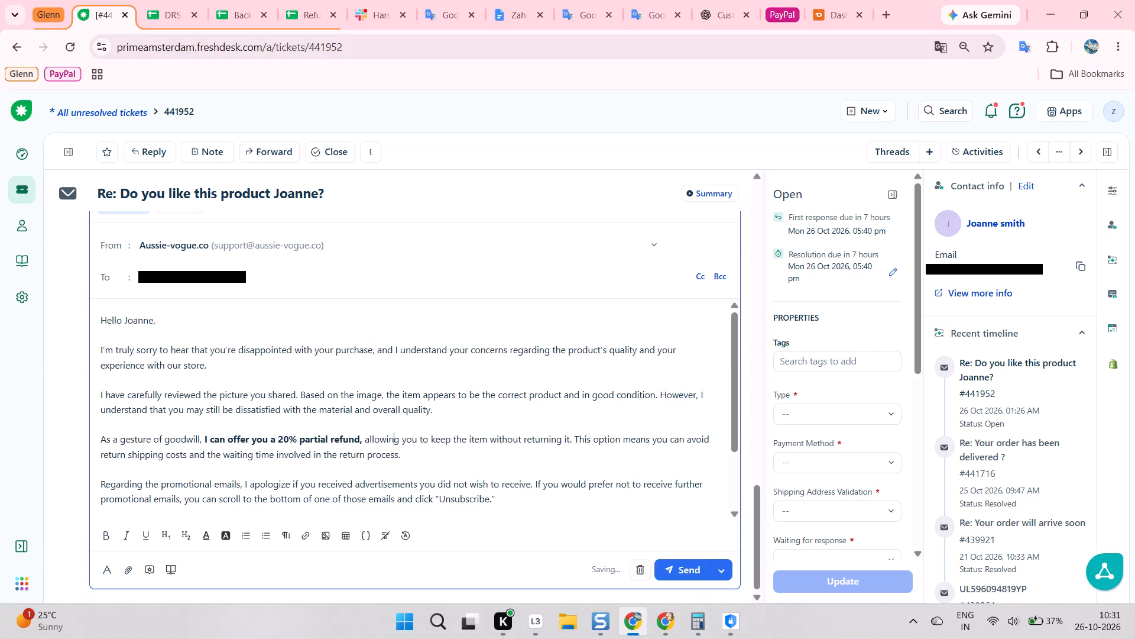
pyautogui.scroll(-5, 475, 464)
pyautogui.click(674, 582)
pyautogui.click(683, 576)
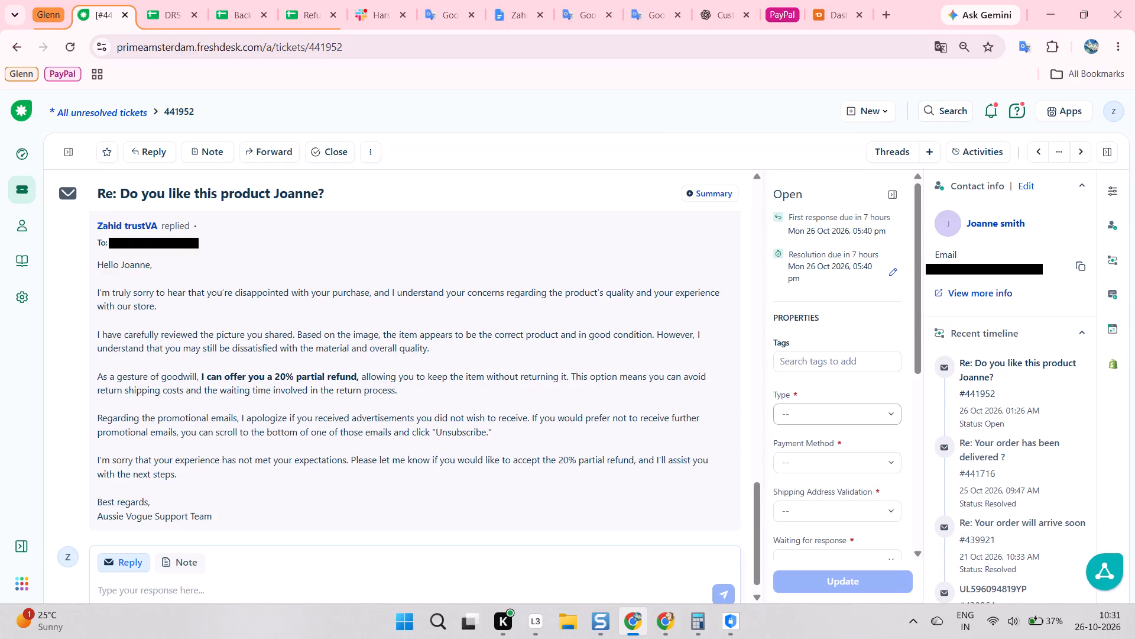
# Set the ticket's Type to Quality issue + Return.
pyautogui.click(805, 413)
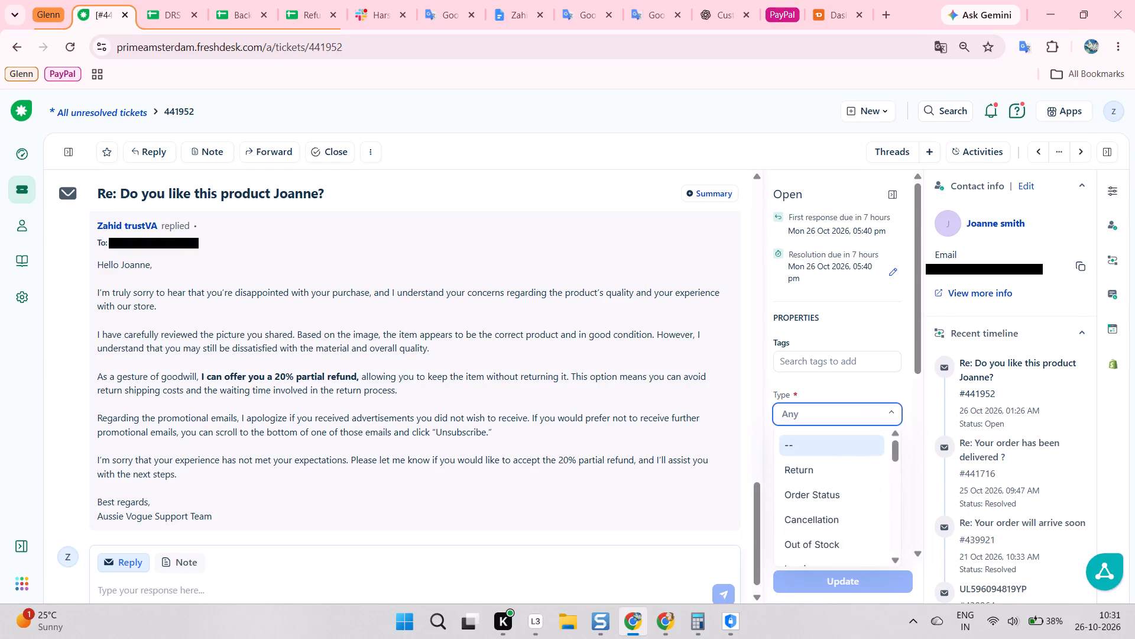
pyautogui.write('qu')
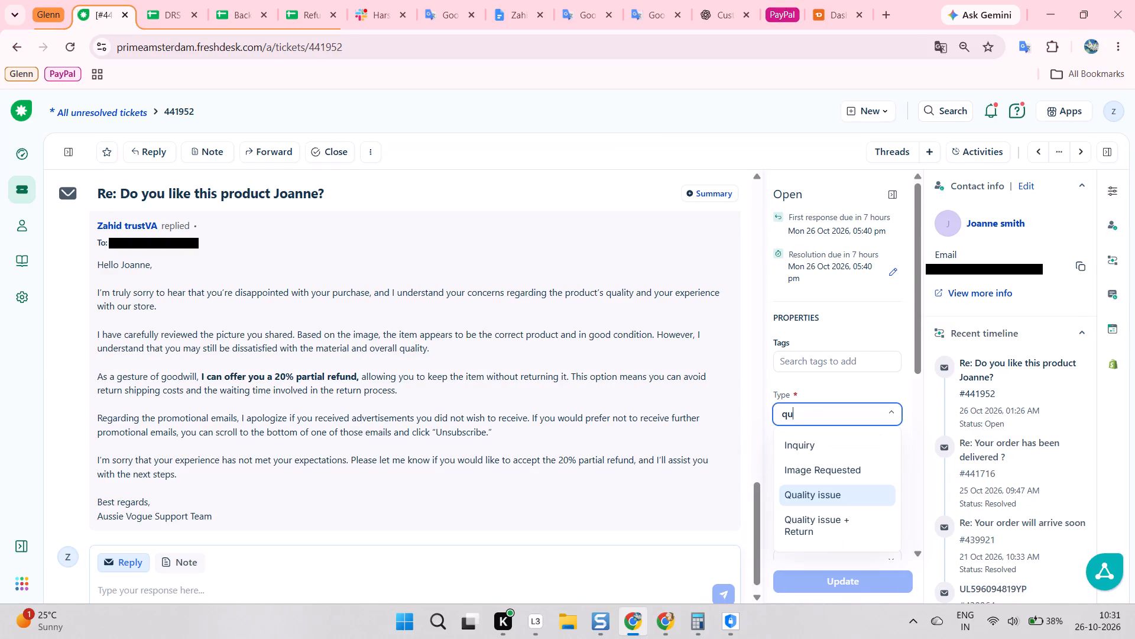
pyautogui.click(848, 530)
pyautogui.press('Tab')
# Check the payment on Shopify order 25103, then set Payment Method to PayPal and Shipping Address Validation to Verified & Correct.
pyautogui.hotkey('alt', 'Tab')
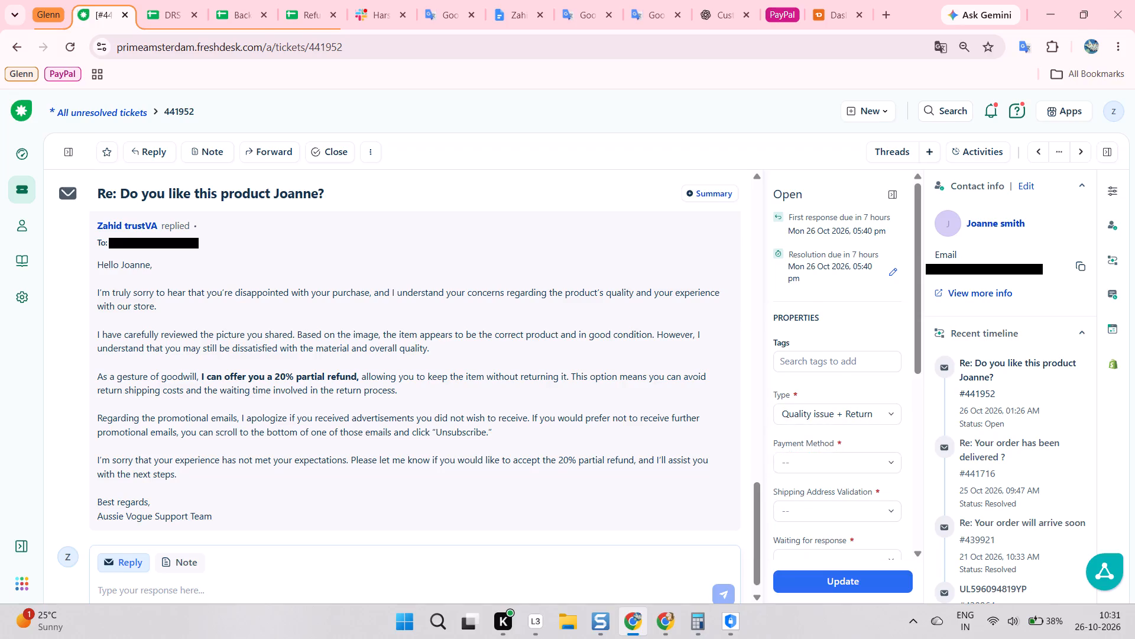
pyautogui.scroll(-7, 779, 356)
pyautogui.scroll(-2, 825, 331)
pyautogui.hotkey('alt', 'Tab')
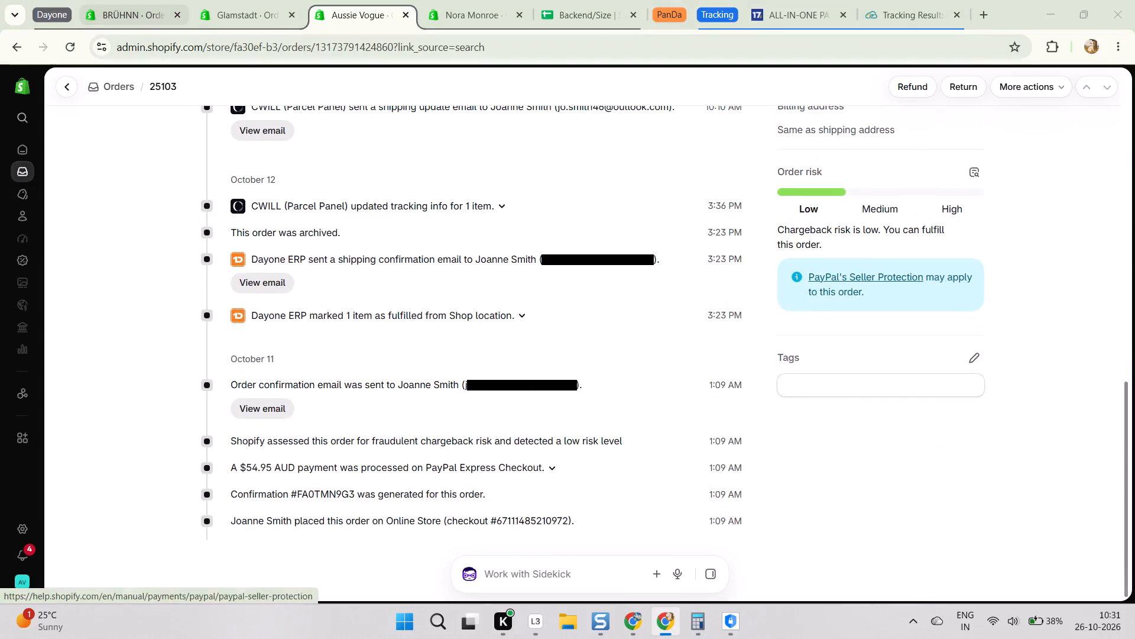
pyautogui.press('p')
pyautogui.press('Tab')
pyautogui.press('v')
pyautogui.press('Tab')
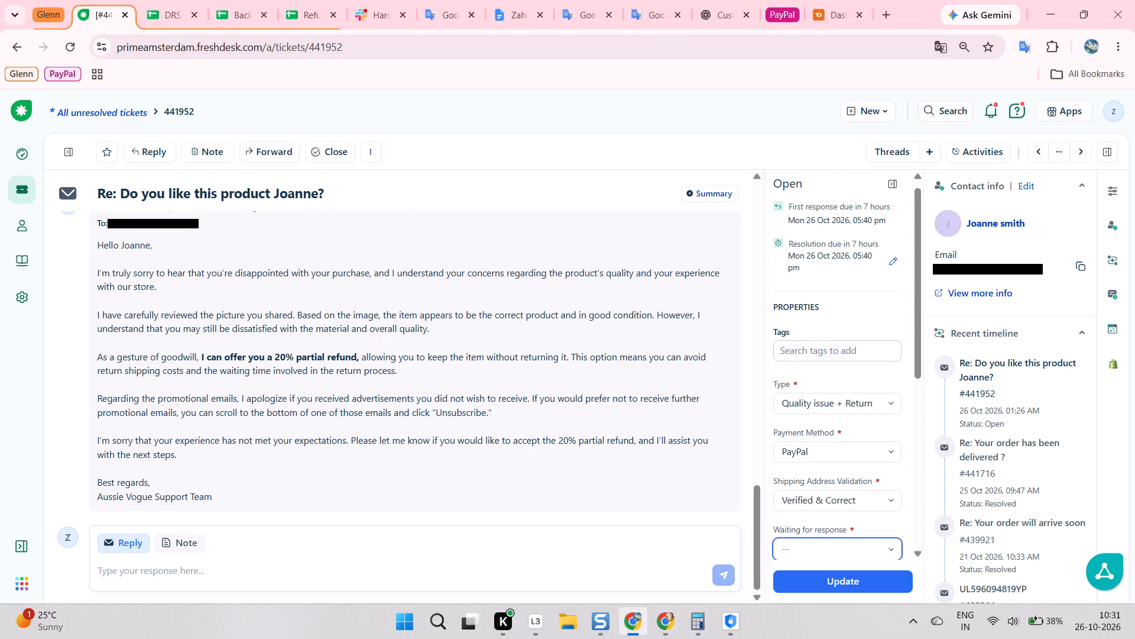
# Set Waiting for response to N/A, Marketing/PayPal to No, Status to Resolved and the agent to Zahid, and update the ticket.
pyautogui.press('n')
pyautogui.press('Tab')
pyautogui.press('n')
pyautogui.press('Tab')
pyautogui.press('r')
pyautogui.press('Tab')
pyautogui.press('Tab')
pyautogui.press('Tab')
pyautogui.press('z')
pyautogui.scroll(-5, 822, 348)
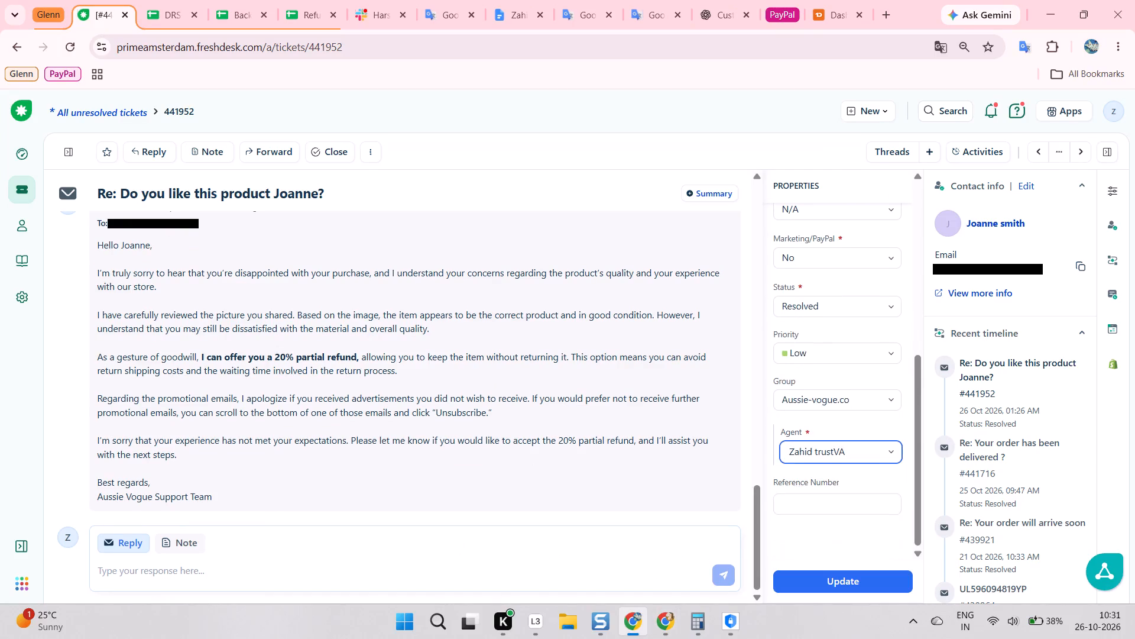
pyautogui.click(834, 584)
# Log ticket number 441952 in the ZAHID section of the Oct 26 sheet in DRS- October 2026.
pyautogui.doubleClick(176, 113)
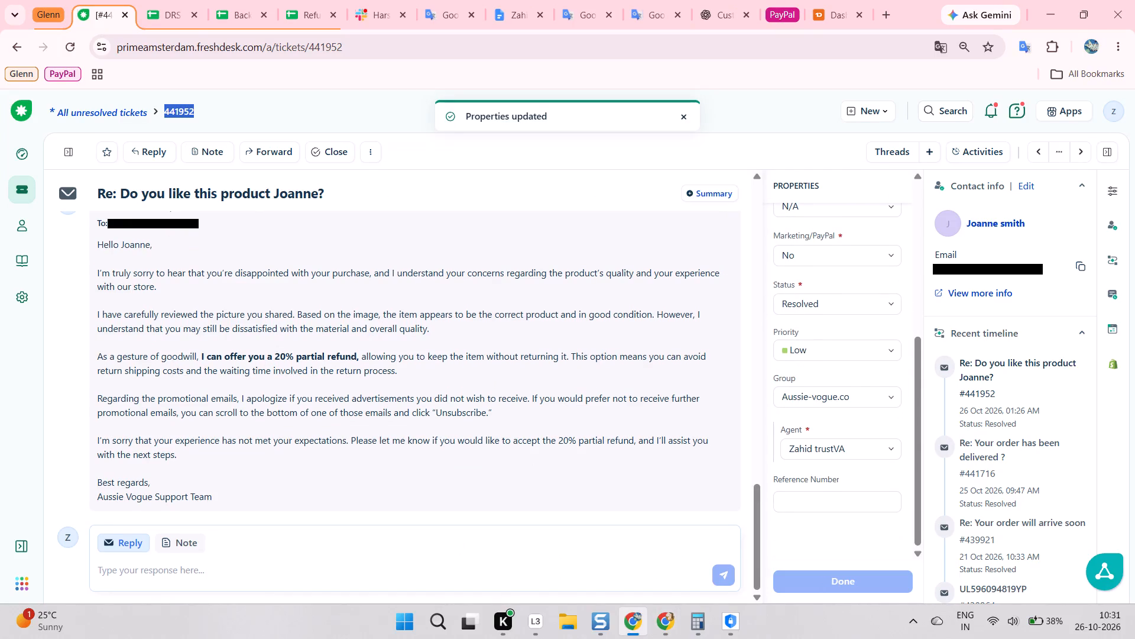
pyautogui.hotkey('ctrl', 'c')
pyautogui.hotkey('ctrl', 'c')
pyautogui.click(178, 0)
pyautogui.hotkey('ctrl', 'v')
pyautogui.click(354, 294)
pyautogui.scroll(-1, 354, 294)
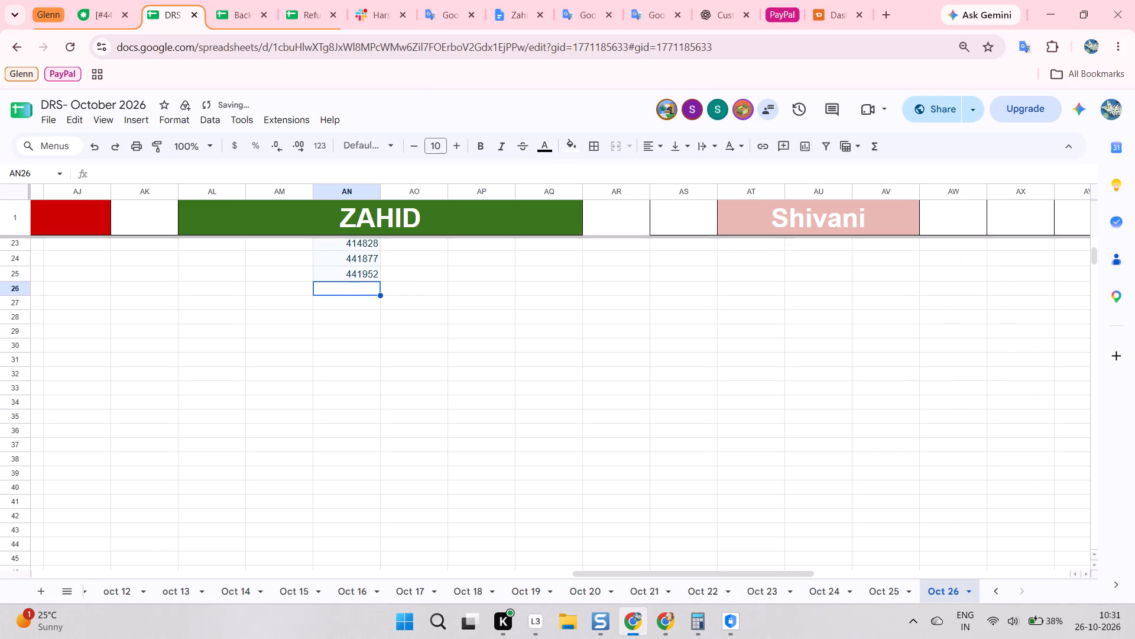
pyautogui.scroll(-1, 309, 294)
pyautogui.click(88, 0)
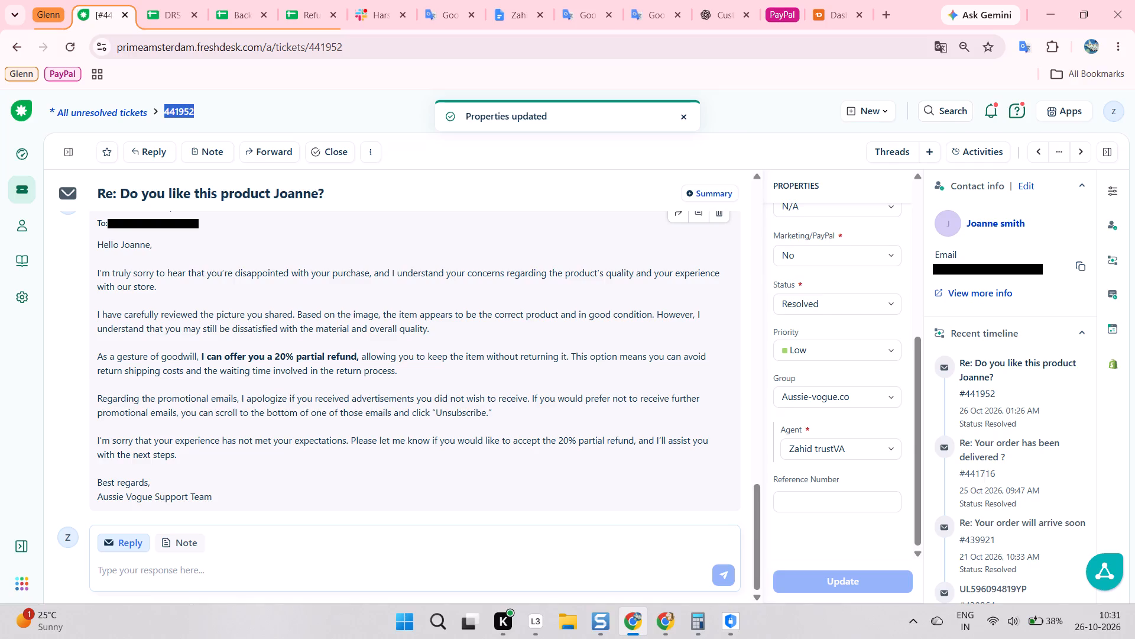
pyautogui.click(486, 382)
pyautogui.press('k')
pyautogui.scroll(-6, 481, 327)
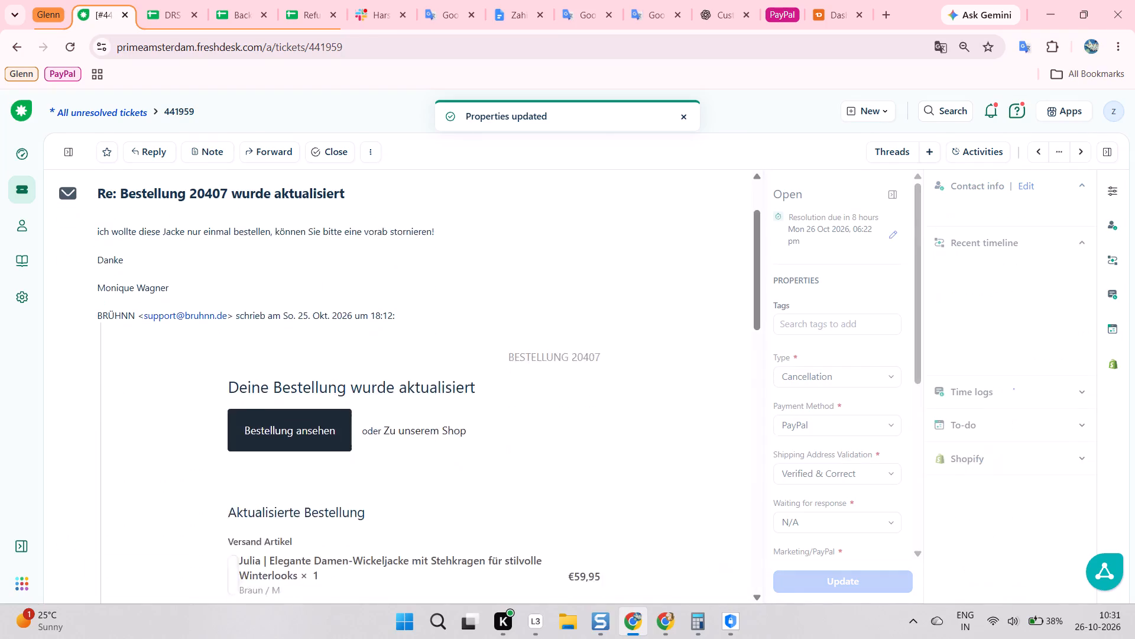
pyautogui.scroll(-13, 468, 311)
pyautogui.scroll(15, 477, 330)
pyautogui.scroll(-14, 479, 349)
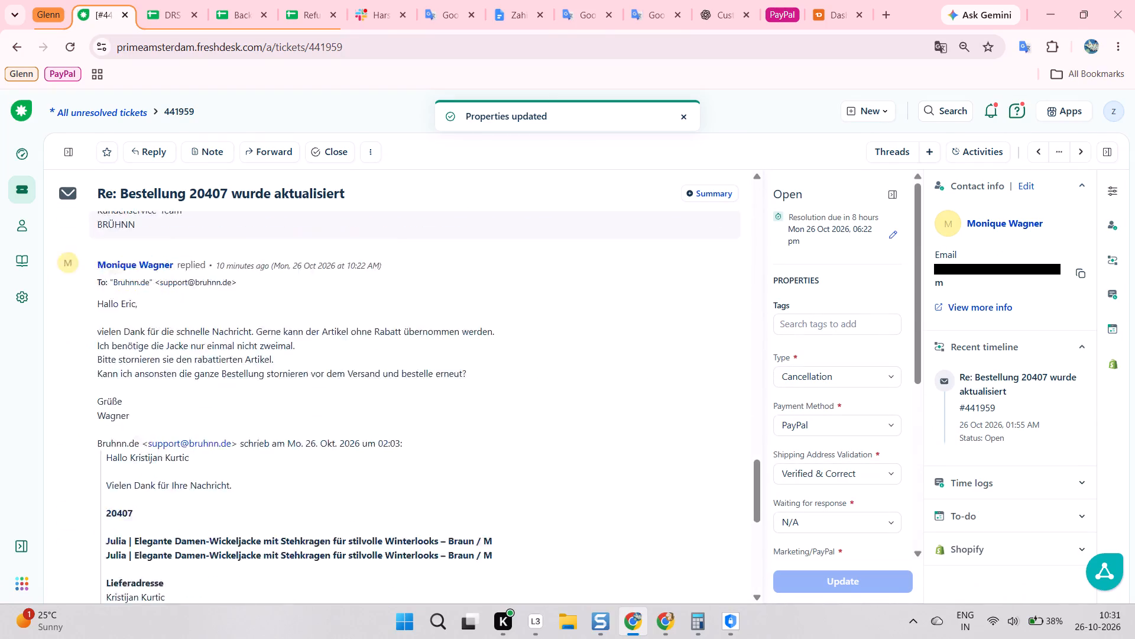
pyautogui.scroll(-7, 479, 350)
pyautogui.scroll(4, 477, 352)
pyautogui.scroll(-2, 472, 382)
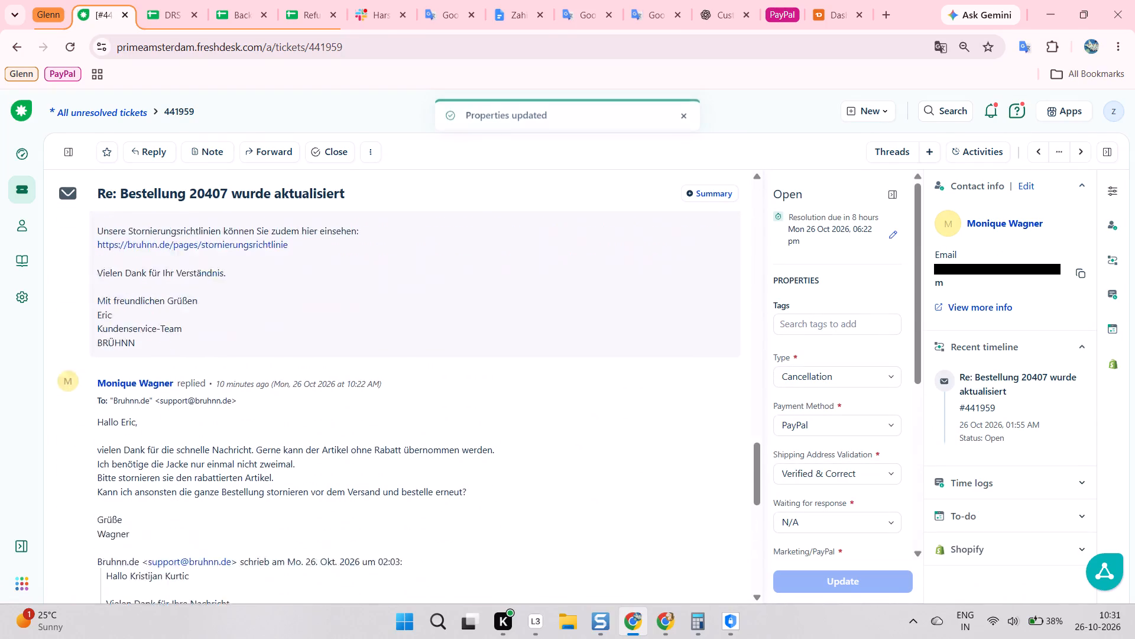
# Move on to ticket 441970 in Freshdesk and read the customer's size exchange request, switching the page translation back to the detected language.
pyautogui.click(484, 373)
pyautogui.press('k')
pyautogui.scroll(-3, 481, 323)
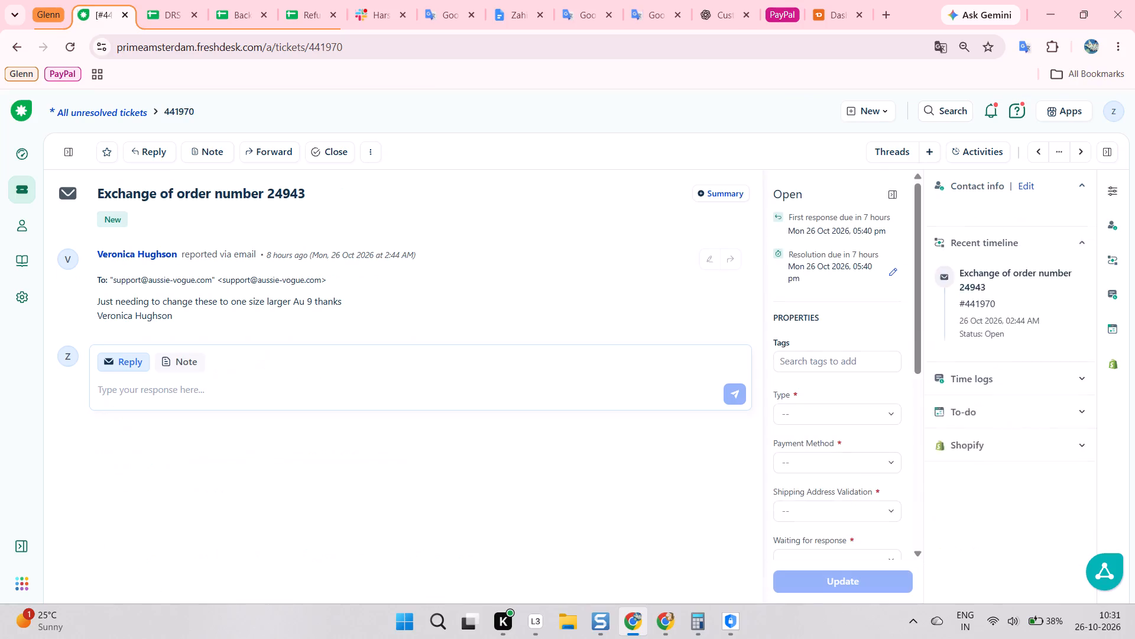
pyautogui.scroll(-10, 474, 317)
pyautogui.rightClick(485, 246)
pyautogui.scroll(-3, 533, 429)
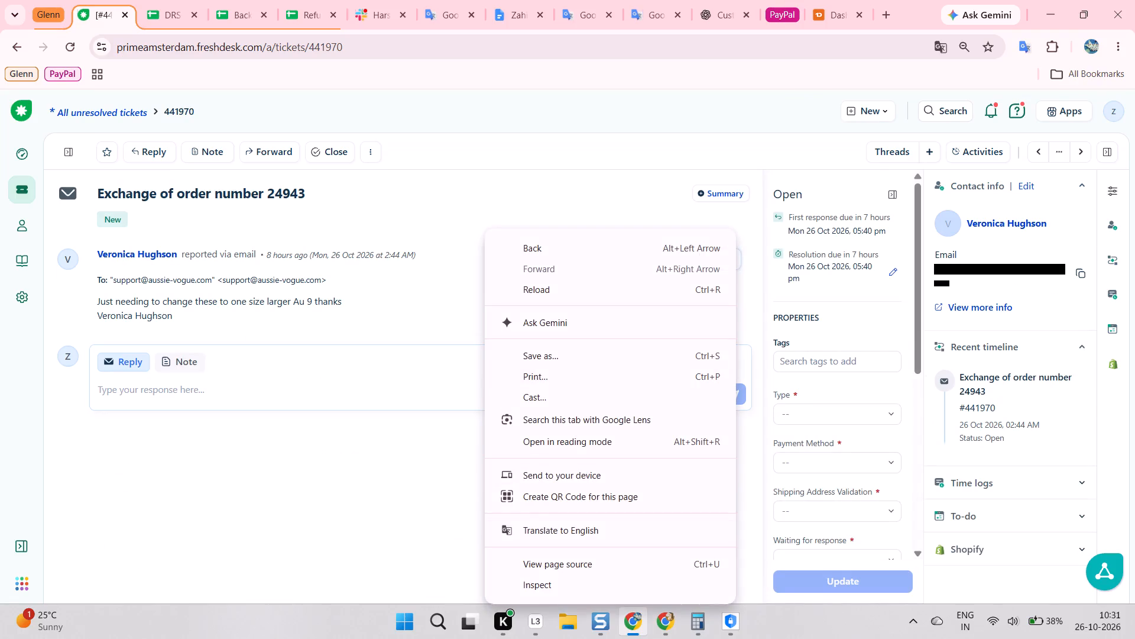
pyautogui.click(572, 533)
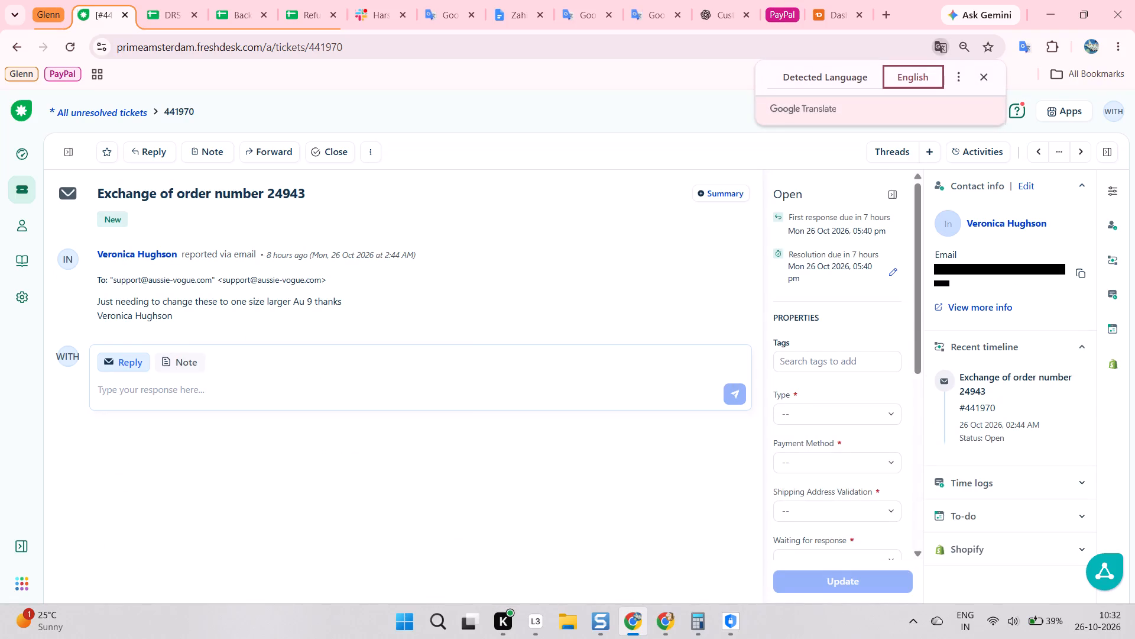
pyautogui.click(824, 80)
pyautogui.scroll(3, 1001, 223)
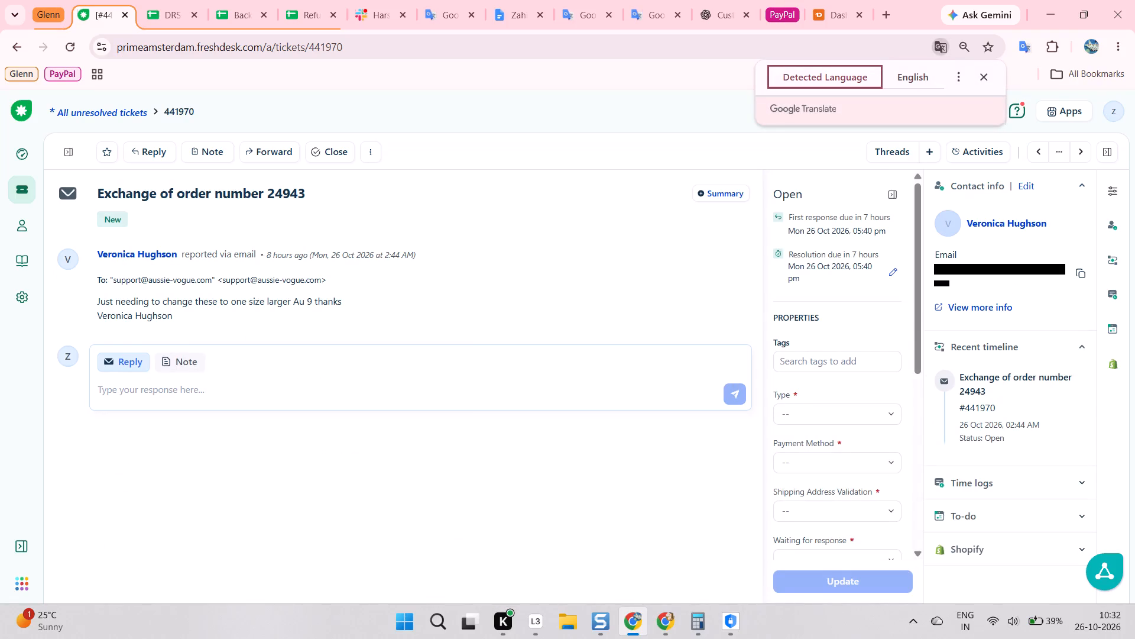
pyautogui.click(1076, 272)
pyautogui.click(493, 273)
pyautogui.hotkey('alt', 'Tab')
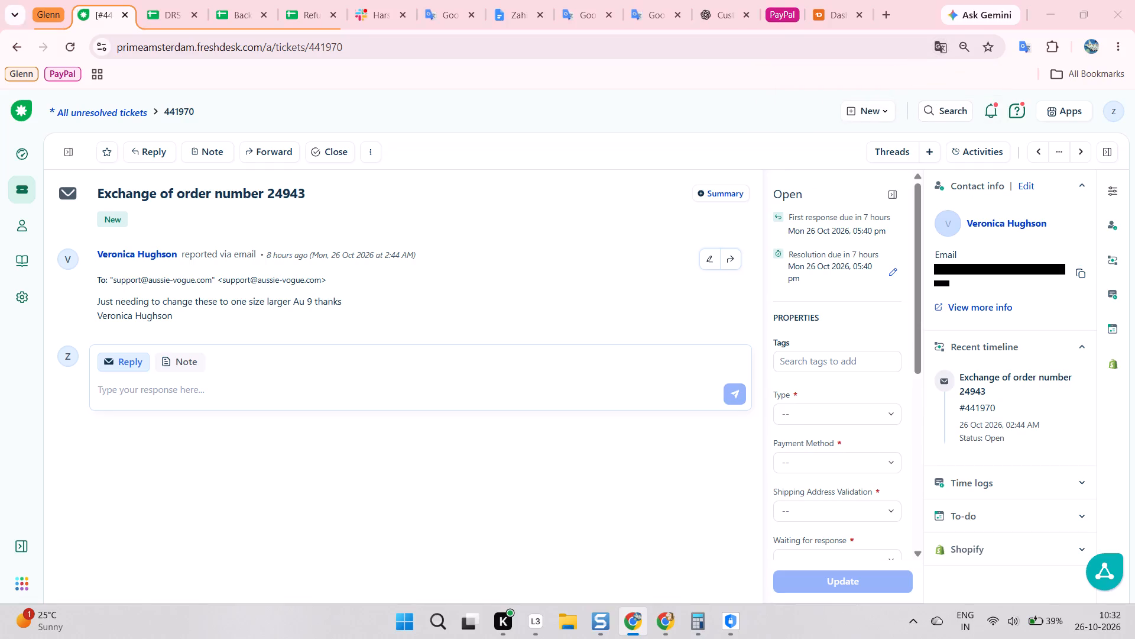
pyautogui.scroll(2, 223, 35)
pyautogui.click(244, 2)
pyautogui.click(372, 0)
pyautogui.scroll(5, 228, 51)
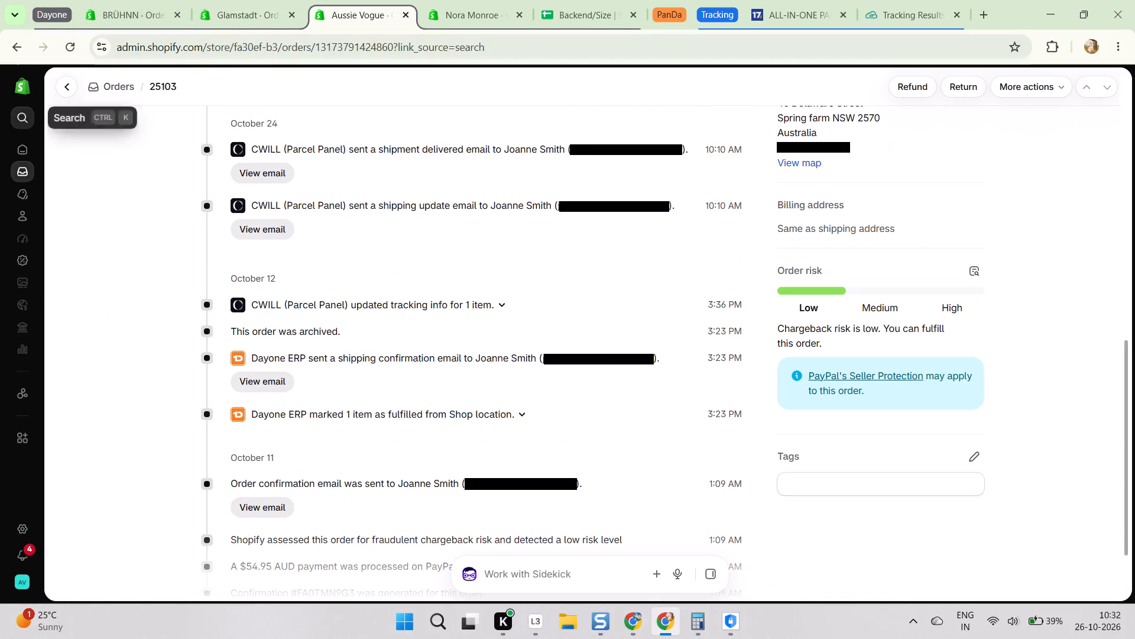
pyautogui.click(27, 124)
pyautogui.hotkey('ctrl', 'v')
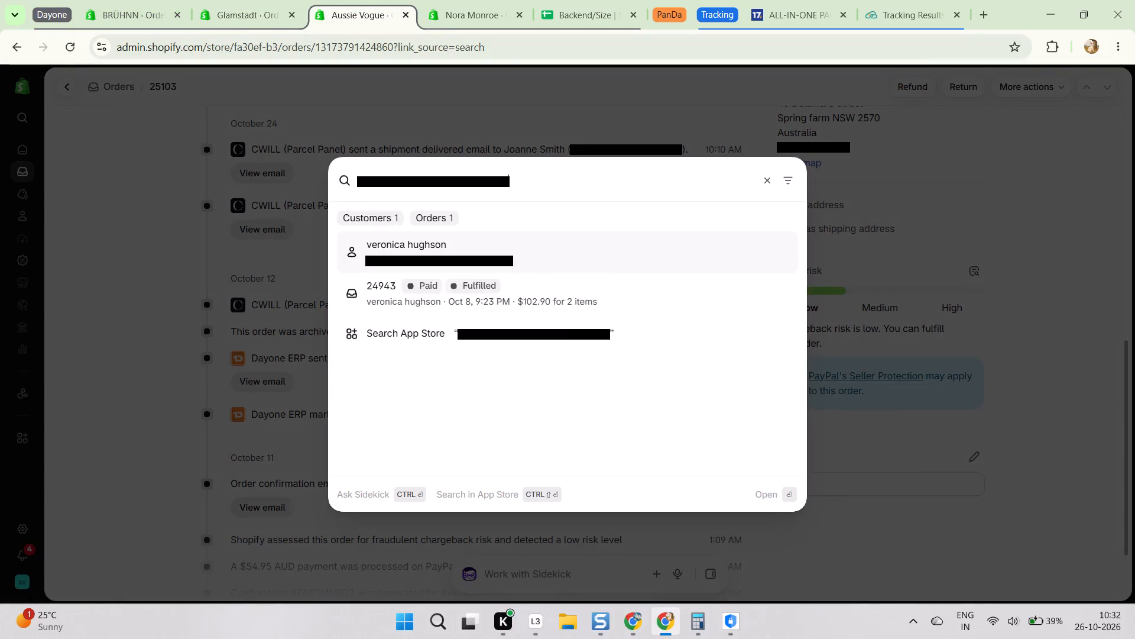
pyautogui.click(383, 288)
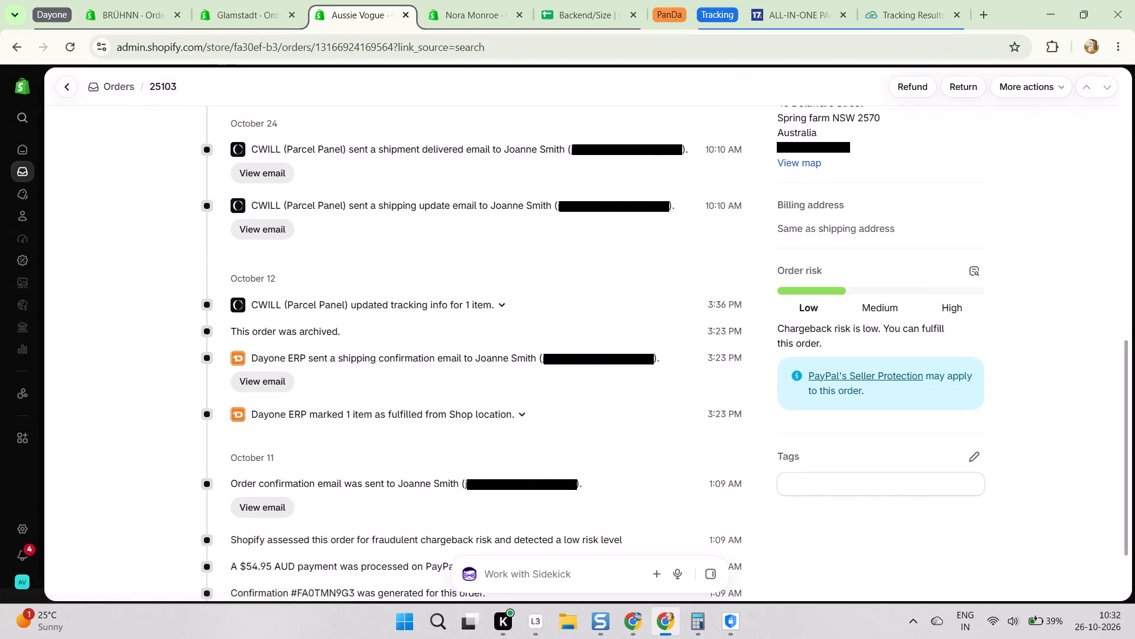
pyautogui.click(462, 196)
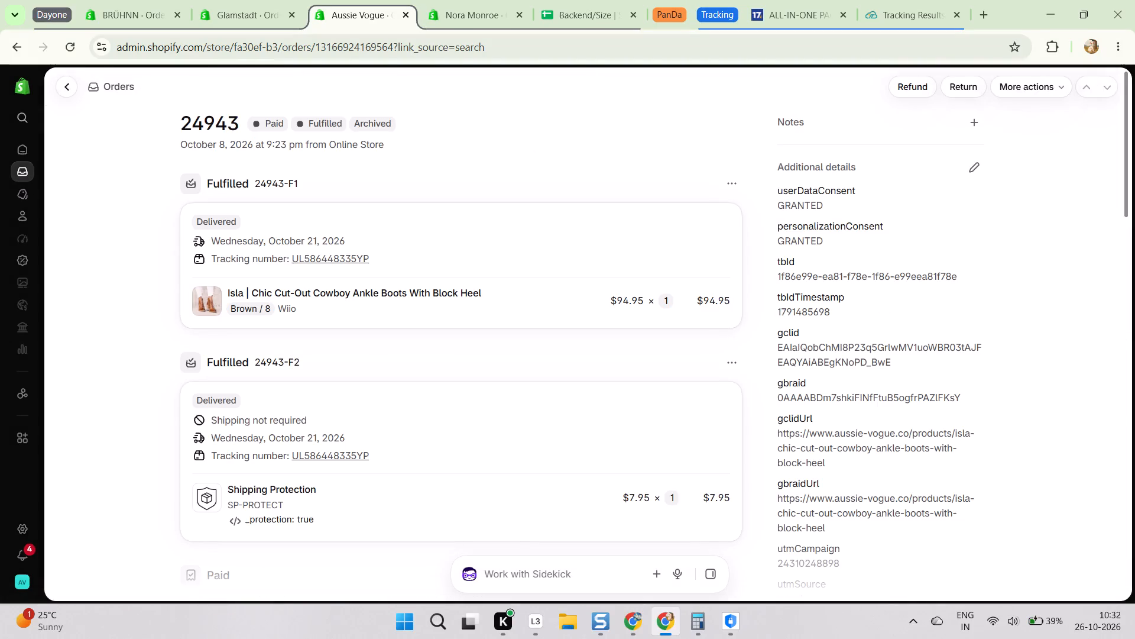
pyautogui.scroll(-3, 417, 224)
pyautogui.hotkey('alt', 'Tab')
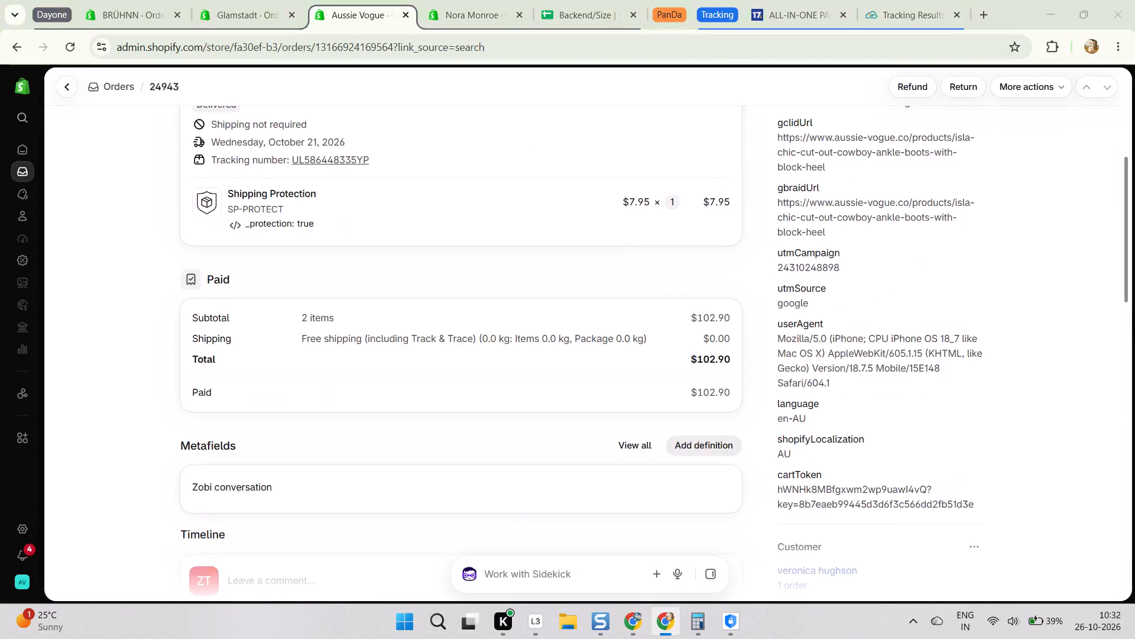
pyautogui.click(379, 309)
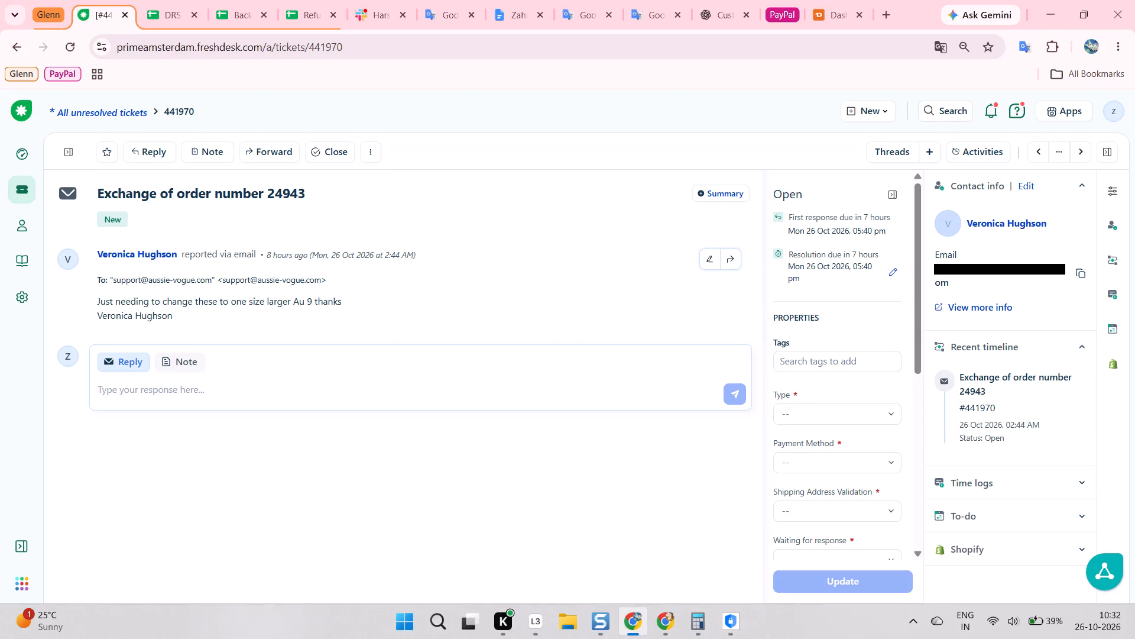
pyautogui.hotkey('alt', 'Tab')
pyautogui.scroll(5, 447, 224)
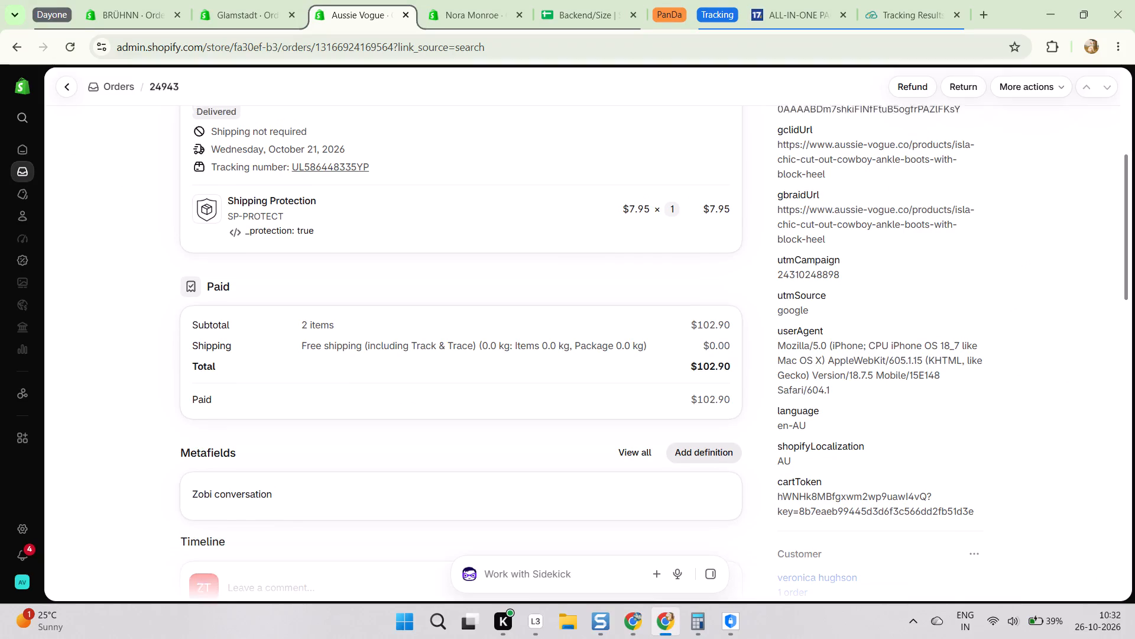
pyautogui.scroll(8, 450, 227)
pyautogui.click(481, 177)
pyautogui.scroll(-6, 664, 250)
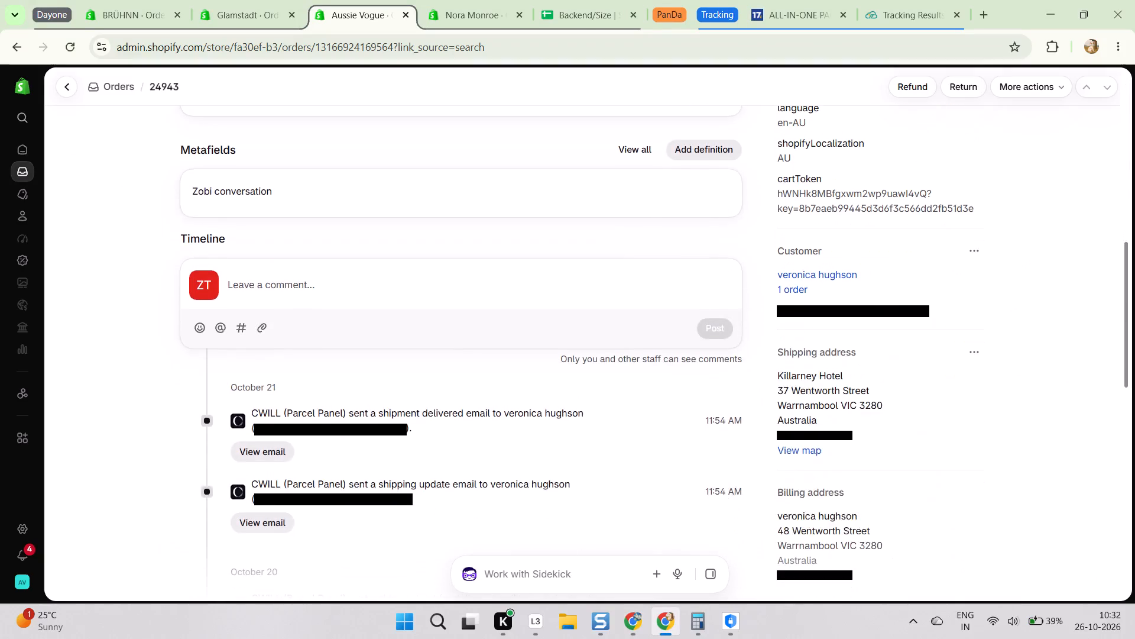
pyautogui.hotkey('alt', 'Tab')
pyautogui.click(514, 285)
pyautogui.rightClick(527, 250)
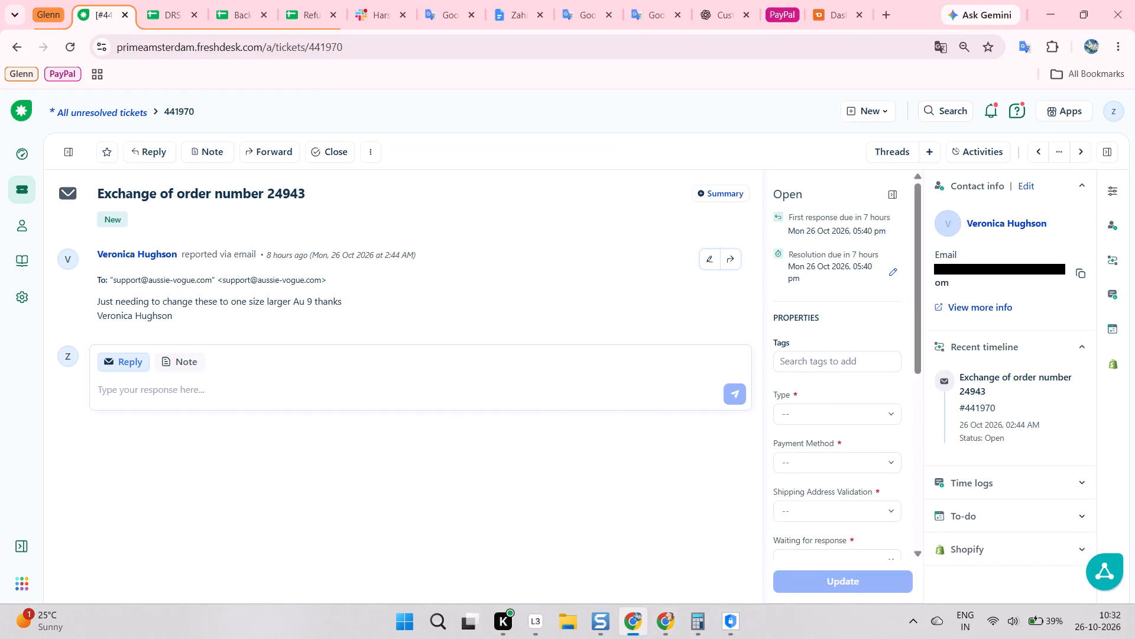
pyautogui.scroll(-4, 554, 448)
pyautogui.click(591, 527)
pyautogui.tripleClick(821, 76)
pyautogui.hotkey('alt', 'Tab')
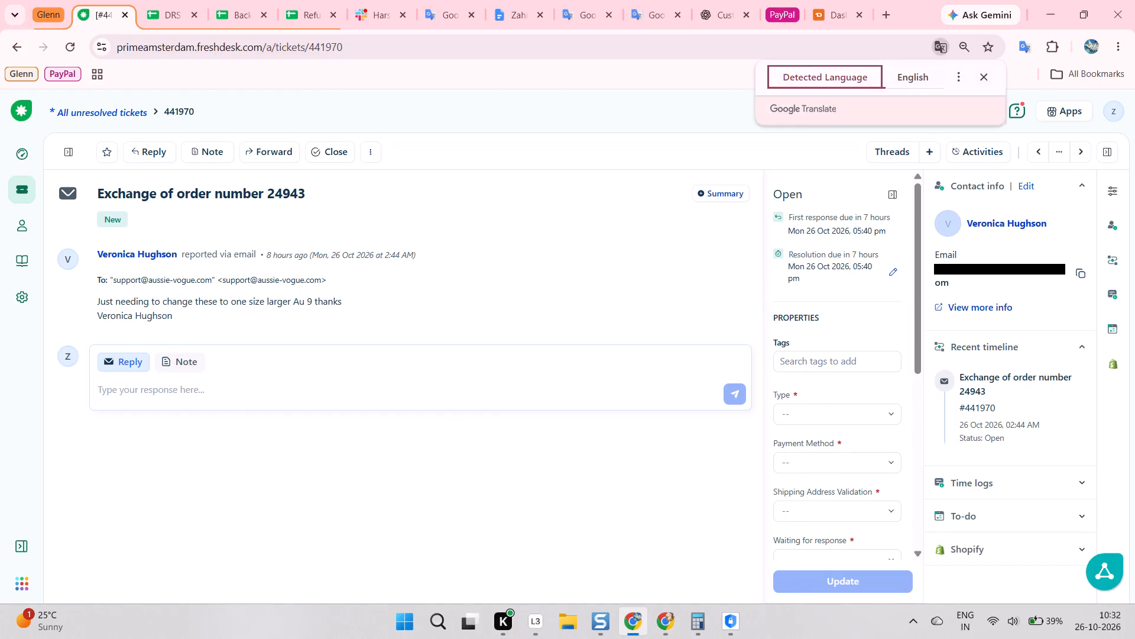
pyautogui.scroll(11, 364, 270)
pyautogui.doubleClick(510, 292)
pyautogui.hotkey('ctrl', 'c')
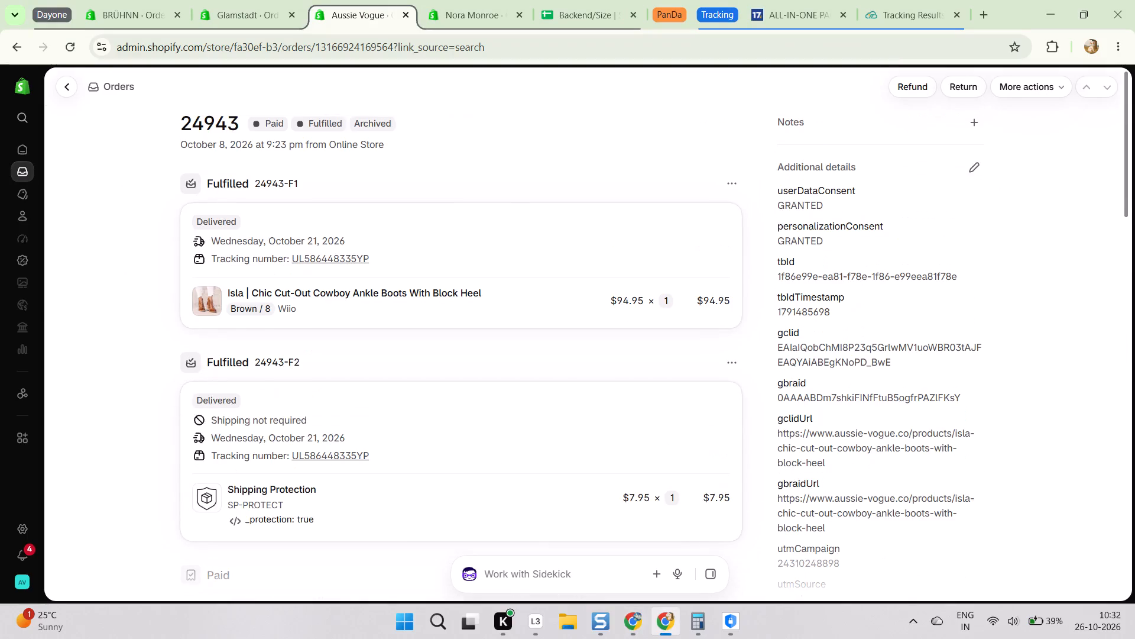
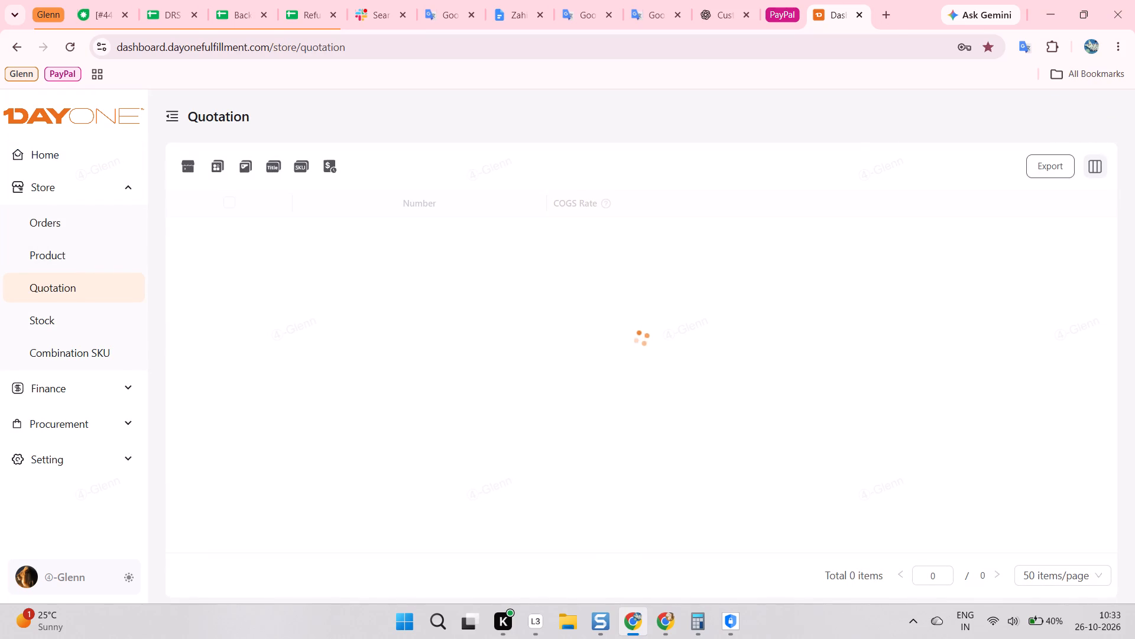
# Search the DayOne quotation list by title for Isla | Chic Cut-Out Cowboy Ankle Boots With Block Heel.
pyautogui.click(274, 167)
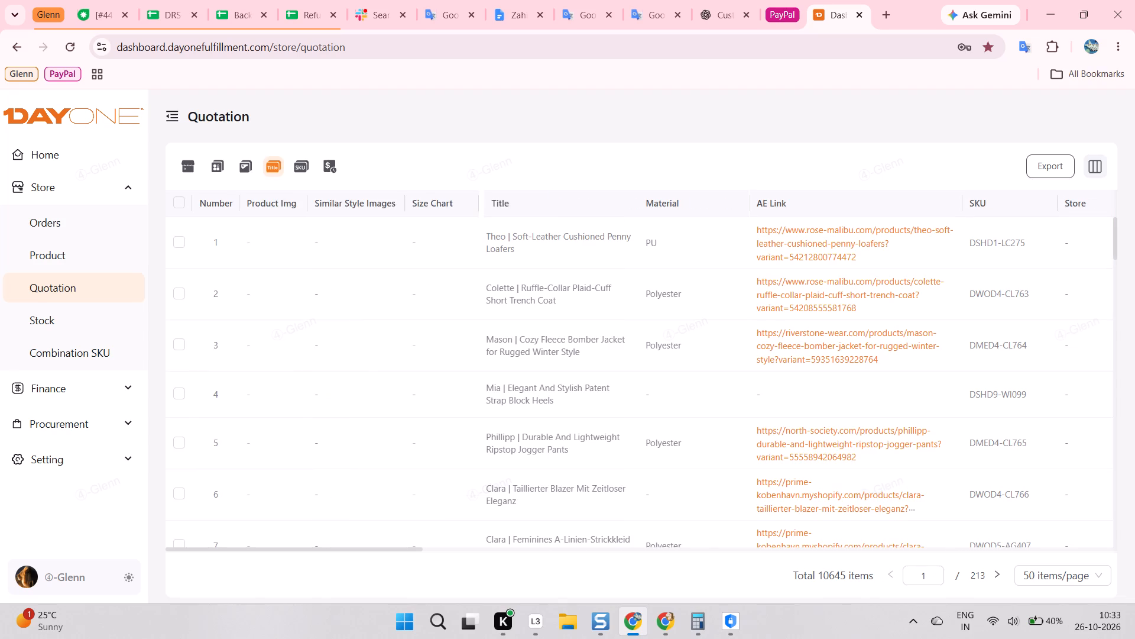
pyautogui.hotkey('ctrl', 'v')
pyautogui.click(324, 199)
pyautogui.hotkey('ctrl', 'v')
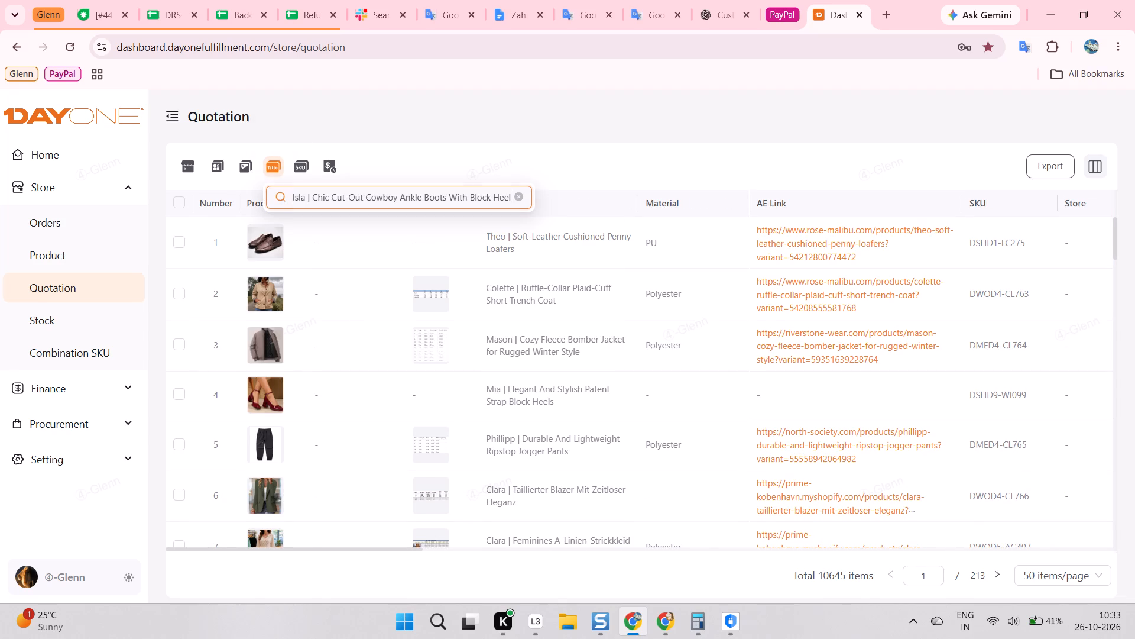
pyautogui.press('Return')
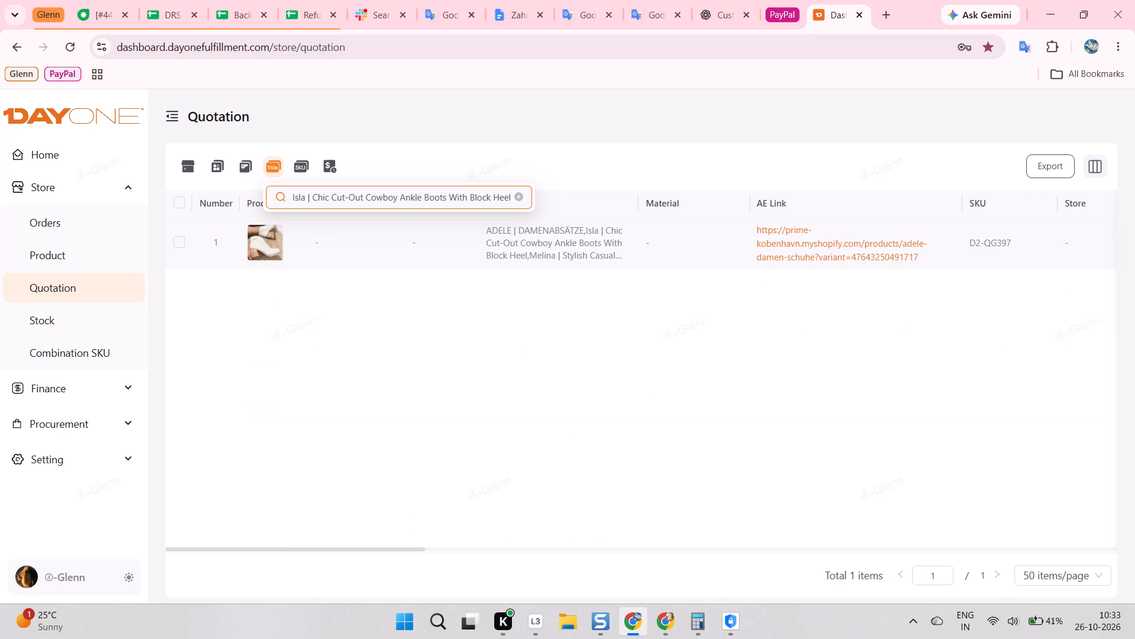
pyautogui.click(609, 410)
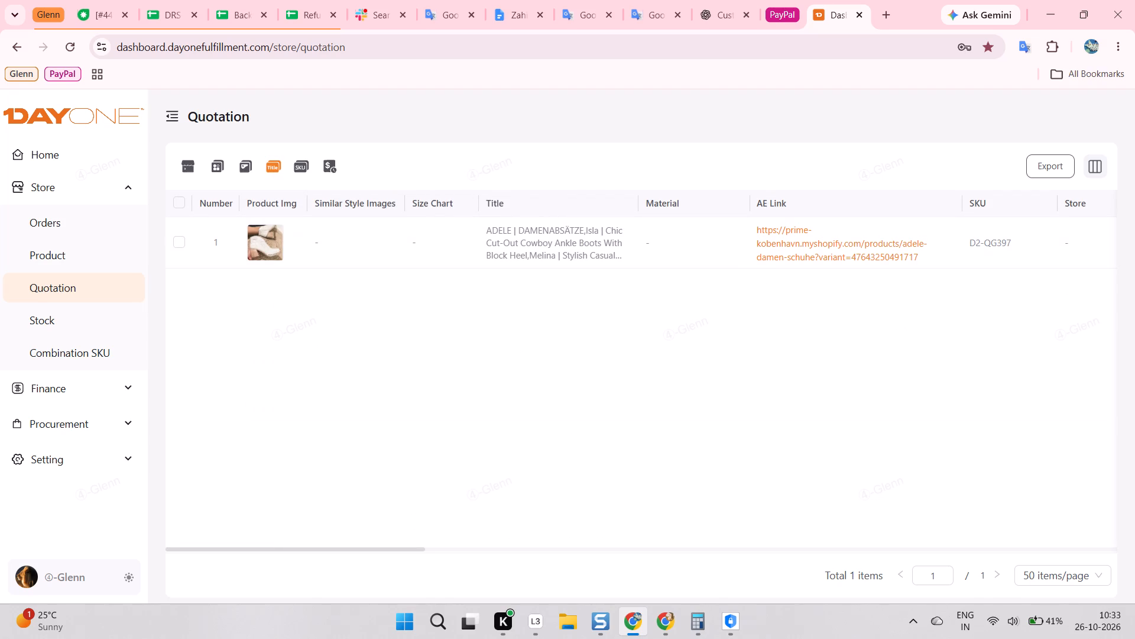
pyautogui.click(79, 0)
pyautogui.scroll(-2, 332, 255)
pyautogui.click(409, 291)
pyautogui.rightClick(495, 244)
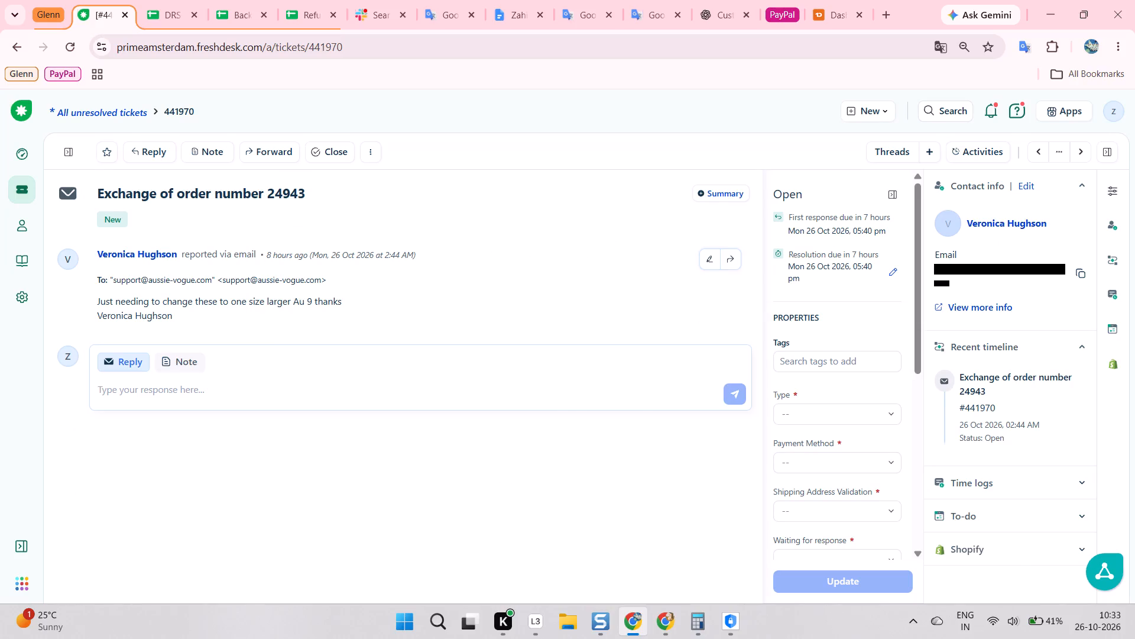
pyautogui.scroll(-2, 530, 434)
pyautogui.click(567, 521)
pyautogui.tripleClick(797, 89)
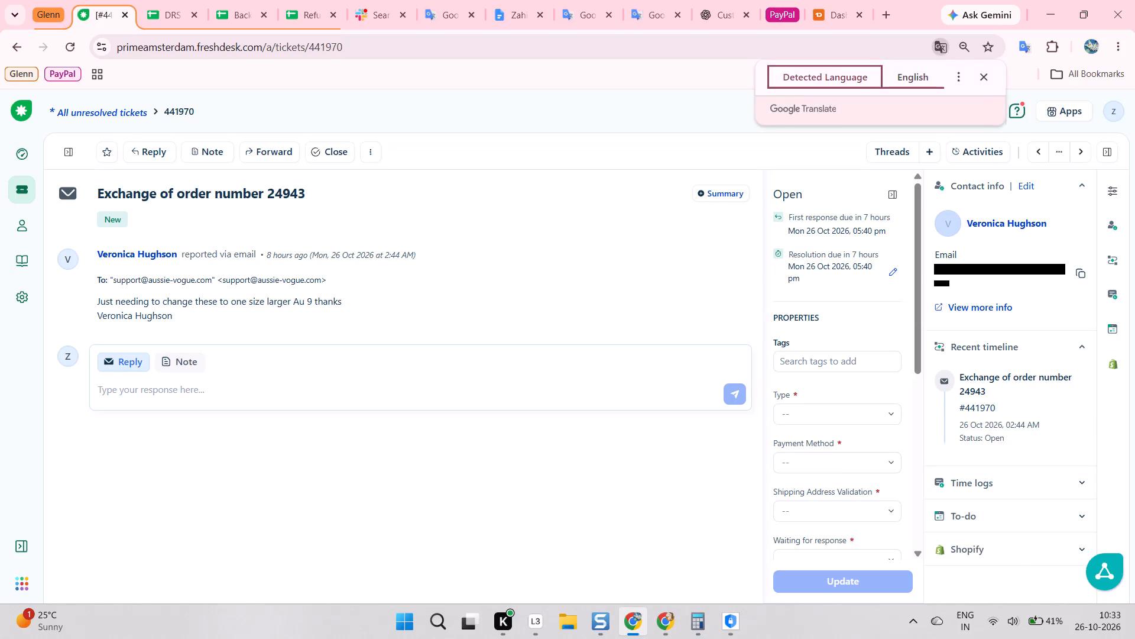
pyautogui.doubleClick(798, 86)
pyautogui.click(485, 275)
pyautogui.click(485, 264)
pyautogui.click(467, 252)
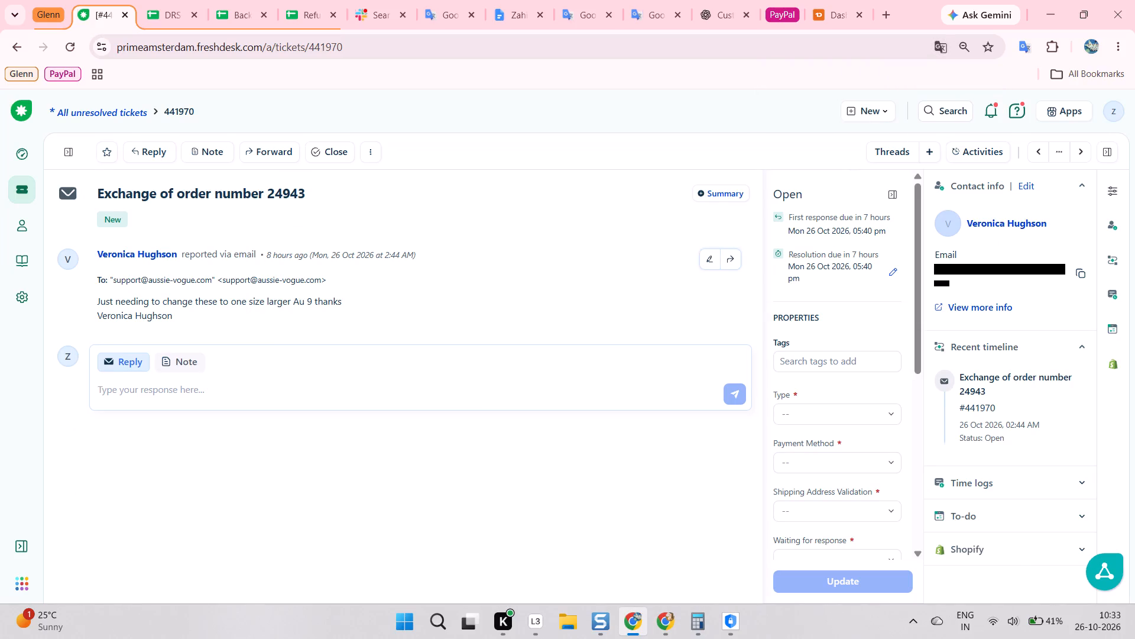
pyautogui.press('r')
pyautogui.scroll(-6, 207, 304)
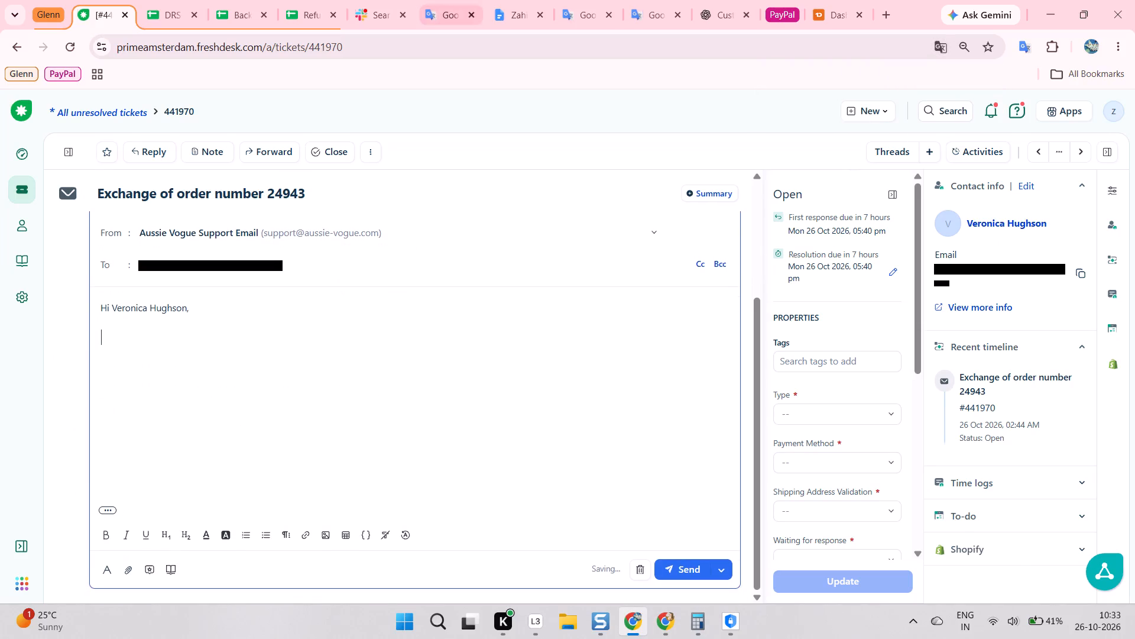
pyautogui.click(442, 0)
pyautogui.click(492, 0)
pyautogui.click(112, 0)
pyautogui.hotkey('alt', 'Tab')
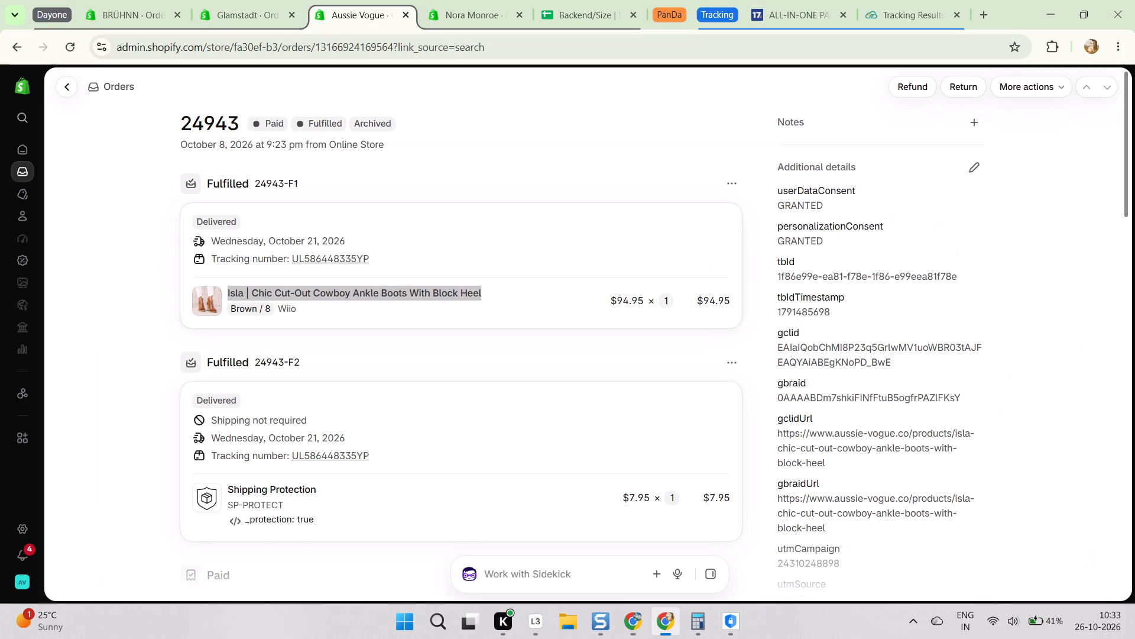
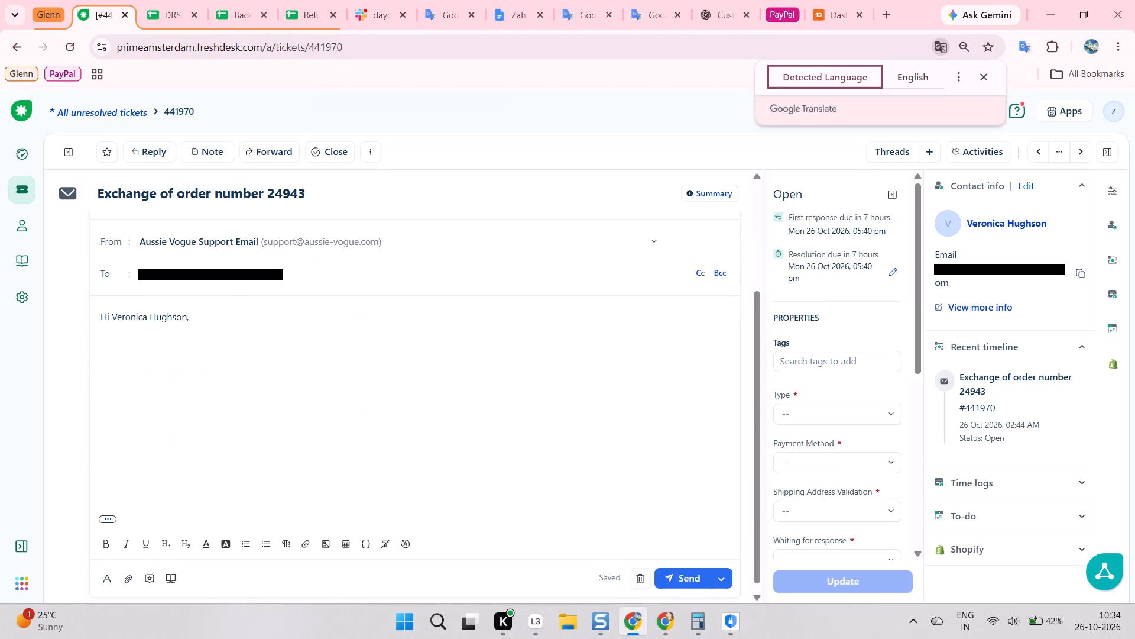
# Clear the prefilled greeting from the reply draft in ticket 441970.
pyautogui.click(125, 508)
pyautogui.click(133, 494)
pyautogui.hotkey('ctrl', 'a')
pyautogui.press('BackSpace')
pyautogui.press('BackSpace')
pyautogui.press('BackSpace')
pyautogui.press('BackSpace')
pyautogui.press('BackSpace')
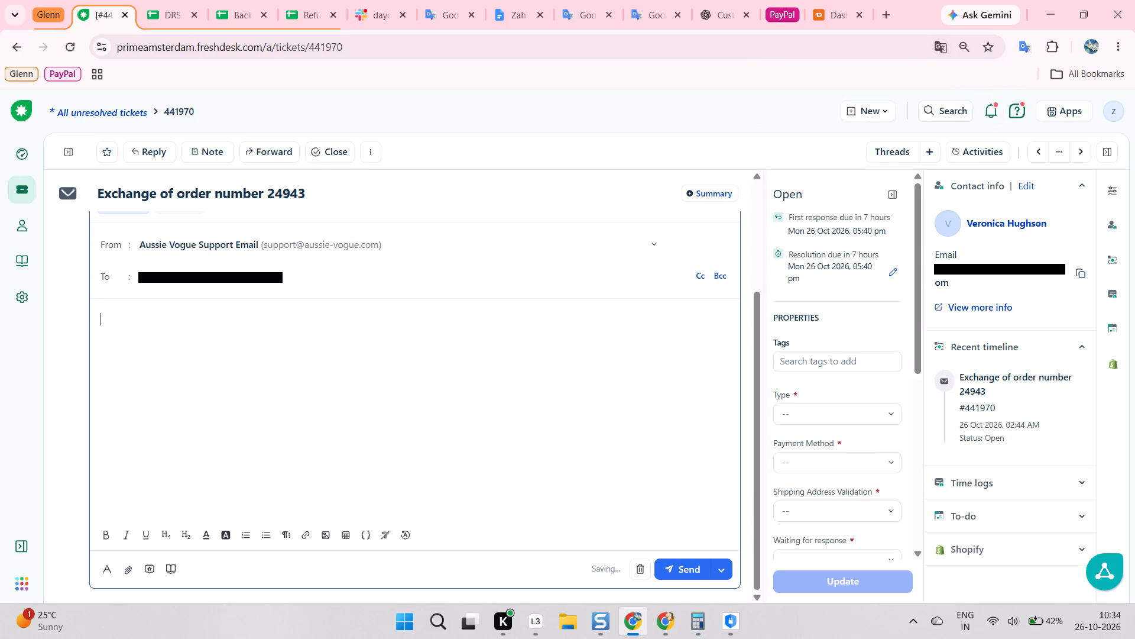
pyautogui.scroll(1, 143, 483)
pyautogui.scroll(-1, 361, 190)
# Switch to the Zahid temp. document and search its Miscellaneous templates for "exchange".
pyautogui.click(456, 0)
pyautogui.click(519, 0)
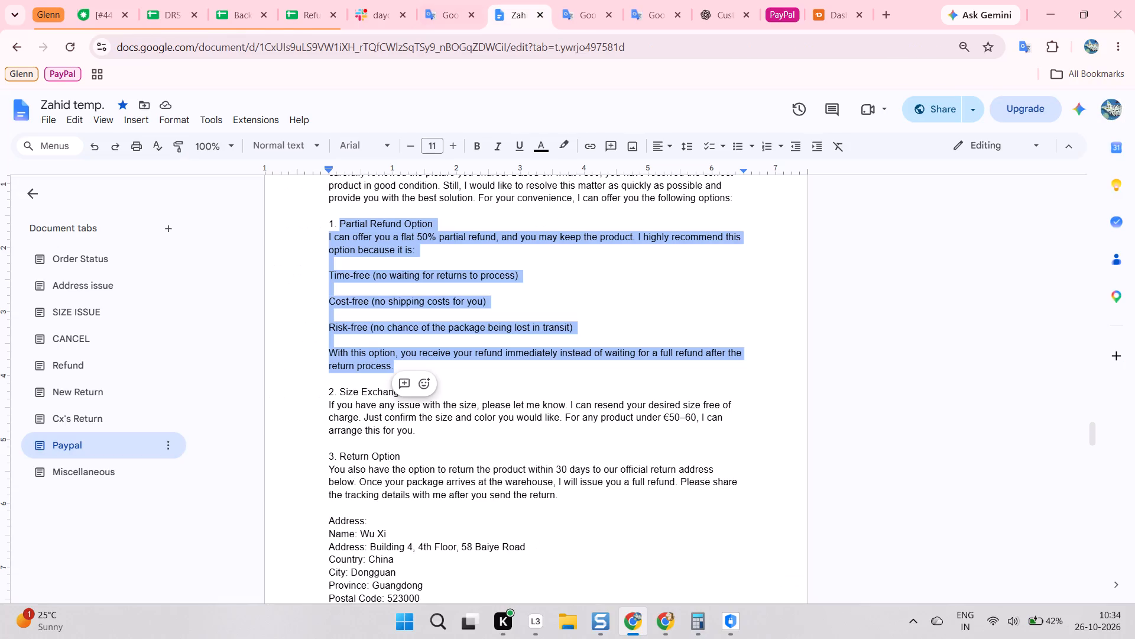
pyautogui.scroll(-3, 194, 426)
pyautogui.click(98, 478)
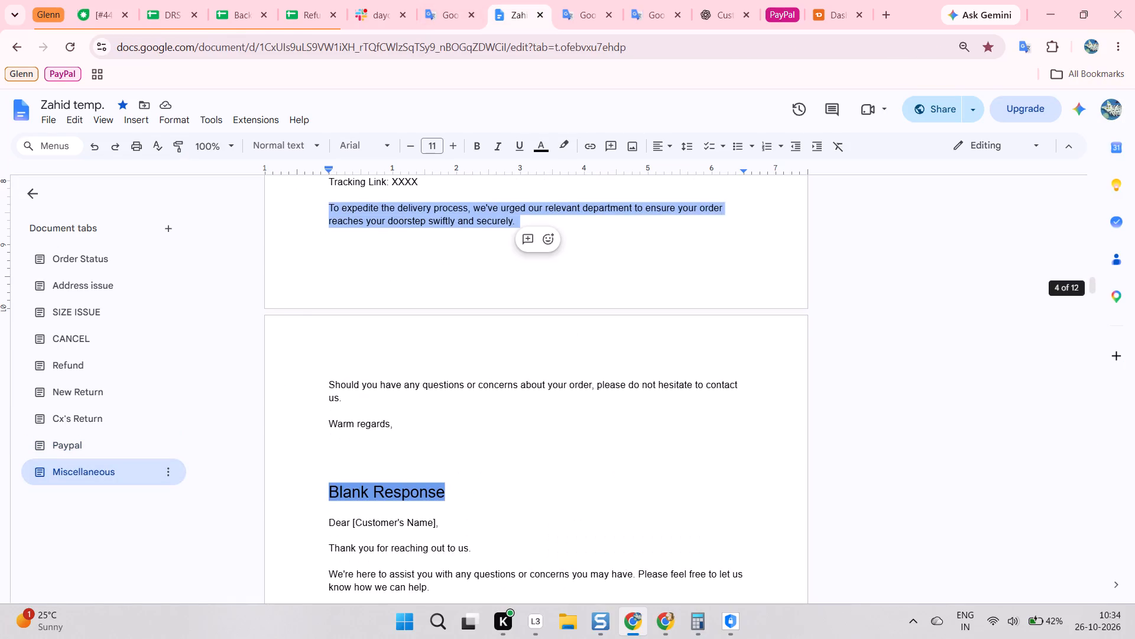
pyautogui.hotkey('ctrl', 'f')
pyautogui.write('exchange')
pyautogui.press('Return')
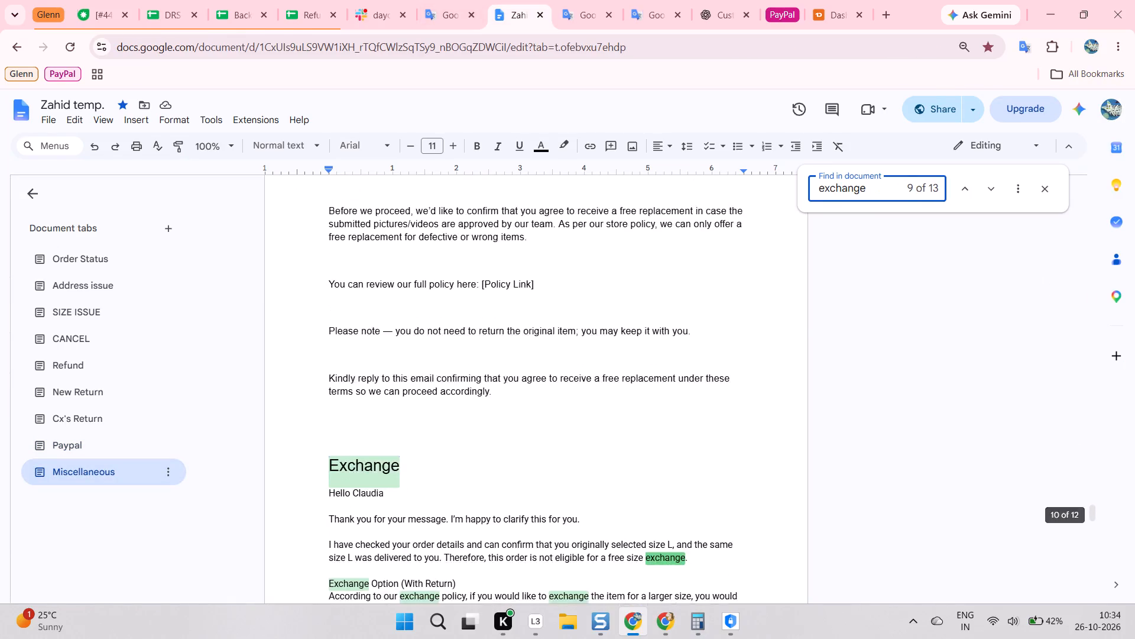
# Copy the Exchange template's body, from the thank-you line through the closing sentence, leaving out its greeting.
pyautogui.scroll(-2, 339, 450)
pyautogui.moveTo(315, 390); pyautogui.dragTo(429, 475)
pyautogui.scroll(-5, 453, 448)
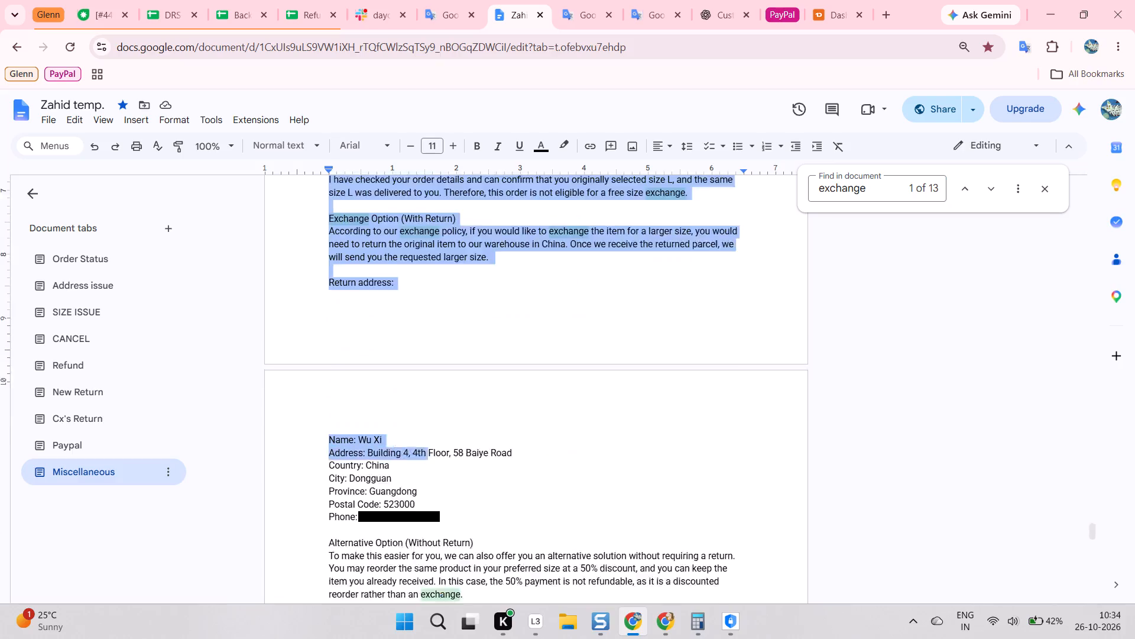
pyautogui.moveTo(429, 475); pyautogui.dragTo(667, 426)
pyautogui.scroll(-2, 486, 482)
pyautogui.hotkey('ctrl', 'c')
pyautogui.hotkey('ctrl', 'c')
pyautogui.hotkey('ctrl', 'c')
# Replace the old source text in Google Translate with the copied exchange template.
pyautogui.click(648, 0)
pyautogui.scroll(9, 494, 247)
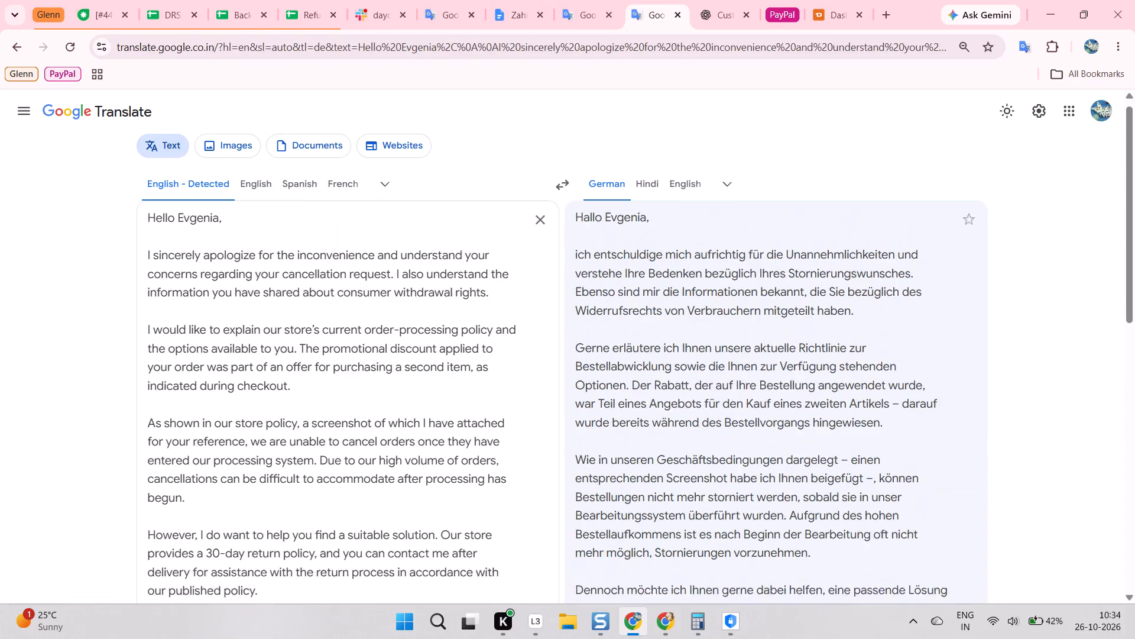
pyautogui.scroll(3, 535, 225)
pyautogui.click(537, 235)
pyautogui.hotkey('ctrl', 'v')
# Tidy the opening spacing and put "I'm happy to clarify this for you." in its own paragraph.
pyautogui.click(254, 263)
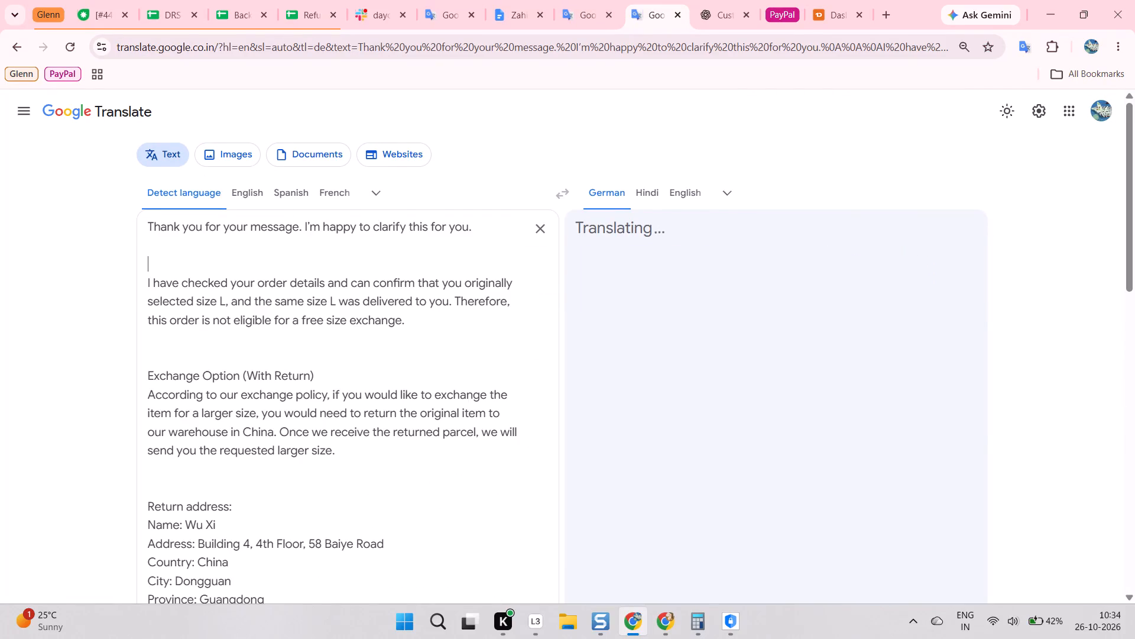
pyautogui.press('BackSpace')
pyautogui.click(305, 231)
pyautogui.press('BackSpace')
pyautogui.press('Return')
pyautogui.press('Return')
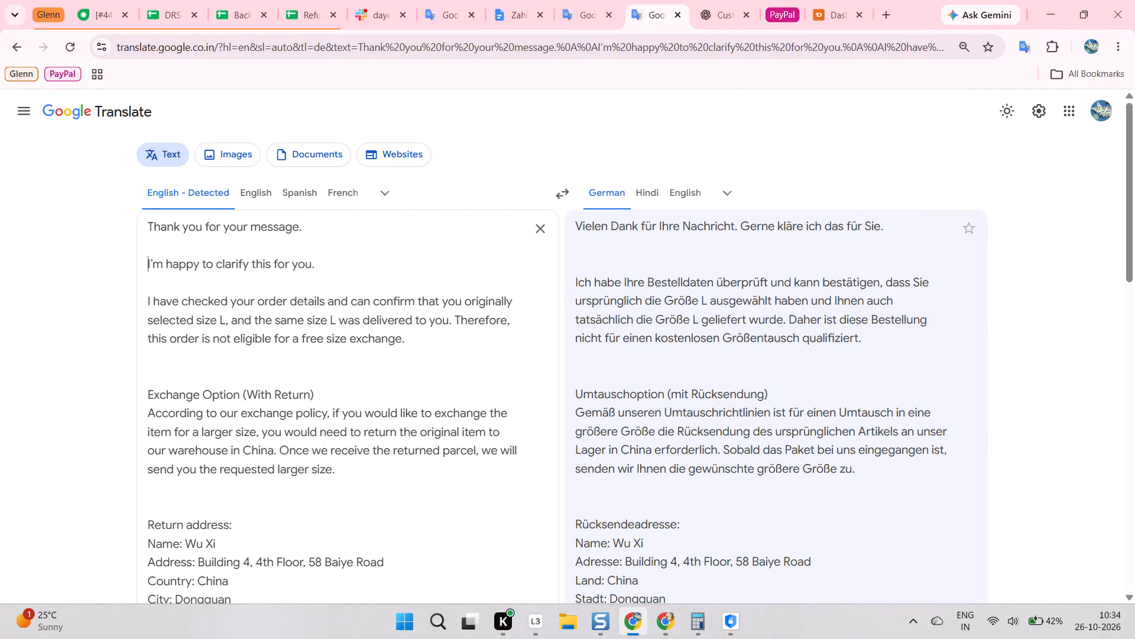
# Remove the extra blank lines before the Exchange Option, Return address and Alternative Option sections.
pyautogui.click(238, 371)
pyautogui.press('BackSpace')
pyautogui.scroll(-2, 239, 377)
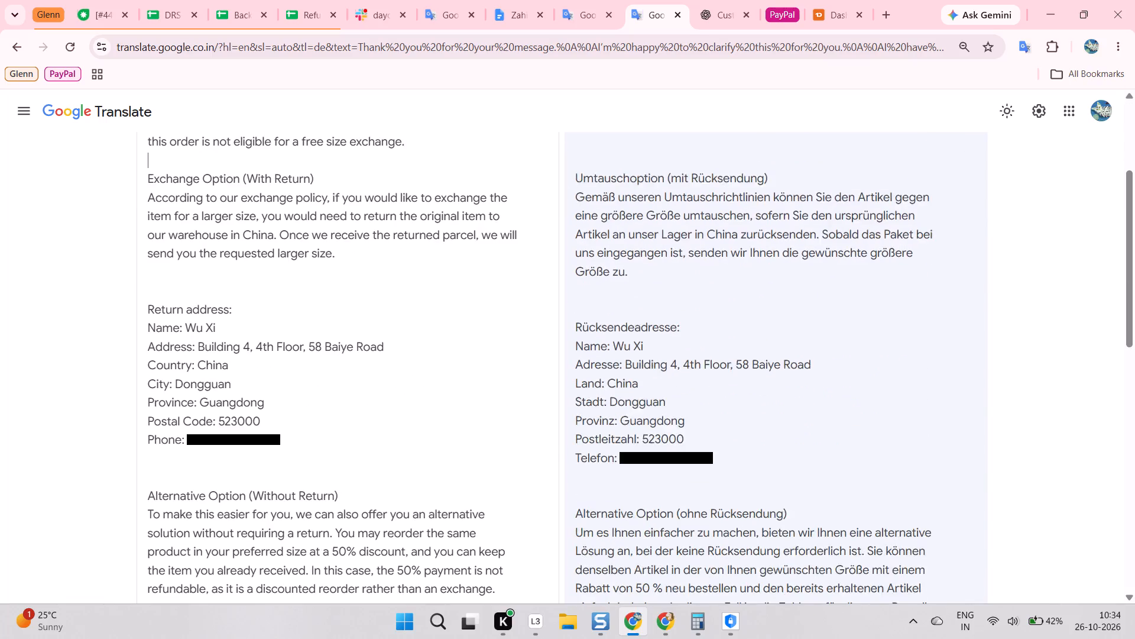
pyautogui.click(236, 285)
pyautogui.press('BackSpace')
pyautogui.click(183, 433)
pyautogui.press('BackSpace')
# Remove the extra blank lines between the remaining paragraphs, from the discounted reorder text to the closing sentence.
pyautogui.scroll(-3, 275, 335)
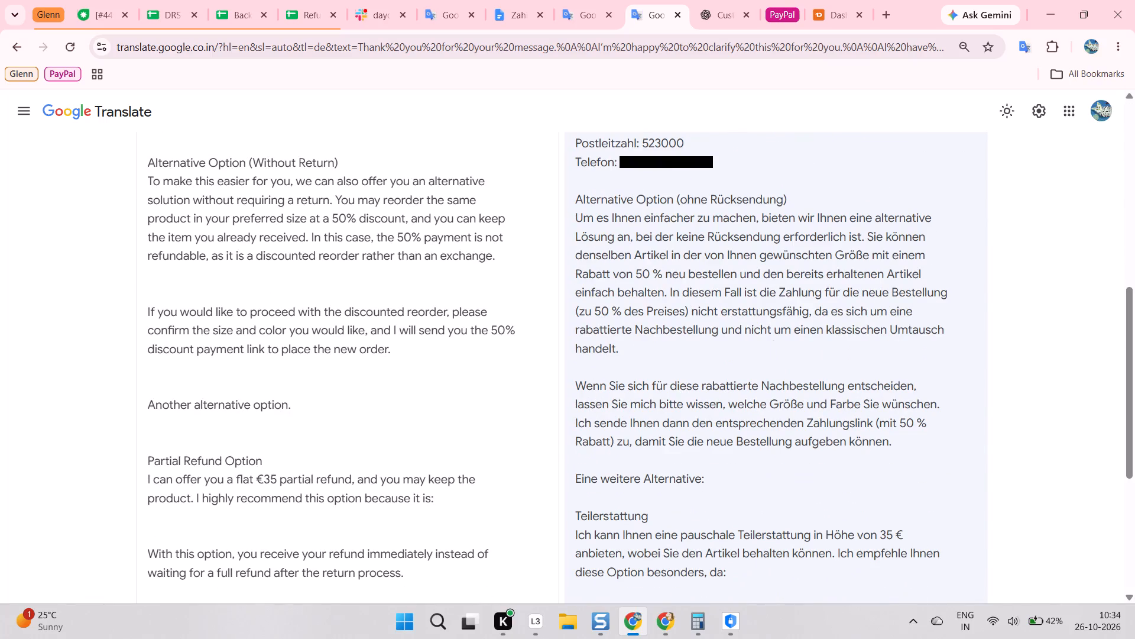
pyautogui.moveTo(268, 264); pyautogui.dragTo(268, 270)
pyautogui.click(239, 285)
pyautogui.press('BackSpace')
pyautogui.click(226, 356)
pyautogui.press('BackSpace')
pyautogui.click(215, 395)
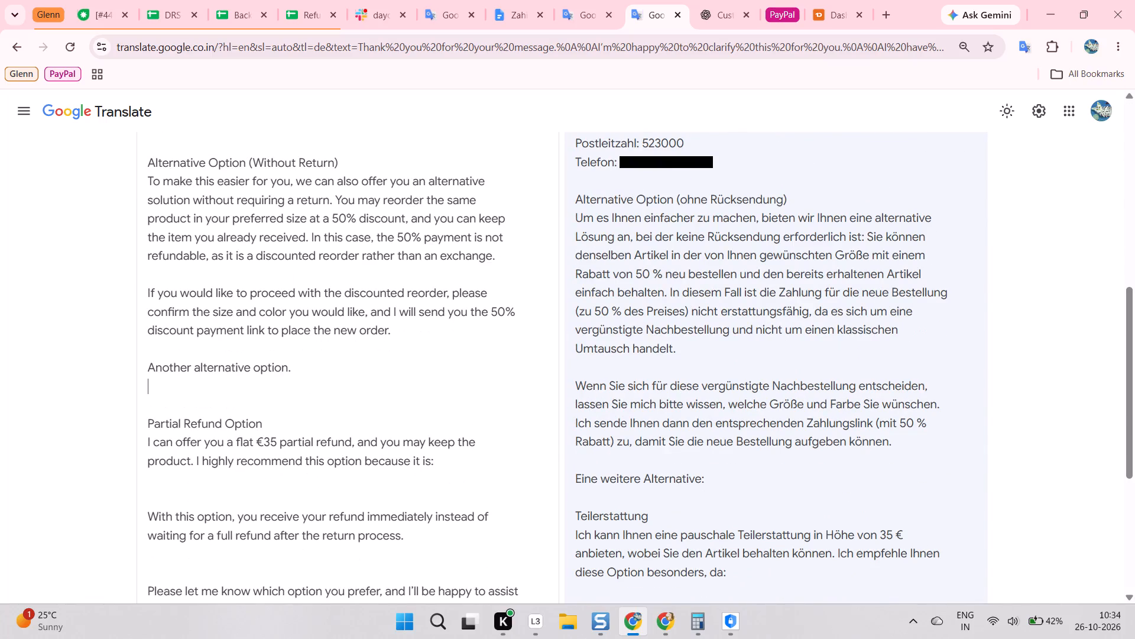
pyautogui.press('BackSpace')
pyautogui.scroll(-1, 226, 422)
pyautogui.click(228, 361)
pyautogui.press('BackSpace')
pyautogui.click(206, 434)
pyautogui.press('BackSpace')
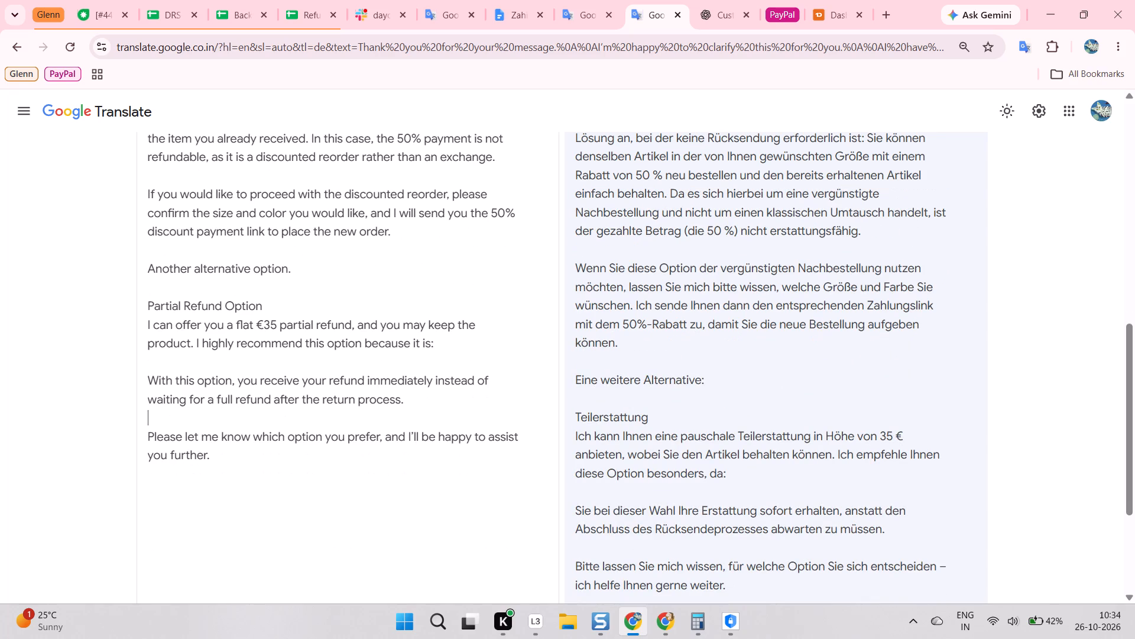
# Change the flat partial refund amount in the Partial Refund Option to 10%.
pyautogui.doubleClick(267, 315)
pyautogui.doubleClick(268, 326)
pyautogui.press('BackSpace')
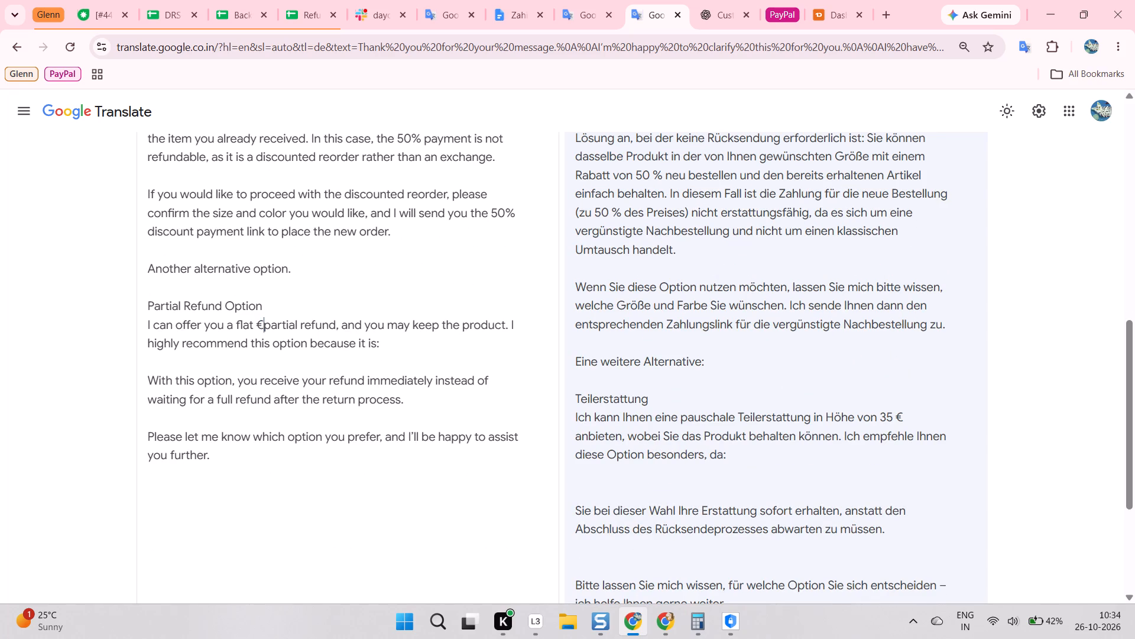
pyautogui.press('BackSpace')
pyautogui.write('10%')
pyautogui.press('space')
pyautogui.scroll(-1, 270, 321)
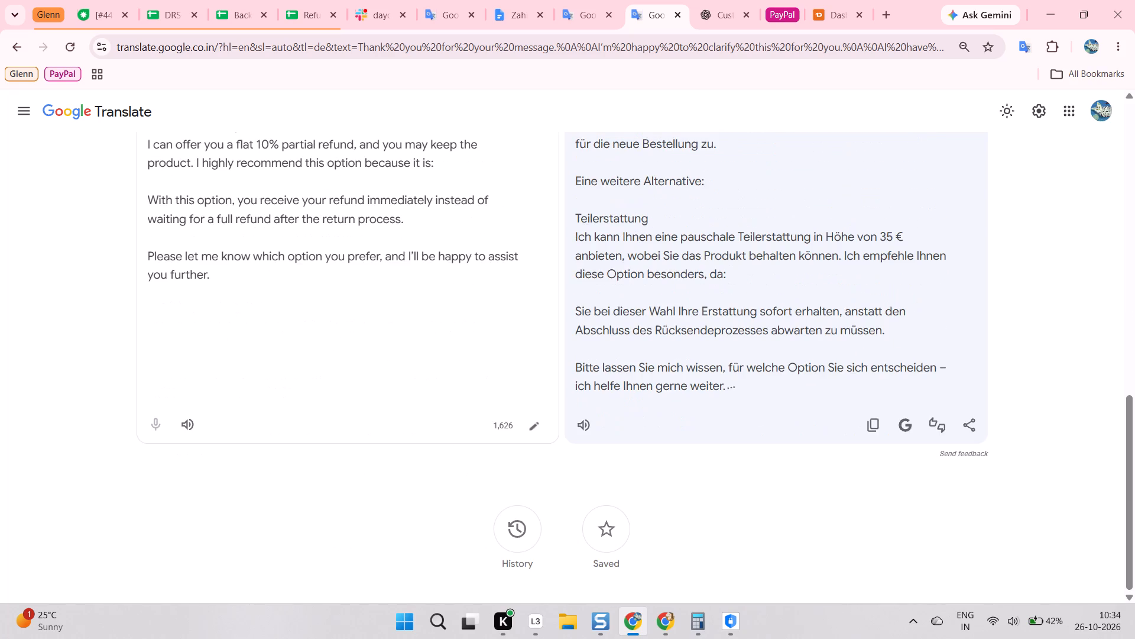
pyautogui.scroll(-1, 270, 310)
pyautogui.scroll(6, 343, 319)
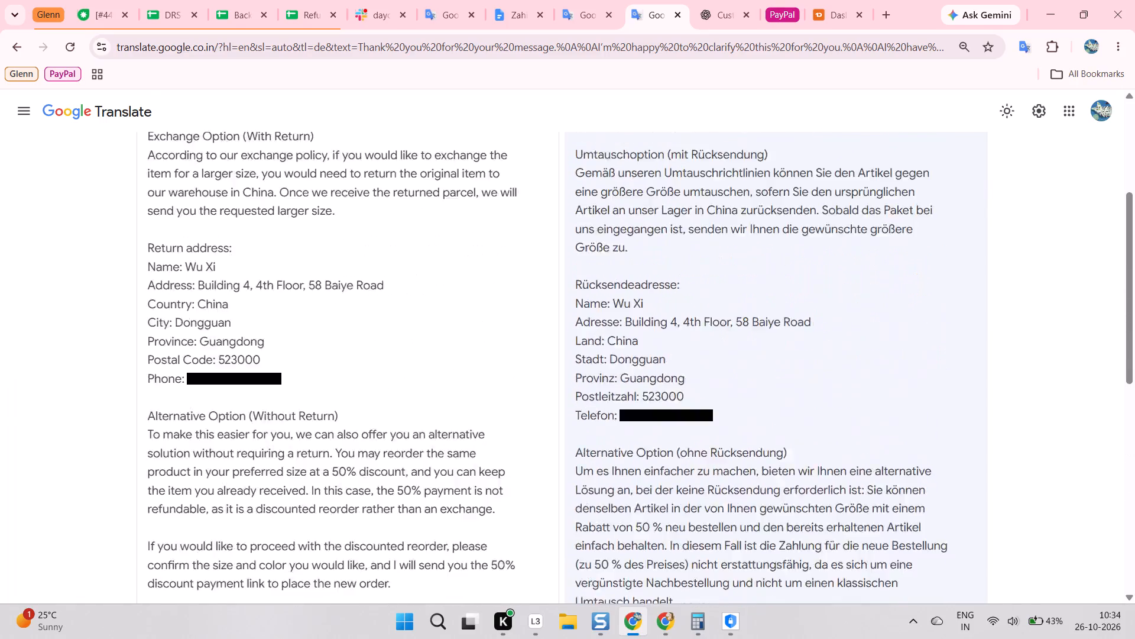
pyautogui.scroll(3, 322, 285)
pyautogui.hotkey('alt', 'Tab')
pyautogui.scroll(6, 334, 262)
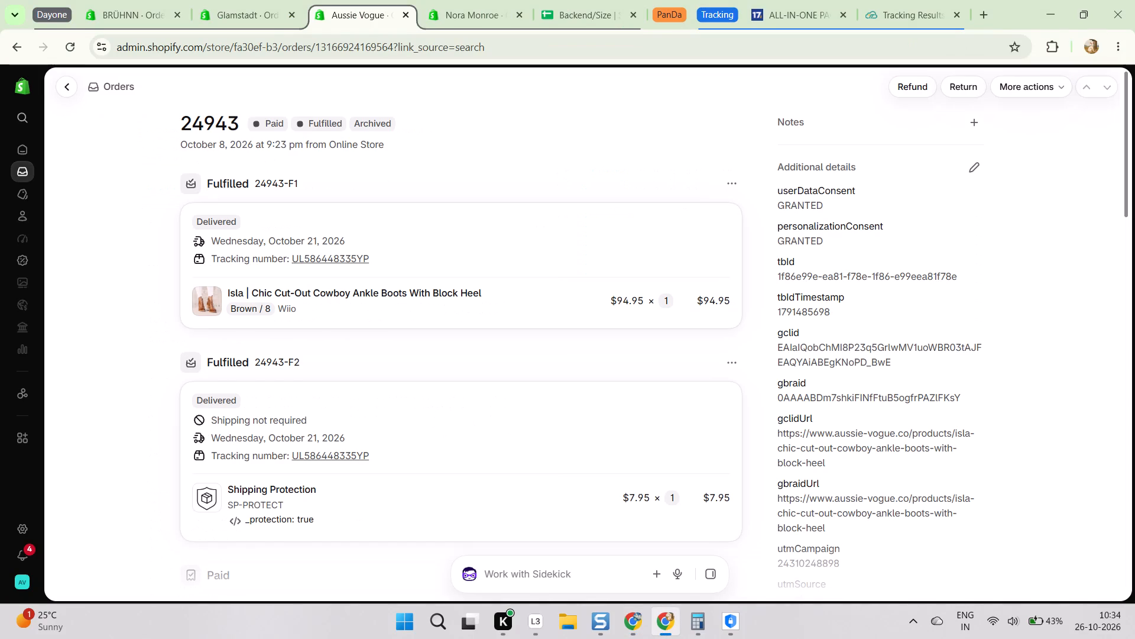
pyautogui.hotkey('alt', 'Tab')
pyautogui.click(225, 316)
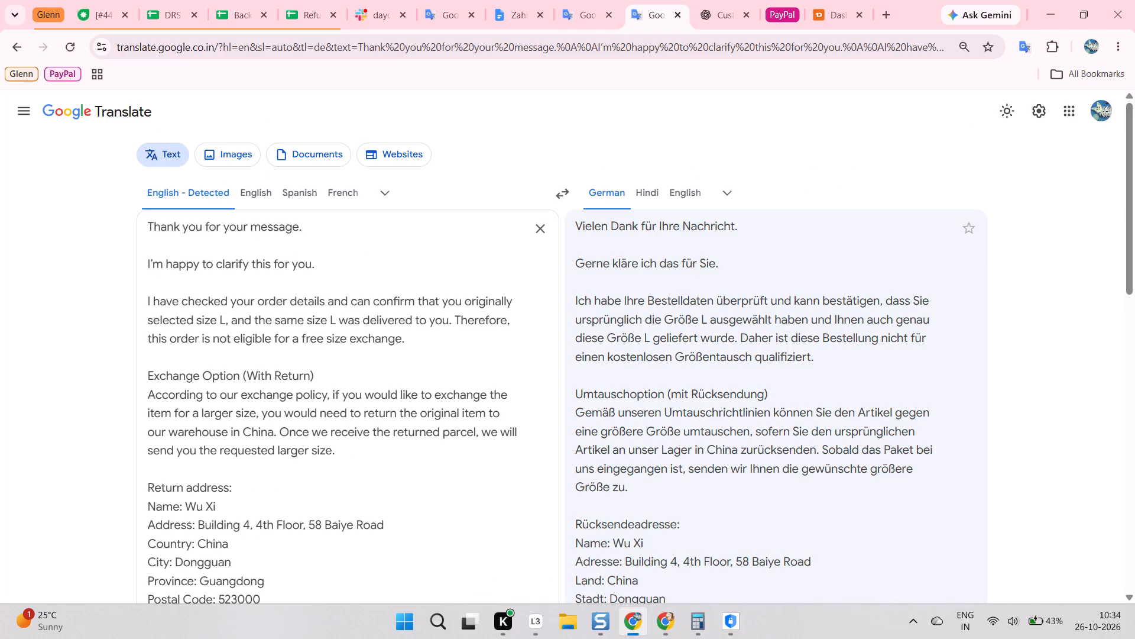
pyautogui.press('BackSpace')
pyautogui.press('8')
pyautogui.click(333, 323)
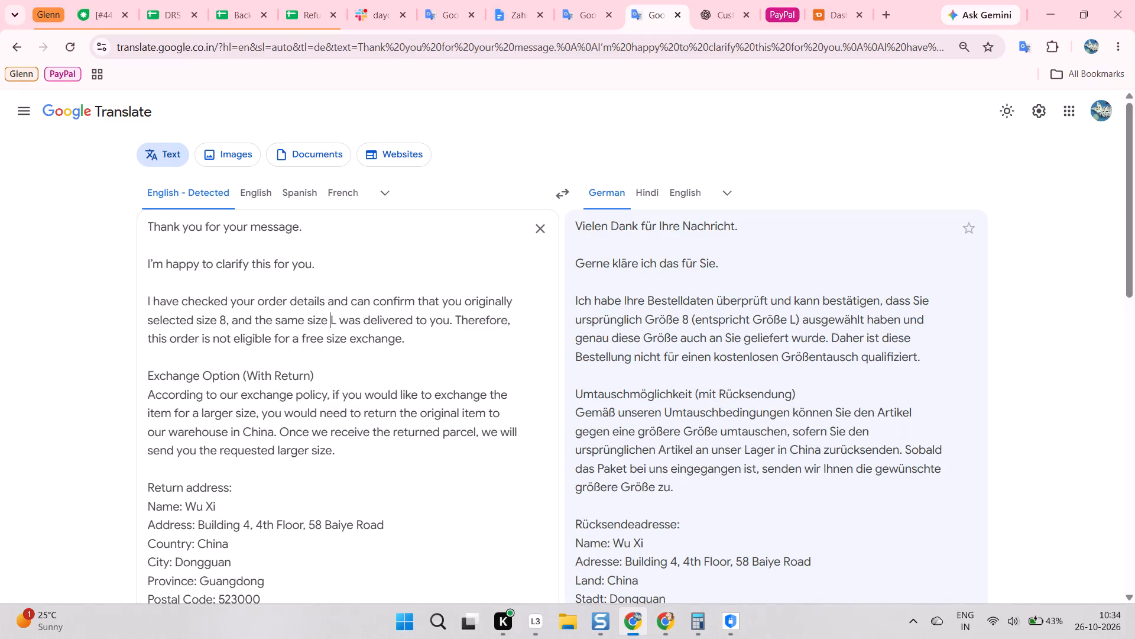
pyautogui.click(336, 317)
pyautogui.press('BackSpace')
pyautogui.press('8')
# Copy the entire edited English message and switch back to ticket 441970 in Freshdesk.
pyautogui.scroll(-1, 342, 279)
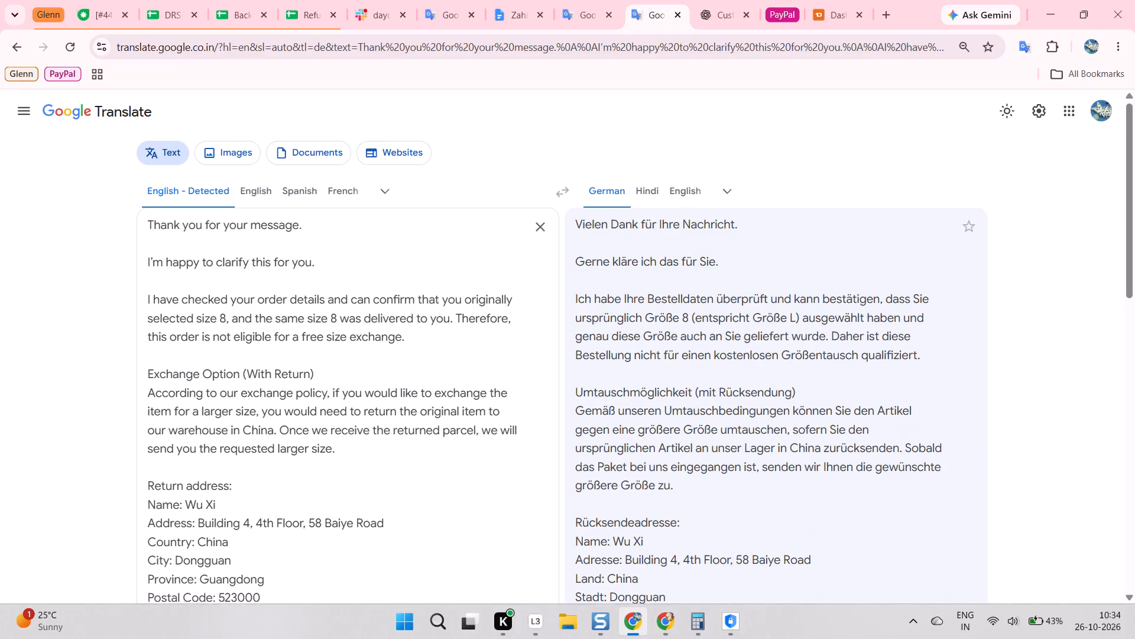
pyautogui.scroll(-2, 340, 278)
pyautogui.hotkey('ctrl', 'a')
pyautogui.hotkey('ctrl', 'c')
pyautogui.hotkey('ctrl', 'c')
pyautogui.click(104, 7)
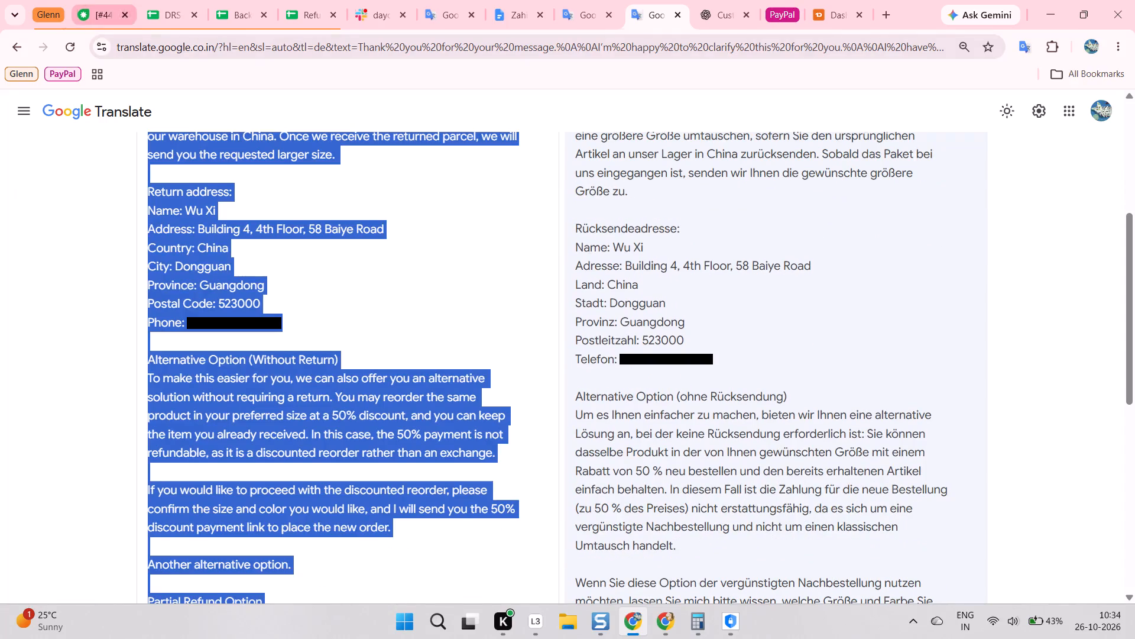
# Empty the reply draft and insert the Aussie Vogue return-options canned response, searching canned responses for "auss".
pyautogui.press('r')
pyautogui.scroll(-8, 213, 384)
pyautogui.click(159, 447)
pyautogui.hotkey('ctrl', 'a')
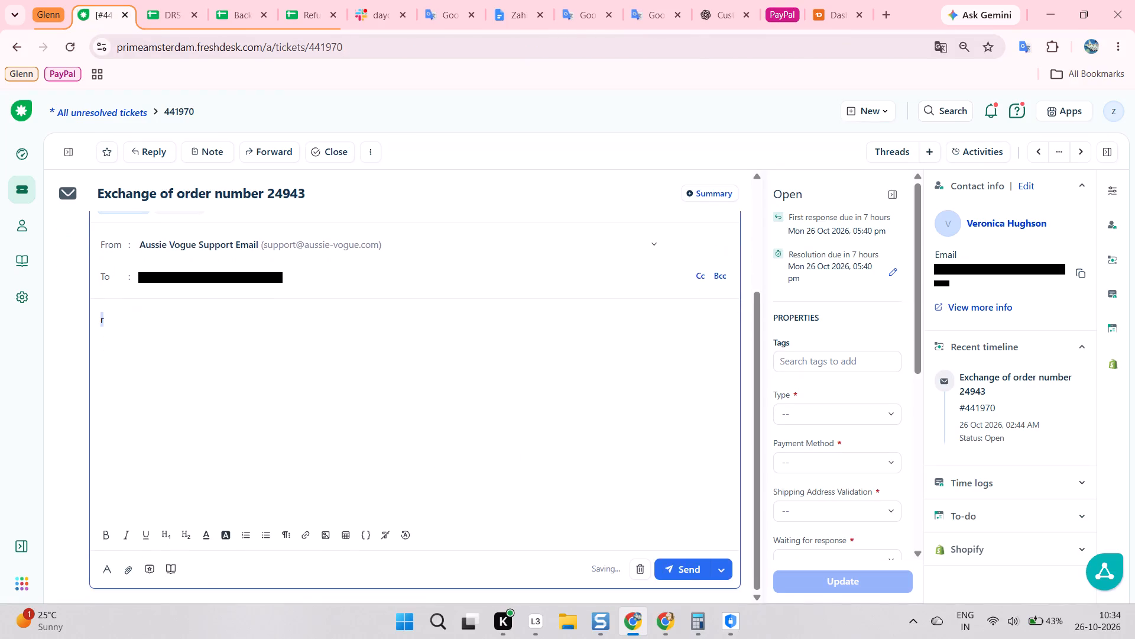
pyautogui.press('BackSpace')
pyautogui.press('BackSpace')
pyautogui.press('BackSpace')
pyautogui.press('BackSpace')
pyautogui.press('BackSpace')
pyautogui.write('/c')
pyautogui.press('Return')
pyautogui.write('auss')
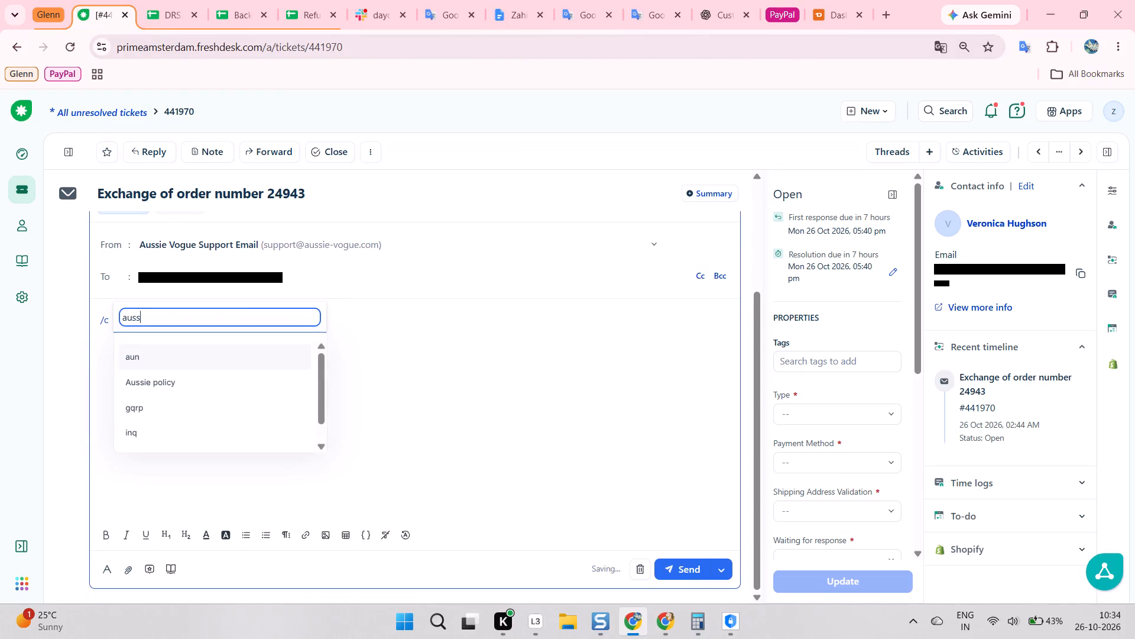
pyautogui.click(200, 431)
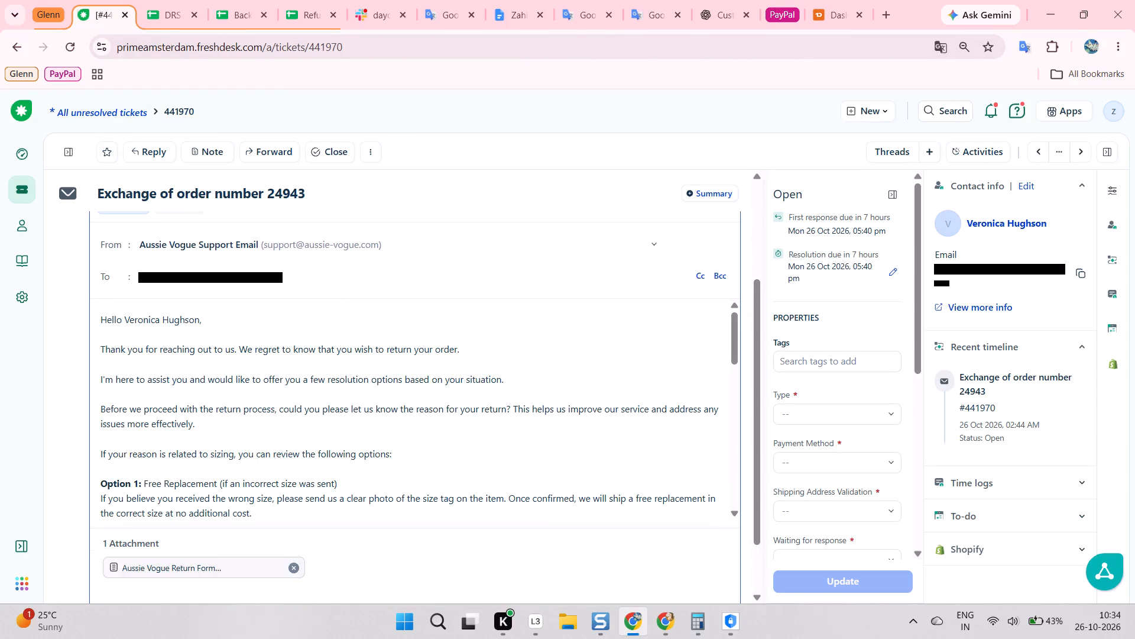
# Replace the canned response's body between the greeting and "Best regards" with the copied exchange message.
pyautogui.moveTo(95, 348); pyautogui.dragTo(203, 426)
pyautogui.scroll(-7, 180, 392)
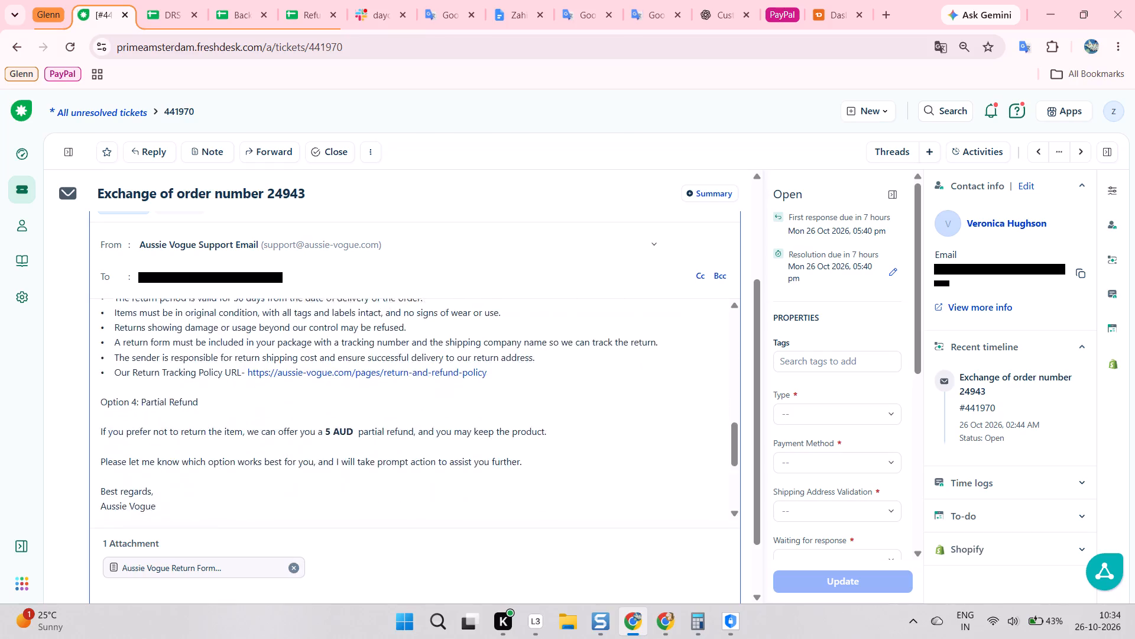
pyautogui.moveTo(203, 426); pyautogui.dragTo(529, 441)
pyautogui.hotkey('ctrl', 'v')
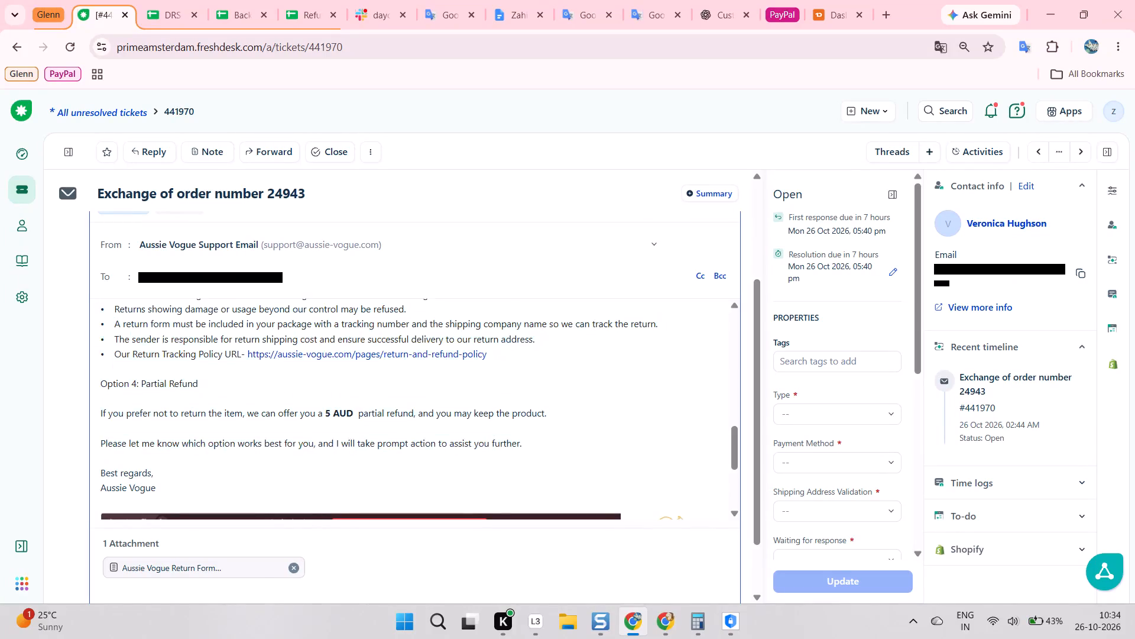
pyautogui.scroll(-6, 297, 433)
pyautogui.scroll(2, 244, 404)
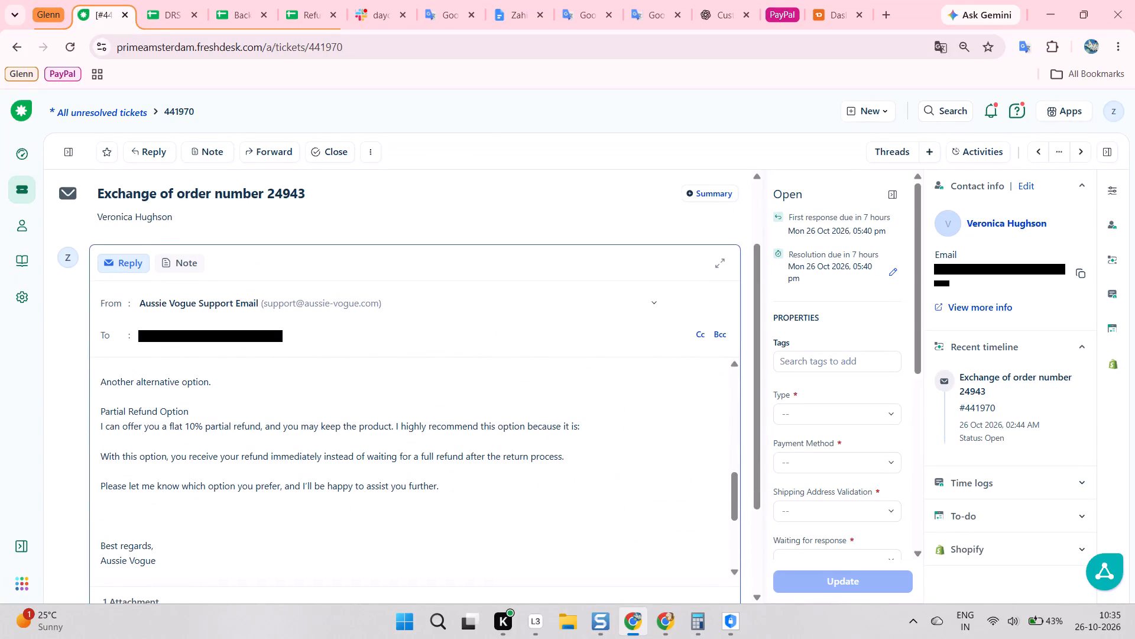
# Remove the surplus blank lines above the sign-off and after the return instructions screenshot.
pyautogui.press('BackSpace')
pyautogui.click(161, 518)
pyautogui.press('BackSpace')
pyautogui.scroll(-2, 201, 481)
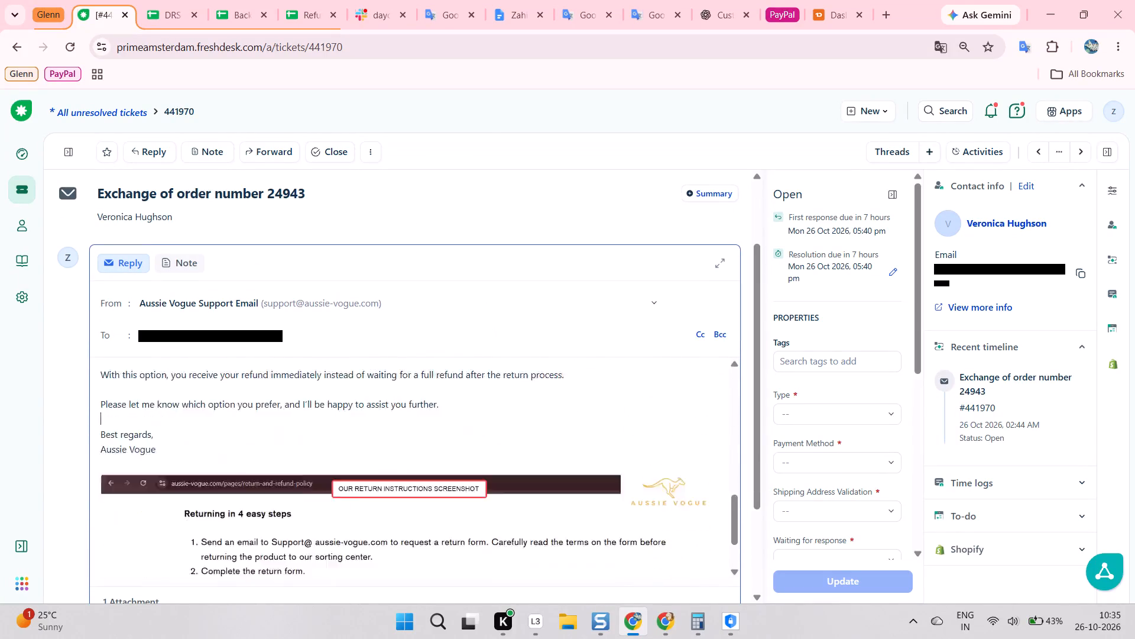
pyautogui.scroll(-3, 226, 480)
pyautogui.click(225, 450)
pyautogui.click(239, 444)
pyautogui.press('BackSpace')
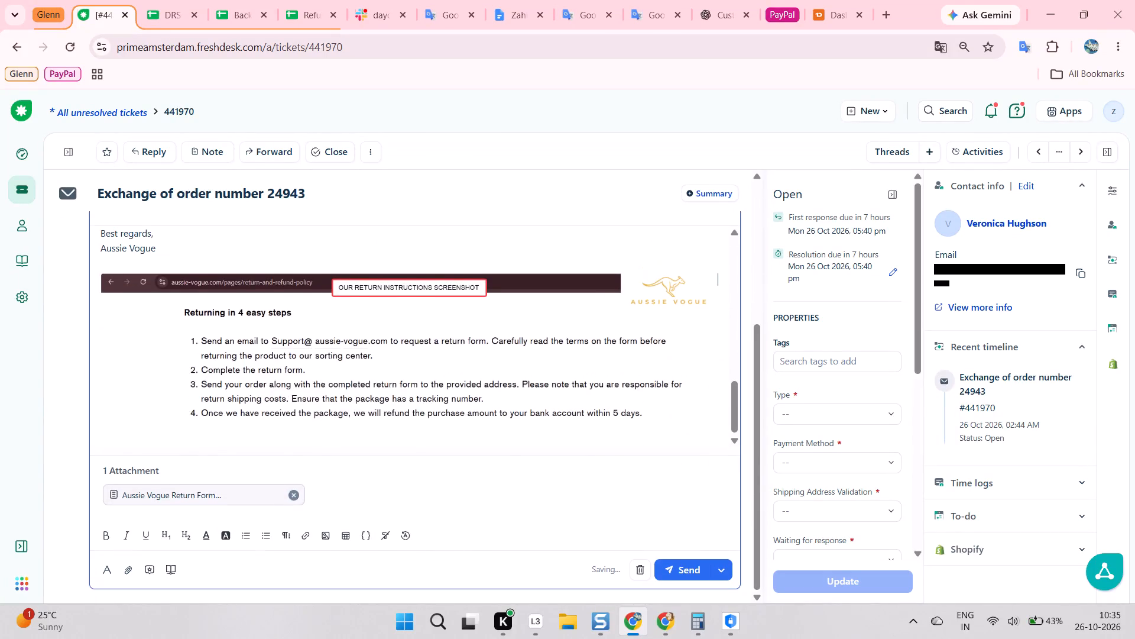
# Make the "Another alternative option." and "Partial Refund Option" lines of the reply bold.
pyautogui.scroll(4, 283, 440)
pyautogui.scroll(-2, 259, 389)
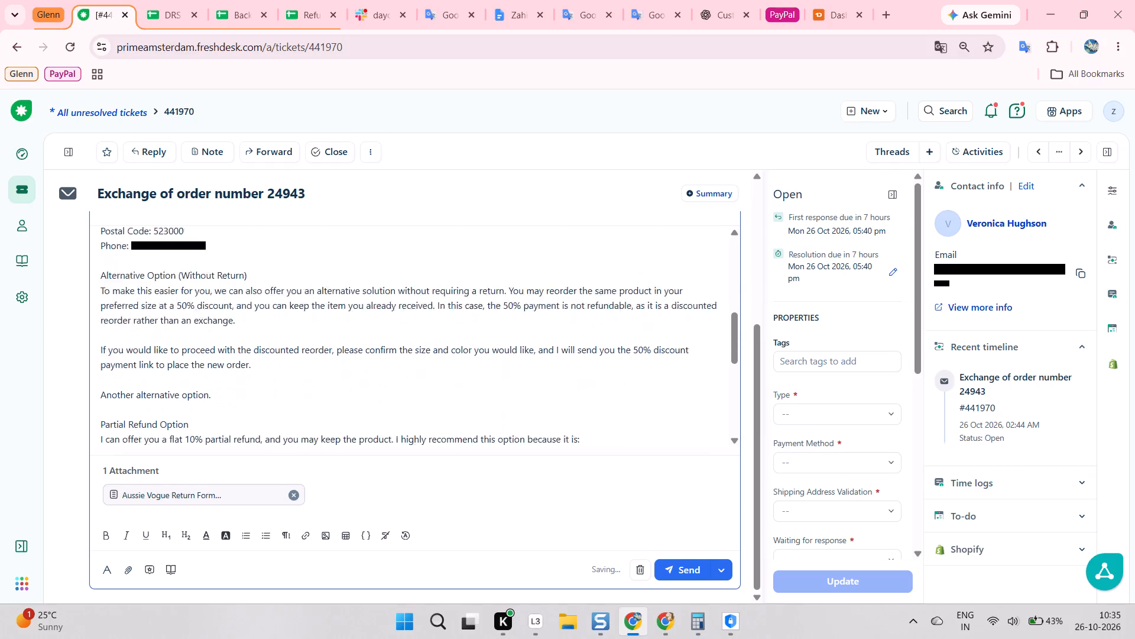
pyautogui.scroll(-1, 216, 396)
pyautogui.moveTo(206, 343); pyautogui.dragTo(74, 317)
pyautogui.hotkey('ctrl', 'b')
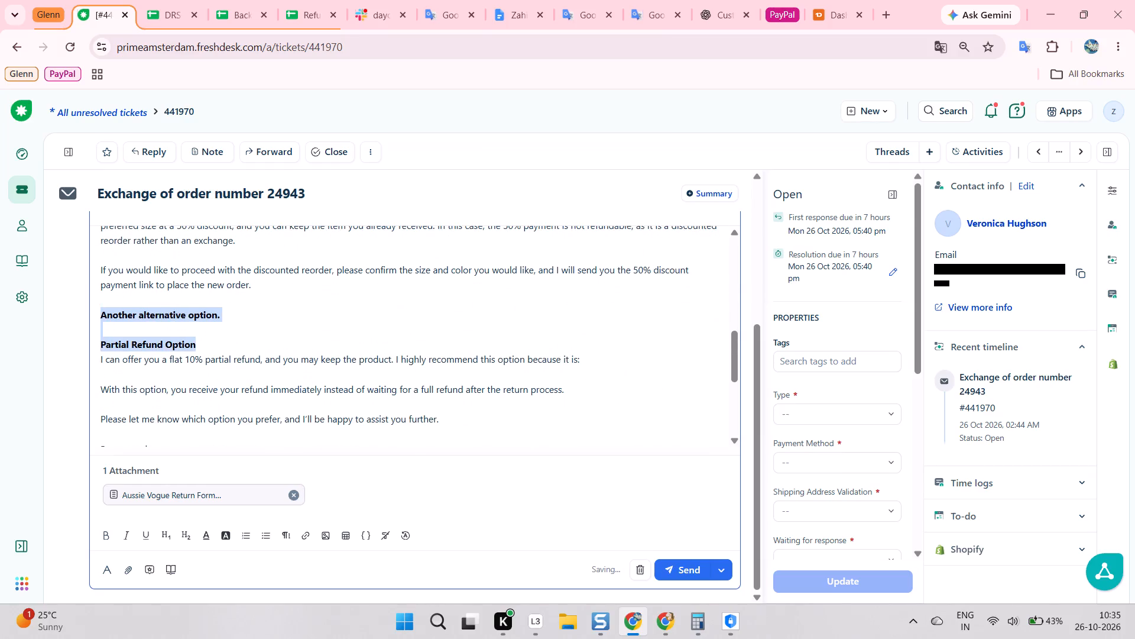
# Bold the "Alternative Option (Without Return)", "Return address:" and "Exchange Option (With Return)" headings.
pyautogui.scroll(2, 212, 363)
pyautogui.tripleClick(176, 346)
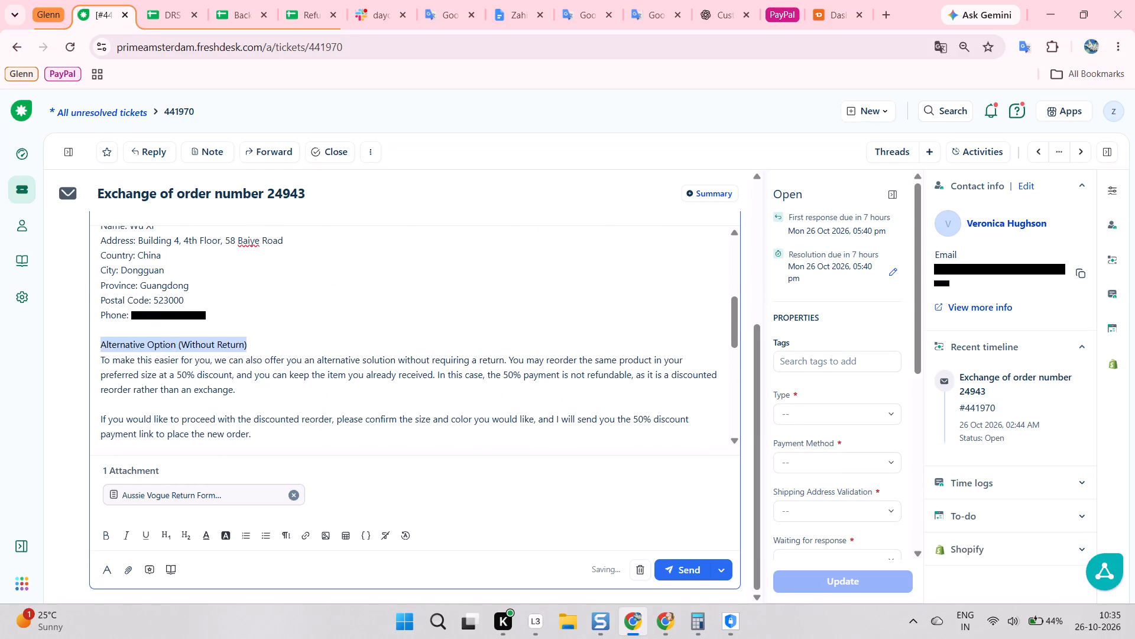
pyautogui.hotkey('ctrl', 'b')
pyautogui.scroll(2, 189, 354)
pyautogui.tripleClick(137, 410)
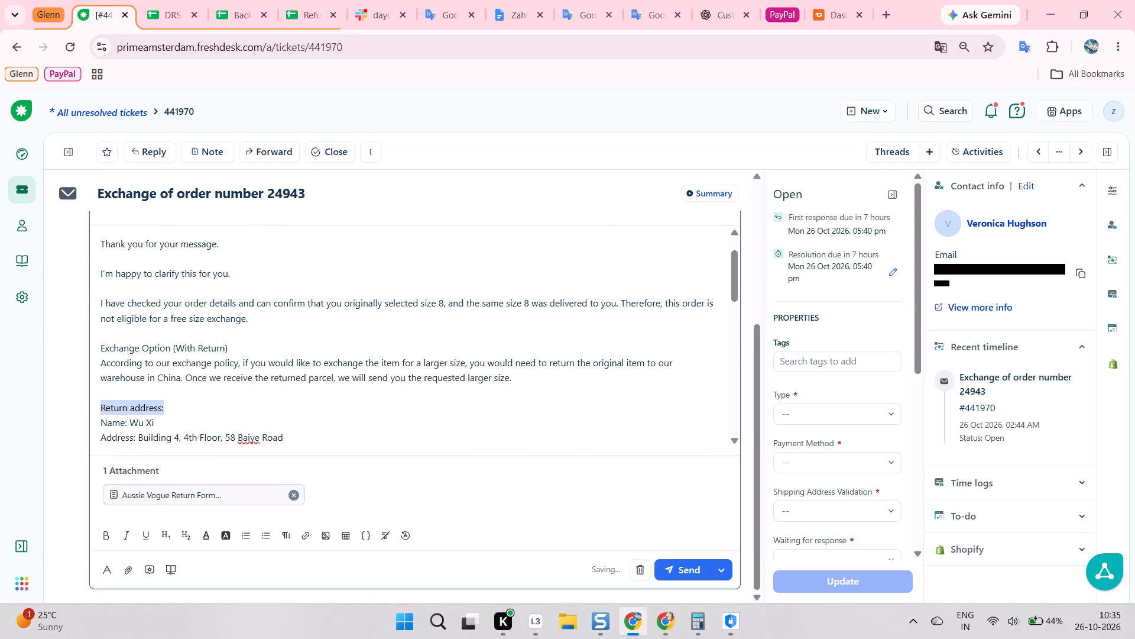
pyautogui.hotkey('ctrl', 'b')
pyautogui.tripleClick(168, 347)
pyautogui.hotkey('ctrl', 'b')
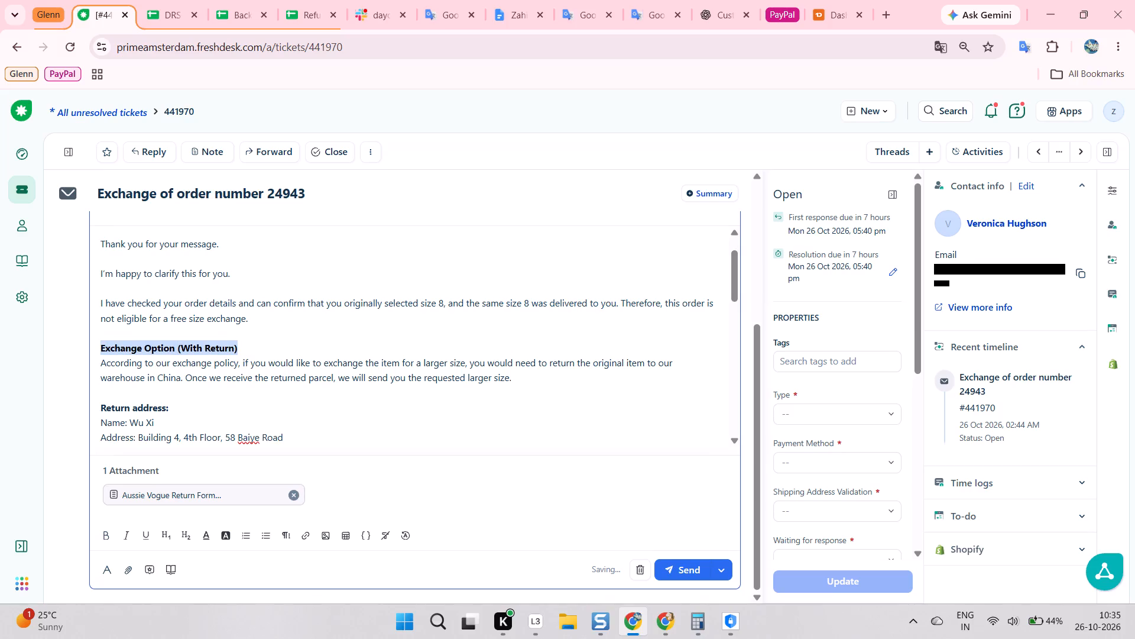
# Redo the blank line between the greeting and "Thank you for your message." and review the reply.
pyautogui.scroll(2, 180, 372)
pyautogui.click(149, 279)
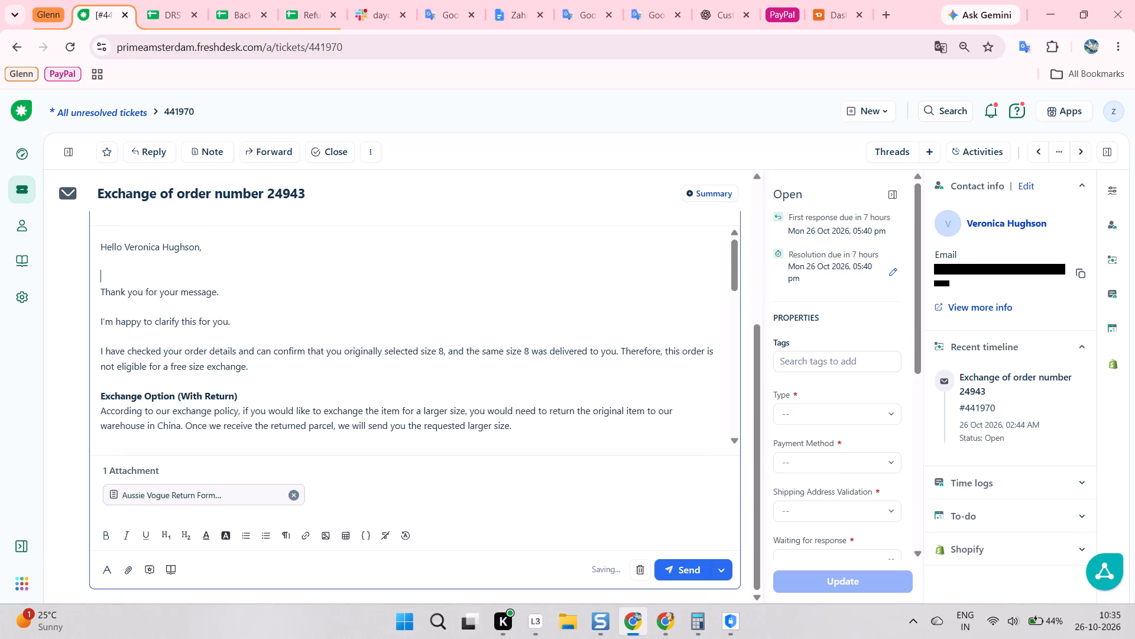
pyautogui.press('BackSpace')
pyautogui.press('Return')
pyautogui.scroll(-4, 226, 331)
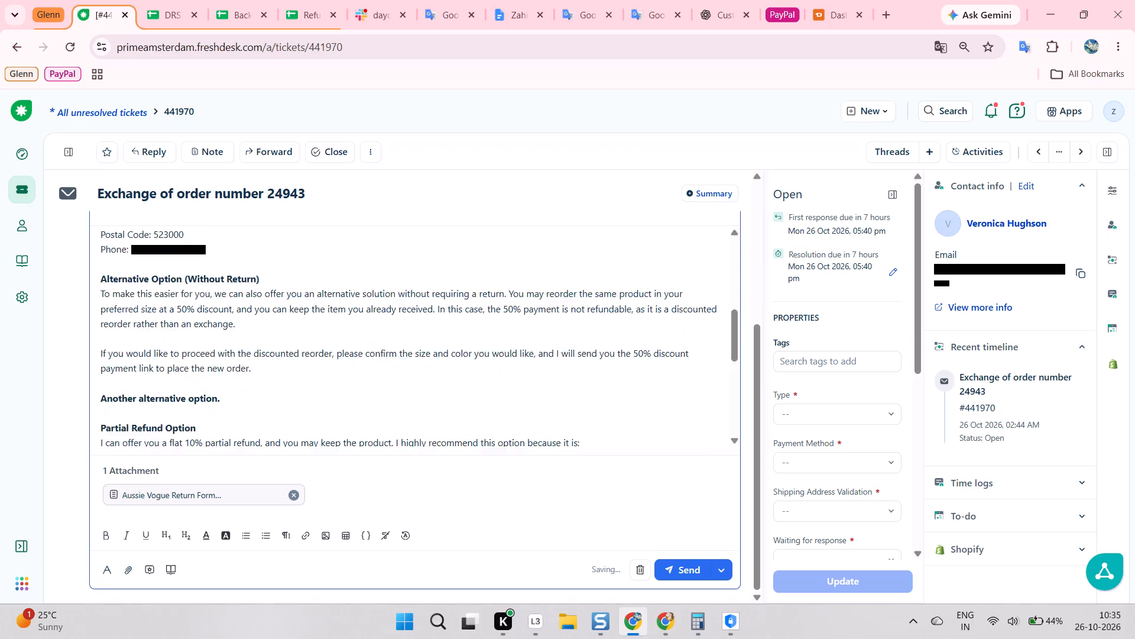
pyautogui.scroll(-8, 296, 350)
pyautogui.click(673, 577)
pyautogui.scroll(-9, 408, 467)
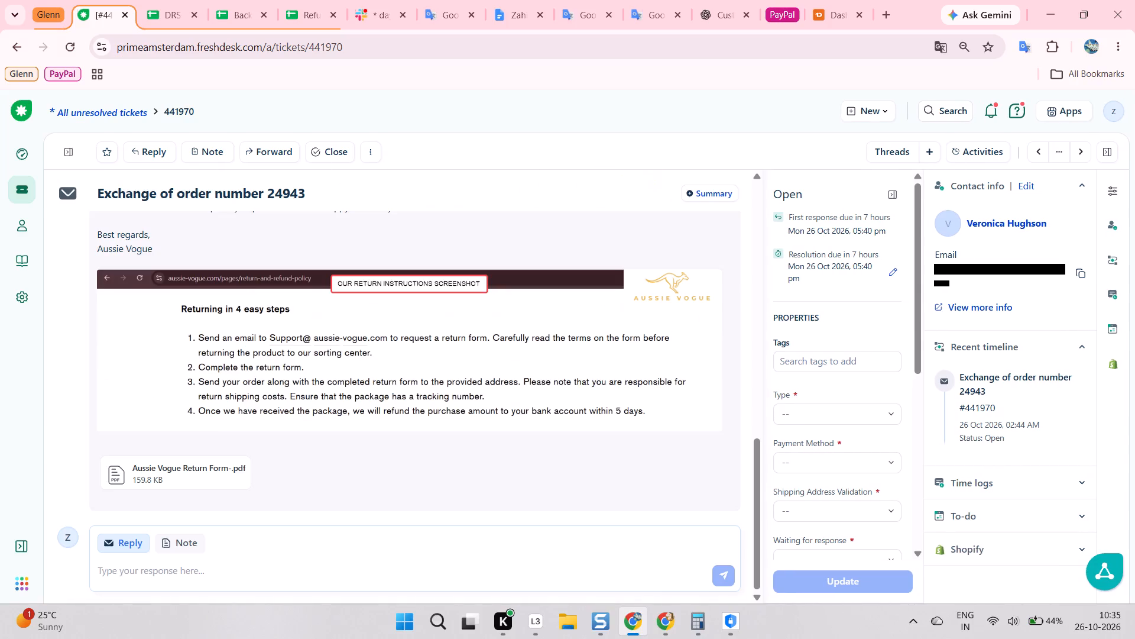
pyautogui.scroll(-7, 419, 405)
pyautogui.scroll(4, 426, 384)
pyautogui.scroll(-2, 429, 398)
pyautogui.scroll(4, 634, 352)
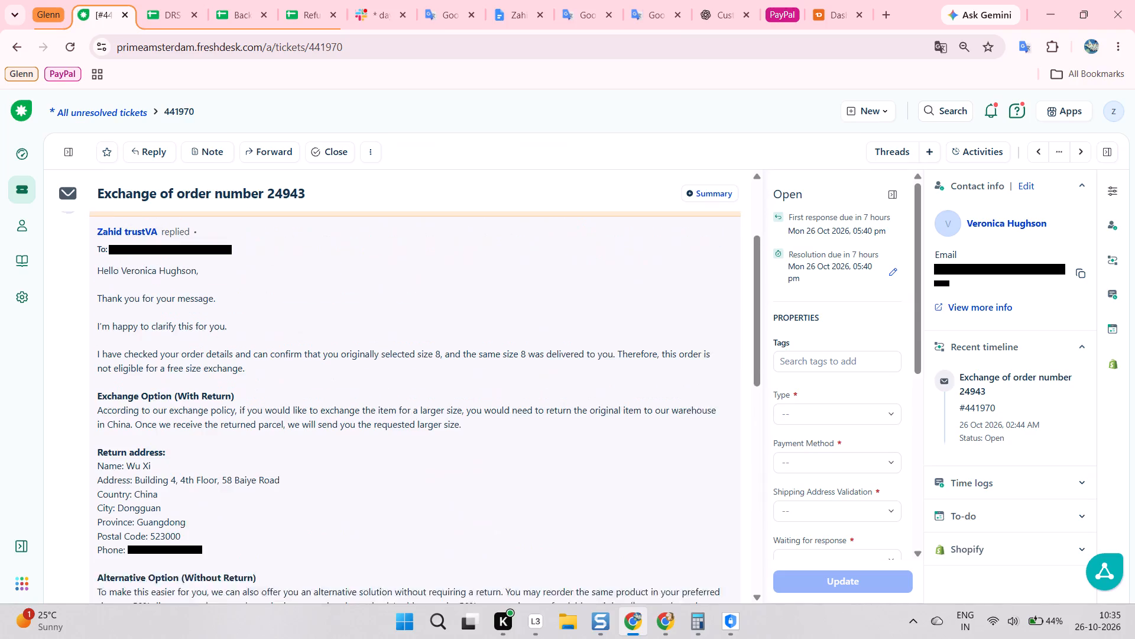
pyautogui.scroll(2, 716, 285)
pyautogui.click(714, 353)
# Insert the "Aussie policy" canned response after the return address, separated by a blank line from the "Alternative Option (Without Return)" heading.
pyautogui.scroll(-2, 353, 364)
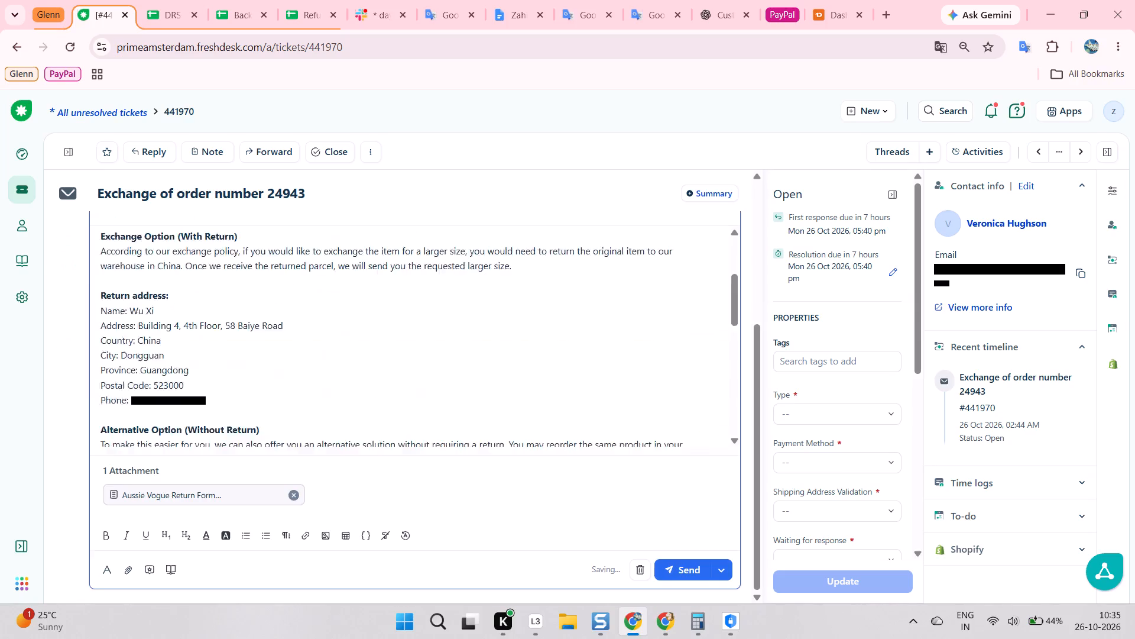
pyautogui.scroll(3, 278, 340)
pyautogui.scroll(-2, 275, 354)
pyautogui.click(236, 349)
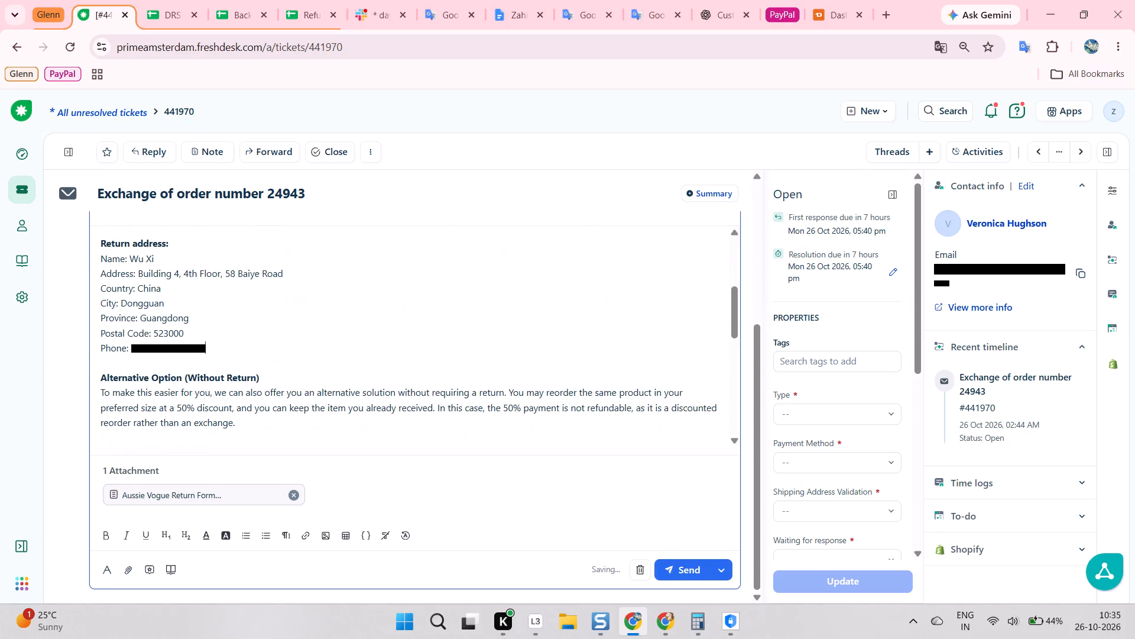
pyautogui.press('Return')
pyautogui.press('Return')
pyautogui.write('/c')
pyautogui.press('Return')
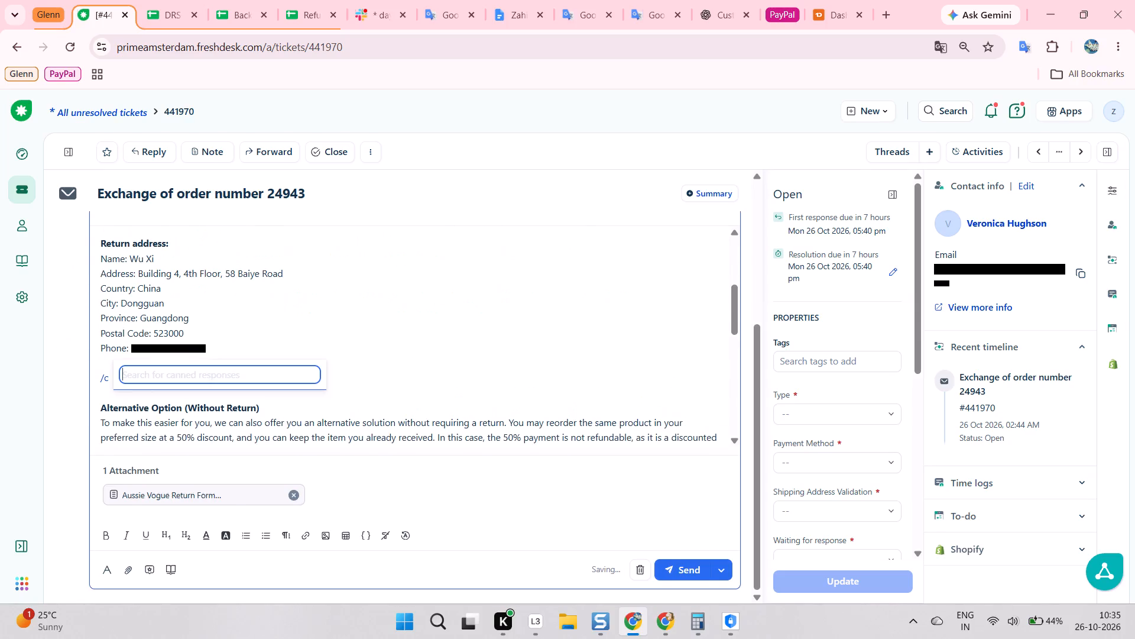
pyautogui.press('u')
pyautogui.press('BackSpace')
pyautogui.write('auss')
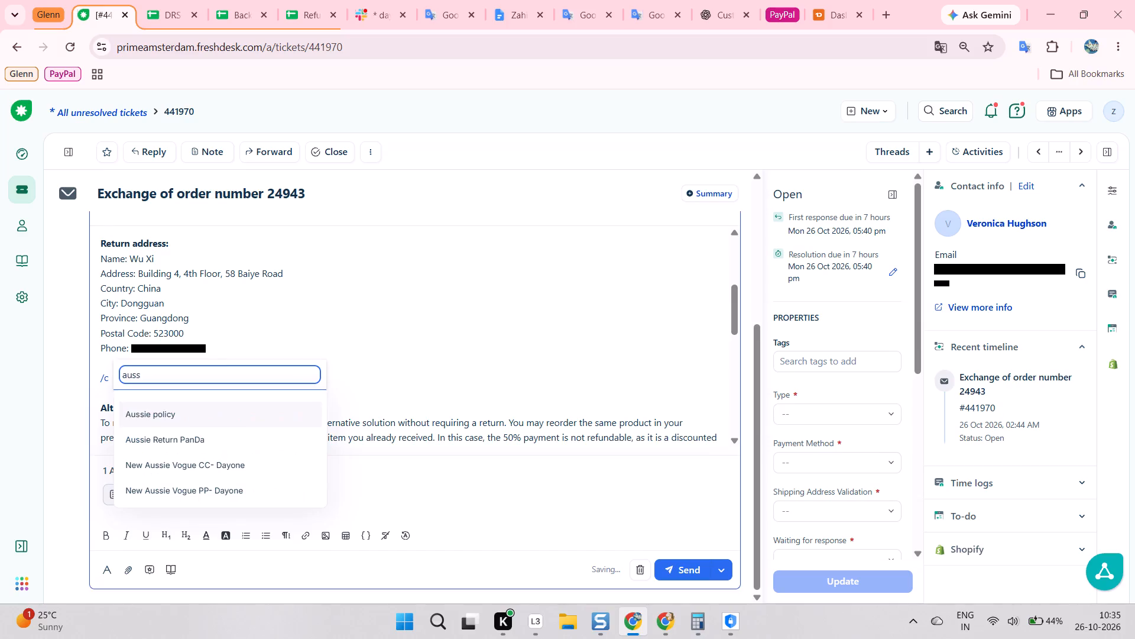
pyautogui.click(202, 412)
pyautogui.scroll(-4, 285, 376)
pyautogui.scroll(3, 296, 385)
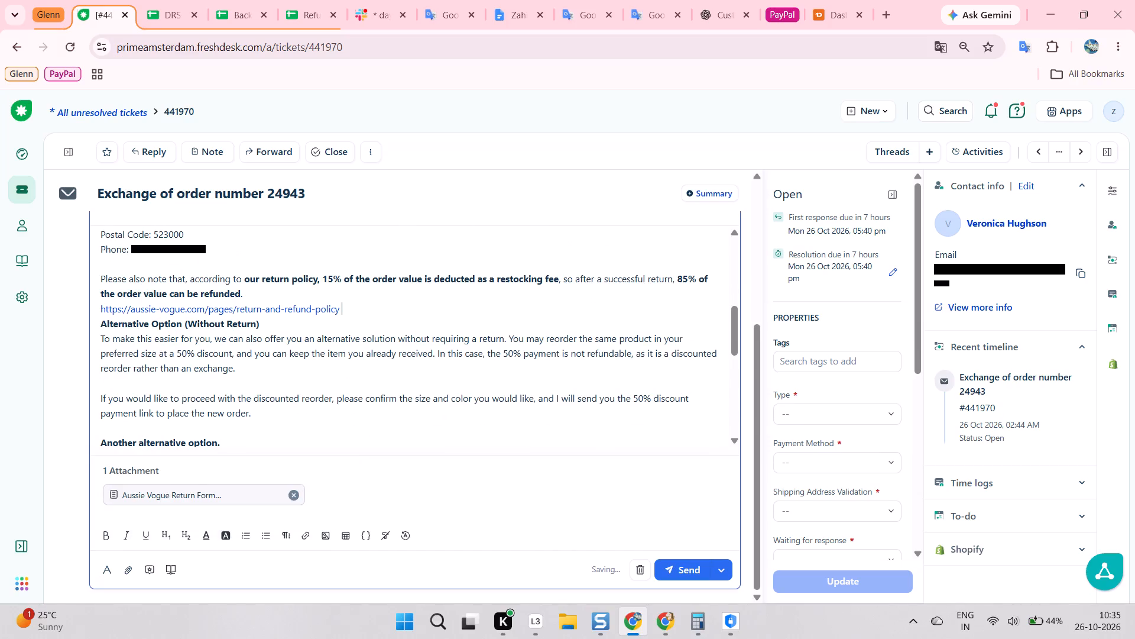
pyautogui.press('Return')
# Send the completed reply on ticket 441970.
pyautogui.scroll(-4, 403, 414)
pyautogui.scroll(-2, 641, 570)
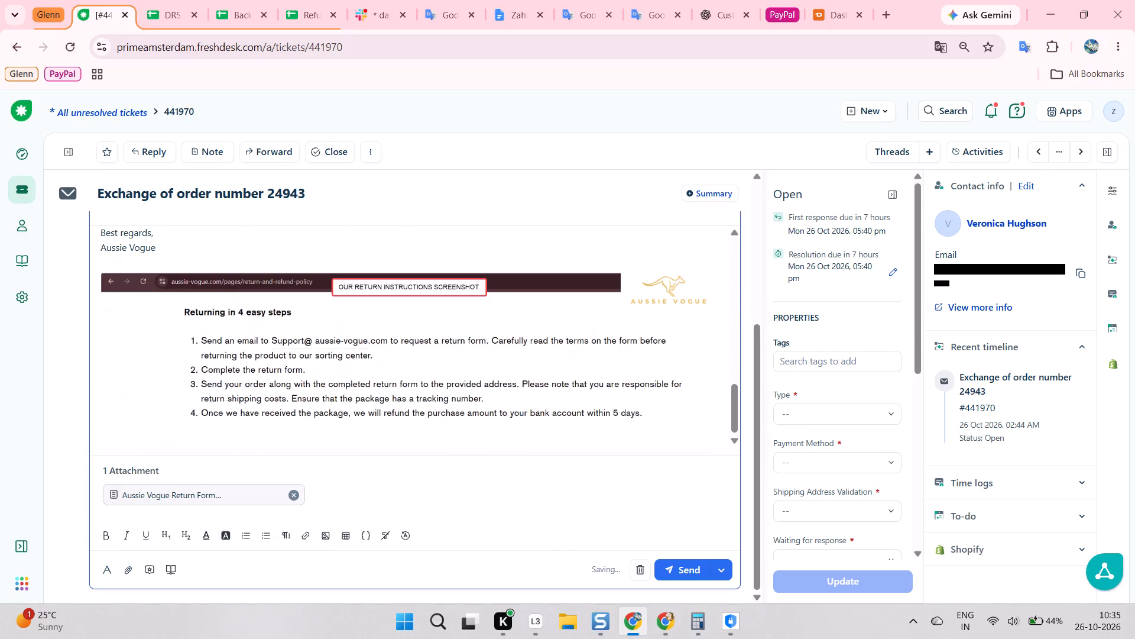
pyautogui.click(682, 568)
pyautogui.scroll(-4, 391, 397)
pyautogui.scroll(-4, 440, 372)
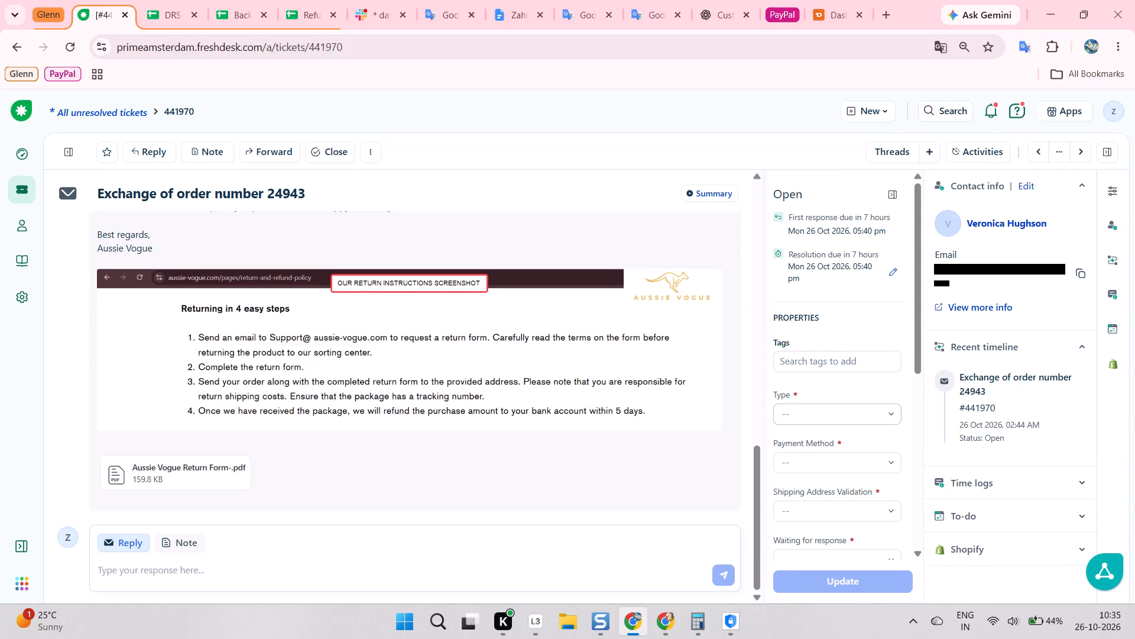
# Set Type to Return + Size Issue, Payment Method to CC after checking the Shopify order, and Shipping Address Validation to Verified & Correct.
pyautogui.click(815, 415)
pyautogui.press('r')
pyautogui.press('e')
pyautogui.press('t')
pyautogui.click(821, 513)
pyautogui.press('Tab')
pyautogui.hotkey('alt', 'Tab')
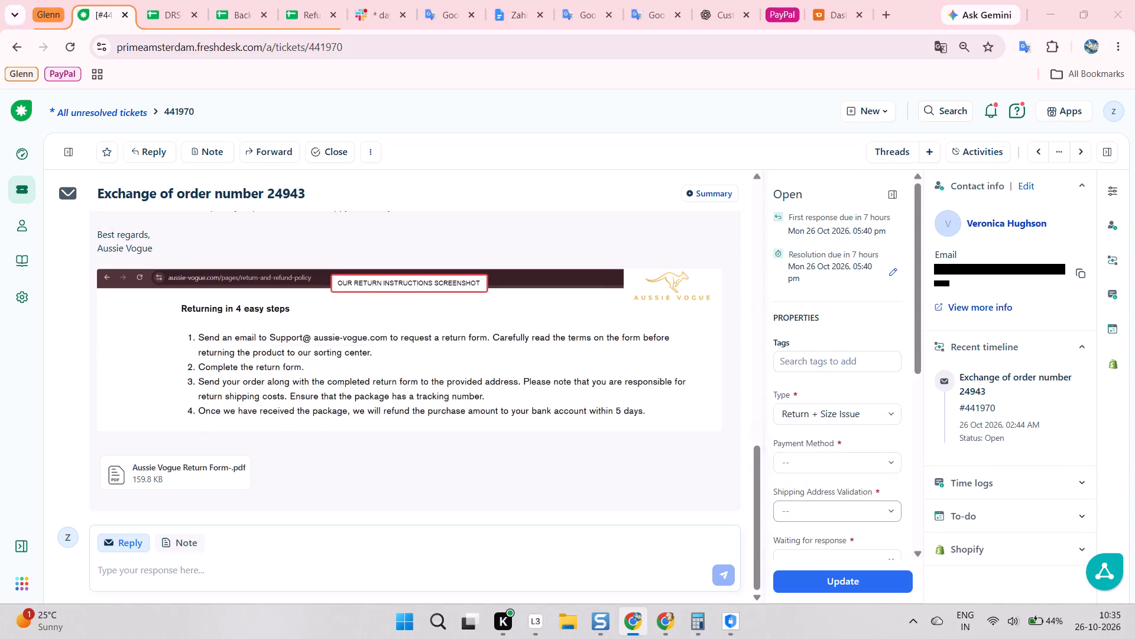
pyautogui.scroll(-7, 721, 390)
pyautogui.scroll(-2, 770, 356)
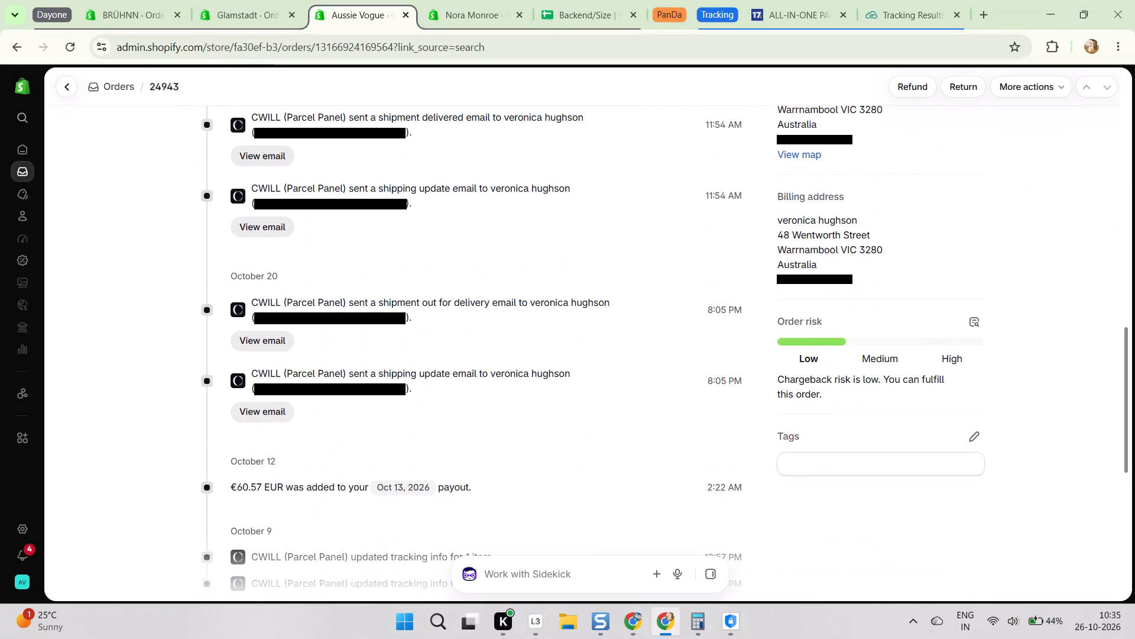
pyautogui.hotkey('alt', 'Tab')
pyautogui.press('c')
pyautogui.press('Tab')
pyautogui.press('v')
pyautogui.press('Tab')
pyautogui.press('v')
pyautogui.press('Tab')
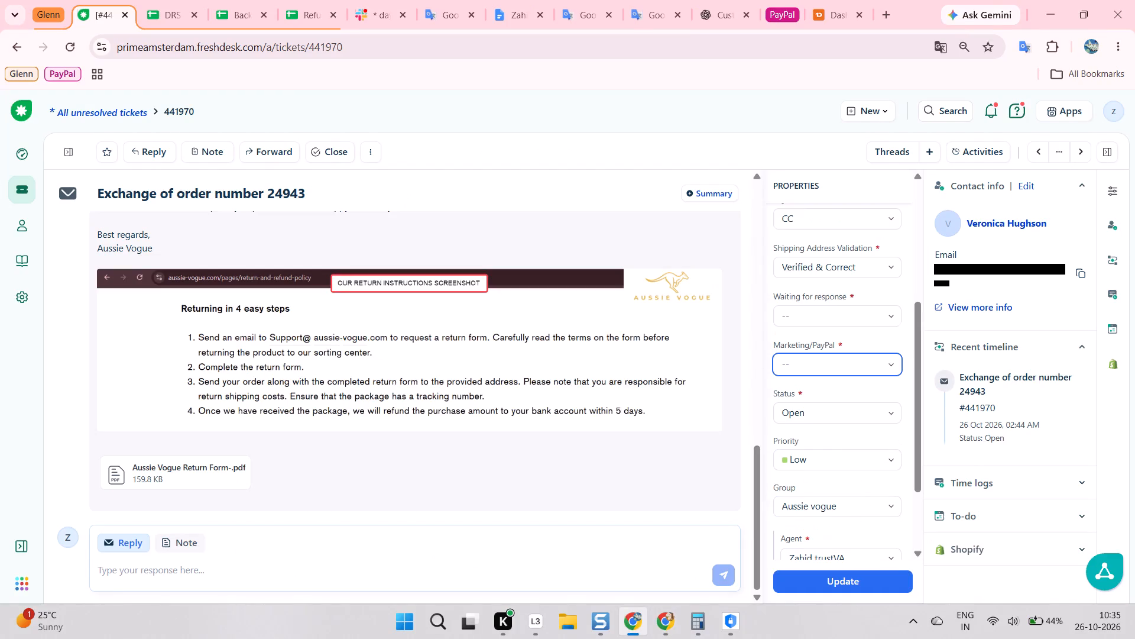
# Set Waiting for response to N/A and Marketing/PayPal to No in the ticket properties.
pyautogui.middleClick(828, 398)
pyautogui.scroll(5, 828, 398)
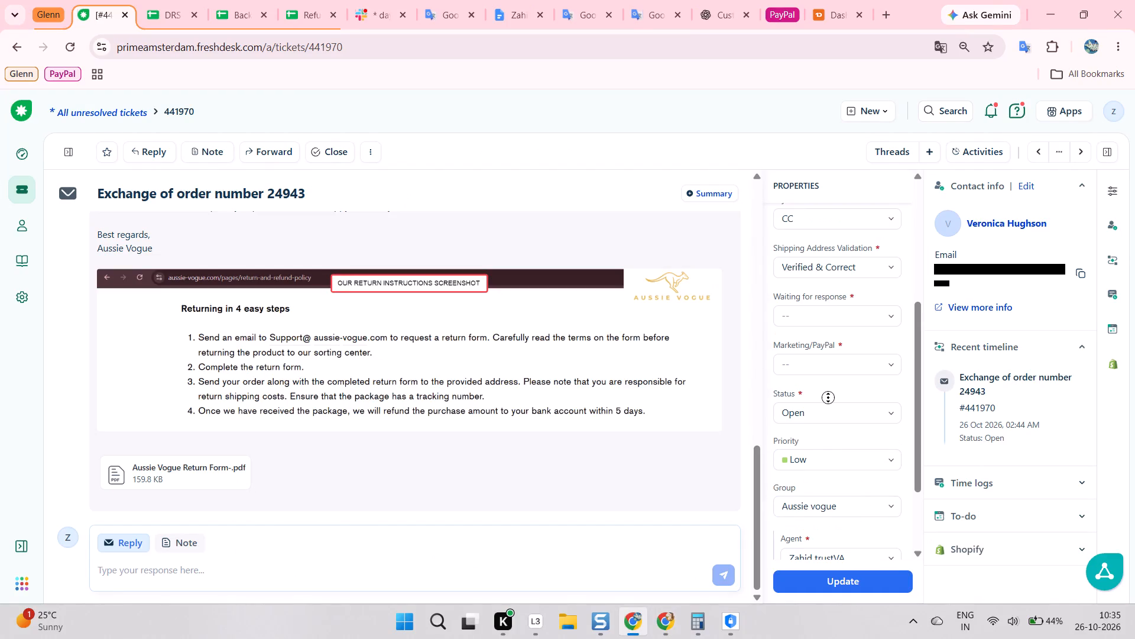
pyautogui.scroll(1, 877, 370)
pyautogui.click(810, 140)
pyautogui.click(843, 361)
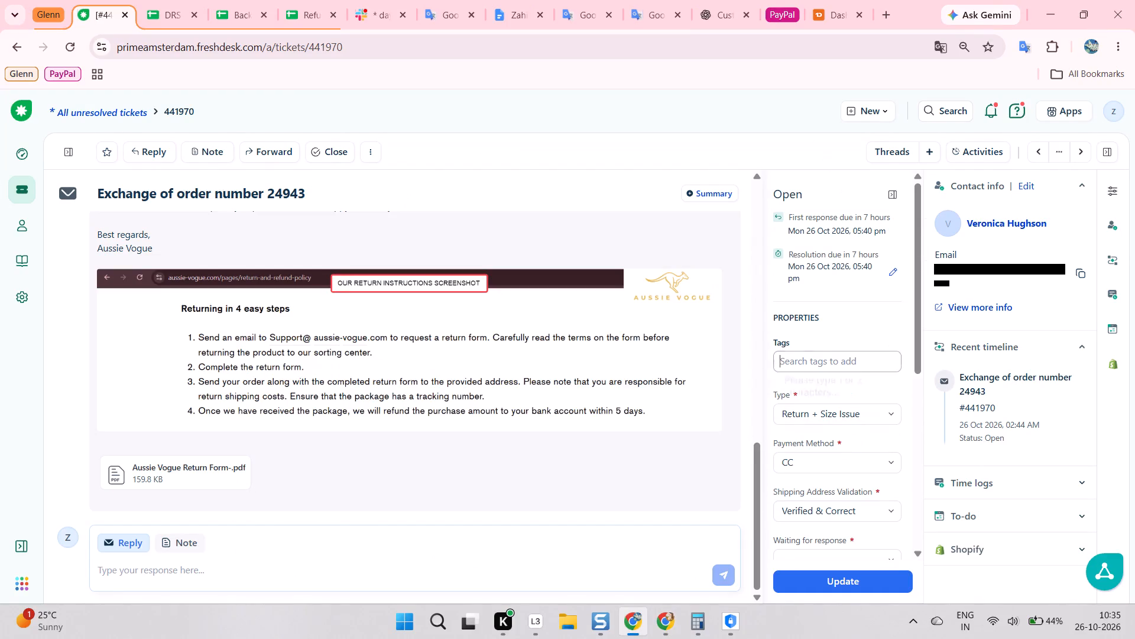
pyautogui.press('Tab')
pyautogui.press('Tab')
pyautogui.press('Tab')
pyautogui.scroll(-2, 844, 361)
pyautogui.press('Tab')
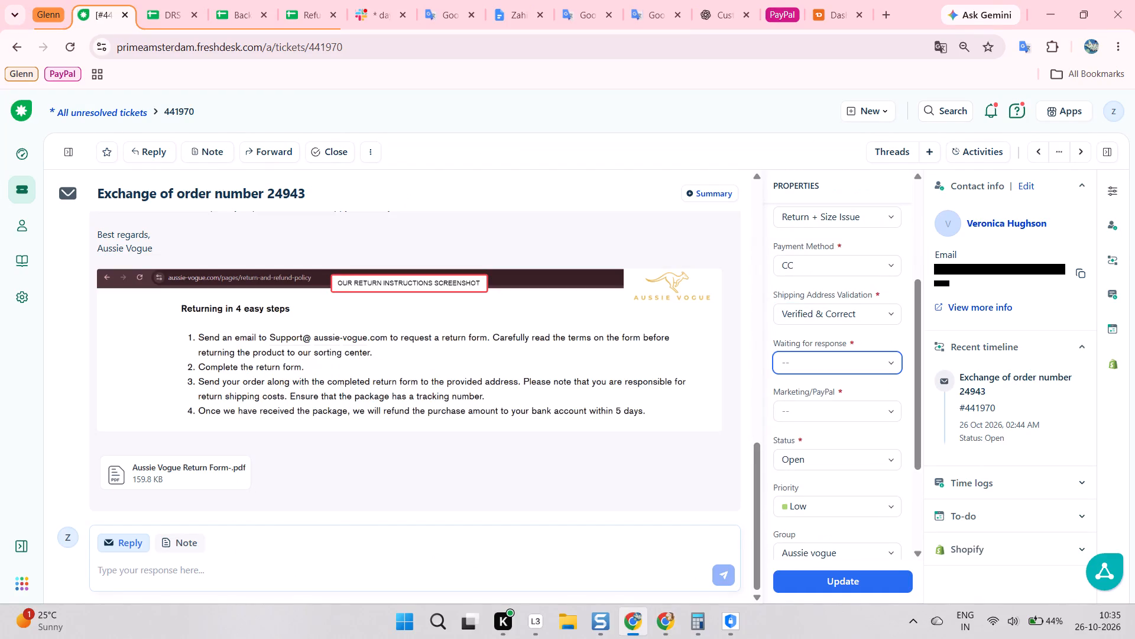
pyautogui.press('n')
pyautogui.press('Tab')
pyautogui.press('n')
pyautogui.press('Tab')
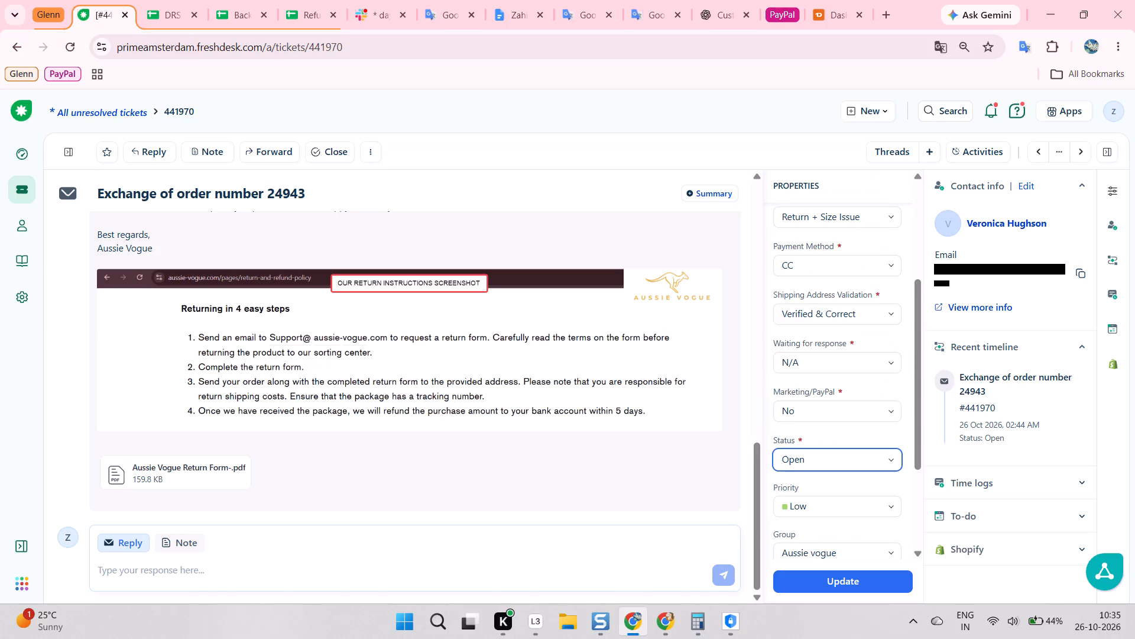
# Set the ticket's status to Resolved with Zahid as the agent, and update the ticket properties.
pyautogui.press('r')
pyautogui.press('Tab')
pyautogui.press('Tab')
pyautogui.press('Tab')
pyautogui.press('z')
pyautogui.scroll(-4, 900, 453)
pyautogui.click(855, 577)
pyautogui.scroll(-3, 472, 369)
pyautogui.doubleClick(171, 108)
pyautogui.hotkey('ctrl', 'c')
pyautogui.hotkey('ctrl', 'c')
pyautogui.keyDown('ctrl'); pyautogui.click(153, 2); pyautogui.keyUp('ctrl')
pyautogui.hotkey('ctrl', 'v')
pyautogui.click(344, 275)
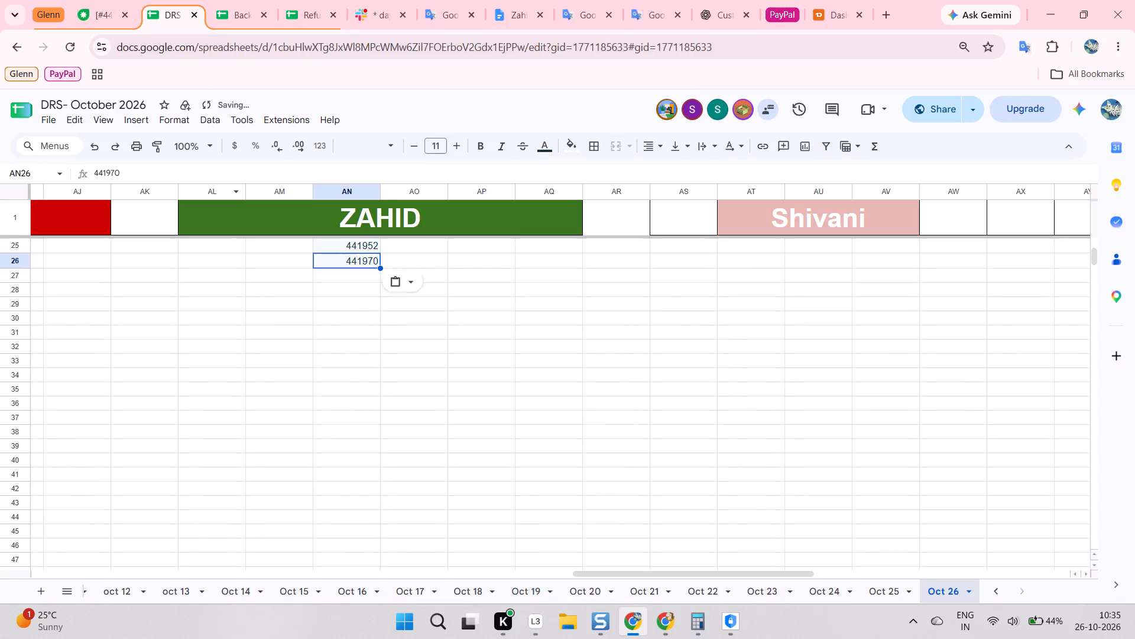
pyautogui.click(104, 0)
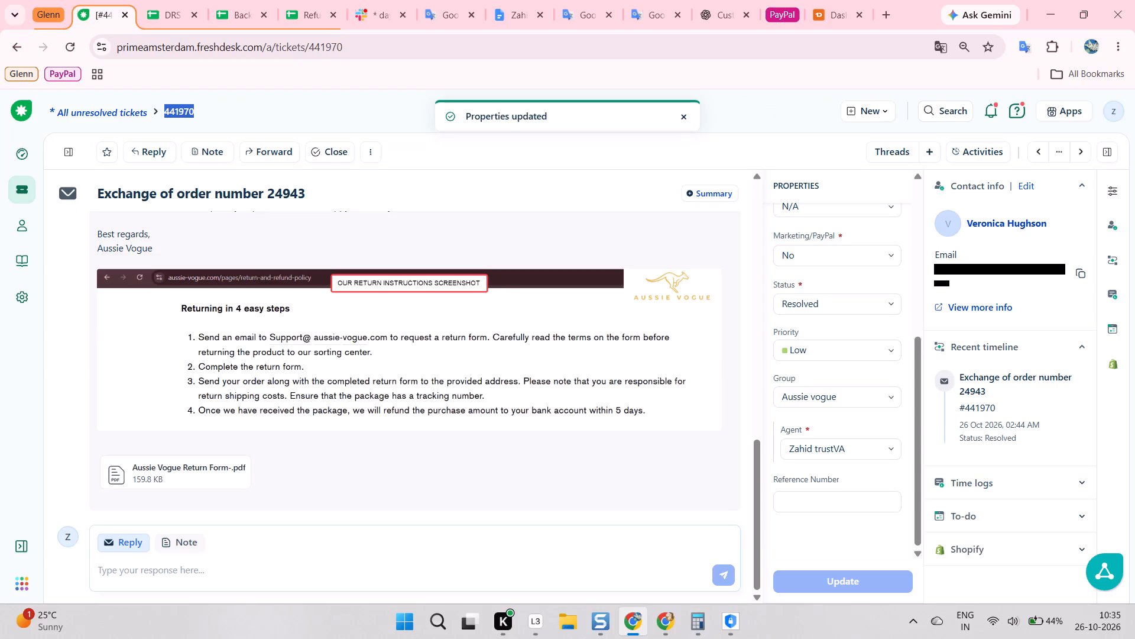
pyautogui.scroll(4, 417, 369)
pyautogui.click(433, 377)
pyautogui.press('k')
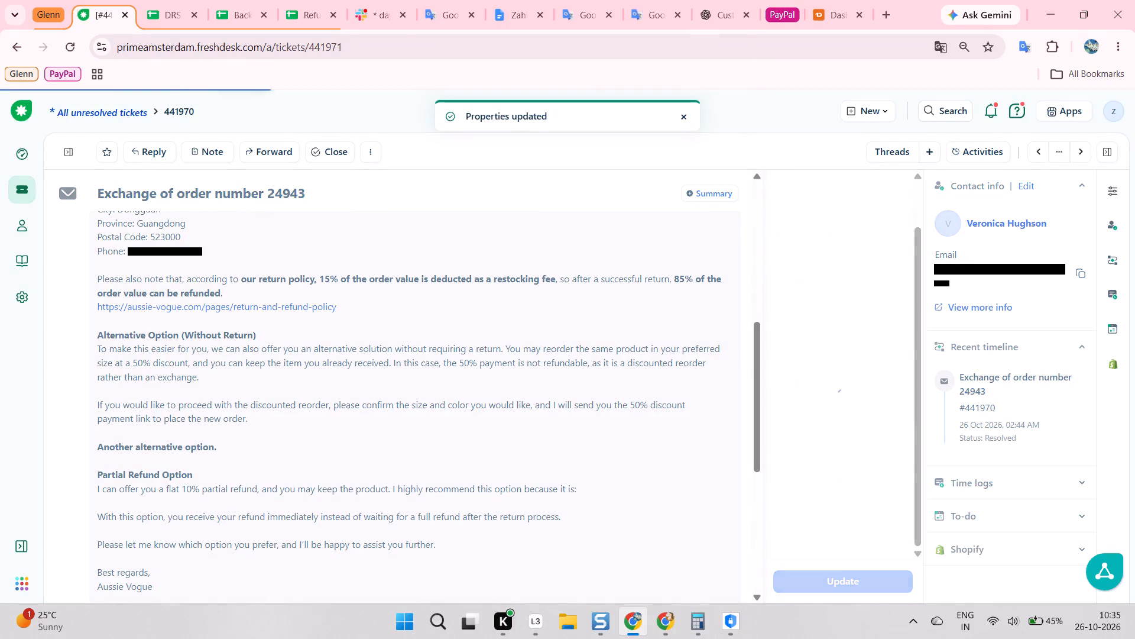
pyautogui.scroll(3, 428, 374)
pyautogui.scroll(-17, 441, 360)
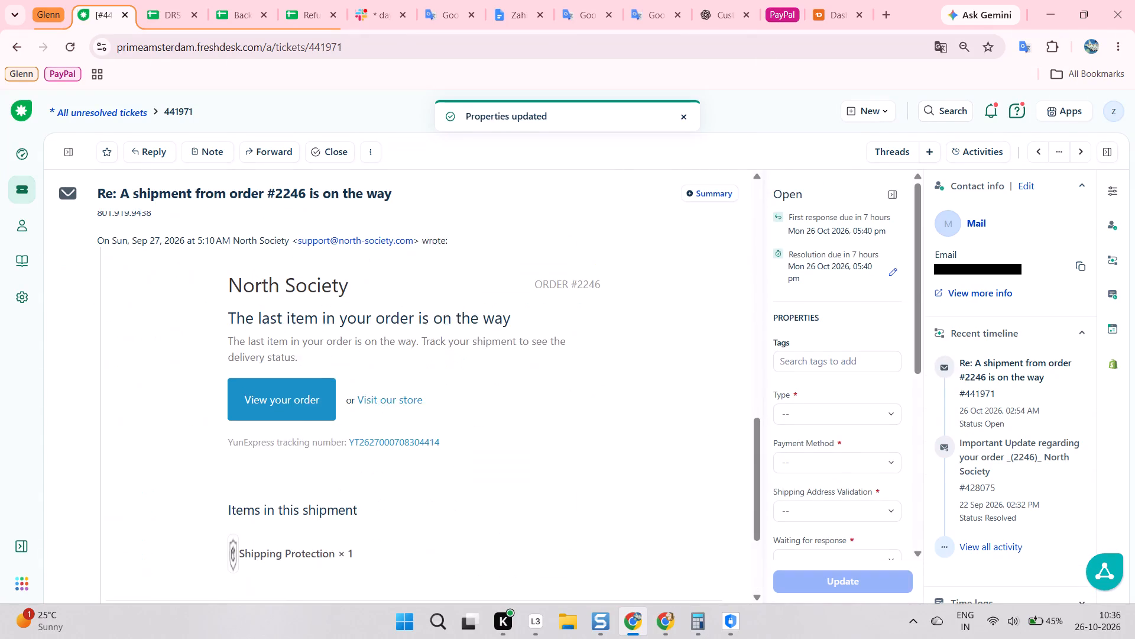
pyautogui.scroll(17, 452, 358)
pyautogui.click(466, 340)
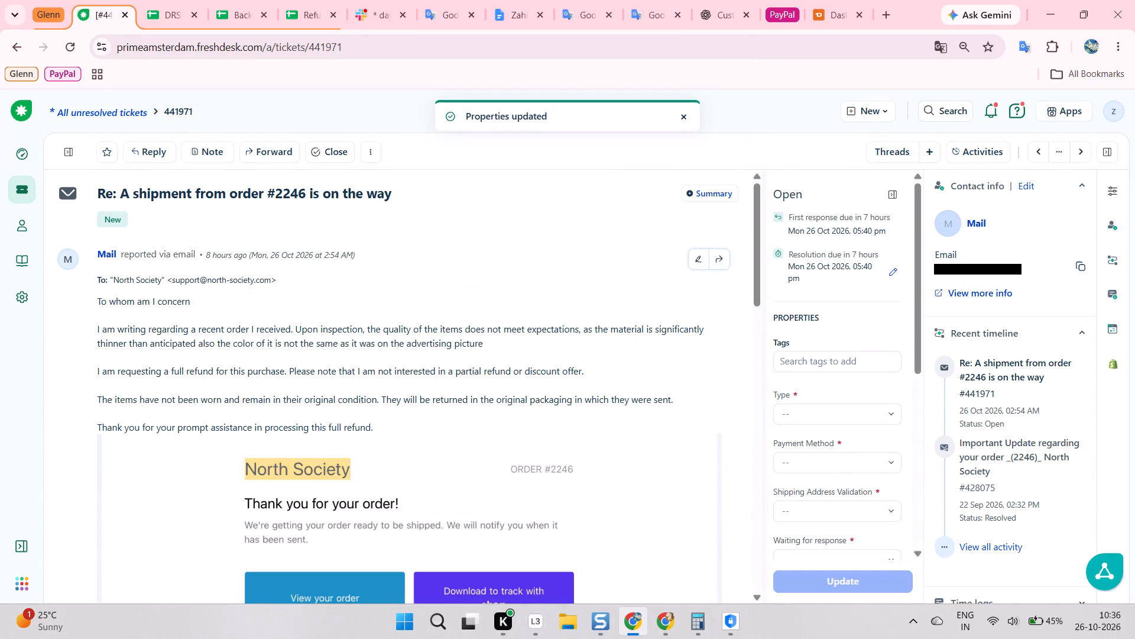
pyautogui.click(1018, 458)
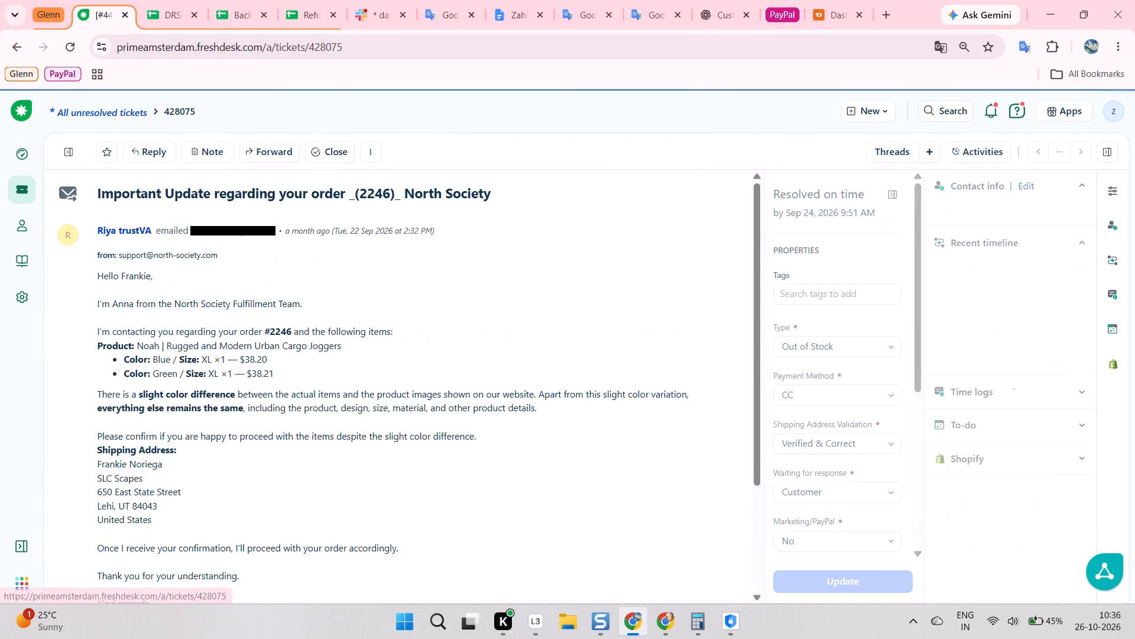
pyautogui.scroll(-11, 444, 352)
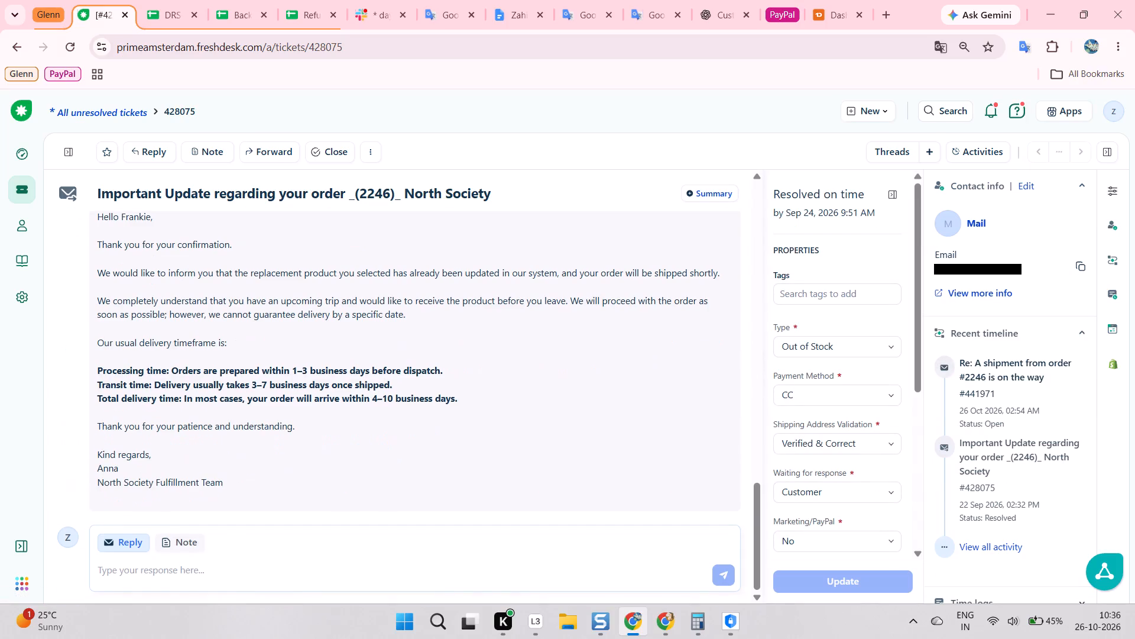
pyautogui.scroll(-2, 381, 319)
pyautogui.scroll(2, 423, 341)
pyautogui.click(1021, 375)
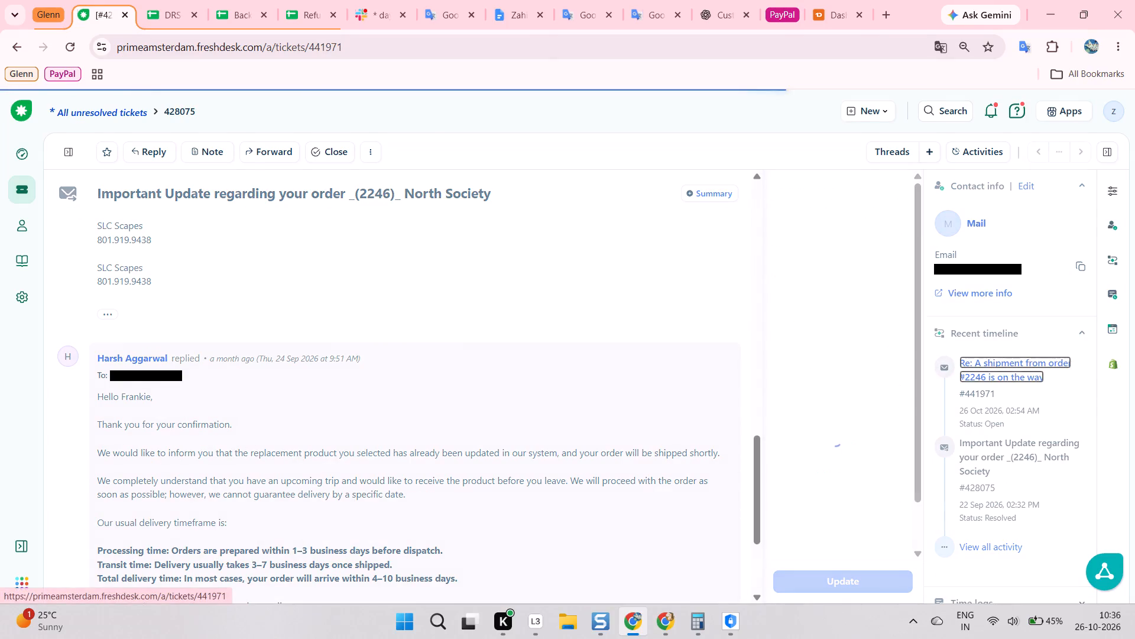
pyautogui.scroll(8, 529, 262)
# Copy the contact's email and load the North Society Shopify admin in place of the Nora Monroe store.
pyautogui.doubleClick(1085, 262)
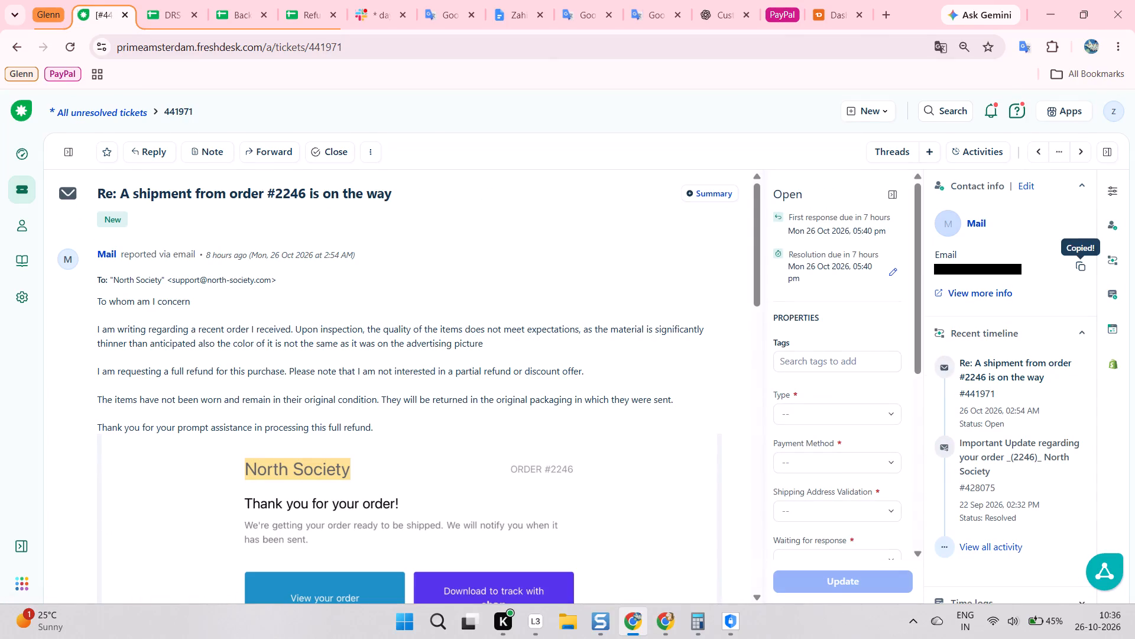
pyautogui.click(432, 283)
pyautogui.hotkey('alt', 'Tab')
pyautogui.click(468, 0)
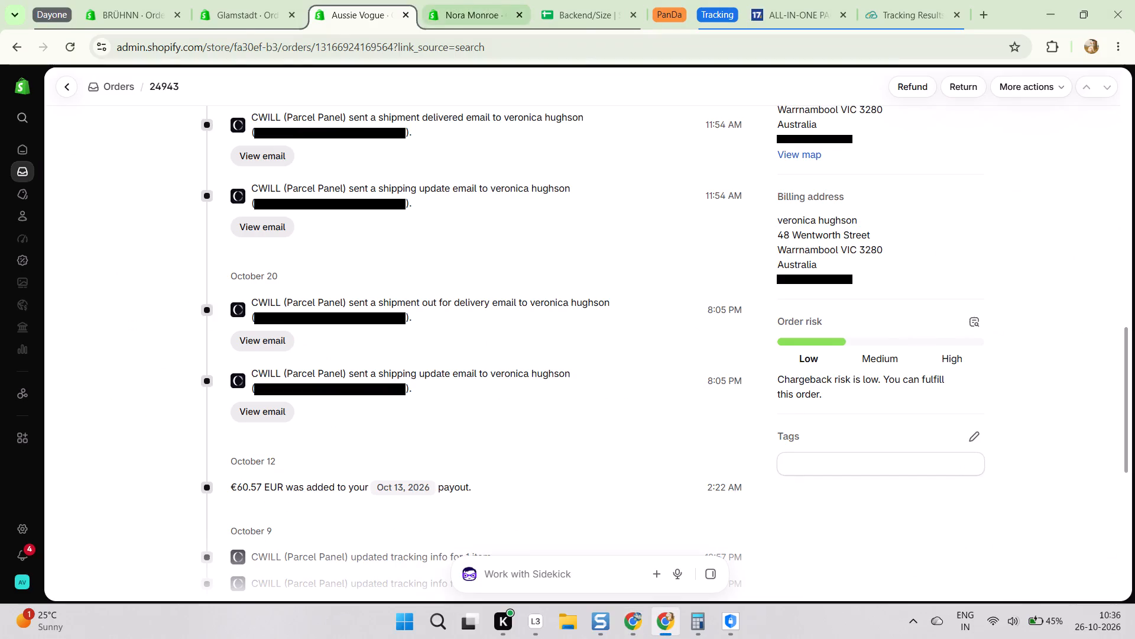
pyautogui.scroll(5, 348, 65)
pyautogui.click(362, 49)
pyautogui.write('north')
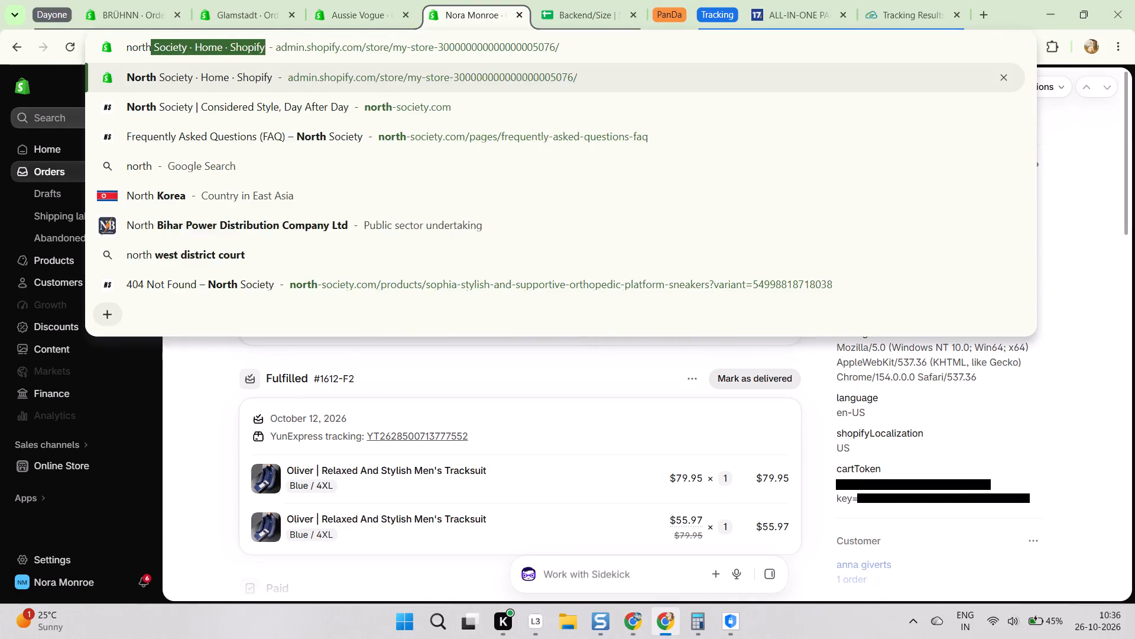
pyautogui.press('Return')
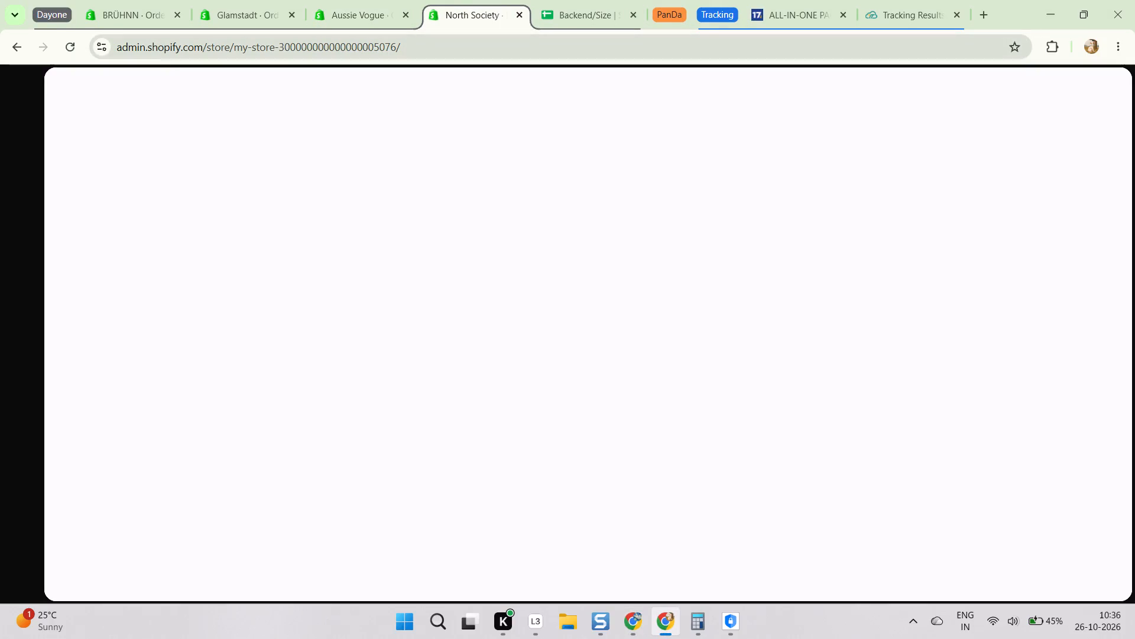
pyautogui.hotkey('alt', 'Tab')
pyautogui.click(1076, 269)
pyautogui.hotkey('alt', 'Tab')
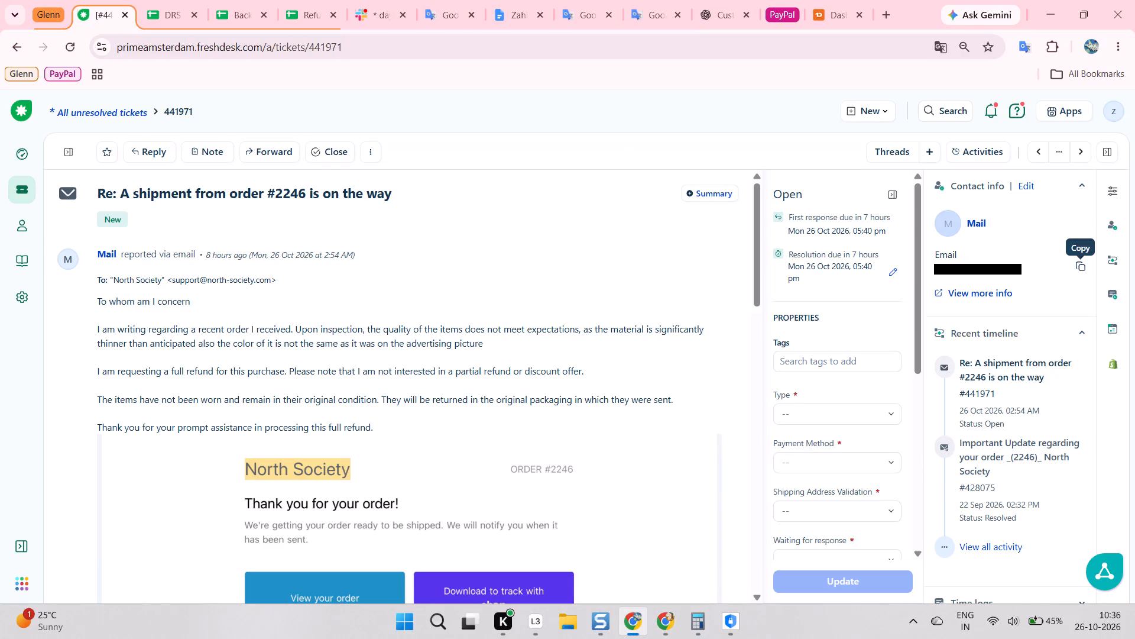
pyautogui.scroll(5, 11, 151)
pyautogui.click(17, 121)
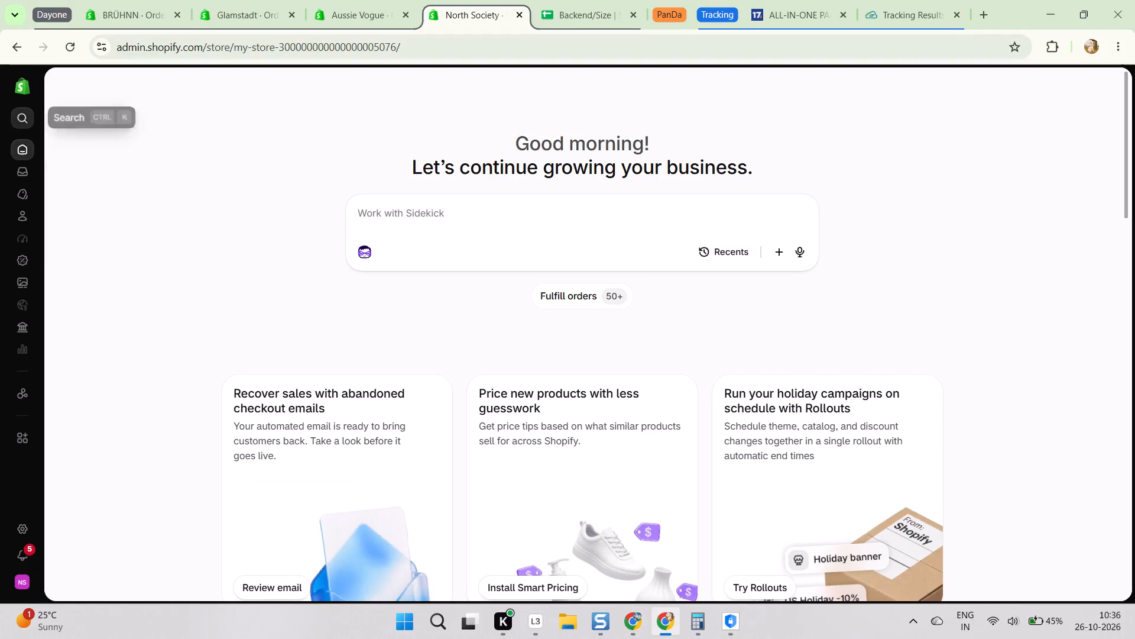
pyautogui.hotkey('ctrl', 'v')
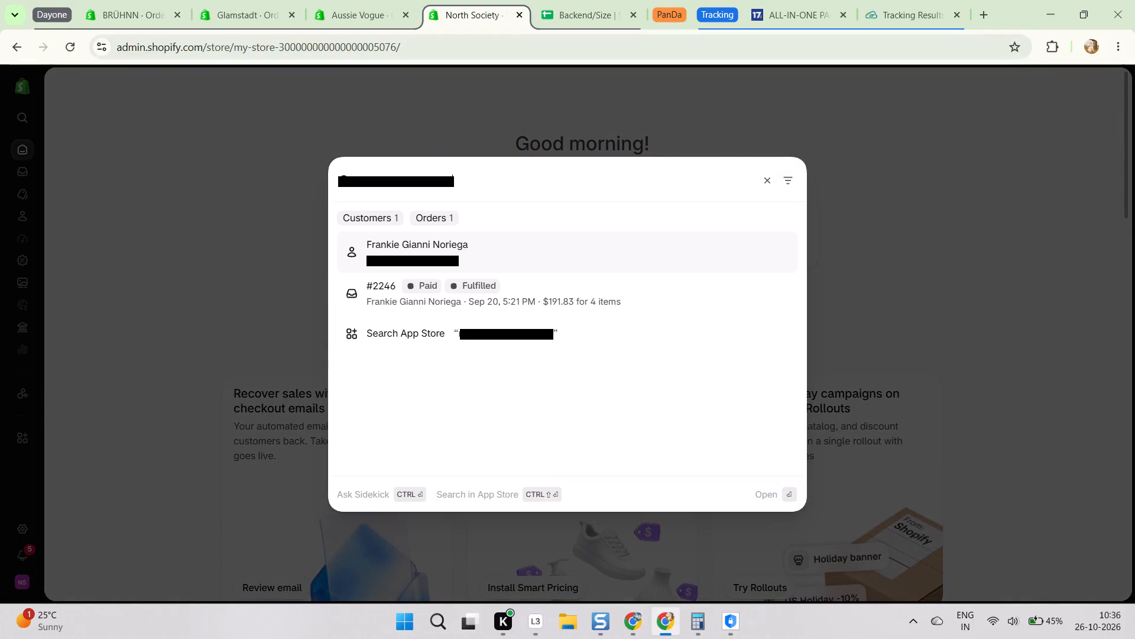
pyautogui.click(379, 285)
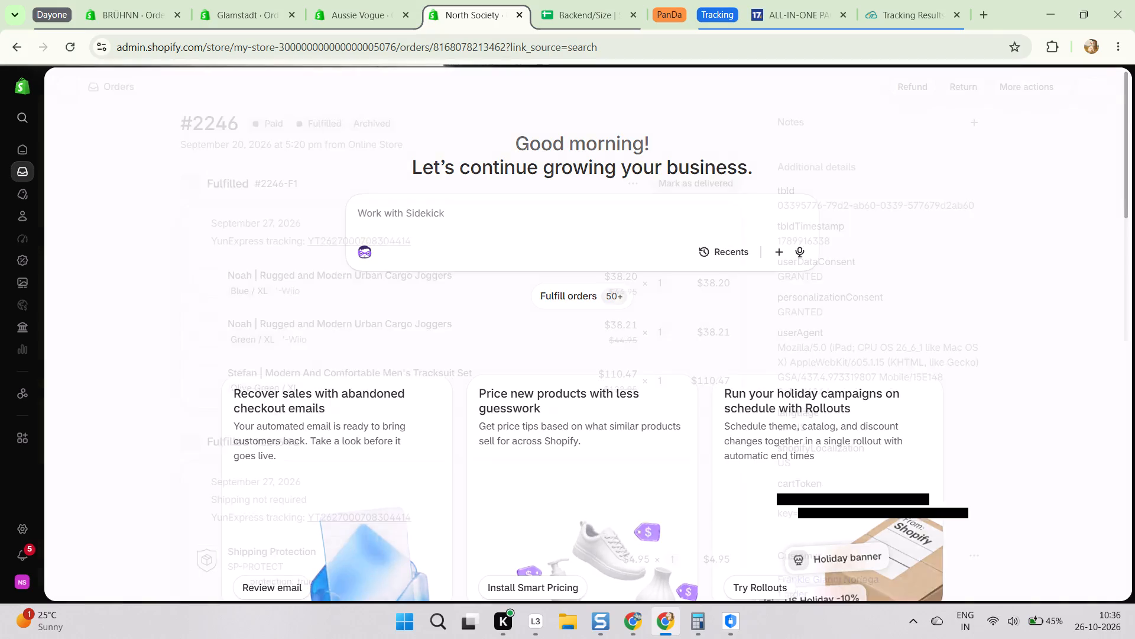
pyautogui.click(468, 192)
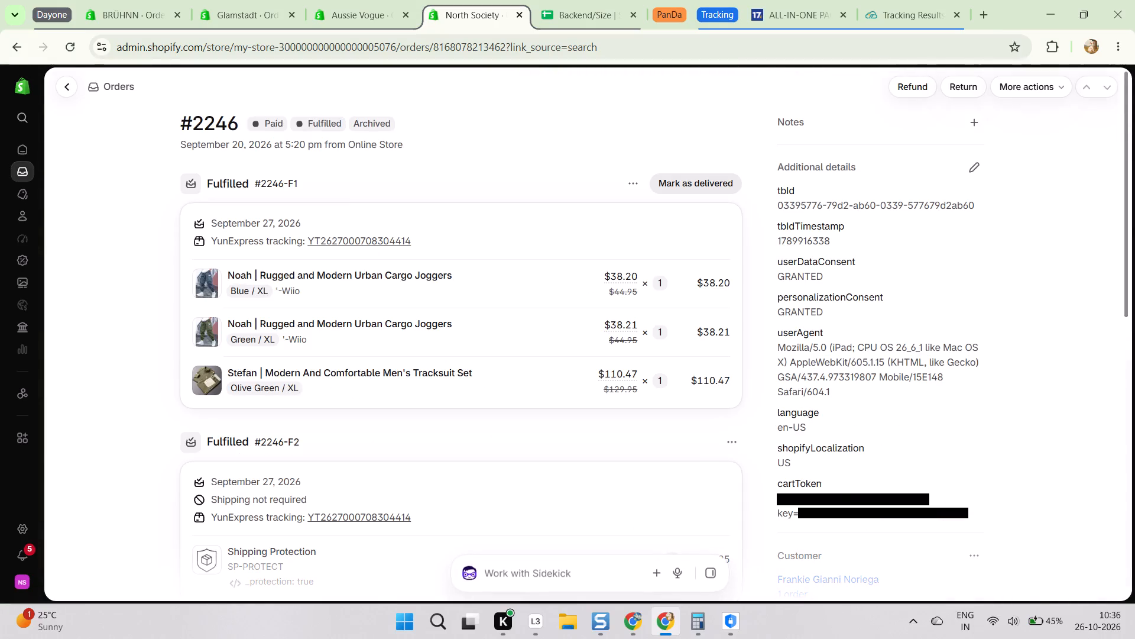
# Copy order #2246's YunExpress tracking number and look it up on the YunExpress site to examine the delivery history.
pyautogui.doubleClick(327, 253)
pyautogui.hotkey('ctrl', 'c')
pyautogui.hotkey('ctrl', 'c')
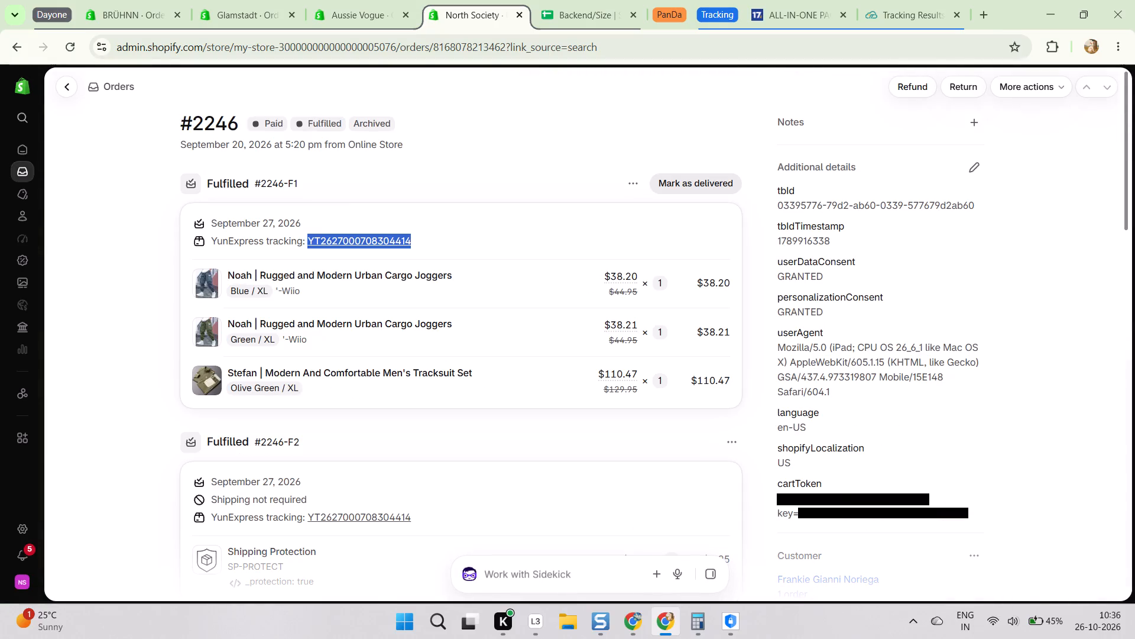
pyautogui.hotkey('ctrl', 'c')
pyautogui.click(923, 0)
pyautogui.scroll(9, 637, 141)
pyautogui.moveTo(463, 177); pyautogui.dragTo(451, 197)
pyautogui.click(456, 206)
pyautogui.scroll(4, 576, 204)
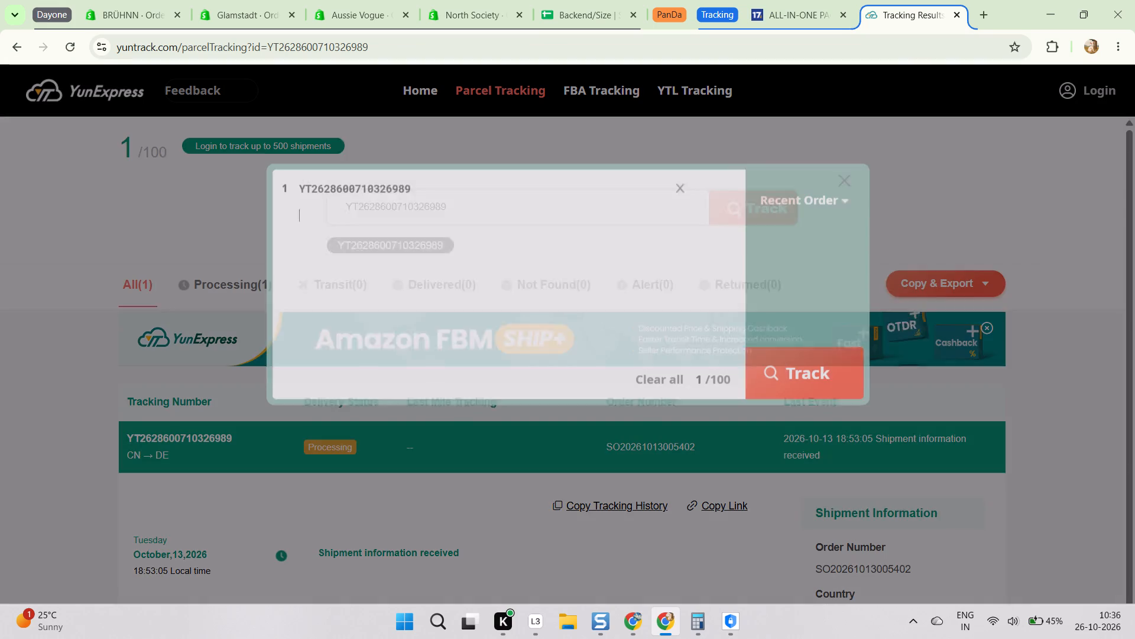
pyautogui.click(683, 193)
pyautogui.hotkey('ctrl', 'v')
pyautogui.click(794, 371)
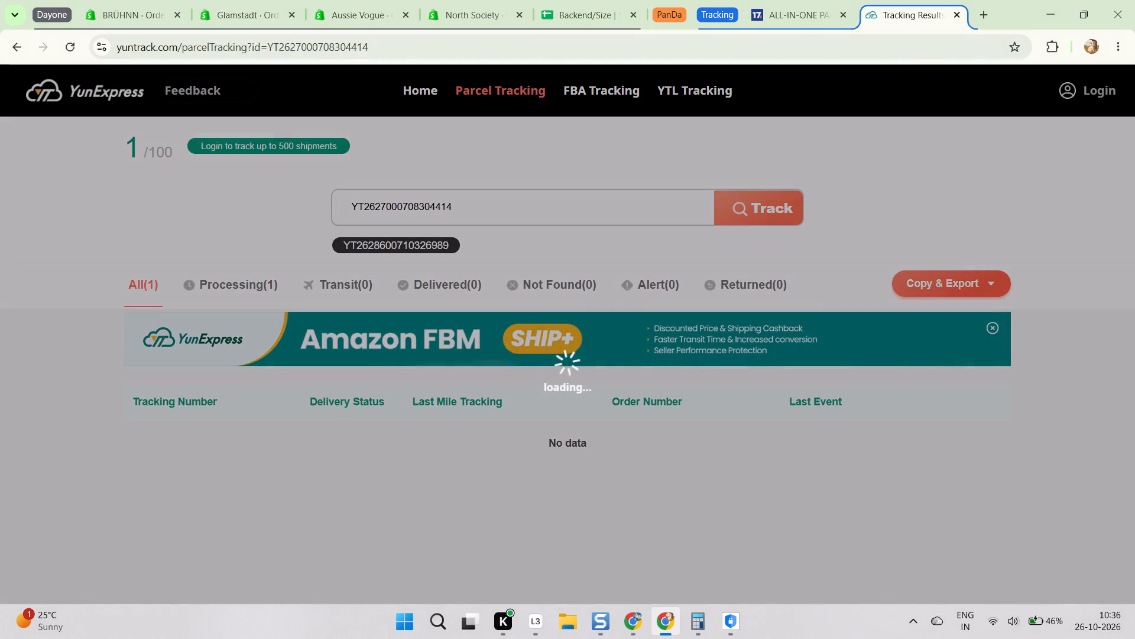
pyautogui.scroll(-5, 528, 244)
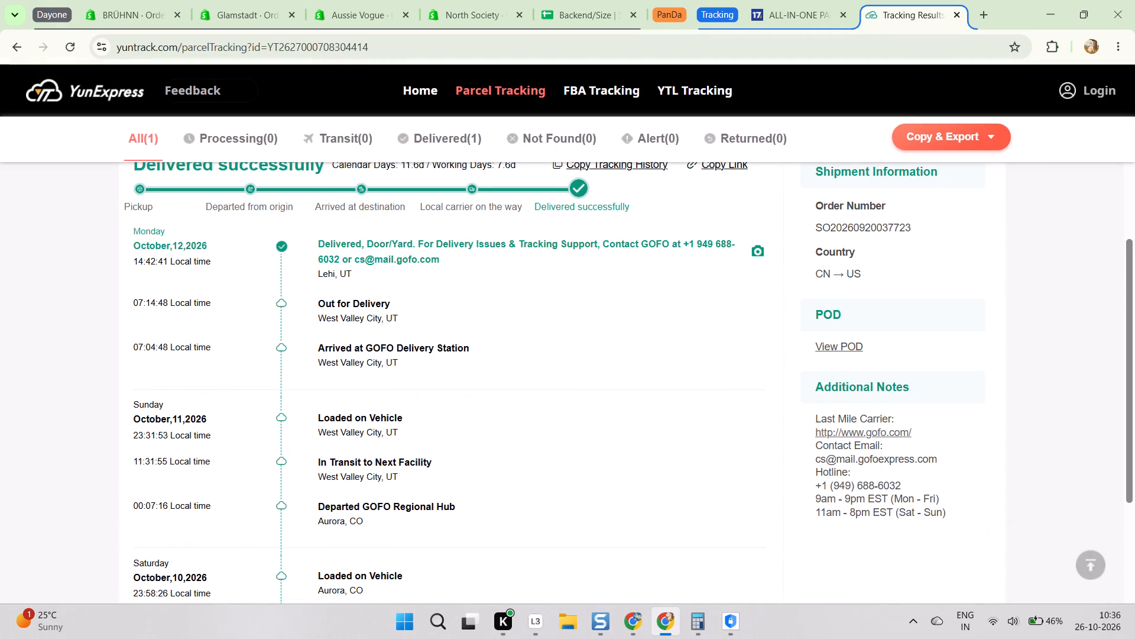
pyautogui.click(474, 0)
pyautogui.hotkey('alt', 'Tab')
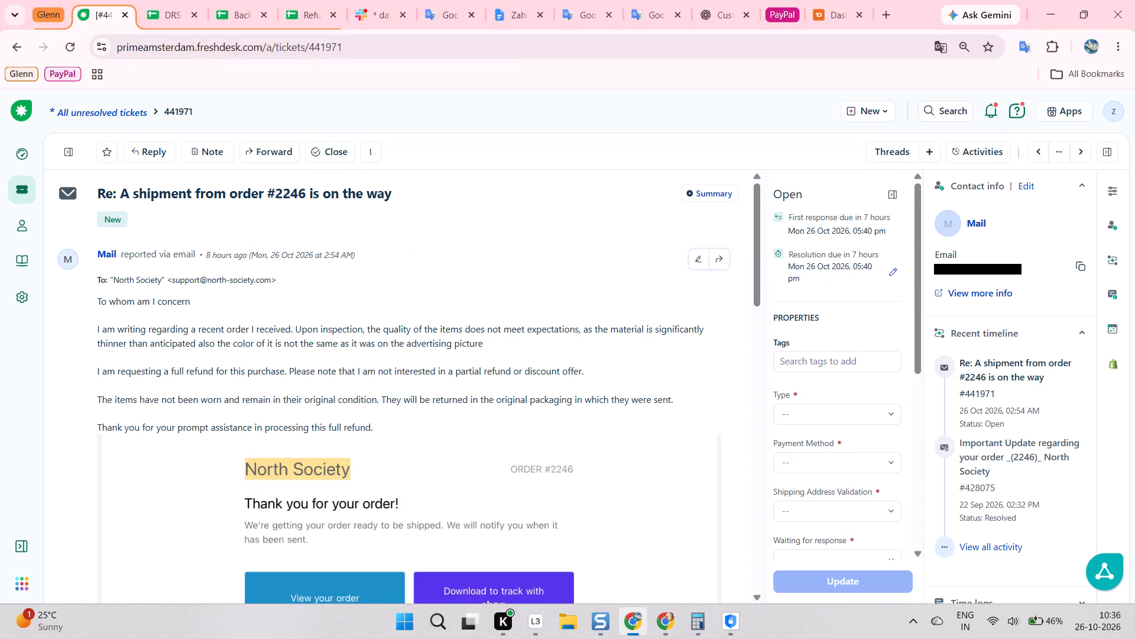
pyautogui.click(304, 330)
pyautogui.scroll(-1, 333, 287)
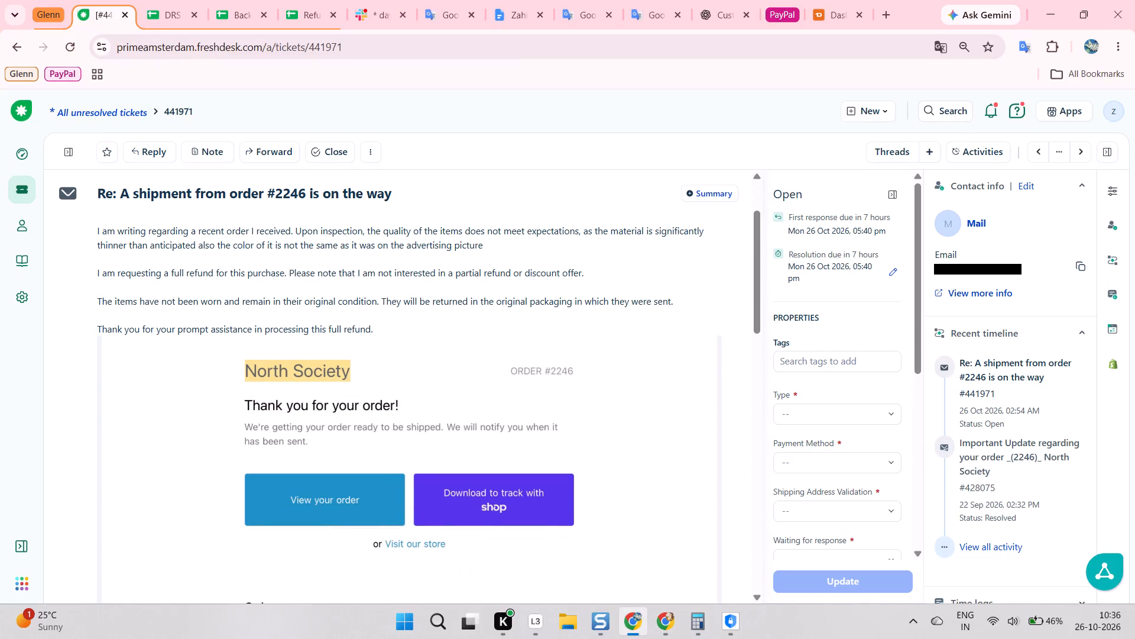
pyautogui.scroll(1, 200, 266)
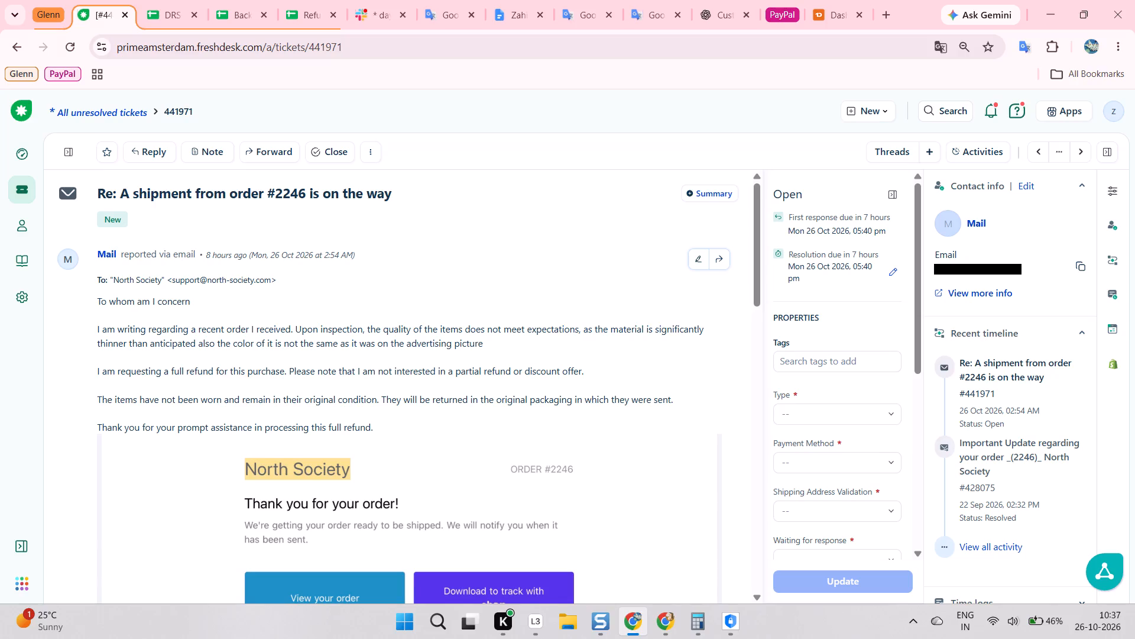
pyautogui.scroll(-9, 303, 389)
pyautogui.scroll(6, 317, 375)
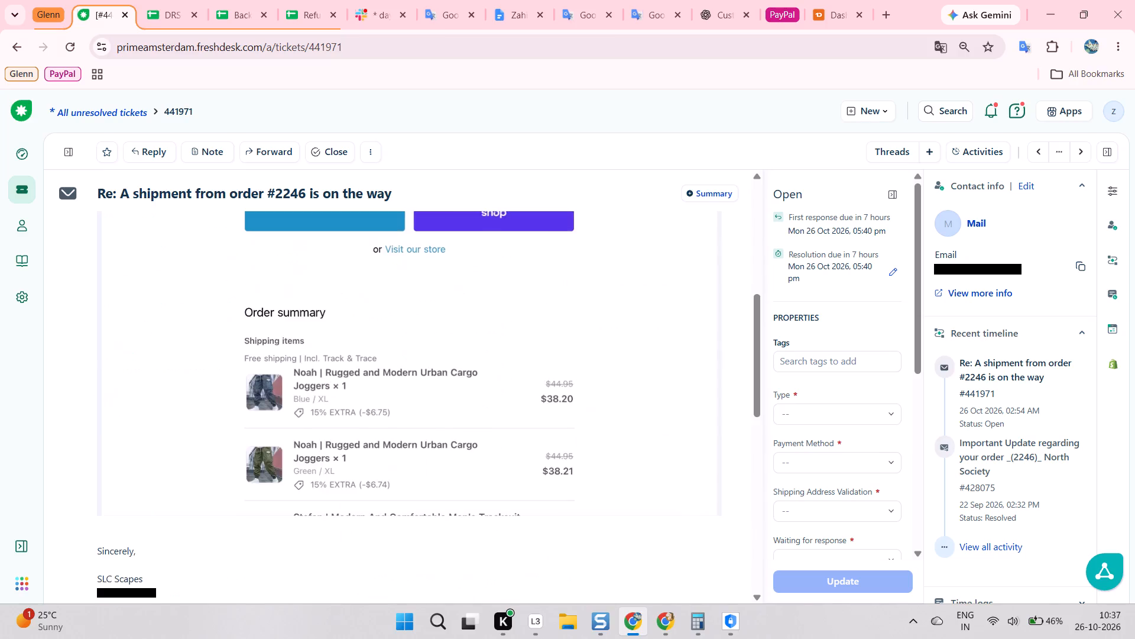
pyautogui.scroll(4, 343, 364)
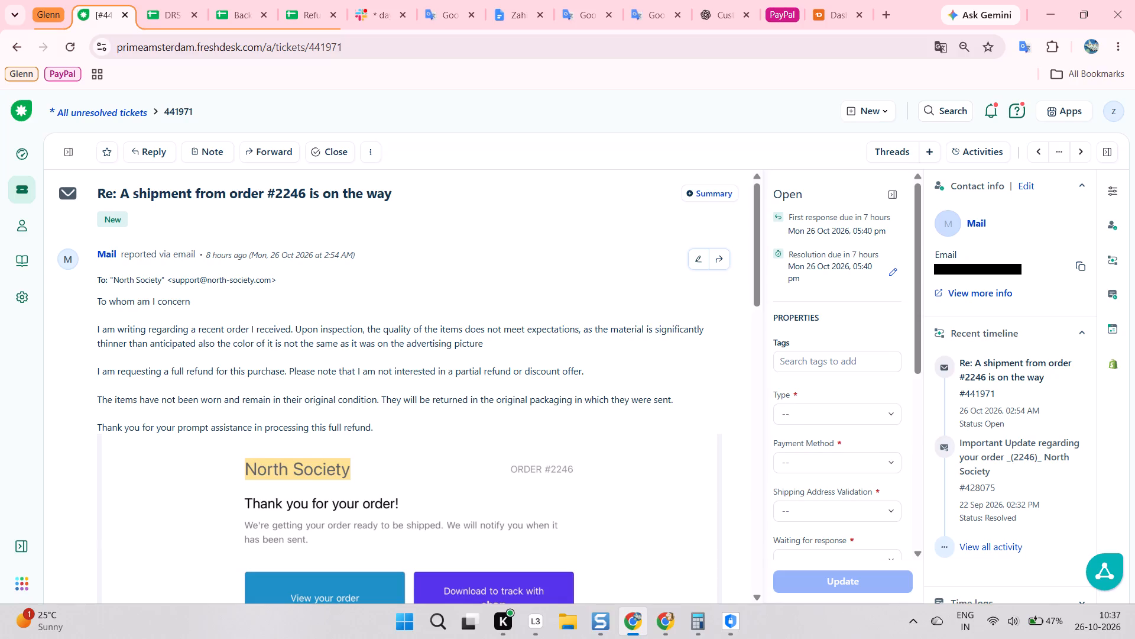
pyautogui.scroll(4, 378, 391)
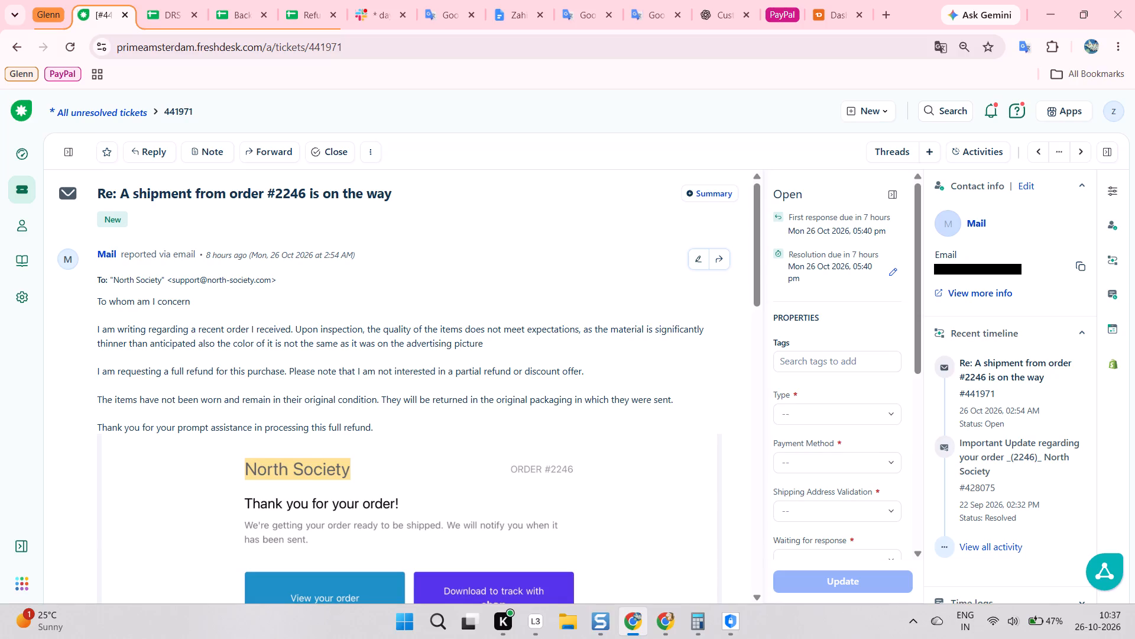
# Start a reply to ticket 441971 and replace the default greeting with the canned response gqrp.
pyautogui.rightClick(450, 333)
pyautogui.scroll(-5, 469, 375)
pyautogui.click(552, 534)
pyautogui.tripleClick(818, 80)
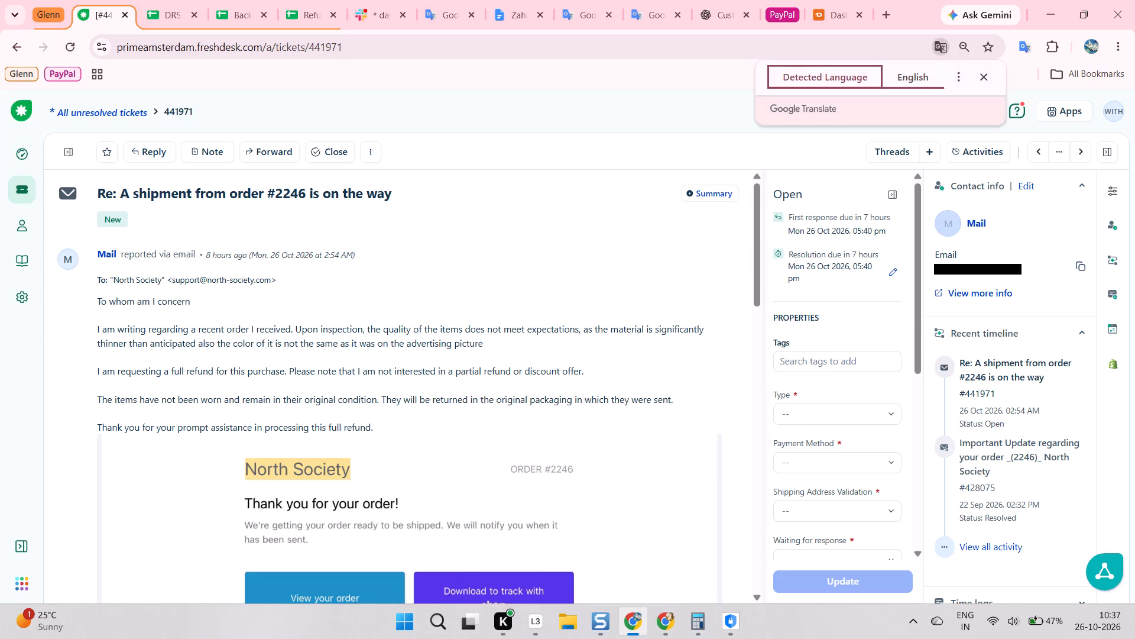
pyautogui.tripleClick(818, 80)
pyautogui.moveTo(376, 301); pyautogui.dragTo(359, 324)
pyautogui.press('r')
pyautogui.scroll(-3, 154, 363)
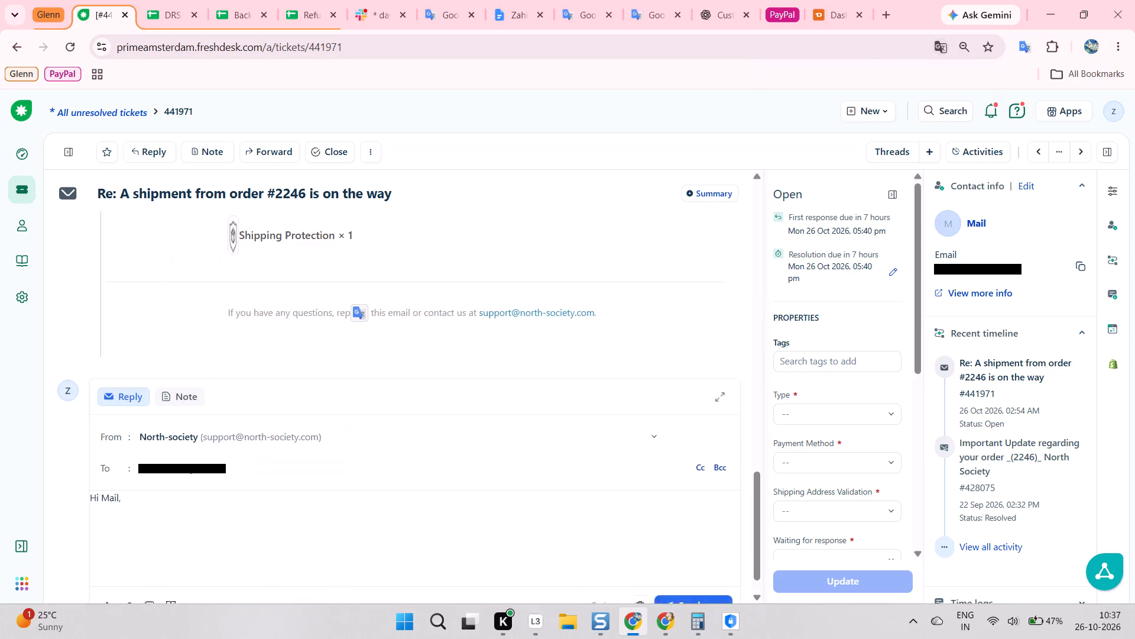
pyautogui.scroll(-7, 148, 374)
pyautogui.click(129, 507)
pyautogui.keyDown('ctrl'); pyautogui.moveTo(130, 501); pyautogui.dragTo(135, 496); pyautogui.keyUp('ctrl')
pyautogui.hotkey('ctrl', 'a')
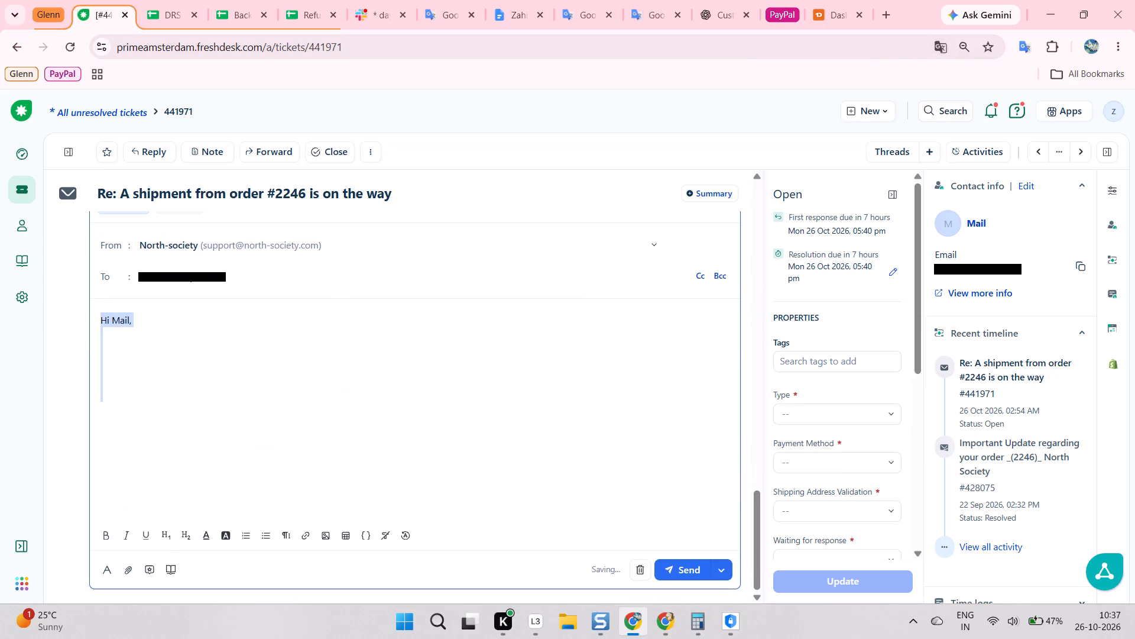
pyautogui.write('/c')
pyautogui.press('Return')
pyautogui.write('gq')
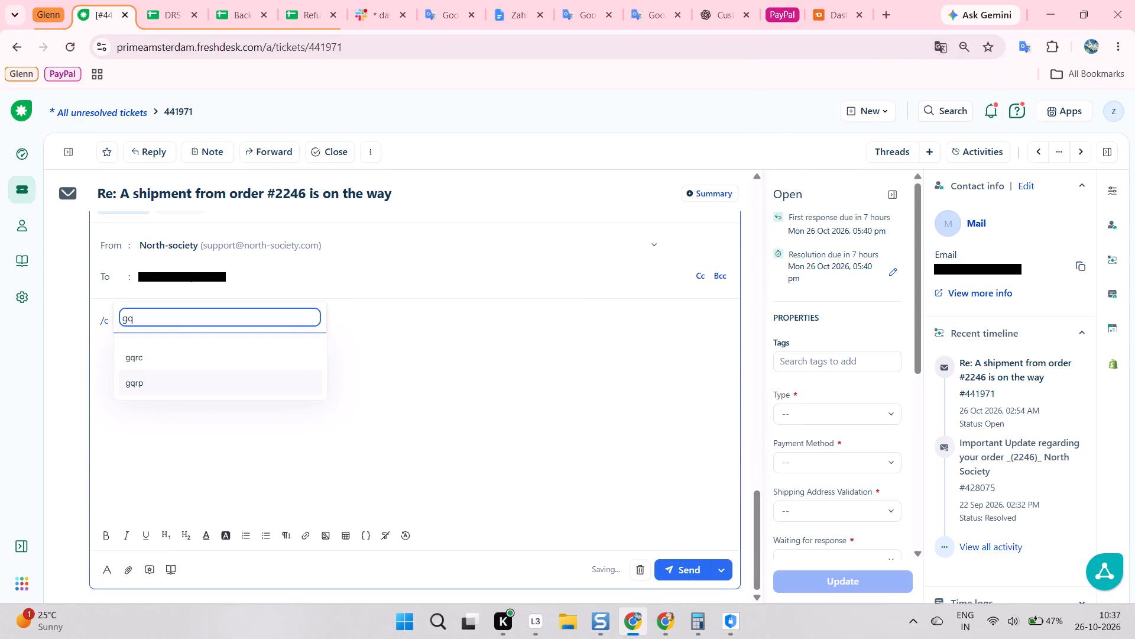
pyautogui.click(174, 388)
# Translate the German reply text to English, cut it, restore the page's original language and paste the English version back.
pyautogui.rightClick(523, 155)
pyautogui.scroll(-4, 517, 286)
pyautogui.click(573, 457)
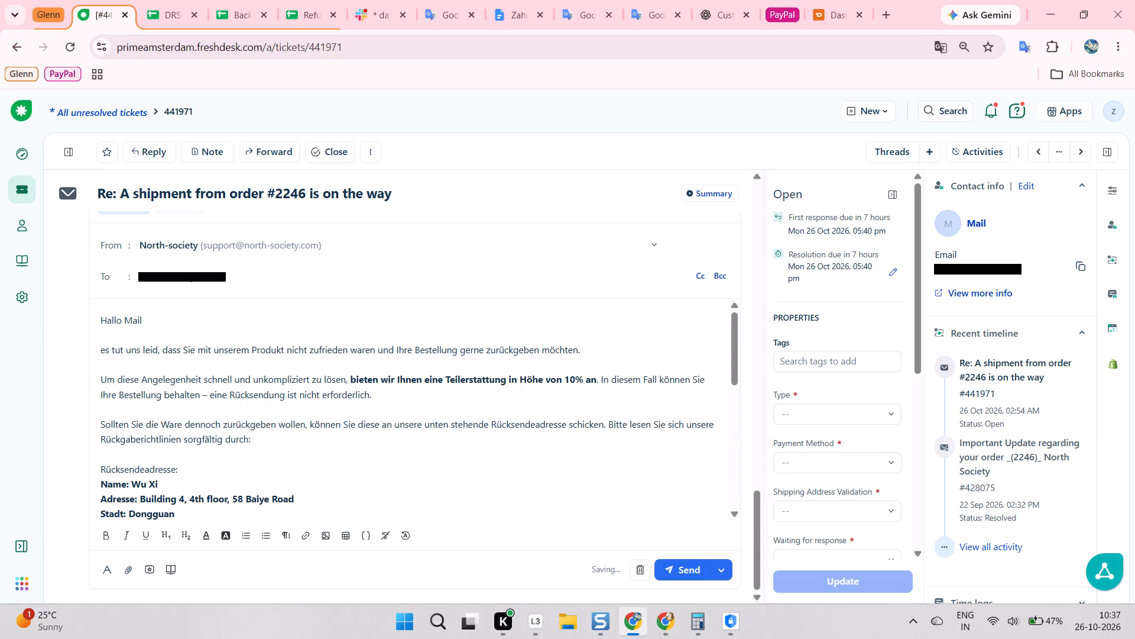
pyautogui.click(326, 399)
pyautogui.hotkey('ctrl', 'a')
pyautogui.hotkey('ctrl', 'x')
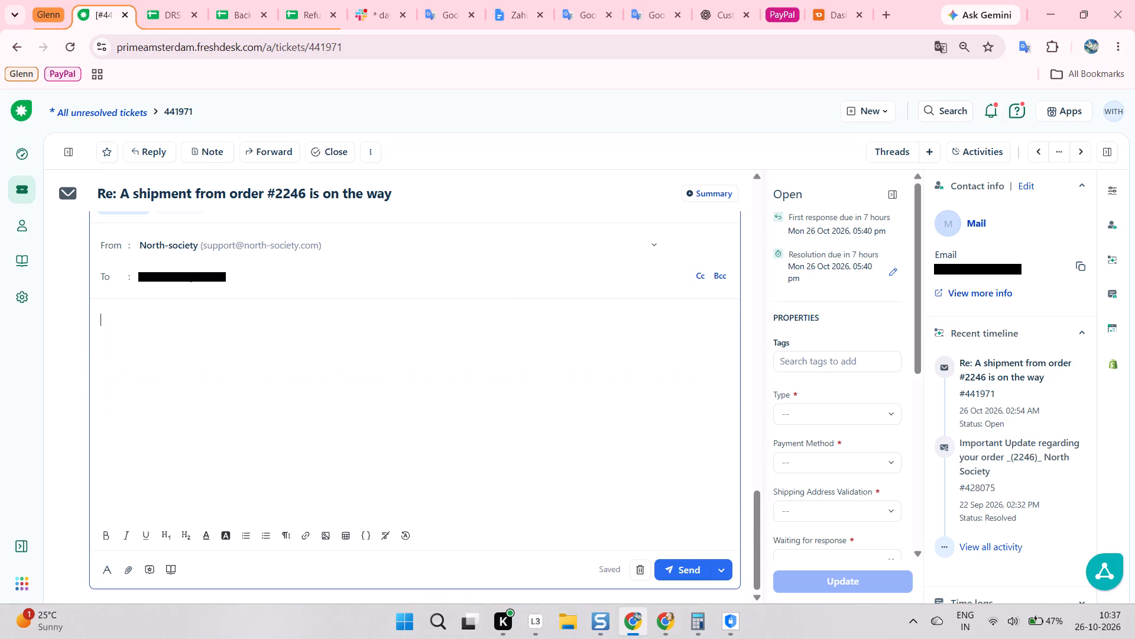
pyautogui.rightClick(513, 135)
pyautogui.scroll(-4, 565, 314)
pyautogui.moveTo(637, 376); pyautogui.dragTo(637, 381)
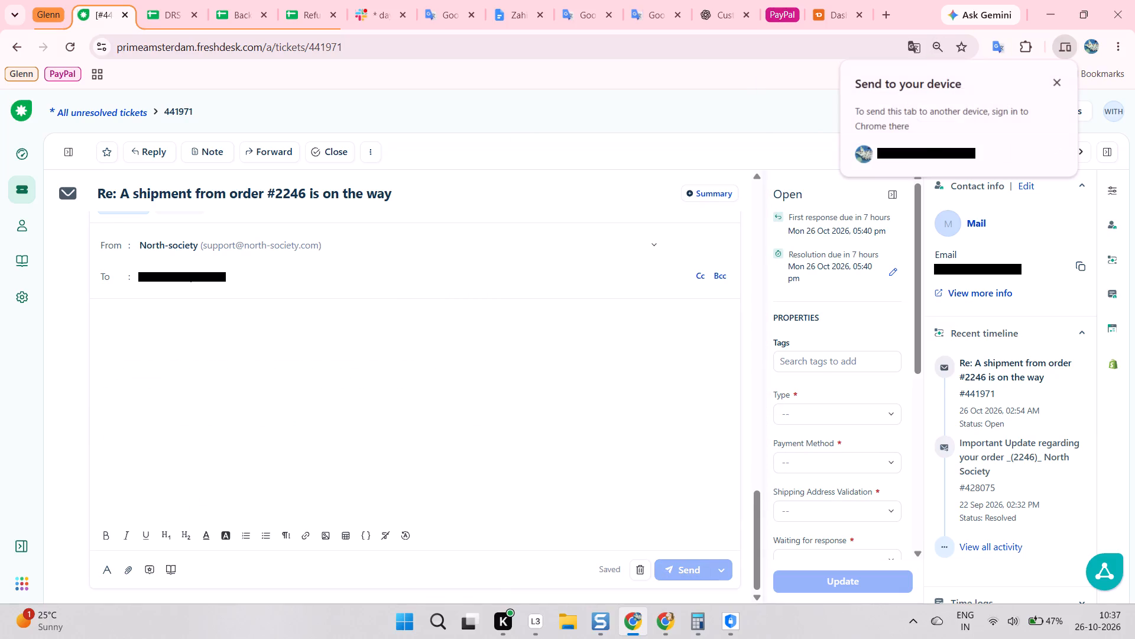
pyautogui.click(1053, 79)
pyautogui.rightClick(582, 132)
pyautogui.scroll(-4, 615, 284)
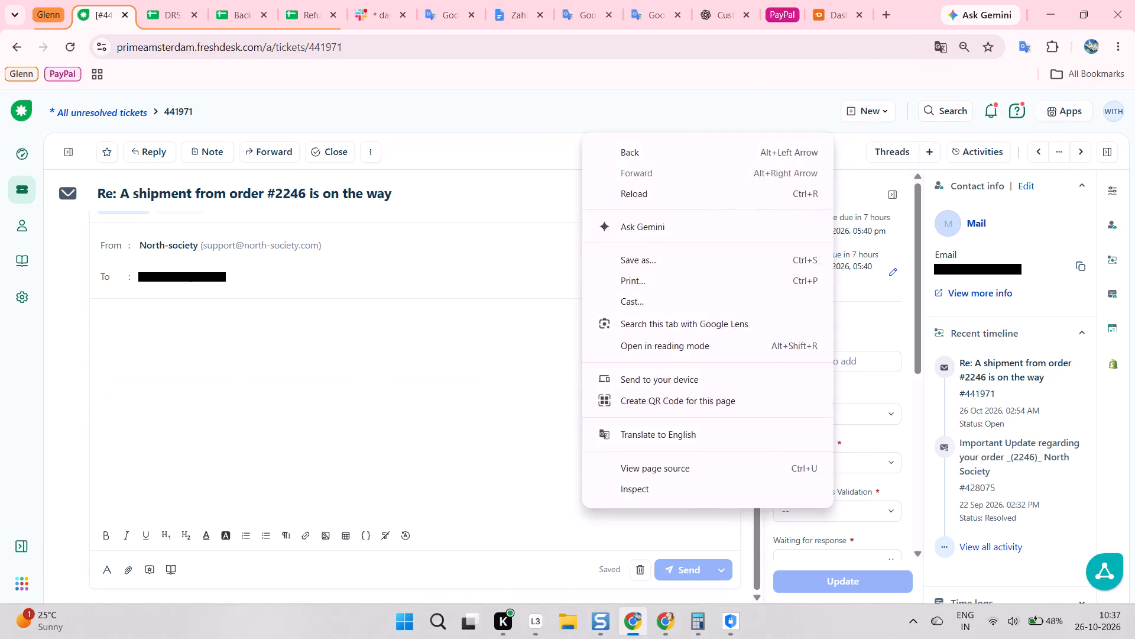
pyautogui.click(634, 440)
pyautogui.tripleClick(800, 73)
pyautogui.click(407, 336)
pyautogui.hotkey('ctrl', 'v')
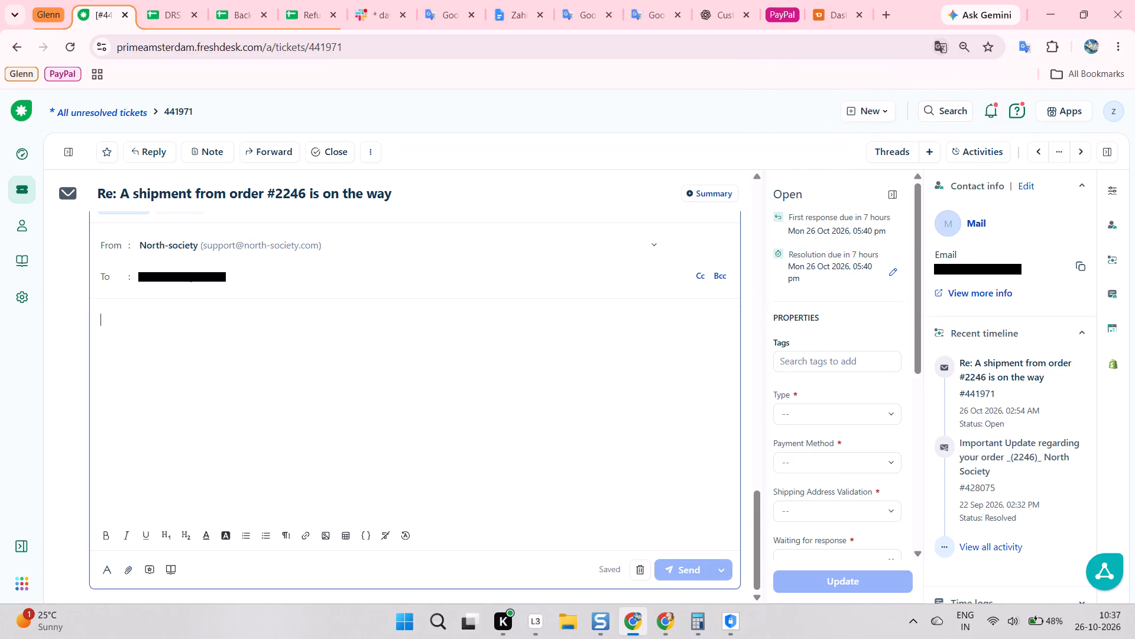
# Attach the file "north-society return form.pdf" from Downloads to the reply.
pyautogui.scroll(-12, 349, 327)
pyautogui.click(132, 568)
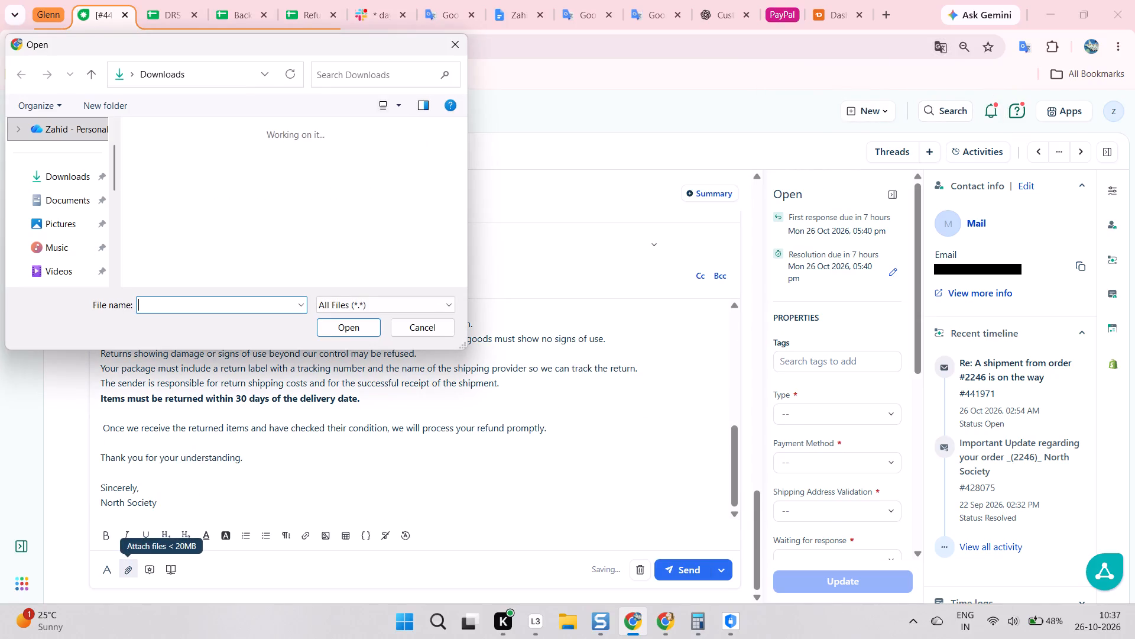
pyautogui.press('n')
pyautogui.write('orth')
pyautogui.click(205, 334)
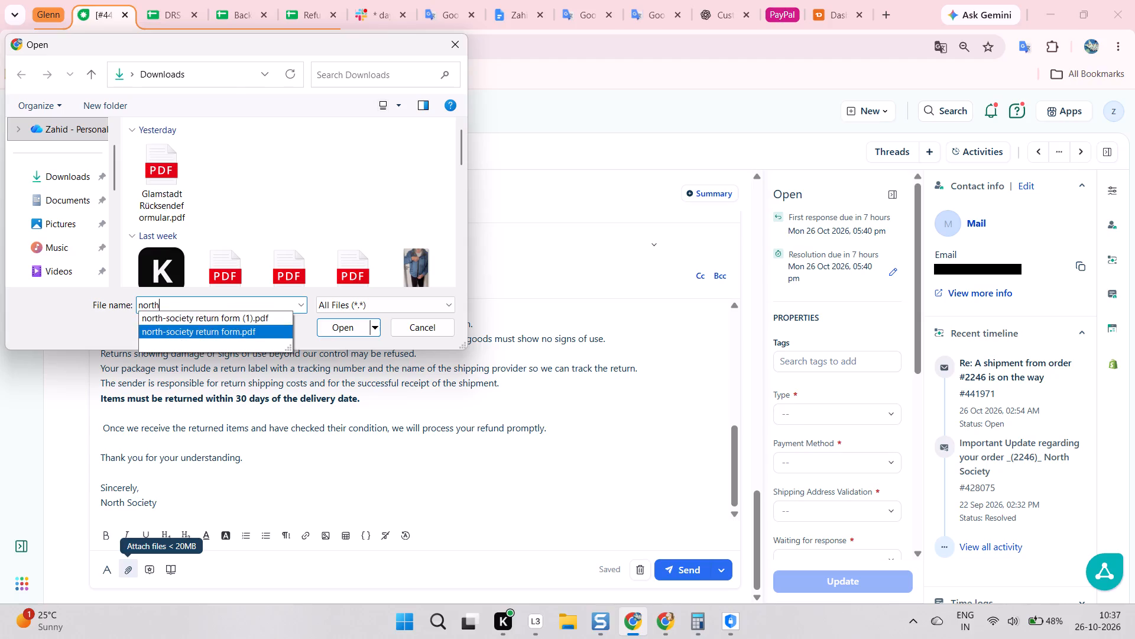
pyautogui.click(333, 330)
# Send the reply with the 10% partial refund offer and return instructions, and look over the sent message.
pyautogui.scroll(-2, 314, 338)
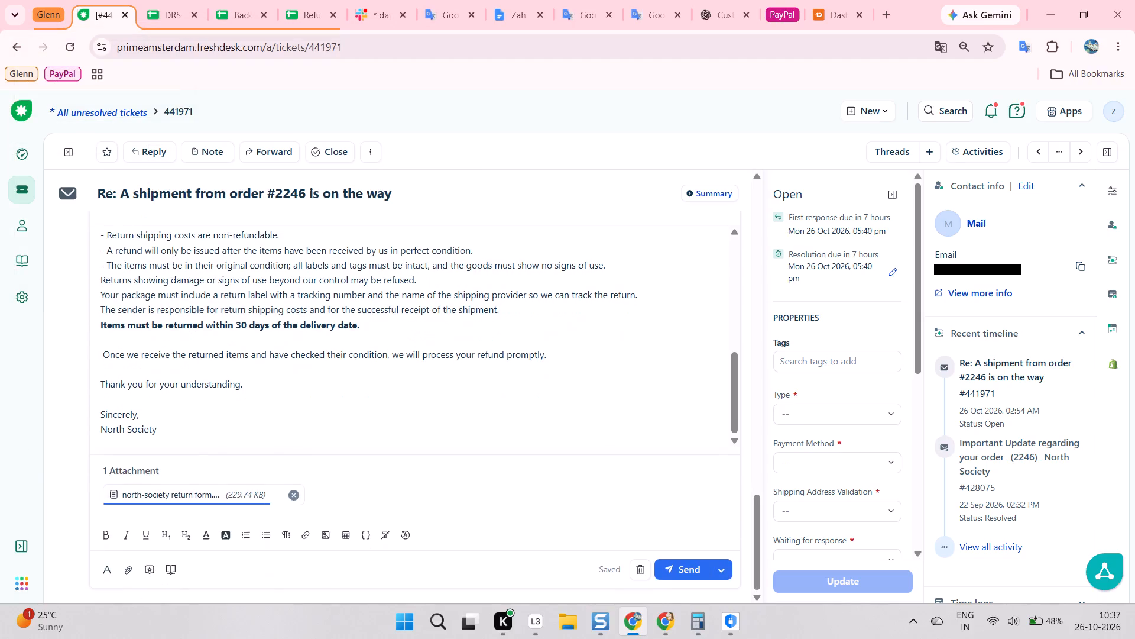
pyautogui.scroll(-1, 317, 336)
pyautogui.click(677, 577)
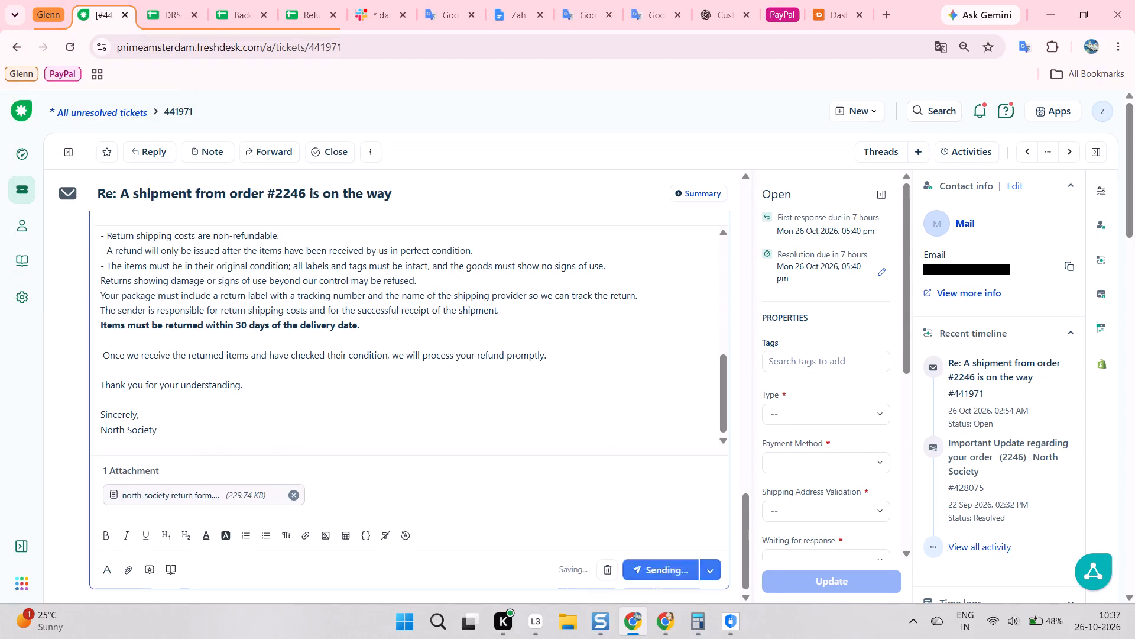
pyautogui.scroll(-6, 500, 436)
pyautogui.scroll(9, 414, 405)
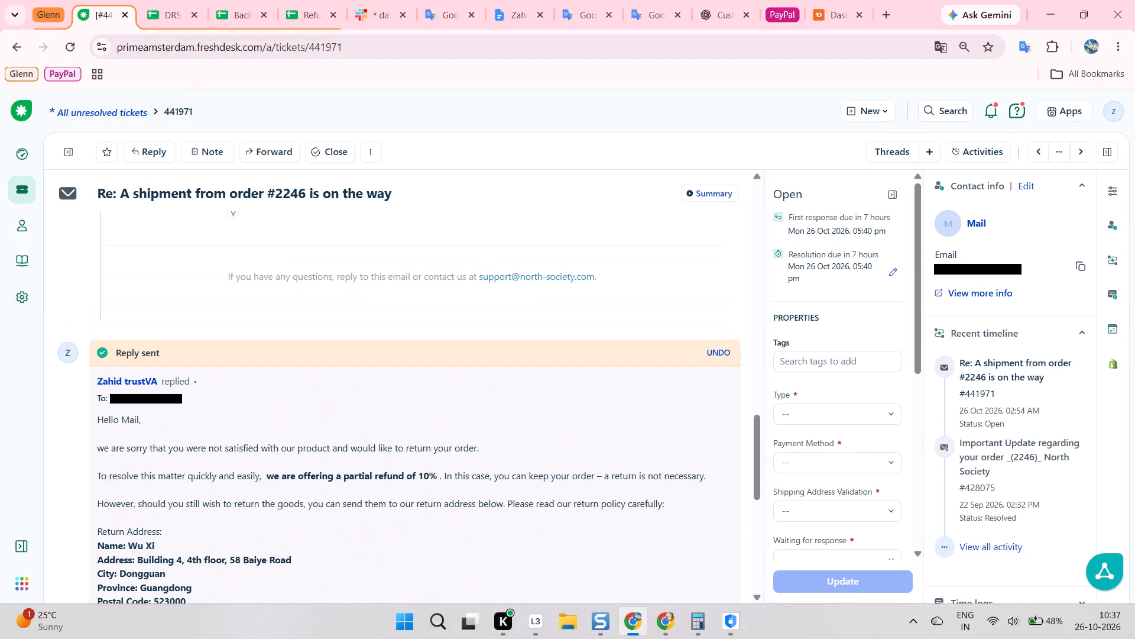
pyautogui.scroll(-9, 412, 391)
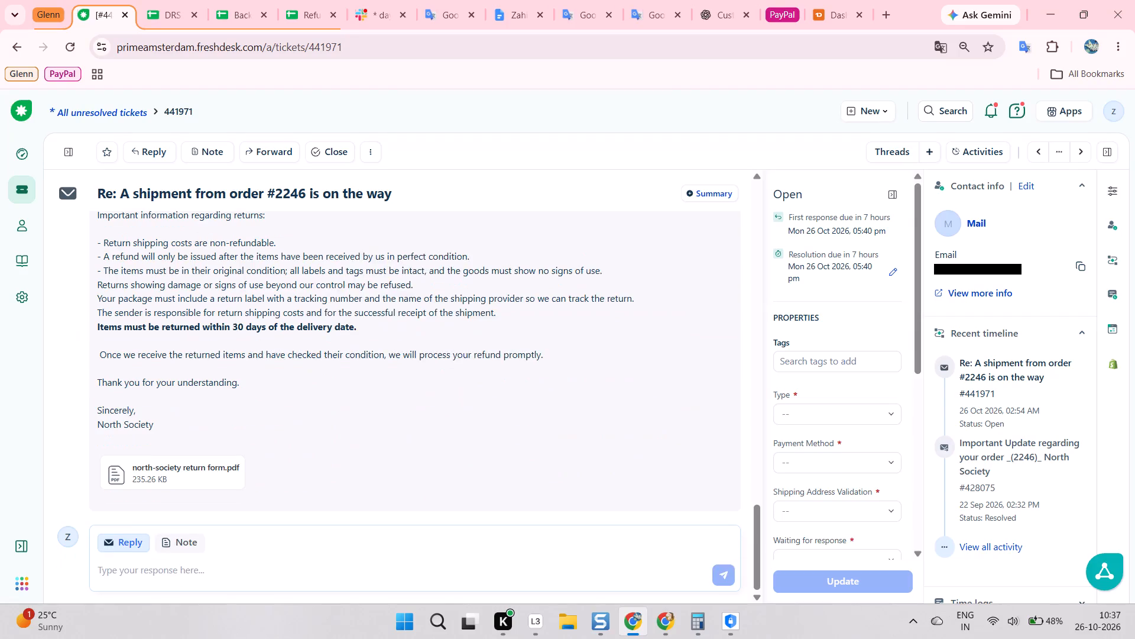
# Set the ticket's type to Quality issue + Return, payment method CC, shipping address Verified & Correct and waiting for response N/A.
pyautogui.click(853, 411)
pyautogui.write('qua')
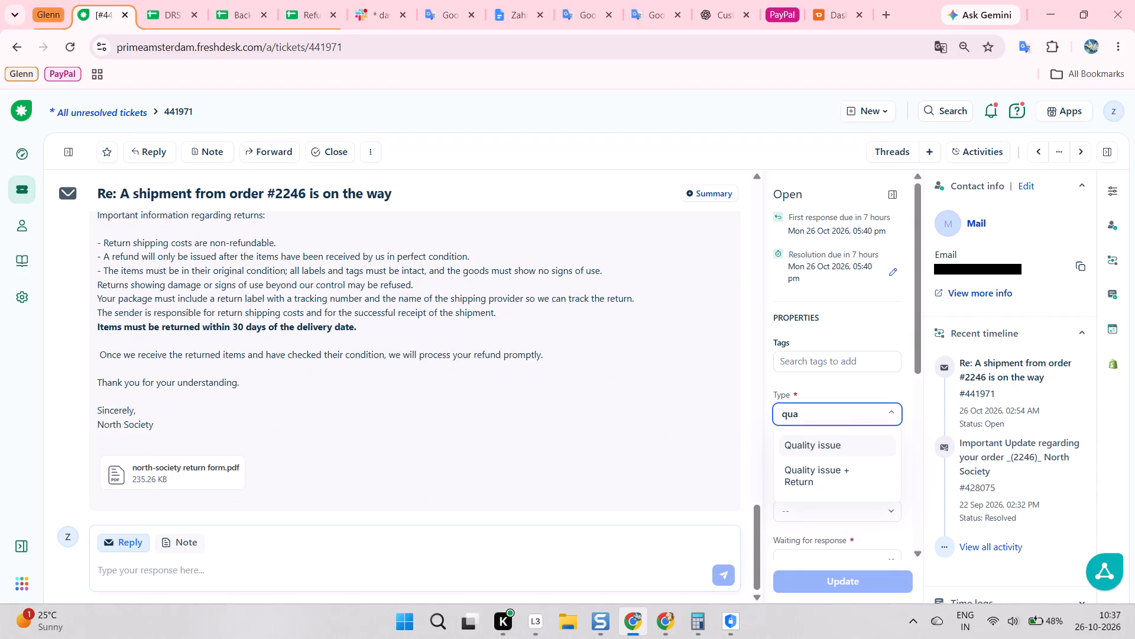
pyautogui.click(844, 471)
pyautogui.press('Tab')
pyautogui.hotkey('alt', 'Tab')
pyautogui.scroll(-9, 797, 389)
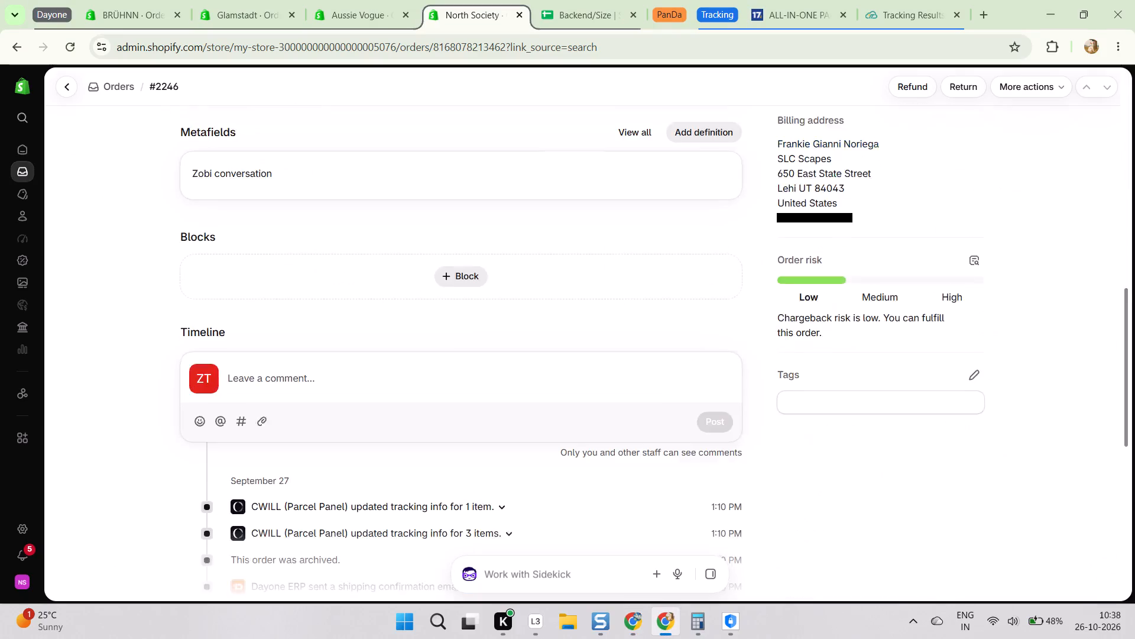
pyautogui.hotkey('alt', 'Tab')
pyautogui.press('c')
pyautogui.press('Tab')
pyautogui.press('v')
pyautogui.press('Tab')
pyautogui.press('n')
pyautogui.press('Tab')
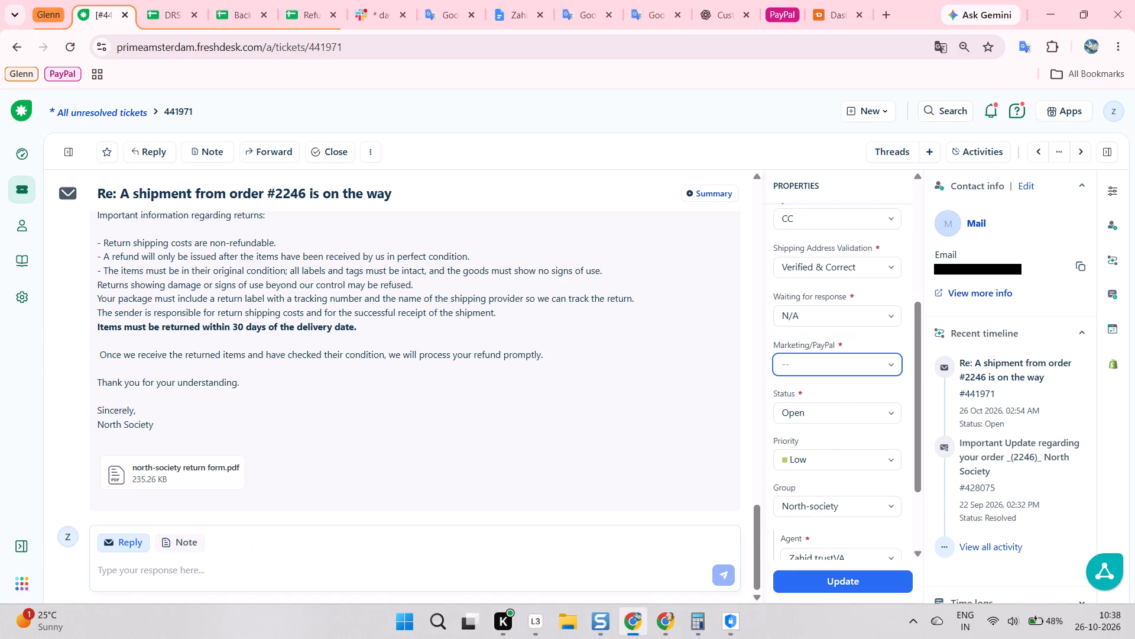
# Set Marketing/PayPal to No and status to Resolved, select your own account as agent, and update the ticket.
pyautogui.press('n')
pyautogui.press('Tab')
pyautogui.press('r')
pyautogui.press('Tab')
pyautogui.press('Tab')
pyautogui.press('Tab')
pyautogui.press('z')
pyautogui.scroll(-3, 922, 566)
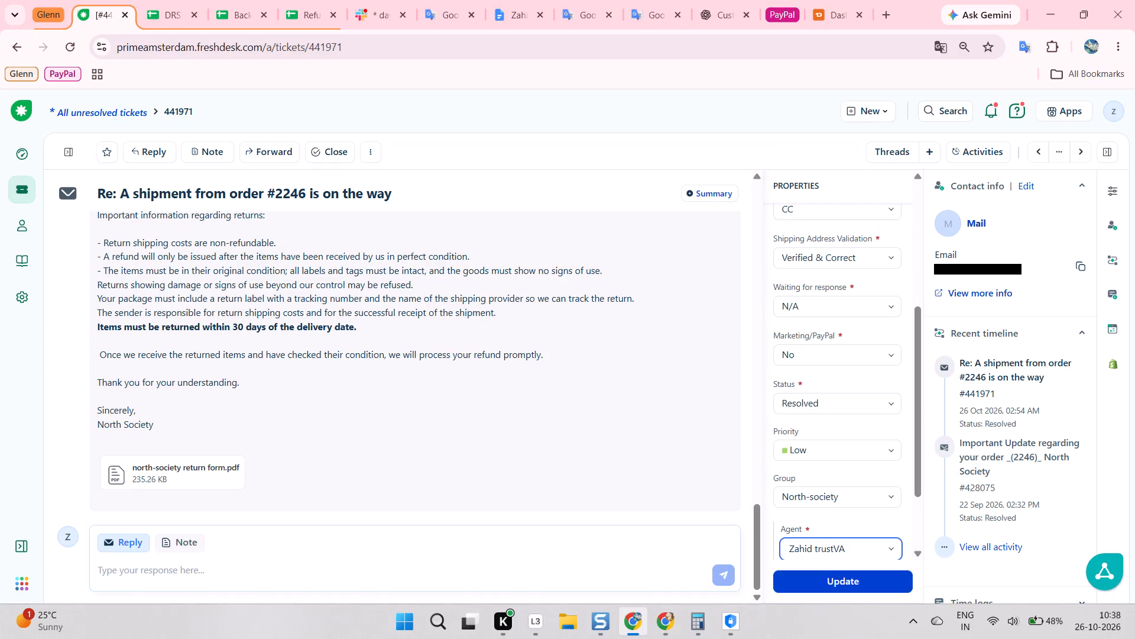
pyautogui.click(858, 588)
pyautogui.scroll(-4, 624, 465)
# Copy ticket number 441971 and log it in cell AN27 of the Oct 26 sheet in the DRS- October 2026 spreadsheet.
pyautogui.doubleClick(179, 112)
pyautogui.hotkey('ctrl', 'c')
pyautogui.hotkey('ctrl', 'c')
pyautogui.keyDown('ctrl'); pyautogui.click(167, 5); pyautogui.keyUp('ctrl')
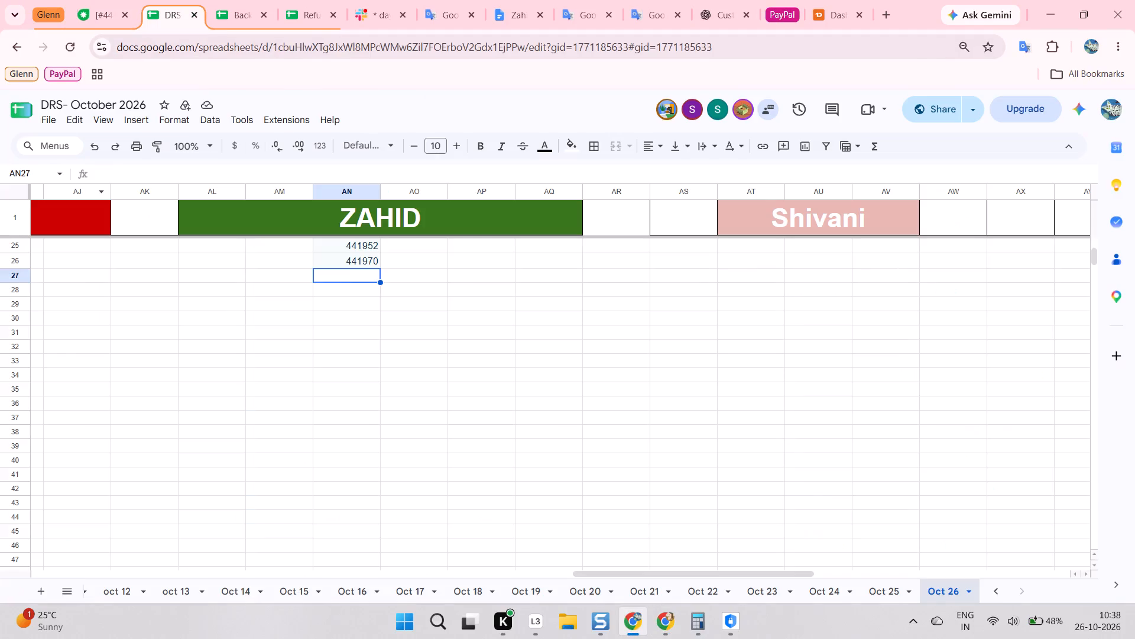
pyautogui.hotkey('ctrl', 'v')
pyautogui.click(348, 302)
pyautogui.click(366, 286)
pyautogui.click(118, 0)
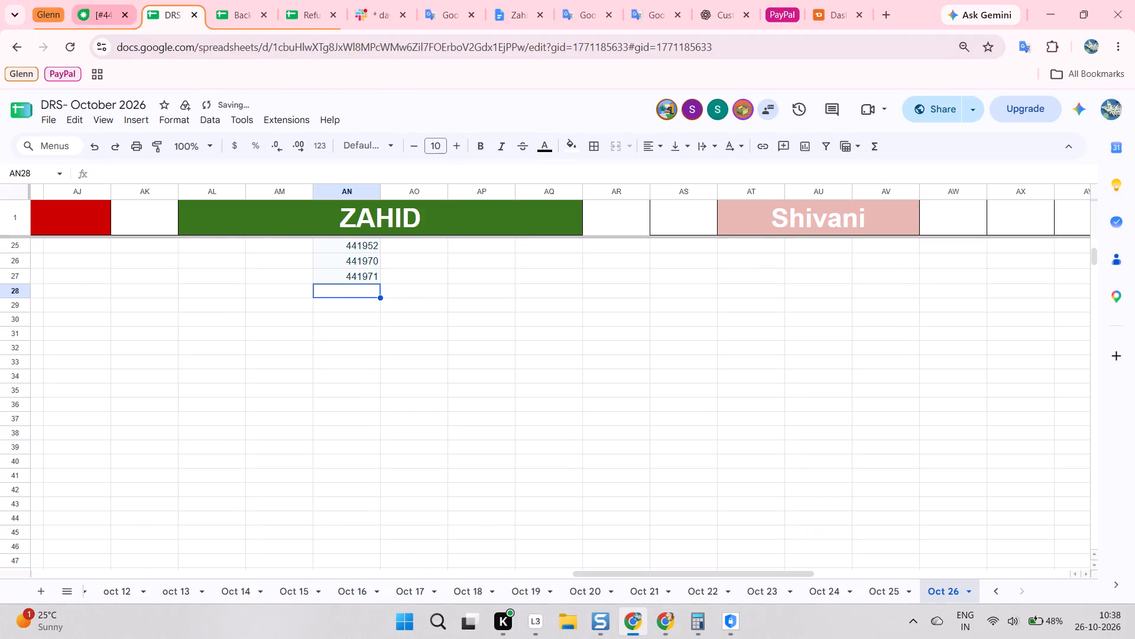
pyautogui.click(416, 308)
pyautogui.press('k')
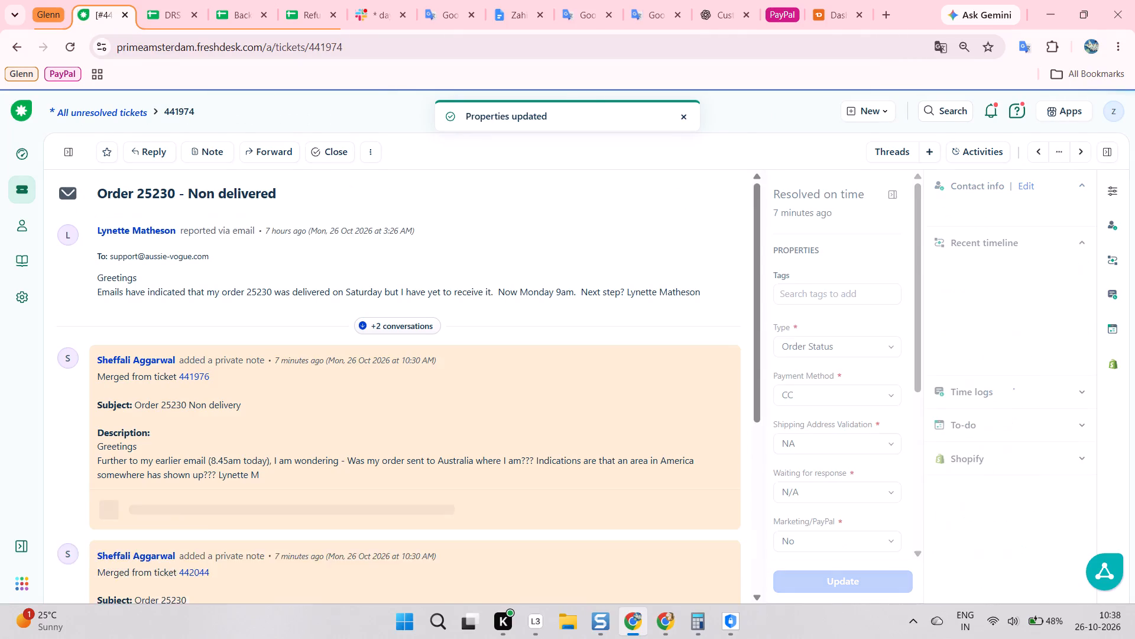
pyautogui.scroll(5, 409, 304)
pyautogui.scroll(-10, 424, 295)
pyautogui.scroll(2, 411, 303)
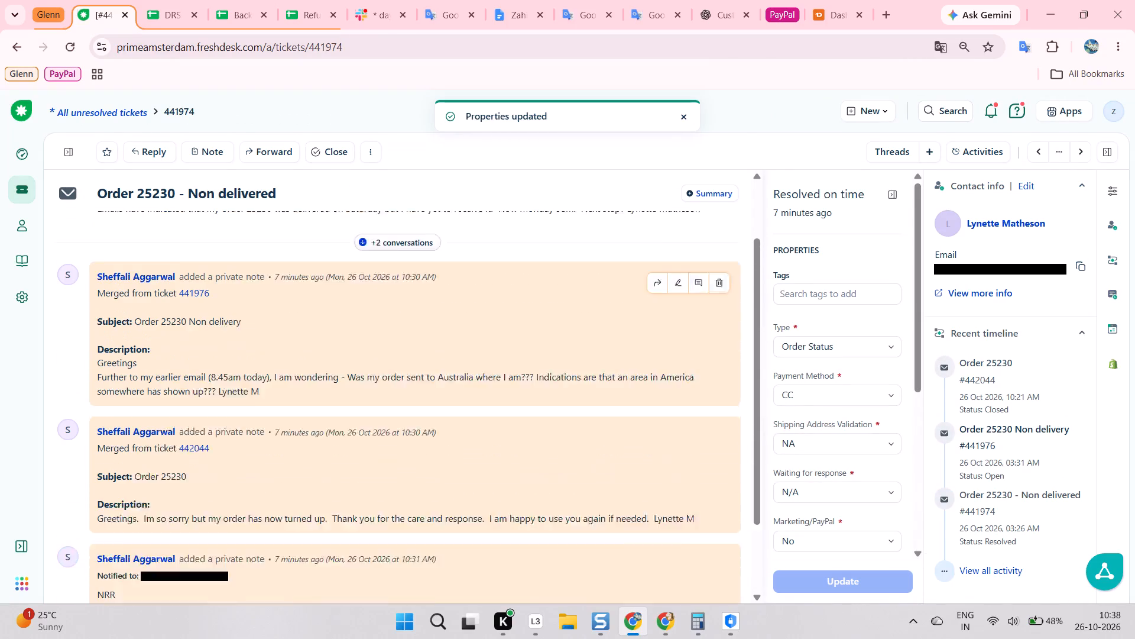
pyautogui.click(393, 298)
pyautogui.scroll(-5, 403, 315)
pyautogui.scroll(3, 406, 309)
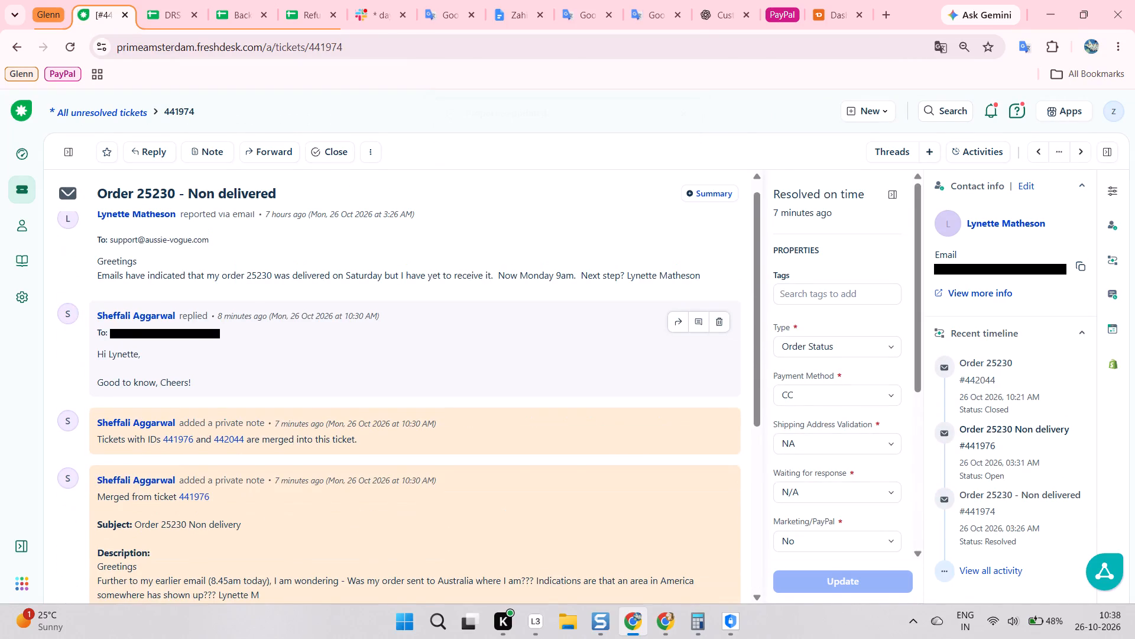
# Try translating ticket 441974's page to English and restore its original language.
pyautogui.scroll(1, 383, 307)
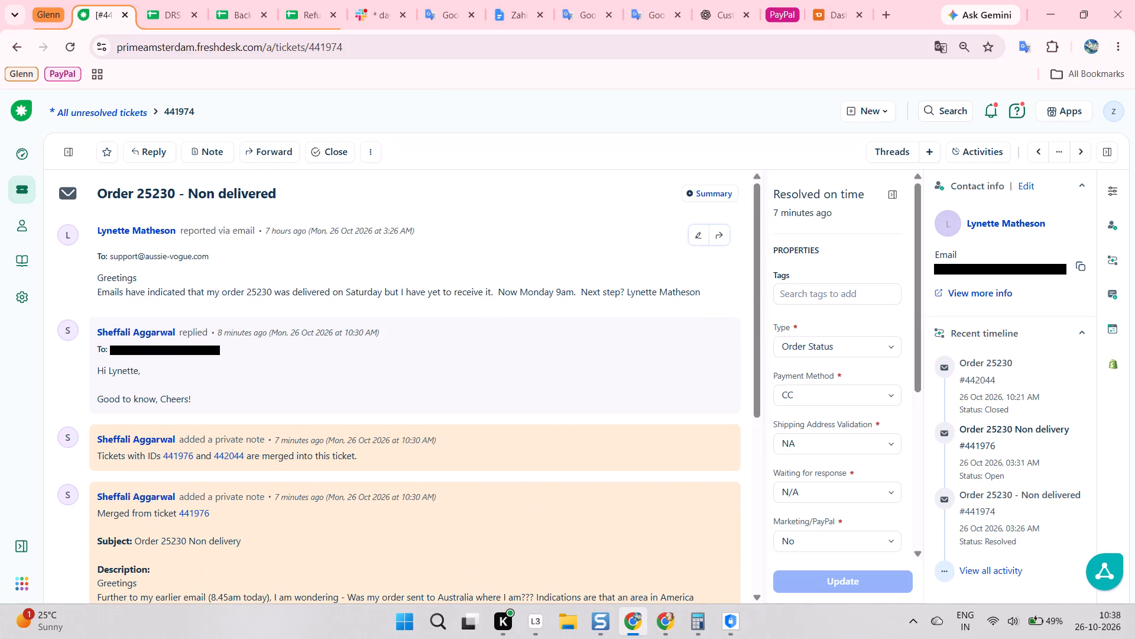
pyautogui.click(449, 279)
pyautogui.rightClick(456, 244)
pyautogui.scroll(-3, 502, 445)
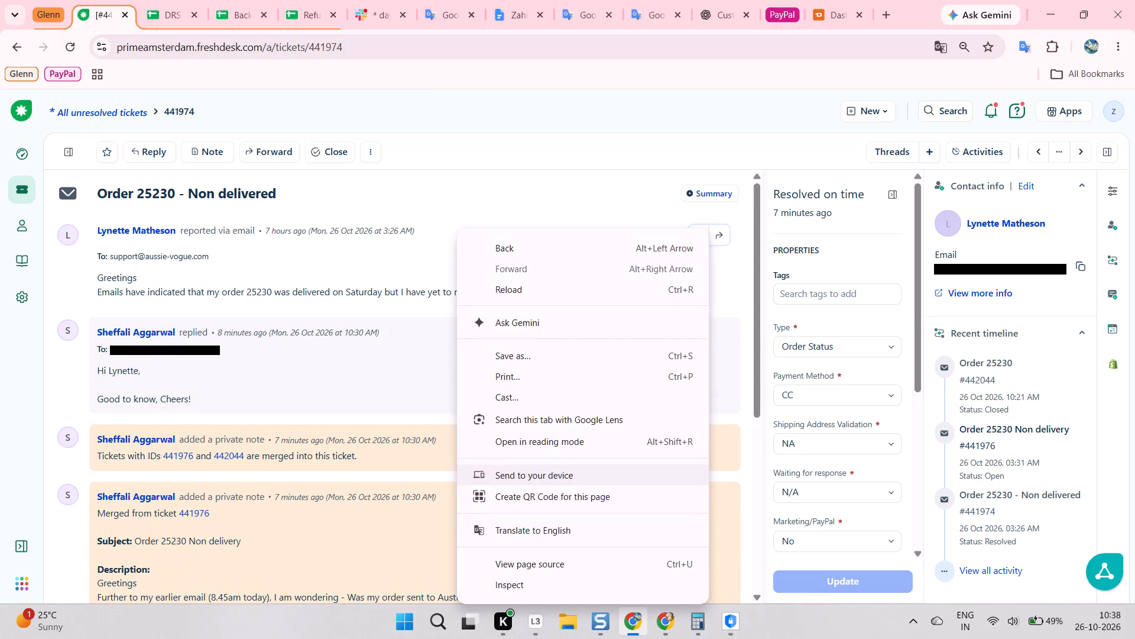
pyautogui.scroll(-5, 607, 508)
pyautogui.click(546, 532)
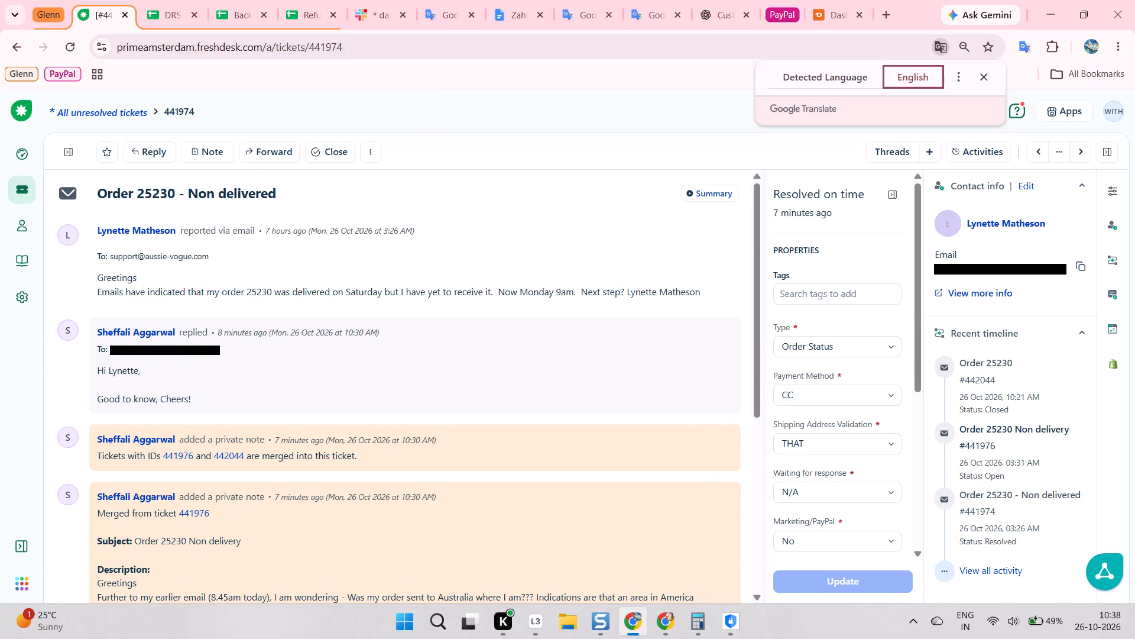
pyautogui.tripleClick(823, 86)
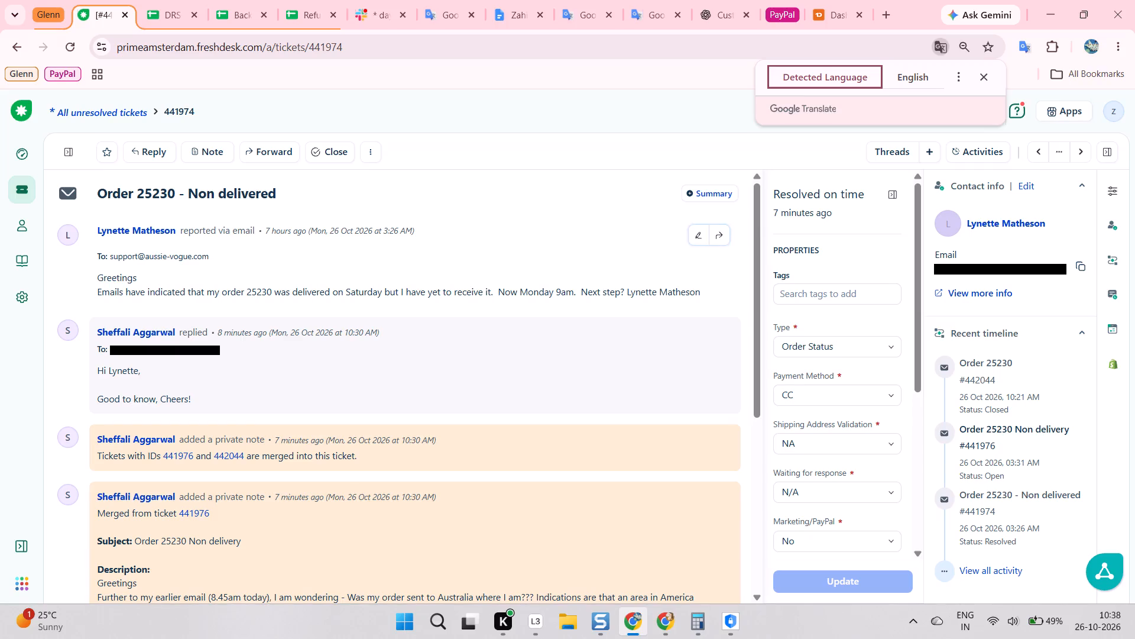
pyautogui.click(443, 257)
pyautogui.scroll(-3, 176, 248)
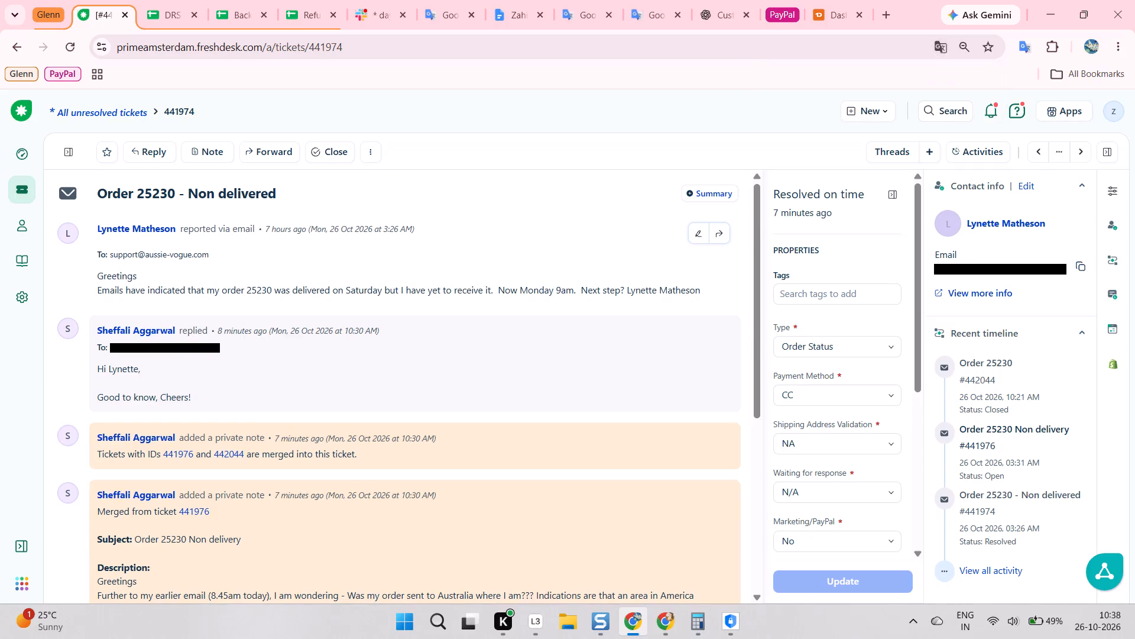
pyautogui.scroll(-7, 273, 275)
# Return to the list of all unresolved tickets and look through the tickets assigned to you.
pyautogui.click(30, 191)
pyautogui.scroll(3, 524, 314)
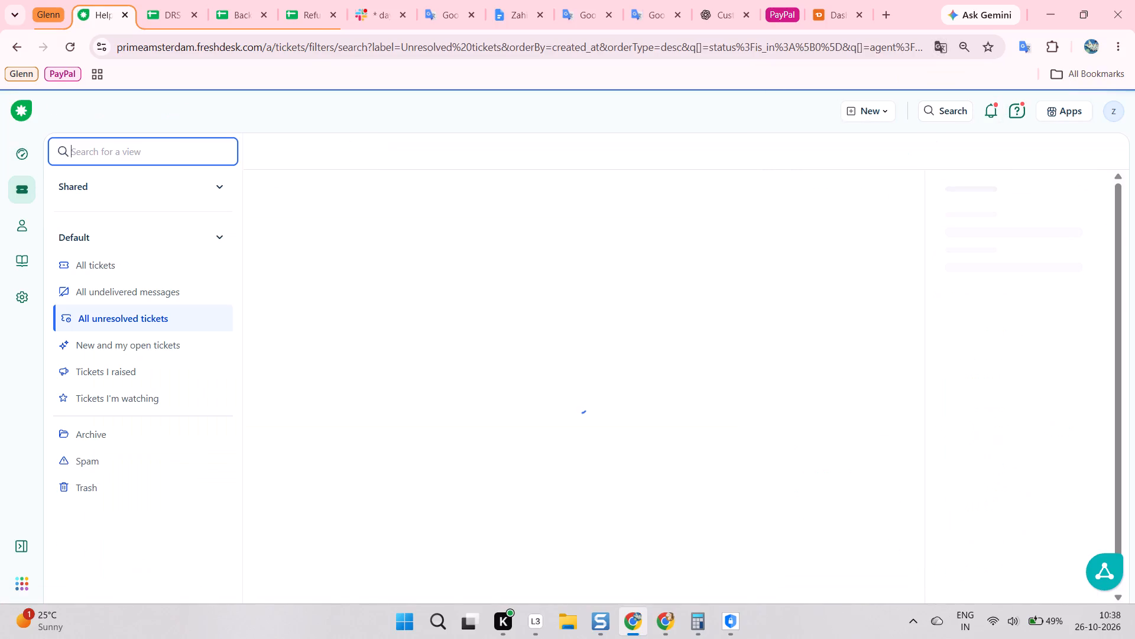
pyautogui.scroll(-1, 476, 247)
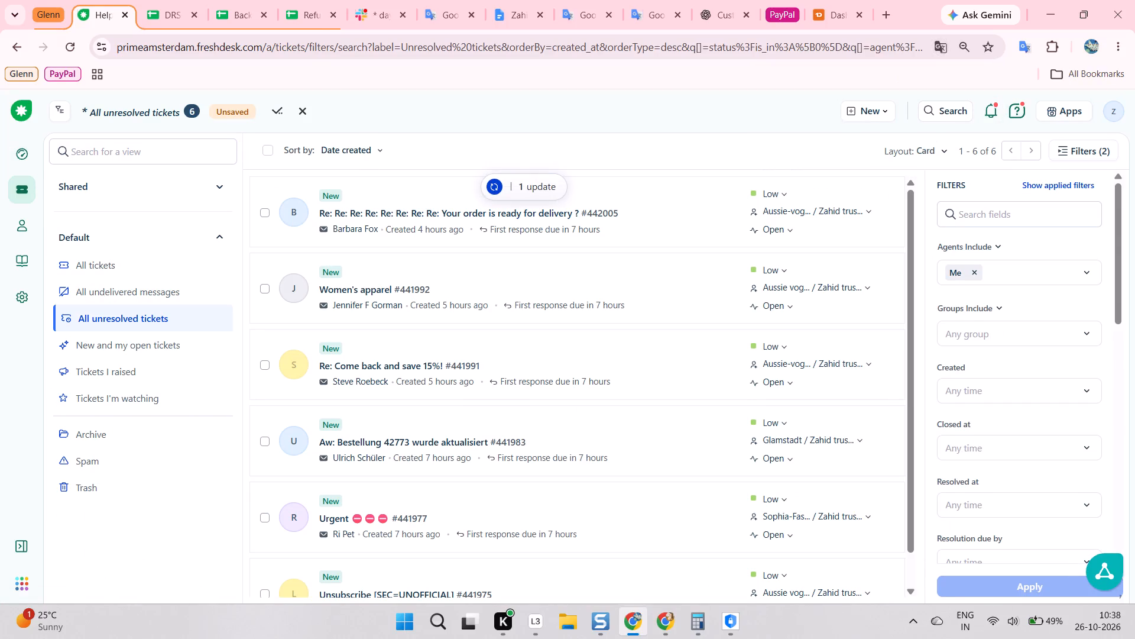
pyautogui.scroll(-10, 500, 337)
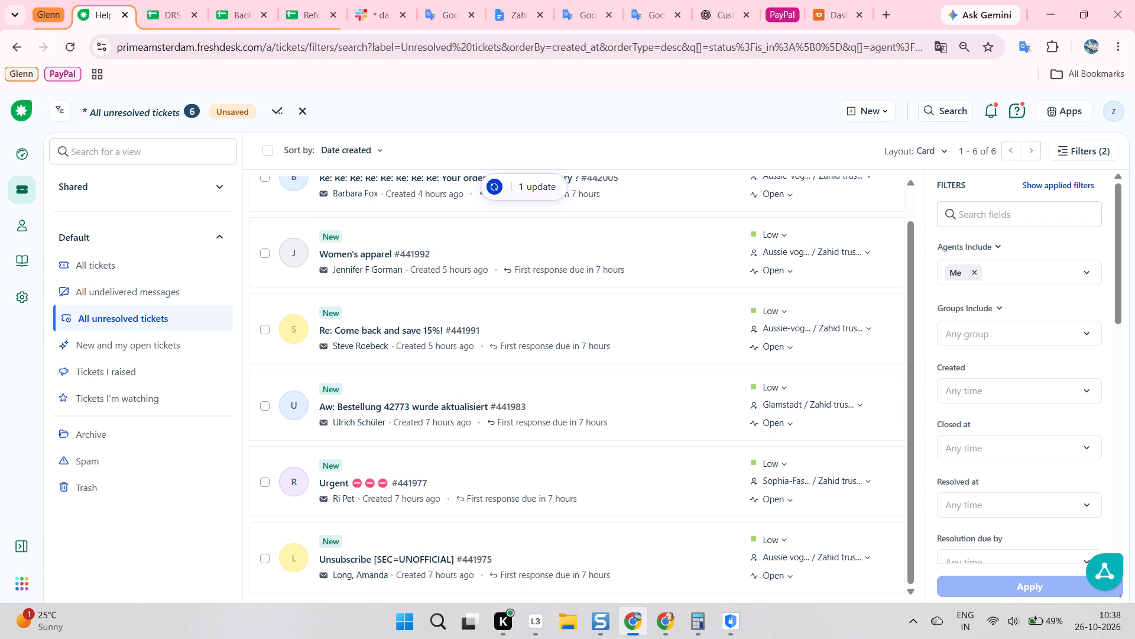
pyautogui.scroll(6, 427, 330)
pyautogui.click(498, 126)
pyautogui.click(515, 193)
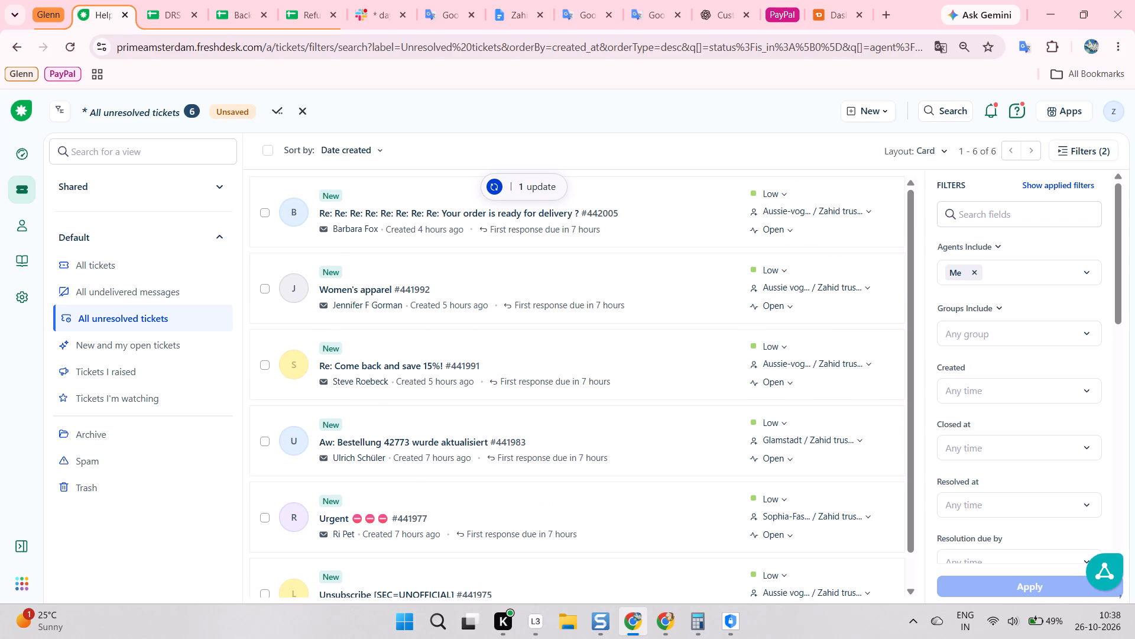
pyautogui.scroll(-15, 499, 215)
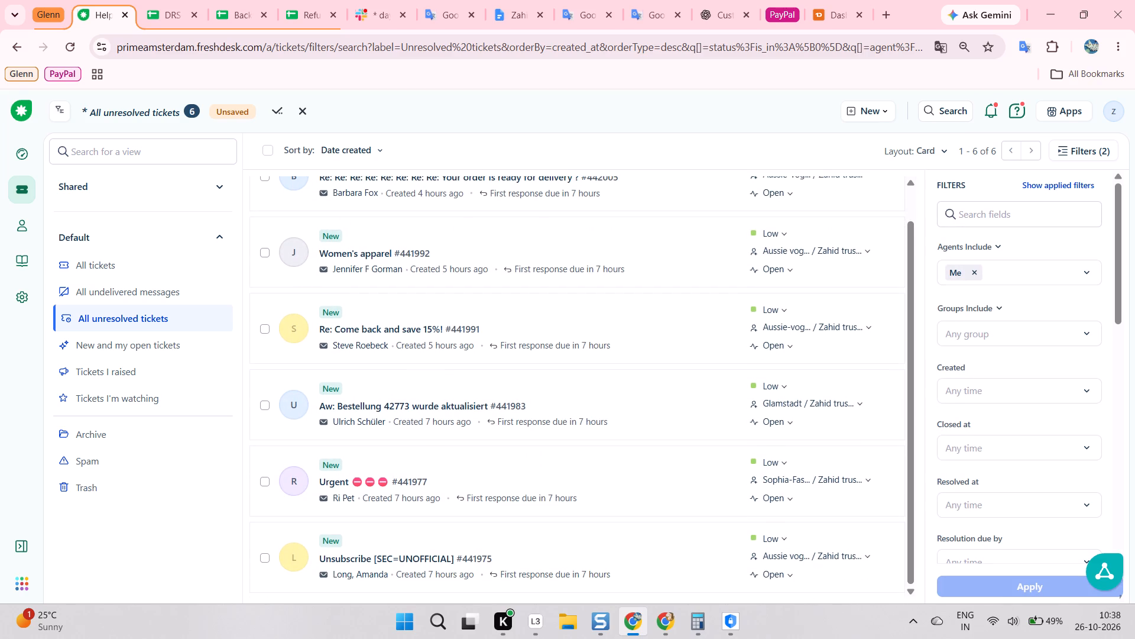
pyautogui.click(379, 560)
pyautogui.scroll(-2, 332, 421)
pyautogui.scroll(-7, 343, 340)
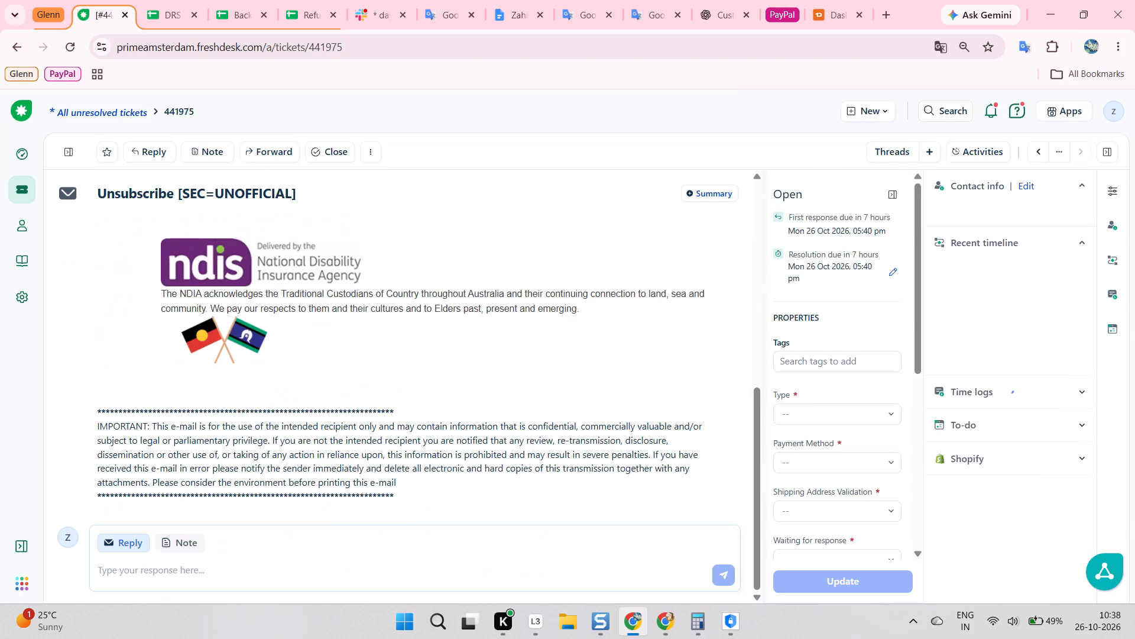
pyautogui.scroll(-1, 348, 347)
pyautogui.scroll(11, 362, 337)
pyautogui.click(336, 345)
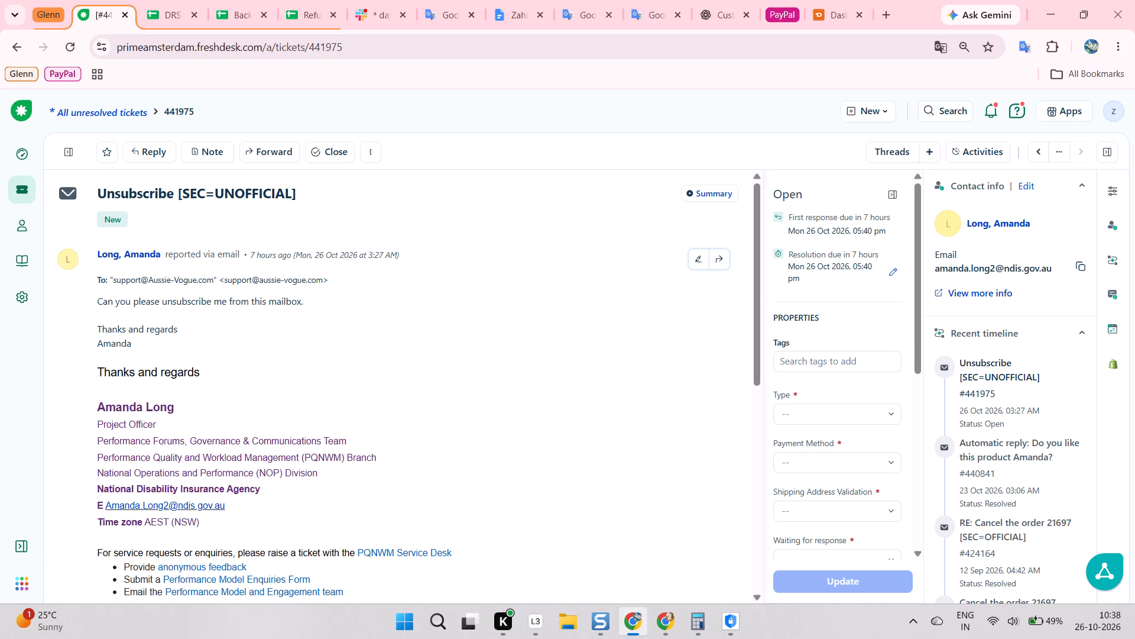
pyautogui.scroll(-3, 234, 311)
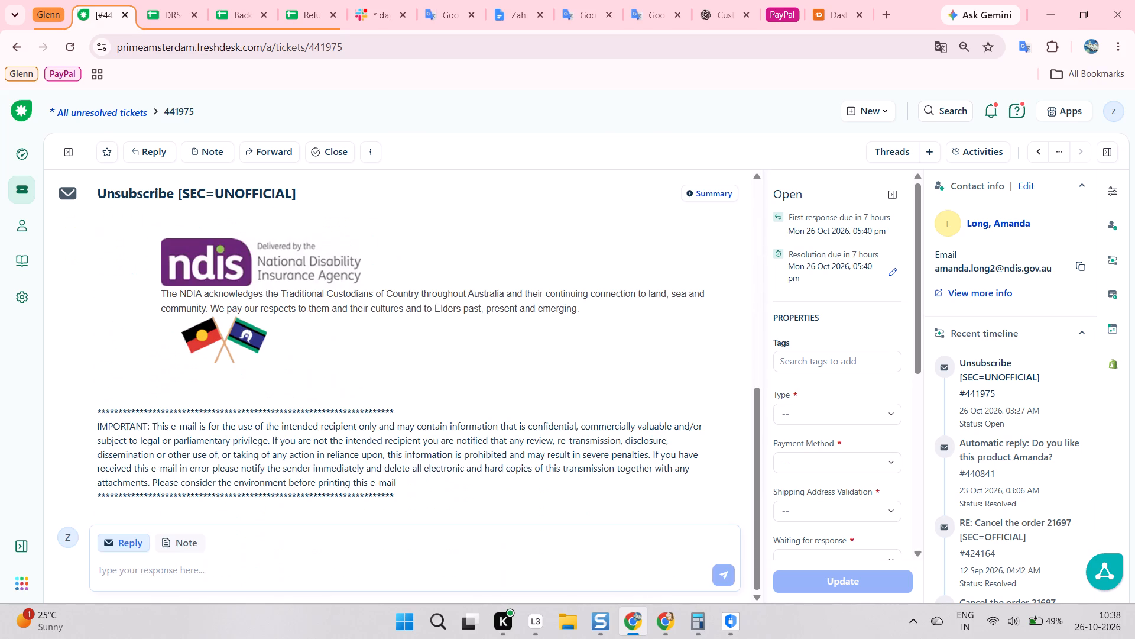
pyautogui.scroll(-2, 266, 358)
pyautogui.scroll(5, 322, 381)
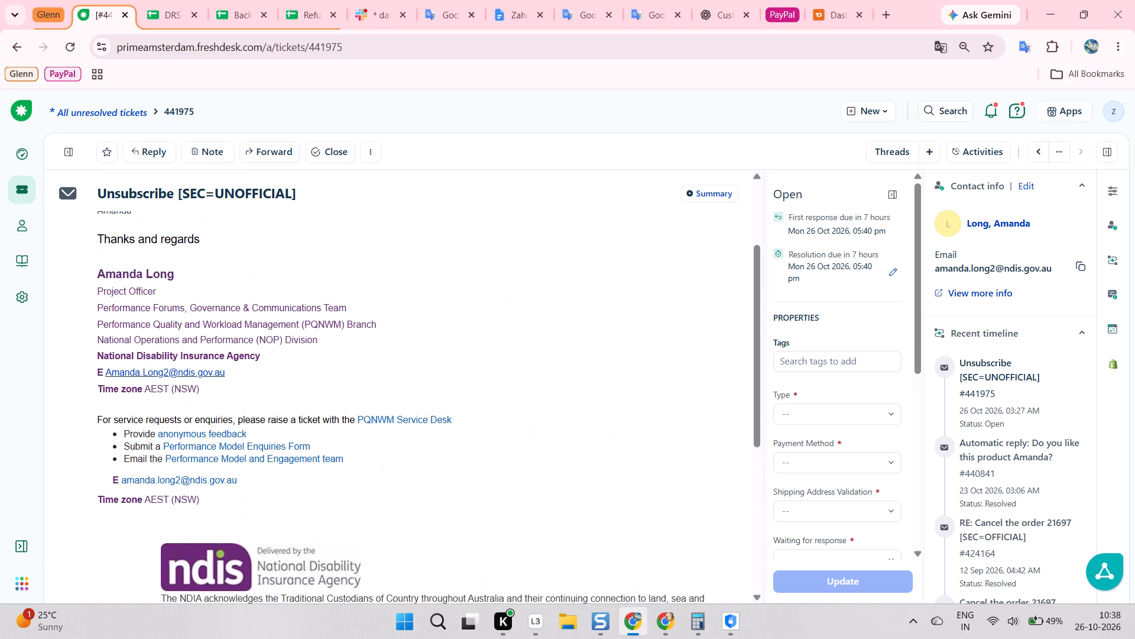
pyautogui.scroll(3, 305, 384)
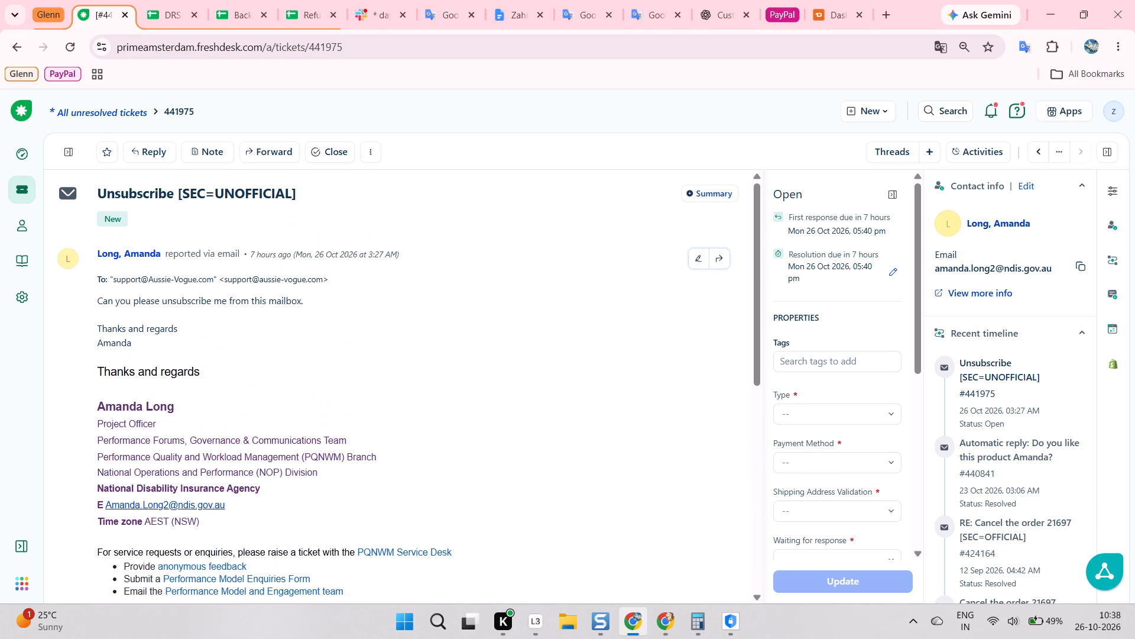
pyautogui.scroll(1, 299, 379)
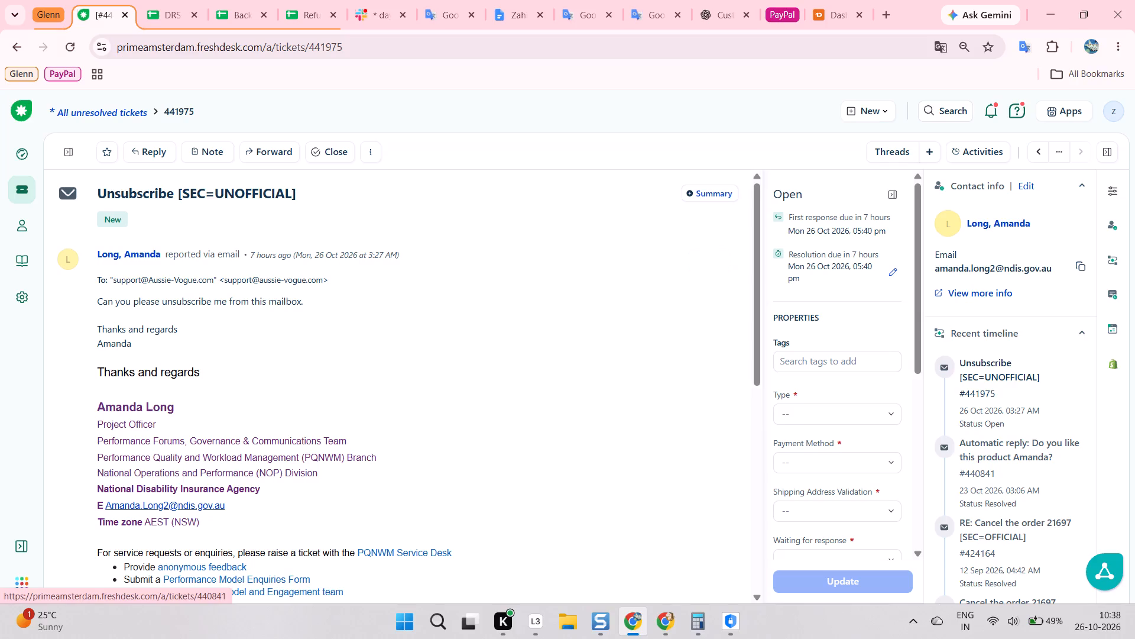
pyautogui.scroll(-1, 1012, 447)
pyautogui.click(1007, 428)
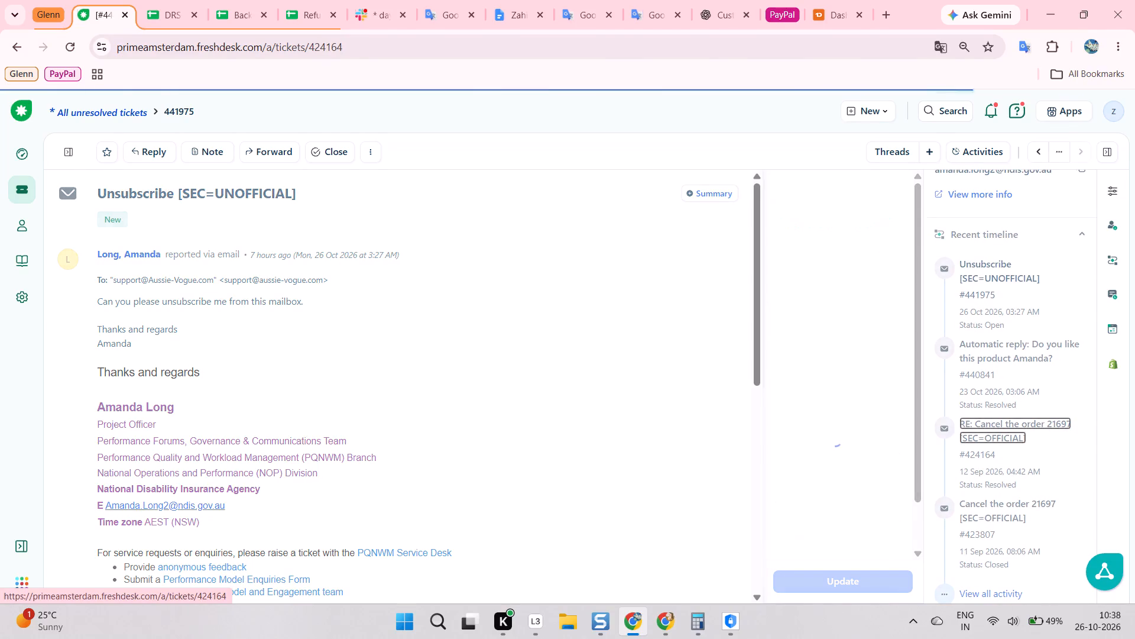
pyautogui.scroll(-11, 521, 279)
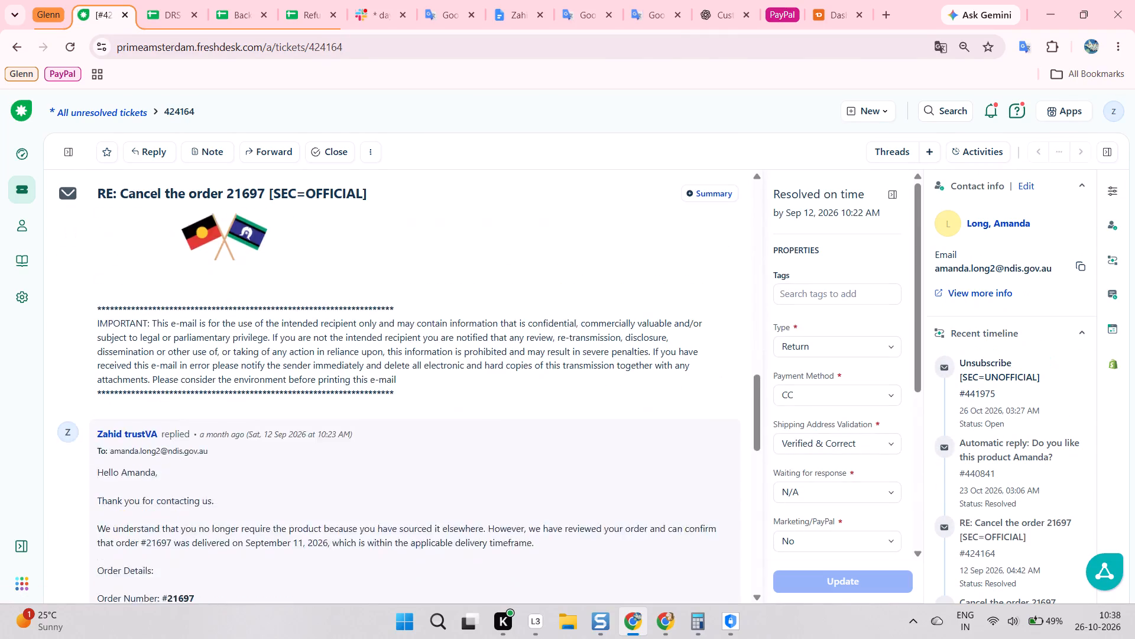
pyautogui.scroll(-6, 487, 309)
pyautogui.scroll(9, 485, 307)
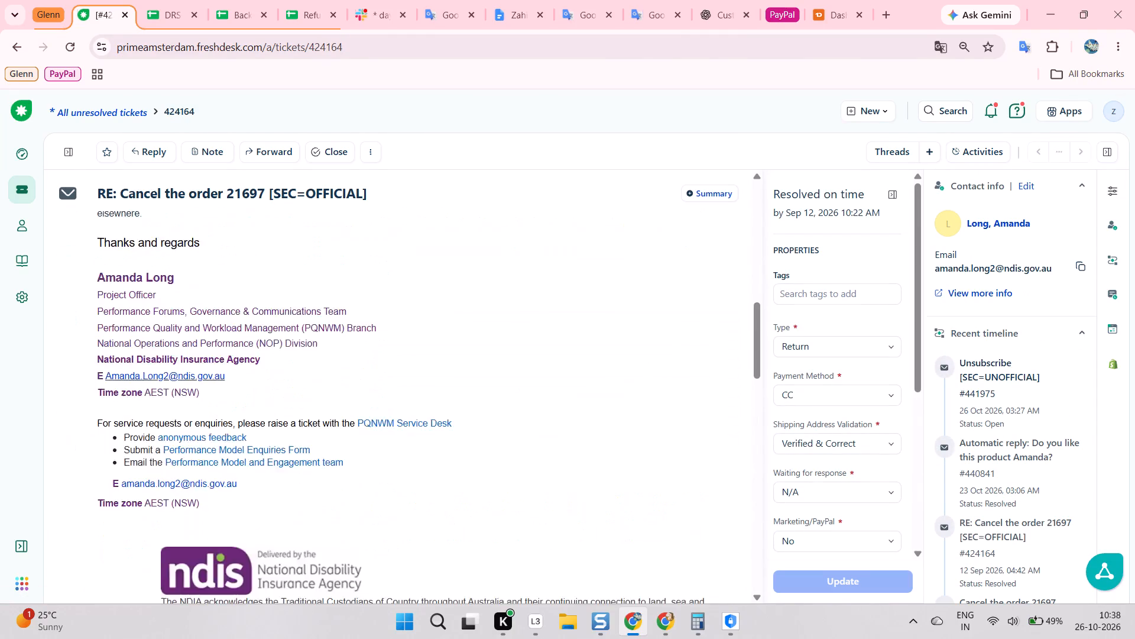
pyautogui.scroll(-6, 485, 307)
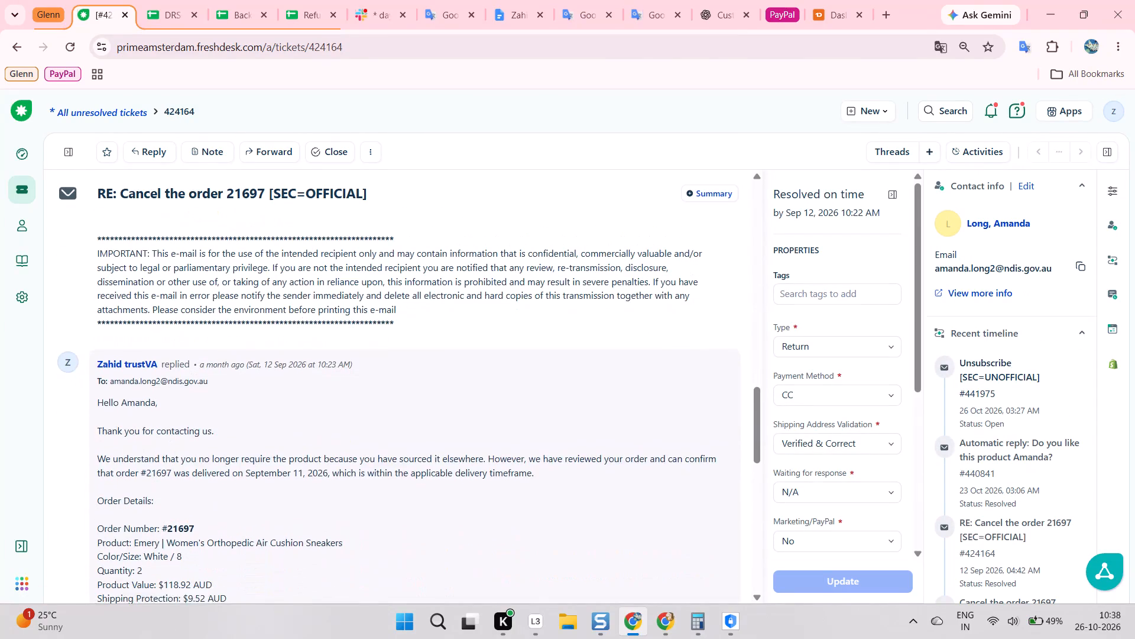
pyautogui.scroll(8, 669, 346)
pyautogui.click(985, 363)
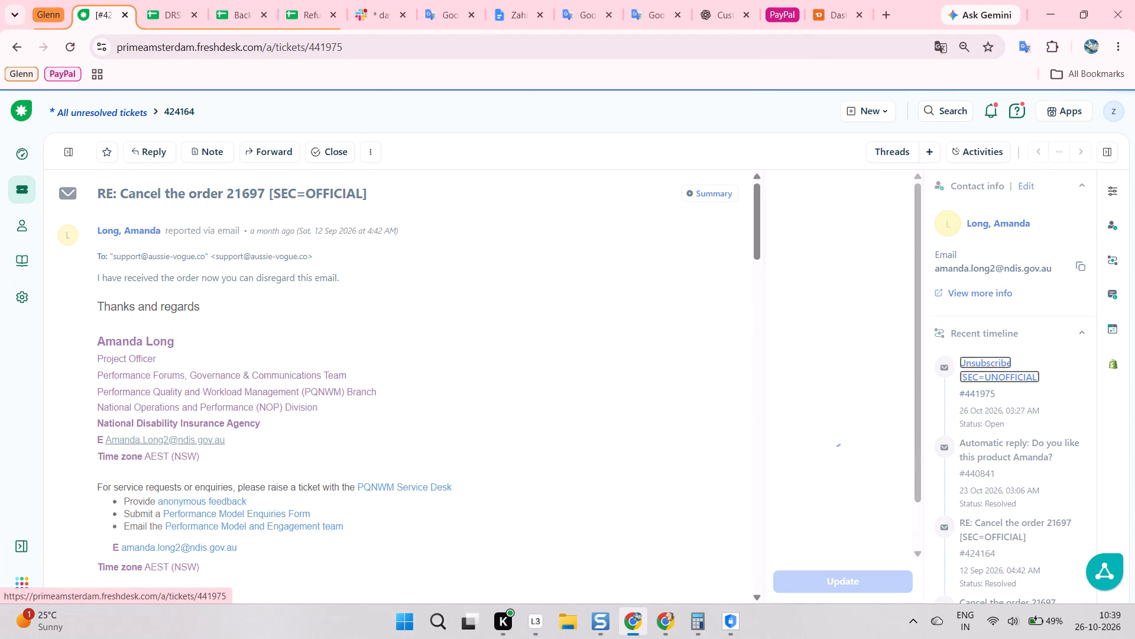
pyautogui.scroll(1, 448, 292)
pyautogui.scroll(-2, 439, 281)
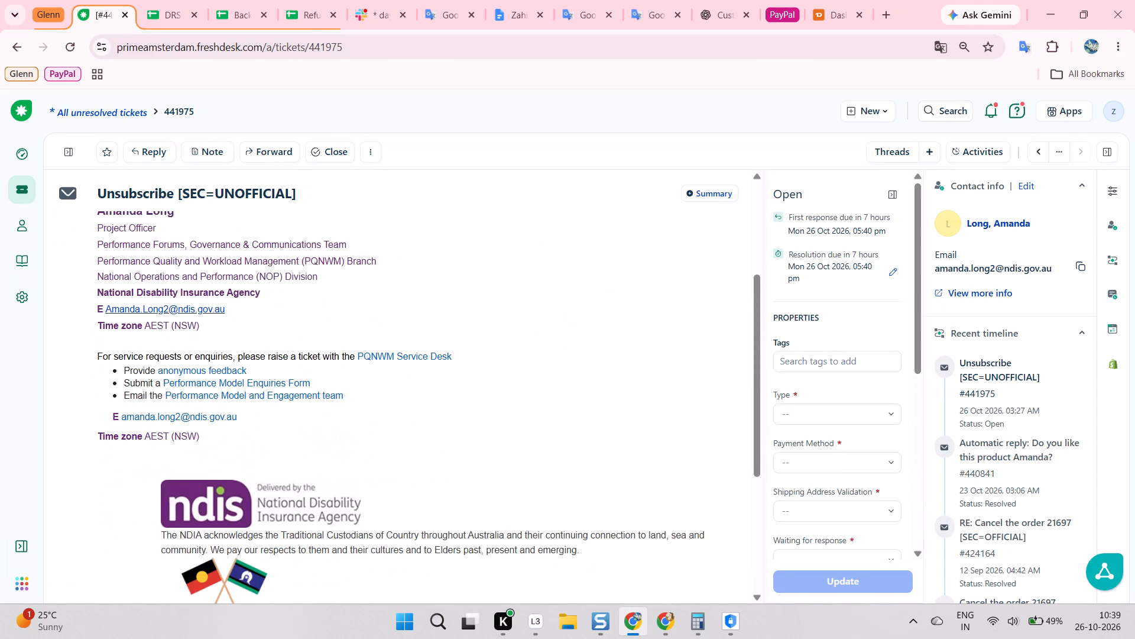
pyautogui.scroll(-3, 434, 275)
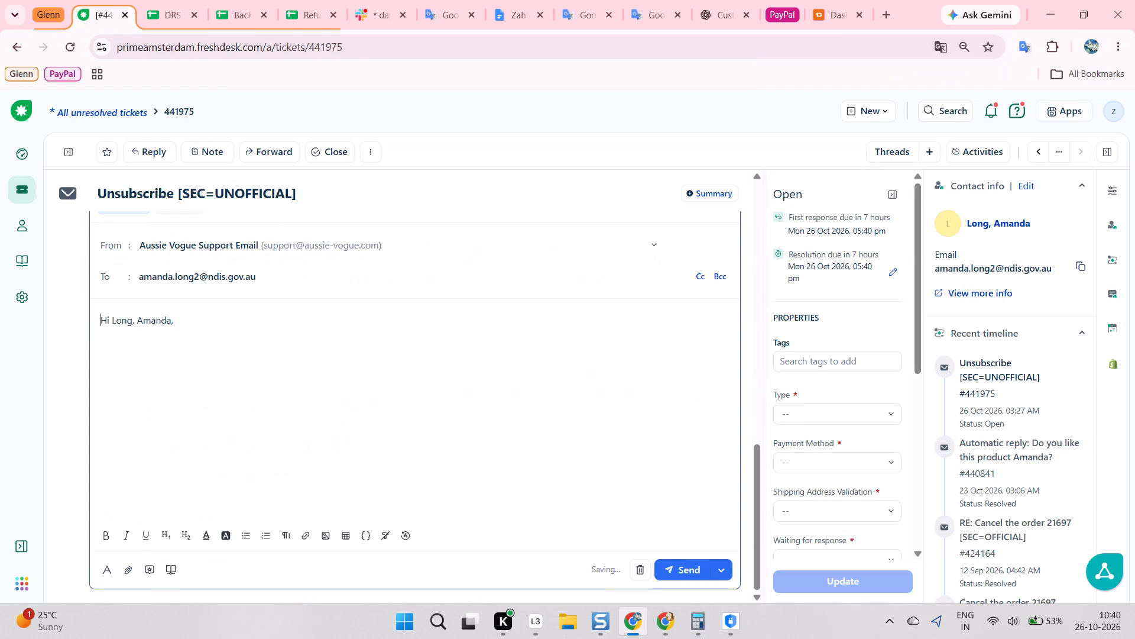
pyautogui.scroll(-2, 228, 466)
pyautogui.doubleClick(127, 508)
pyautogui.hotkey('ctrl', 'a')
pyautogui.hotkey('ctrl', 'v')
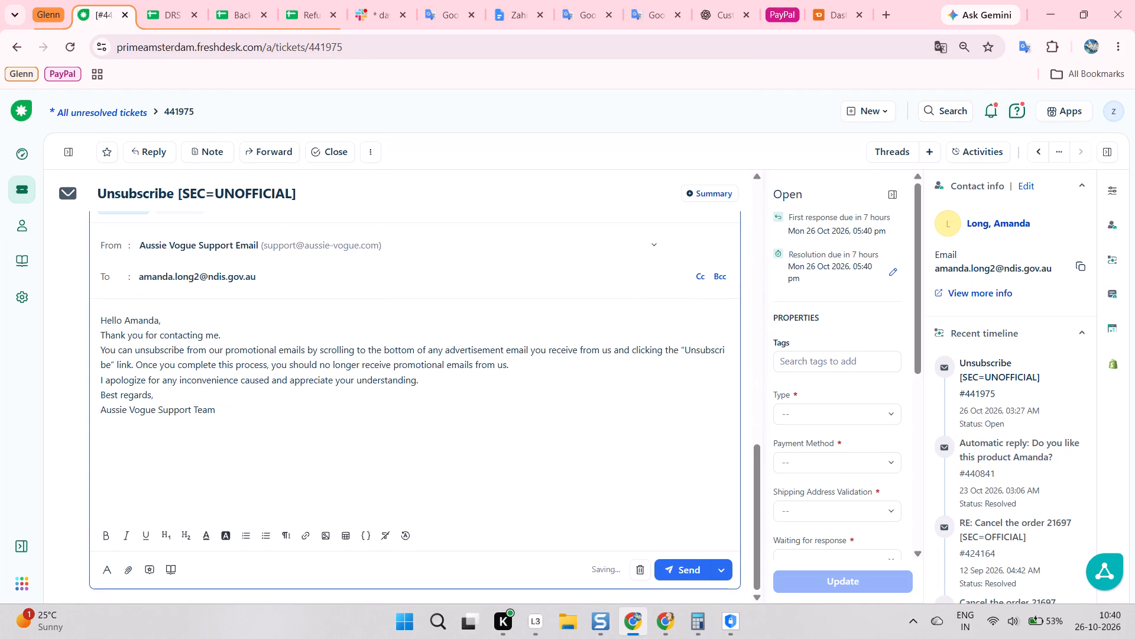
pyautogui.click(218, 441)
pyautogui.hotkey('ctrl', 'a')
pyautogui.hotkey('ctrl', 'shift', 'v')
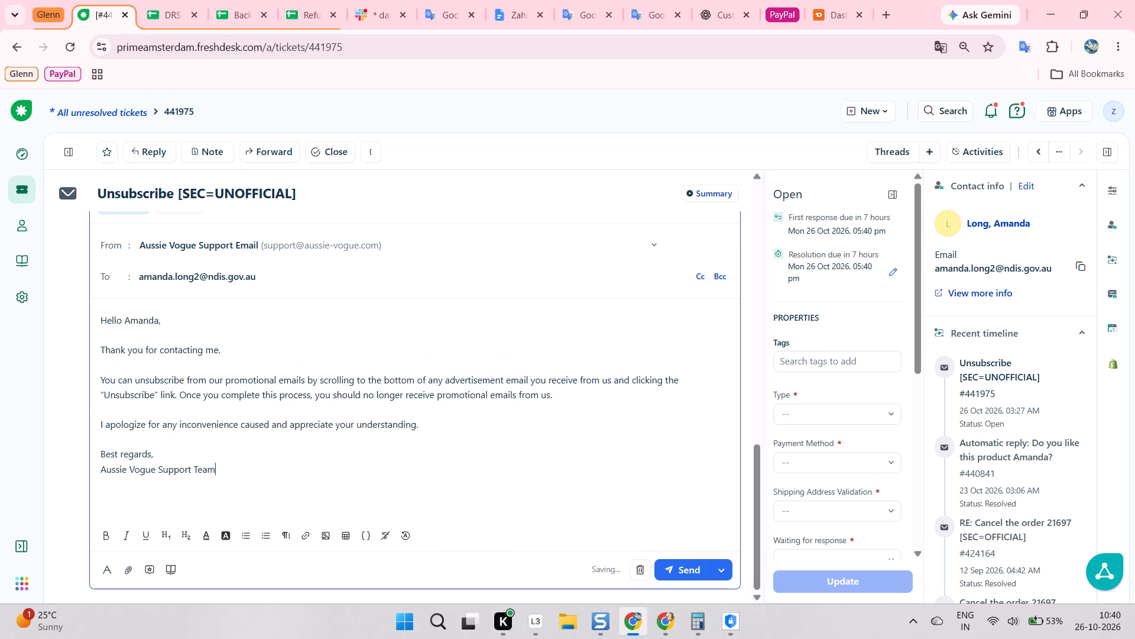
# Send the unsubscribe reply to the customer from Aussie Vogue Support.
pyautogui.scroll(-3, 208, 472)
pyautogui.click(200, 489)
pyautogui.press('BackSpace')
pyautogui.scroll(-10, 326, 477)
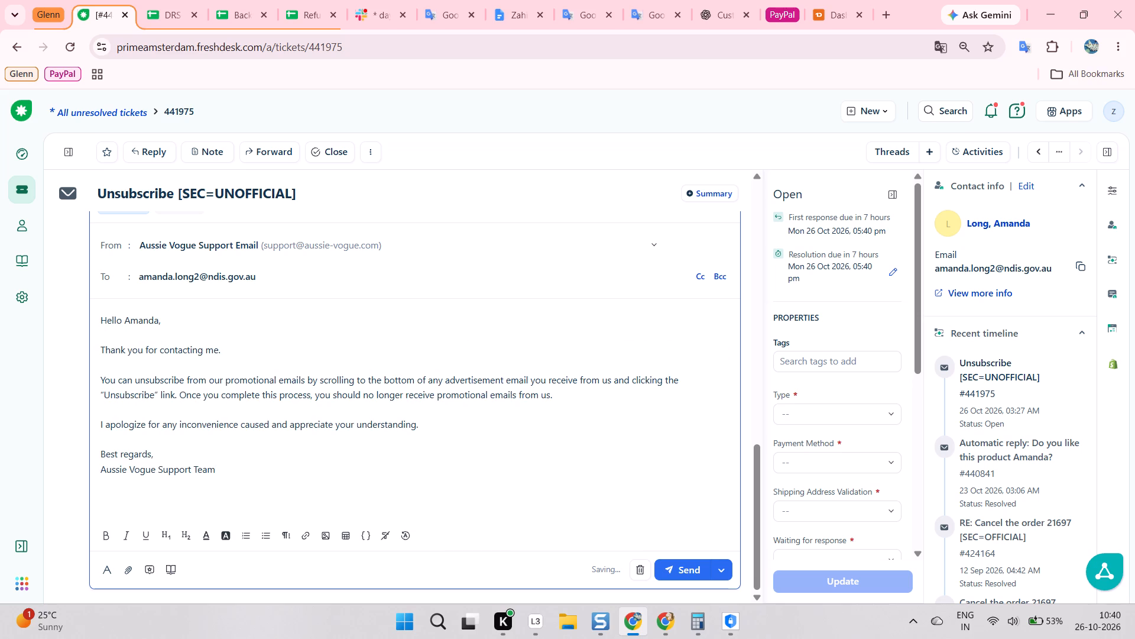
pyautogui.click(669, 559)
pyautogui.click(690, 574)
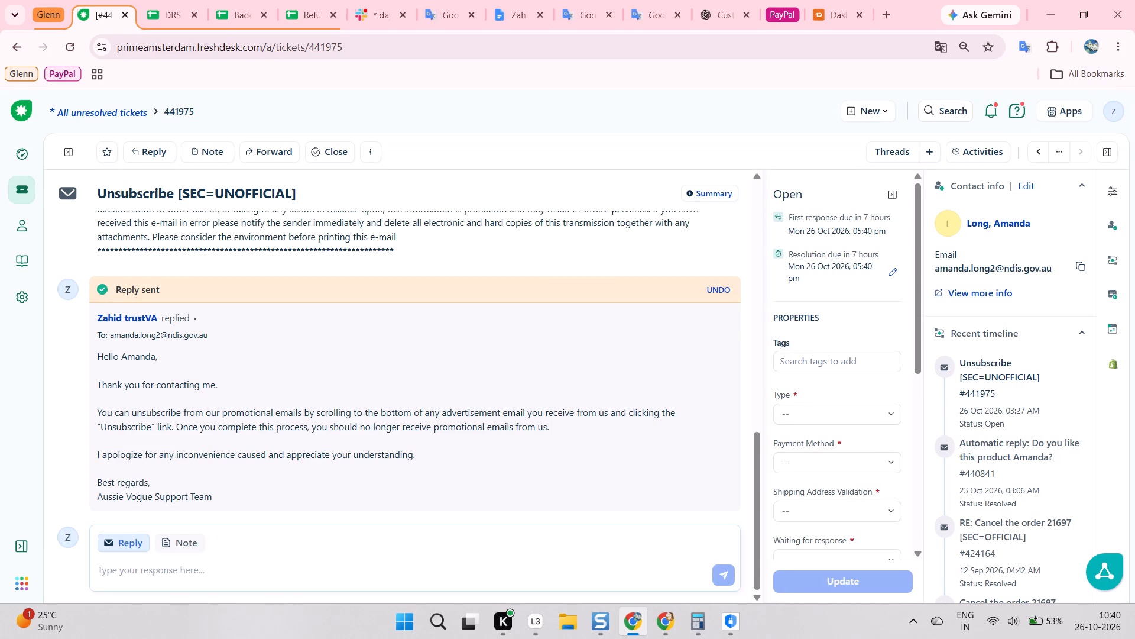
# Set Type to NA, Payment Method to CC, Shipping Address Validation to Verified & Correct, Waiting for response to N/A and Marketing/PayPal to No.
pyautogui.click(831, 403)
pyautogui.click(836, 418)
pyautogui.write('na')
pyautogui.press('Return')
pyautogui.press('Tab')
pyautogui.press('c')
pyautogui.press('Tab')
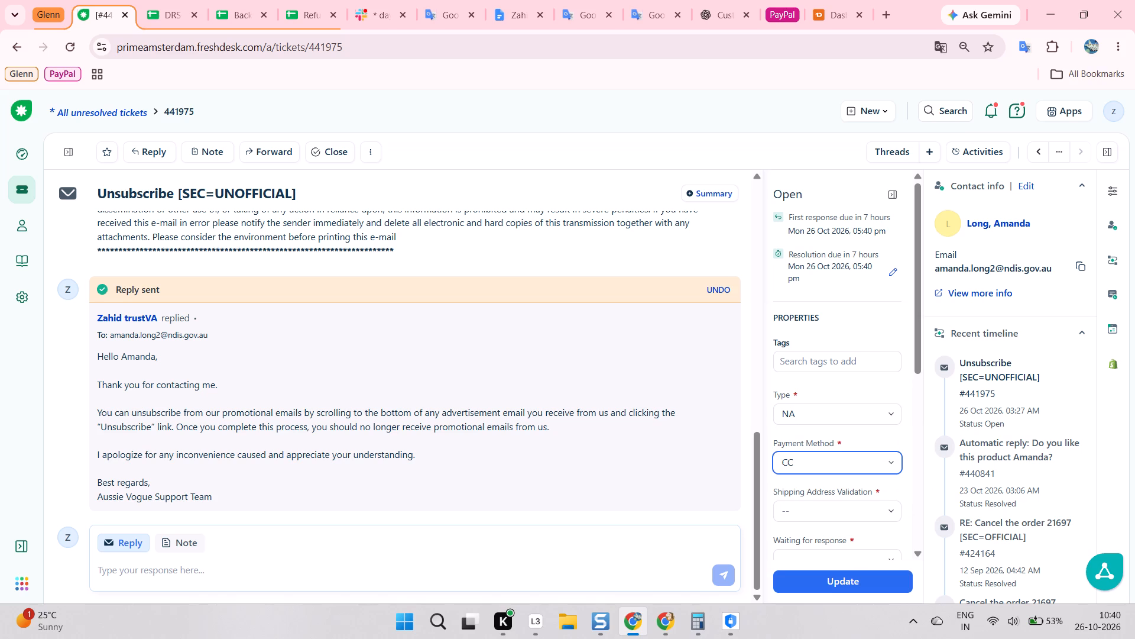
pyautogui.press('v')
pyautogui.press('Tab')
pyautogui.press('n')
pyautogui.press('Tab')
pyautogui.press('n')
pyautogui.press('Tab')
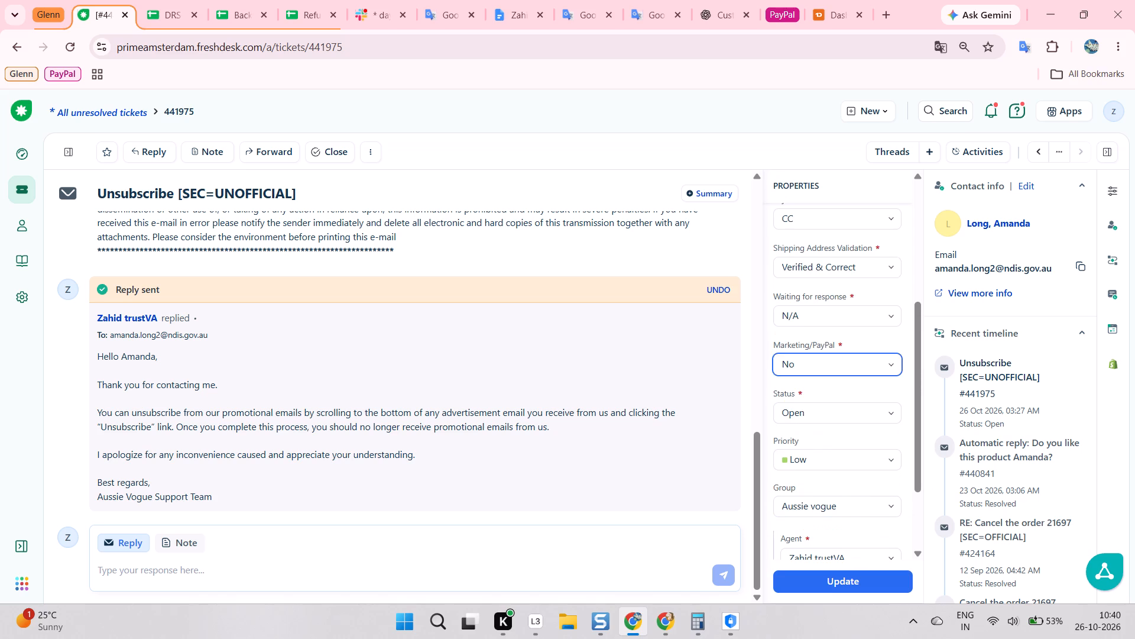
# Set the ticket's status to Resolved, assign it to the Zahid trustVA agent and update the properties.
pyautogui.press('r')
pyautogui.press('Tab')
pyautogui.press('Tab')
pyautogui.press('Tab')
pyautogui.press('z')
pyautogui.scroll(-4, 897, 598)
pyautogui.click(847, 585)
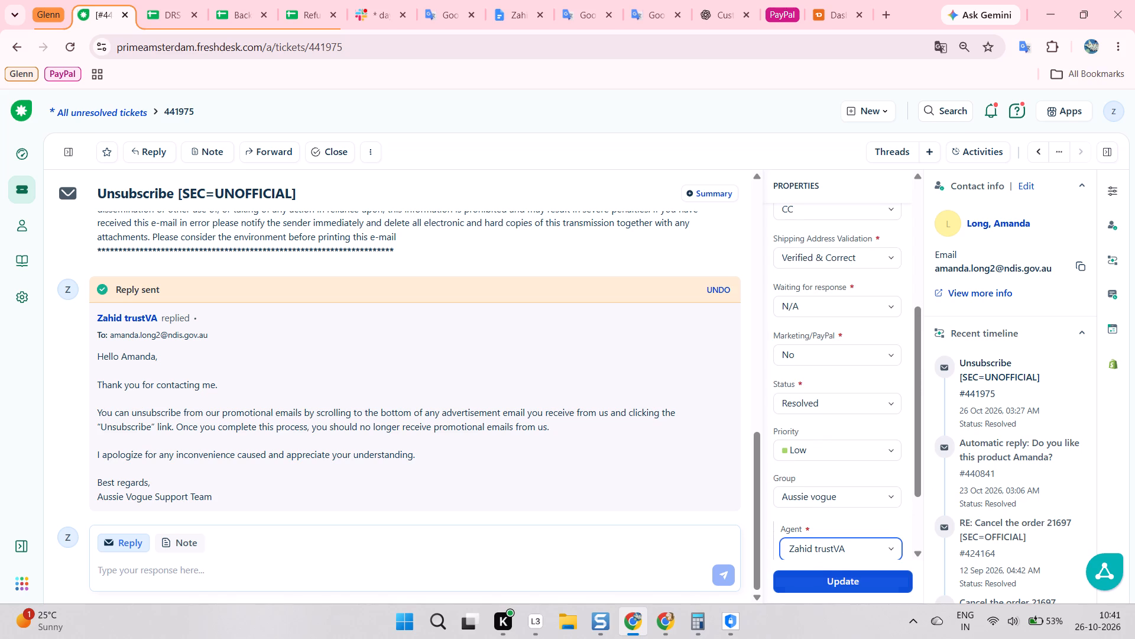
pyautogui.scroll(-6, 580, 451)
pyautogui.doubleClick(182, 114)
pyautogui.hotkey('ctrl', 'c')
pyautogui.hotkey('ctrl', 'c')
pyautogui.click(173, 13)
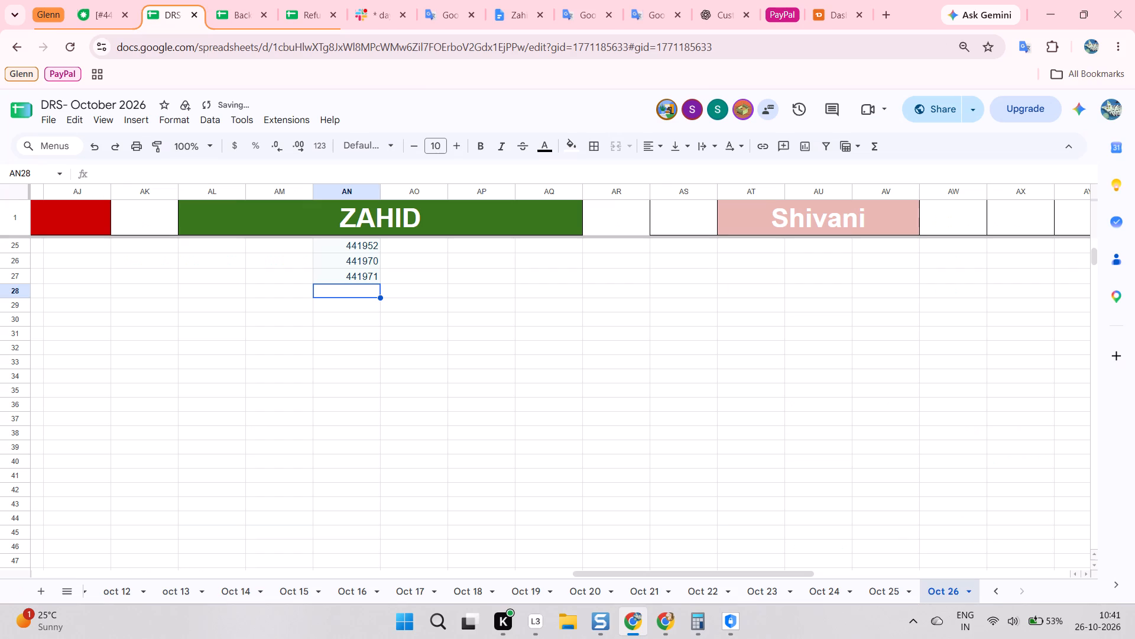
pyautogui.hotkey('ctrl', 'v')
pyautogui.click(351, 307)
pyautogui.scroll(-1, 351, 307)
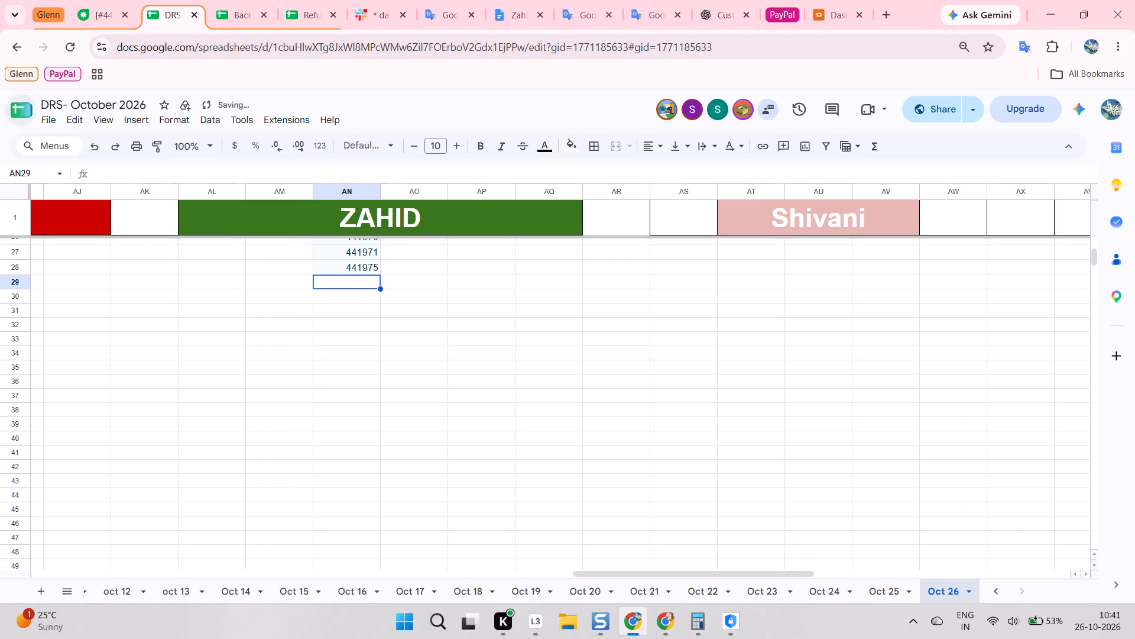
# Return to Freshdesk and move on to the next unresolved ticket, 441977.
pyautogui.click(89, 14)
pyautogui.click(416, 353)
pyautogui.press('k')
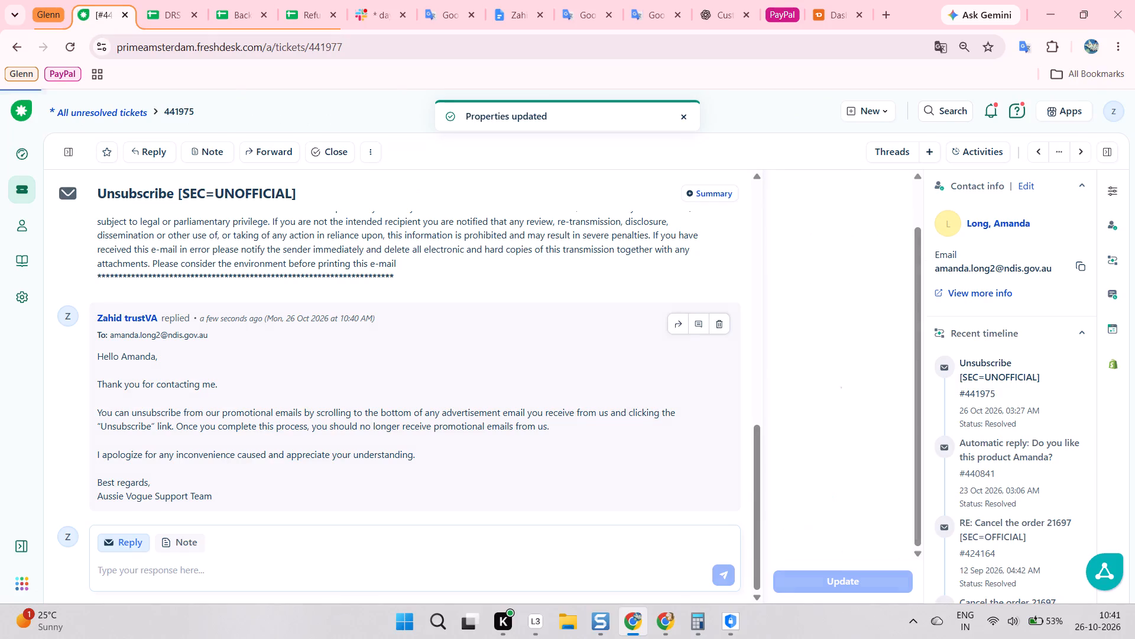
pyautogui.scroll(-20, 421, 341)
pyautogui.scroll(11, 451, 341)
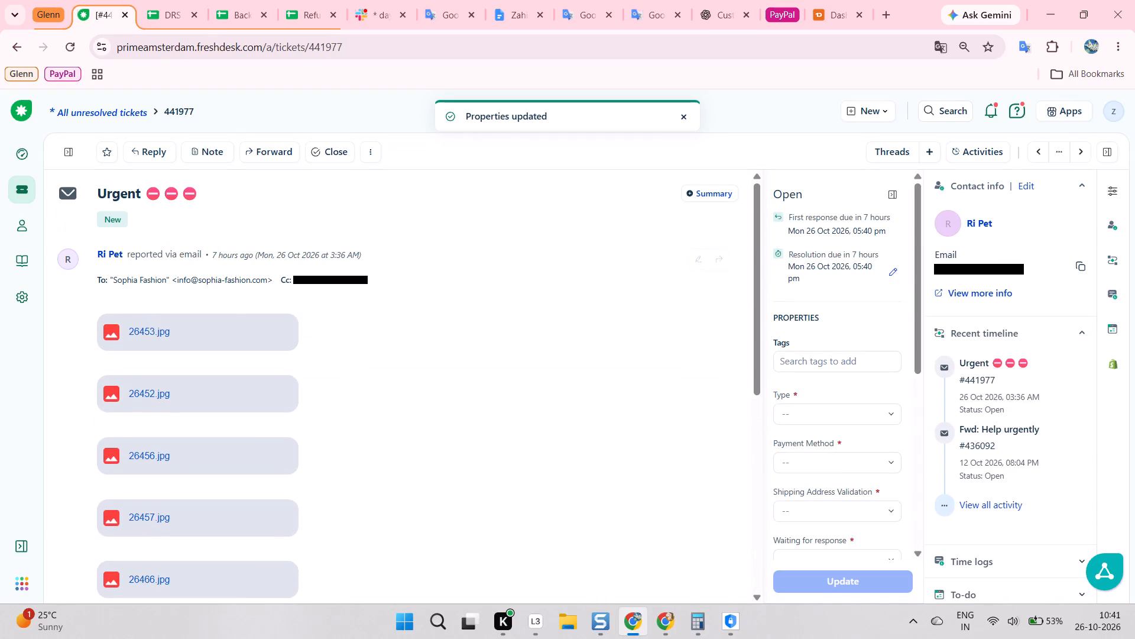
pyautogui.click(997, 428)
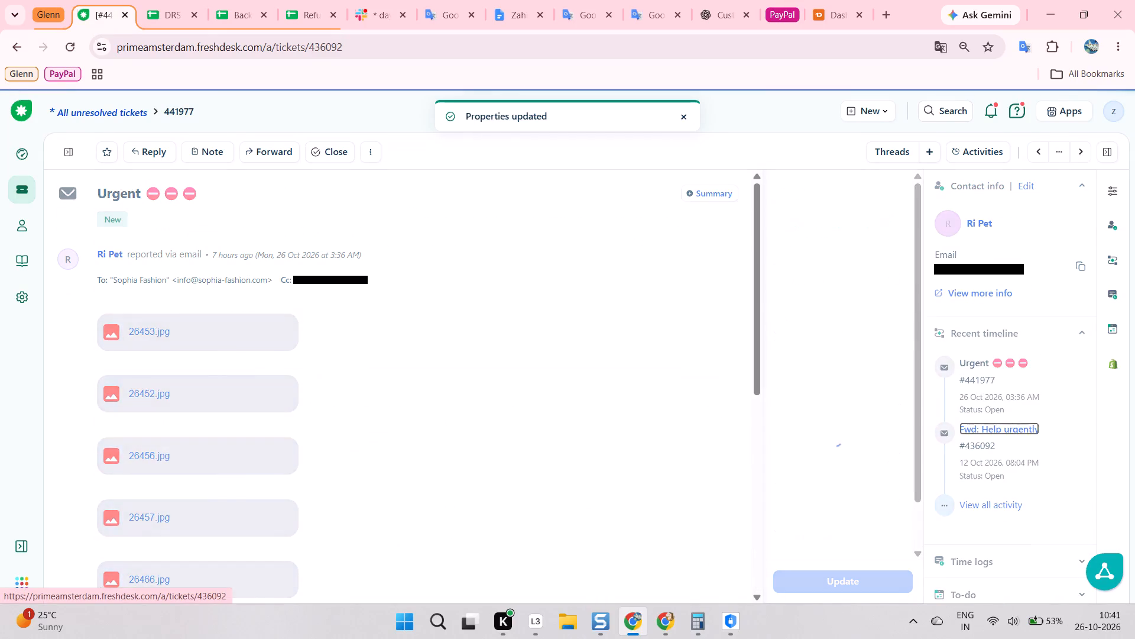
pyautogui.scroll(-16, 777, 374)
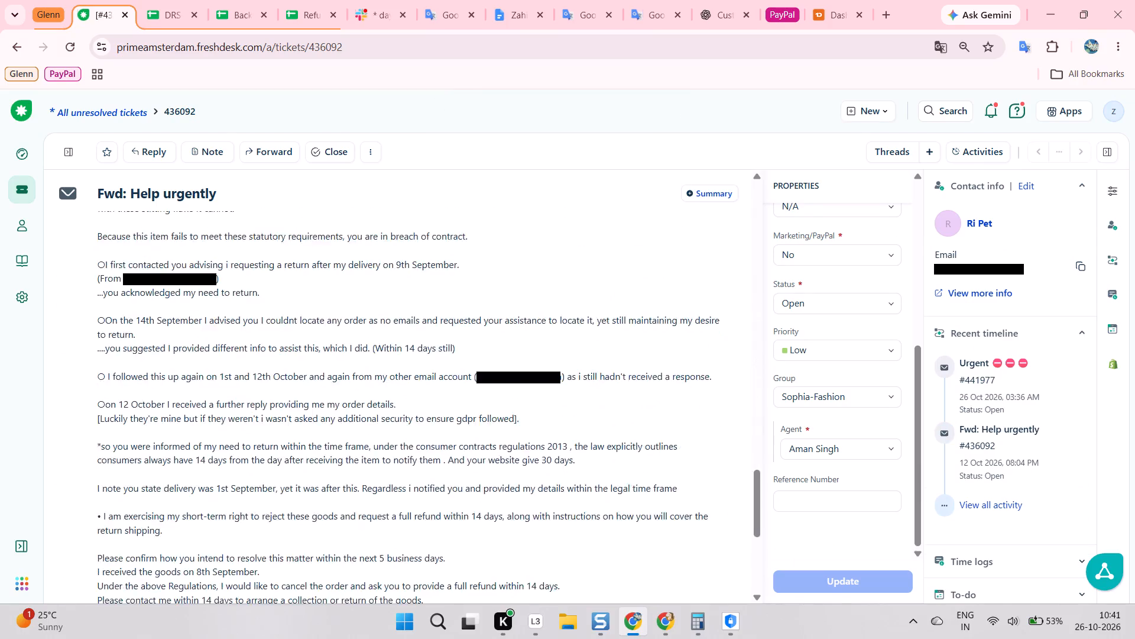
pyautogui.scroll(-3, 562, 346)
pyautogui.scroll(4, 563, 345)
pyautogui.scroll(2, 621, 357)
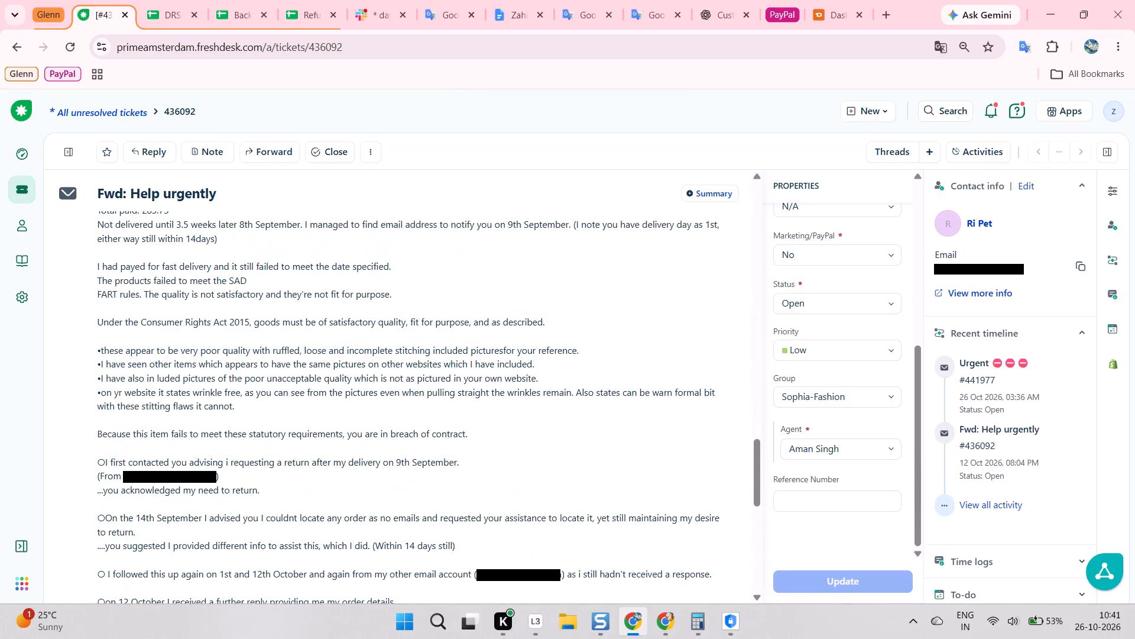
pyautogui.scroll(6, 619, 359)
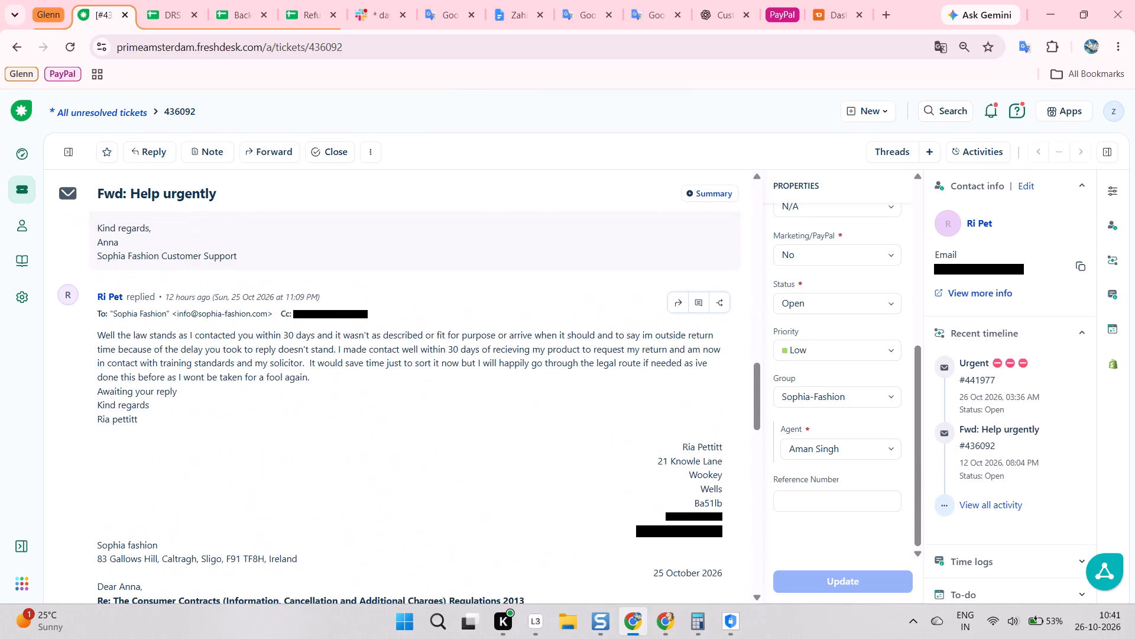
pyautogui.scroll(1, 893, 367)
# Return to ticket 441977 and look through its attached images, from 26448.jpg to 26450.jpg.
pyautogui.click(983, 357)
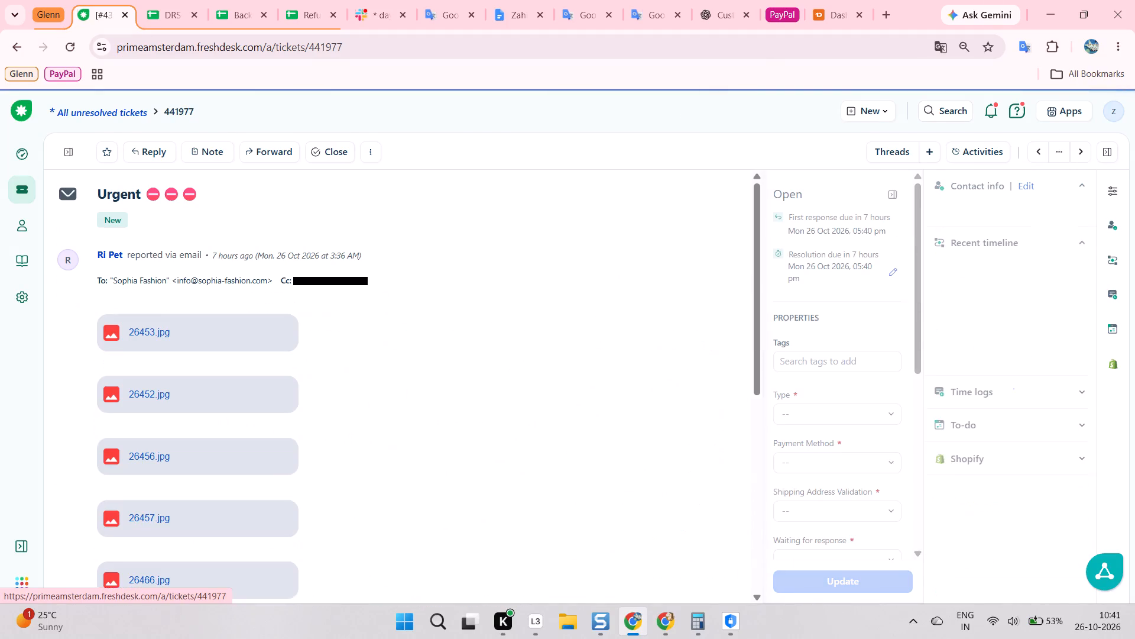
pyautogui.scroll(1, 450, 279)
pyautogui.scroll(-9, 209, 327)
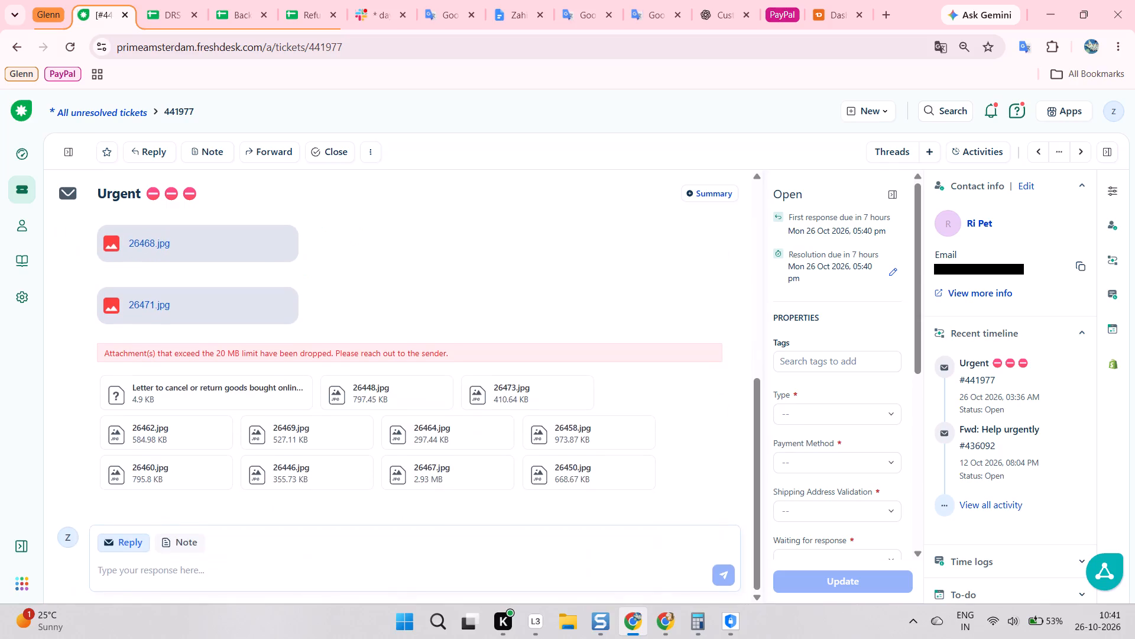
pyautogui.click(338, 389)
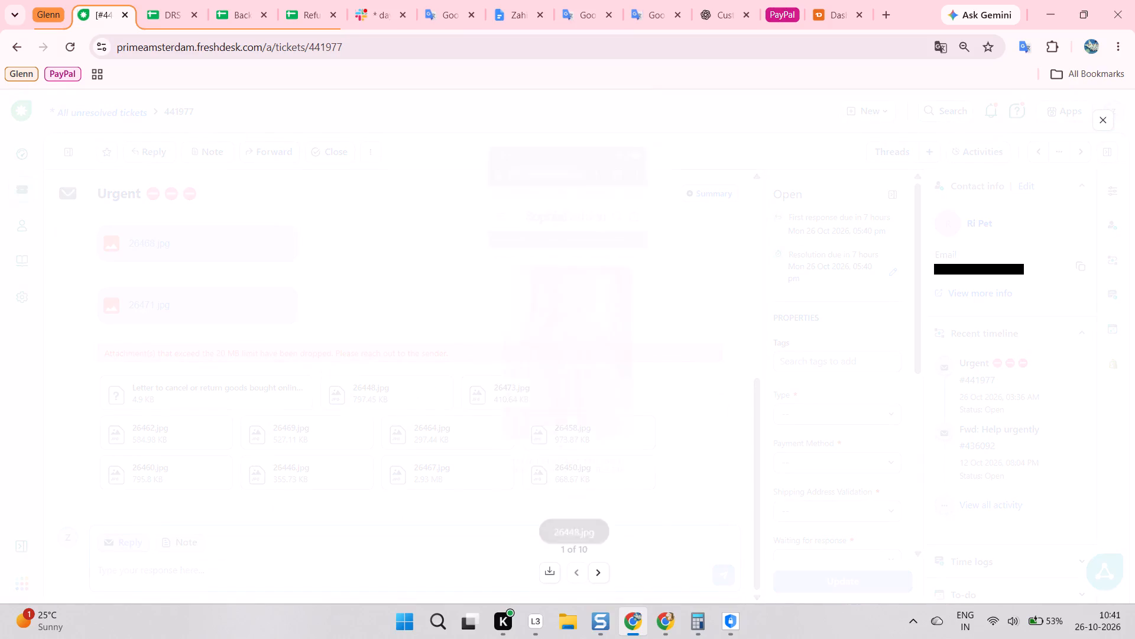
pyautogui.click(606, 579)
pyautogui.click(606, 579)
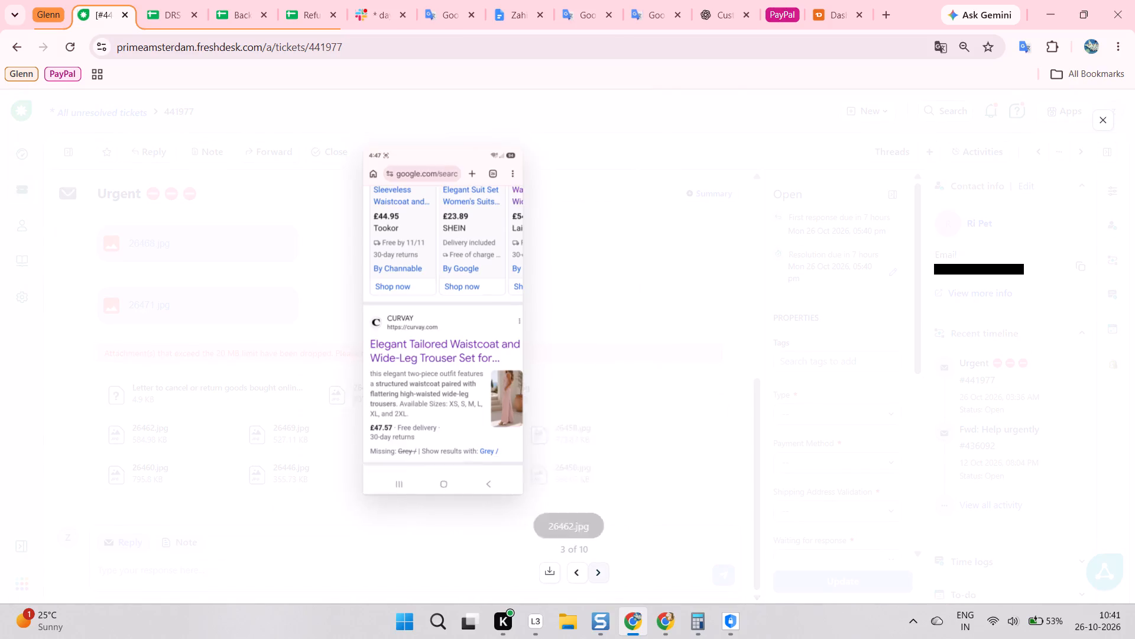
pyautogui.click(606, 579)
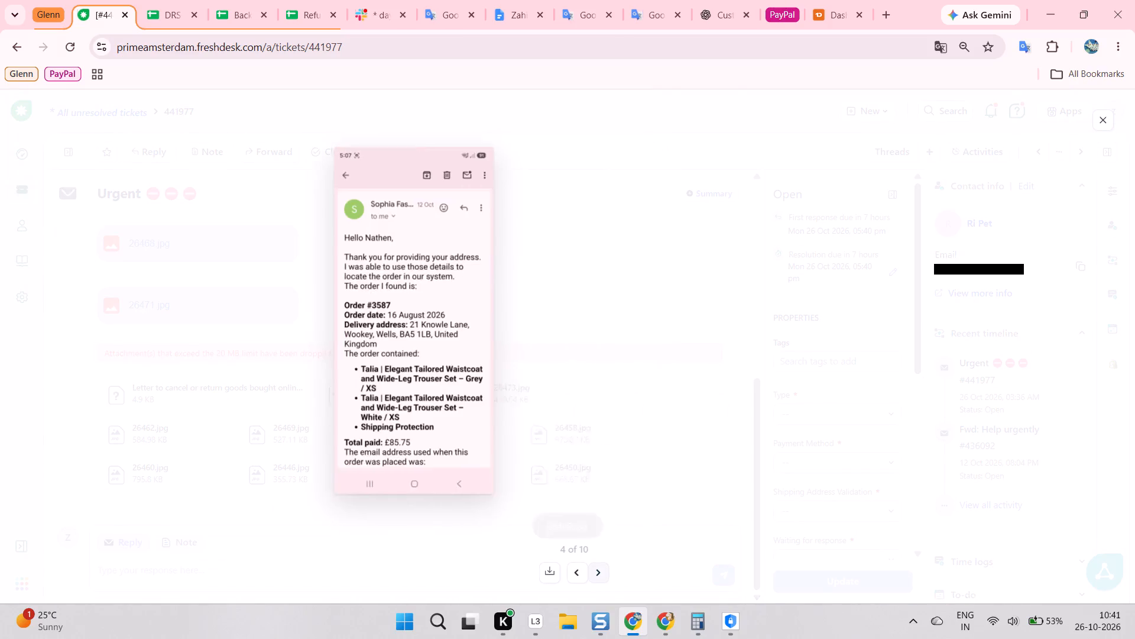
pyautogui.click(606, 579)
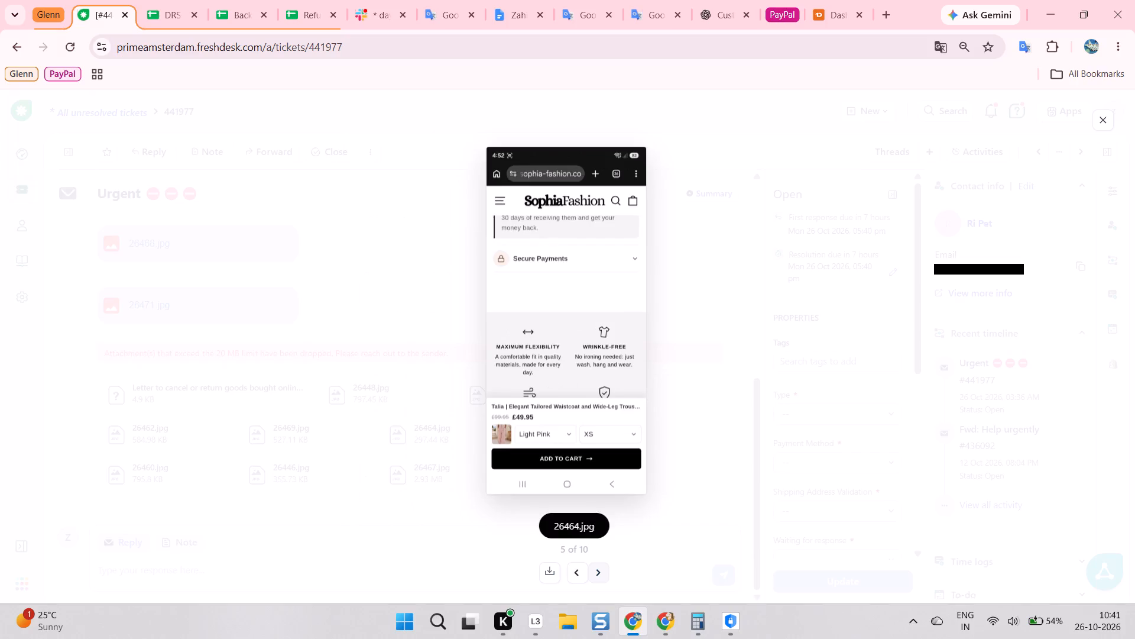
pyautogui.click(606, 579)
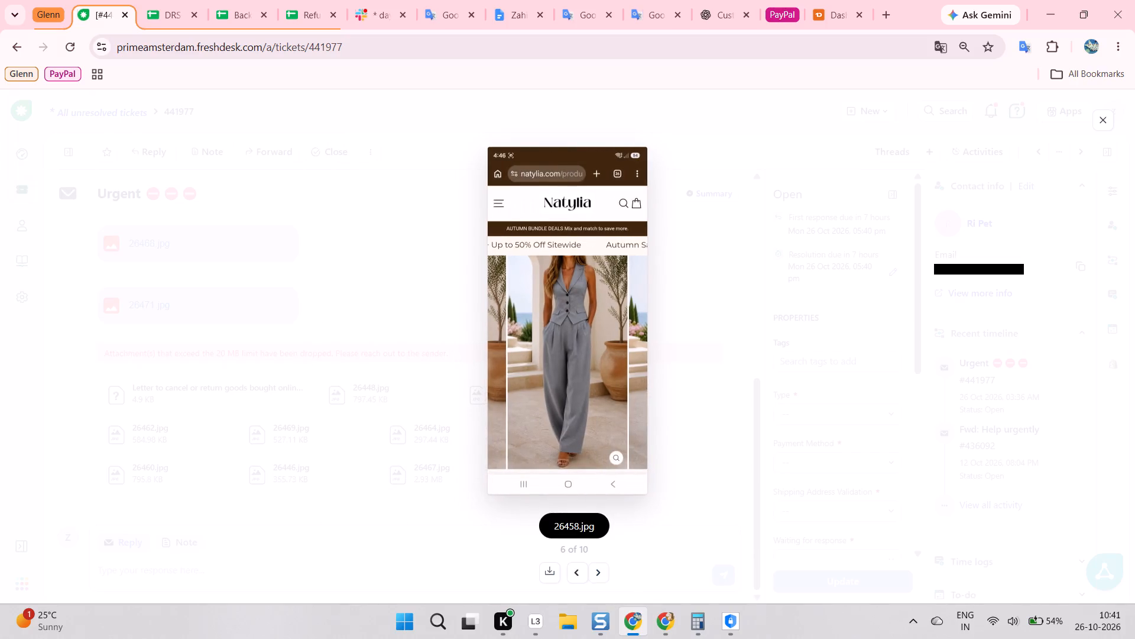
pyautogui.click(582, 577)
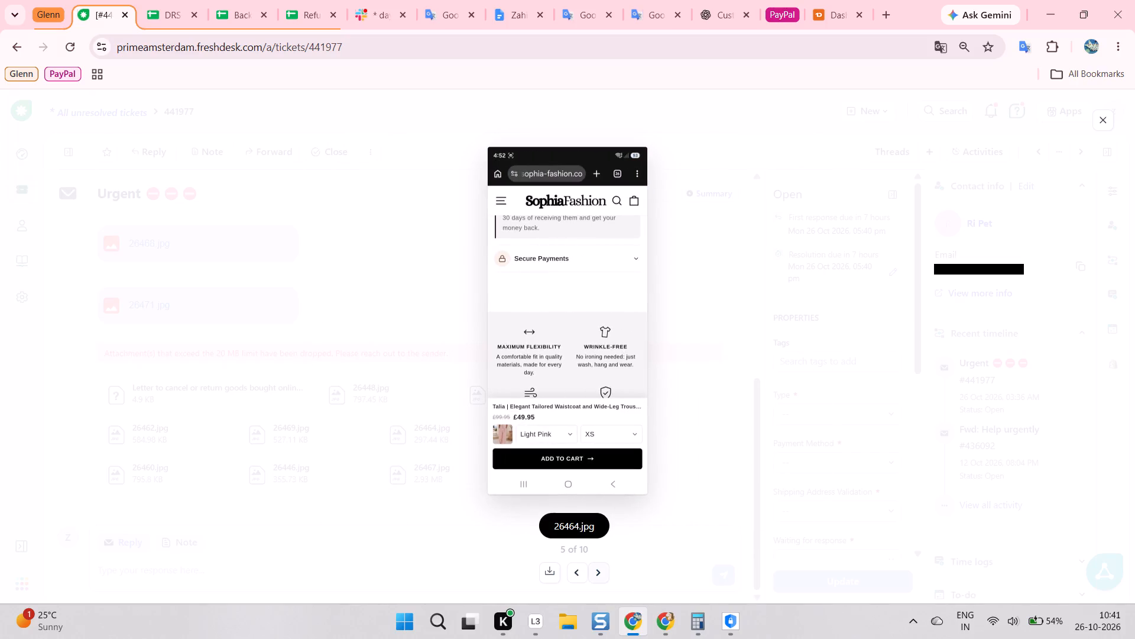
pyautogui.click(602, 567)
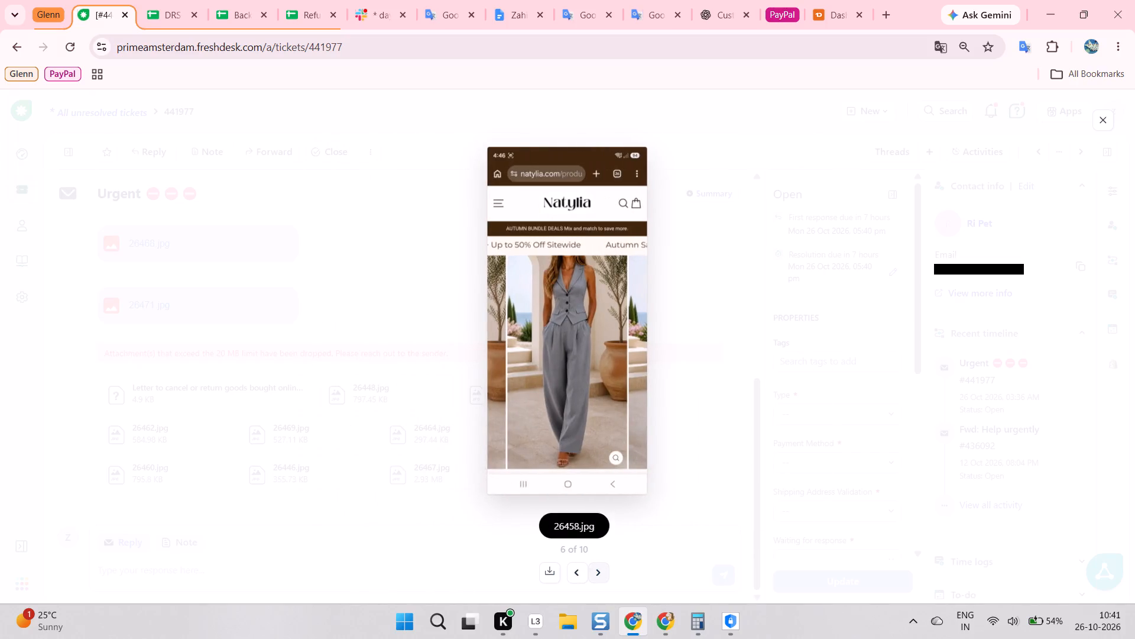
pyautogui.click(602, 567)
pyautogui.click(602, 567)
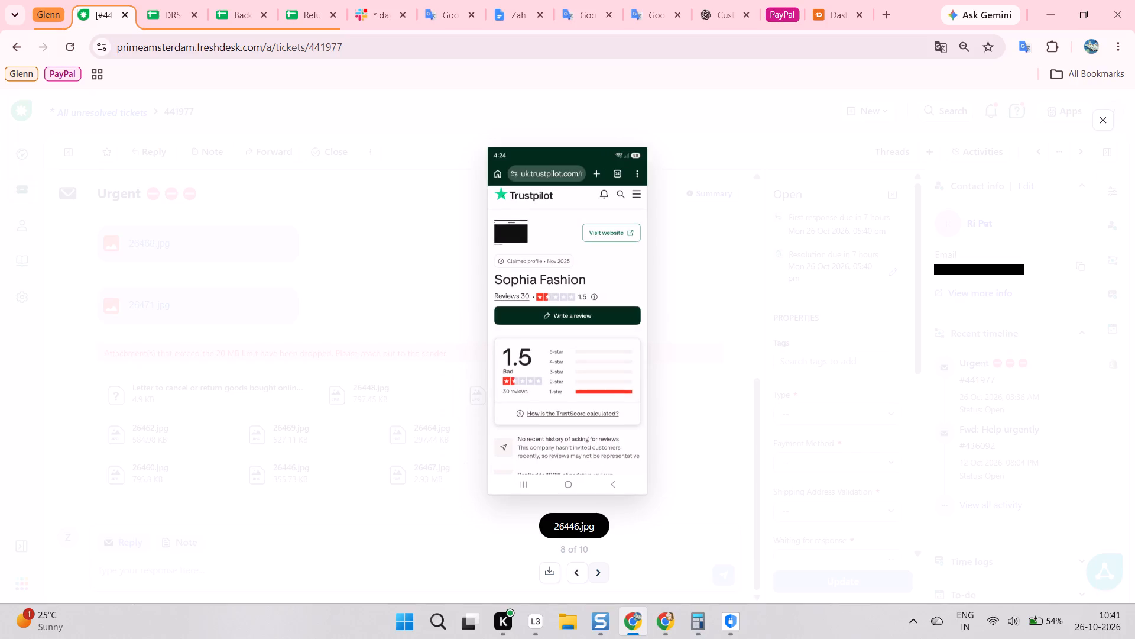
pyautogui.click(601, 569)
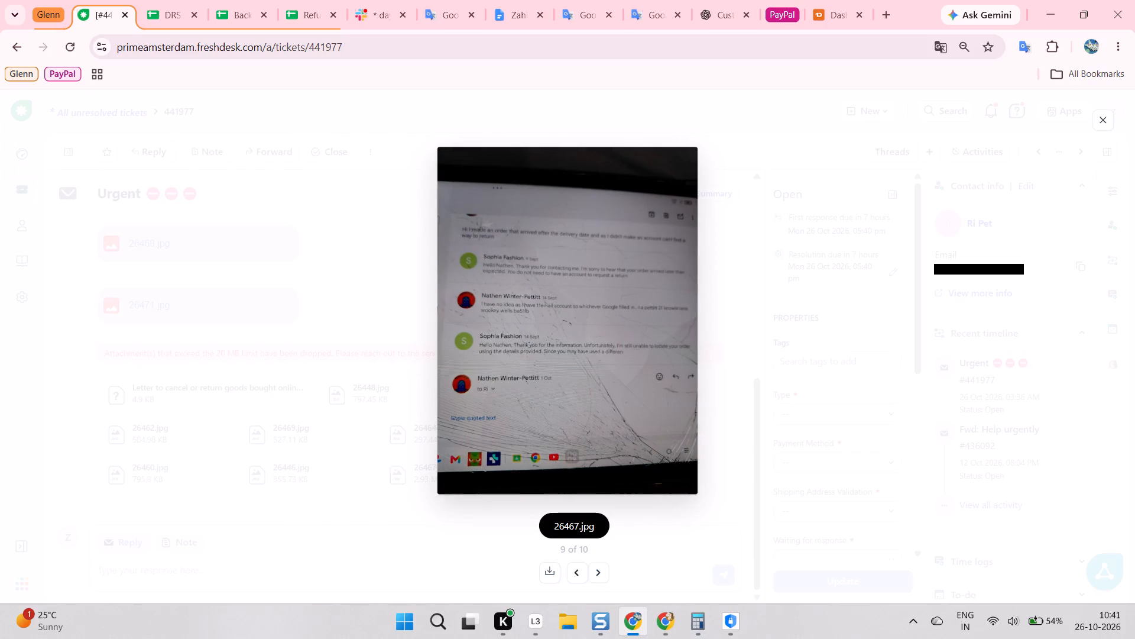
pyautogui.click(599, 576)
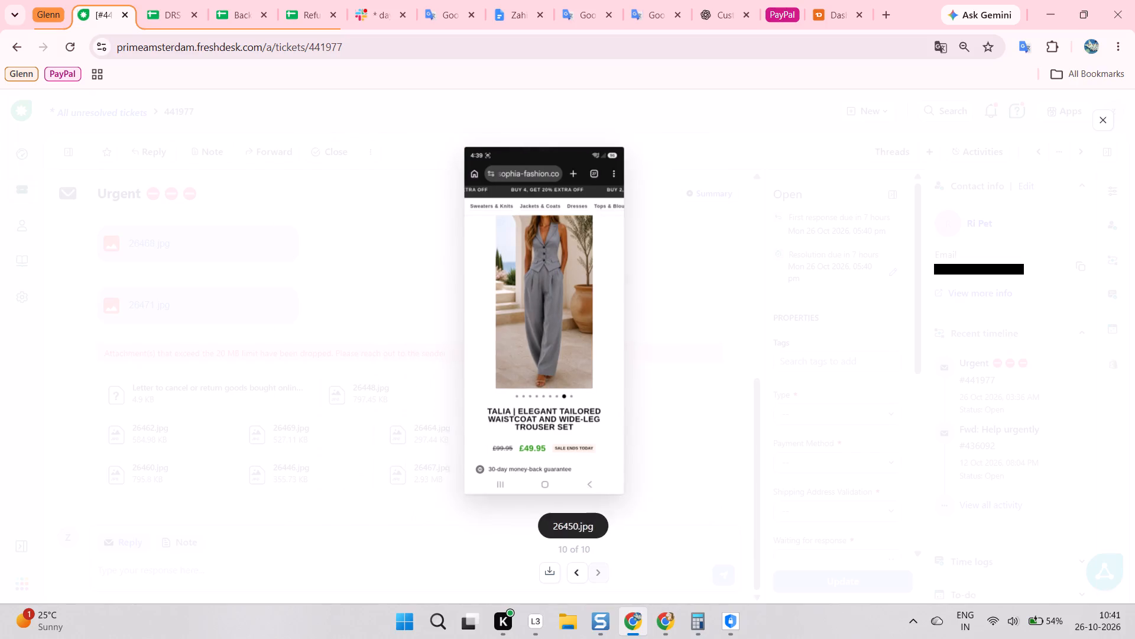
pyautogui.click(599, 576)
pyautogui.click(599, 576)
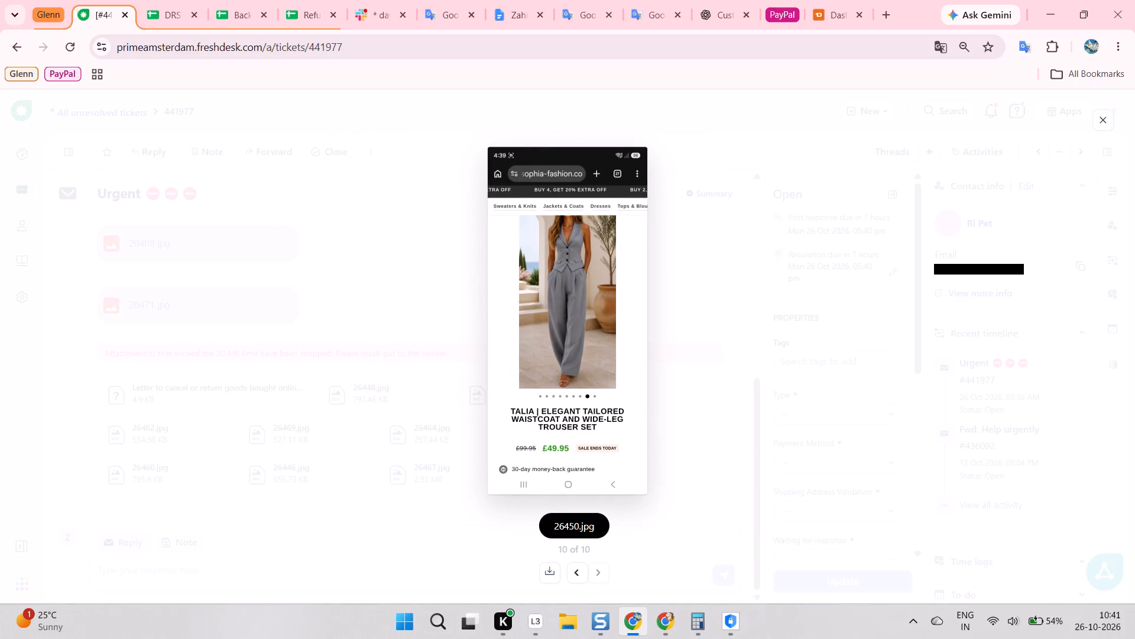
pyautogui.click(415, 356)
pyautogui.scroll(11, 459, 369)
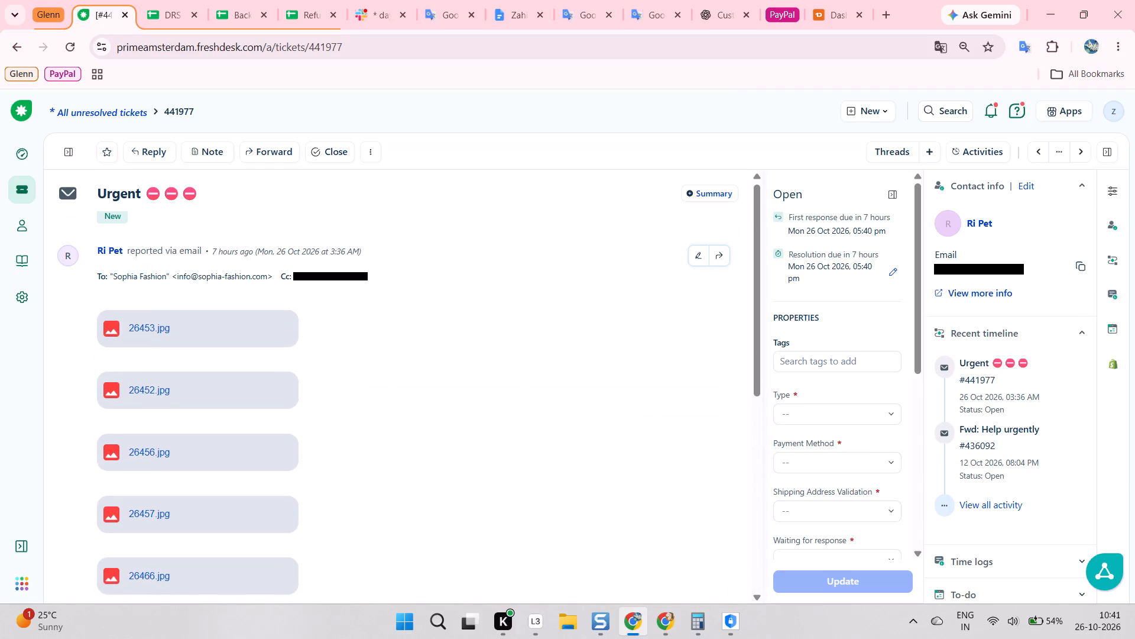
pyautogui.scroll(-8, 218, 316)
pyautogui.scroll(-2, 419, 362)
pyautogui.scroll(-3, 721, 391)
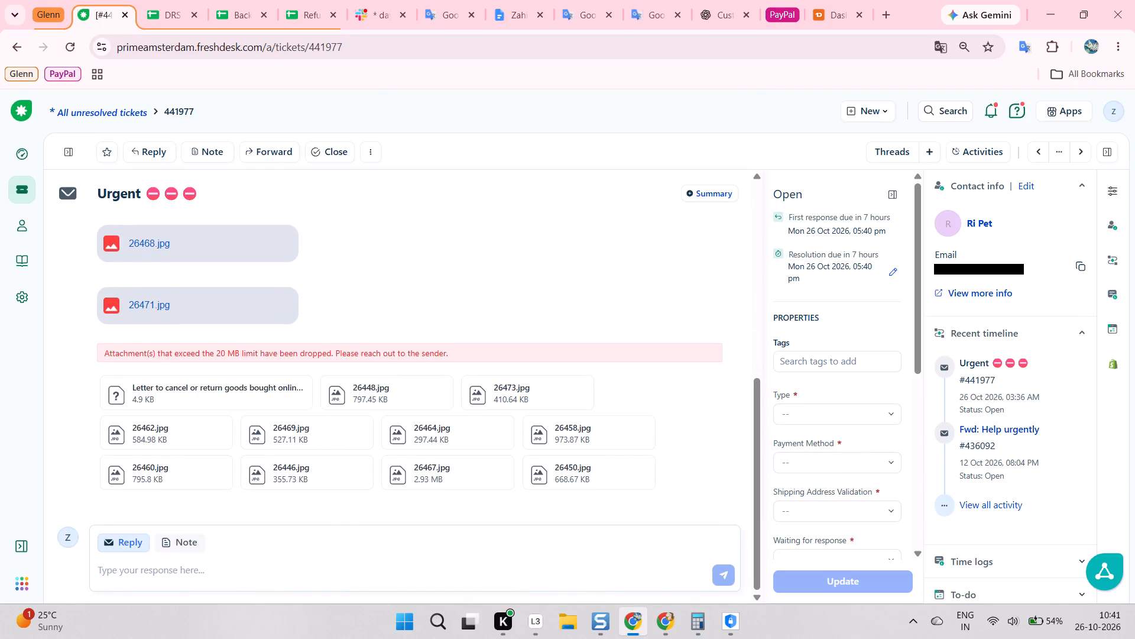
pyautogui.click(994, 433)
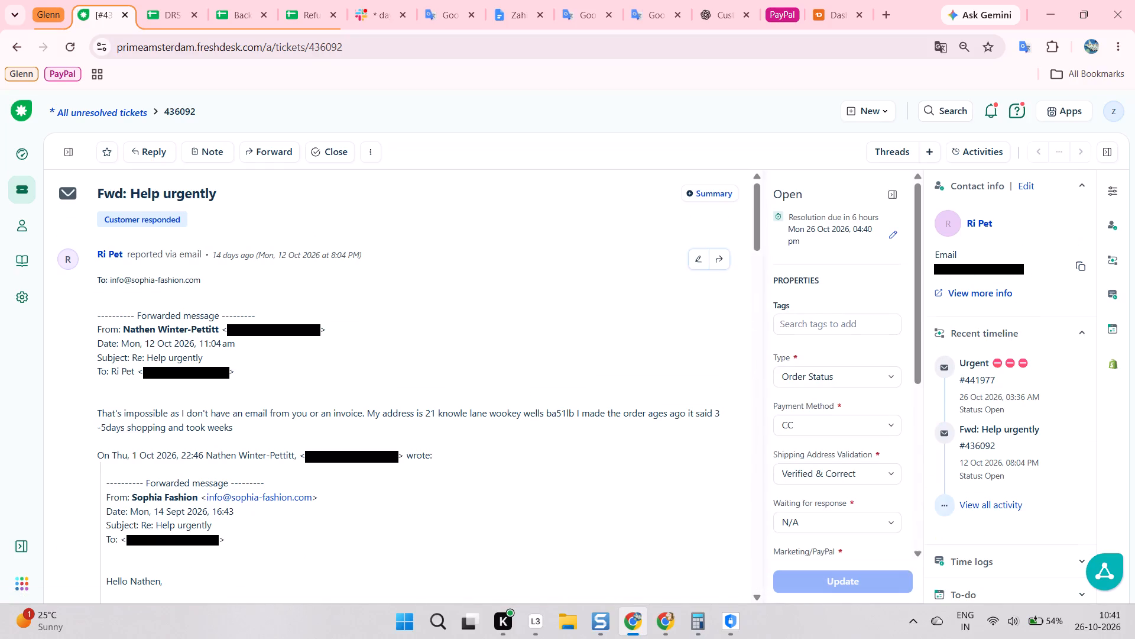
pyautogui.scroll(-5, 391, 369)
pyautogui.click(395, 388)
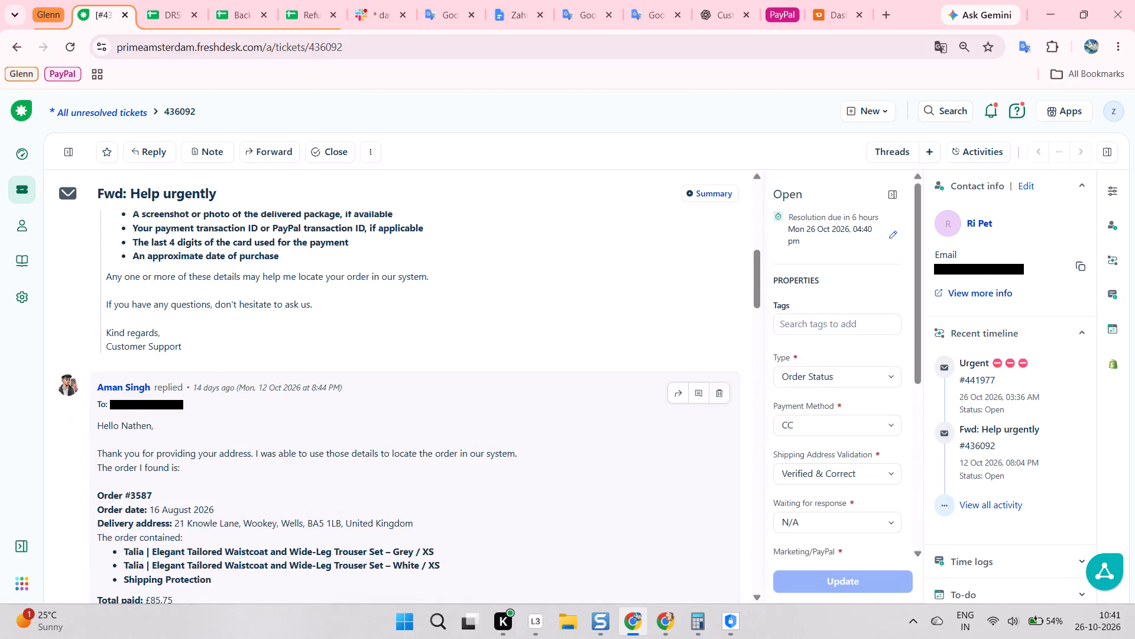
pyautogui.scroll(13, 420, 392)
# Copy the contact's email address and open the Sophia Fashion store in the Shopify admin browser window.
pyautogui.click(1081, 263)
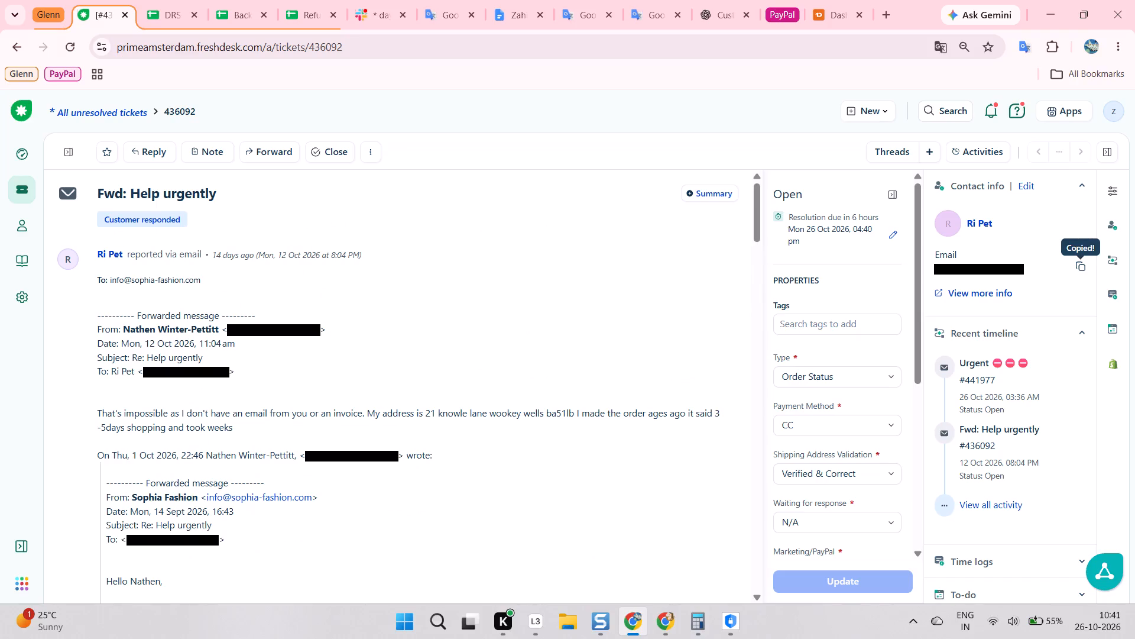
pyautogui.hotkey('alt', 'Tab')
pyautogui.click(531, 0)
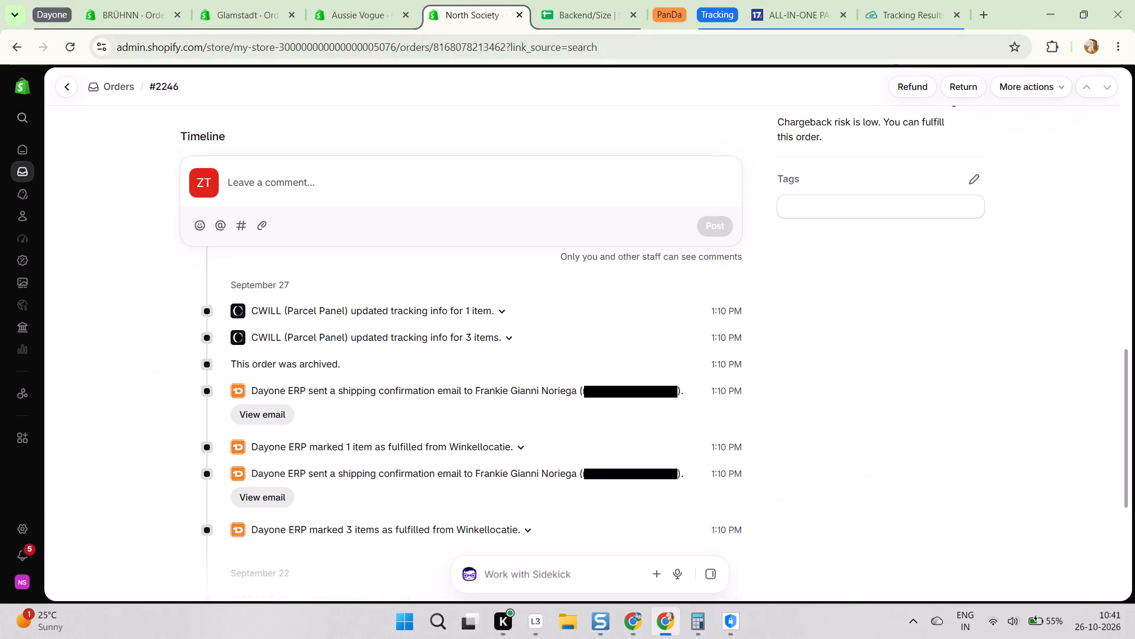
pyautogui.click(494, 0)
pyautogui.click(410, 51)
pyautogui.write('sop')
pyautogui.press('Return')
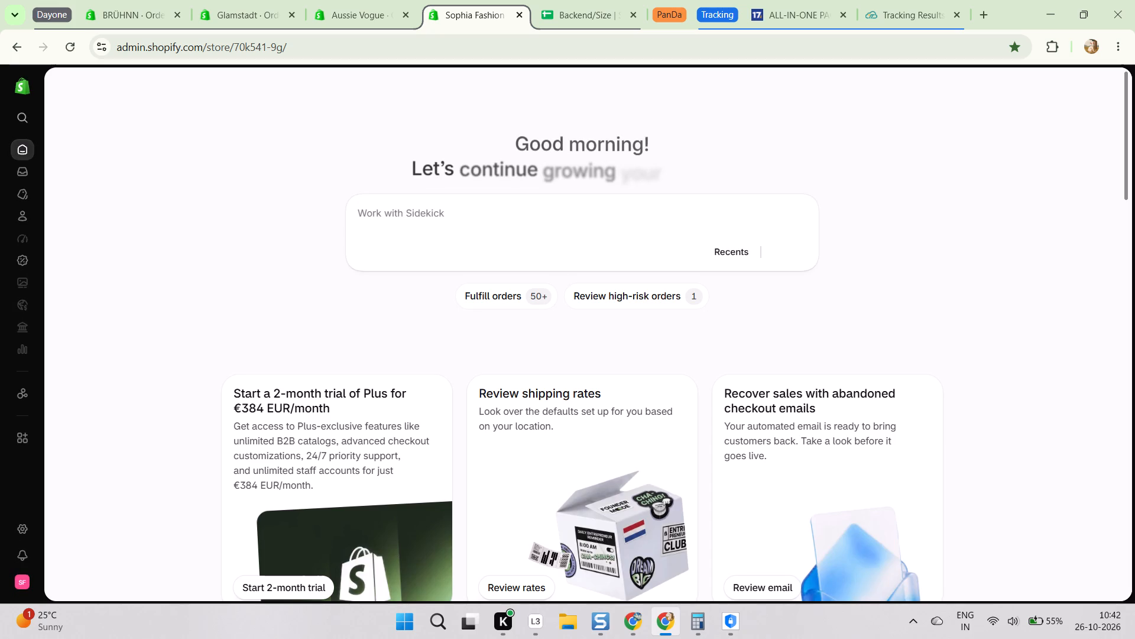
pyautogui.hotkey('alt', 'Tab')
pyautogui.click(1081, 267)
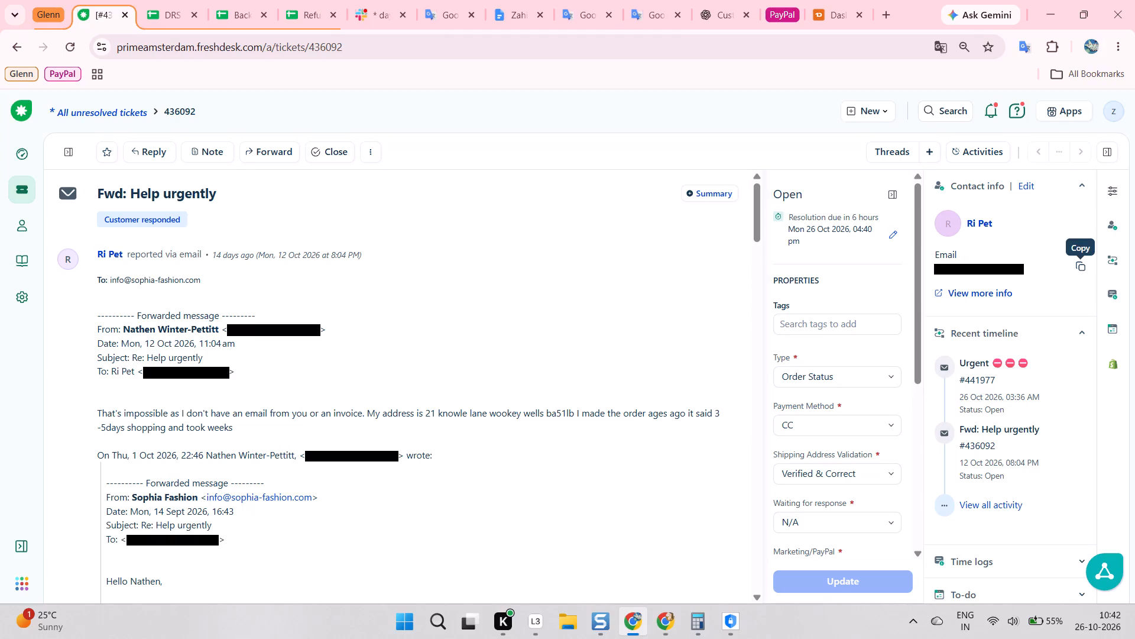
pyautogui.hotkey('alt', 'Tab')
pyautogui.scroll(6, 203, 170)
pyautogui.click(18, 113)
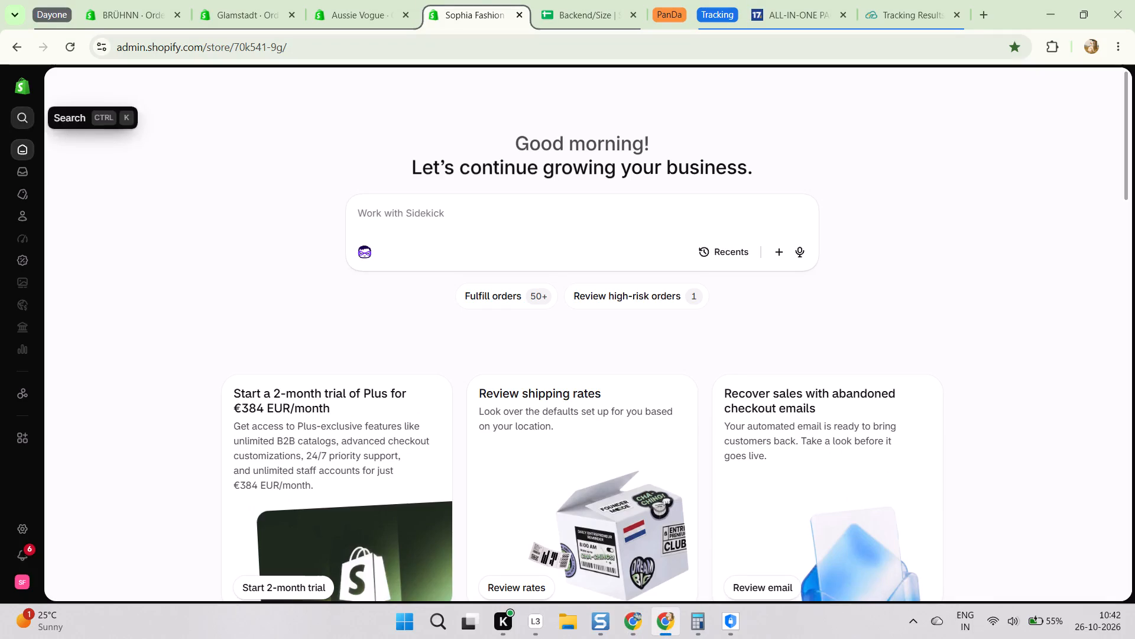
pyautogui.hotkey('ctrl', 'v')
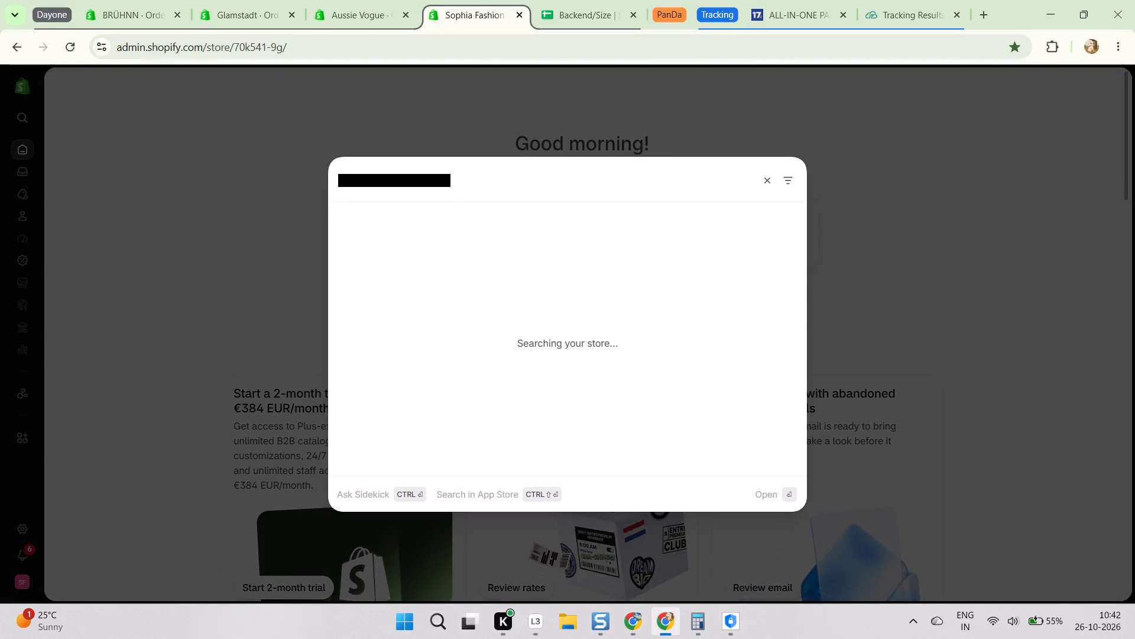
pyautogui.click(279, 301)
pyautogui.scroll(5, 85, 205)
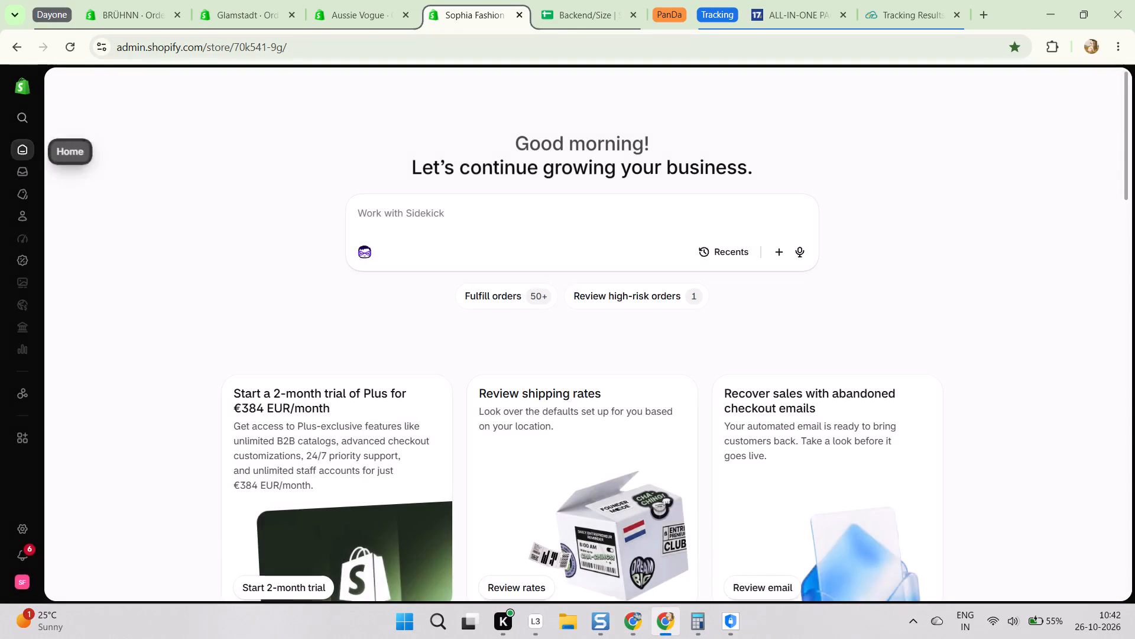
# Open the store's orders list, and go back to ticket 436092 to read through the earlier replies.
pyautogui.click(73, 171)
pyautogui.hotkey('alt', 'Tab')
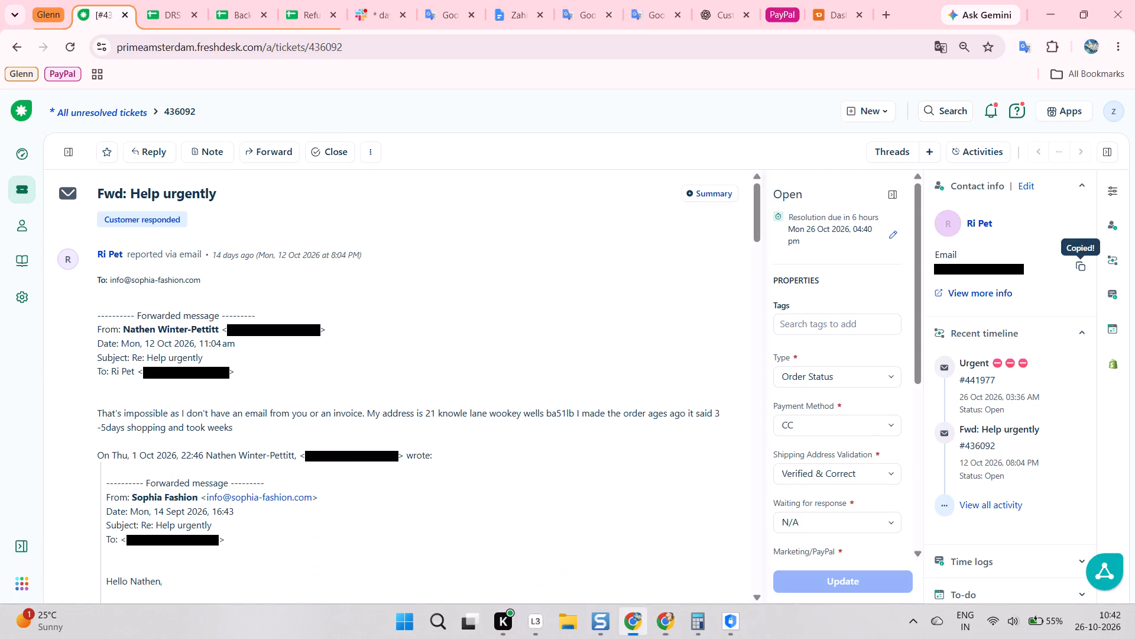
pyautogui.scroll(-1, 175, 338)
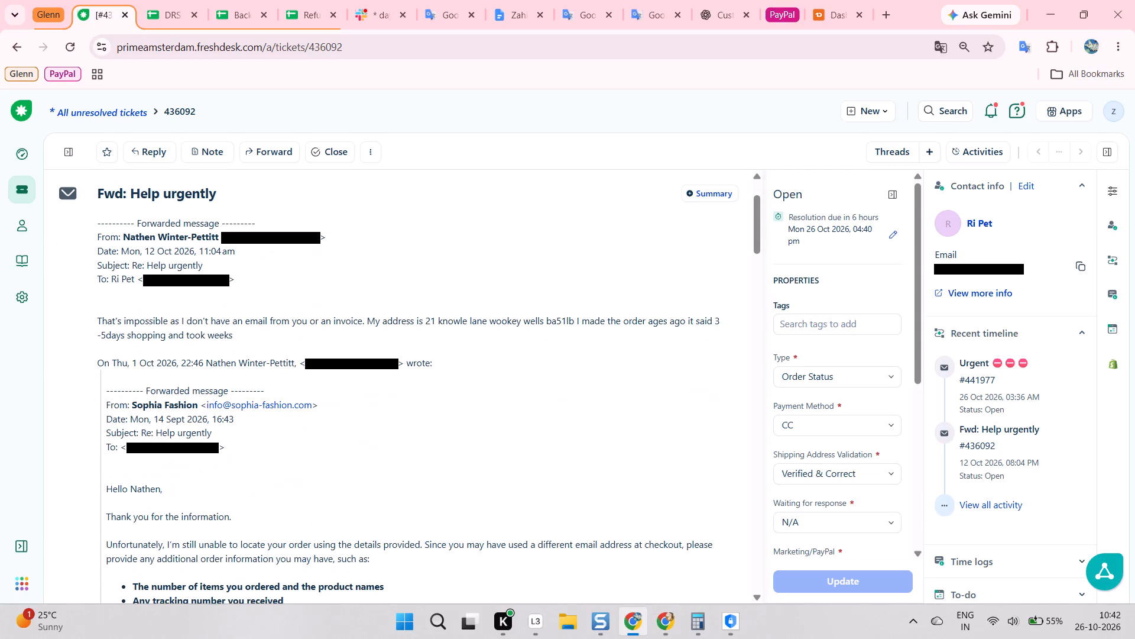
pyautogui.scroll(-7, 226, 325)
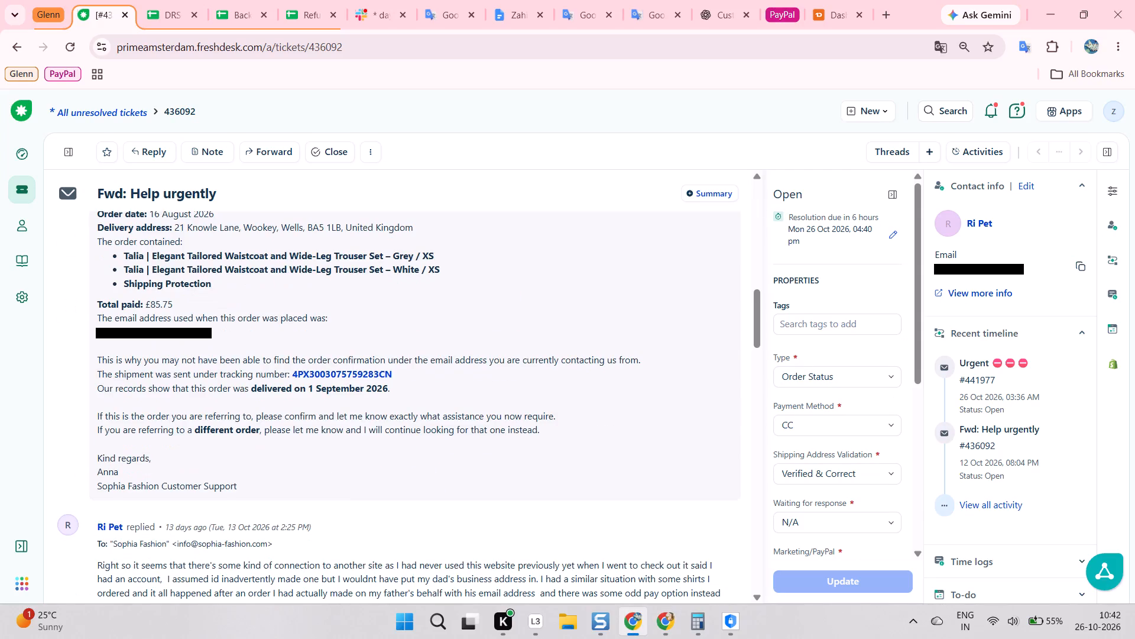
pyautogui.scroll(-3, 265, 327)
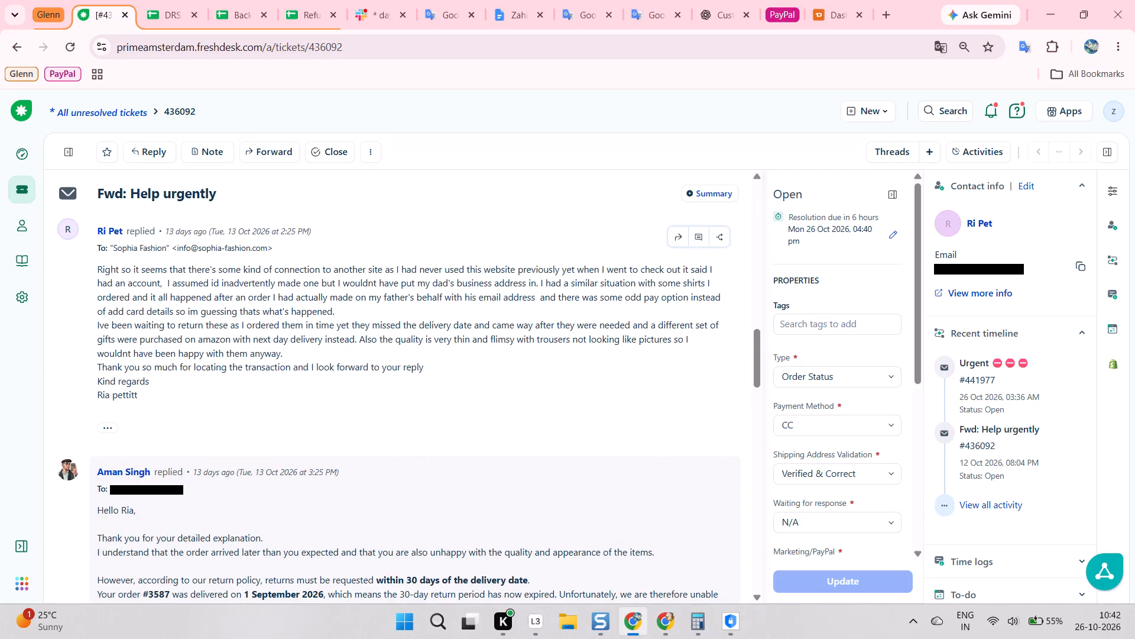
# Copy the customer's name from the signature of the 13 Oct reply and search the Sophia Fashion orders for it.
pyautogui.doubleClick(125, 395)
pyautogui.keyDown('ctrl'); pyautogui.doubleClick(126, 392); pyautogui.keyUp('ctrl')
pyautogui.hotkey('ctrl', 'c')
pyautogui.keyDown('ctrl'); pyautogui.click(126, 392); pyautogui.keyUp('ctrl')
pyautogui.hotkey('ctrl', 'c')
pyautogui.hotkey('ctrl', 'c')
pyautogui.hotkey('alt', 'Tab')
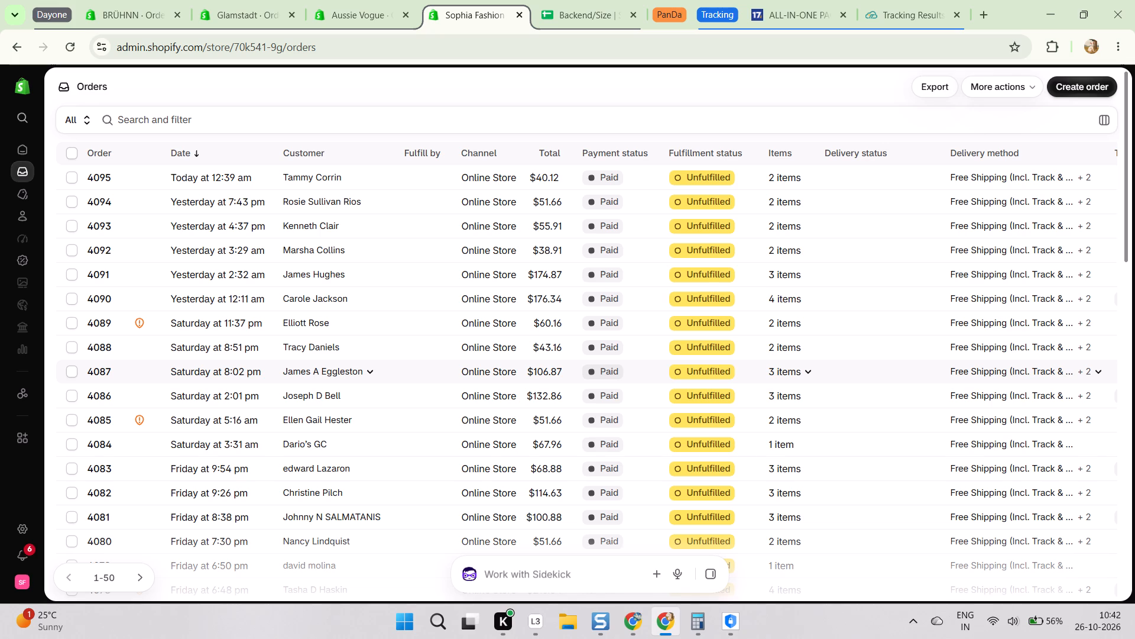
pyautogui.hotkey('alt', 'Tab')
pyautogui.scroll(3, 921, 259)
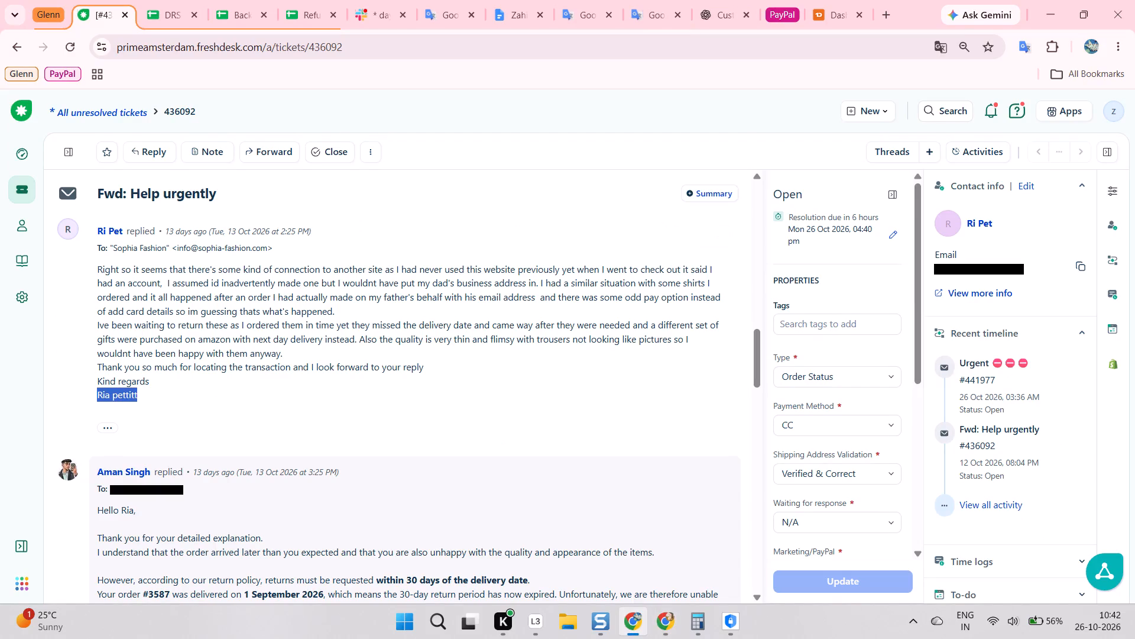
pyautogui.hotkey('ctrl', 'c')
pyautogui.hotkey('ctrl', 'c')
pyautogui.hotkey('alt', 'Tab')
pyautogui.scroll(3, 278, 240)
pyautogui.click(235, 122)
pyautogui.hotkey('ctrl', 'v')
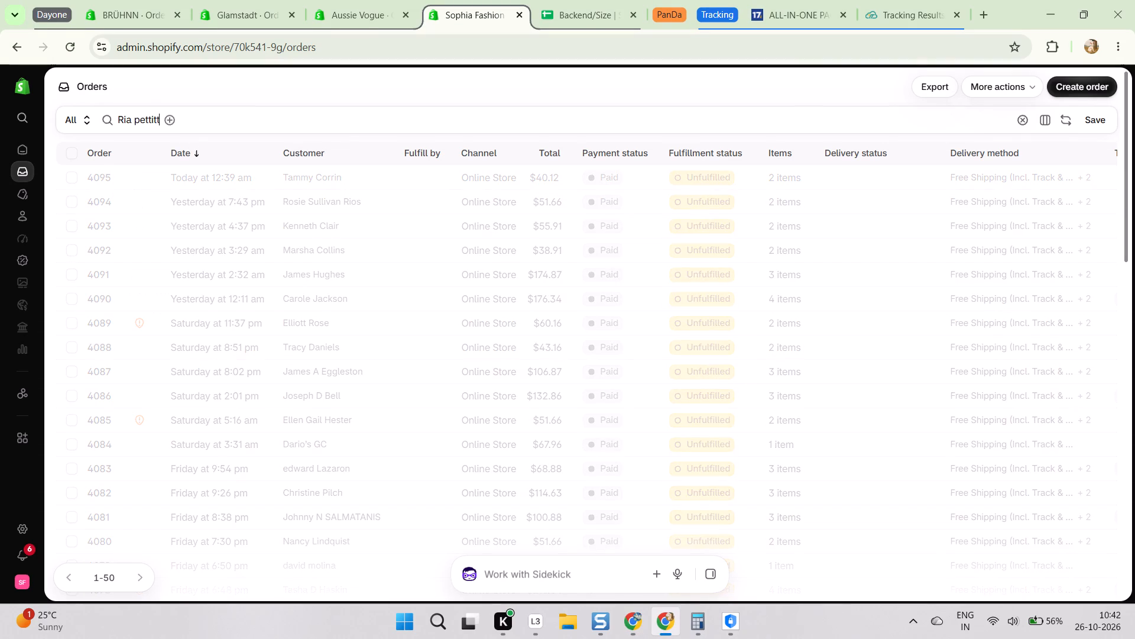
# Search the Sophia Fashion orders by the contact's email address from ticket 436092 instead of the customer's name.
pyautogui.hotkey('alt', 'Tab')
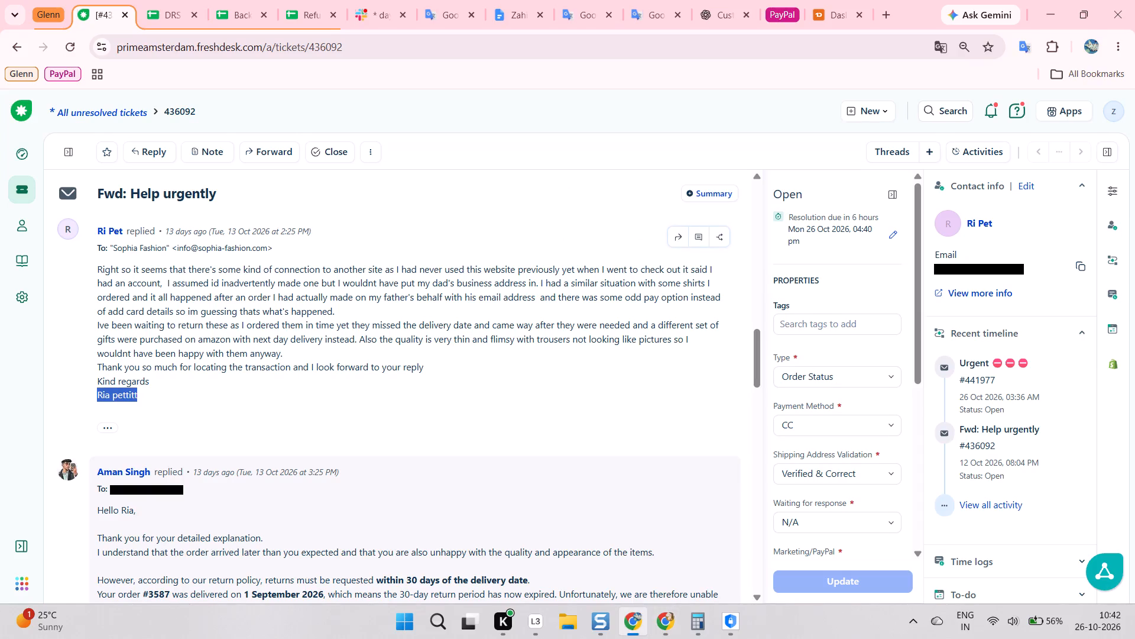
pyautogui.click(1083, 267)
pyautogui.hotkey('alt', 'Tab')
pyautogui.tripleClick(318, 129)
pyautogui.hotkey('ctrl', 'v')
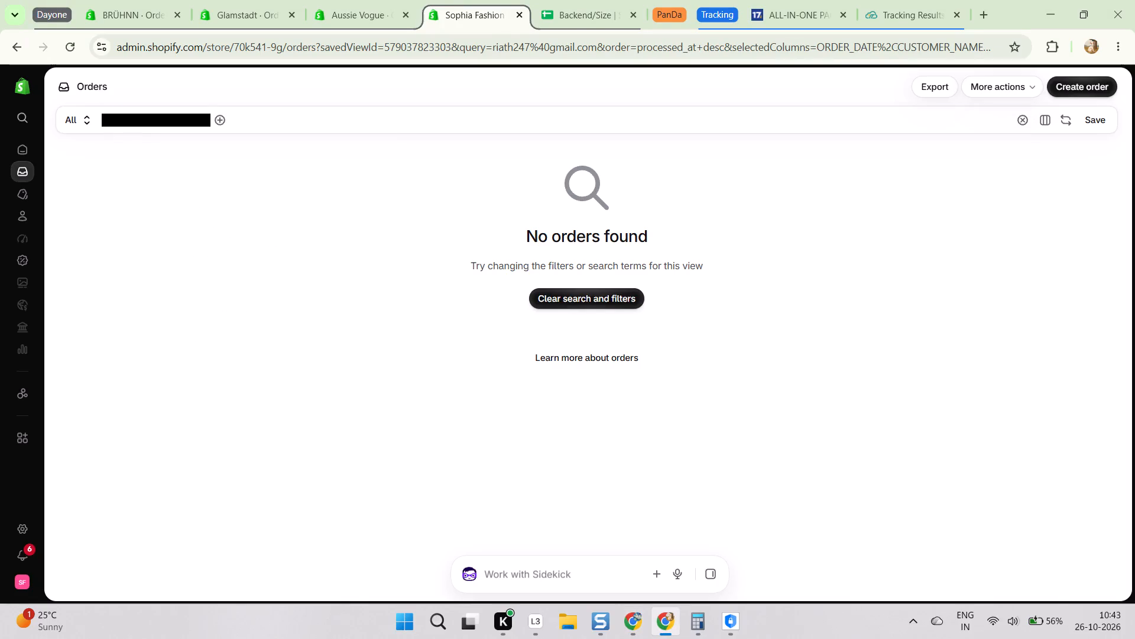
# Copy the customer's name from the letterhead of the 25 October letter in ticket 436092 and search the Sophia Fashion orders for it.
pyautogui.hotkey('alt', 'Tab')
pyautogui.scroll(-5, 357, 244)
pyautogui.scroll(-1, 378, 308)
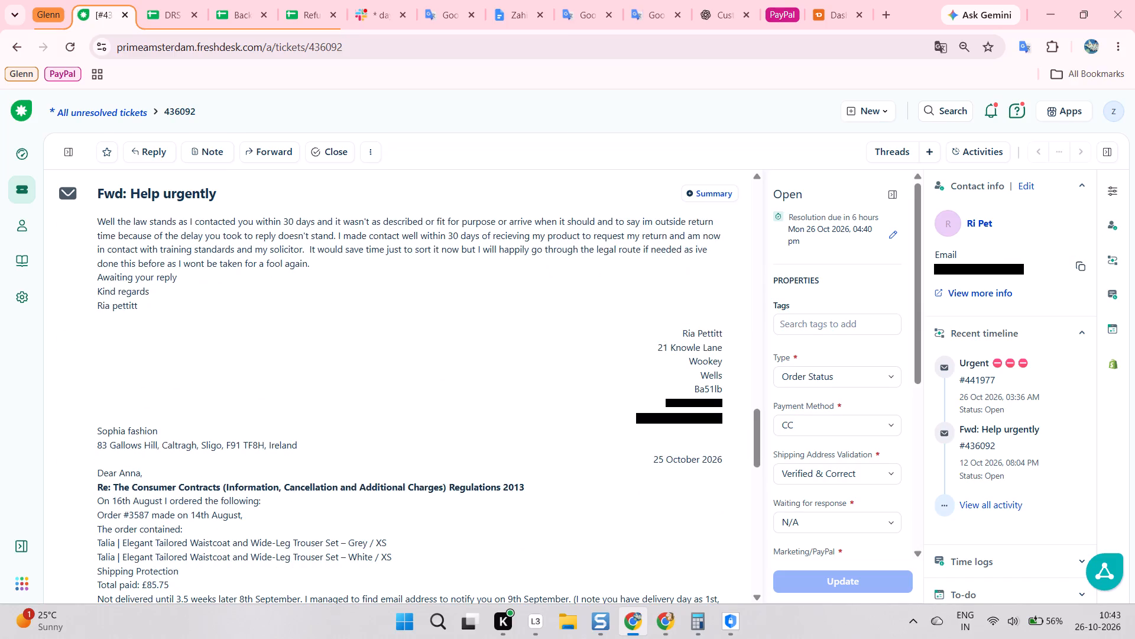
pyautogui.tripleClick(703, 333)
pyautogui.hotkey('ctrl', 'c')
pyautogui.hotkey('ctrl', 'c')
pyautogui.hotkey('alt', 'Tab')
pyautogui.scroll(3, 333, 212)
pyautogui.tripleClick(321, 113)
pyautogui.hotkey('ctrl', 'v')
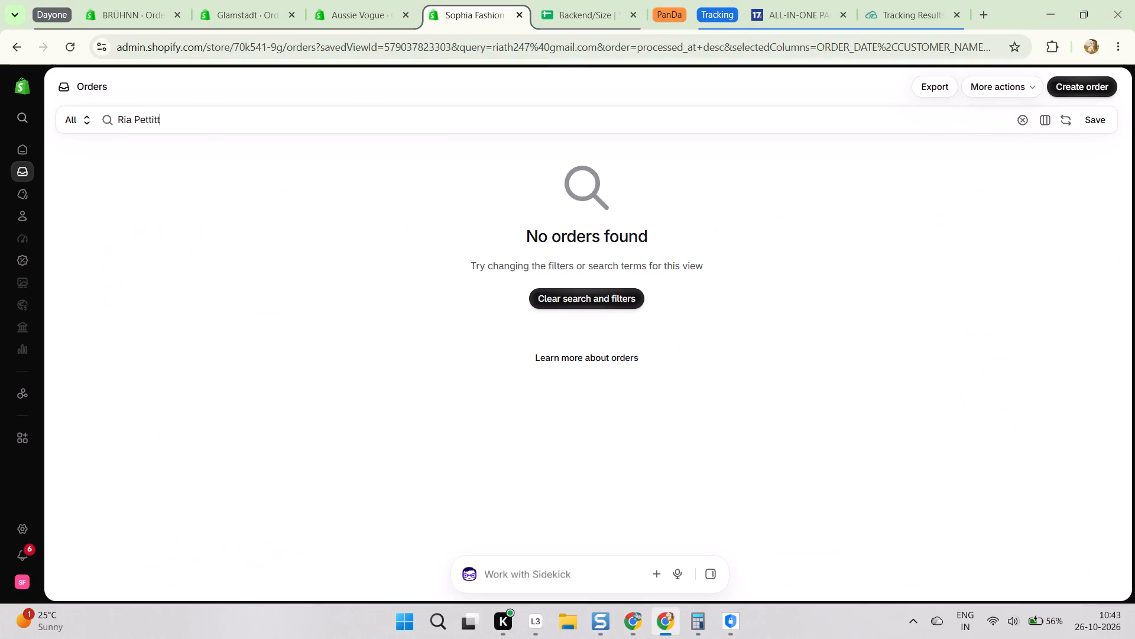
# Go back to ticket 436092 and read the 13 Oct replies and the customer's 25 October letter down to its attachments.
pyautogui.hotkey('alt', 'Tab')
pyautogui.scroll(2, 274, 250)
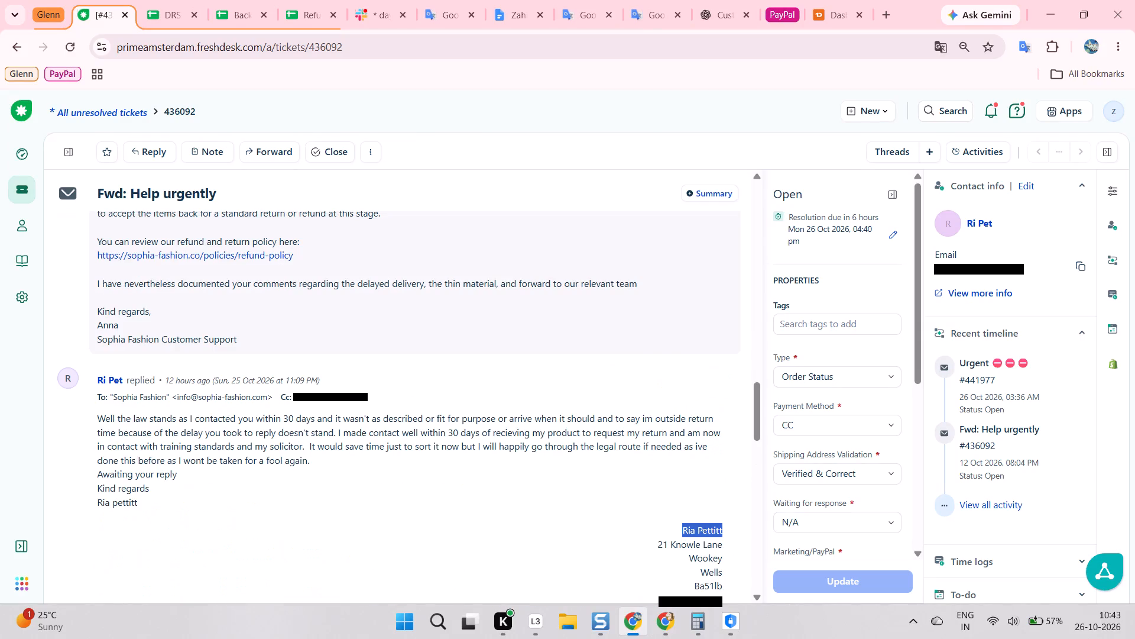
pyautogui.scroll(4, 298, 301)
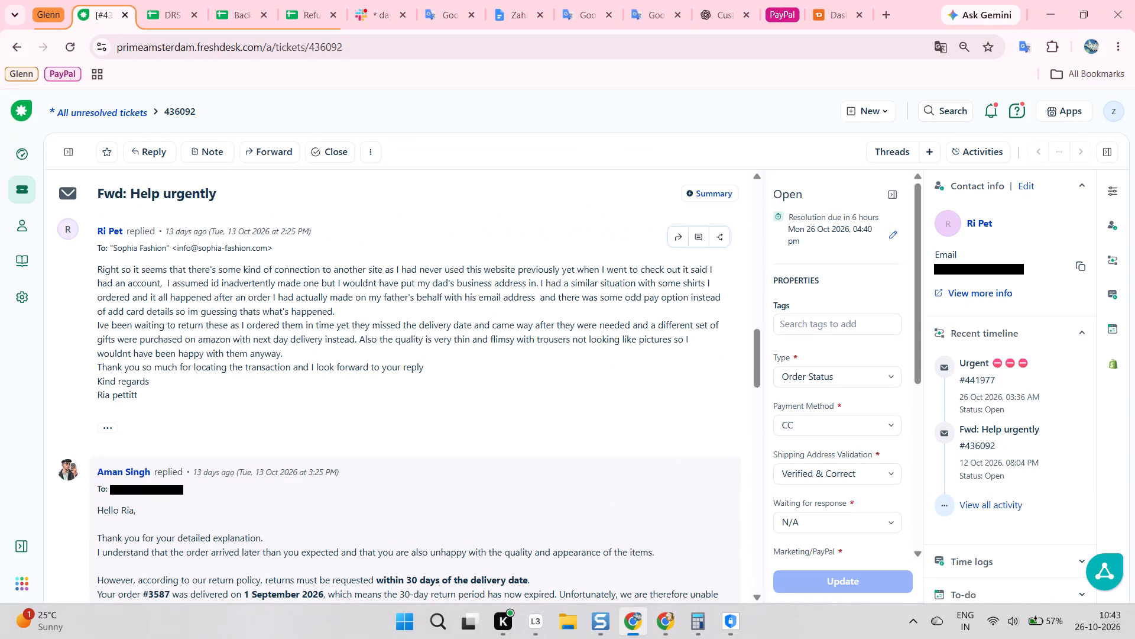
pyautogui.scroll(1, 315, 273)
pyautogui.scroll(-3, 443, 354)
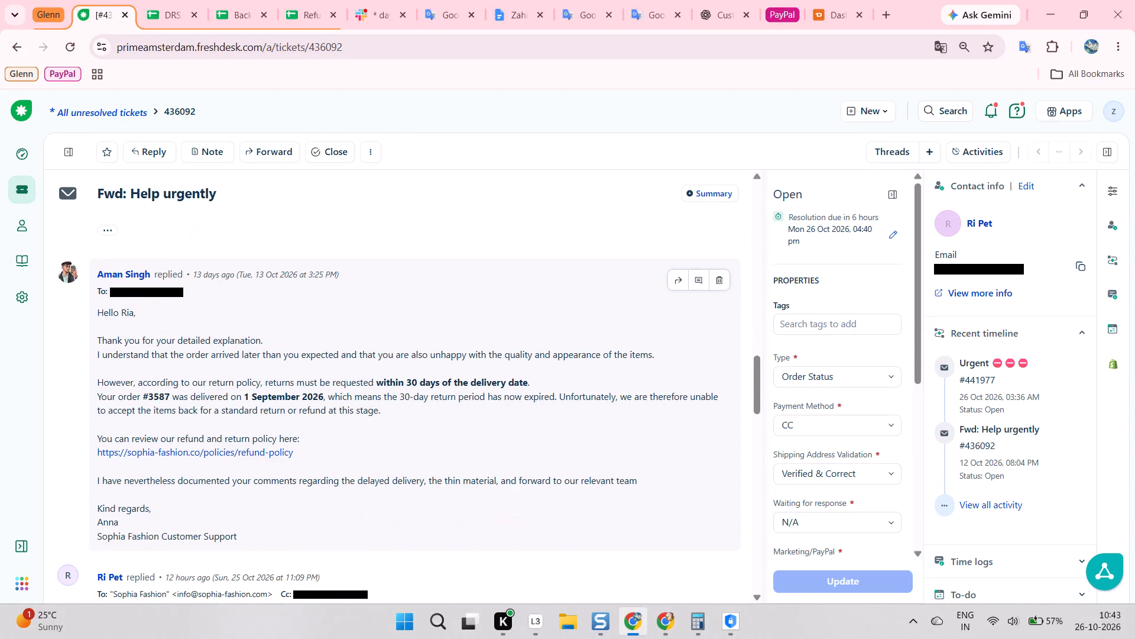
pyautogui.scroll(-4, 427, 366)
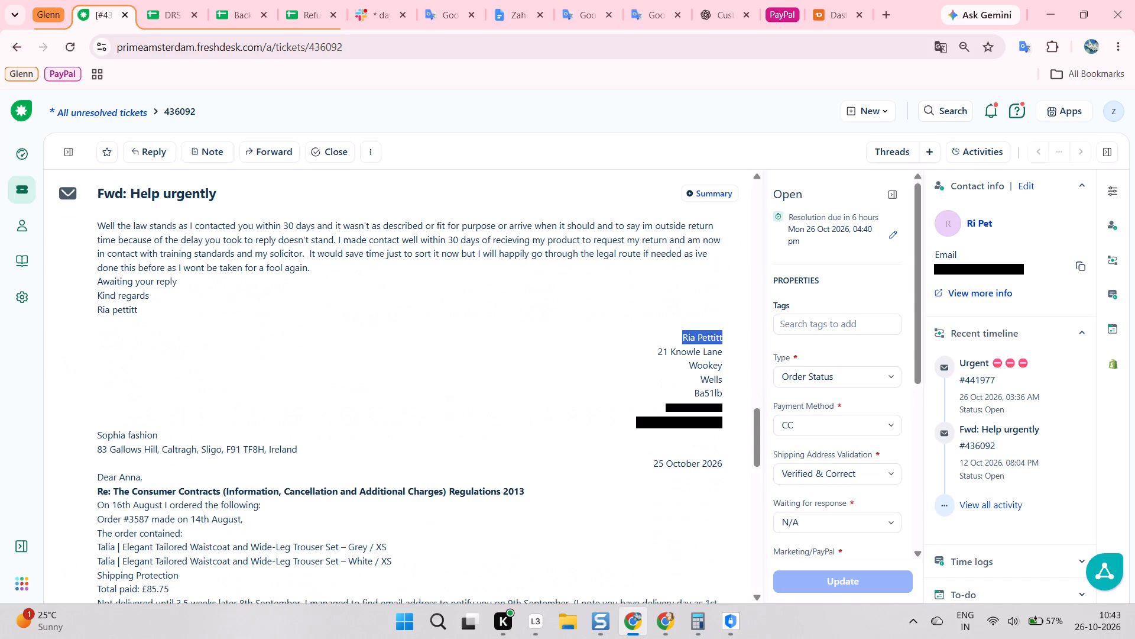
pyautogui.scroll(-4, 414, 347)
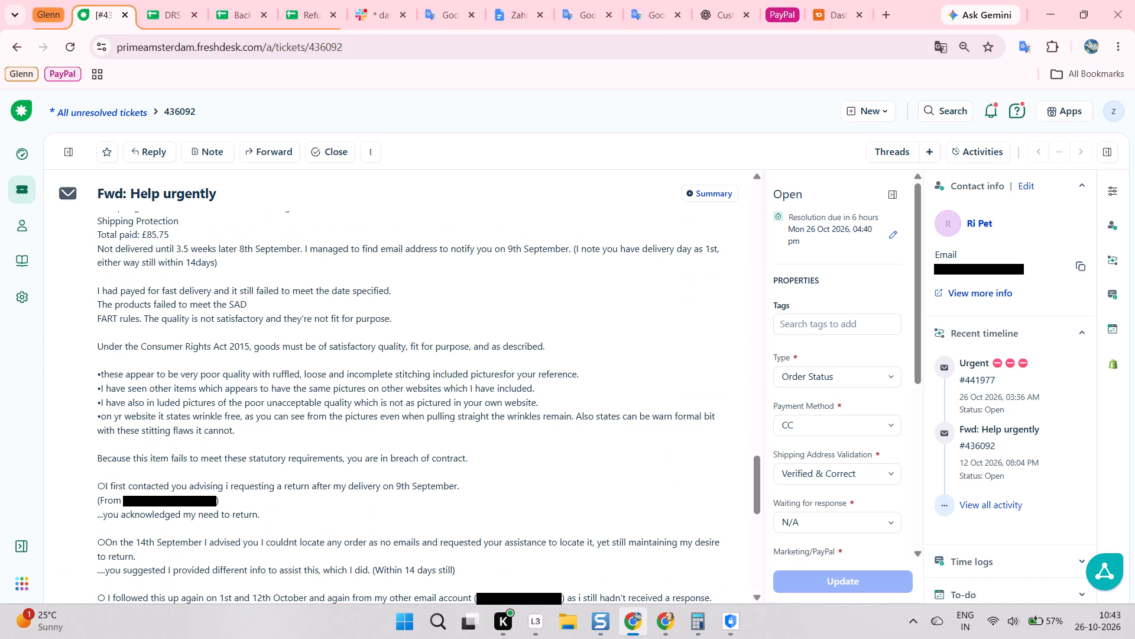
pyautogui.scroll(-6, 426, 322)
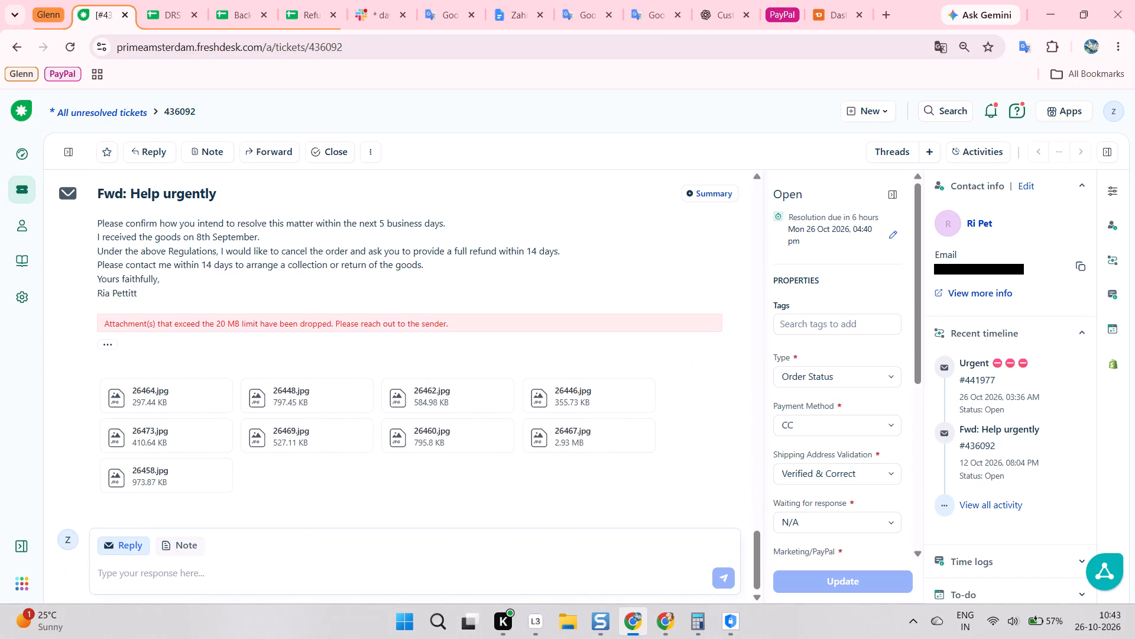
pyautogui.scroll(-1, 342, 352)
# Look through the customer's attached images in ticket 436092, from 26464.jpg to 26469.jpg.
pyautogui.click(117, 390)
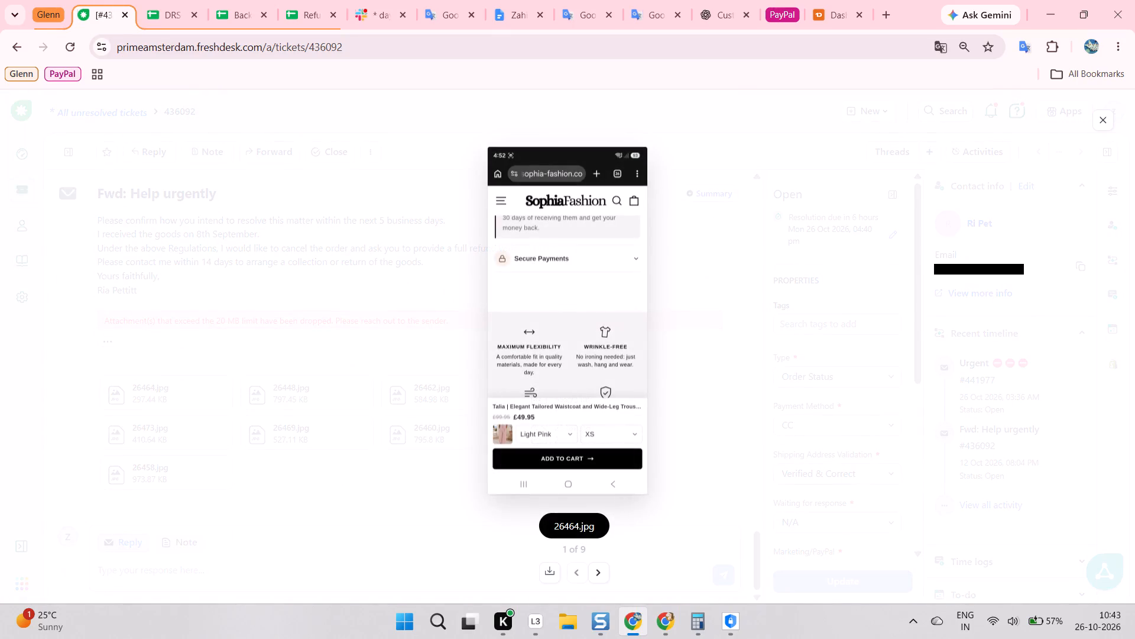
pyautogui.click(601, 579)
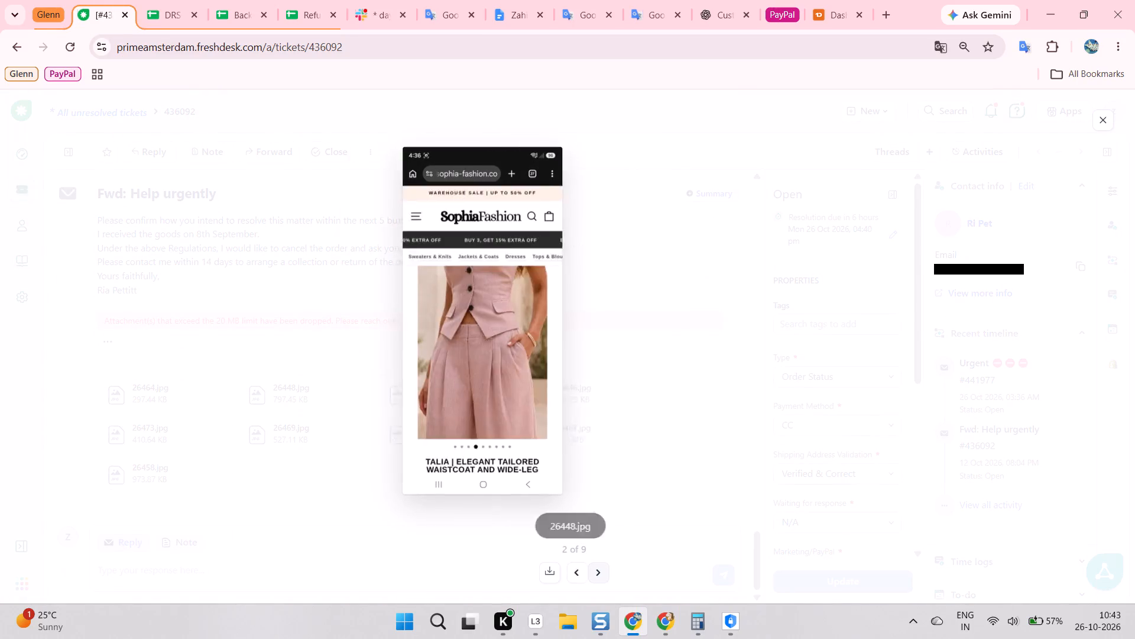
pyautogui.click(595, 564)
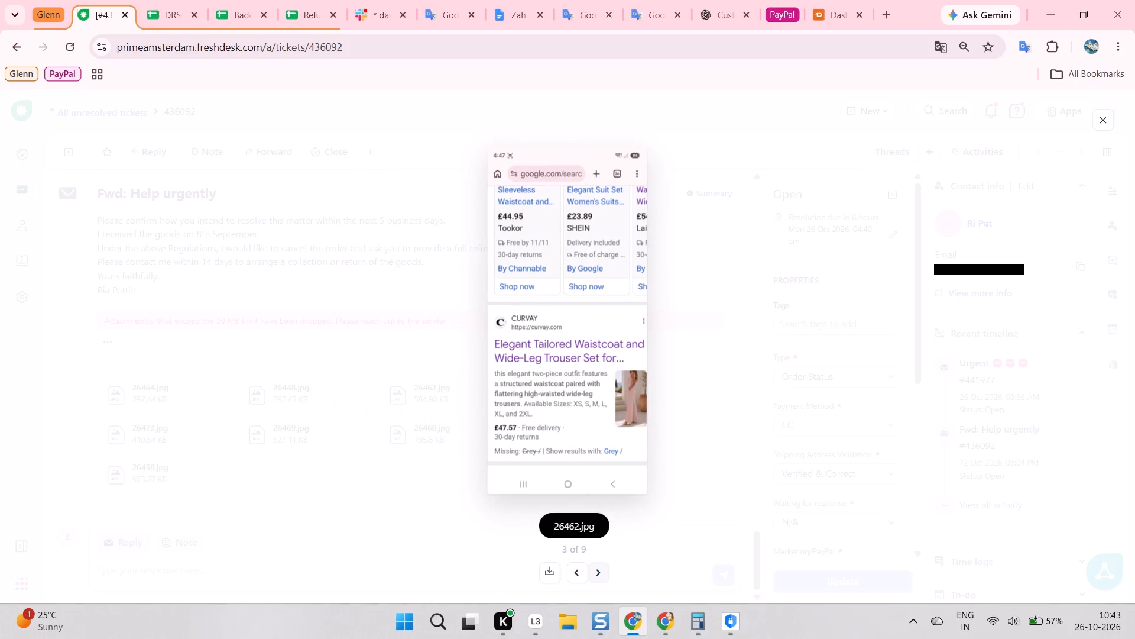
pyautogui.click(595, 564)
pyautogui.click(400, 417)
pyautogui.scroll(3, 823, 407)
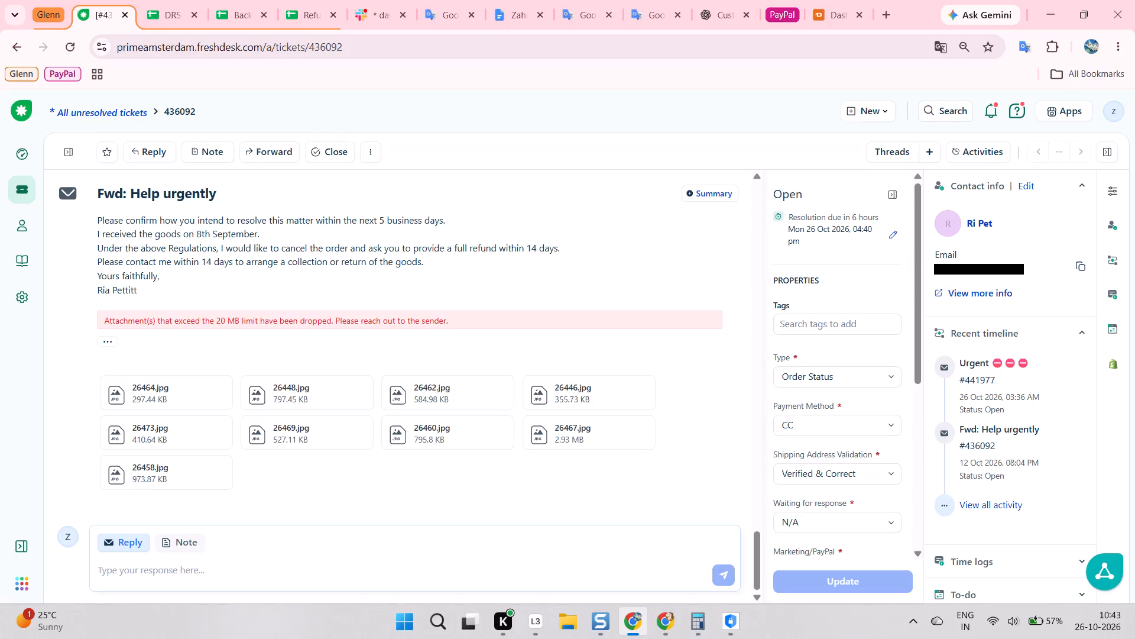
pyautogui.click(397, 387)
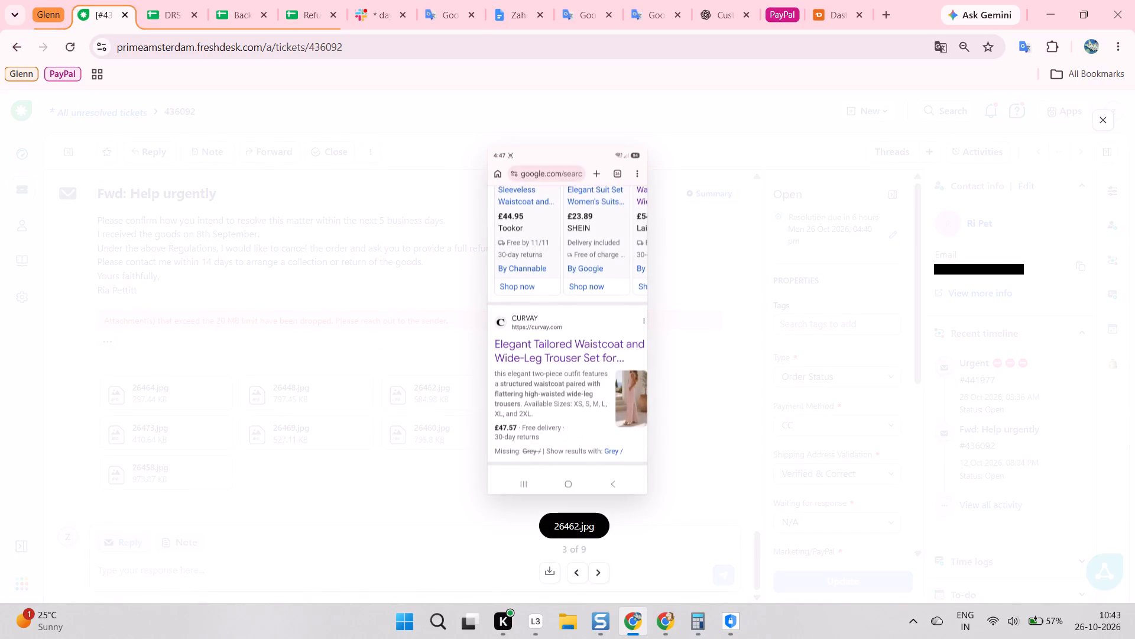
pyautogui.click(598, 569)
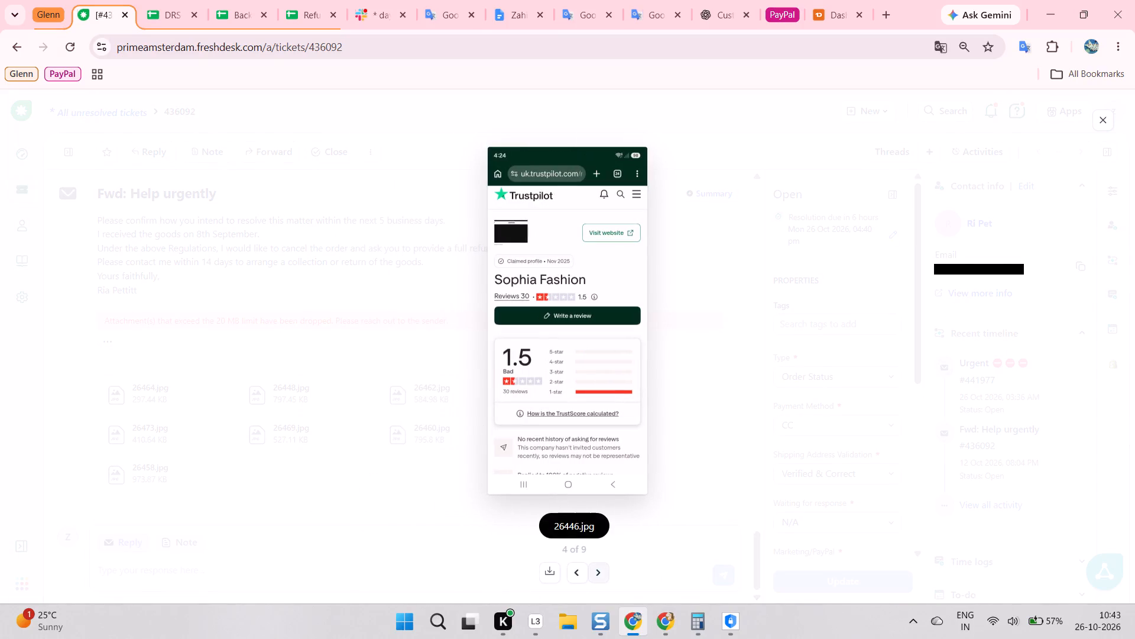
pyautogui.click(595, 574)
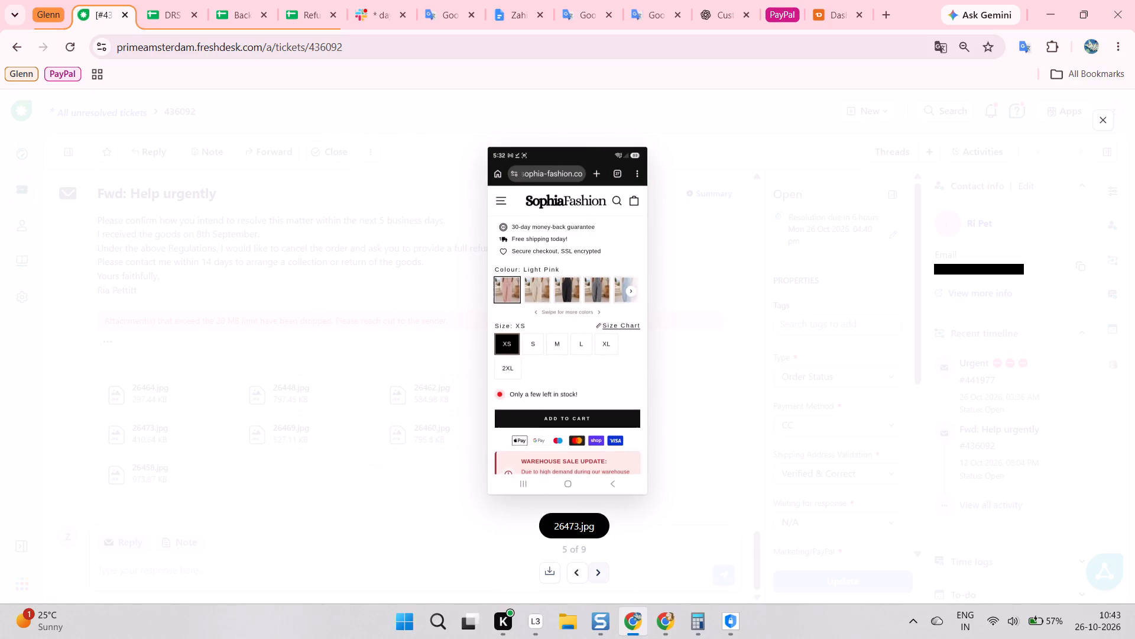
pyautogui.click(595, 574)
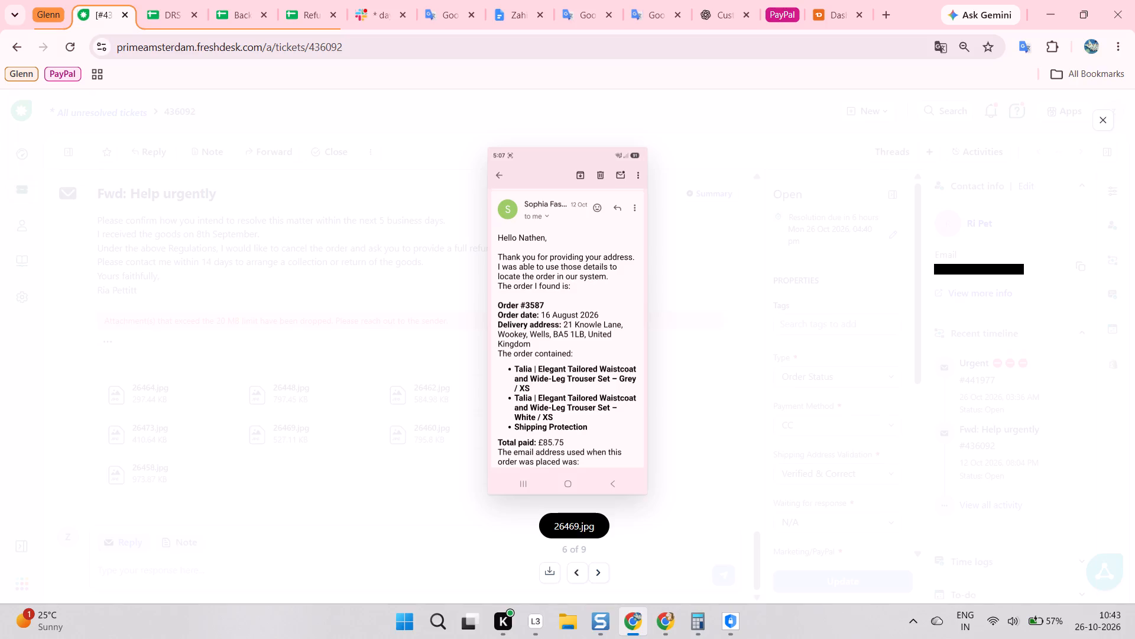
pyautogui.click(748, 379)
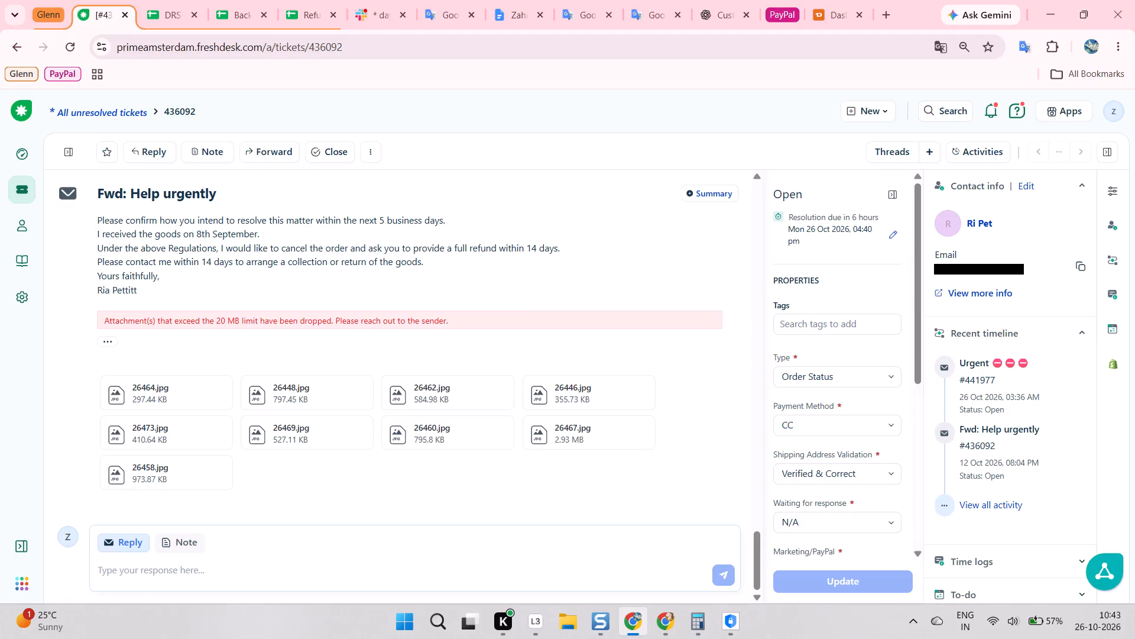
pyautogui.hotkey('alt', 'Tab')
pyautogui.tripleClick(197, 108)
pyautogui.tripleClick(194, 111)
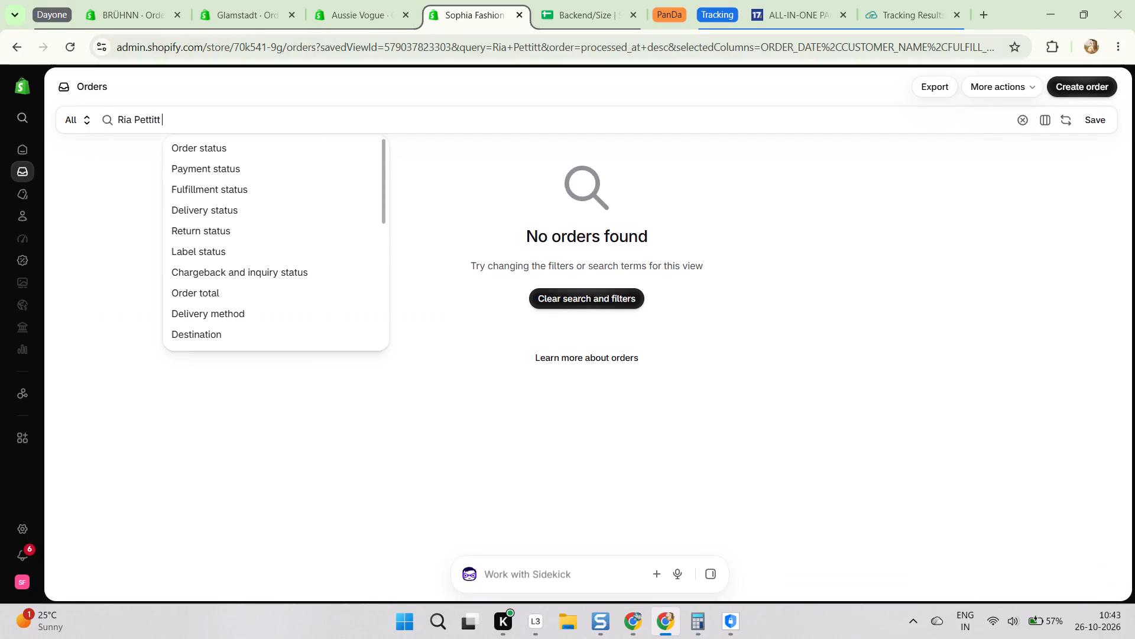
pyautogui.write('35')
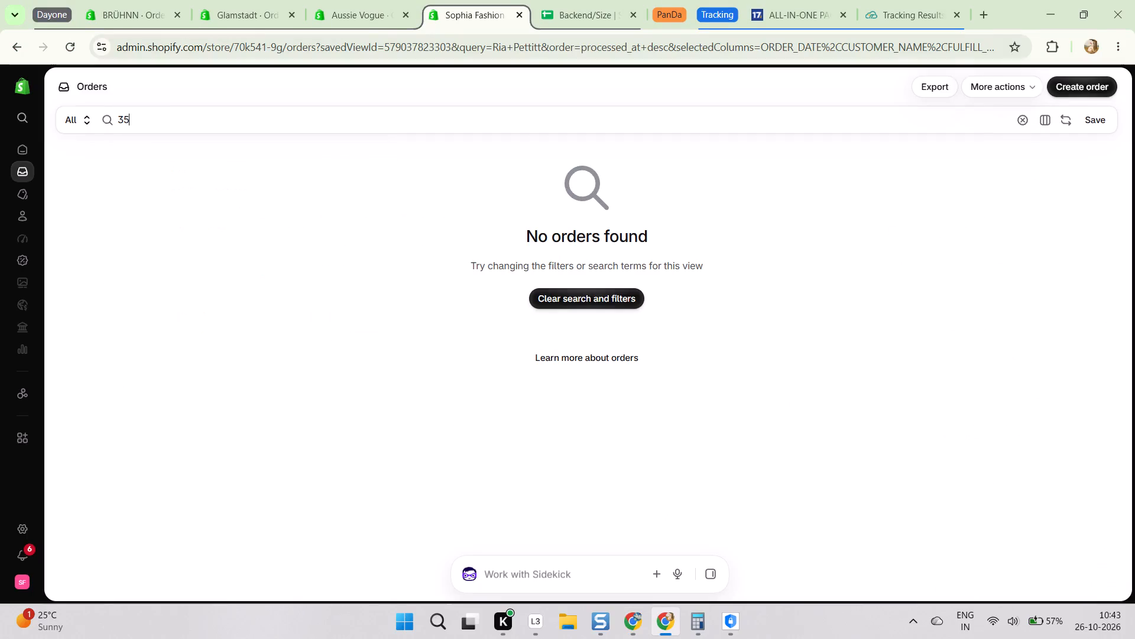
pyautogui.write('87')
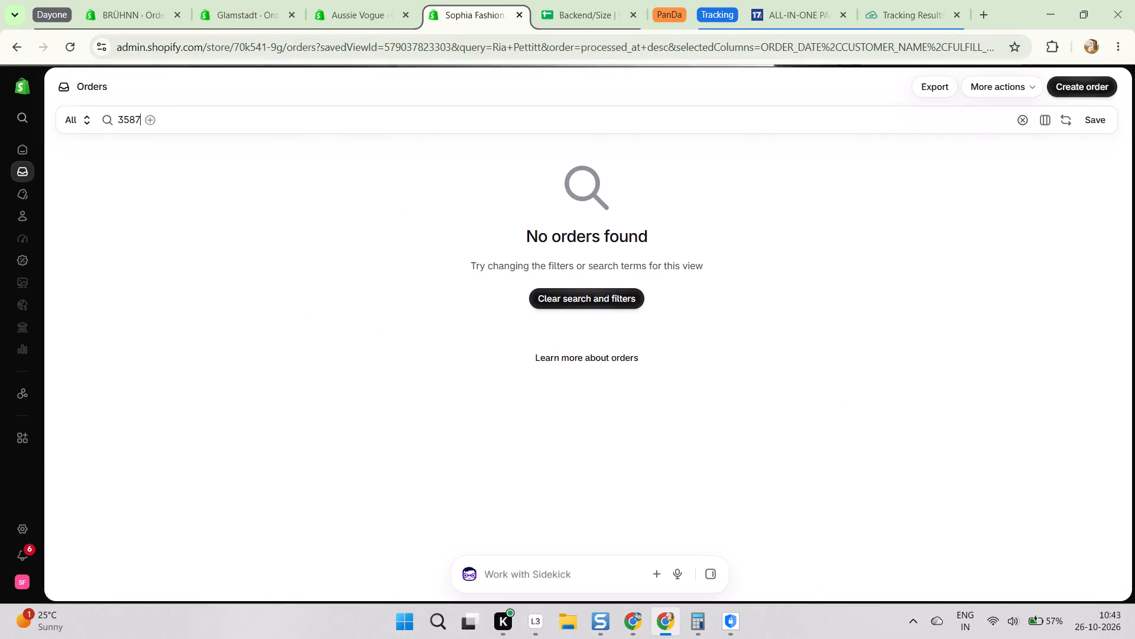
pyautogui.click(96, 179)
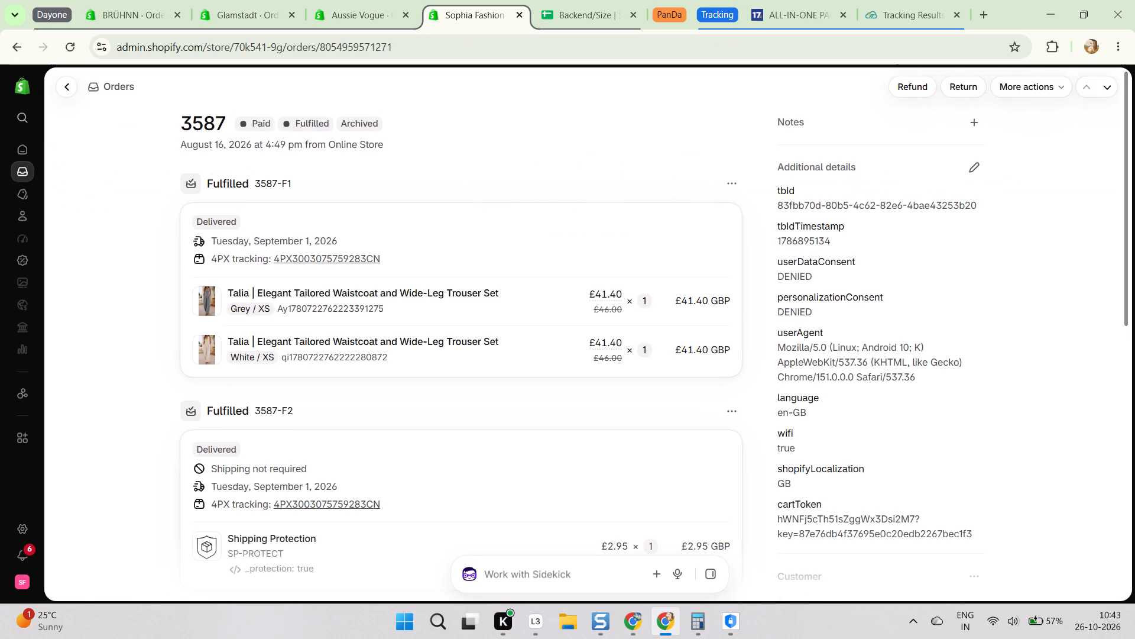
pyautogui.hotkey('alt', 'Tab')
pyautogui.scroll(-1, 747, 314)
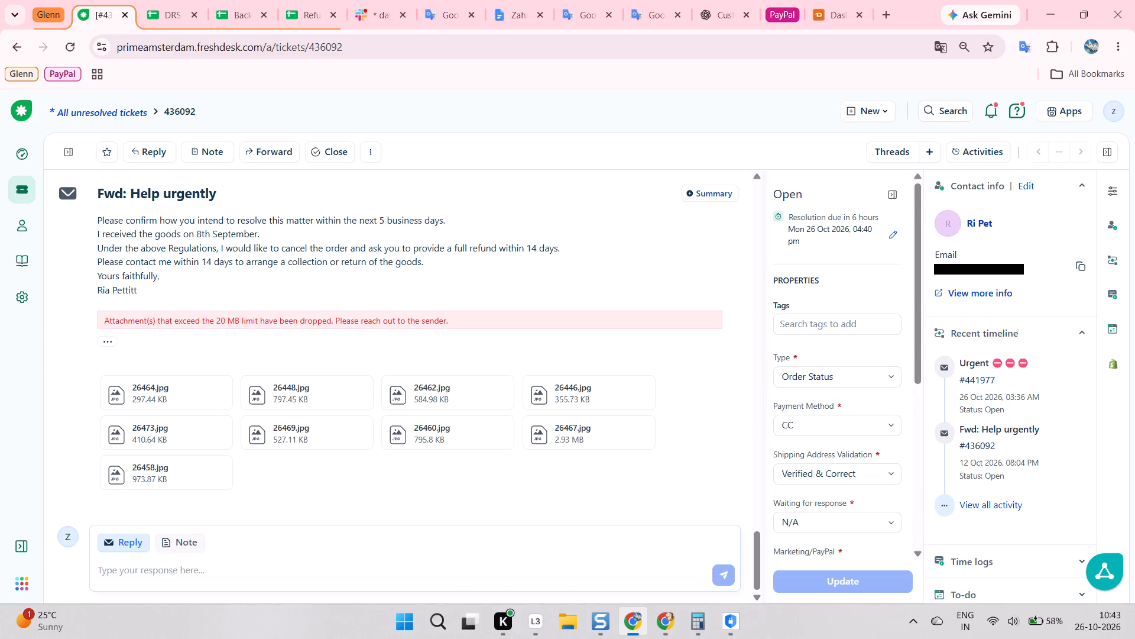
pyautogui.hotkey('alt', 'Tab')
pyautogui.scroll(-2, 640, 307)
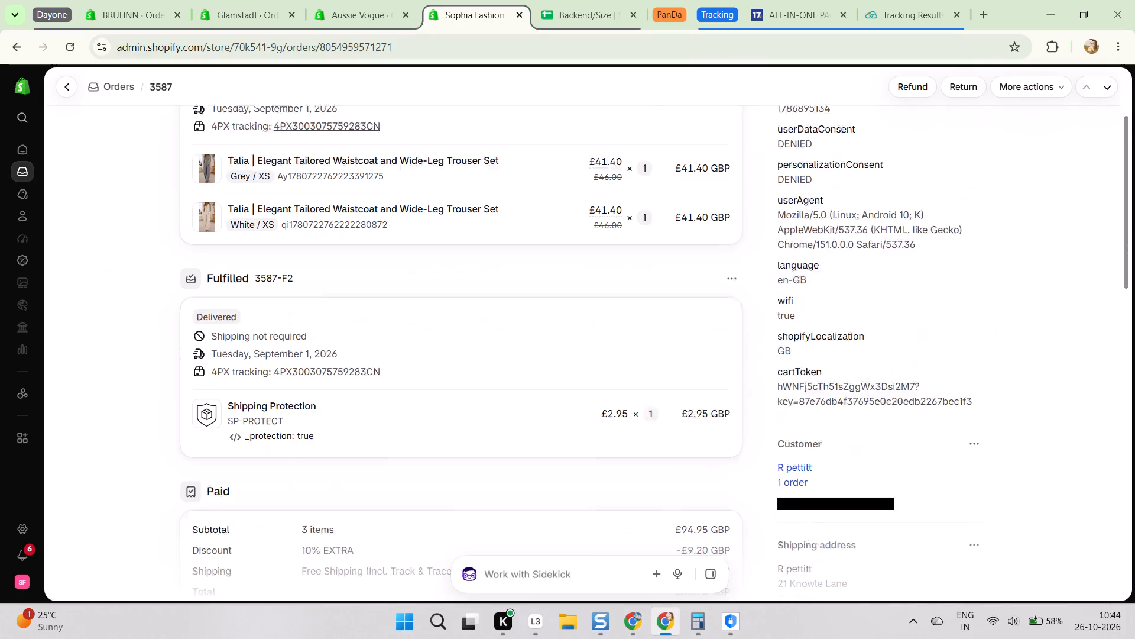
pyautogui.scroll(4, 636, 298)
pyautogui.scroll(1, 507, 308)
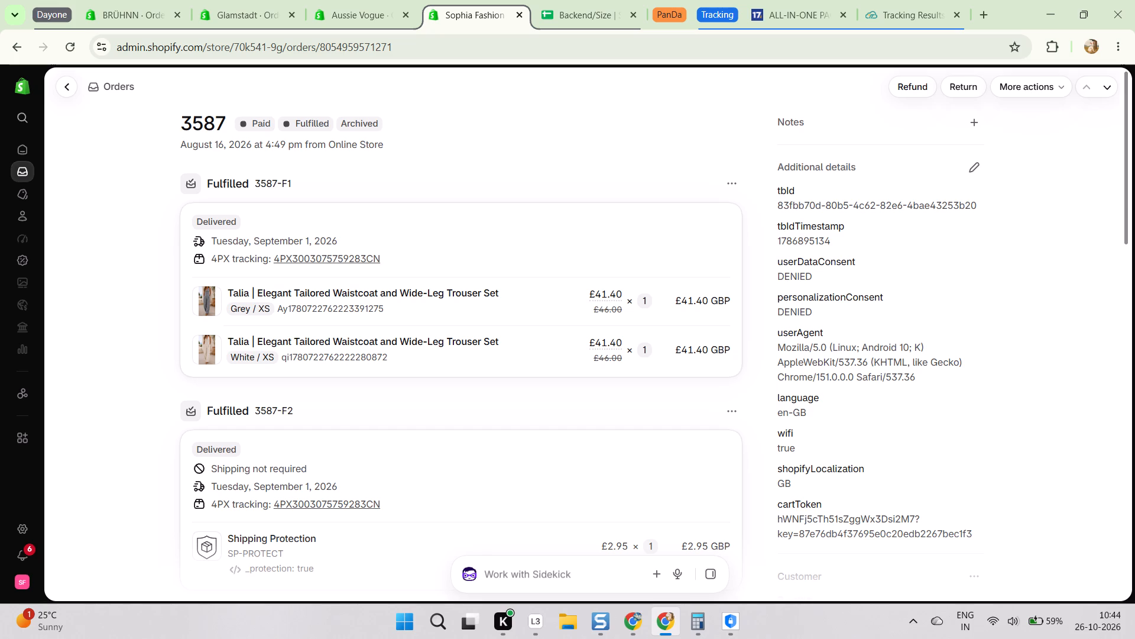
# Return to ticket 436092 and examine the original forwarded message of 12 Oct and the quoted 14 Sept support reply.
pyautogui.hotkey('alt', 'Tab')
pyautogui.scroll(2, 474, 302)
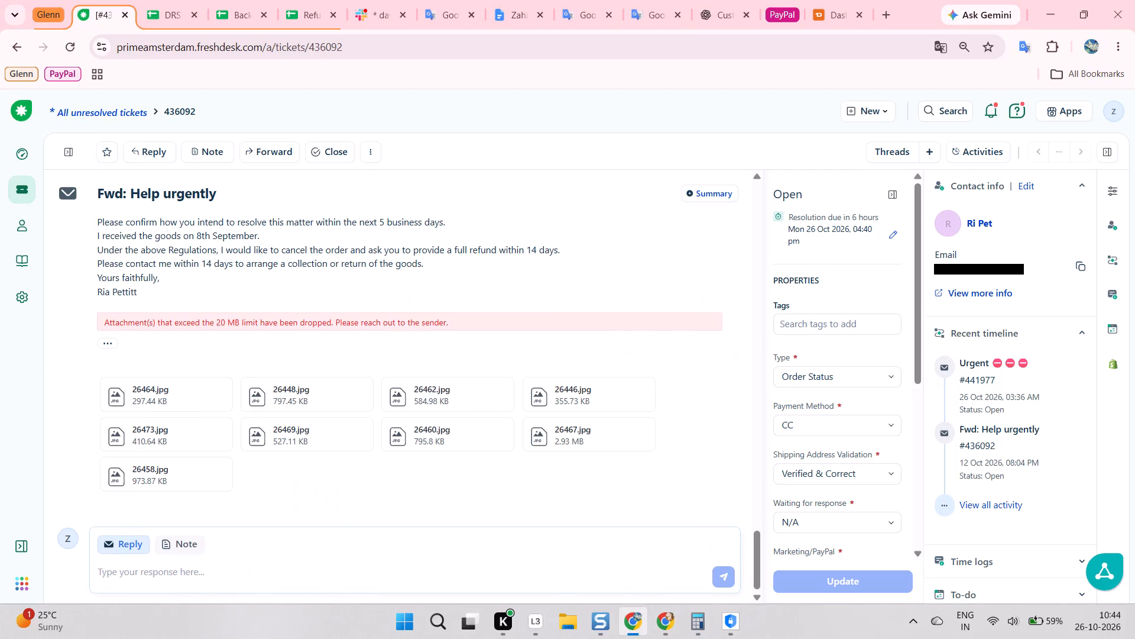
pyautogui.scroll(17, 474, 302)
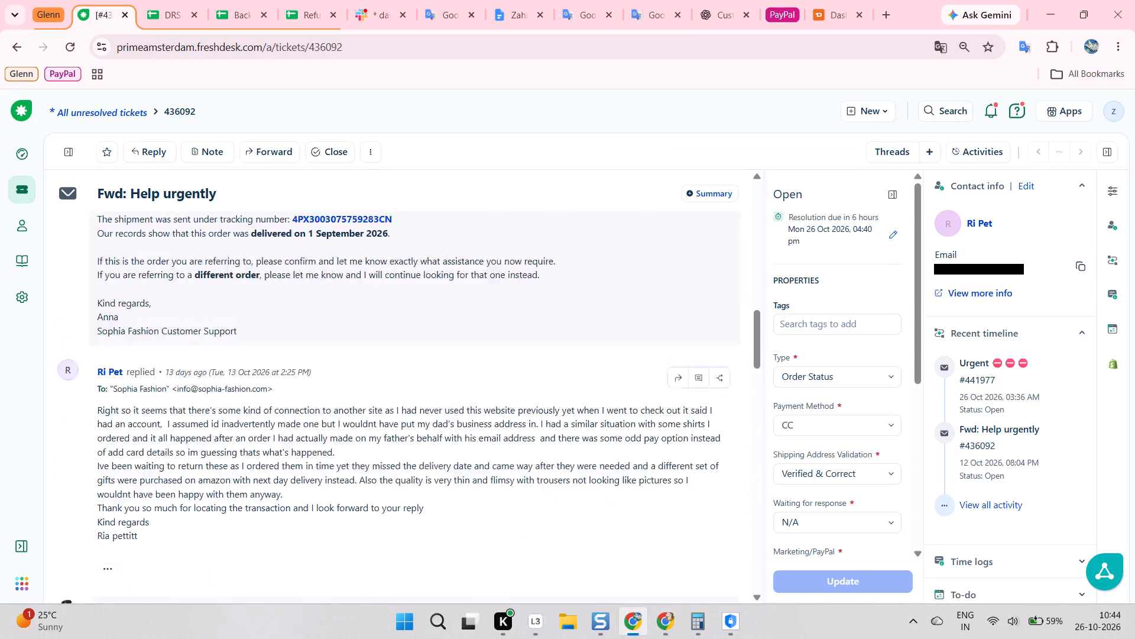
pyautogui.scroll(15, 479, 298)
pyautogui.scroll(1, 375, 308)
pyautogui.click(381, 302)
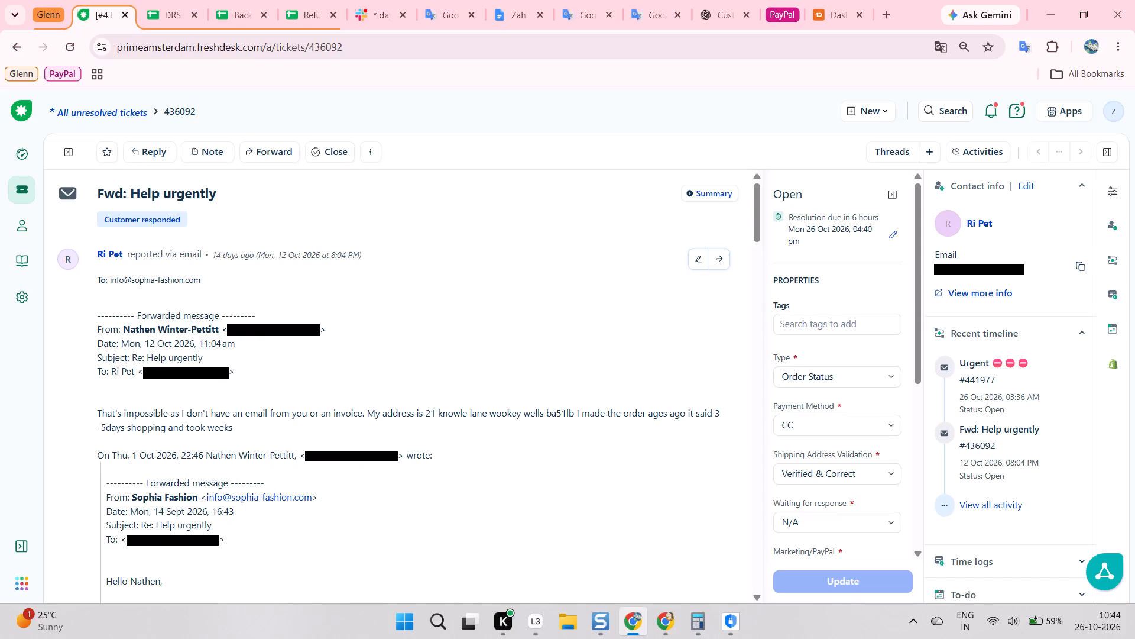
pyautogui.scroll(-4, 383, 297)
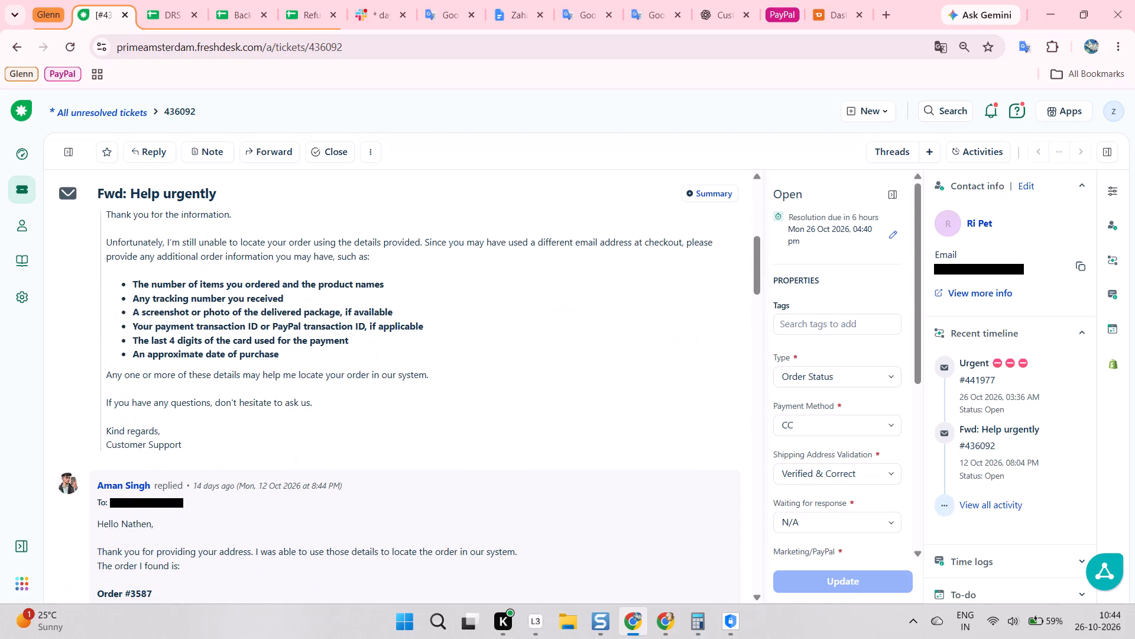
pyautogui.scroll(-2, 384, 294)
pyautogui.scroll(3, 384, 295)
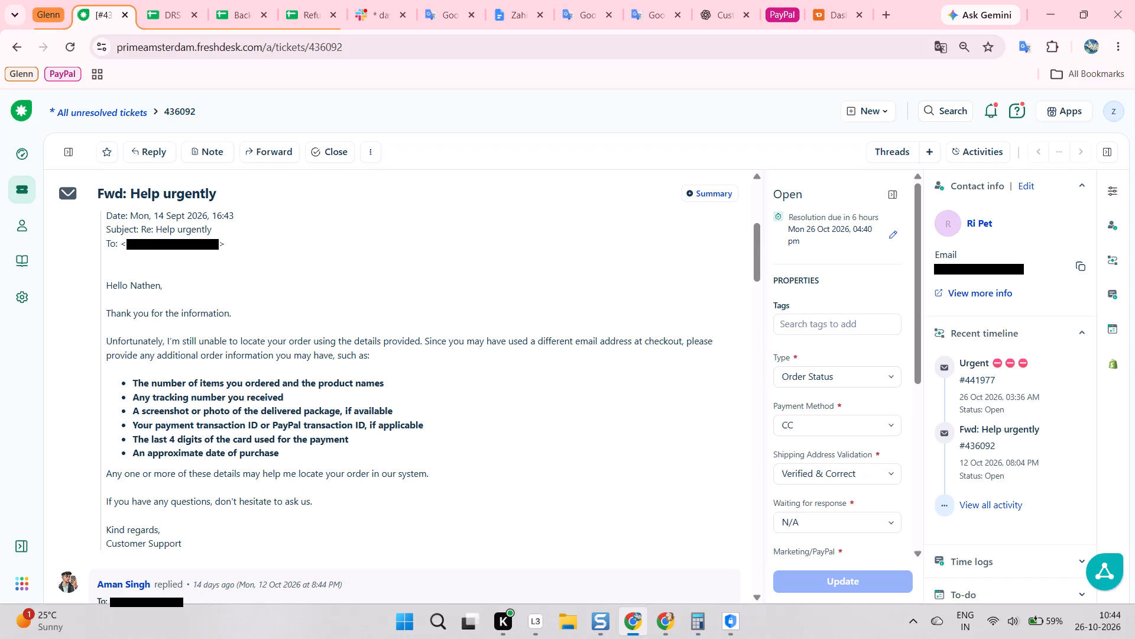
pyautogui.scroll(-2, 386, 300)
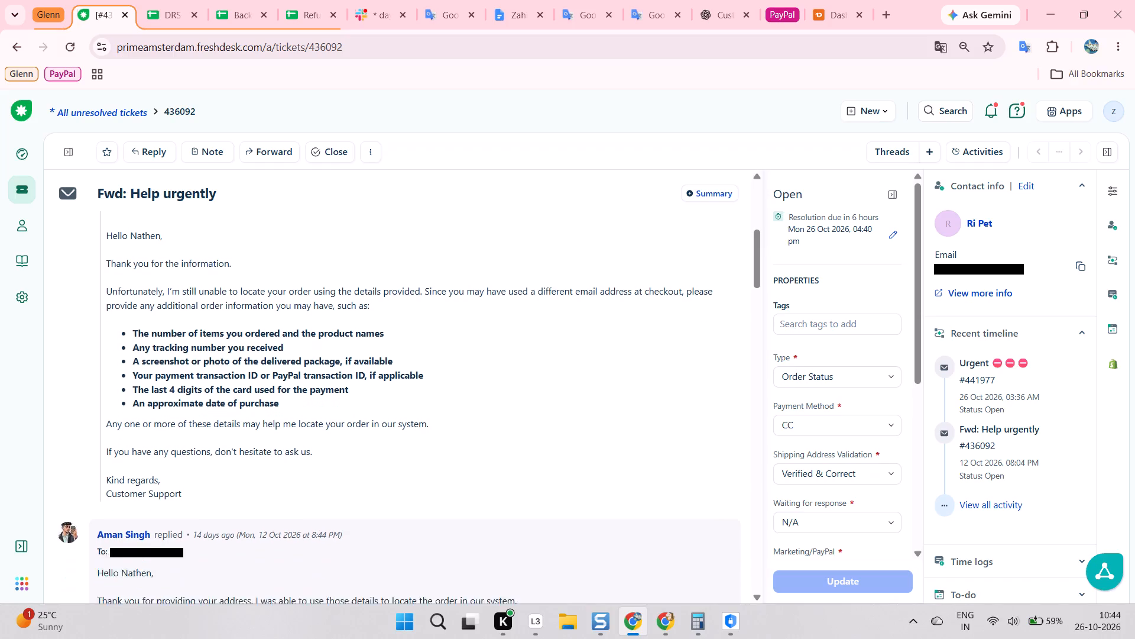
# Reread ticket 436092 from its first message through support's 12 Oct order details to the 13 Oct replies.
pyautogui.scroll(12, 386, 297)
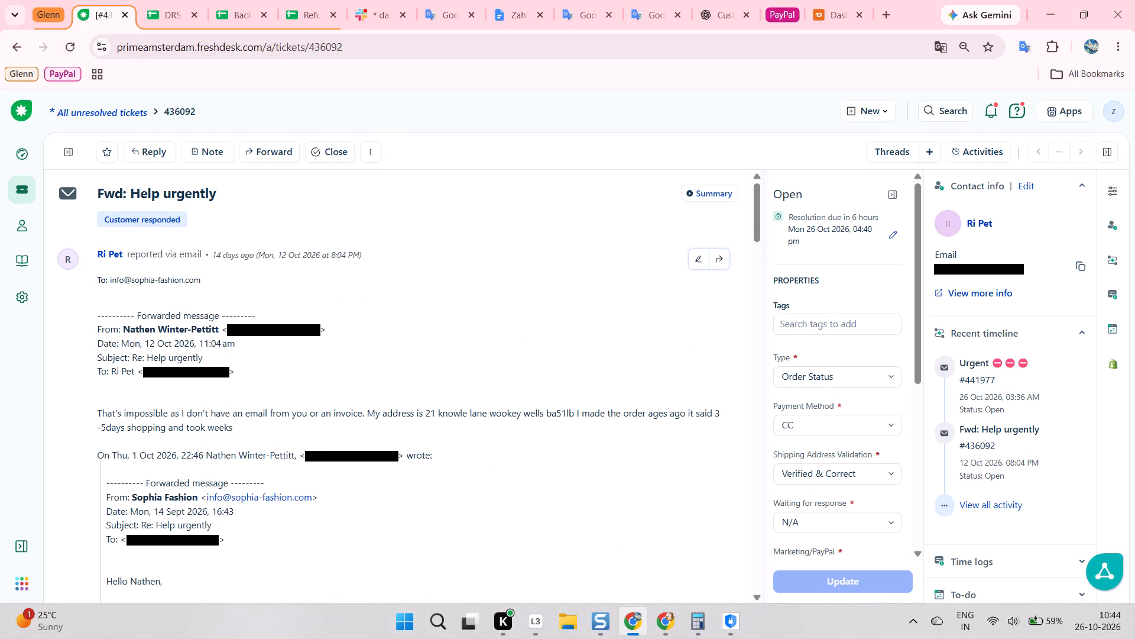
pyautogui.scroll(-2, 395, 290)
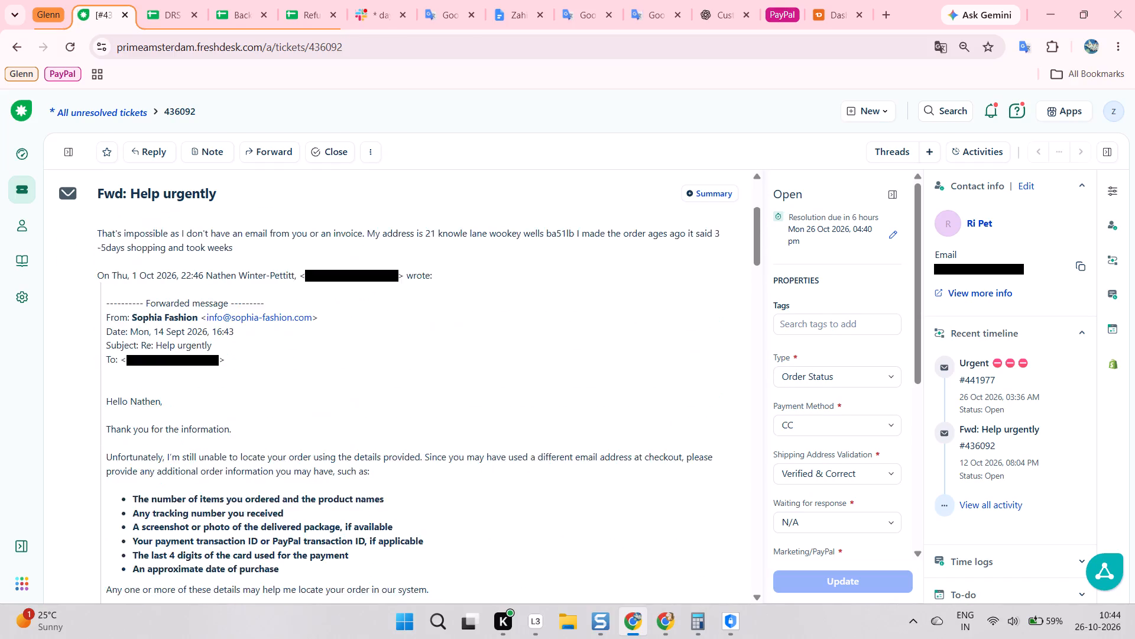
pyautogui.scroll(-6, 395, 292)
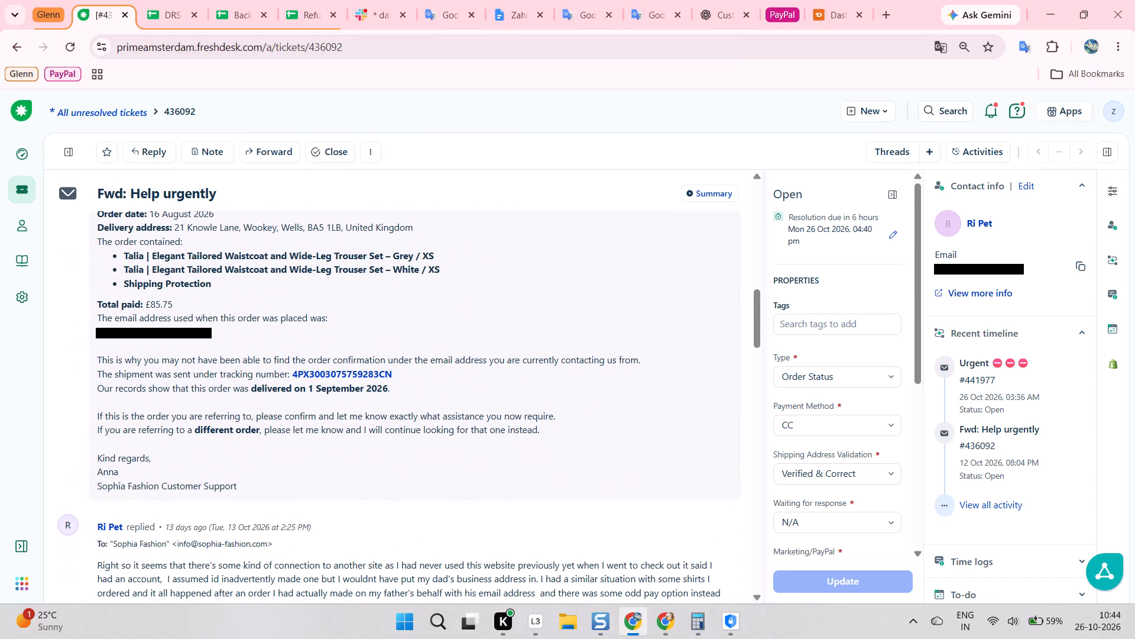
pyautogui.scroll(-3, 325, 305)
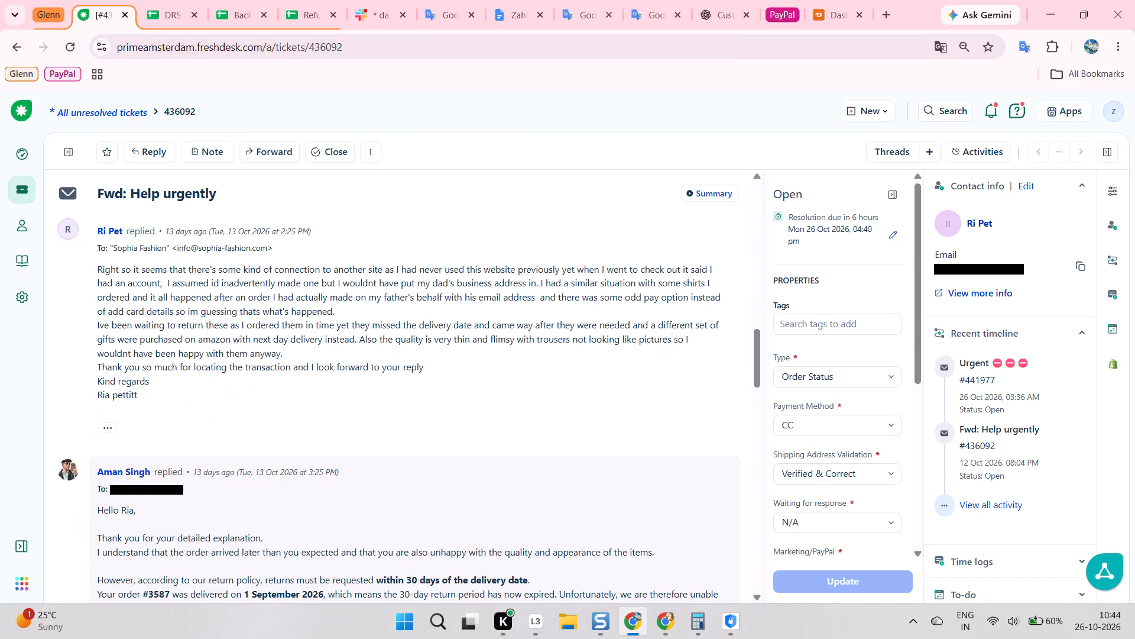
pyautogui.click(665, 627)
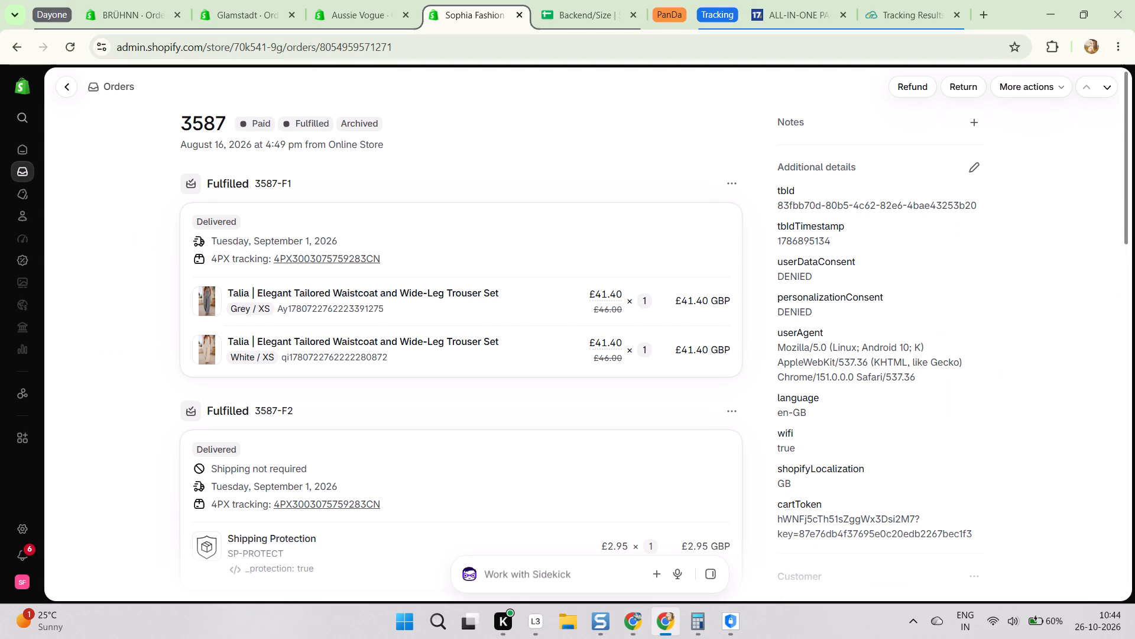
pyautogui.click(638, 630)
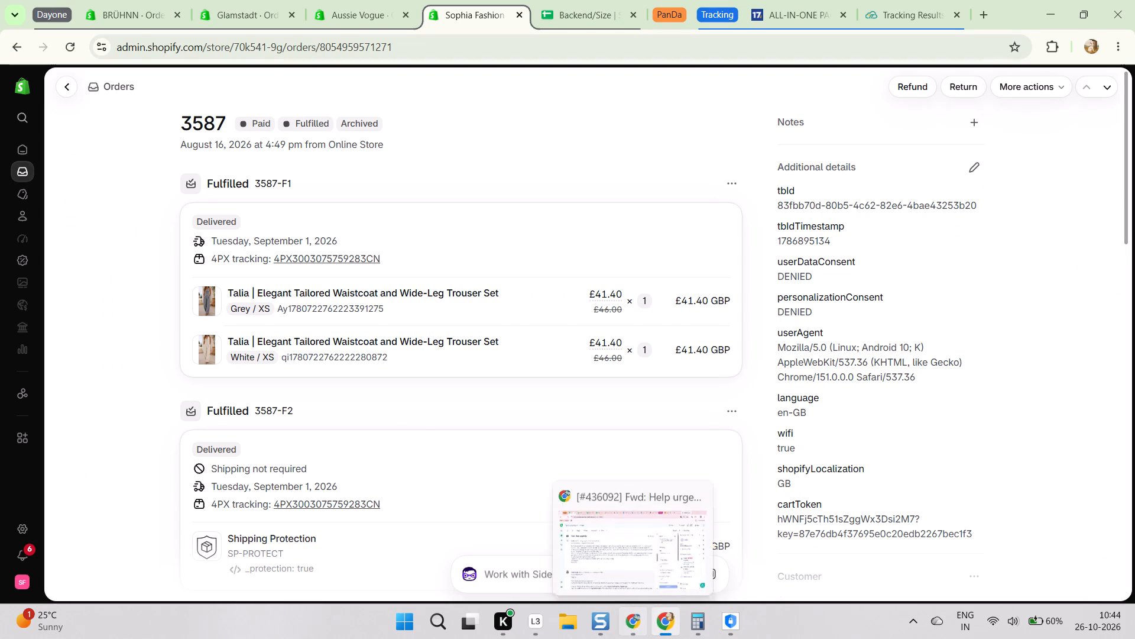
pyautogui.scroll(-1, 377, 405)
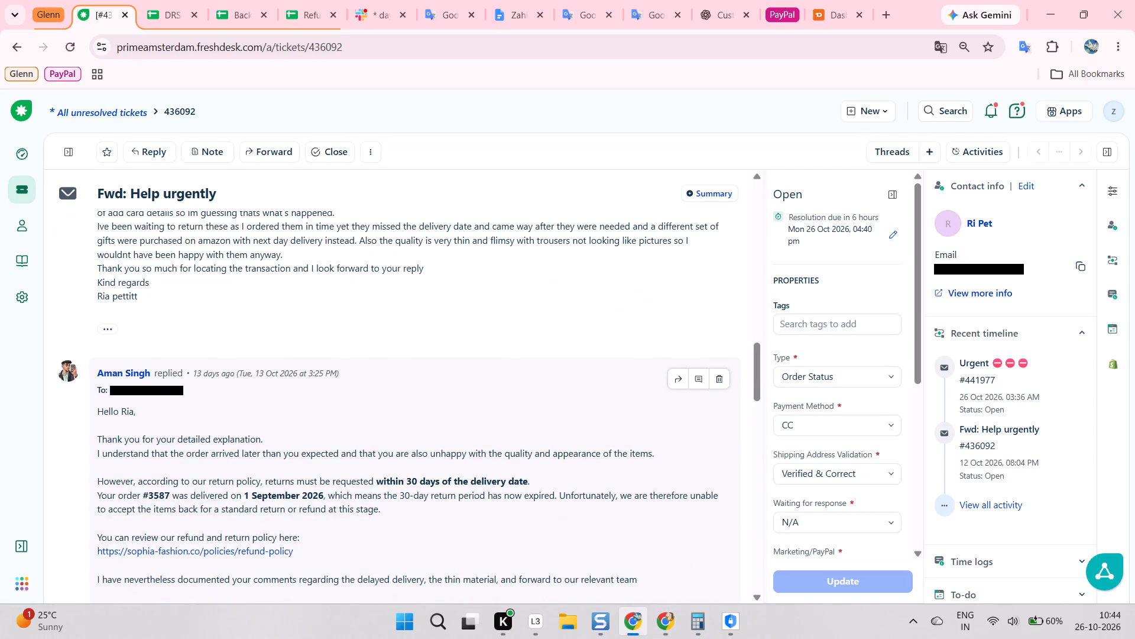
pyautogui.scroll(-3, 395, 383)
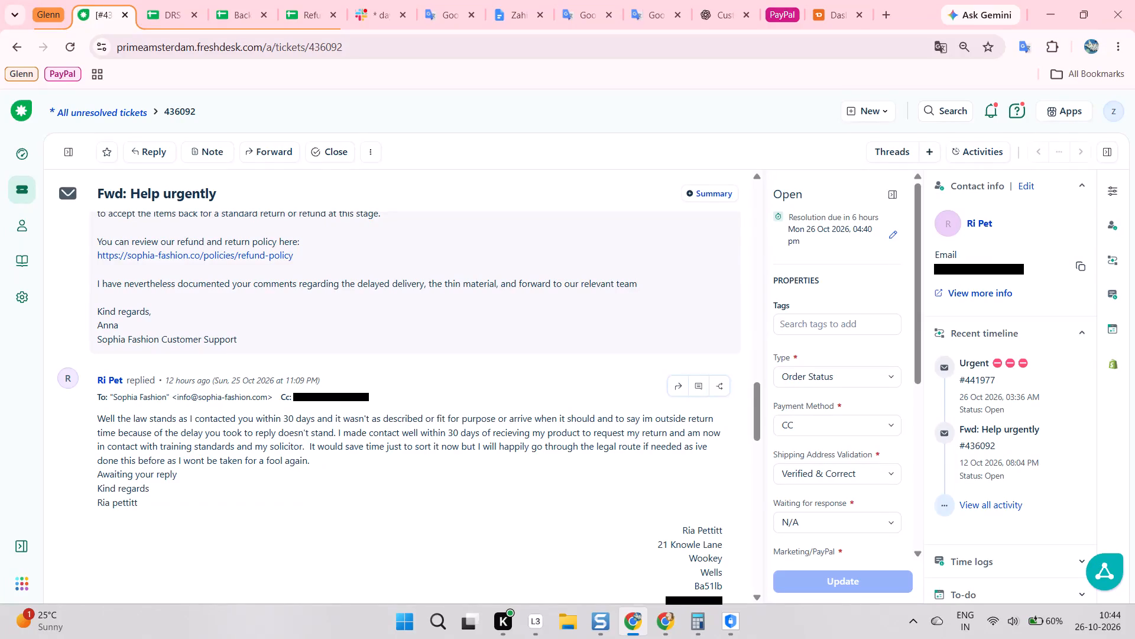
pyautogui.click(659, 628)
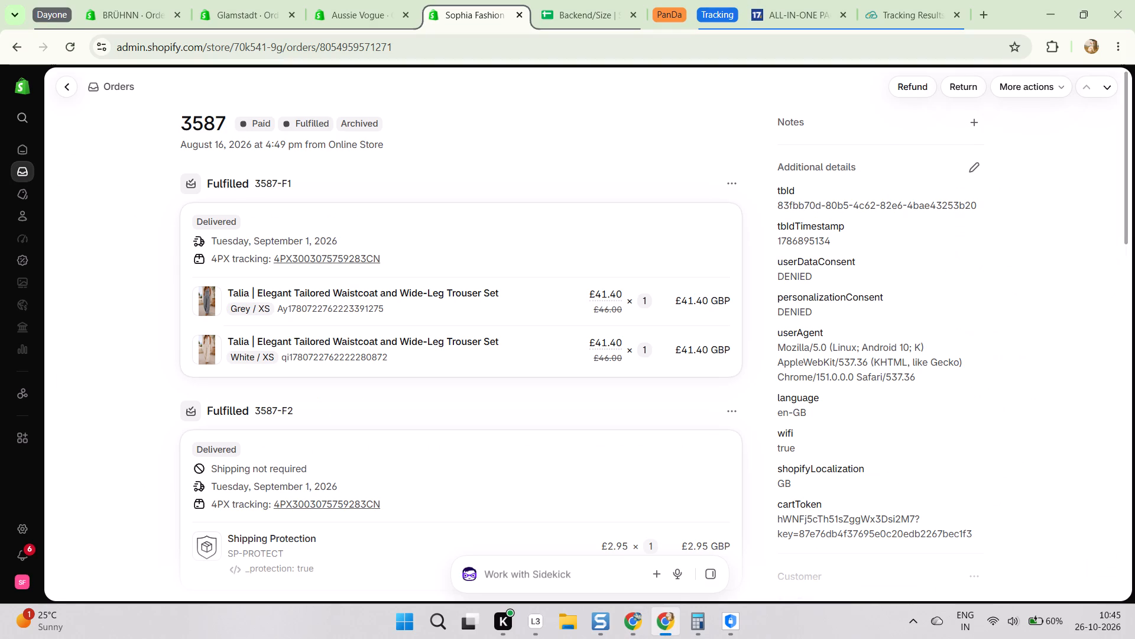
pyautogui.click(633, 622)
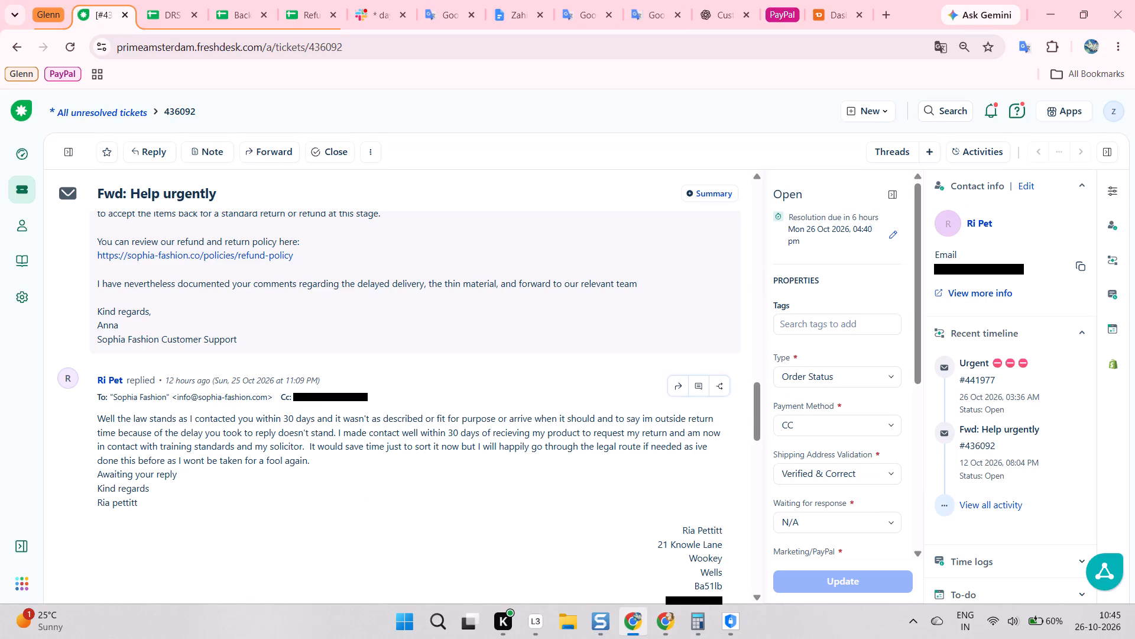
pyautogui.scroll(1, 427, 456)
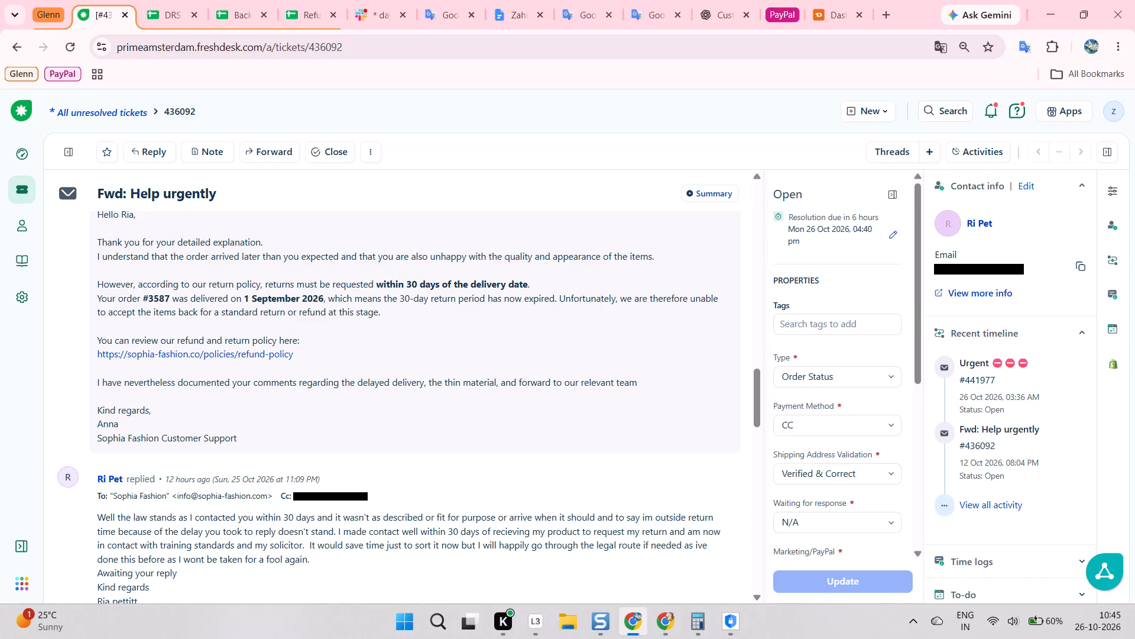
pyautogui.scroll(-1, 530, 465)
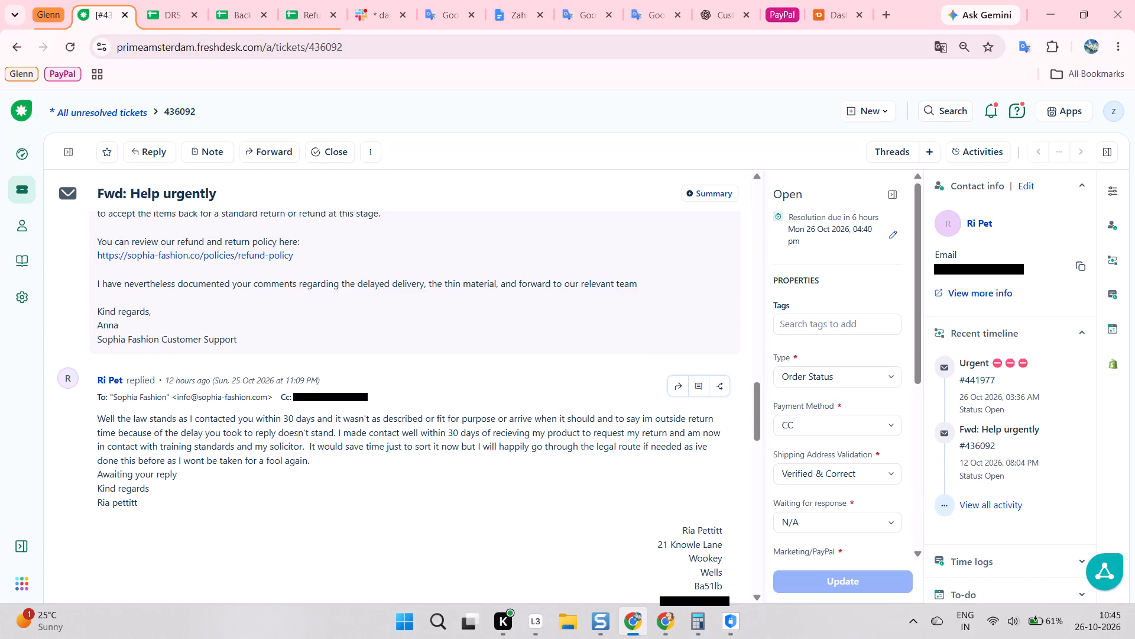
# Skim the 25 Oct message down to its attachments, and reread its opening paragraph about contacting support within 30 days.
pyautogui.scroll(-9, 429, 395)
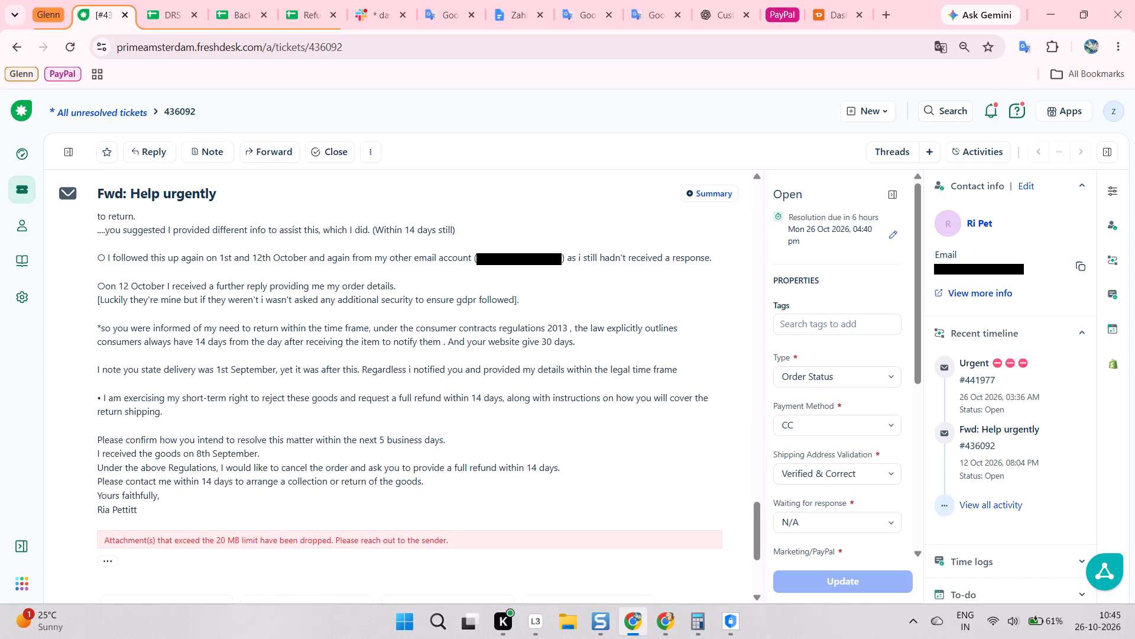
pyautogui.scroll(-4, 401, 358)
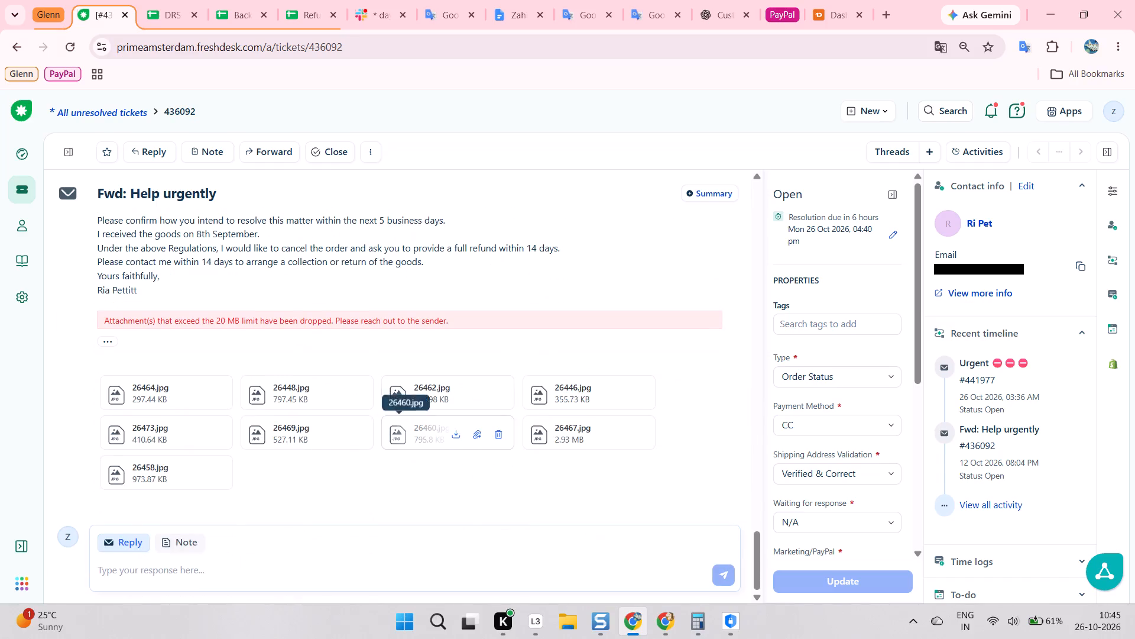
pyautogui.scroll(7, 399, 438)
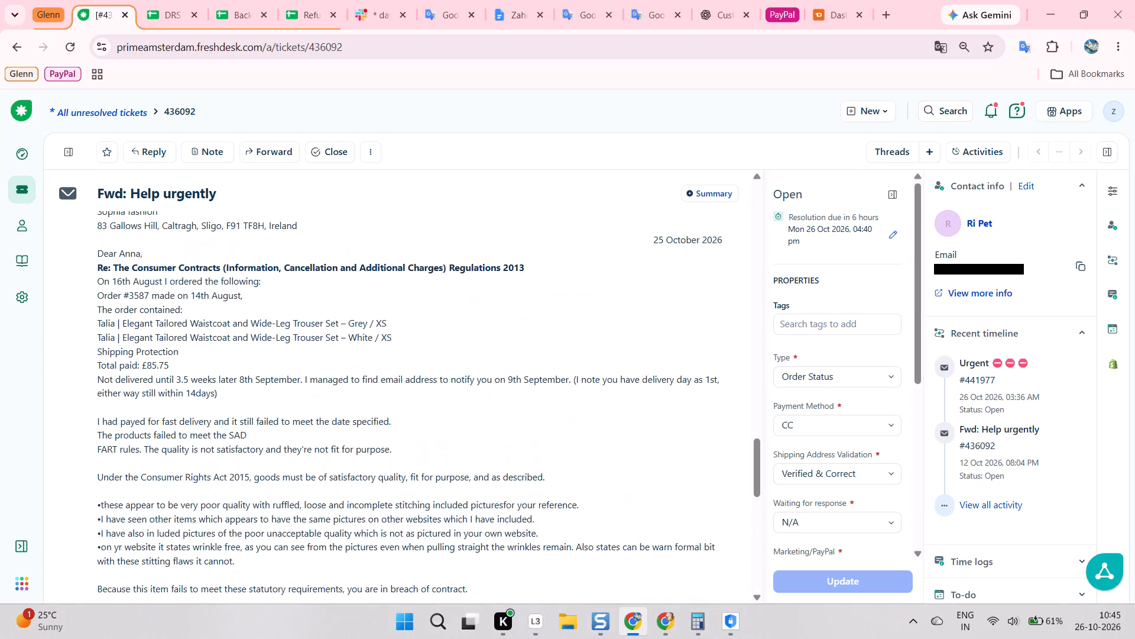
pyautogui.scroll(2, 398, 435)
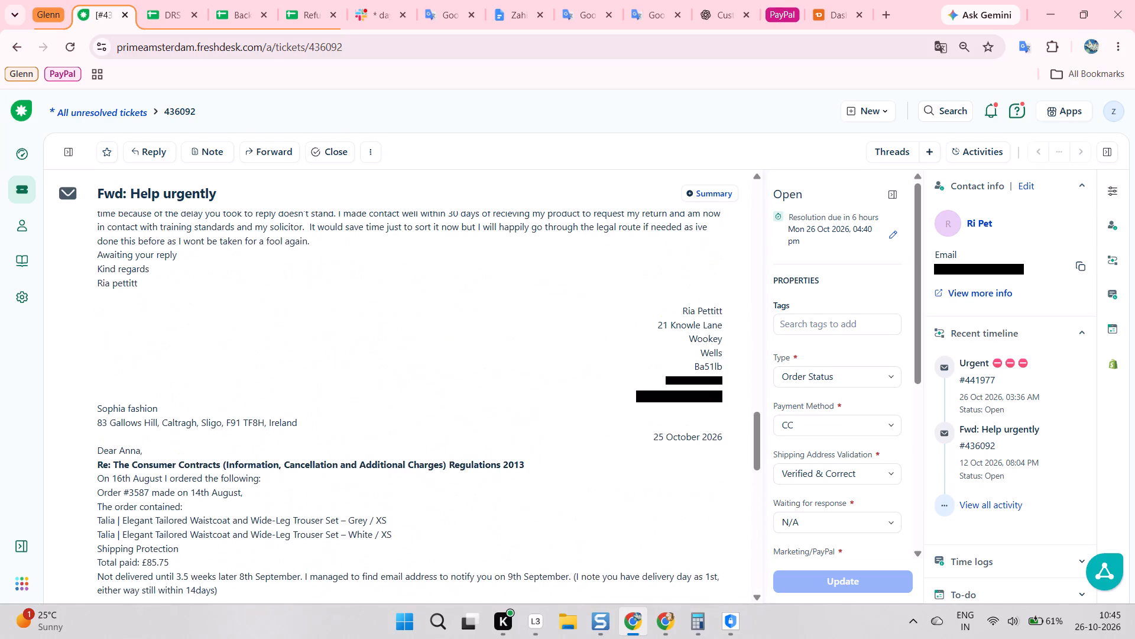
pyautogui.scroll(1, 401, 434)
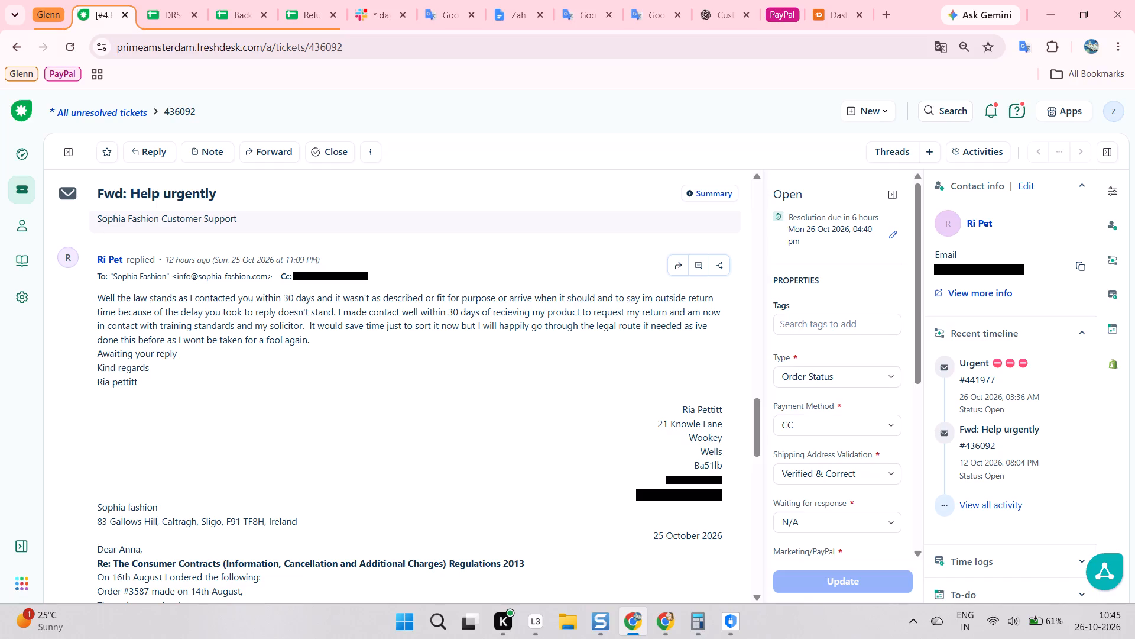
pyautogui.click(168, 316)
pyautogui.click(235, 313)
pyautogui.click(284, 315)
pyautogui.click(327, 317)
pyautogui.doubleClick(379, 317)
pyautogui.click(407, 319)
pyautogui.click(437, 318)
pyautogui.click(505, 321)
pyautogui.click(531, 320)
pyautogui.click(592, 321)
pyautogui.click(631, 322)
# Read the 25 Oct letter's order details, delivery complaint and bulleted points on quality, pictures and the wrinkle-free claim.
pyautogui.scroll(-2, 384, 360)
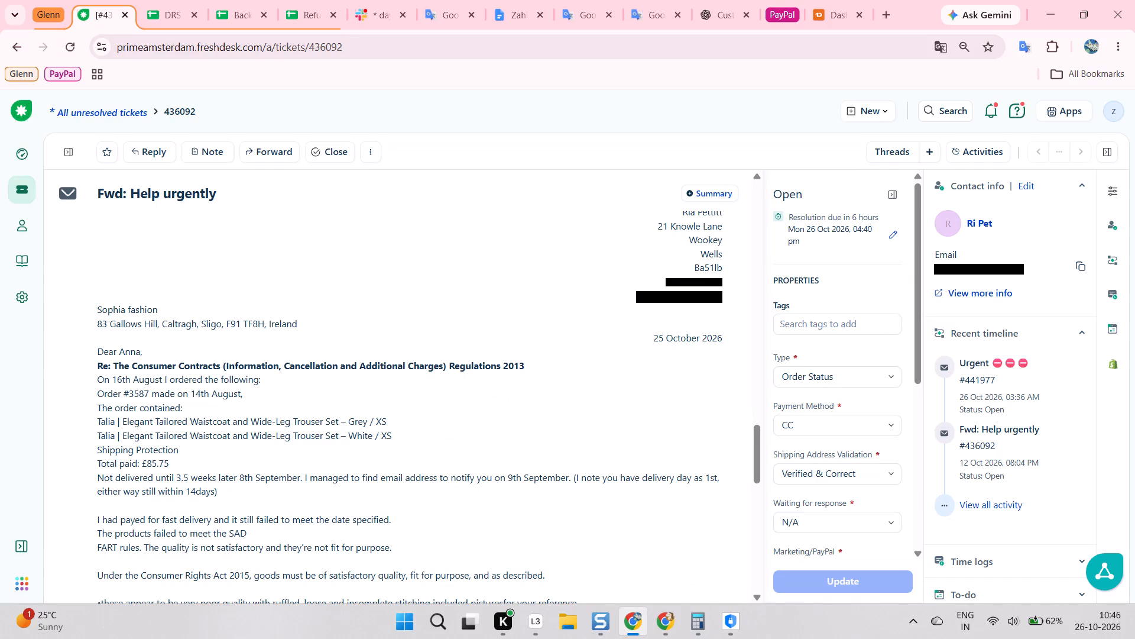
pyautogui.scroll(-2, 317, 358)
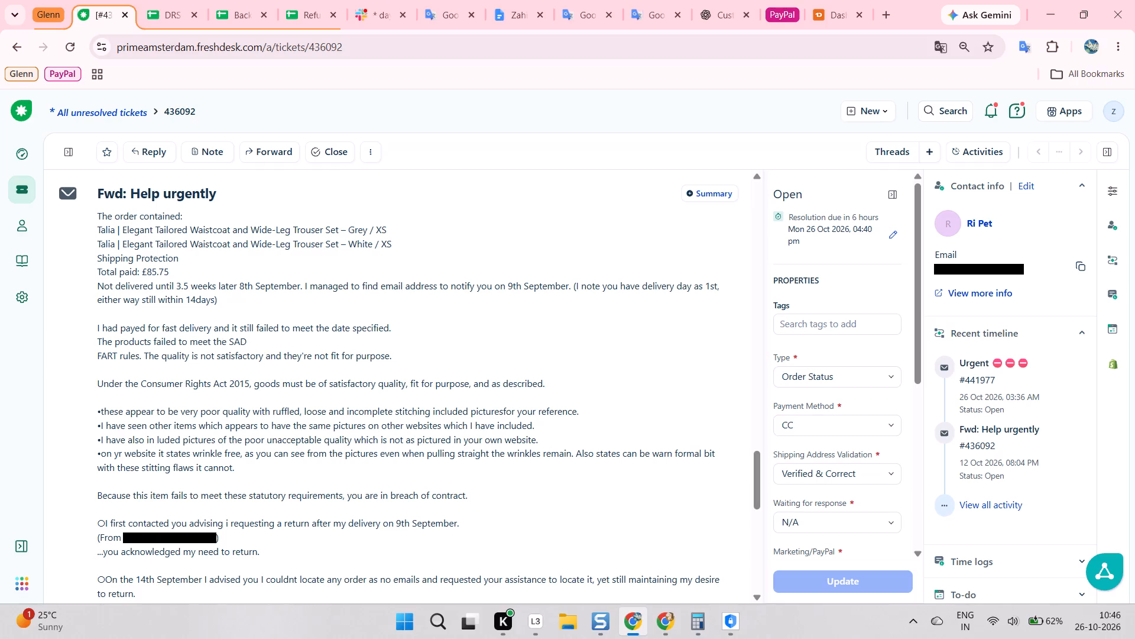
pyautogui.click(255, 324)
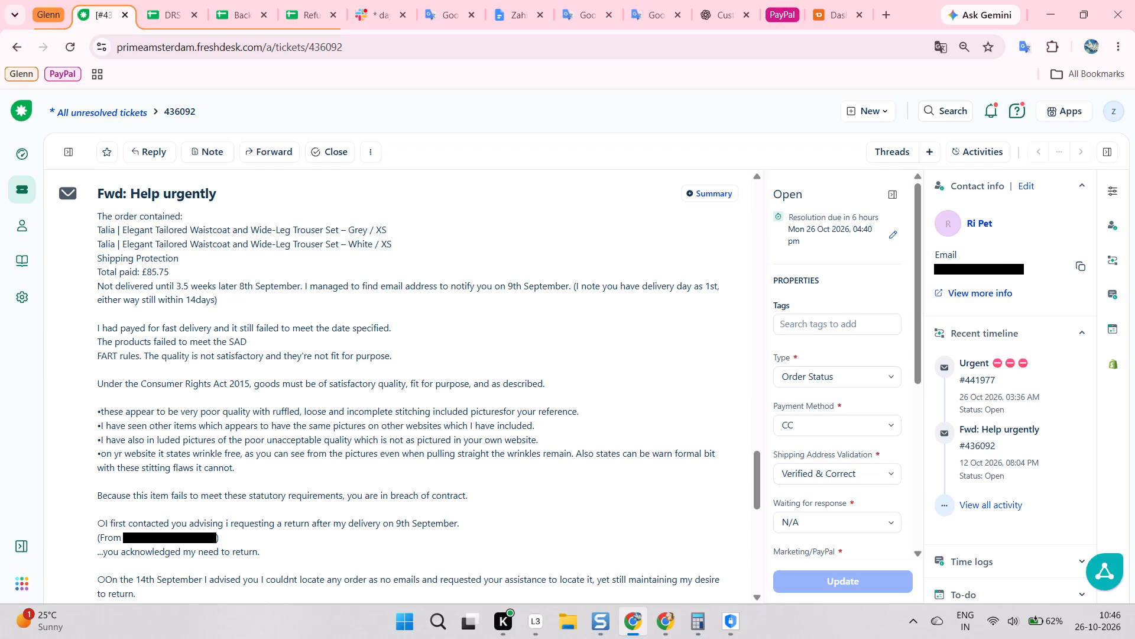
pyautogui.click(255, 324)
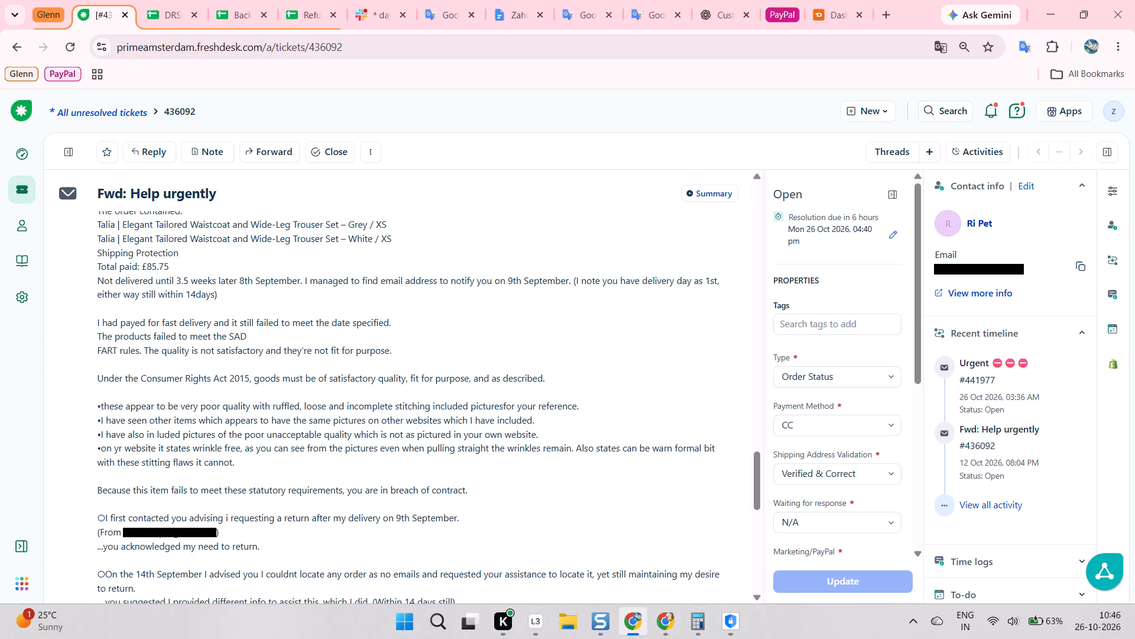
pyautogui.tripleClick(285, 421)
pyautogui.click(287, 421)
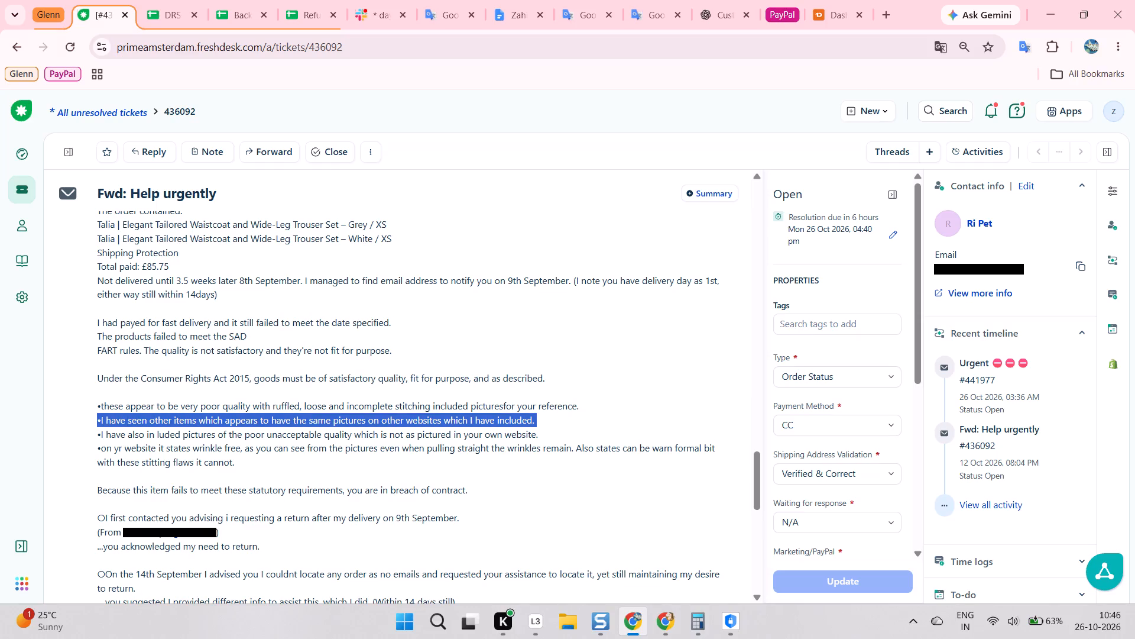
pyautogui.tripleClick(193, 437)
pyautogui.tripleClick(193, 434)
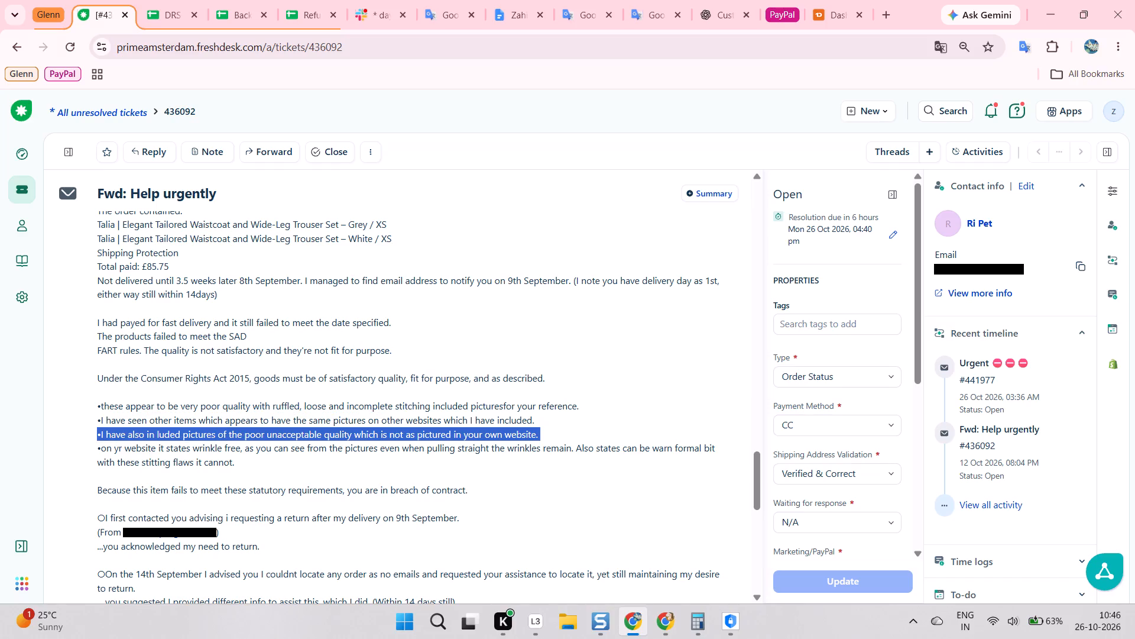
pyautogui.tripleClick(159, 456)
pyautogui.click(159, 456)
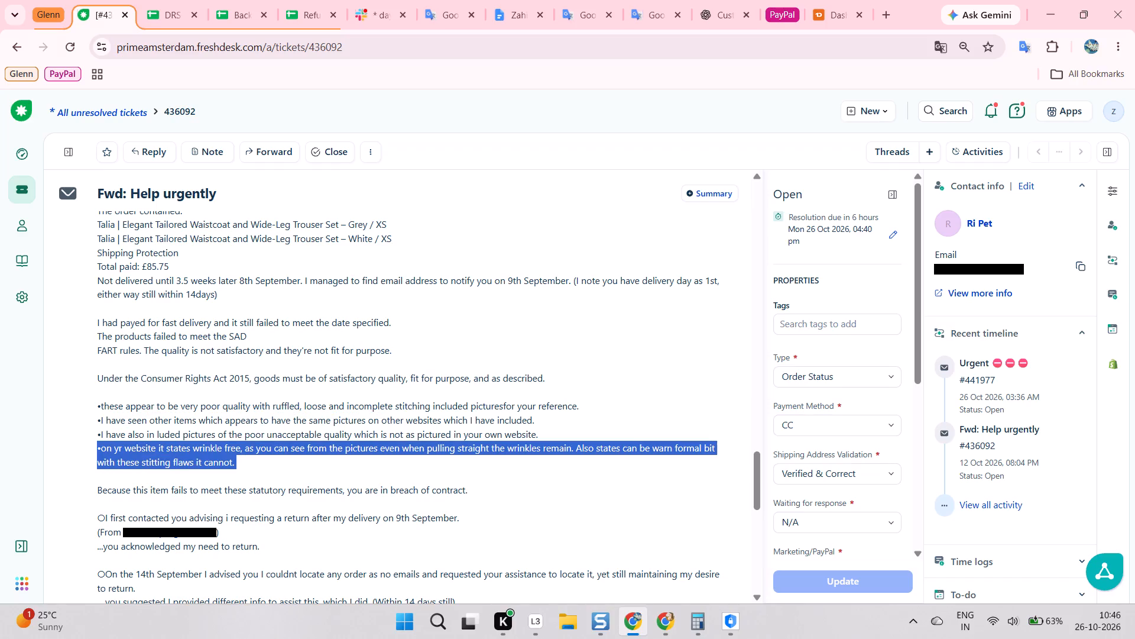
# Read the rest of the letter, covering the contact timeline, the legal return period and the full refund request.
pyautogui.scroll(-2, 122, 418)
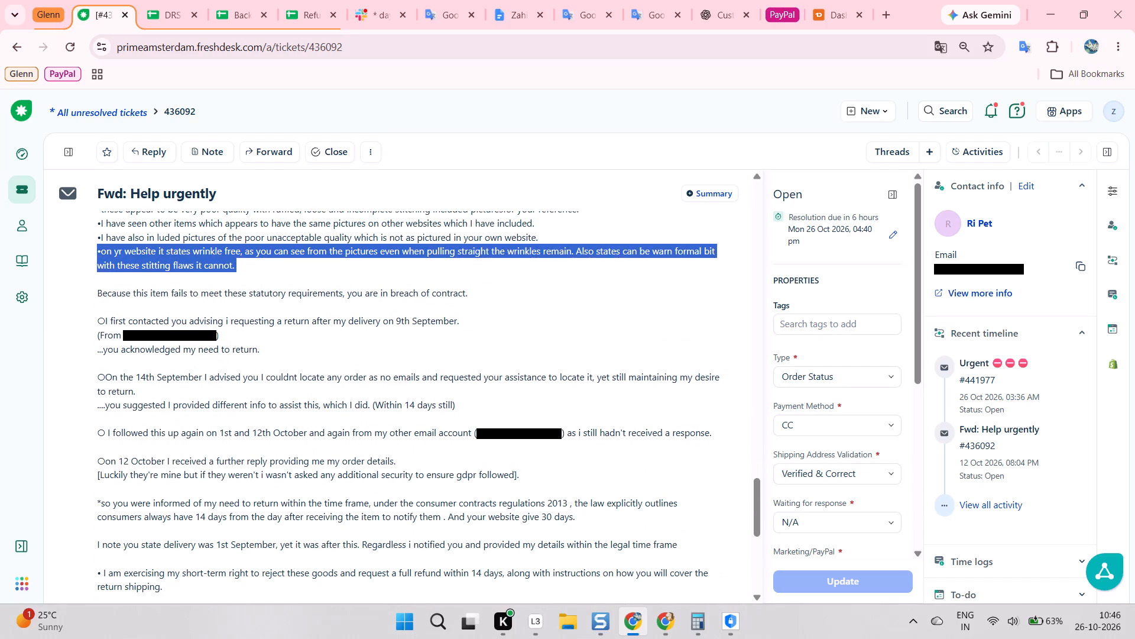
pyautogui.scroll(-1, 161, 406)
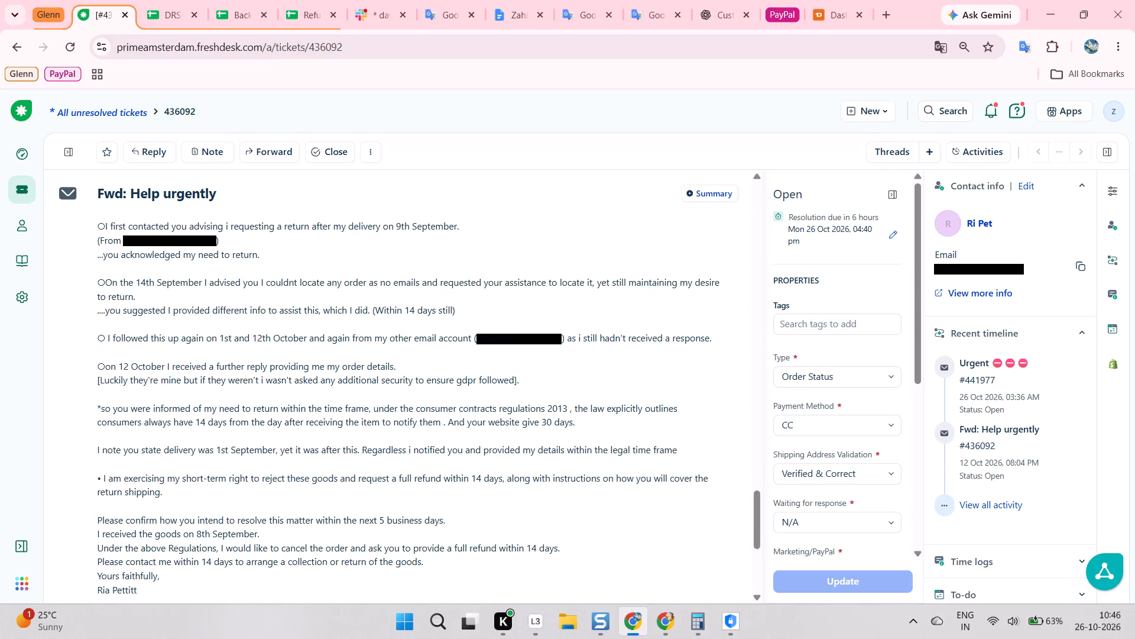
pyautogui.scroll(-1, 173, 405)
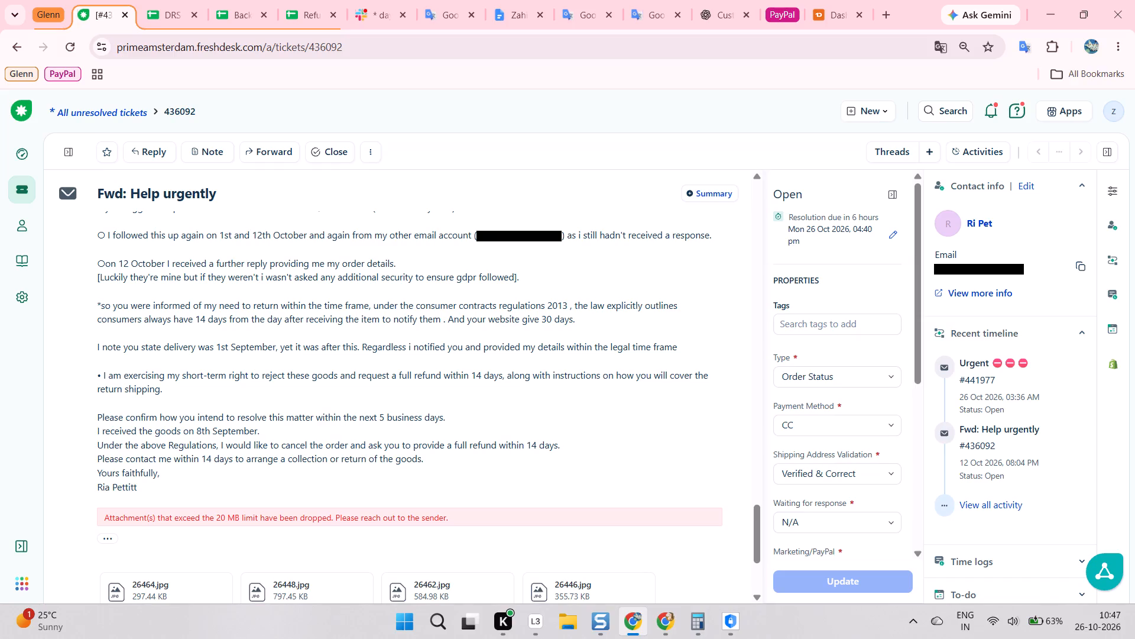
pyautogui.scroll(-5, 836, 444)
pyautogui.scroll(-3, 606, 414)
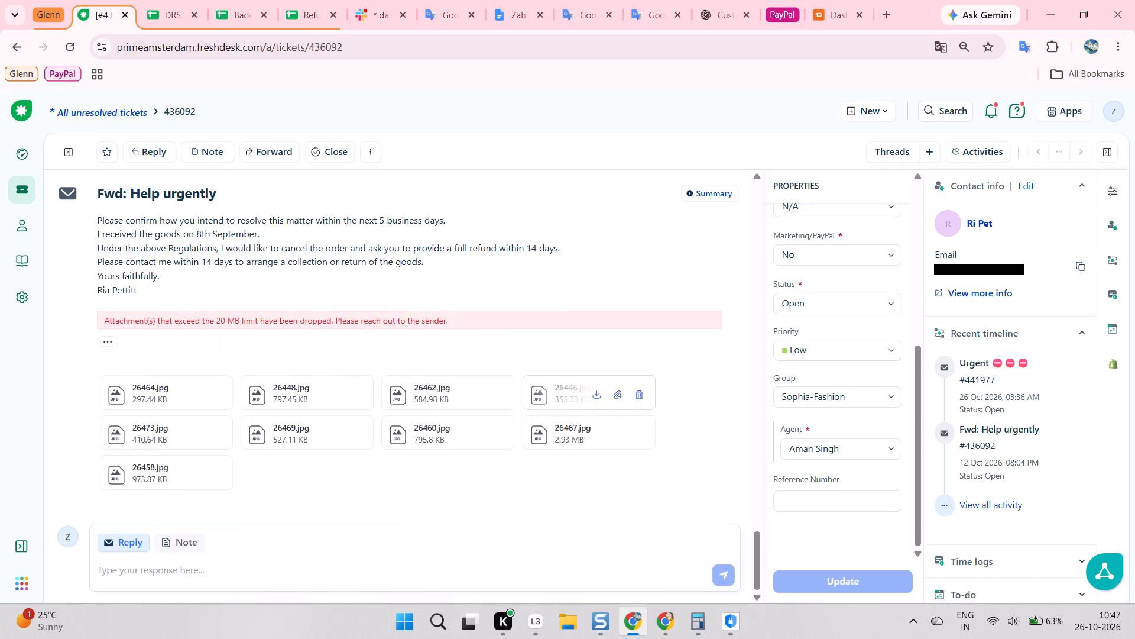
# Look through the images attached to the 25 Oct message, from 26464.jpg to 26458.jpg, and close the preview.
pyautogui.click(113, 390)
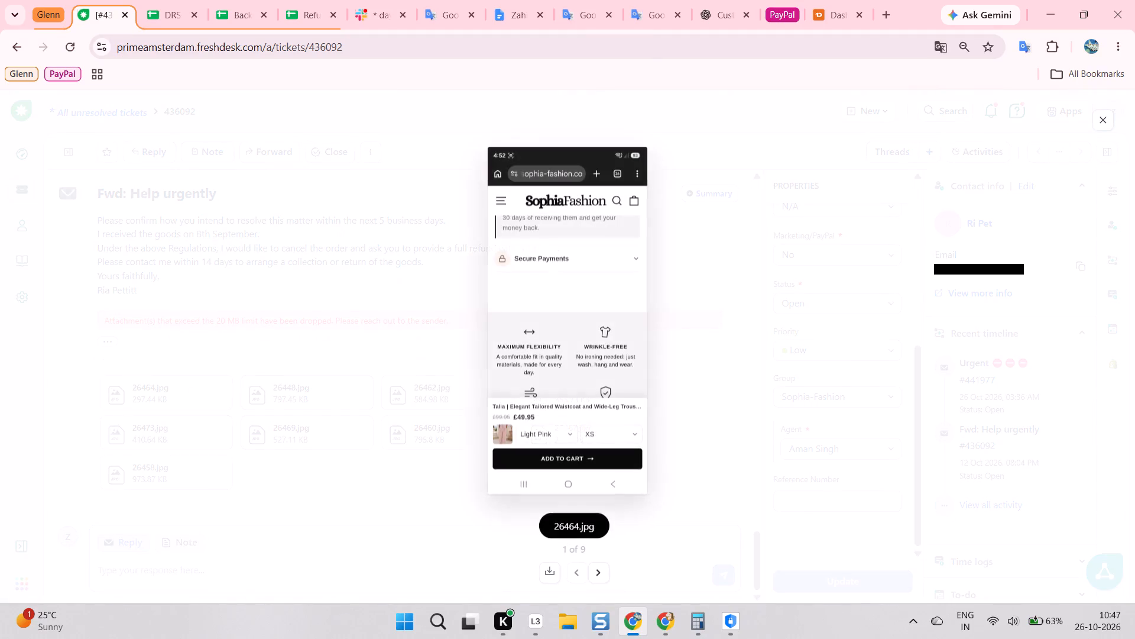
pyautogui.click(595, 567)
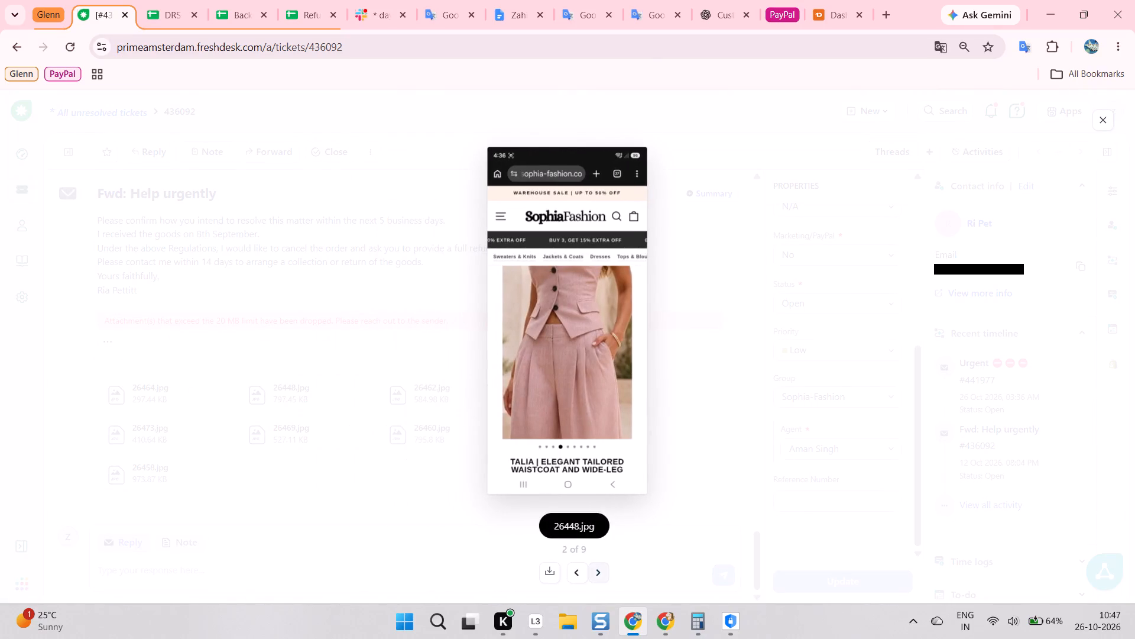
pyautogui.click(595, 567)
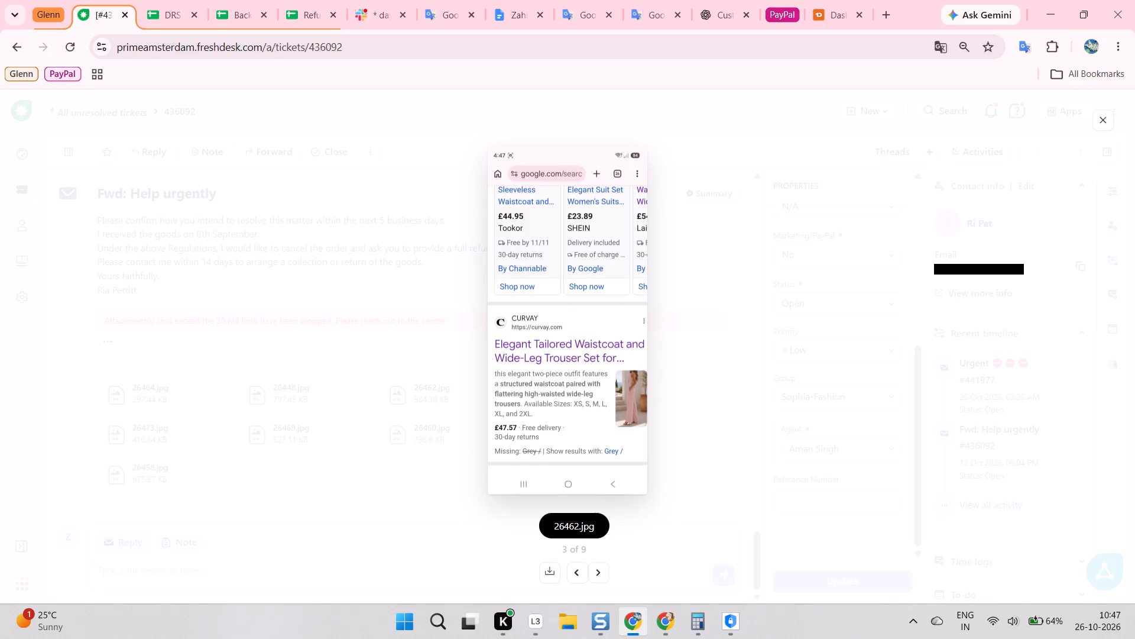
pyautogui.click(591, 570)
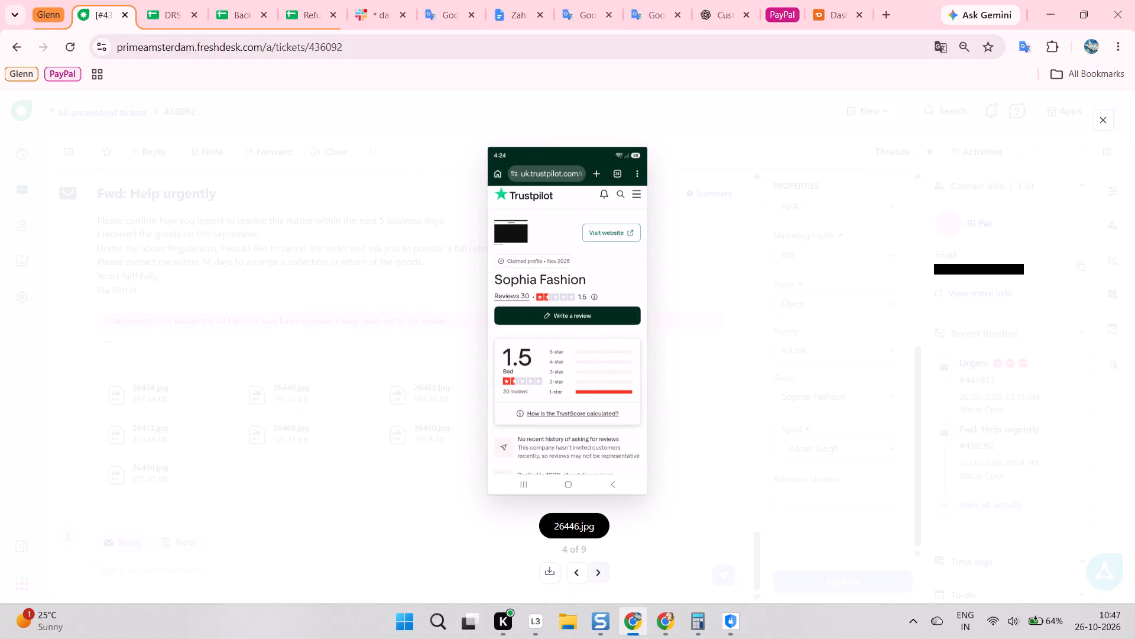
pyautogui.click(595, 569)
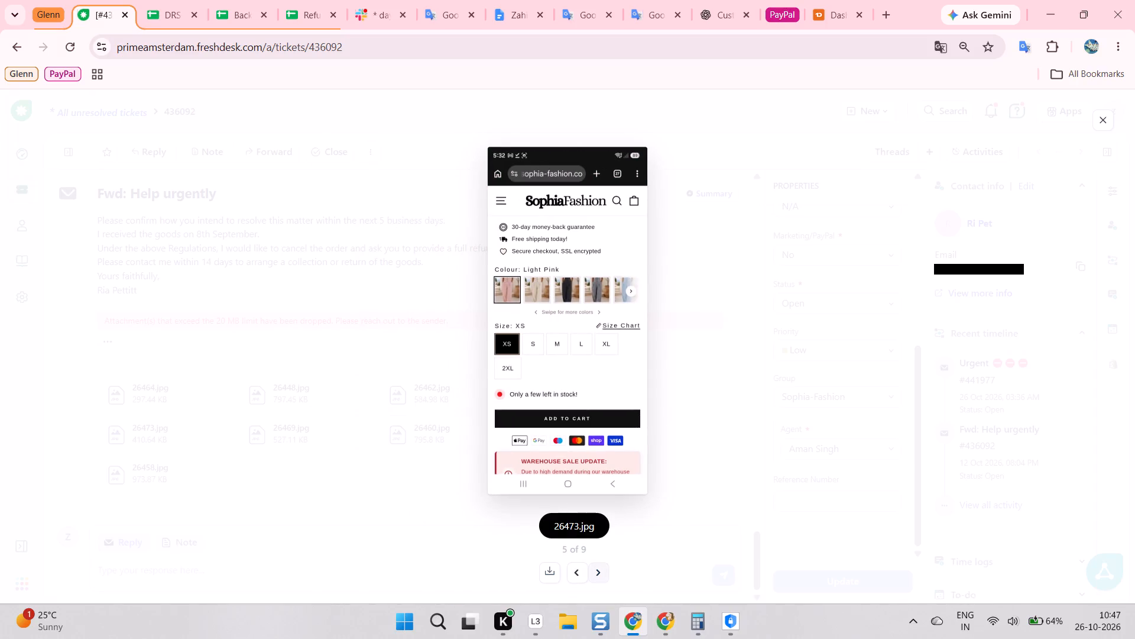
pyautogui.click(595, 566)
pyautogui.click(595, 566)
pyautogui.click(595, 566)
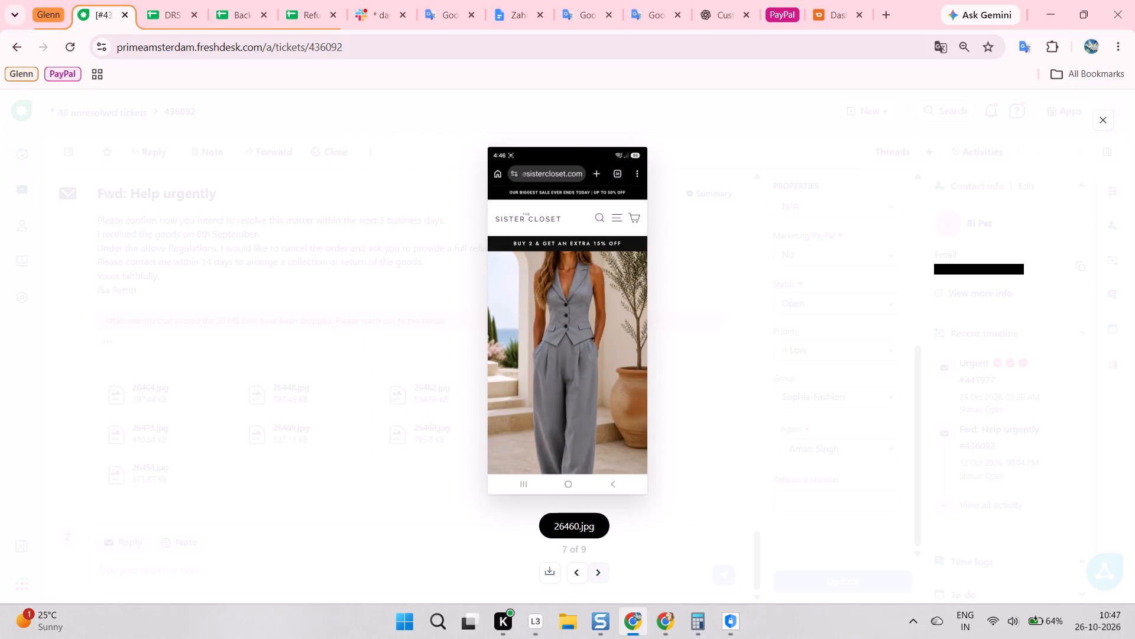
pyautogui.click(595, 566)
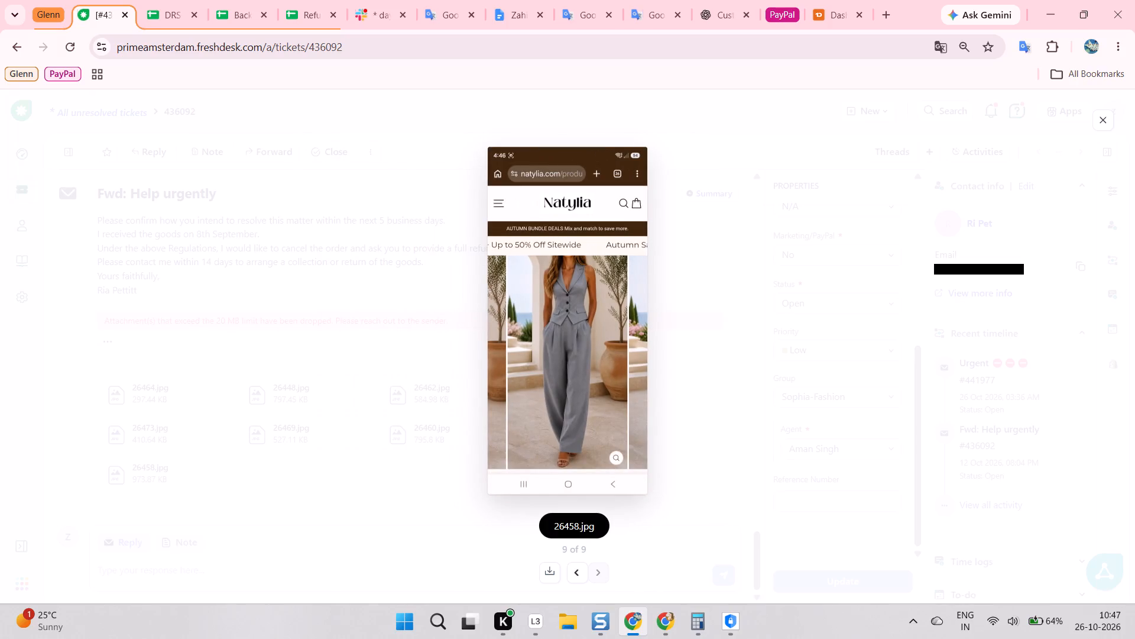
pyautogui.click(596, 563)
pyautogui.click(277, 401)
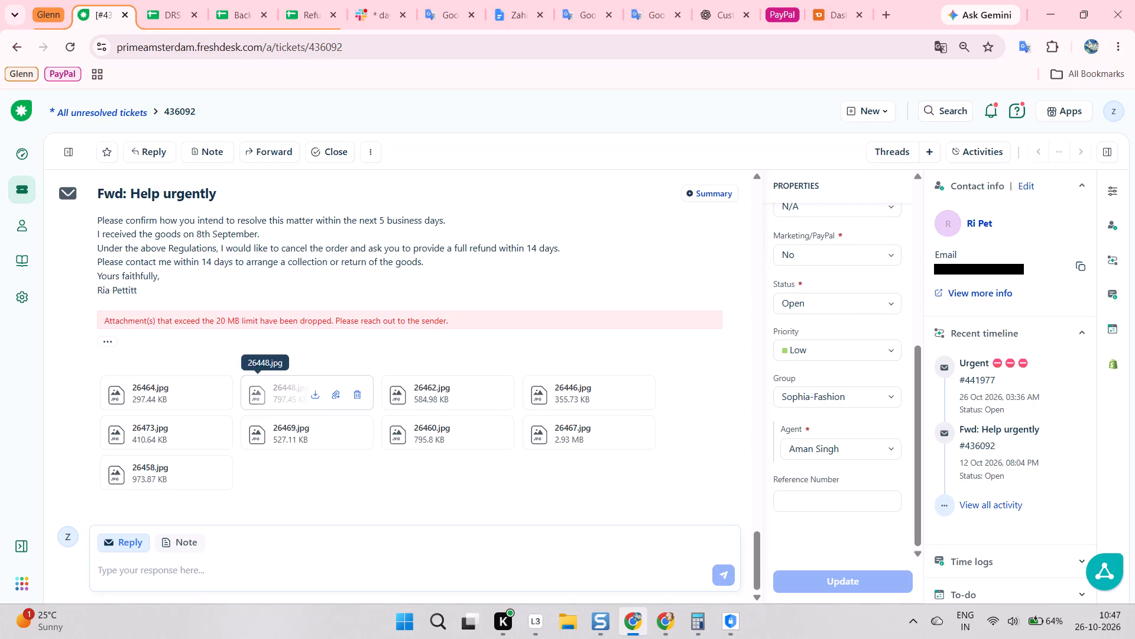
pyautogui.scroll(15, 279, 387)
pyautogui.scroll(-1, 236, 360)
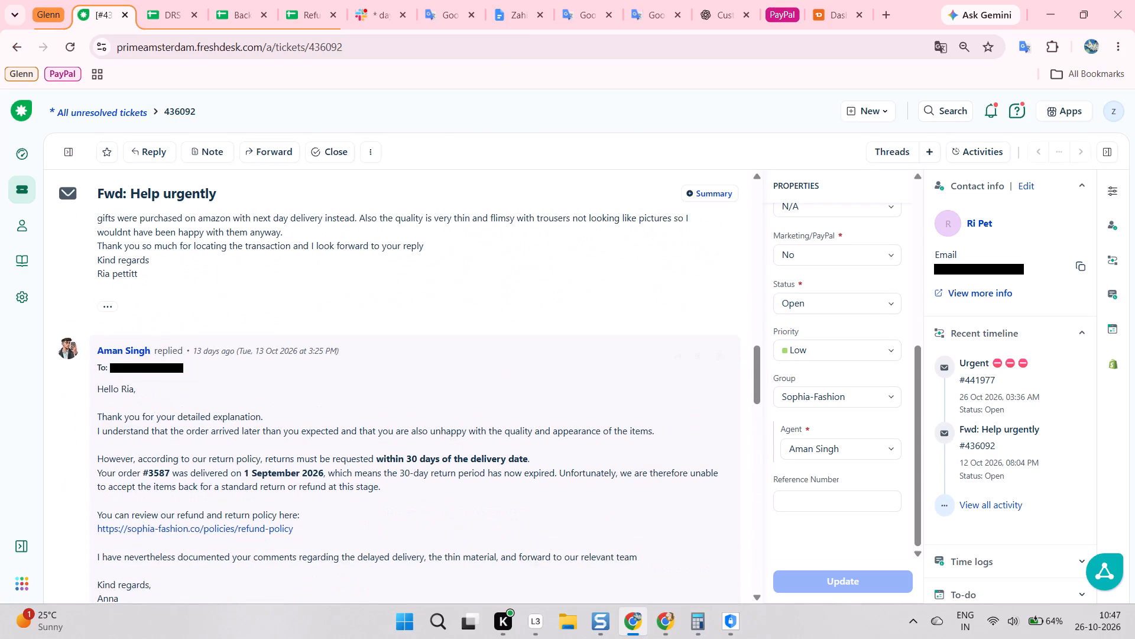
pyautogui.scroll(-2, 236, 361)
pyautogui.scroll(10, 236, 362)
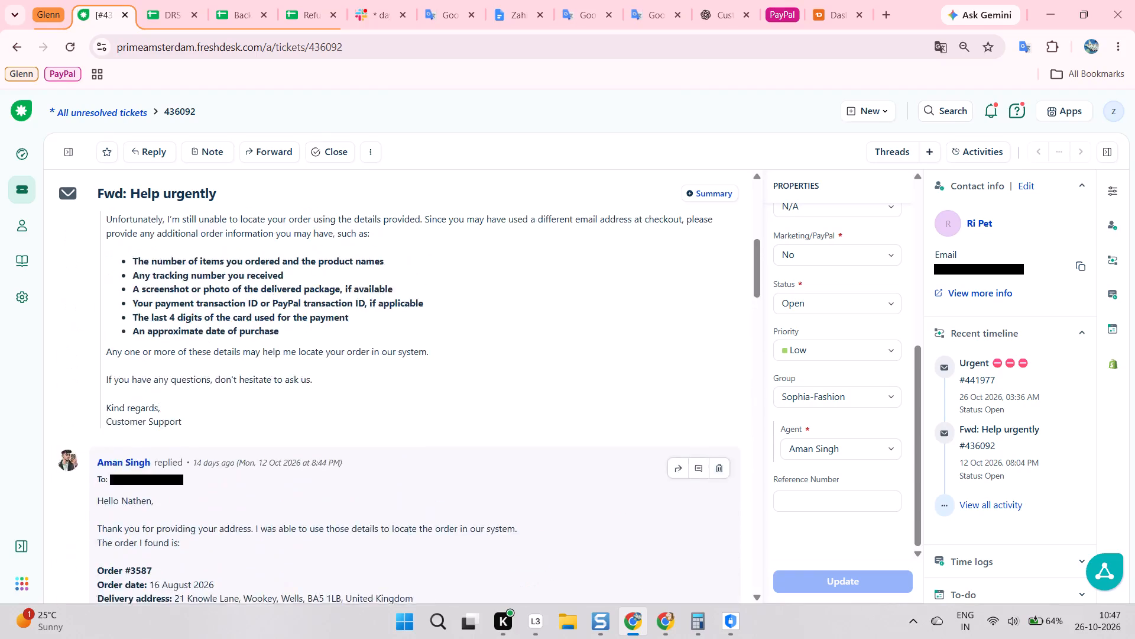
pyautogui.scroll(-3, 239, 364)
pyautogui.scroll(9, 245, 362)
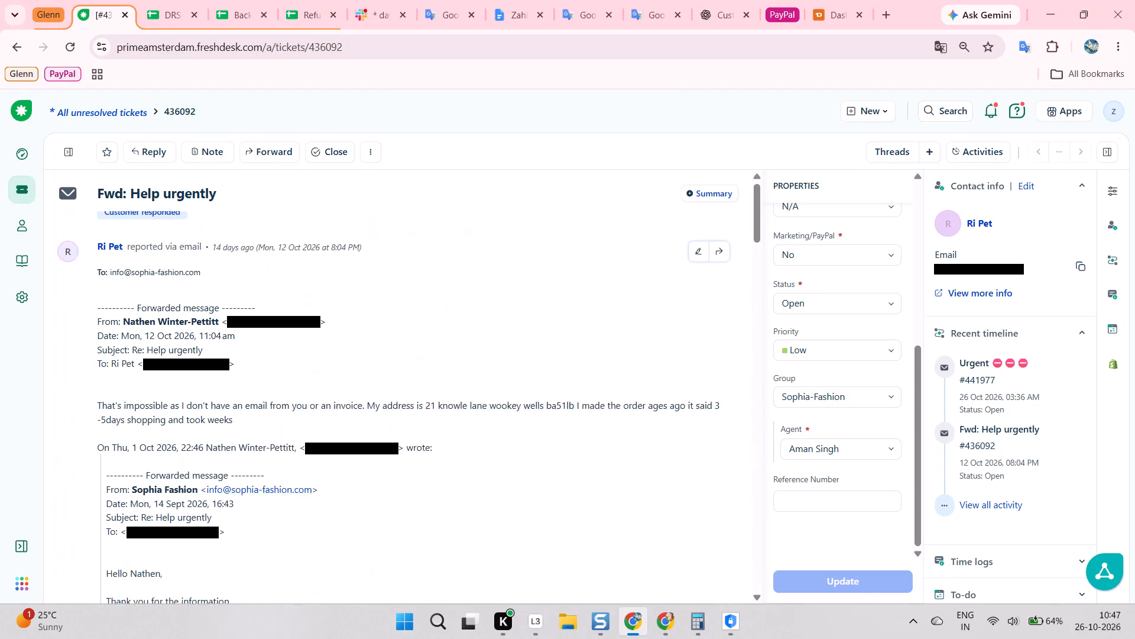
pyautogui.scroll(6, 266, 369)
pyautogui.scroll(-10, 351, 398)
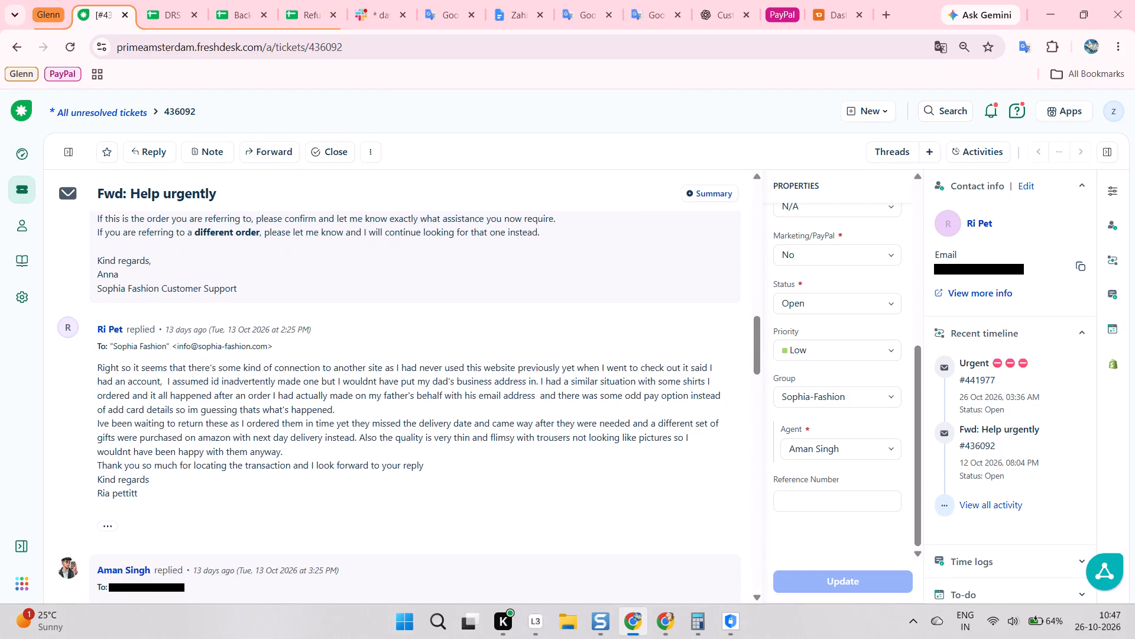
# Open the same customer's ticket 441977, "Urgent", skim its image attachments, and return to ticket 436092.
pyautogui.click(992, 351)
pyautogui.click(984, 362)
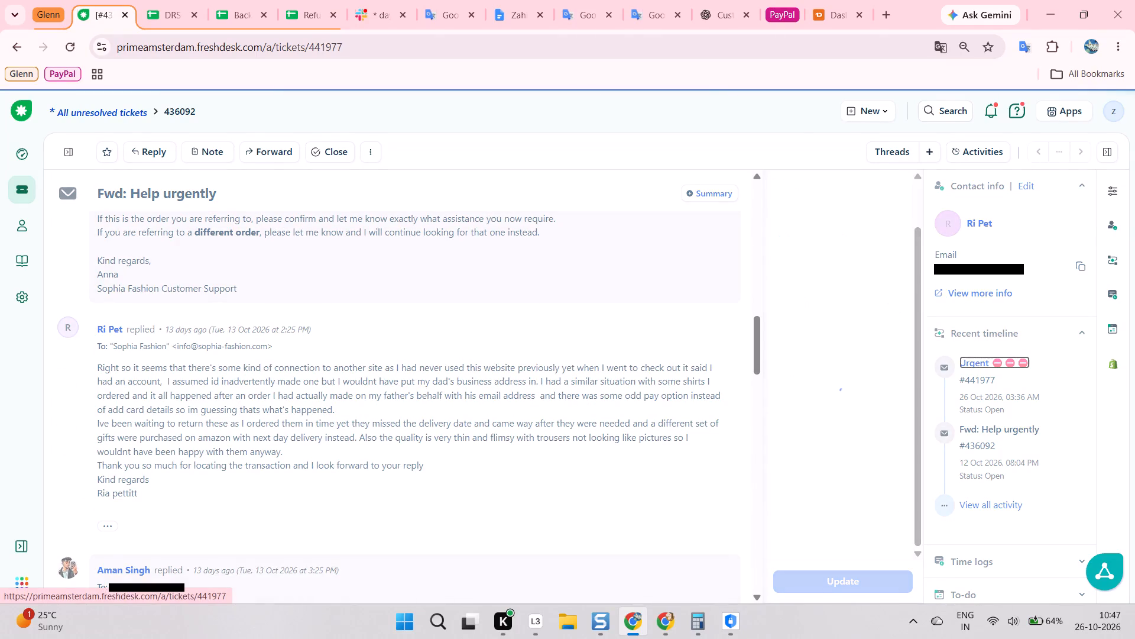
pyautogui.scroll(-12, 435, 312)
pyautogui.scroll(6, 426, 305)
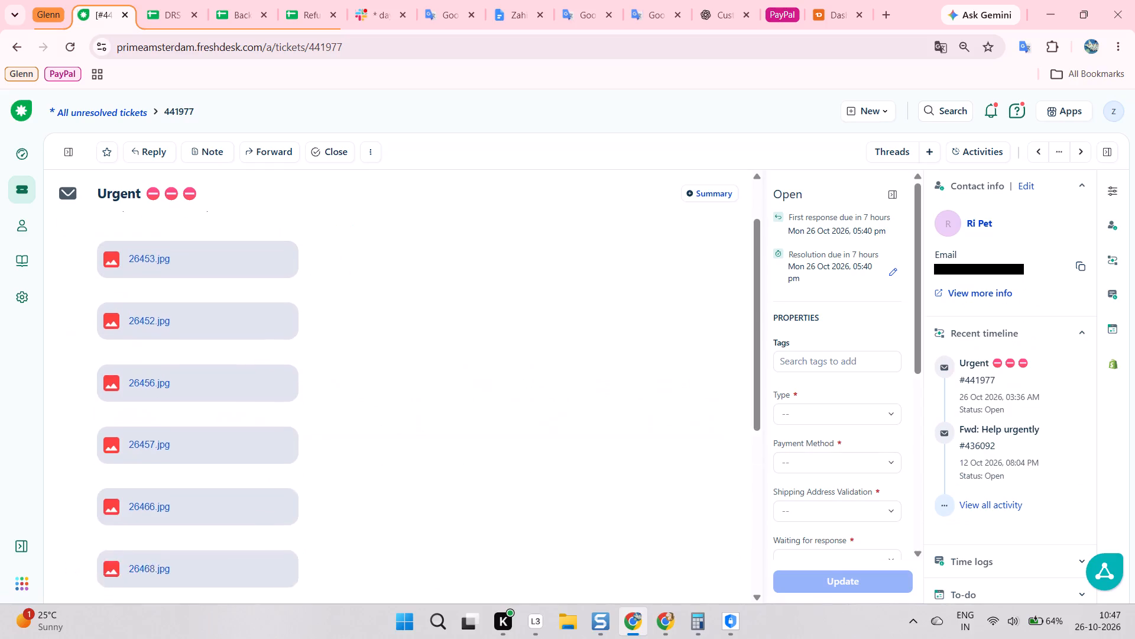
pyautogui.rightClick(443, 269)
pyautogui.scroll(-4, 489, 395)
pyautogui.click(527, 535)
pyautogui.click(805, 79)
pyautogui.doubleClick(803, 82)
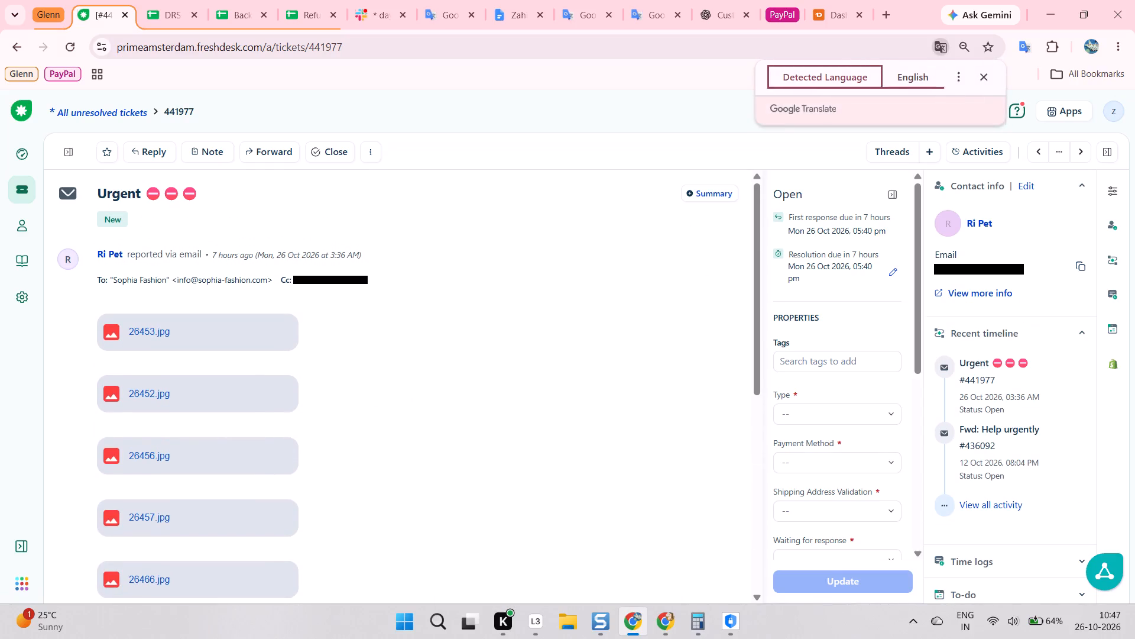
pyautogui.scroll(4, 613, 360)
pyautogui.click(1002, 424)
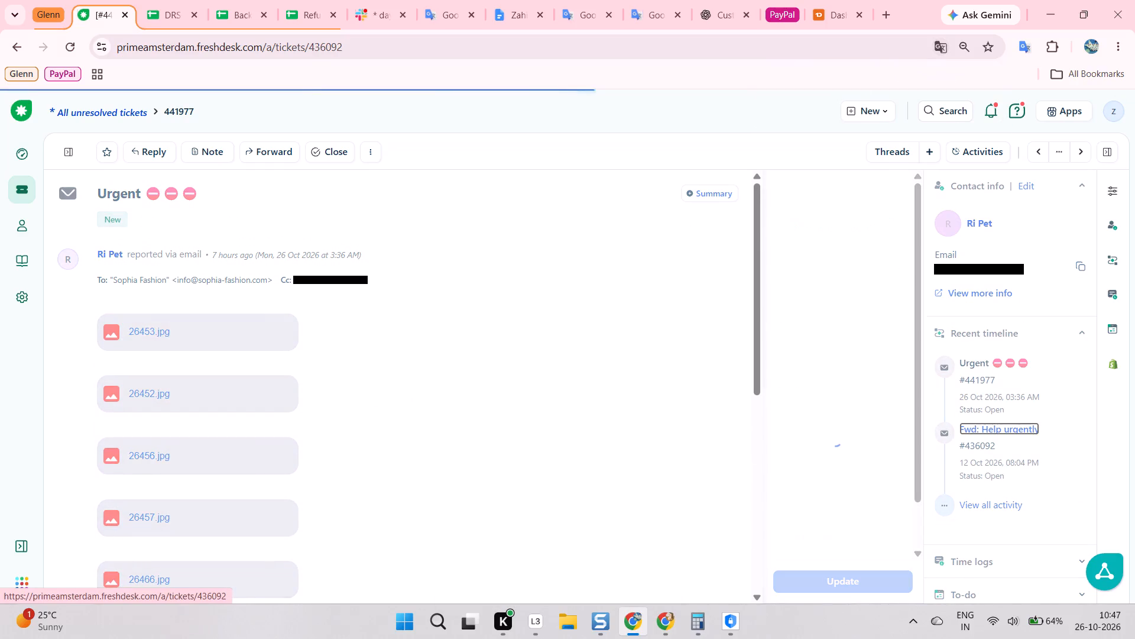
pyautogui.scroll(1, 1011, 415)
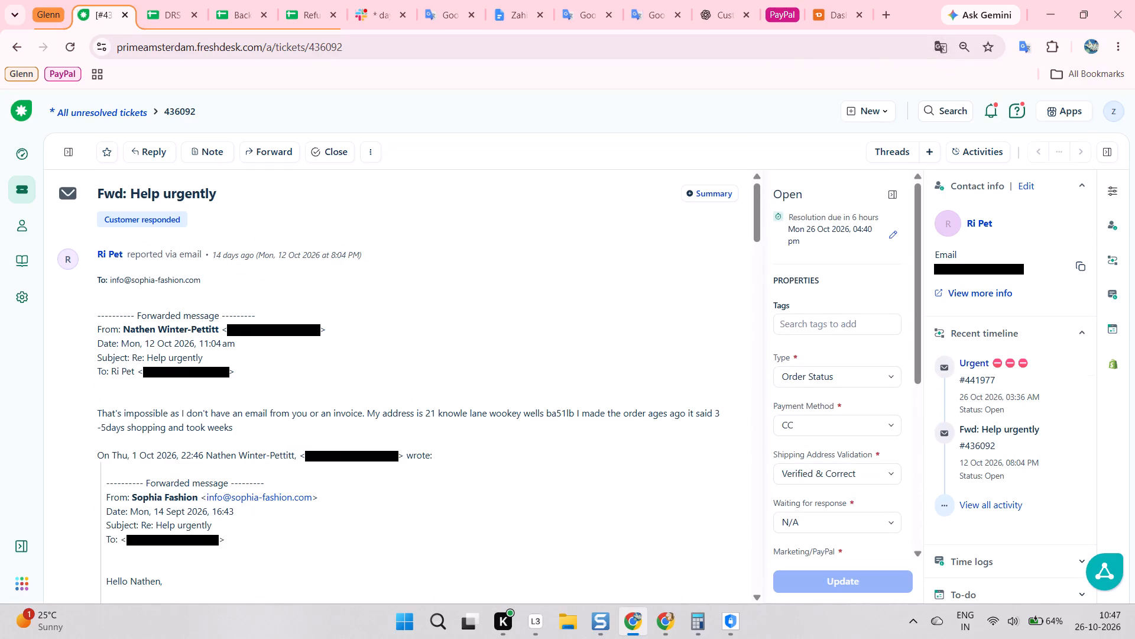
# Merge ticket 441977 into ticket 436092, finding it by its ID and keeping 436092 as the primary ticket.
pyautogui.doubleClick(984, 376)
pyautogui.hotkey('ctrl', 'c')
pyautogui.hotkey('ctrl', 'c')
pyautogui.hotkey('ctrl', 'c')
pyautogui.hotkey('ctrl', 'c')
pyautogui.click(369, 151)
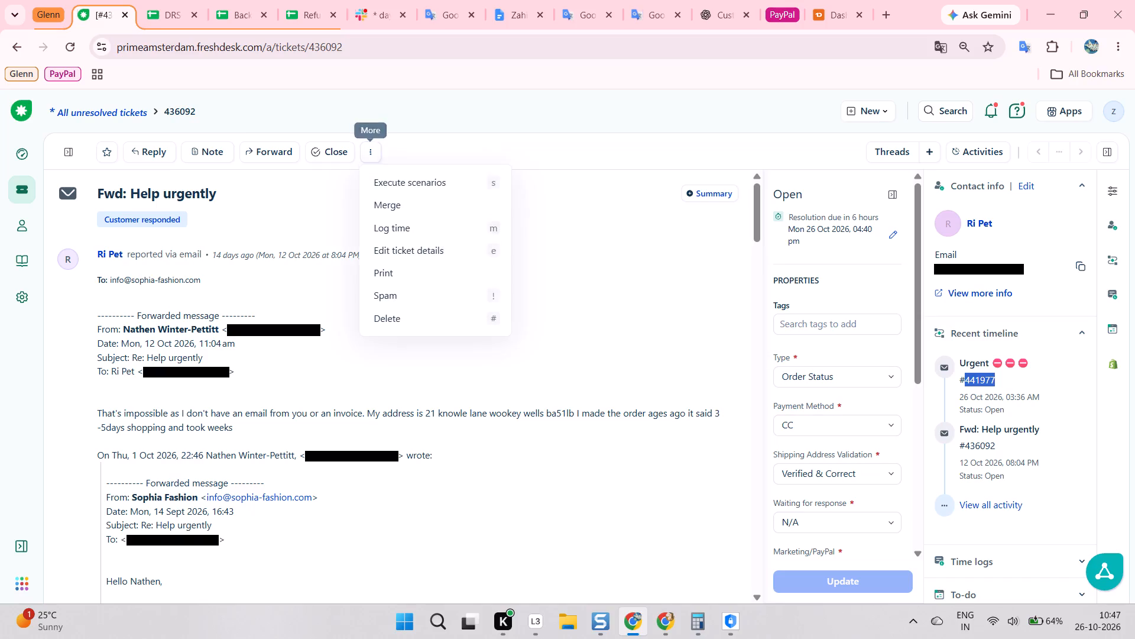
pyautogui.scroll(2, 381, 185)
pyautogui.click(389, 202)
pyautogui.scroll(7, 532, 191)
pyautogui.click(791, 196)
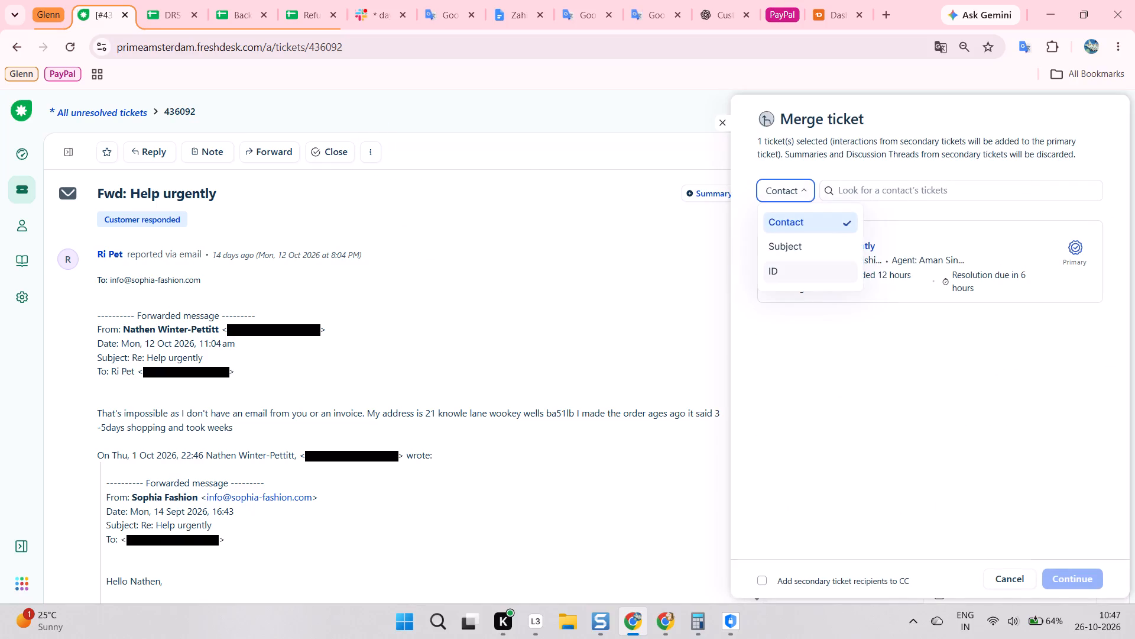
pyautogui.click(796, 264)
pyautogui.click(857, 199)
pyautogui.hotkey('ctrl', 'v')
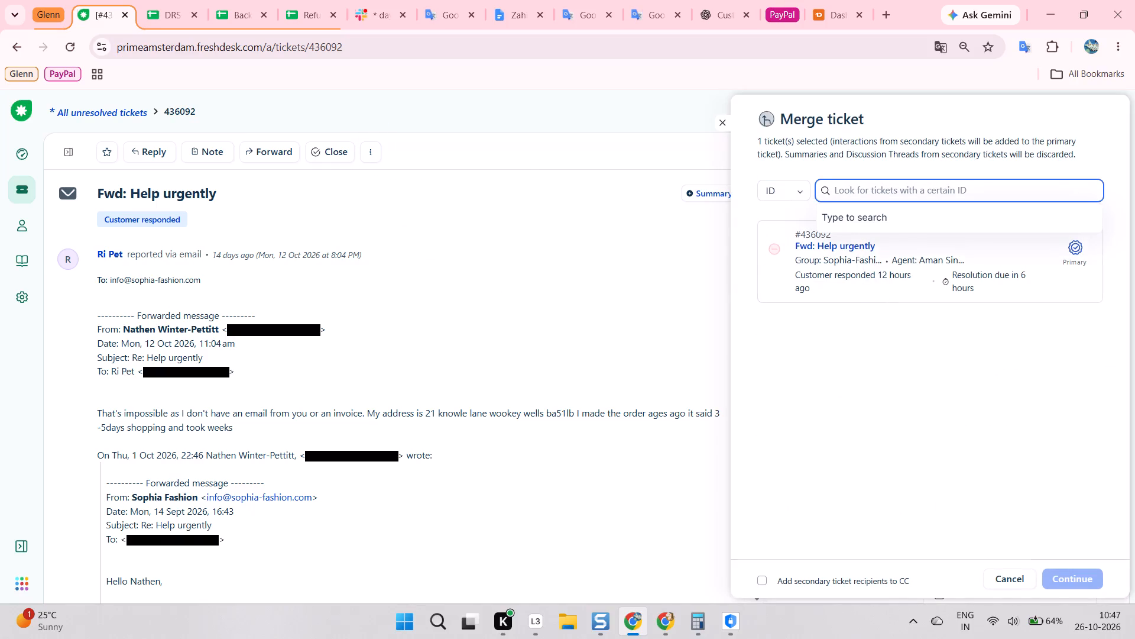
pyautogui.click(839, 234)
pyautogui.click(934, 419)
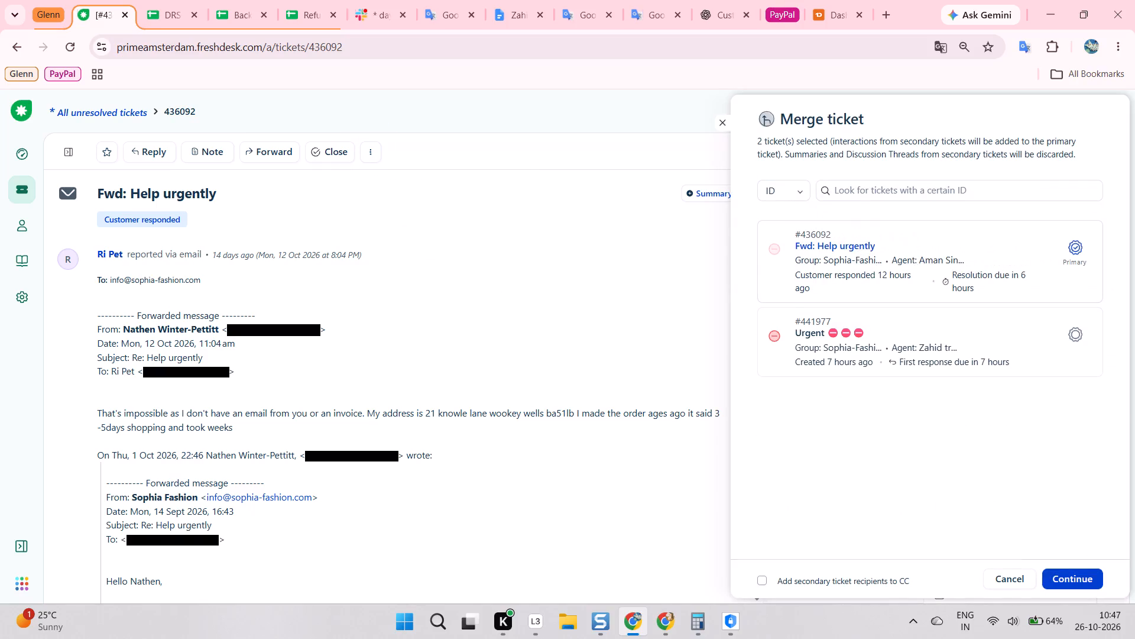
pyautogui.doubleClick(1087, 582)
pyautogui.click(70, 51)
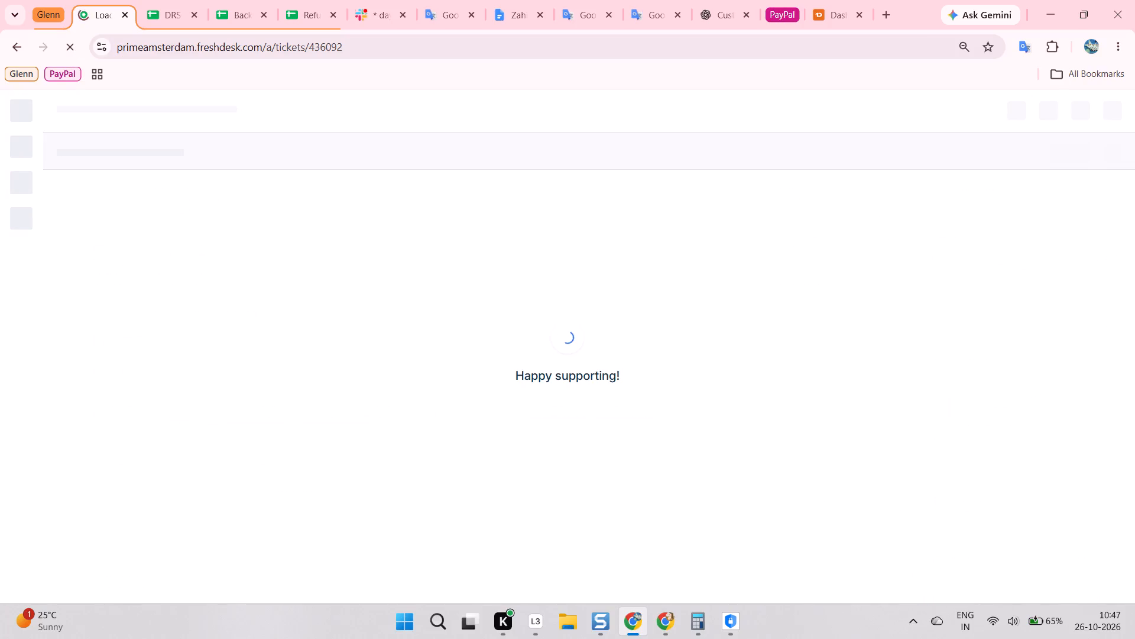
pyautogui.scroll(-20, 222, 223)
pyautogui.scroll(-1, 222, 223)
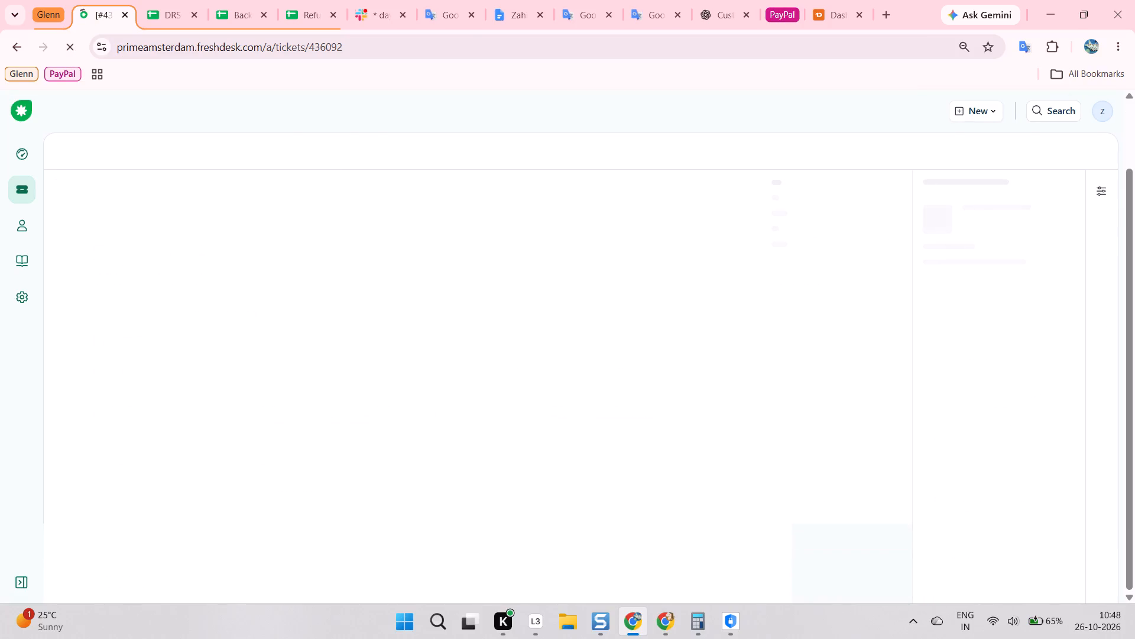
pyautogui.scroll(-20, 255, 237)
pyautogui.scroll(-7, 255, 237)
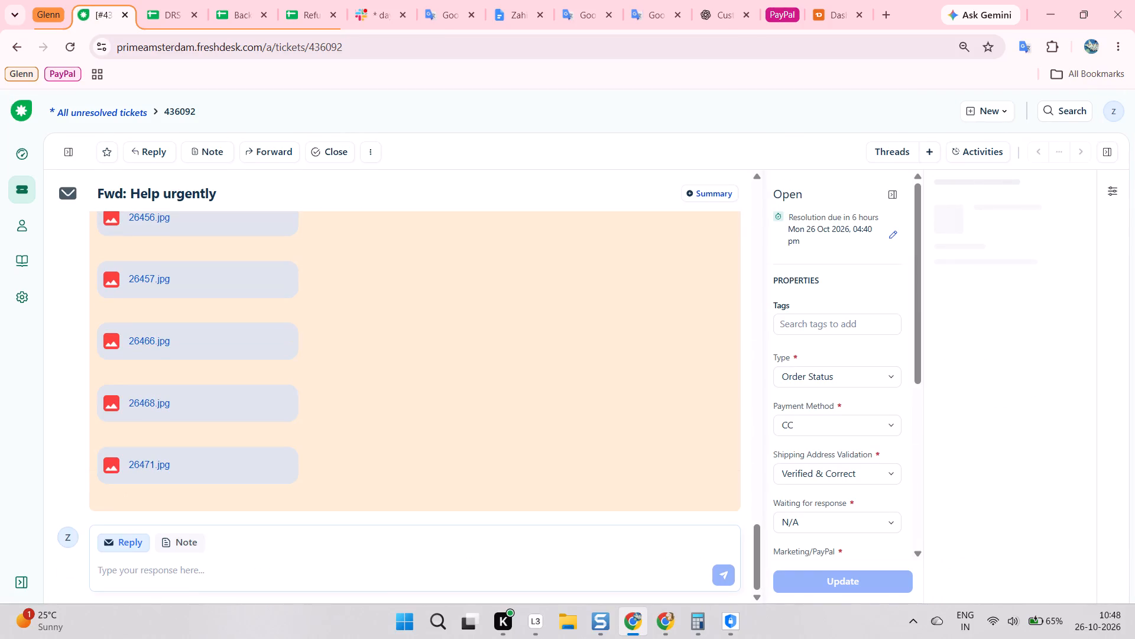
pyautogui.scroll(-3, 342, 307)
pyautogui.scroll(11, 342, 307)
pyautogui.scroll(1, 229, 298)
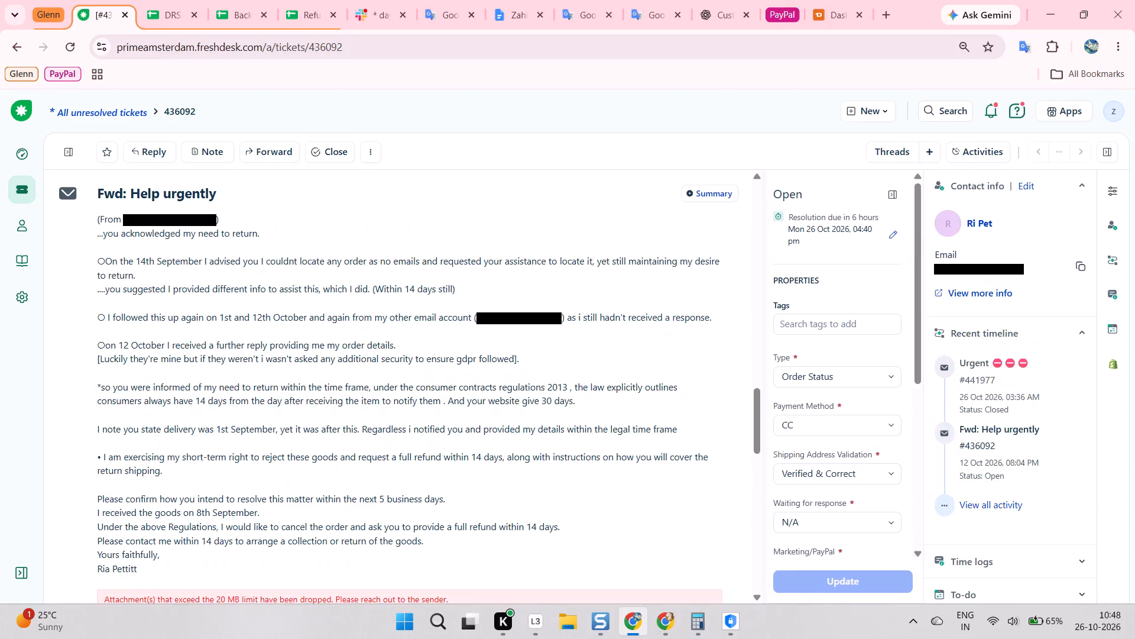
pyautogui.scroll(1, 226, 299)
pyautogui.scroll(2, 145, 283)
pyautogui.scroll(2, 86, 264)
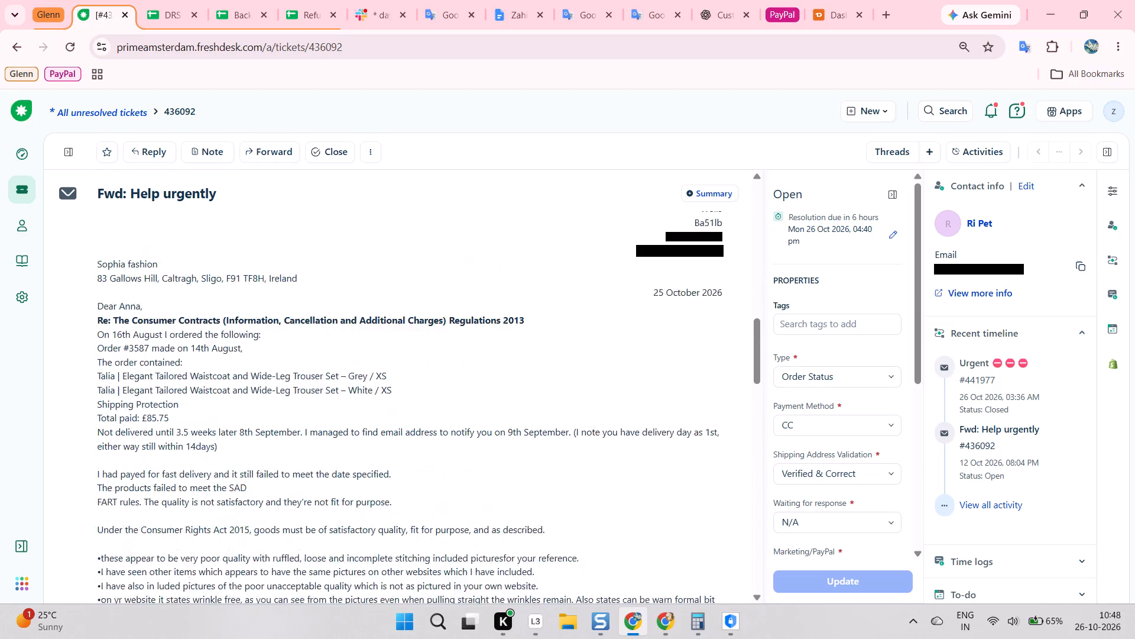
pyautogui.scroll(3, 103, 289)
pyautogui.hotkey('alt', 'Tab')
pyautogui.scroll(3, 334, 283)
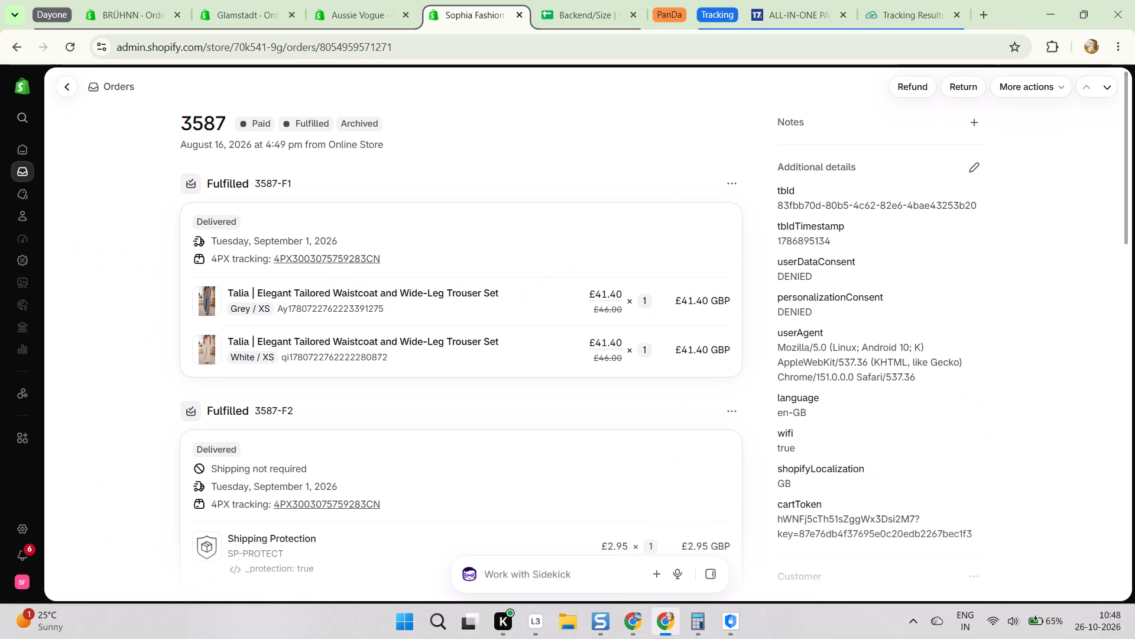
pyautogui.click(435, 201)
pyautogui.hotkey('alt', 'Tab')
pyautogui.scroll(3, 138, 315)
pyautogui.scroll(-2, 97, 349)
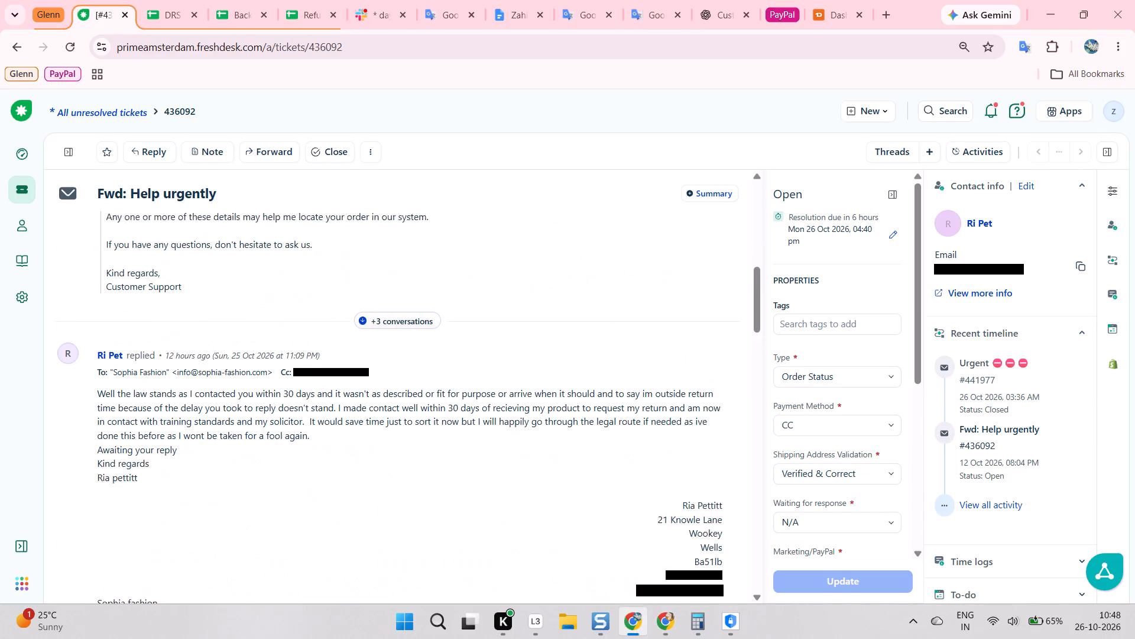
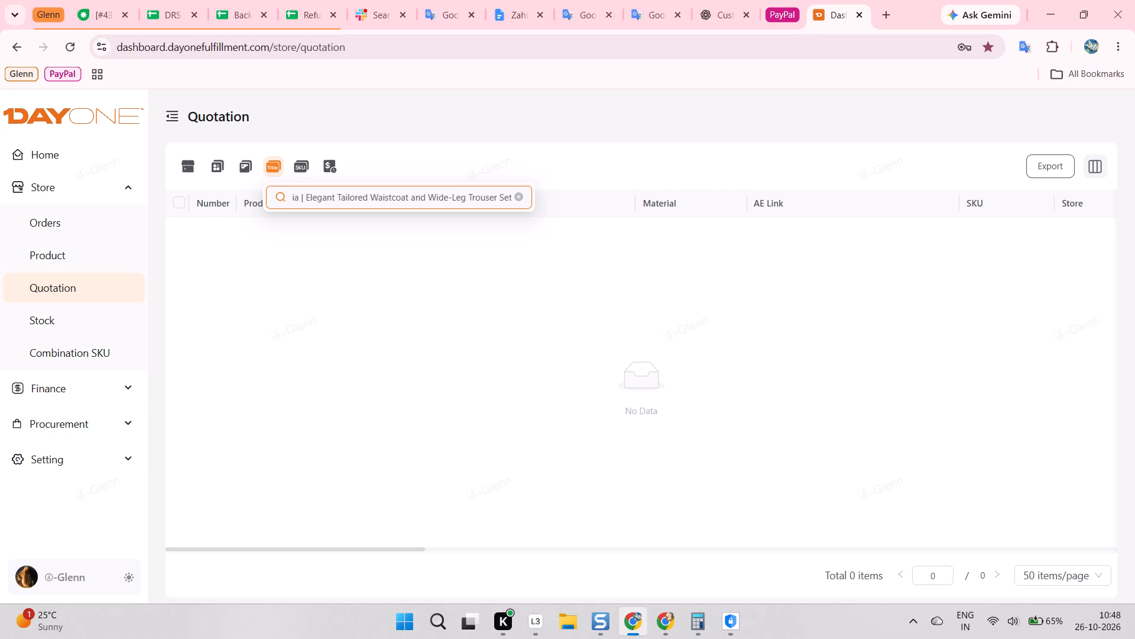
pyautogui.hotkey('alt', 'Tab')
pyautogui.scroll(8, 414, 164)
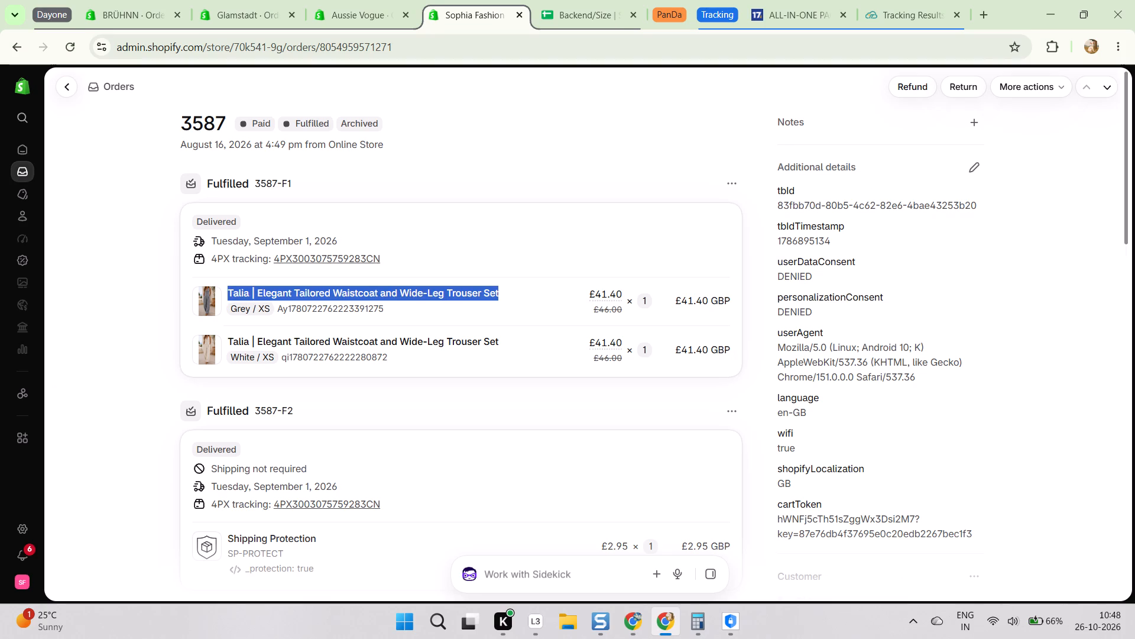
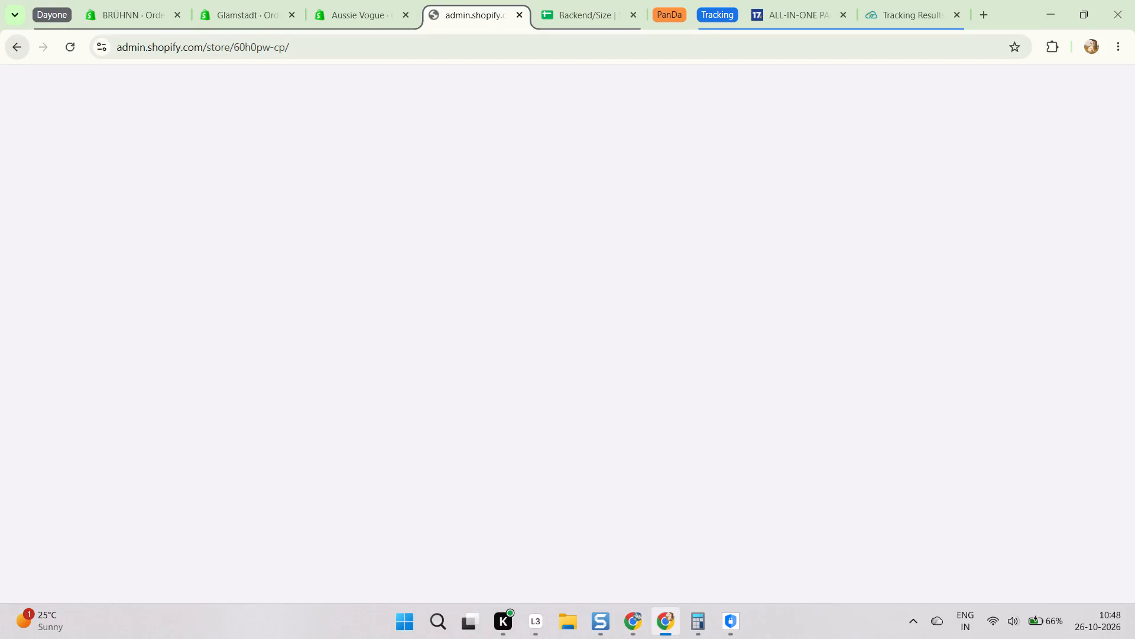
# Go back to order 3587 in Sophia Fashion's Shopify admin and view its fulfilled items.
pyautogui.click(6, 47)
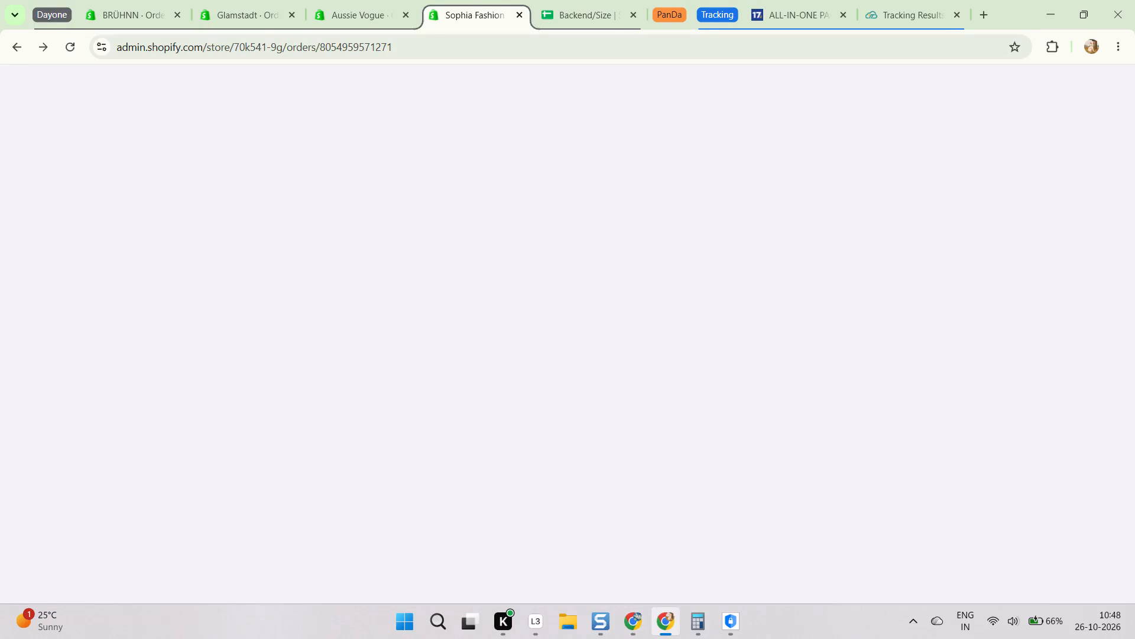
pyautogui.scroll(3, 141, 120)
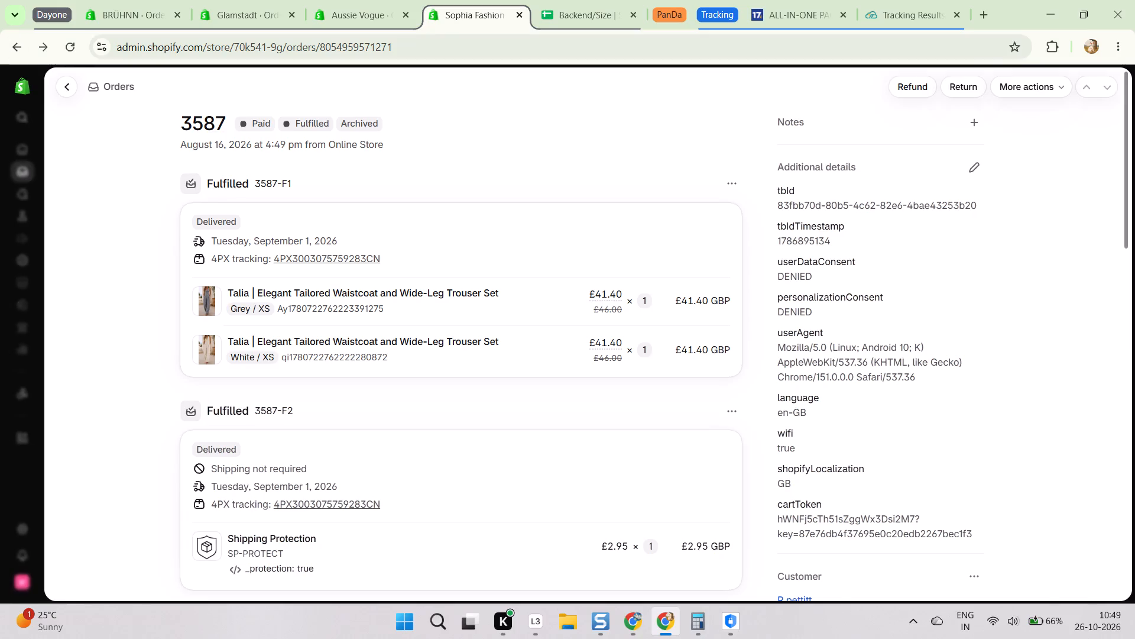
# Open the list of available Shopify stores from order 3587.
pyautogui.click(22, 585)
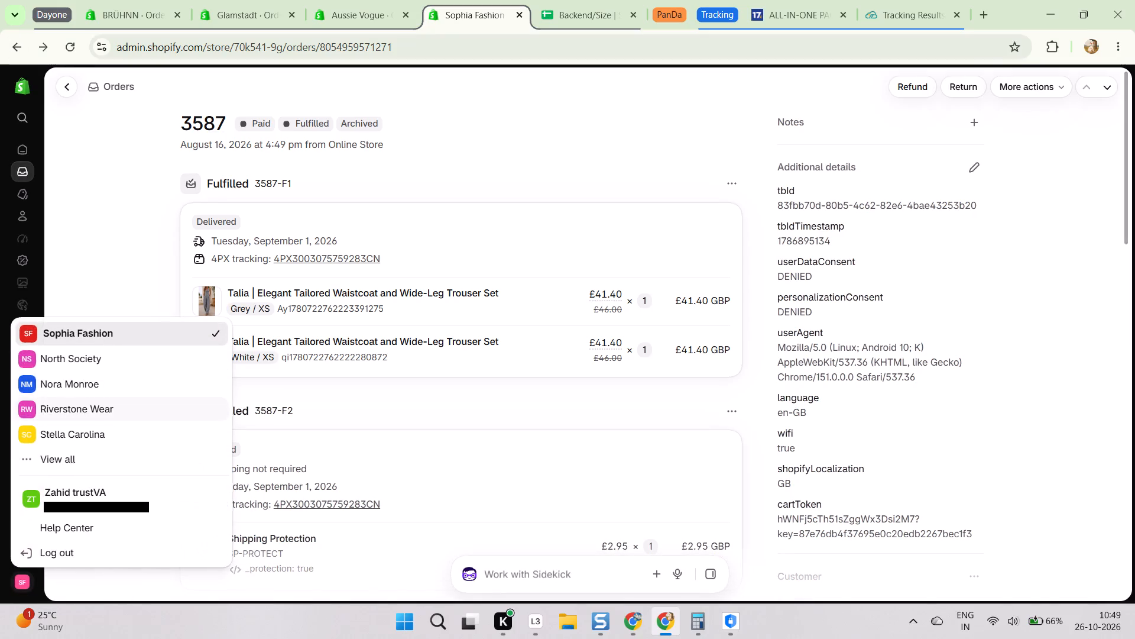
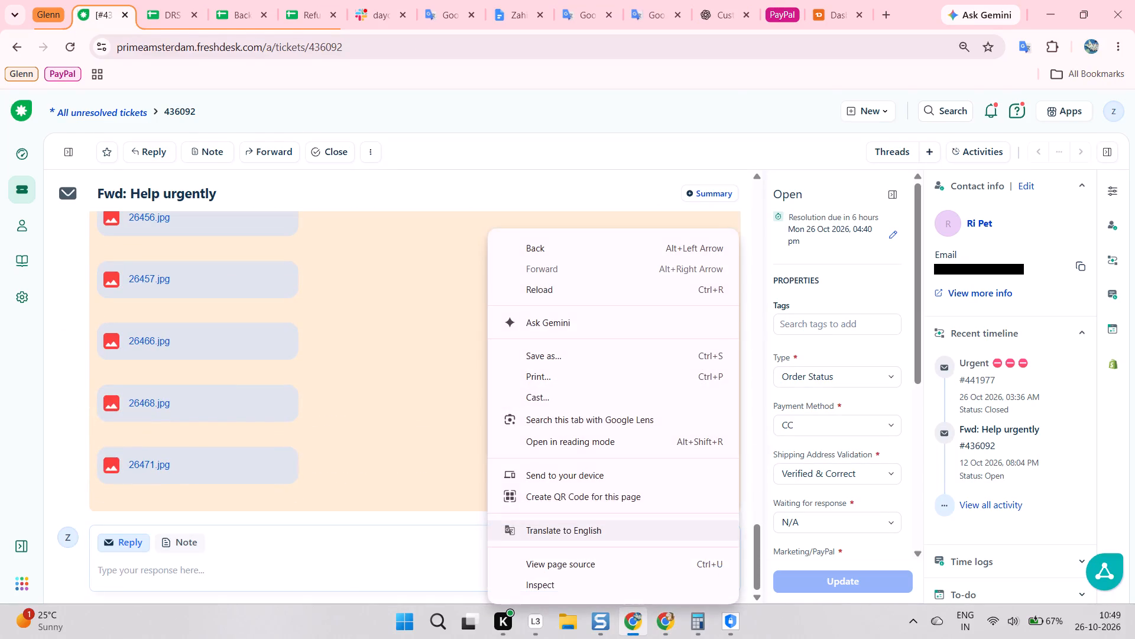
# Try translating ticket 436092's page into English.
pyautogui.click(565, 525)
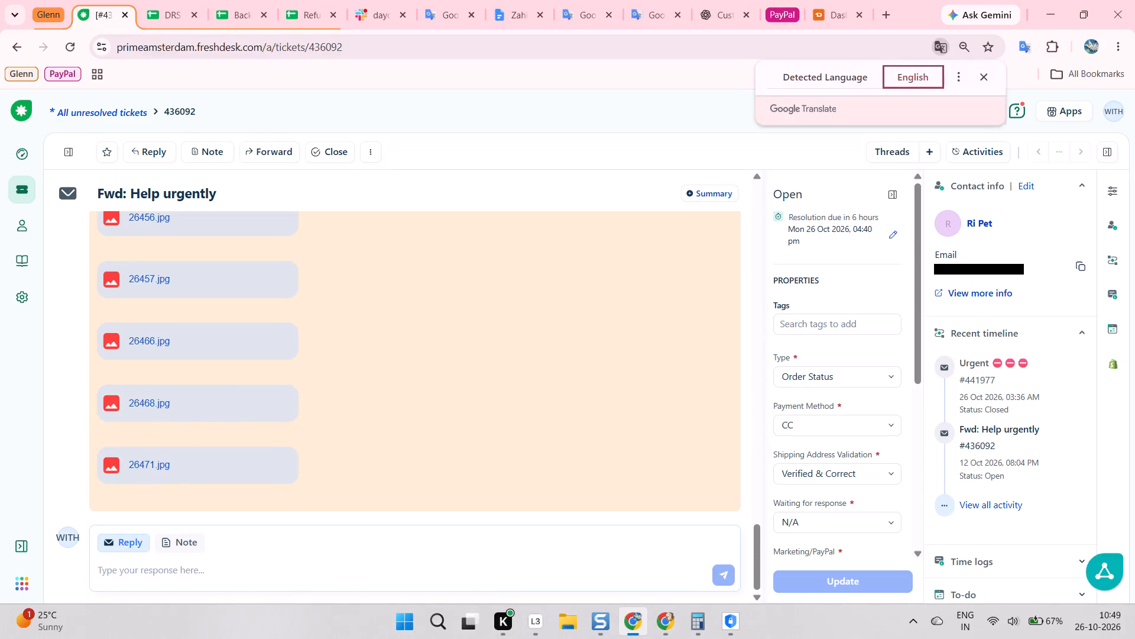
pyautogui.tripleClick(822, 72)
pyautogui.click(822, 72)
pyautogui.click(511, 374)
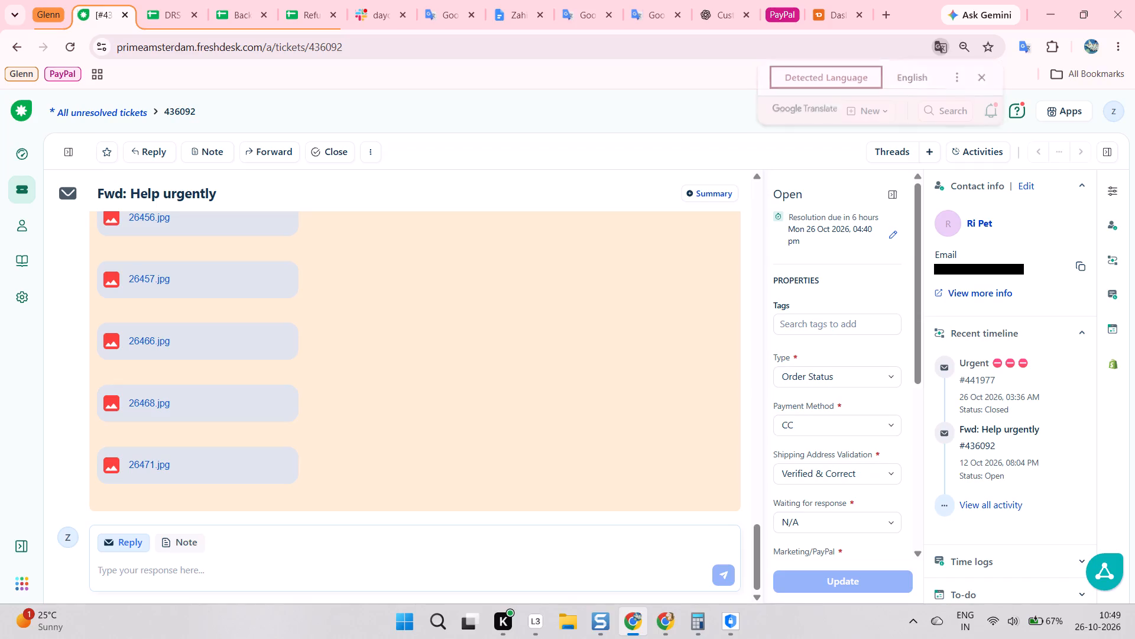
# Open a reply on ticket 436092.
pyautogui.click(456, 324)
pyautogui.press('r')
pyautogui.scroll(-5, 265, 347)
pyautogui.scroll(-3, 168, 418)
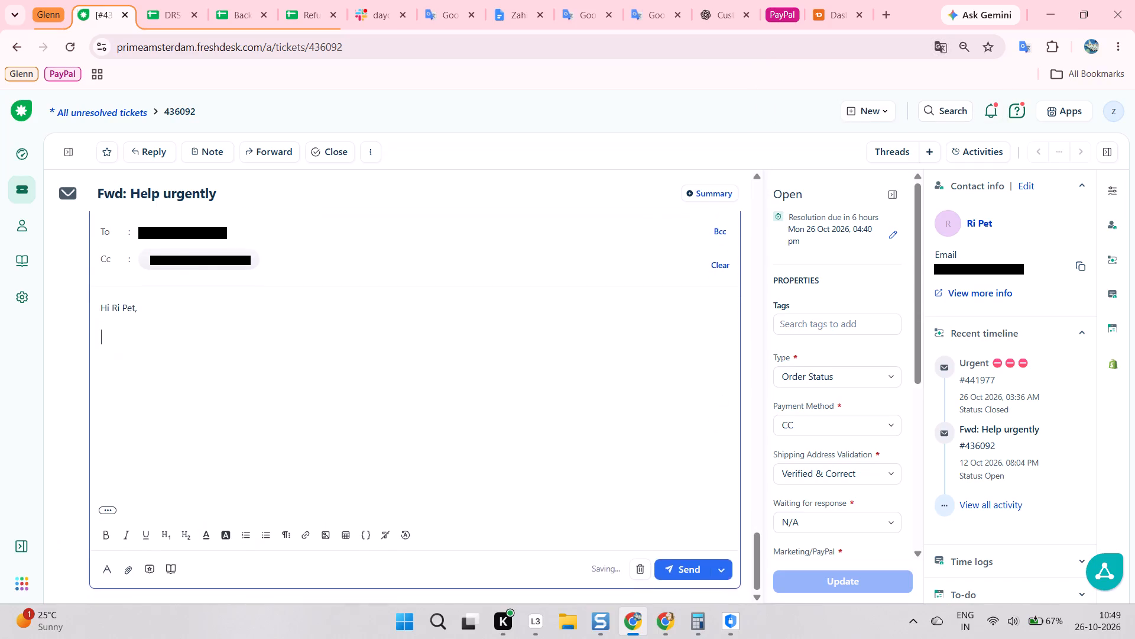
pyautogui.scroll(14, 171, 411)
pyautogui.scroll(3, 111, 341)
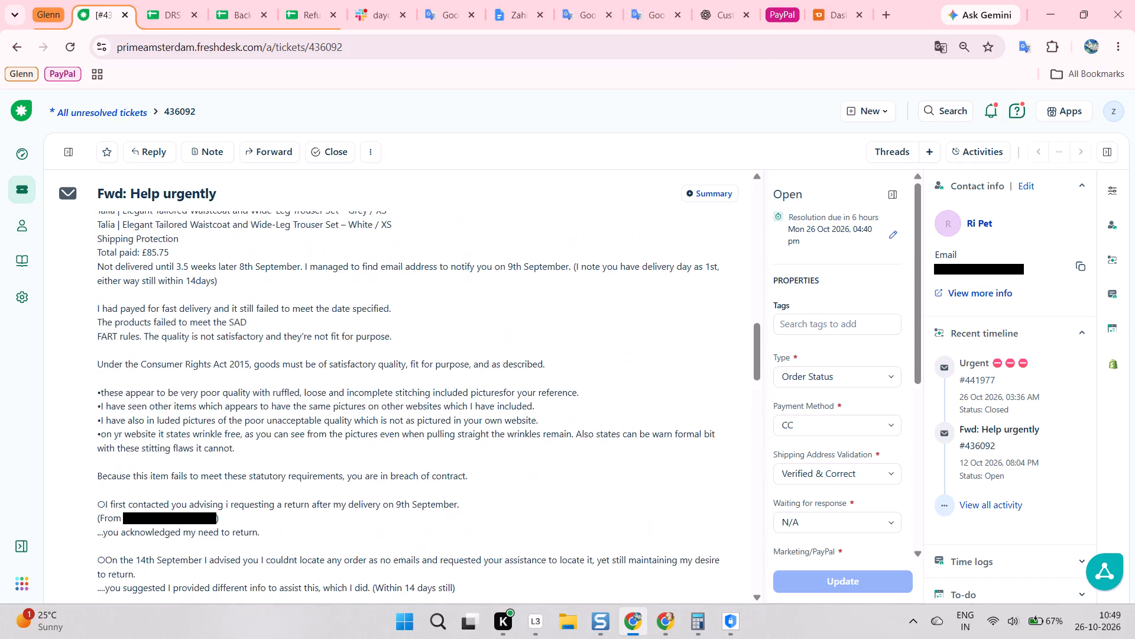
pyautogui.scroll(5, 137, 338)
pyautogui.moveTo(90, 436); pyautogui.dragTo(217, 507)
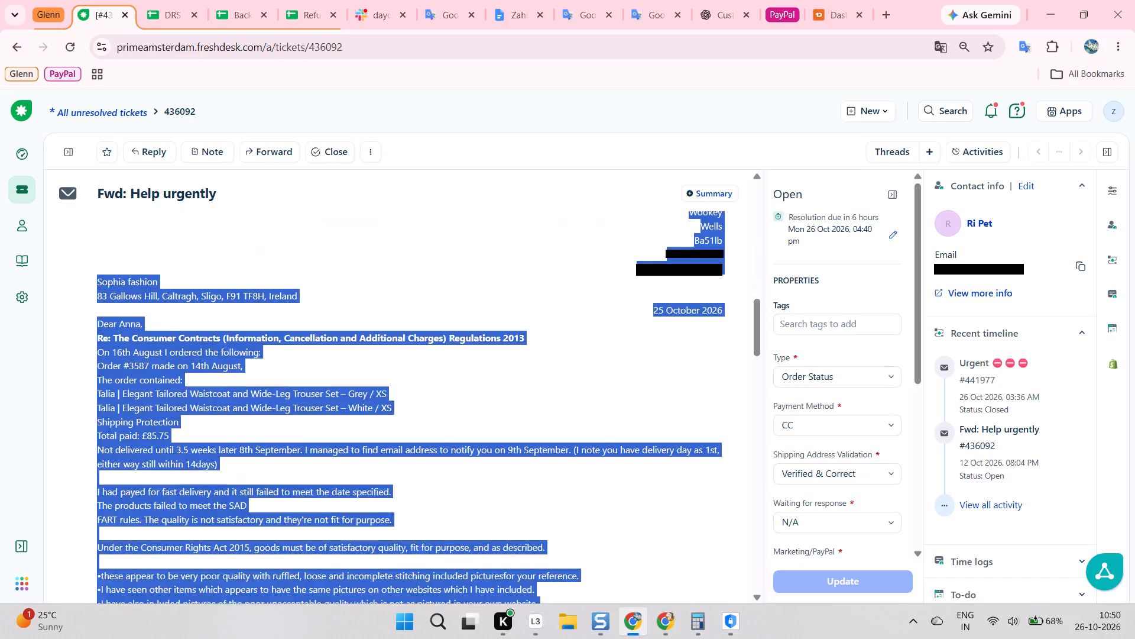
pyautogui.scroll(-2, 349, 347)
pyautogui.scroll(6, 349, 347)
pyautogui.click(377, 375)
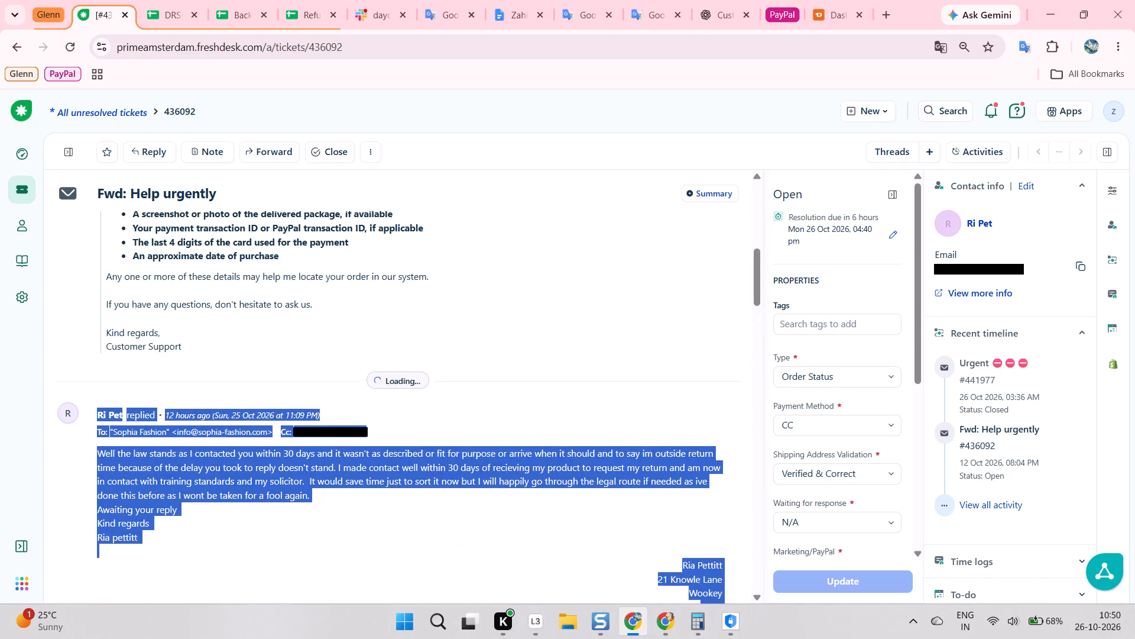
pyautogui.scroll(-4, 410, 377)
pyautogui.scroll(-2, 361, 371)
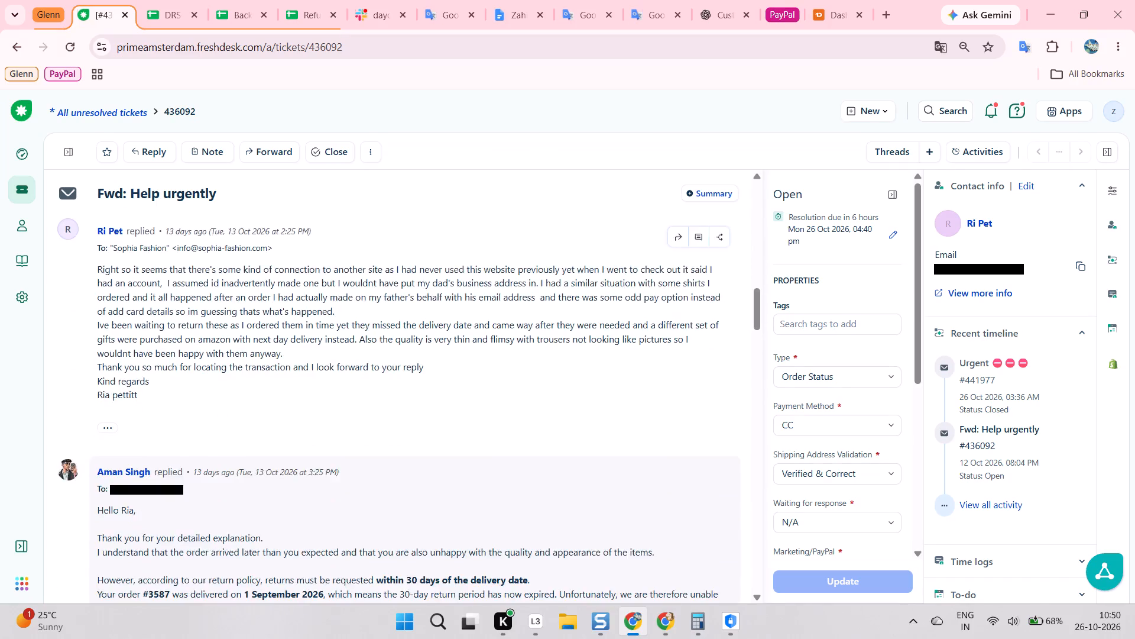
pyautogui.scroll(-13, 355, 370)
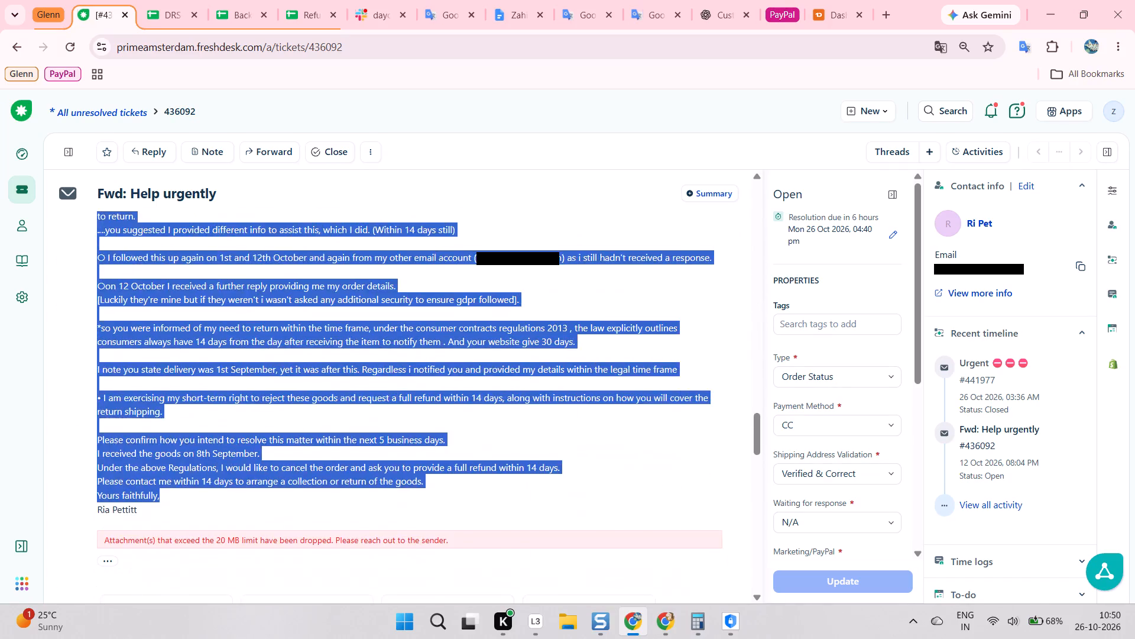
pyautogui.scroll(-6, 364, 355)
pyautogui.scroll(-4, 407, 330)
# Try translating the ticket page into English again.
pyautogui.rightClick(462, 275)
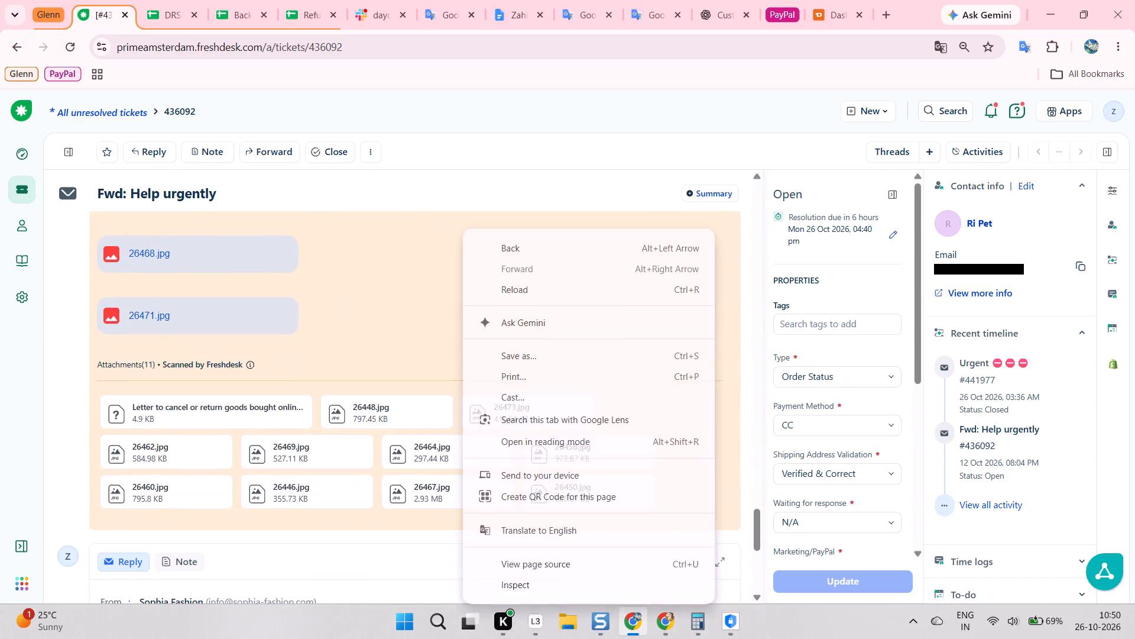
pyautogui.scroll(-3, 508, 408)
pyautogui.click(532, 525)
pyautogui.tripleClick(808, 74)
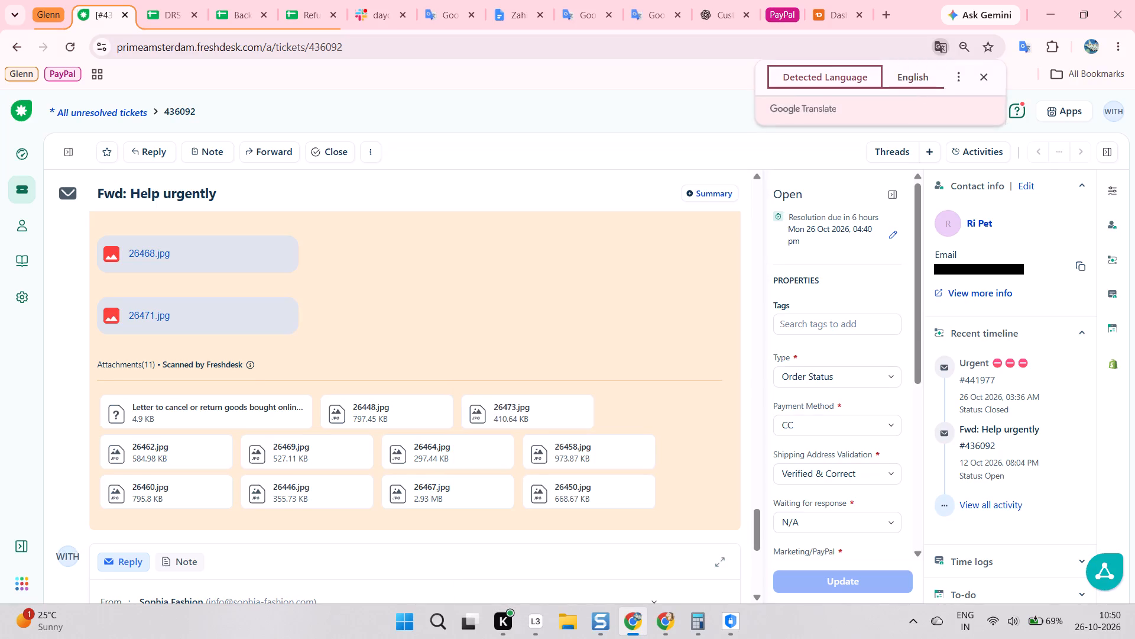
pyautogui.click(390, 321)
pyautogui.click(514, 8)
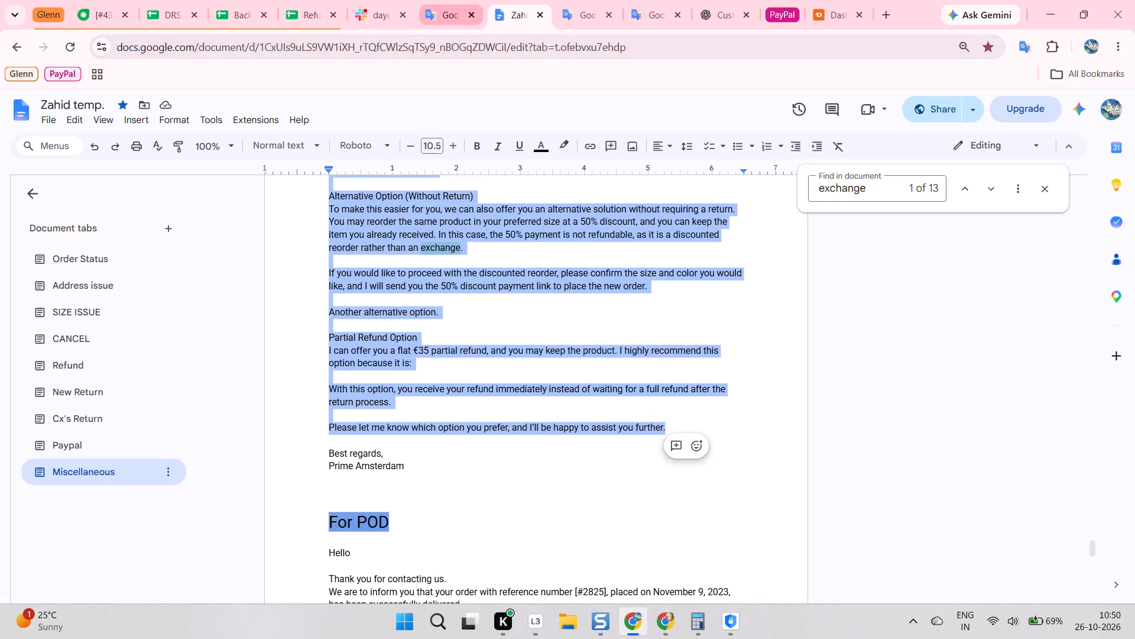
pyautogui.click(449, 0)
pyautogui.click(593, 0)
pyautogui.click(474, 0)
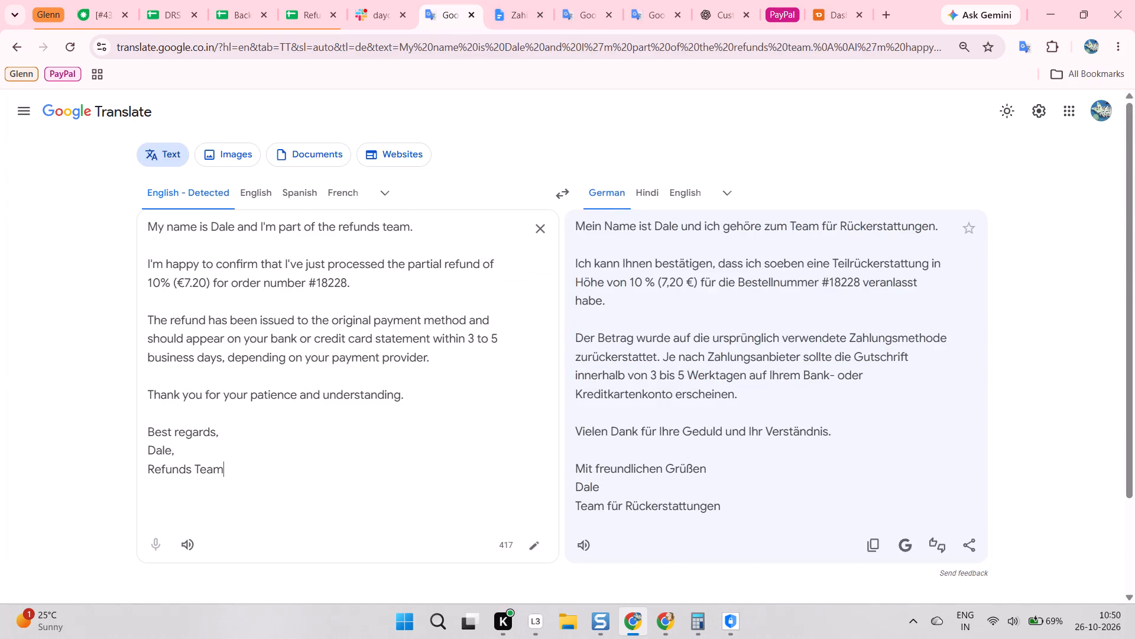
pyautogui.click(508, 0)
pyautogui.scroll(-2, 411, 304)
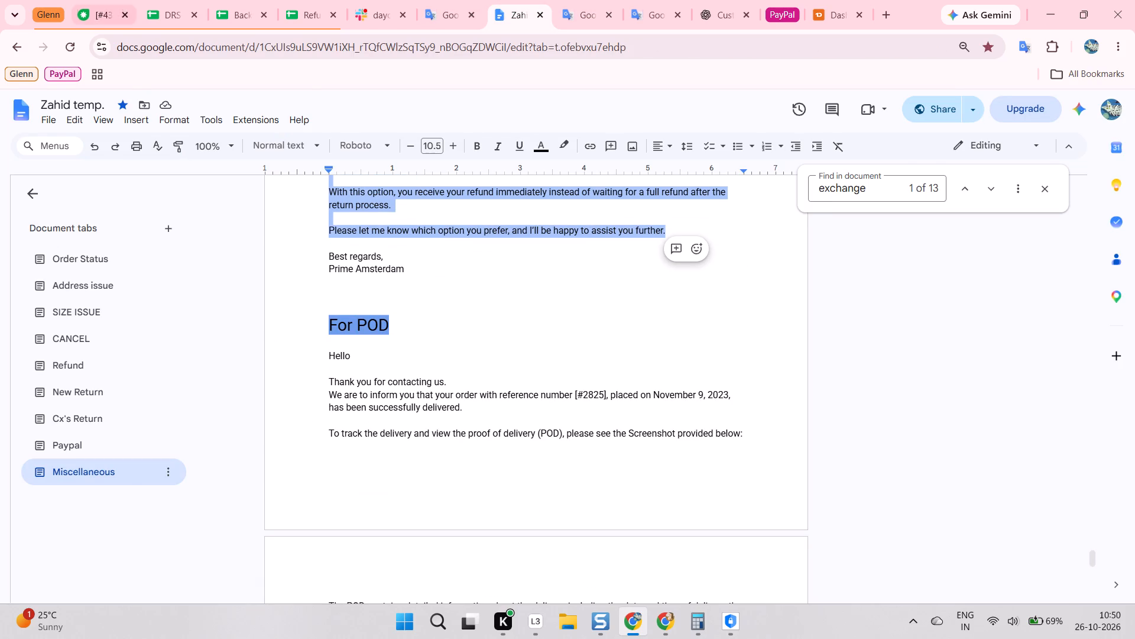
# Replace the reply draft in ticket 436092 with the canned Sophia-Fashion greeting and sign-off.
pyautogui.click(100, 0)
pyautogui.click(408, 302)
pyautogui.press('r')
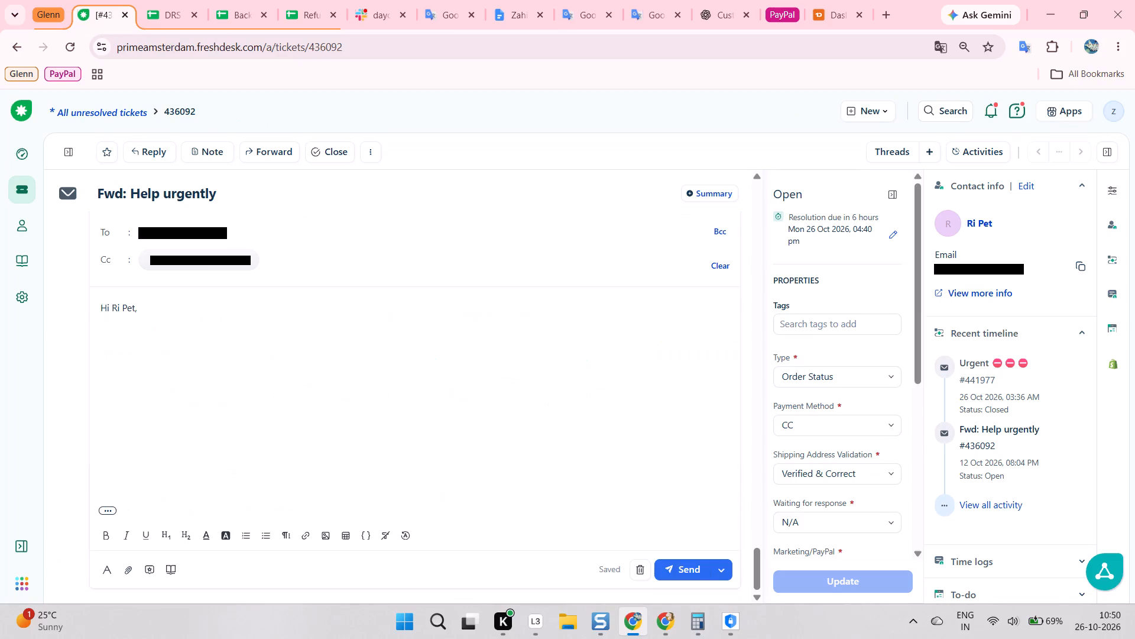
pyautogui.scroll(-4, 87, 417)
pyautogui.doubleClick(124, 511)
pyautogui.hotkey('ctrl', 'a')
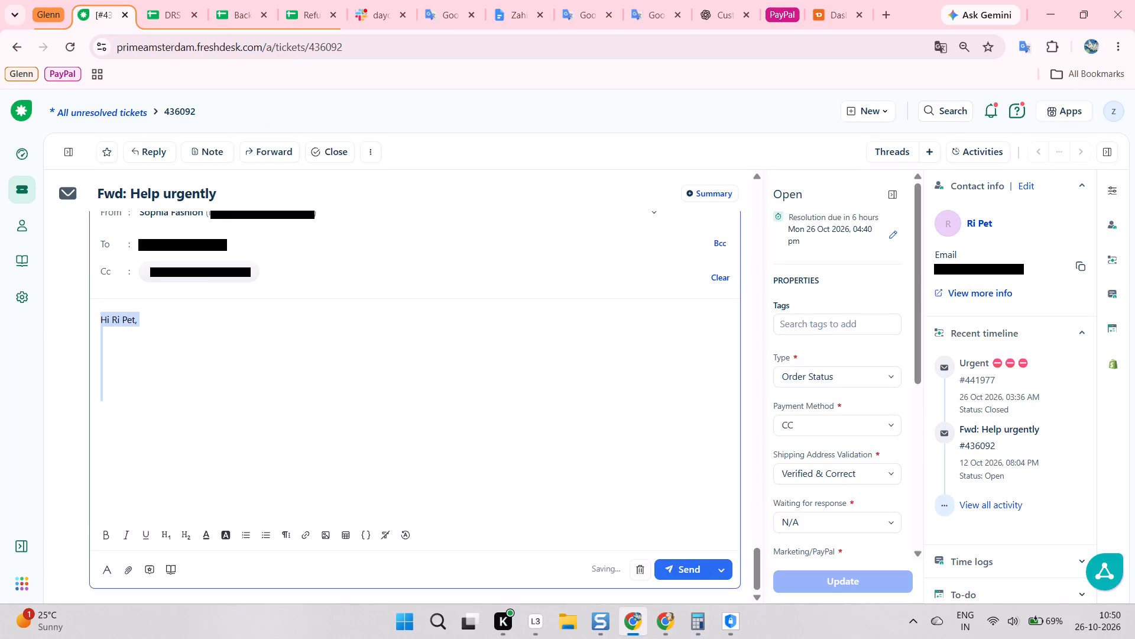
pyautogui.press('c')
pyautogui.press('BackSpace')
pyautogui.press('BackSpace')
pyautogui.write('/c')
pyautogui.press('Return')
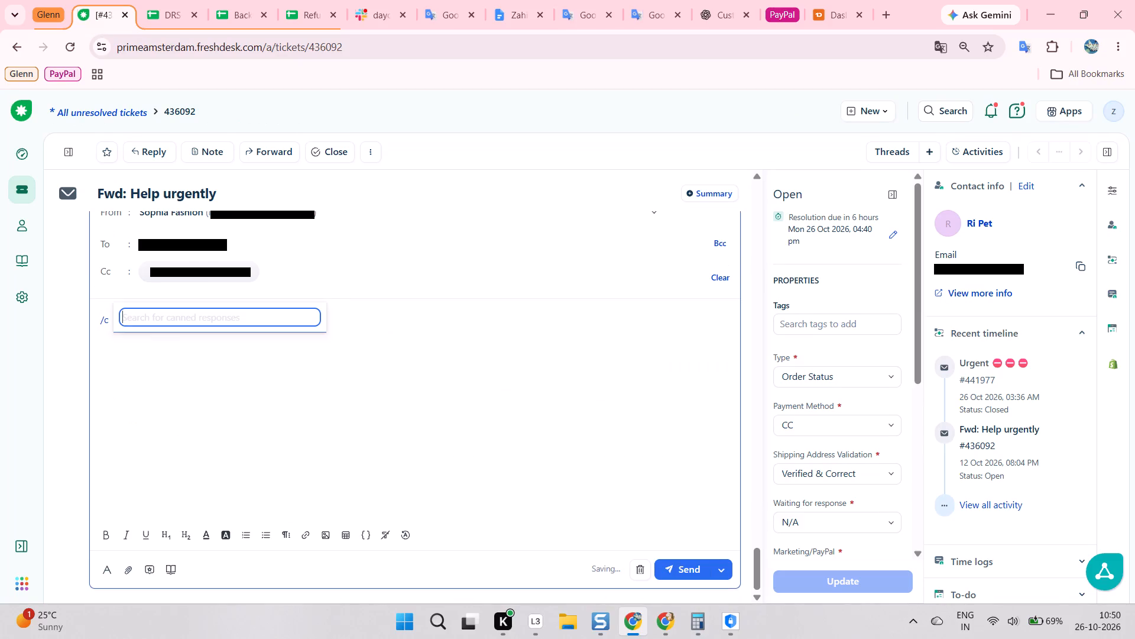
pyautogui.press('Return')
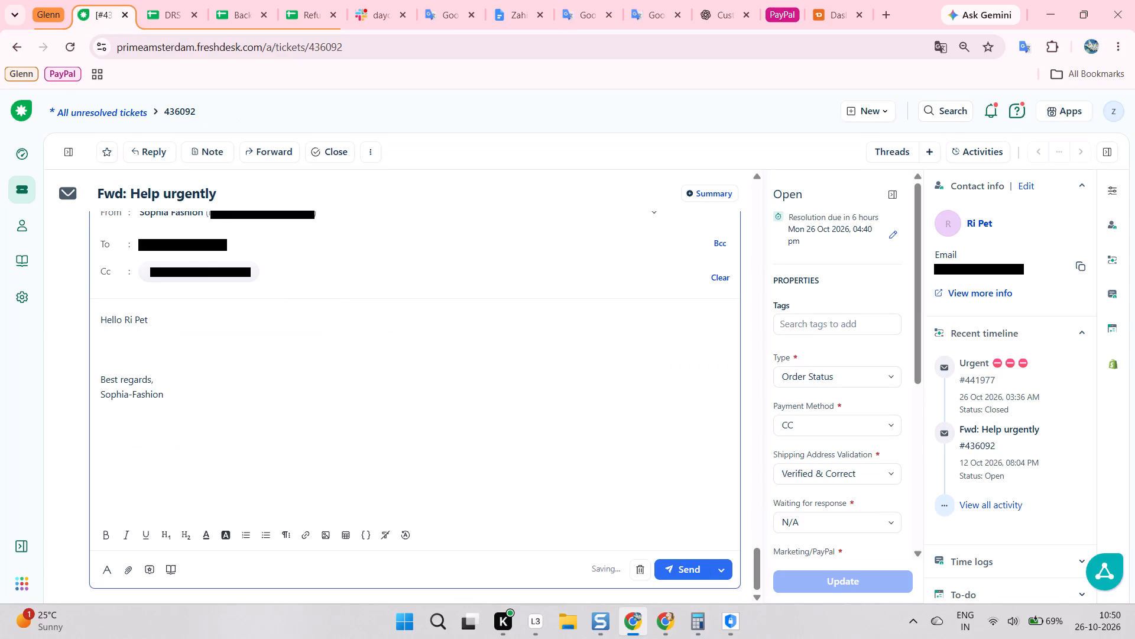
# Clear the reply draft, search the canned responses for "auss" and choose New Aussie Vogue PP- Dayone.
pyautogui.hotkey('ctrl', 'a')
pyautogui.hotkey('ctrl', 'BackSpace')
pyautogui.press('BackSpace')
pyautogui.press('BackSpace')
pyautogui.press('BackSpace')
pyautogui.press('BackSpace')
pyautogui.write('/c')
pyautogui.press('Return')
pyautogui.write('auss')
pyautogui.click(199, 434)
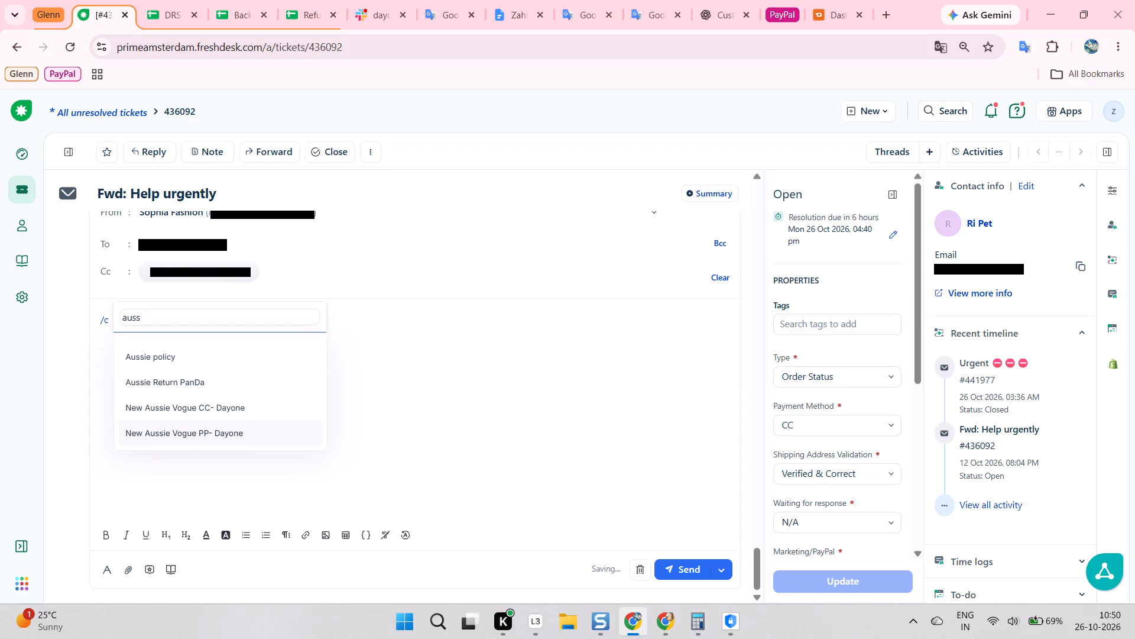
# Look through the Miscellaneous templates in the Zahid temp. document for wording suited to the refund demand.
pyautogui.click(517, 0)
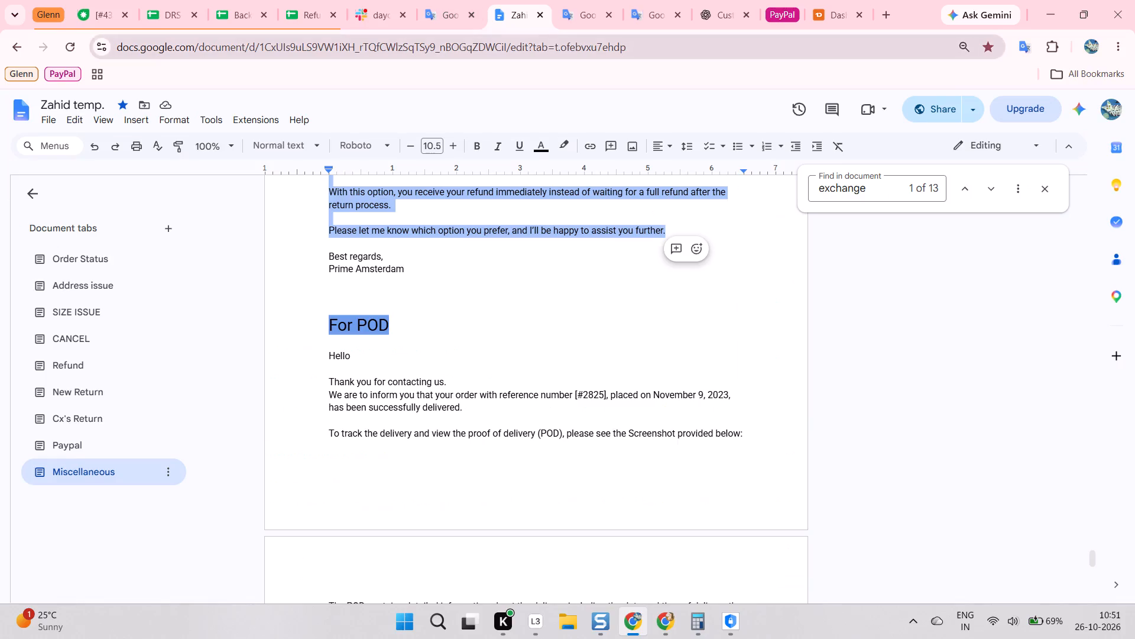
pyautogui.scroll(4, 858, 262)
pyautogui.click(1045, 192)
pyautogui.scroll(-4, 388, 450)
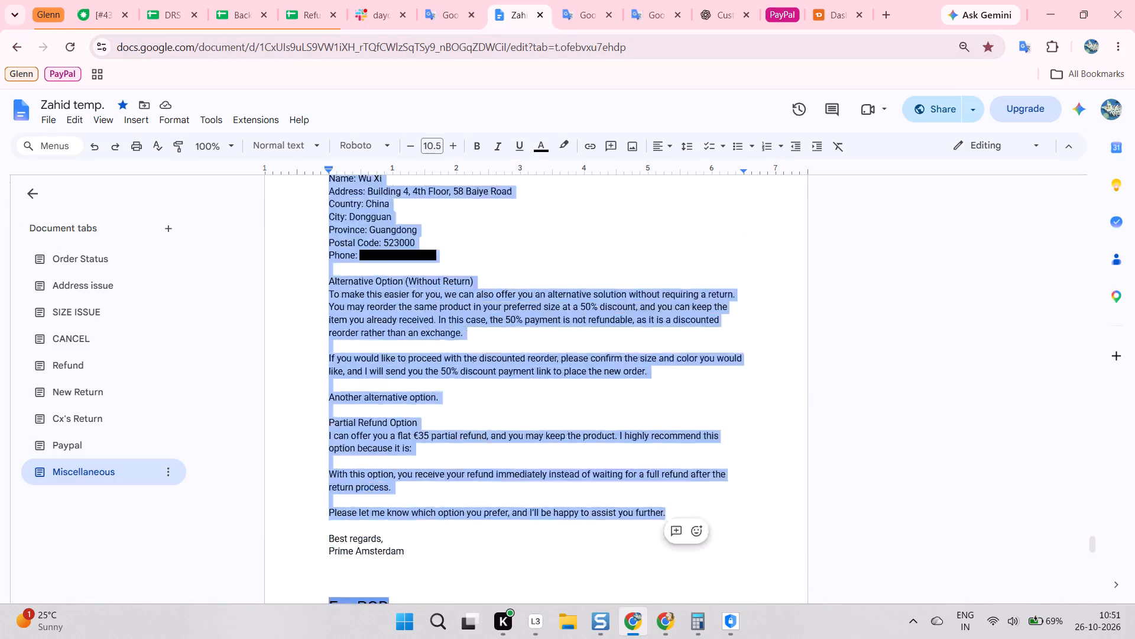
pyautogui.scroll(9, 382, 416)
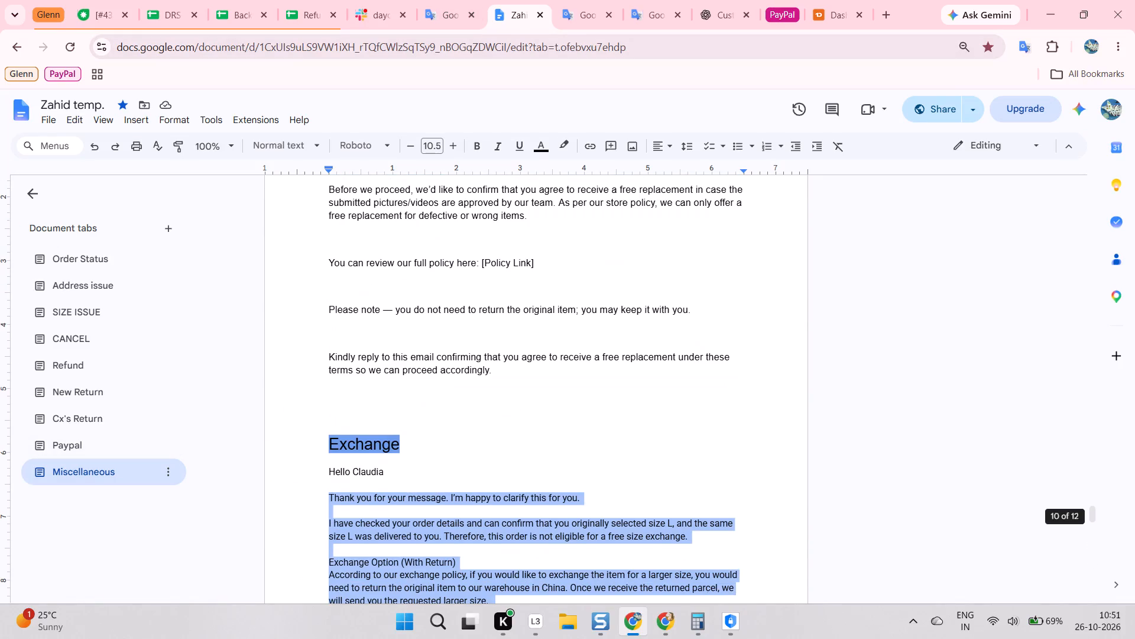
pyautogui.scroll(-2, 475, 358)
pyautogui.scroll(13, 472, 357)
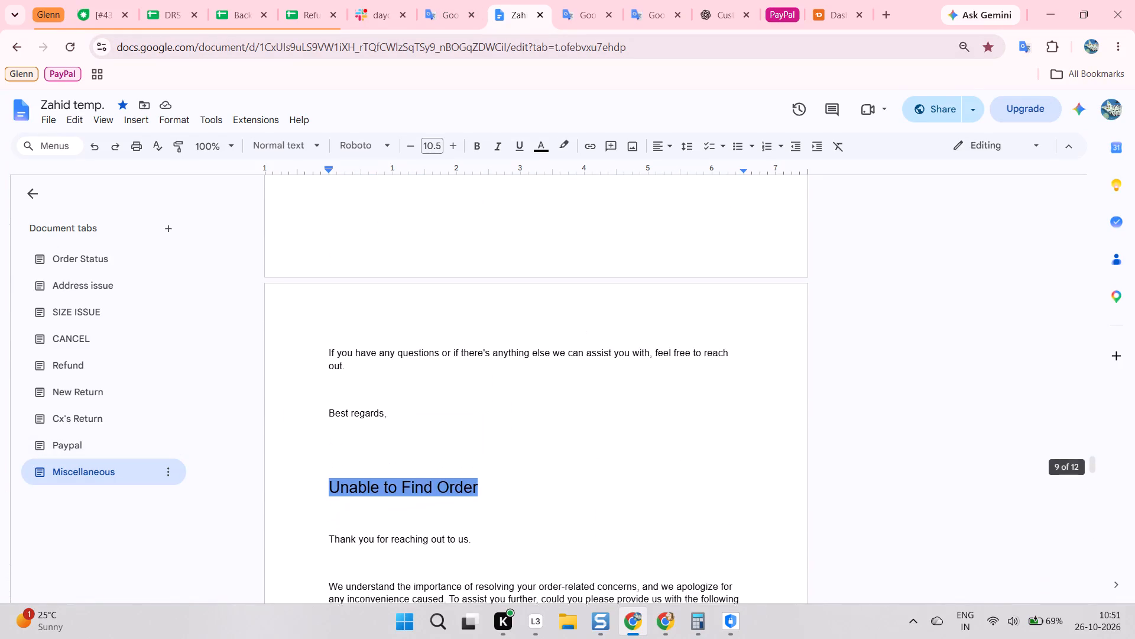
pyautogui.scroll(19, 471, 356)
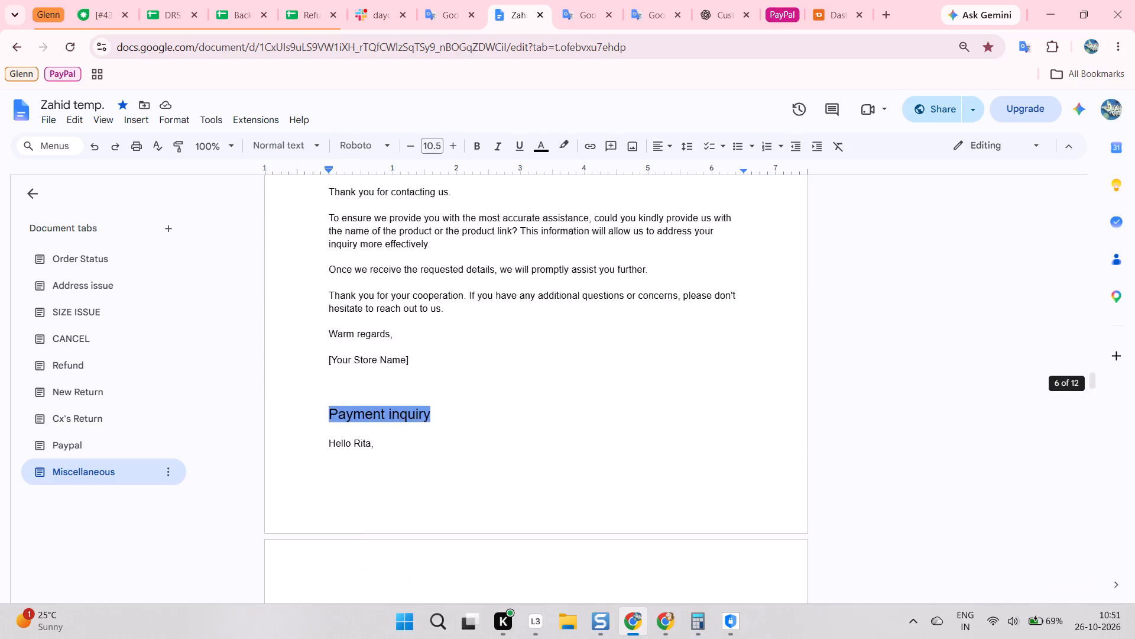
pyautogui.scroll(7, 464, 359)
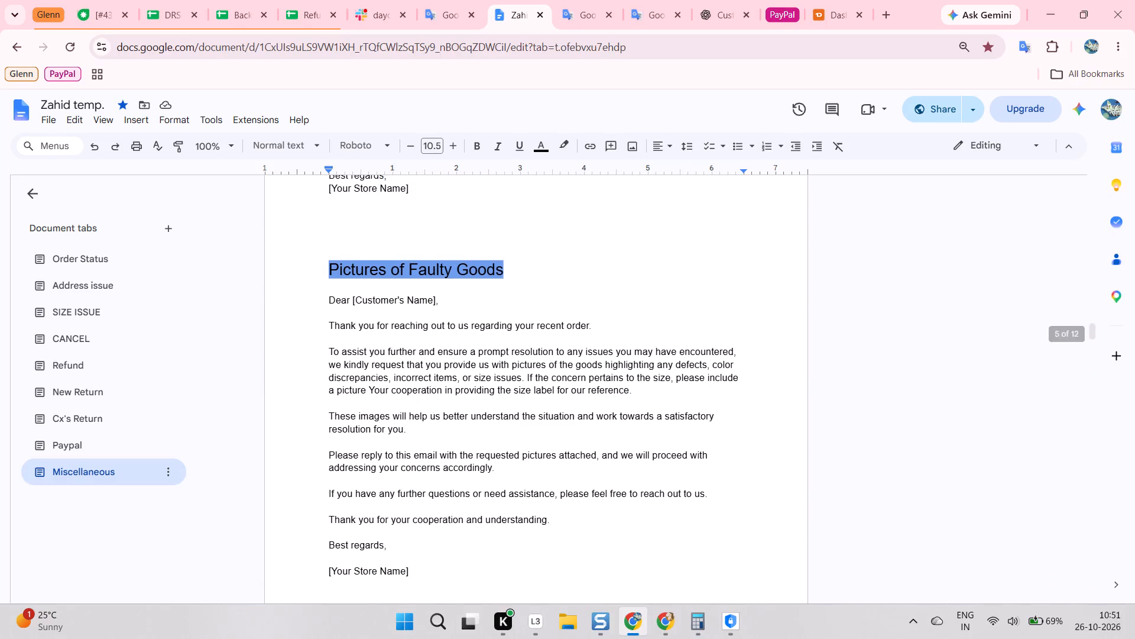
pyautogui.scroll(8, 465, 352)
pyautogui.scroll(-11, 466, 347)
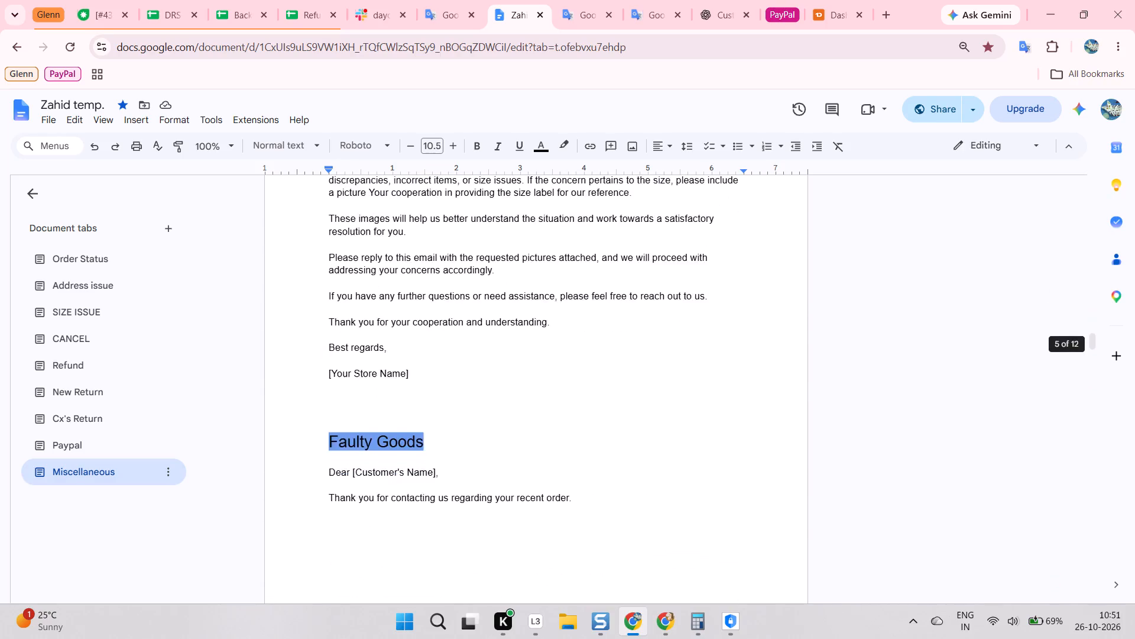
pyautogui.scroll(-4, 1033, 284)
pyautogui.moveTo(1093, 364); pyautogui.dragTo(1070, 614)
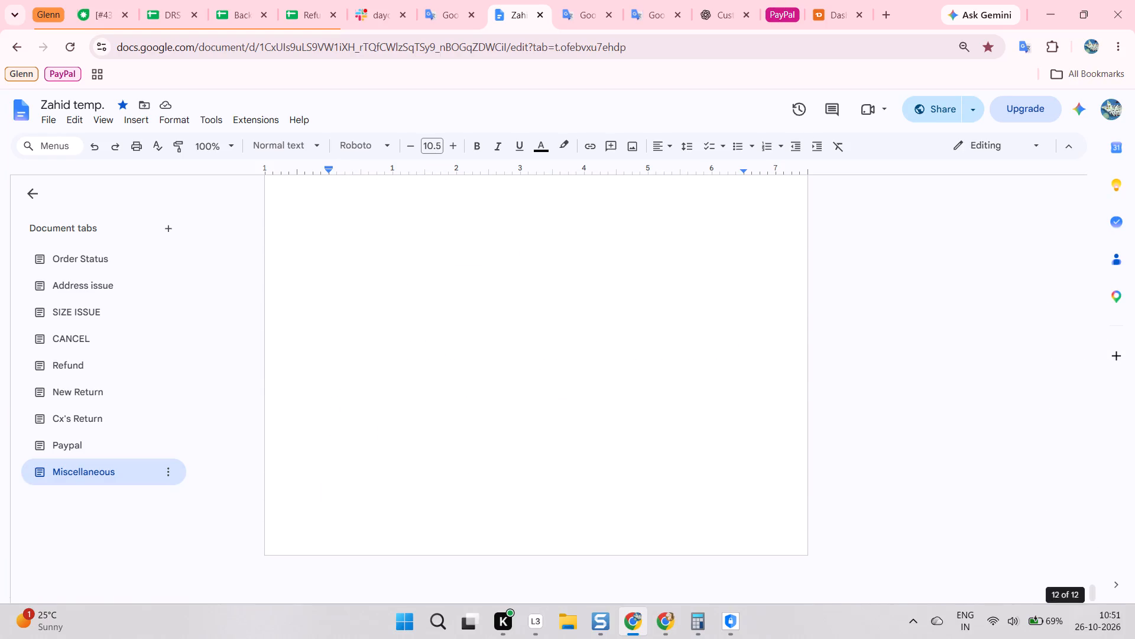
pyautogui.scroll(16, 546, 388)
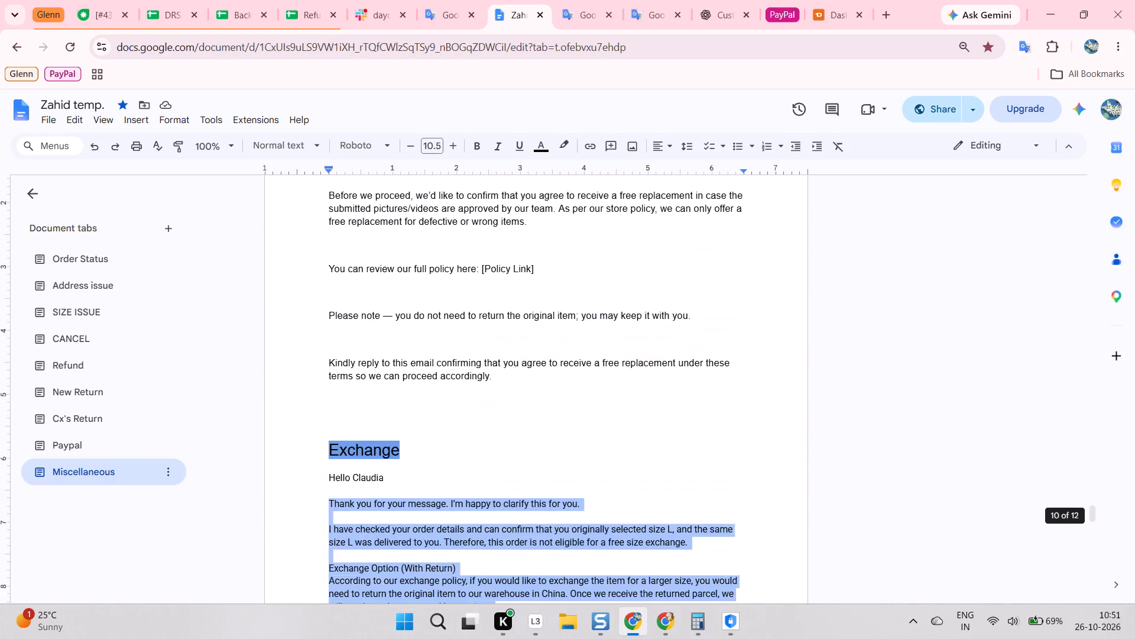
pyautogui.scroll(9, 543, 383)
pyautogui.scroll(-3, 546, 376)
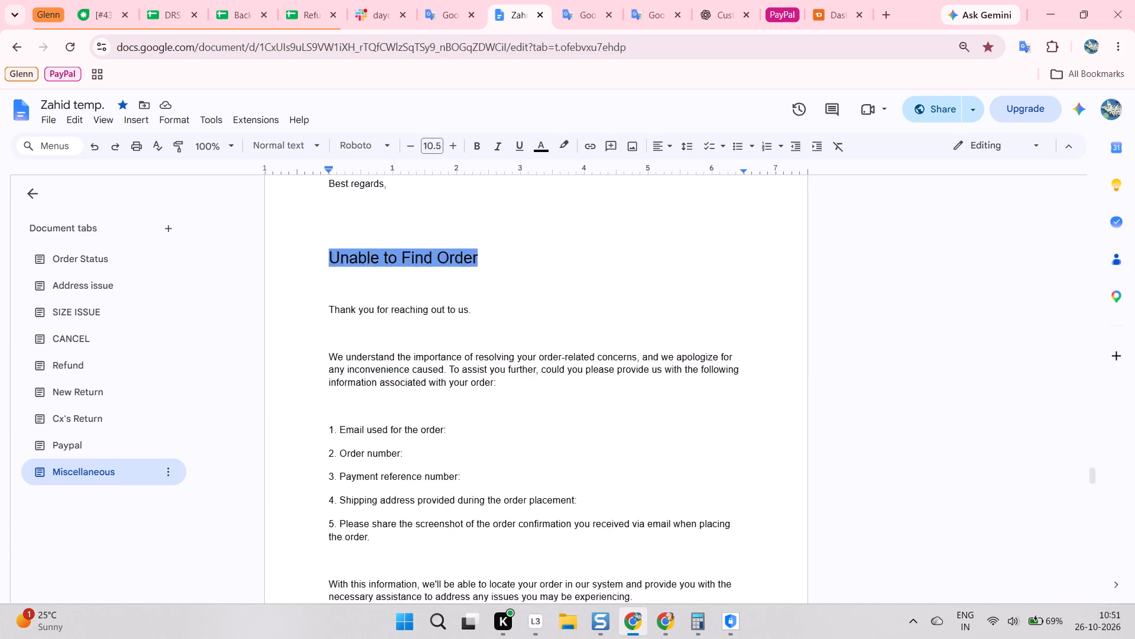
pyautogui.scroll(-4, 546, 376)
pyautogui.scroll(10, 546, 375)
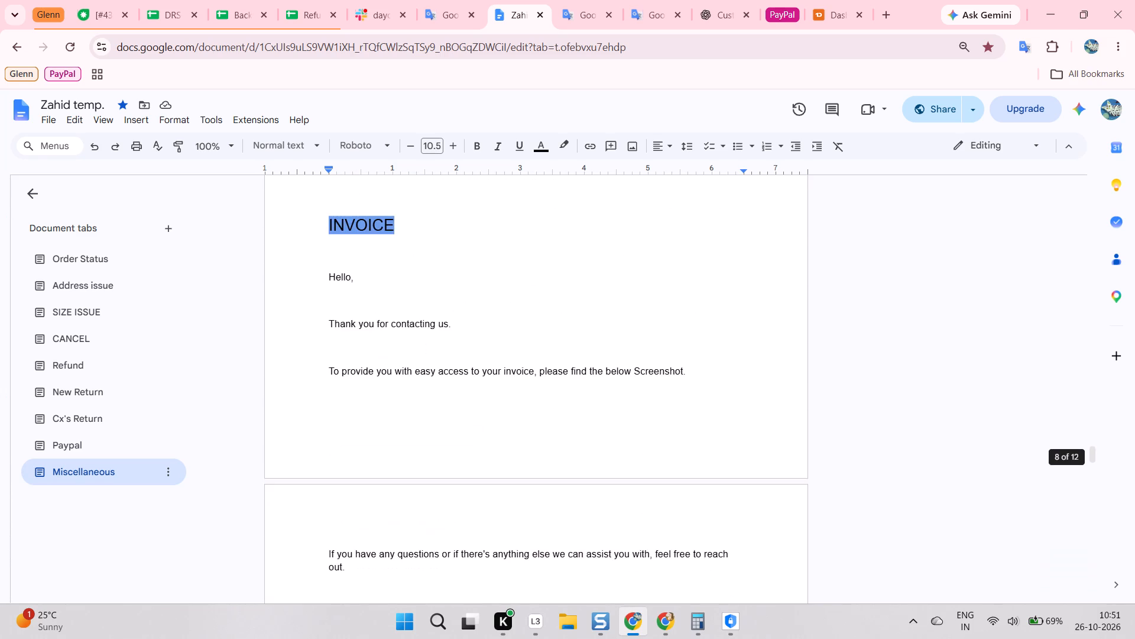
pyautogui.scroll(6, 550, 370)
pyautogui.scroll(-3, 550, 370)
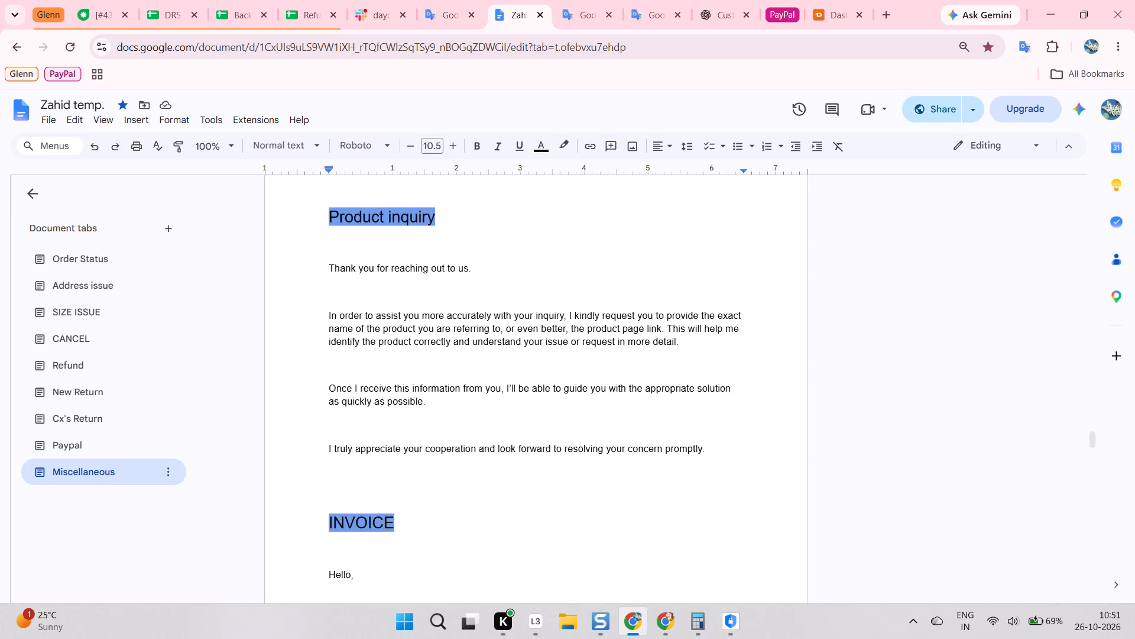
pyautogui.scroll(18, 550, 370)
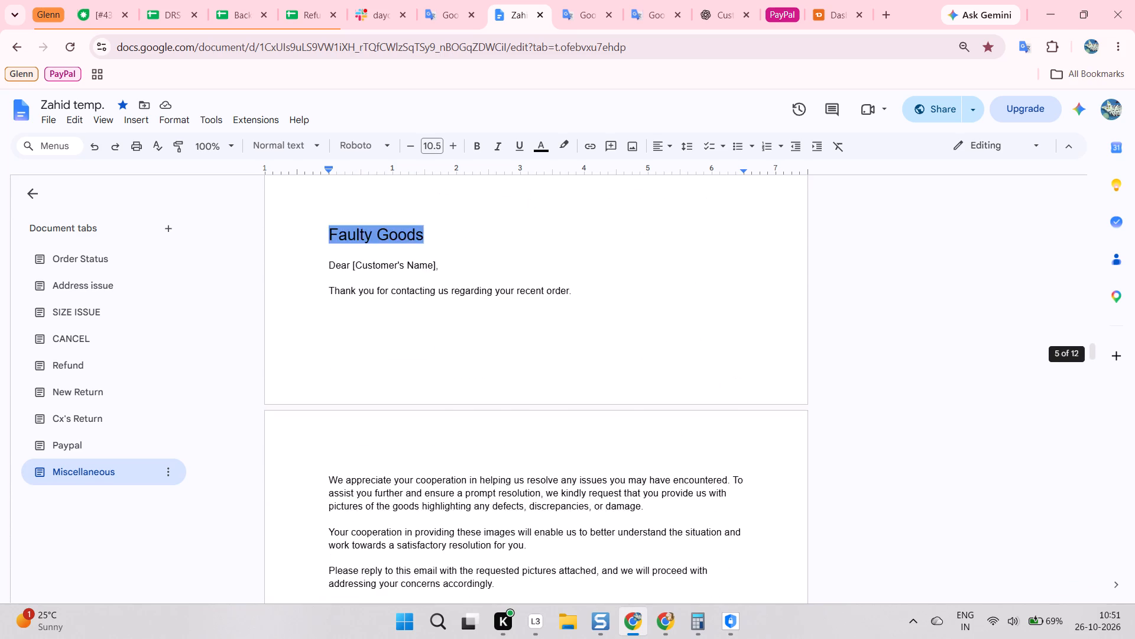
pyautogui.scroll(8, 550, 370)
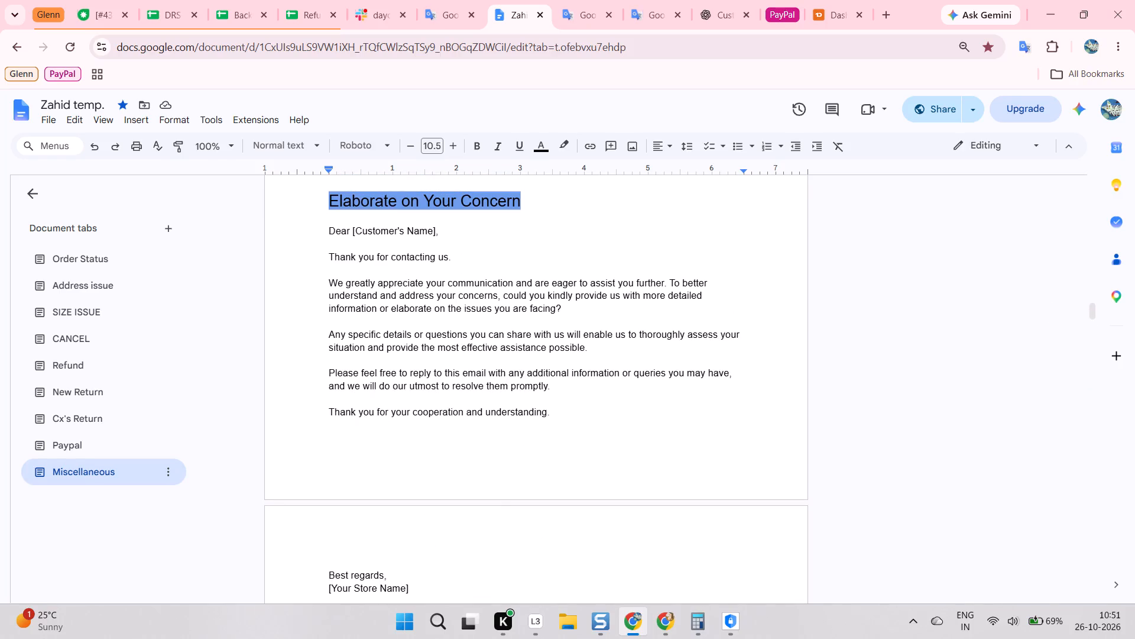
pyautogui.moveTo(1089, 312); pyautogui.dragTo(1092, 464)
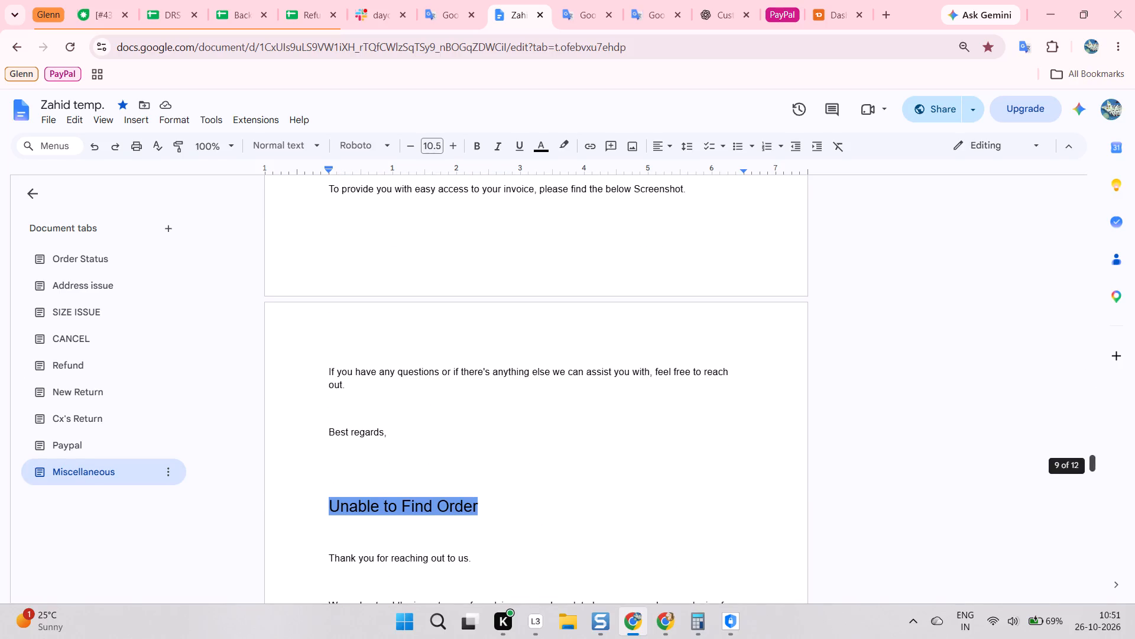
pyautogui.click(85, 441)
pyautogui.scroll(-3, 611, 415)
pyautogui.scroll(3, 610, 415)
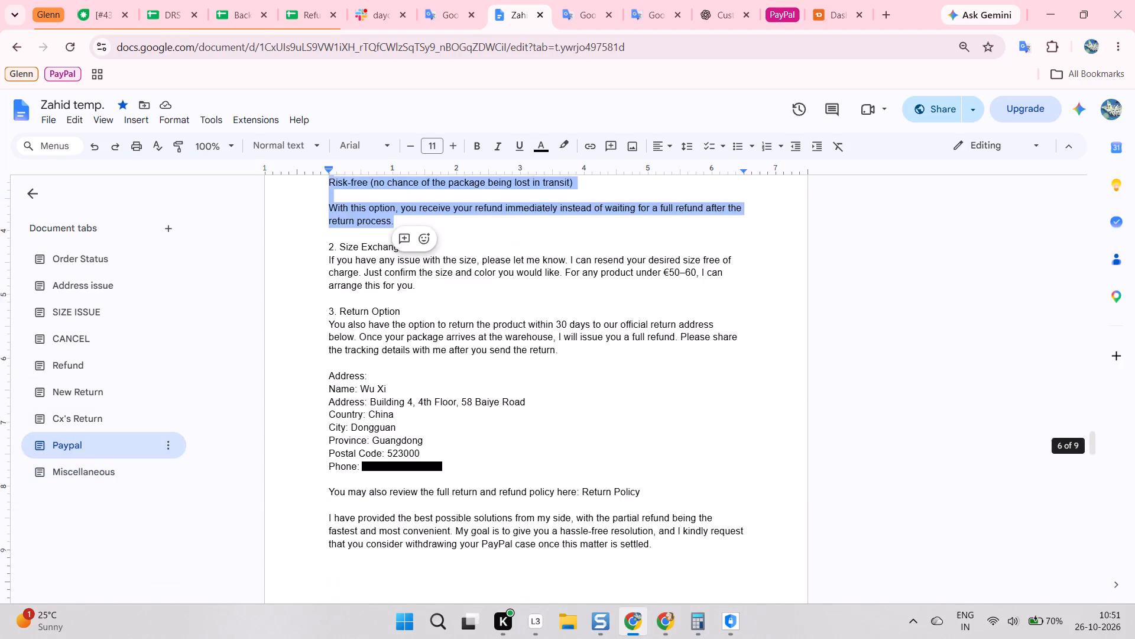
pyautogui.scroll(4, 610, 410)
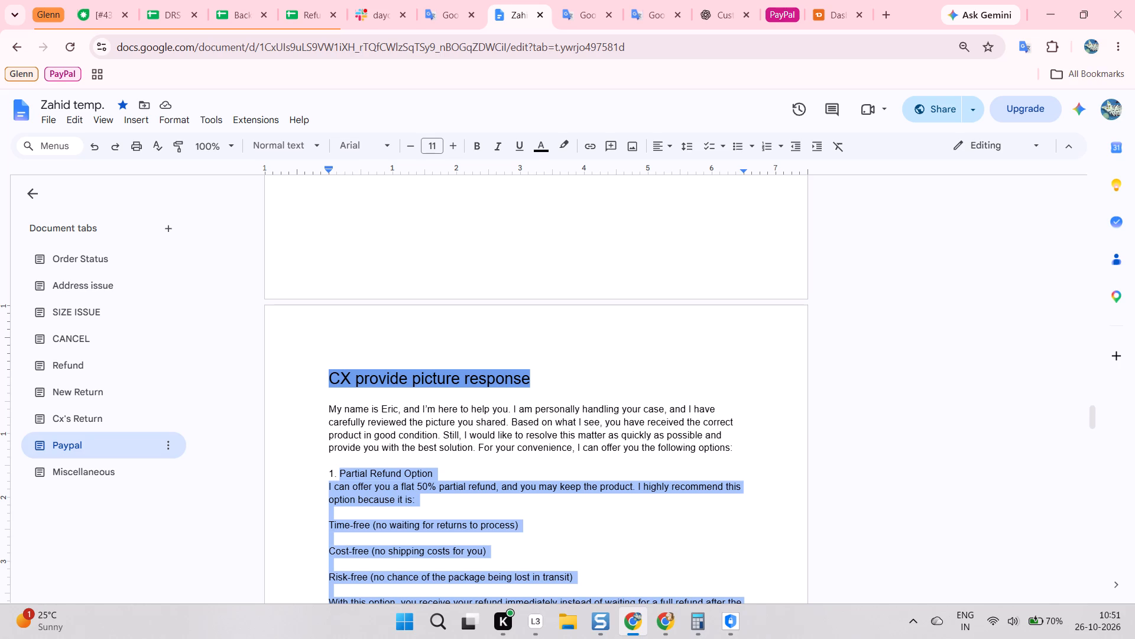
pyautogui.moveTo(689, 408); pyautogui.dragTo(395, 367)
pyautogui.scroll(-6, 695, 457)
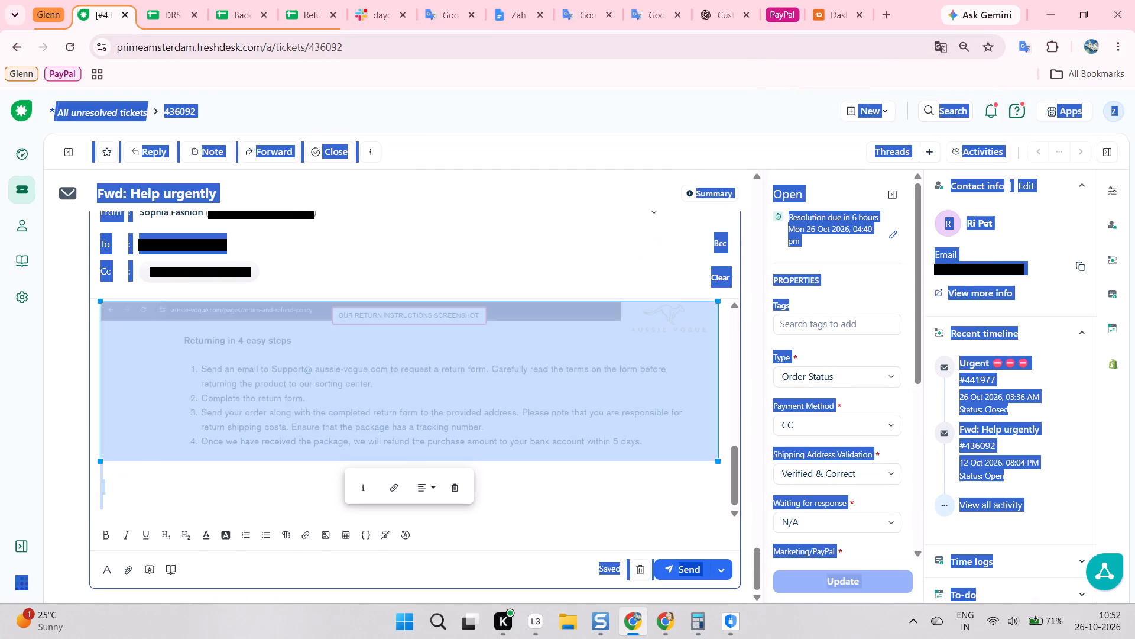
pyautogui.press('BackSpace')
pyautogui.press('BackSpace')
pyautogui.press('BackSpace')
pyautogui.press('BackSpace')
pyautogui.press('BackSpace')
pyautogui.press('BackSpace')
pyautogui.keyDown('ctrl'); pyautogui.click(281, 423); pyautogui.keyUp('ctrl')
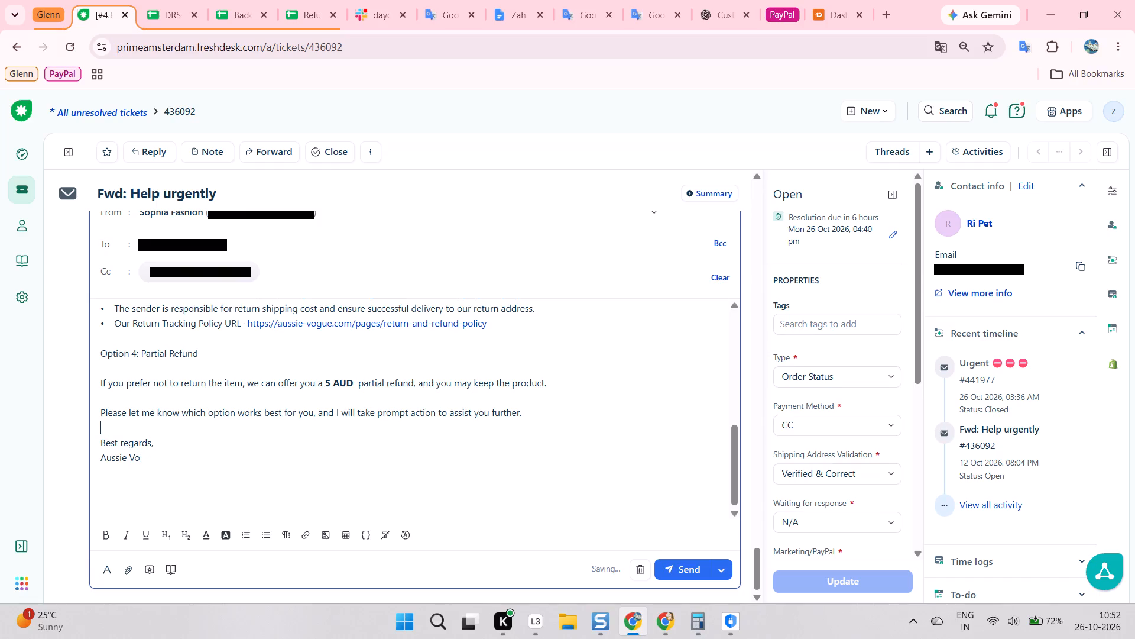
pyautogui.hotkey('ctrl', 'a')
pyautogui.press('BackSpace')
pyautogui.press('BackSpace')
pyautogui.press('BackSpace')
pyautogui.press('BackSpace')
pyautogui.press('BackSpace')
pyautogui.press('BackSpace')
pyautogui.press('BackSpace')
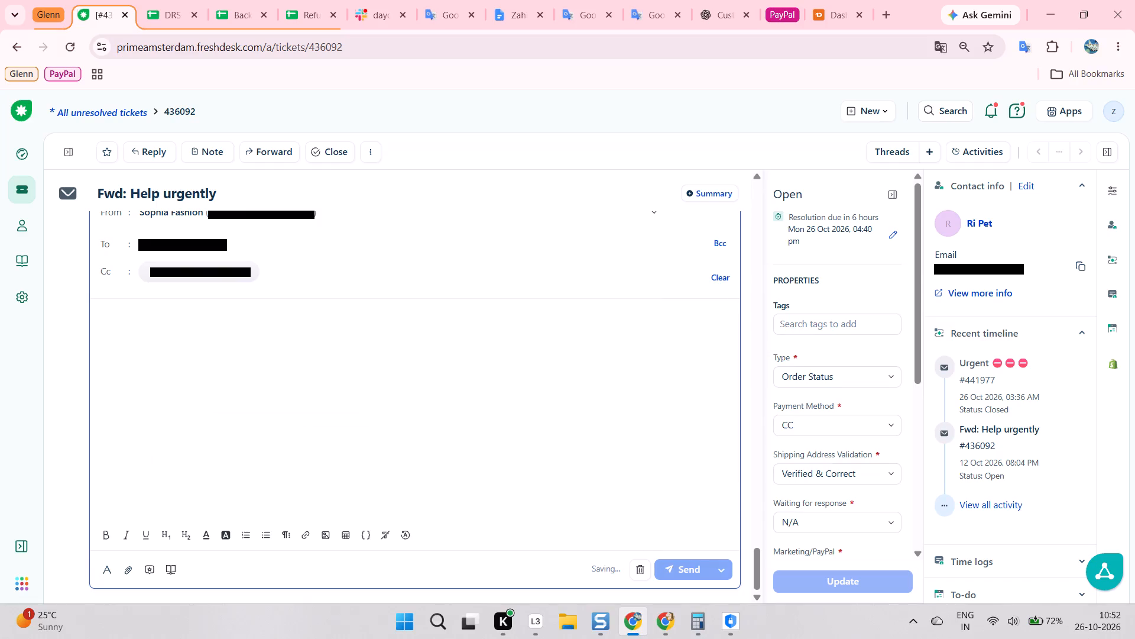
pyautogui.hotkey('ctrl', 'v')
pyautogui.scroll(-4, 290, 303)
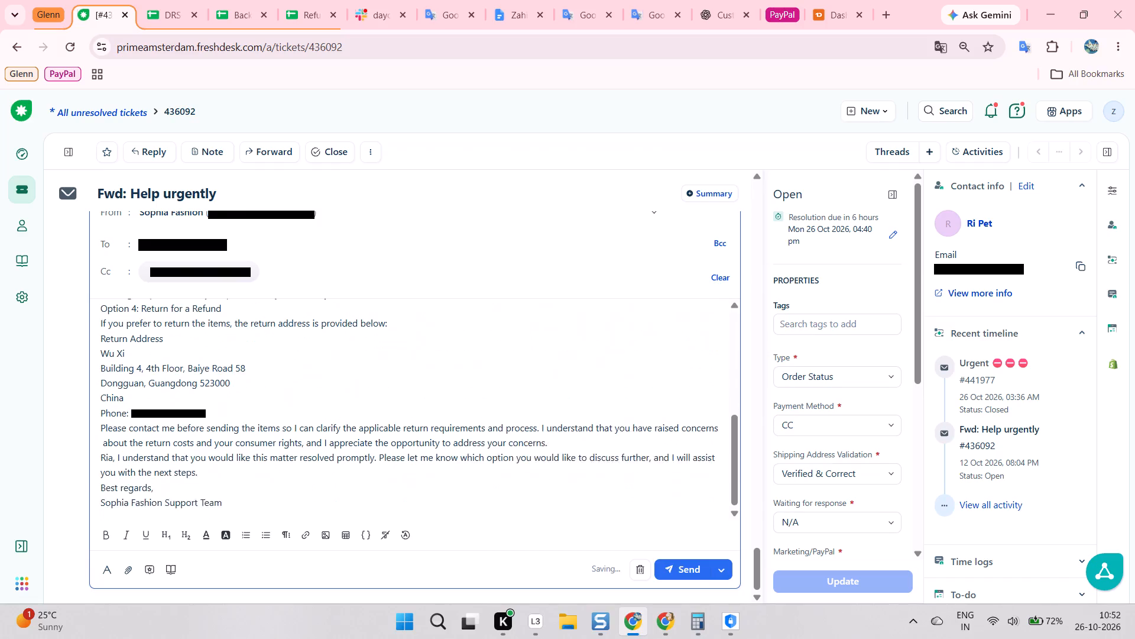
pyautogui.scroll(-9, 268, 373)
pyautogui.scroll(-1, 227, 421)
# Add blank lines after the greeting, after both opening paragraphs and between Options 1, 2, 3 and 4 in the reply.
pyautogui.scroll(4, 229, 420)
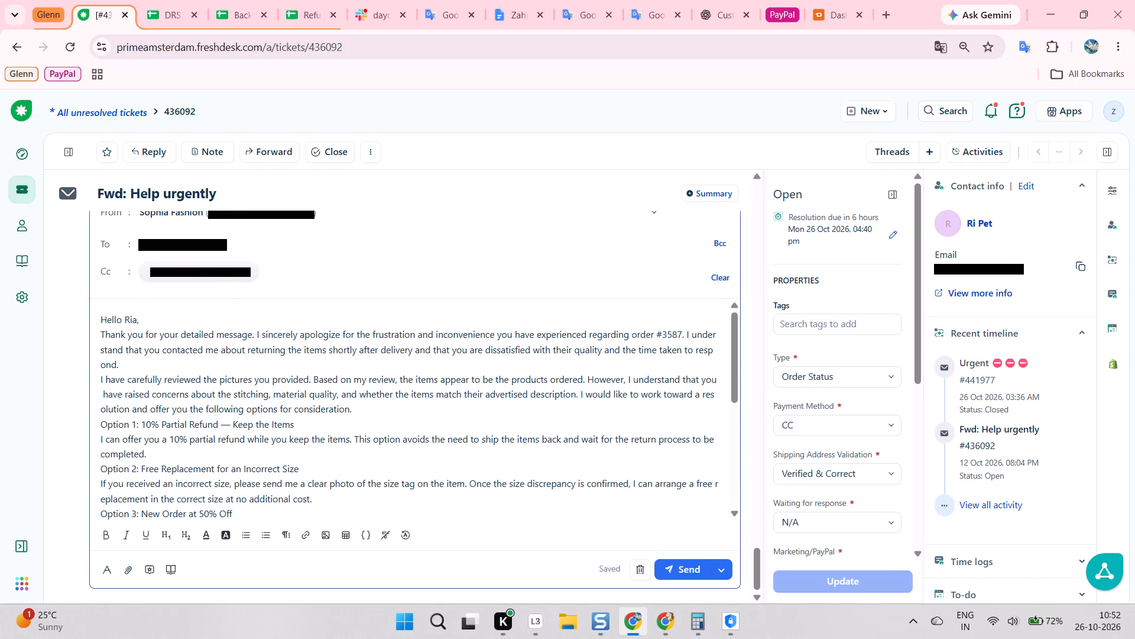
pyautogui.click(163, 315)
pyautogui.press('Return')
pyautogui.click(310, 376)
pyautogui.press('Return')
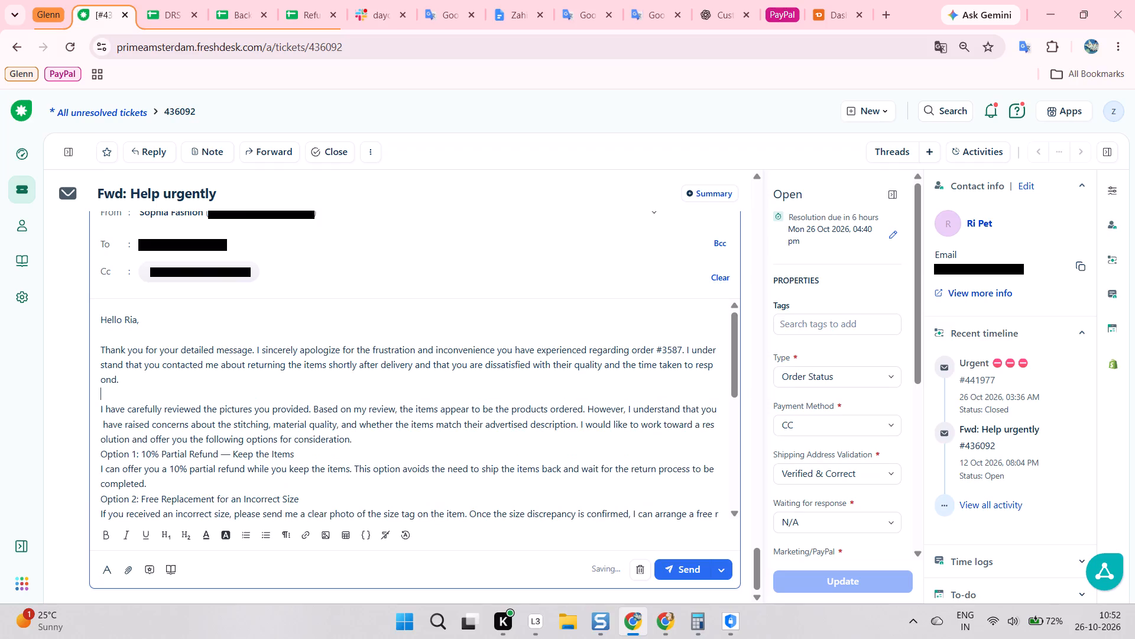
pyautogui.click(401, 437)
pyautogui.press('Return')
pyautogui.scroll(-2, 405, 419)
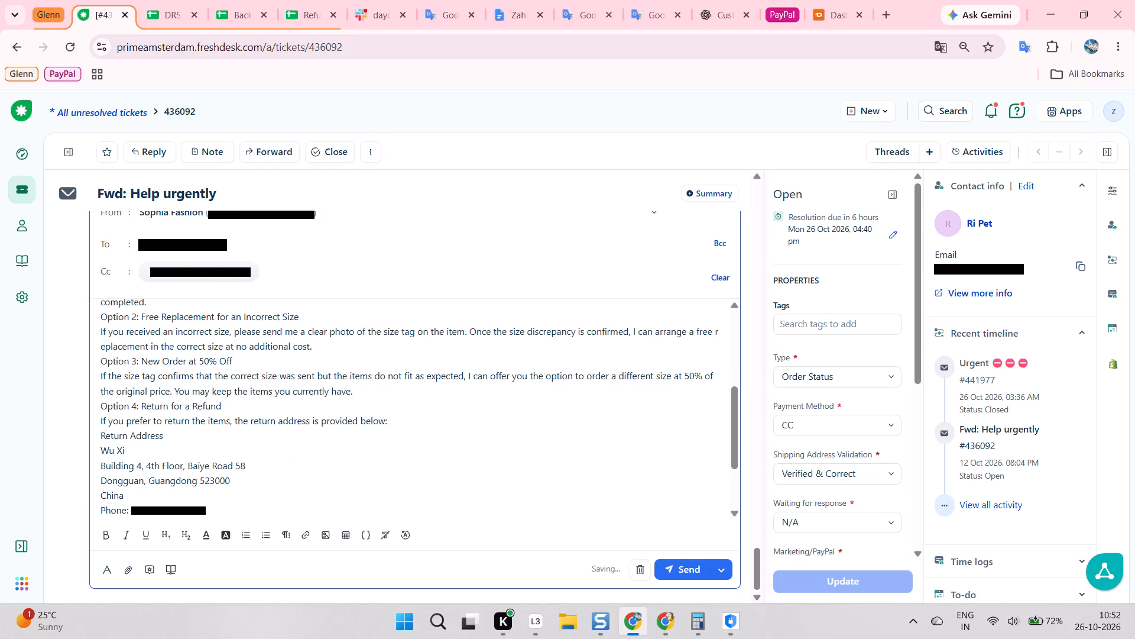
pyautogui.scroll(1, 232, 343)
pyautogui.click(171, 395)
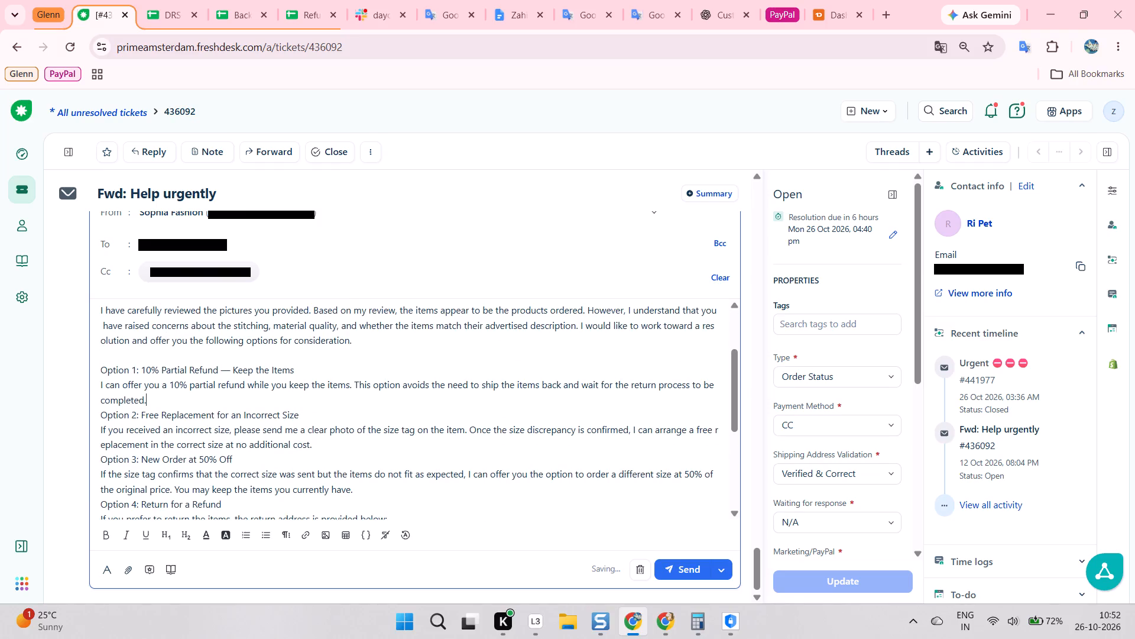
pyautogui.press('Return')
pyautogui.click(327, 459)
pyautogui.press('Return')
pyautogui.scroll(-1, 322, 428)
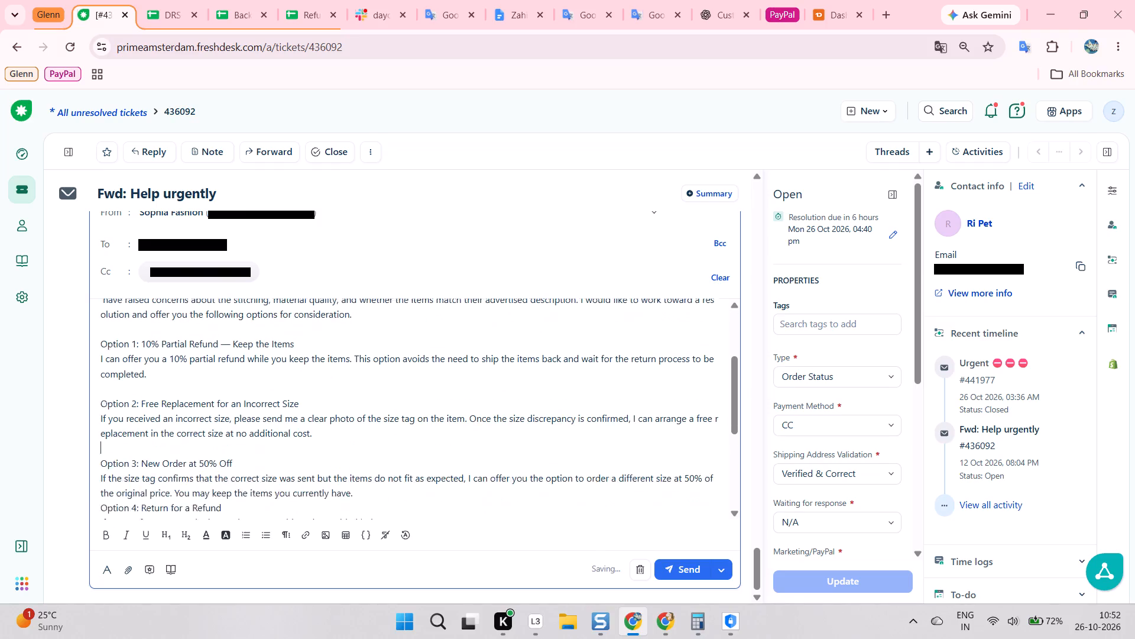
pyautogui.click(391, 418)
pyautogui.press('Return')
# Add blank lines after the Option 4 heading, the return address and each of the two closing paragraphs.
pyautogui.scroll(-1, 279, 421)
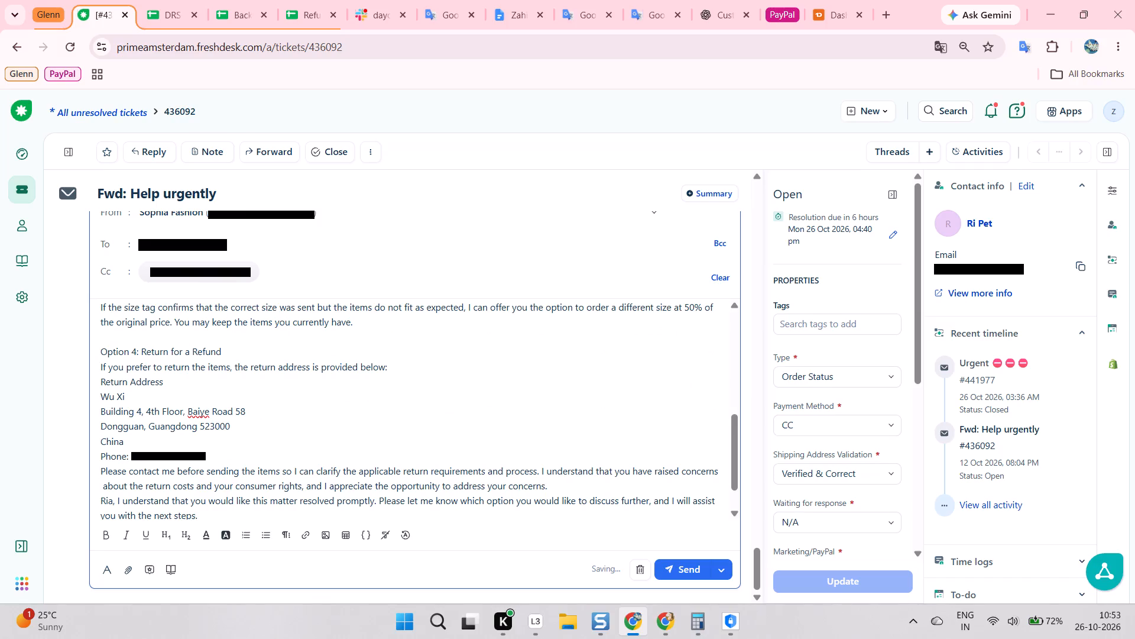
pyautogui.click(250, 455)
pyautogui.press('Return')
pyautogui.click(253, 351)
pyautogui.press('Return')
pyautogui.scroll(-1, 277, 406)
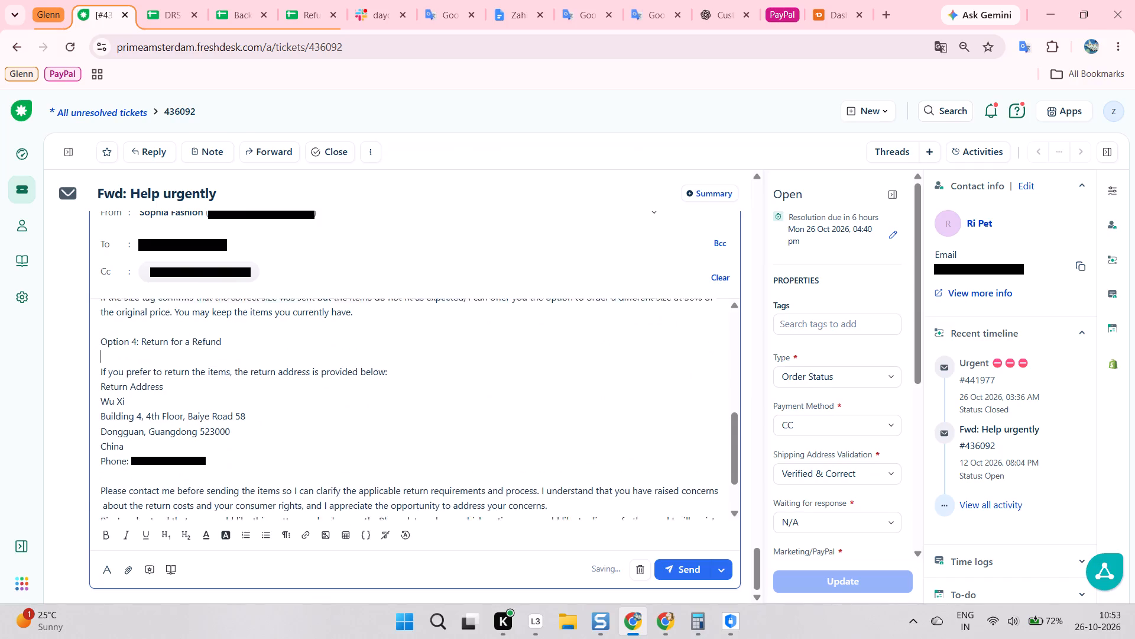
pyautogui.click(557, 440)
pyautogui.press('Return')
pyautogui.click(377, 485)
pyautogui.press('Return')
pyautogui.scroll(-1, 411, 476)
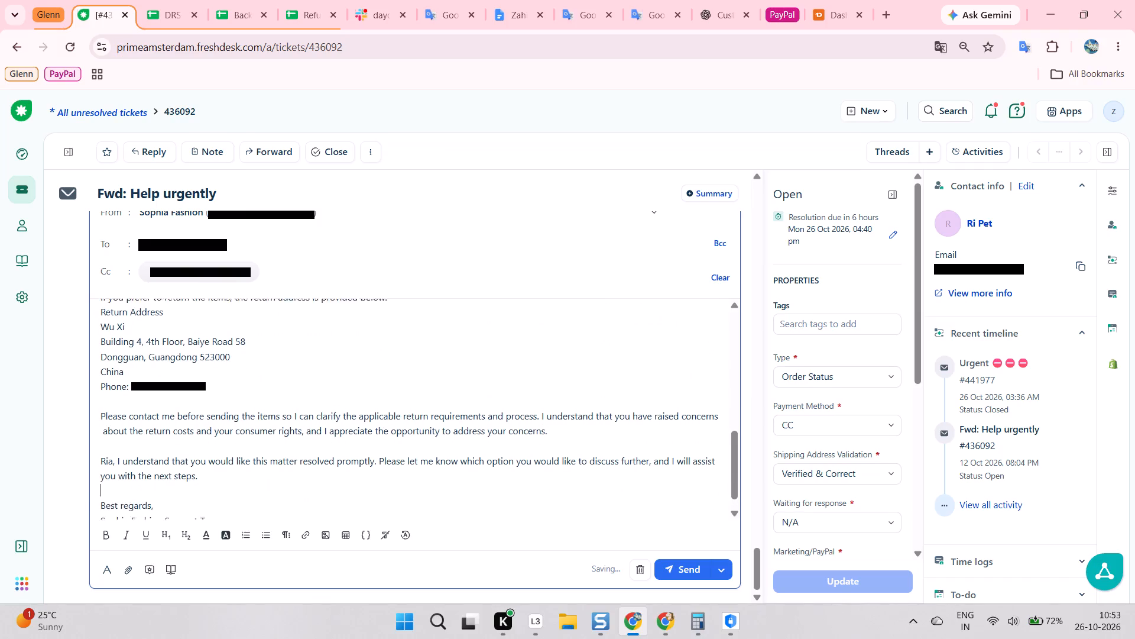
pyautogui.scroll(-2, 408, 481)
# Cut the whole reply text from the draft and insert the canned response "New Sophia Fashion PP D1" in its place.
pyautogui.click(125, 571)
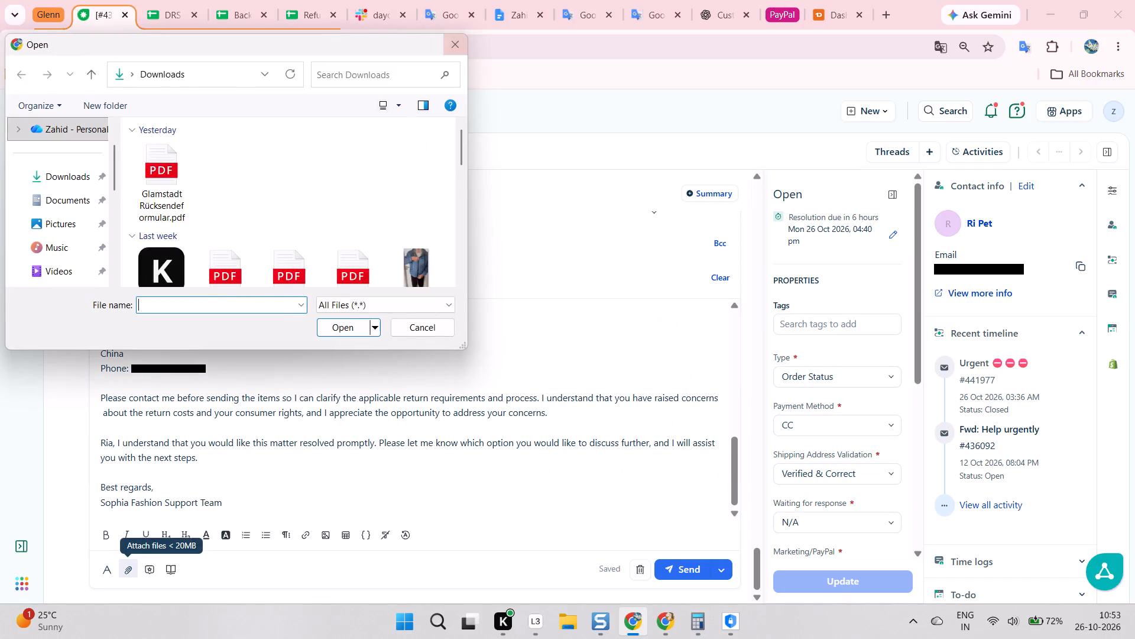
pyautogui.click(462, 45)
pyautogui.click(282, 382)
pyautogui.hotkey('ctrl', 'a')
pyautogui.click(283, 379)
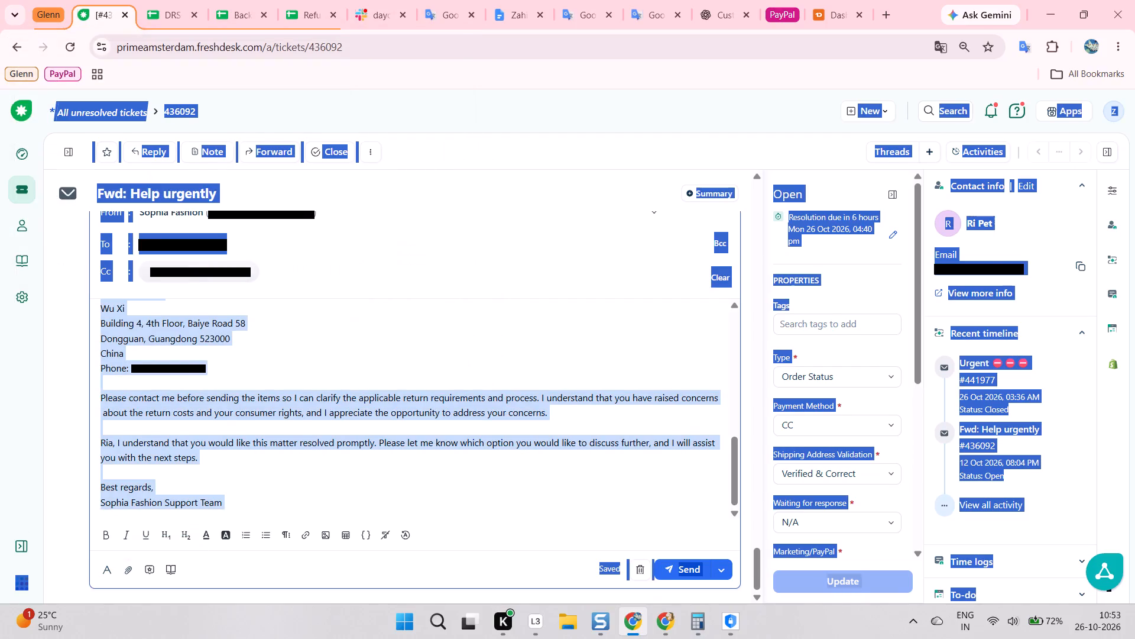
pyautogui.click(252, 412)
pyautogui.hotkey('ctrl', 'a')
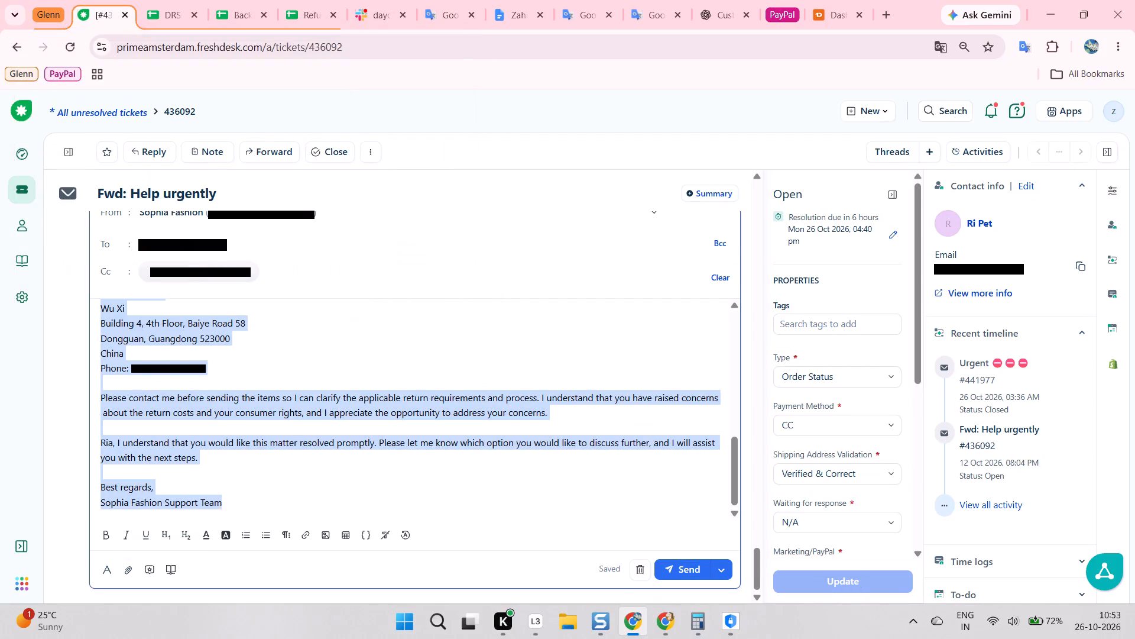
pyautogui.hotkey('ctrl', 'x')
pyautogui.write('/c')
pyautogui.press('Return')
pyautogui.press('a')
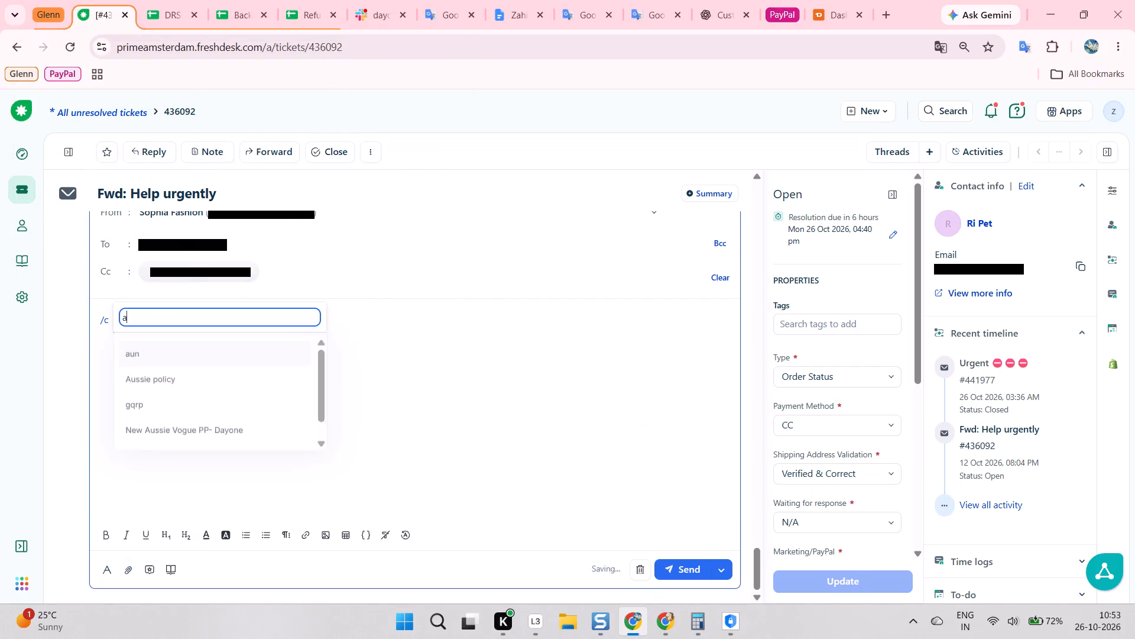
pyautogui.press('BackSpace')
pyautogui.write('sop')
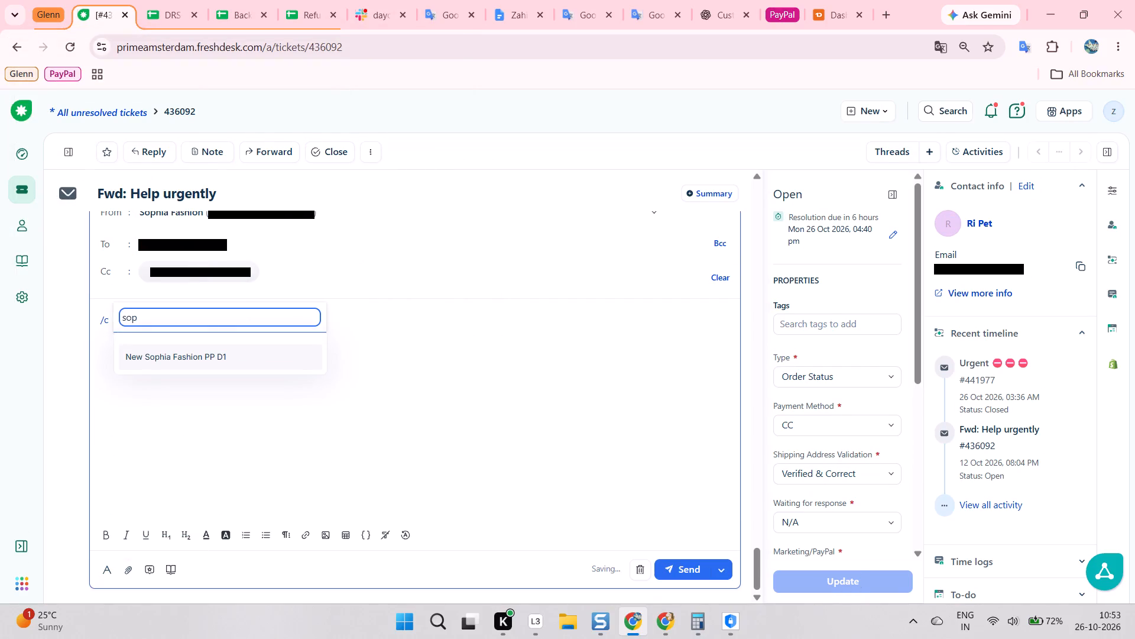
pyautogui.click(228, 363)
# Replace the canned response's text with the cut reply, keeping the Sophia-Fashion return form attachment, and check the draft.
pyautogui.click(298, 408)
pyautogui.hotkey('ctrl', 'a')
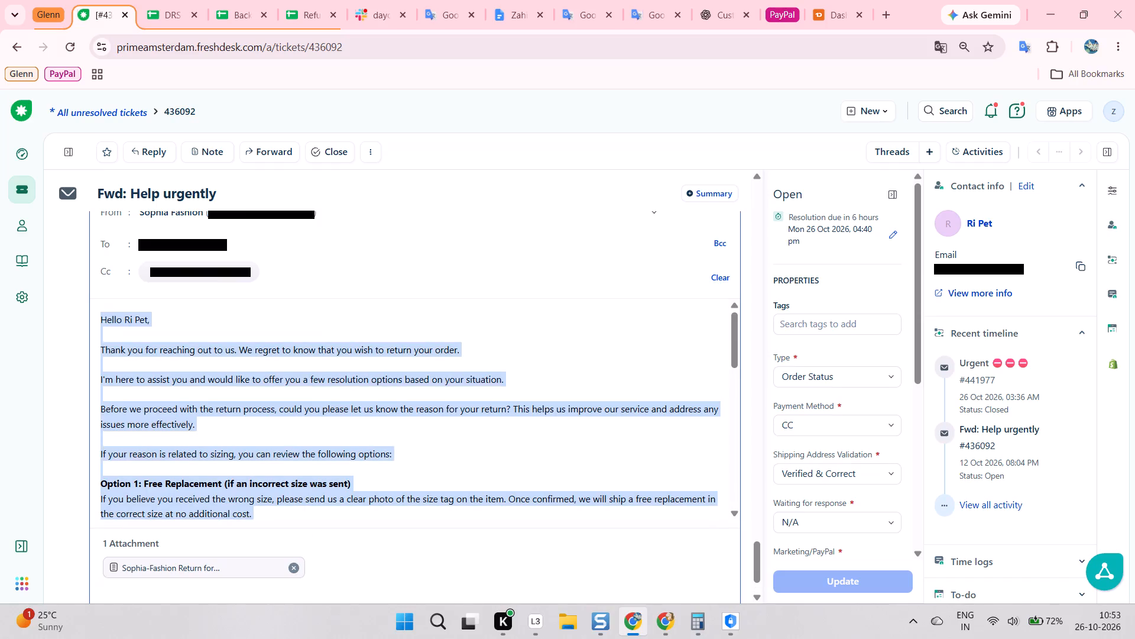
pyautogui.press('BackSpace')
pyautogui.press('BackSpace')
pyautogui.press('BackSpace')
pyautogui.hotkey('ctrl', 'v')
pyautogui.scroll(-15, 303, 370)
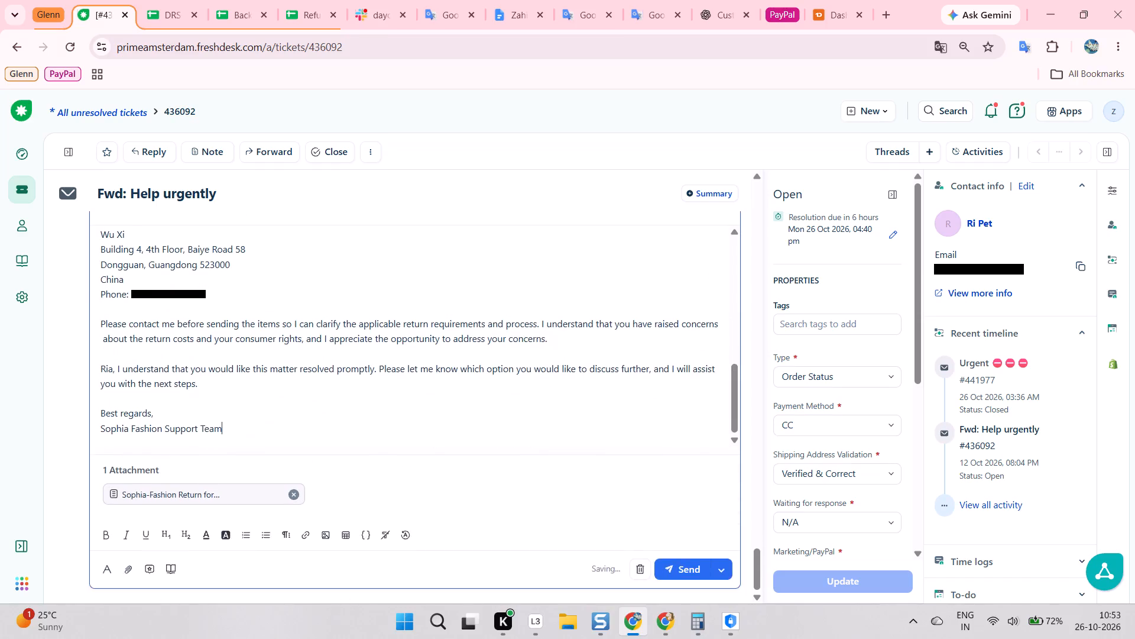
pyautogui.scroll(2, 160, 451)
pyautogui.scroll(5, 186, 403)
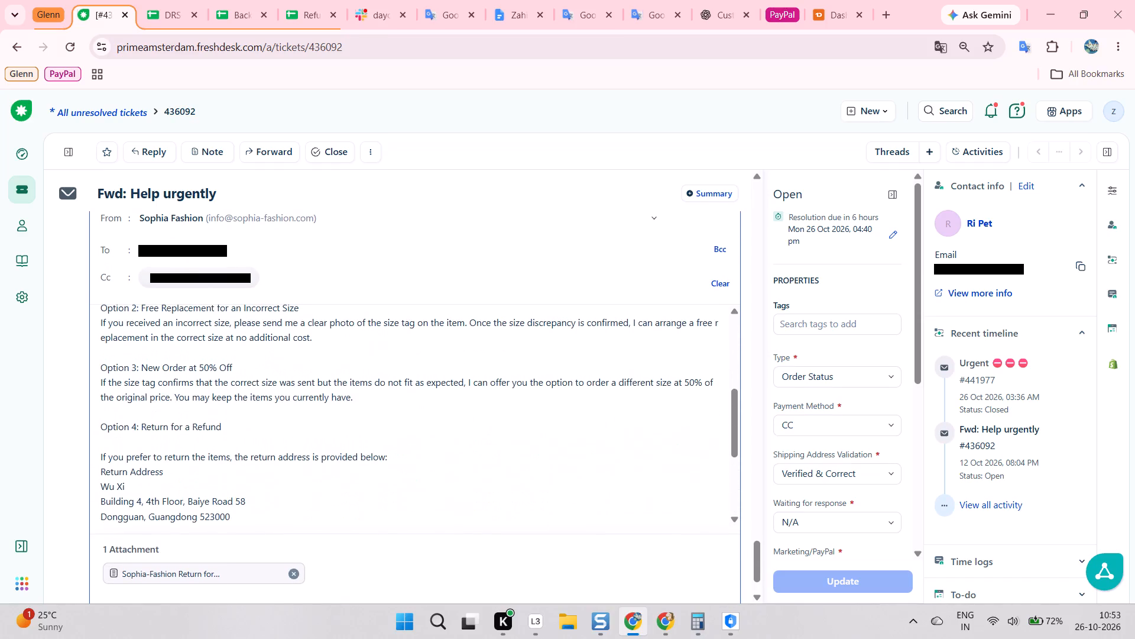
# Make the headings of Options 1, 2, 3 and 4 in the reply bold.
pyautogui.tripleClick(139, 422)
pyautogui.hotkey('ctrl', 'b')
pyautogui.tripleClick(176, 363)
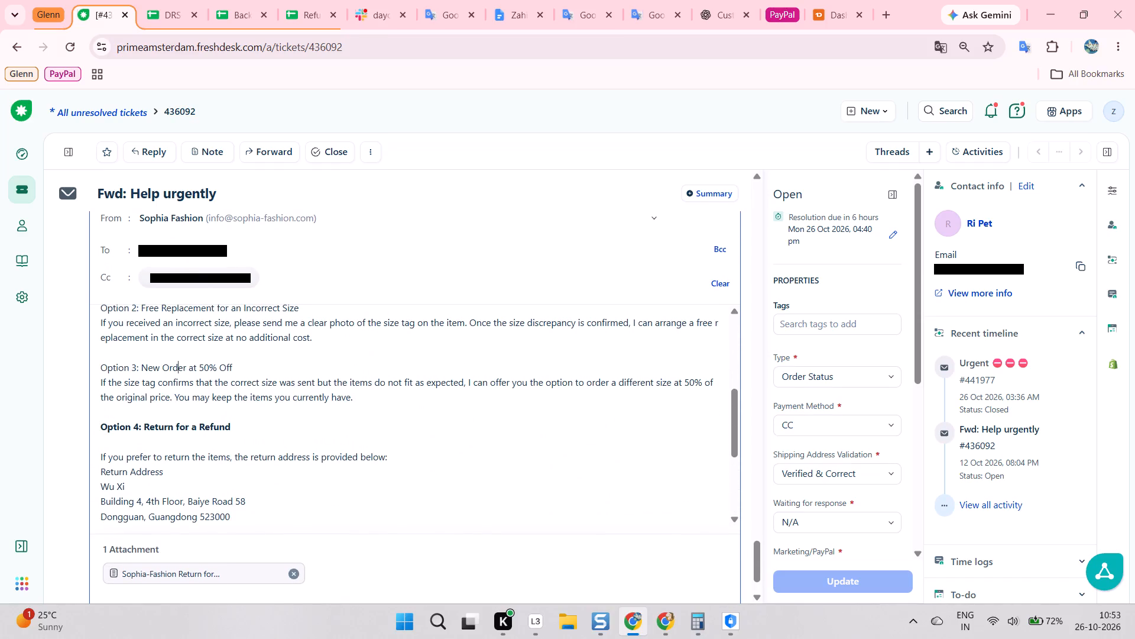
pyautogui.hotkey('ctrl', 'b')
pyautogui.scroll(1, 185, 388)
pyautogui.tripleClick(176, 412)
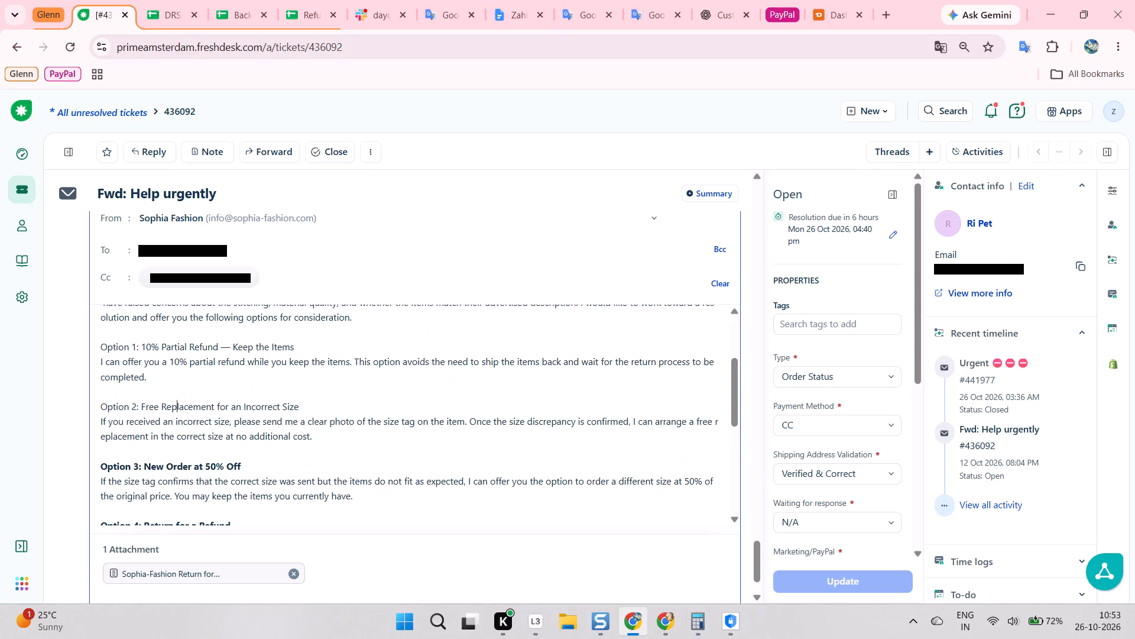
pyautogui.click(177, 410)
pyautogui.hotkey('ctrl', 'b')
pyautogui.scroll(1, 182, 395)
pyautogui.tripleClick(180, 442)
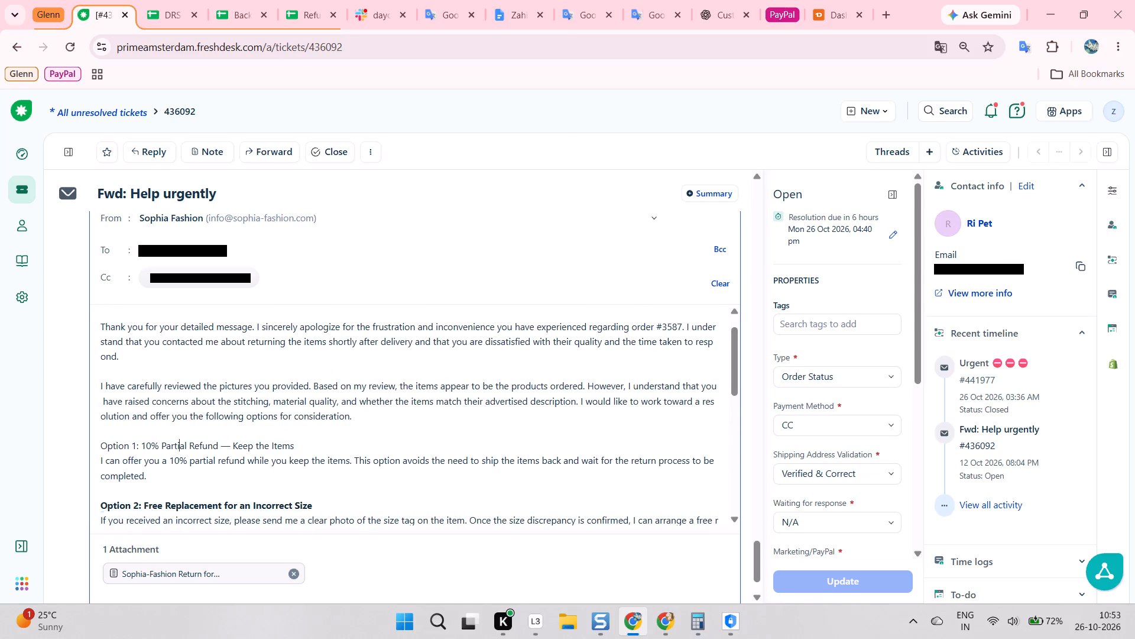
pyautogui.hotkey('ctrl', 'b')
# Check the formatted reply and send it with the Sophia-Fashion return form attached.
pyautogui.scroll(1, 196, 437)
pyautogui.scroll(-6, 359, 449)
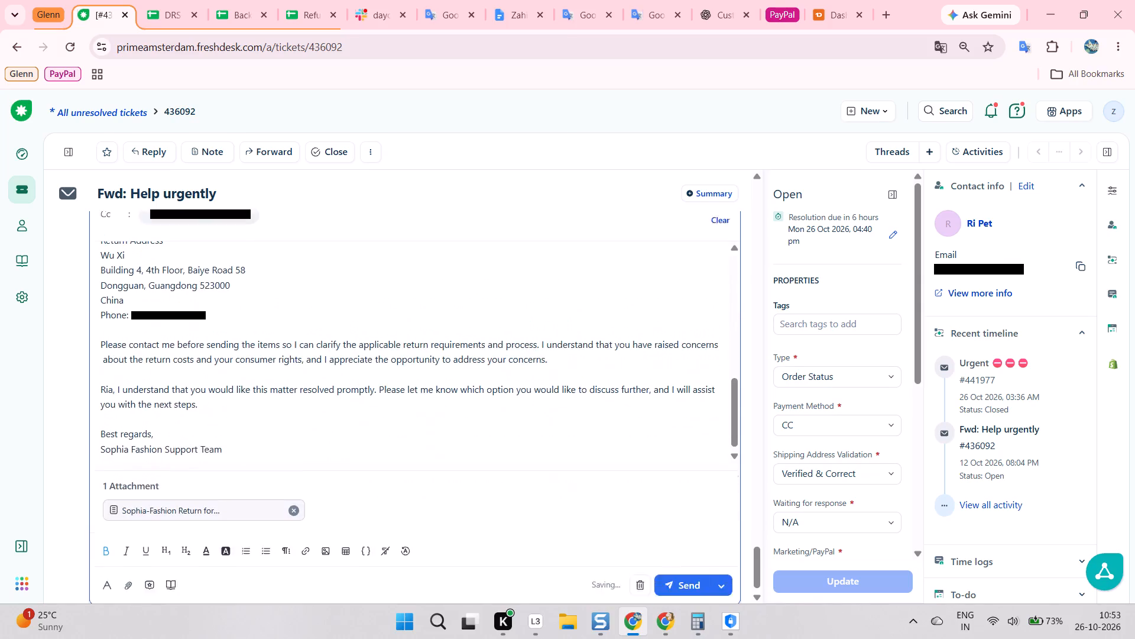
pyautogui.scroll(-4, 659, 583)
pyautogui.click(685, 575)
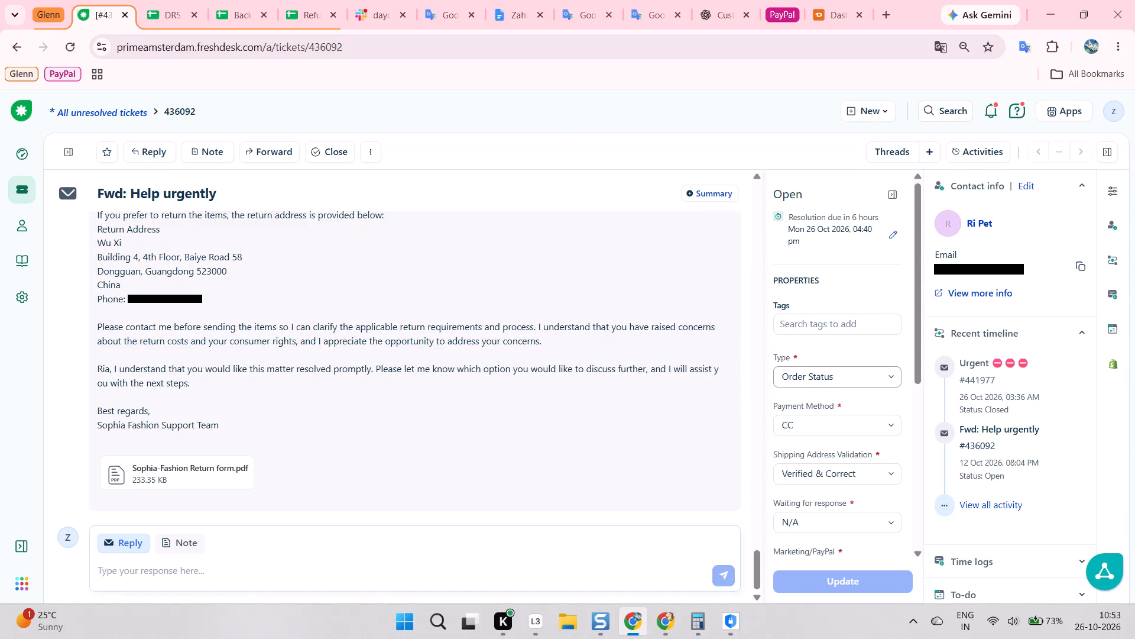
# Set the ticket's type to Return + Size Issue.
pyautogui.click(811, 381)
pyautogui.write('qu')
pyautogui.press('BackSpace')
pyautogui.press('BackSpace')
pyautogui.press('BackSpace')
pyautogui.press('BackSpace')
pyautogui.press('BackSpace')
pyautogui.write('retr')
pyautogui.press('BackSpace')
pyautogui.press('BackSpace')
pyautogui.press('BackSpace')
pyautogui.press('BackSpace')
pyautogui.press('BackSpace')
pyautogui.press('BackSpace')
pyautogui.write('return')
pyautogui.click(842, 448)
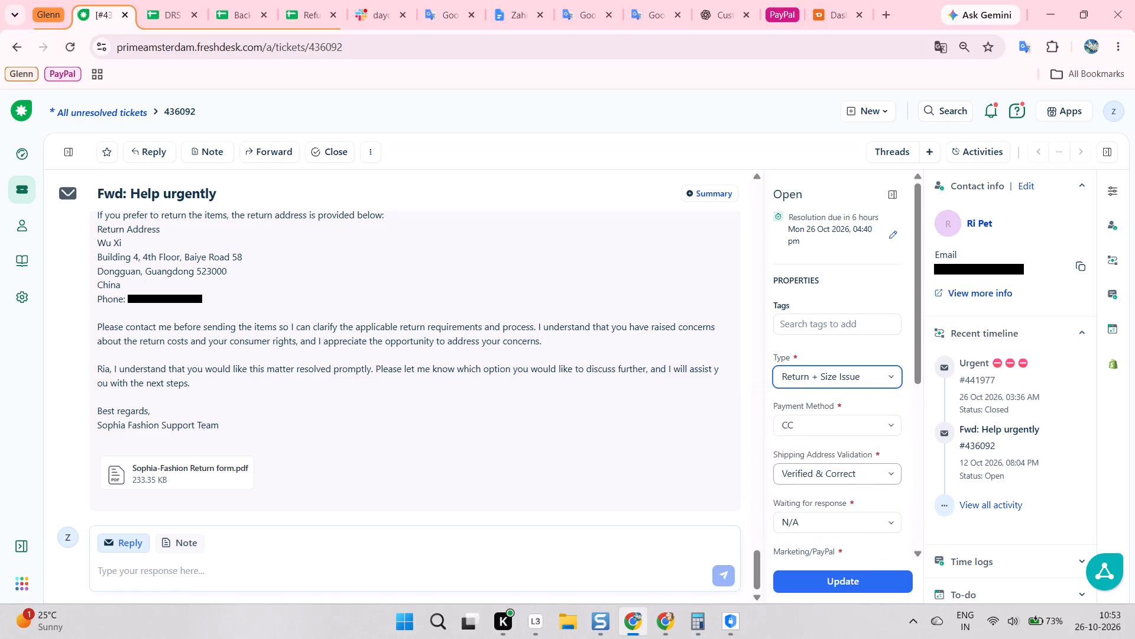
# Set the ticket's status to Resolved, assign it to the agent Zahid, and update the ticket.
pyautogui.press('Tab')
pyautogui.press('Tab')
pyautogui.press('Tab')
pyautogui.press('Tab')
pyautogui.press('Tab')
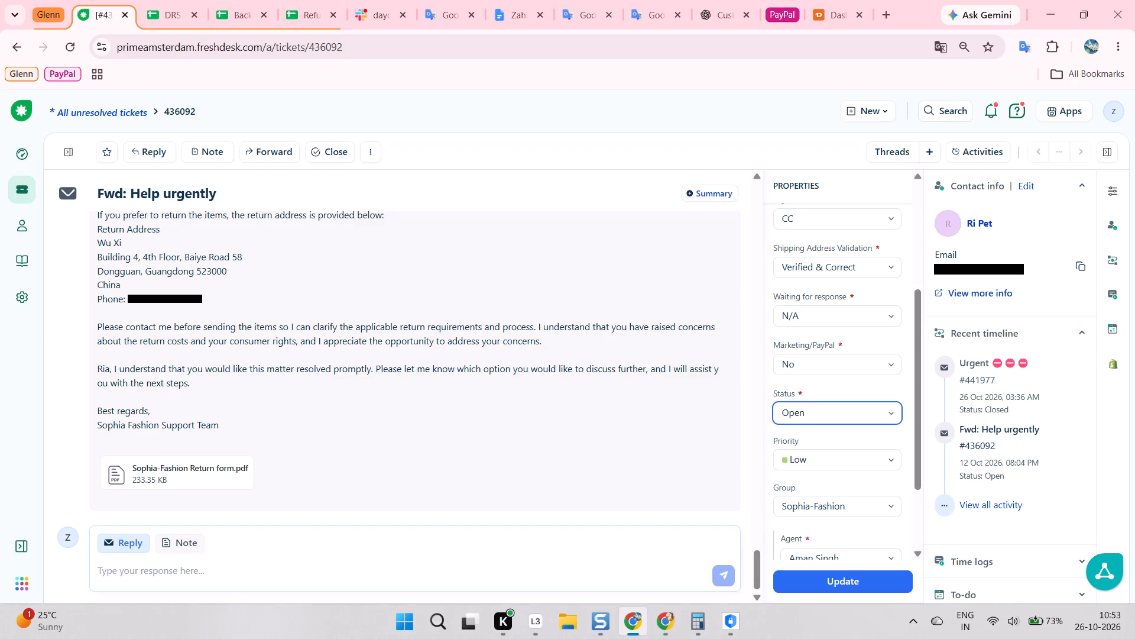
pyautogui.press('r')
pyautogui.press('Tab')
pyautogui.press('Tab')
pyautogui.press('Tab')
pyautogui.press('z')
pyautogui.scroll(-4, 830, 439)
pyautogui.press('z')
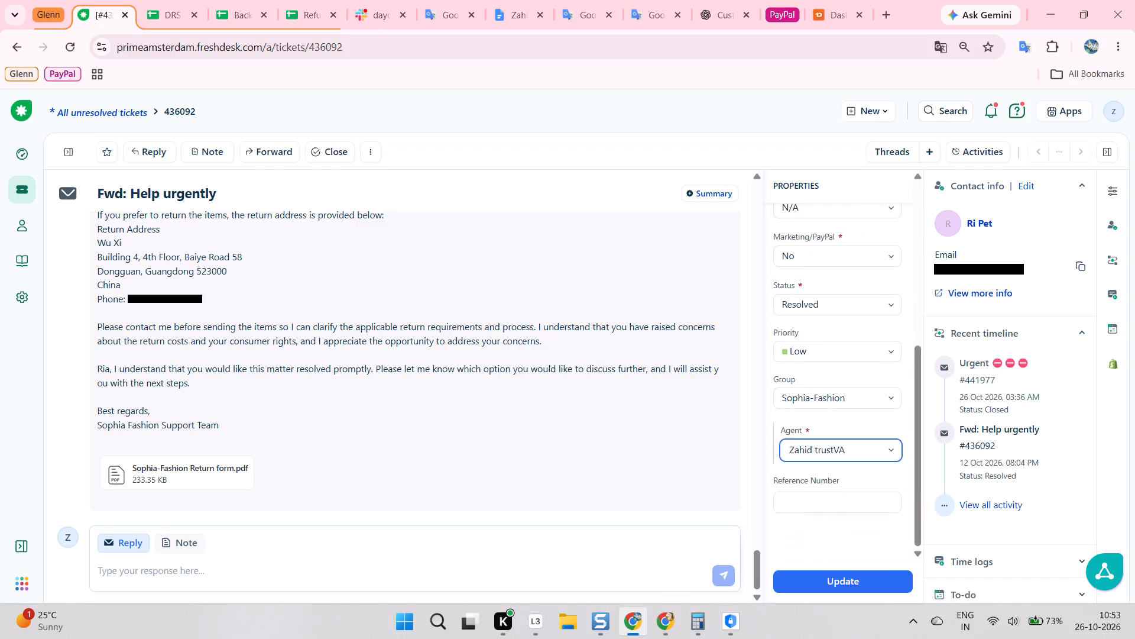
pyautogui.click(836, 589)
# Copy the ticket number 436092 and log it in the next empty ZAHID cell, AN29, of the DRS October 2026 sheet Oct 26.
pyautogui.scroll(-3, 383, 270)
pyautogui.doubleClick(179, 111)
pyautogui.hotkey('ctrl', 'c')
pyautogui.hotkey('ctrl', 'c')
pyautogui.keyDown('ctrl'); pyautogui.click(154, 7); pyautogui.keyUp('ctrl')
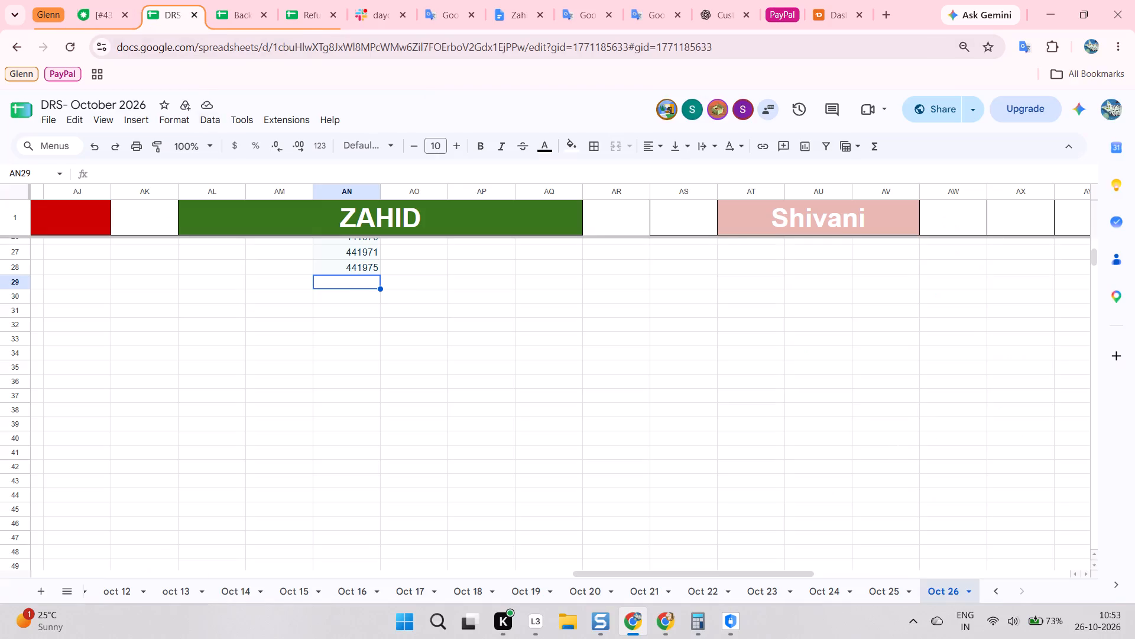
pyautogui.hotkey('ctrl', 'v')
pyautogui.click(354, 295)
pyautogui.scroll(-1, 357, 311)
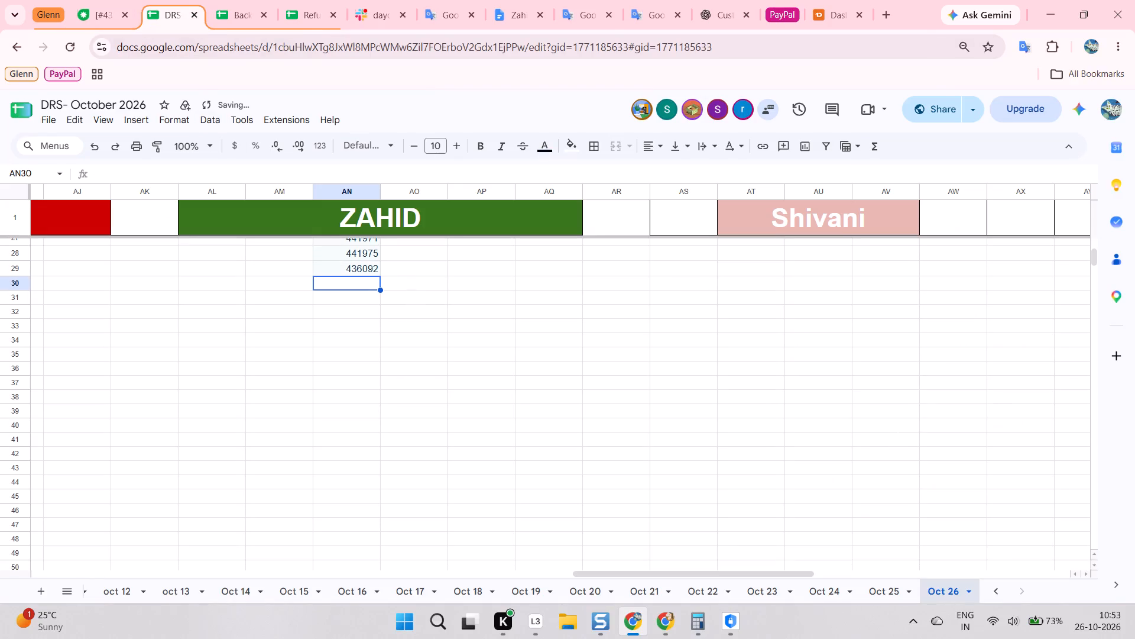
# Return to the unresolved tickets in Freshdesk, open ticket 441983, and translate its page to English to read the customer's request.
pyautogui.moveTo(100, 0); pyautogui.dragTo(99, 6)
pyautogui.click(12, 191)
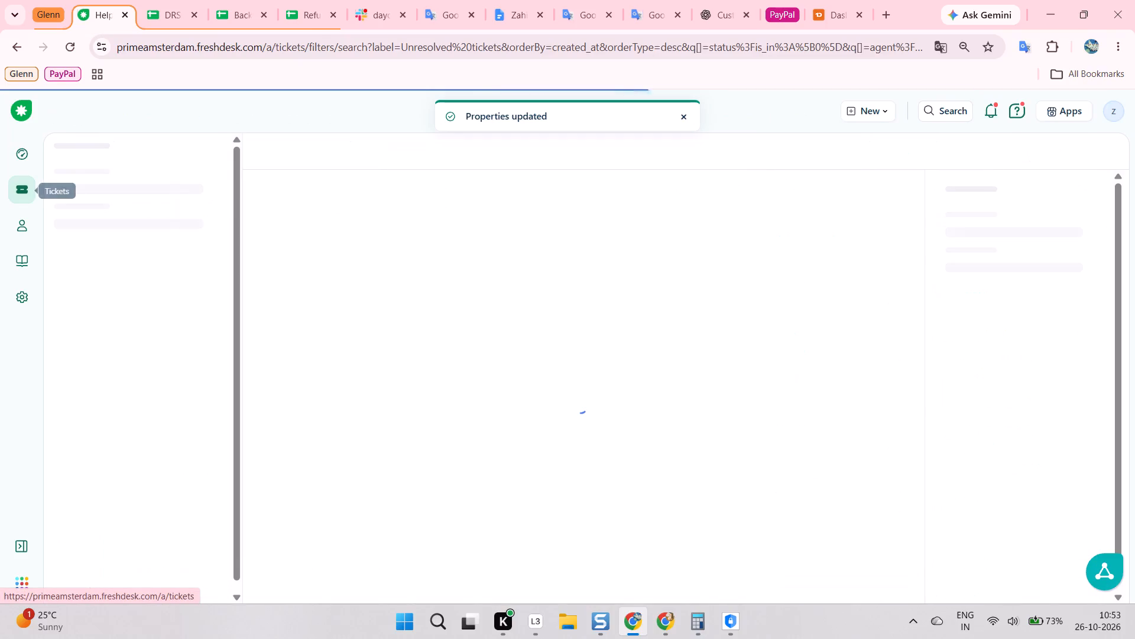
pyautogui.scroll(-9, 366, 281)
pyautogui.click(380, 441)
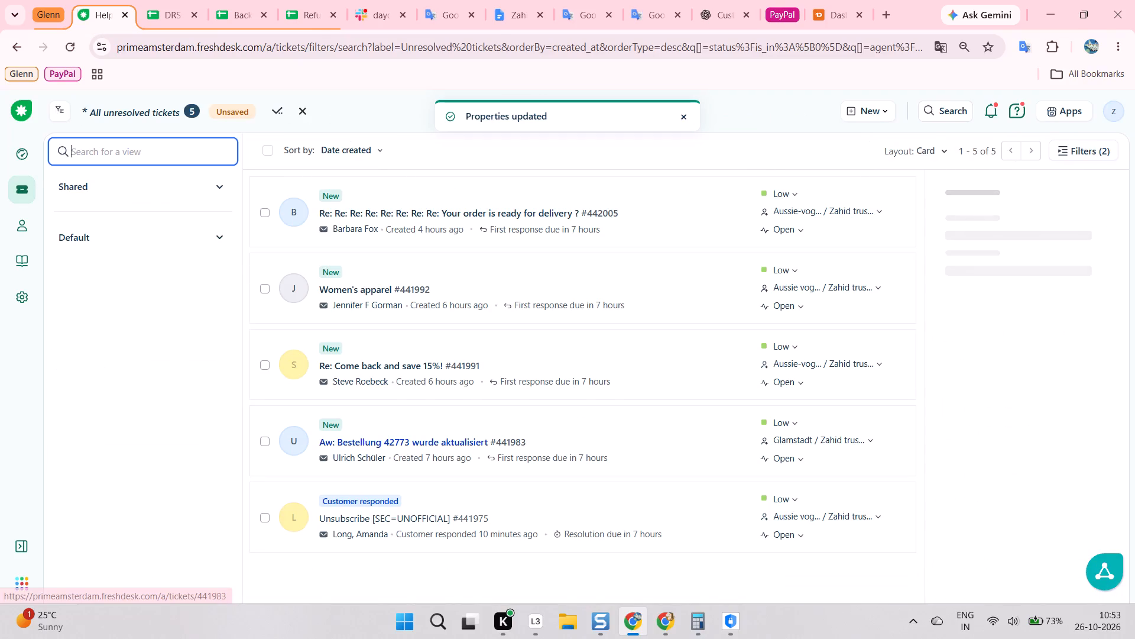
pyautogui.scroll(-18, 375, 279)
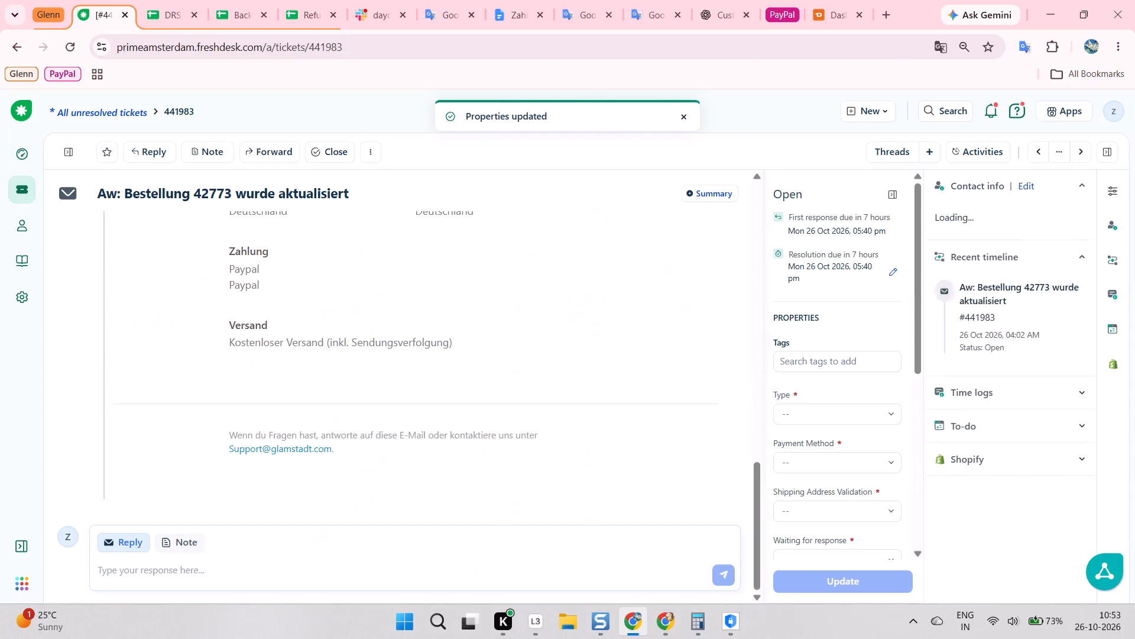
pyautogui.scroll(18, 399, 276)
pyautogui.rightClick(488, 253)
pyautogui.scroll(-3, 537, 376)
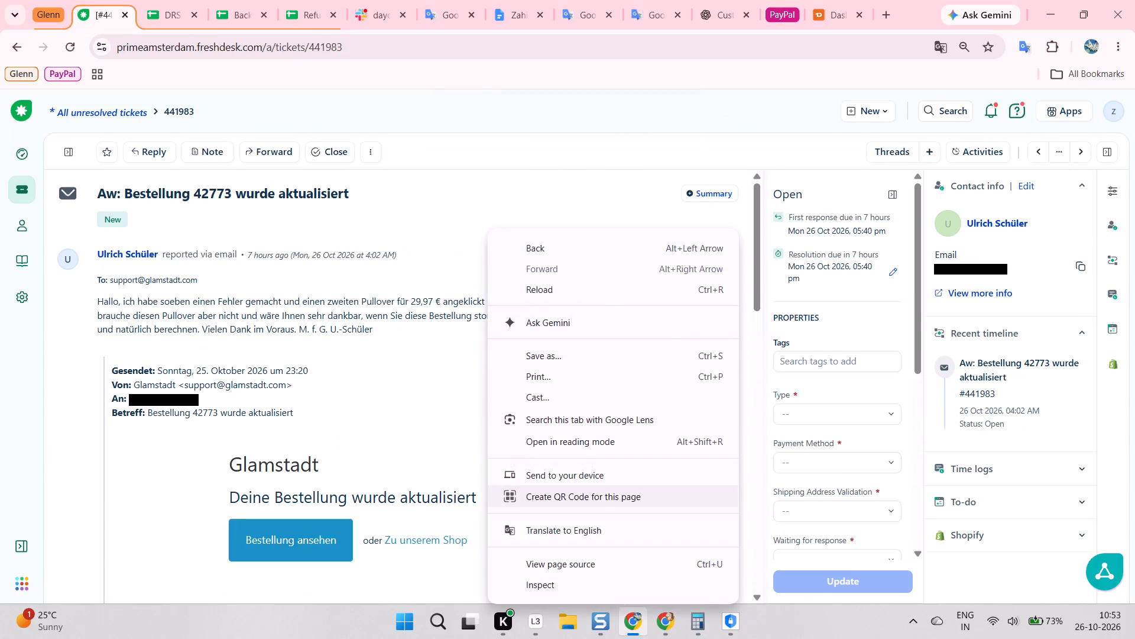
pyautogui.click(584, 527)
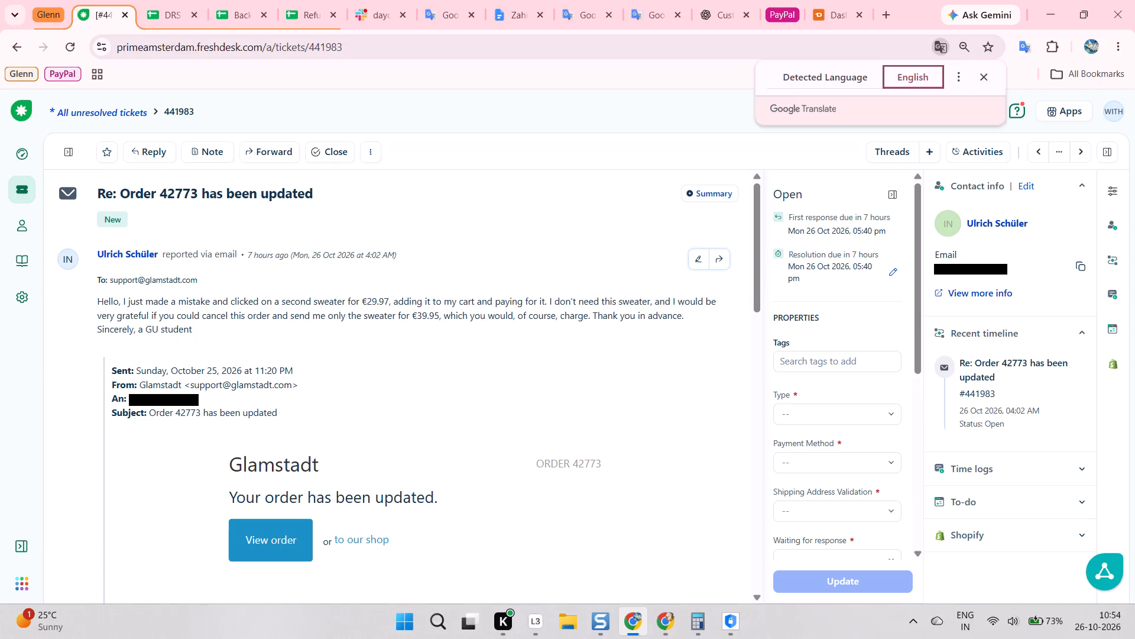
pyautogui.click(400, 326)
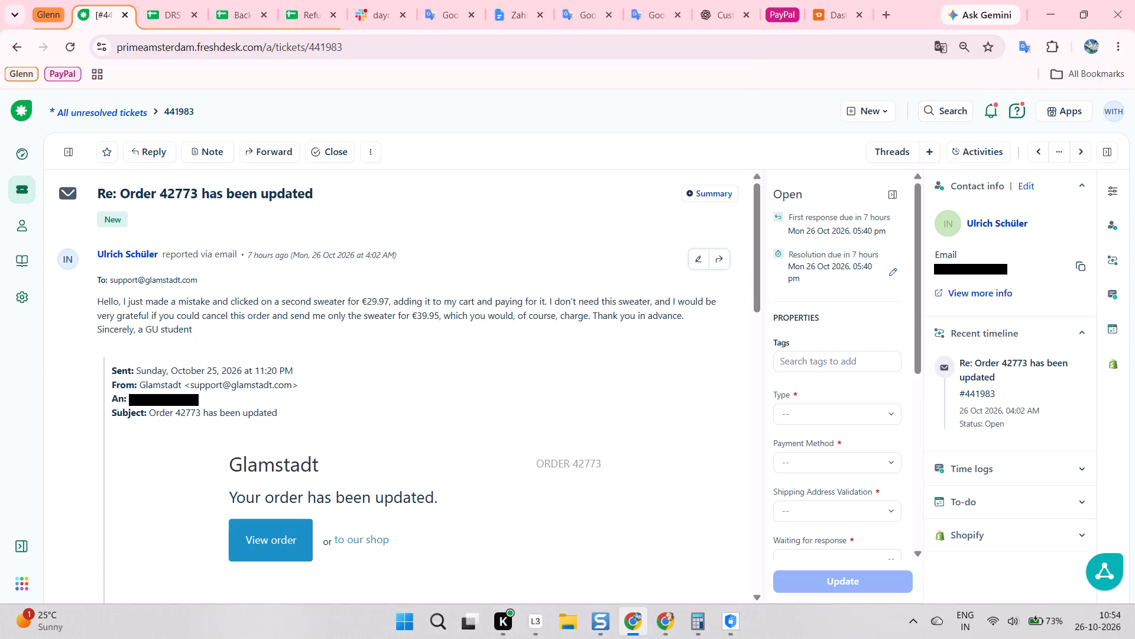
pyautogui.click(430, 301)
pyautogui.click(466, 295)
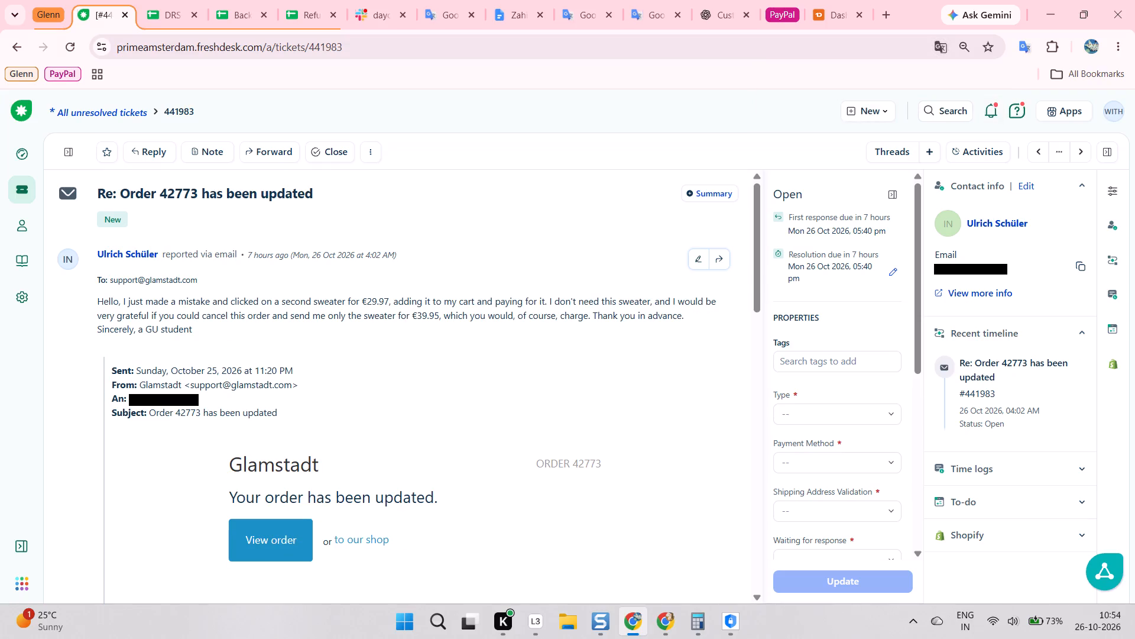
pyautogui.click(474, 295)
pyautogui.click(474, 295)
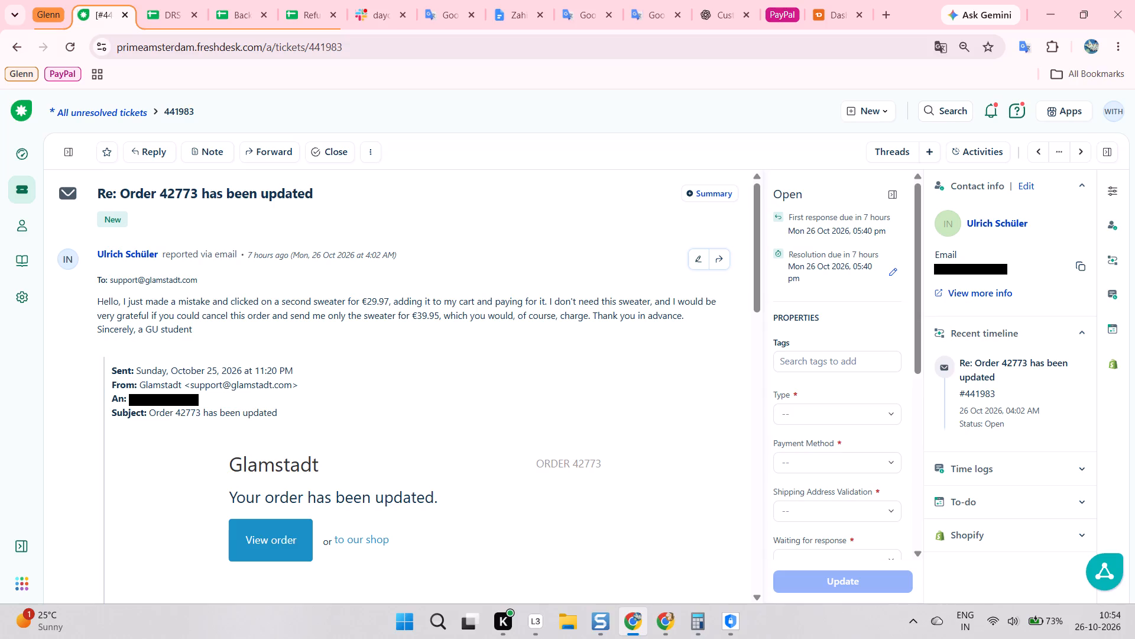
pyautogui.click(1085, 265)
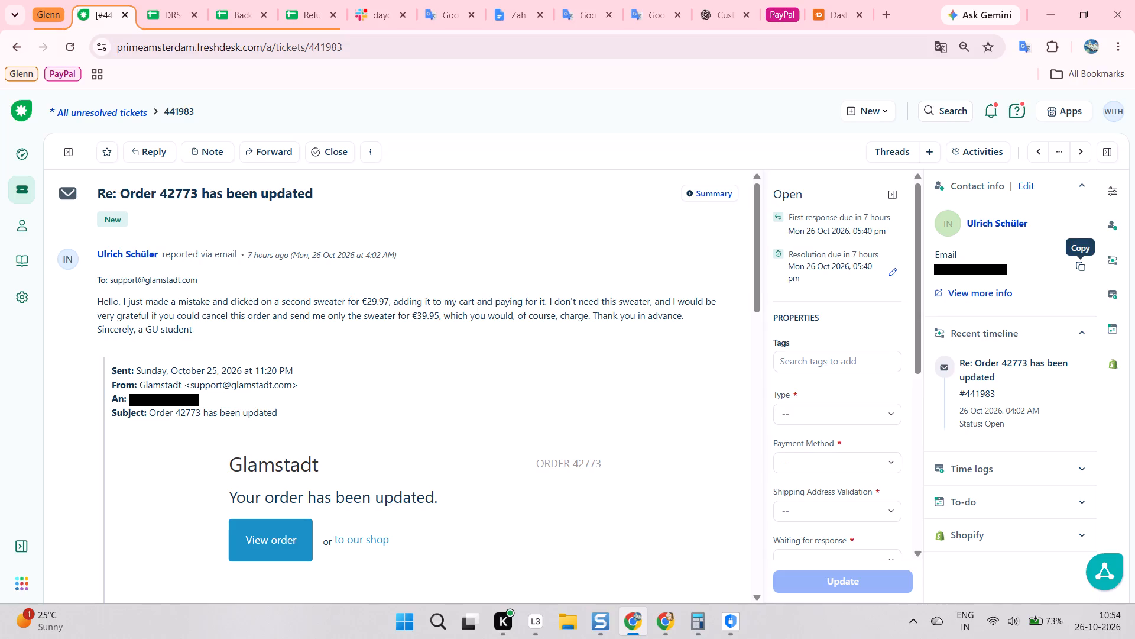
pyautogui.click(1080, 266)
pyautogui.click(582, 308)
pyautogui.hotkey('alt', 'Tab')
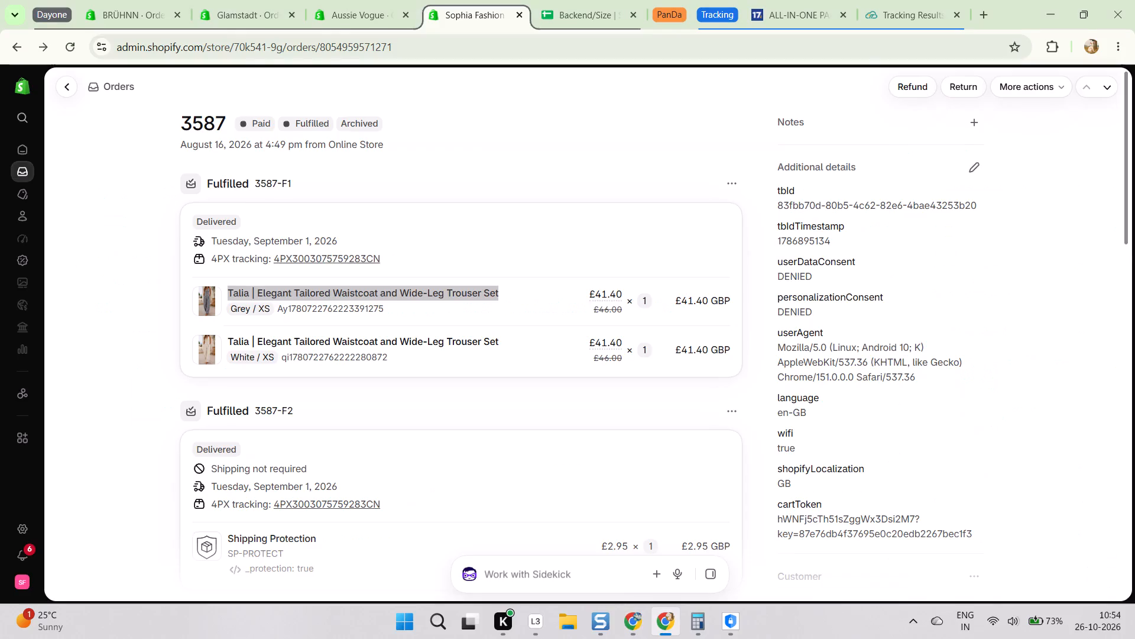
pyautogui.click(254, 0)
pyautogui.click(69, 111)
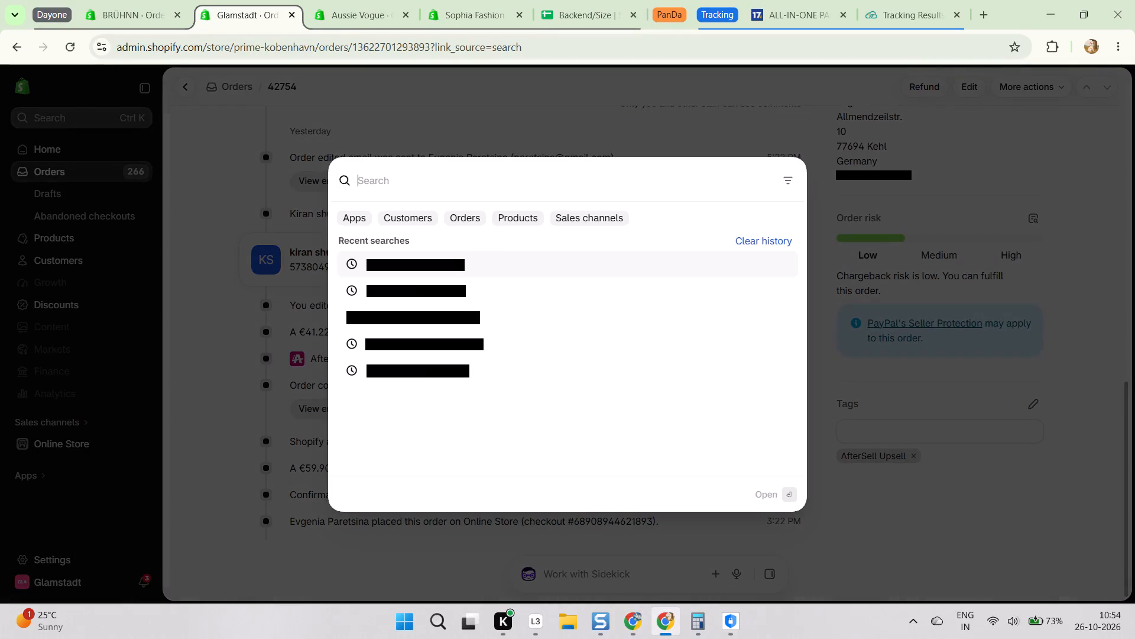
pyautogui.hotkey('ctrl', 'v')
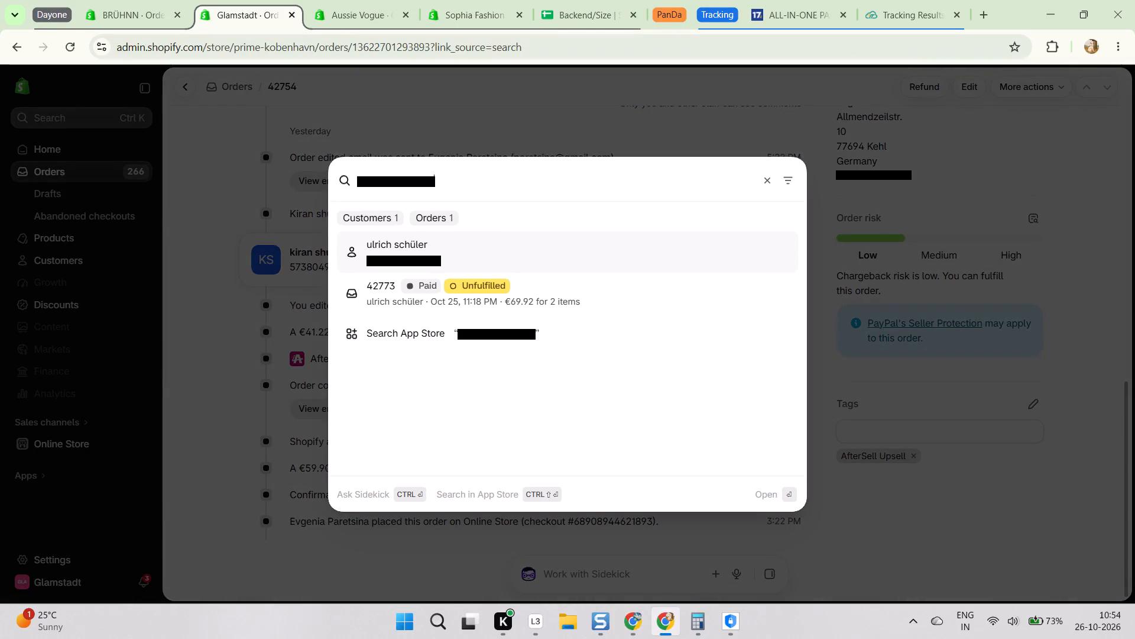
pyautogui.click(382, 286)
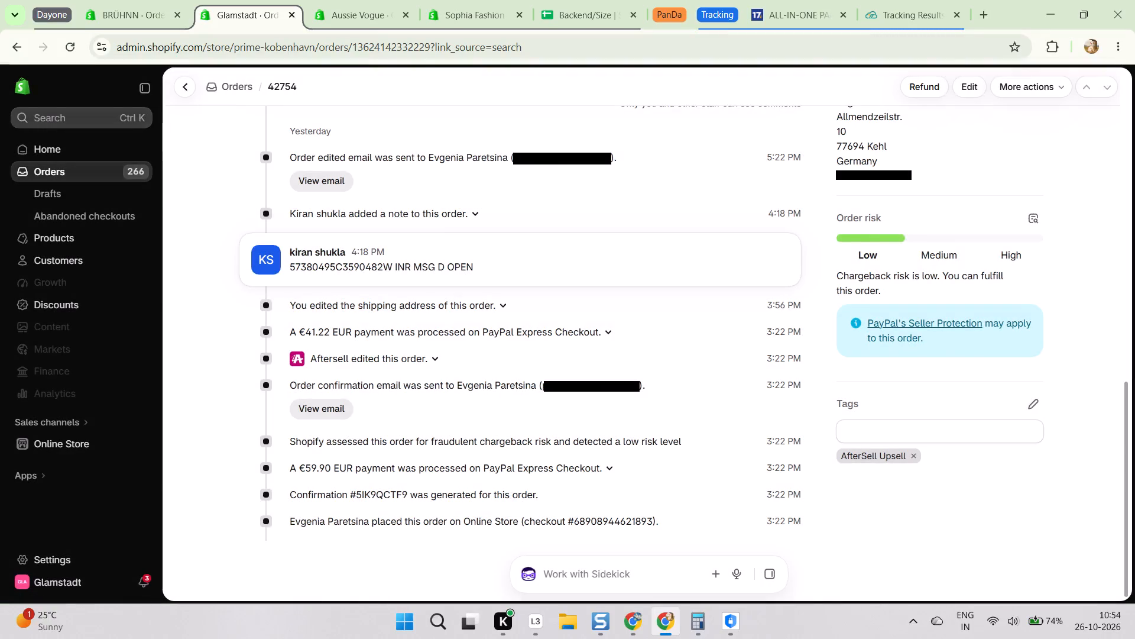
pyautogui.scroll(4, 382, 286)
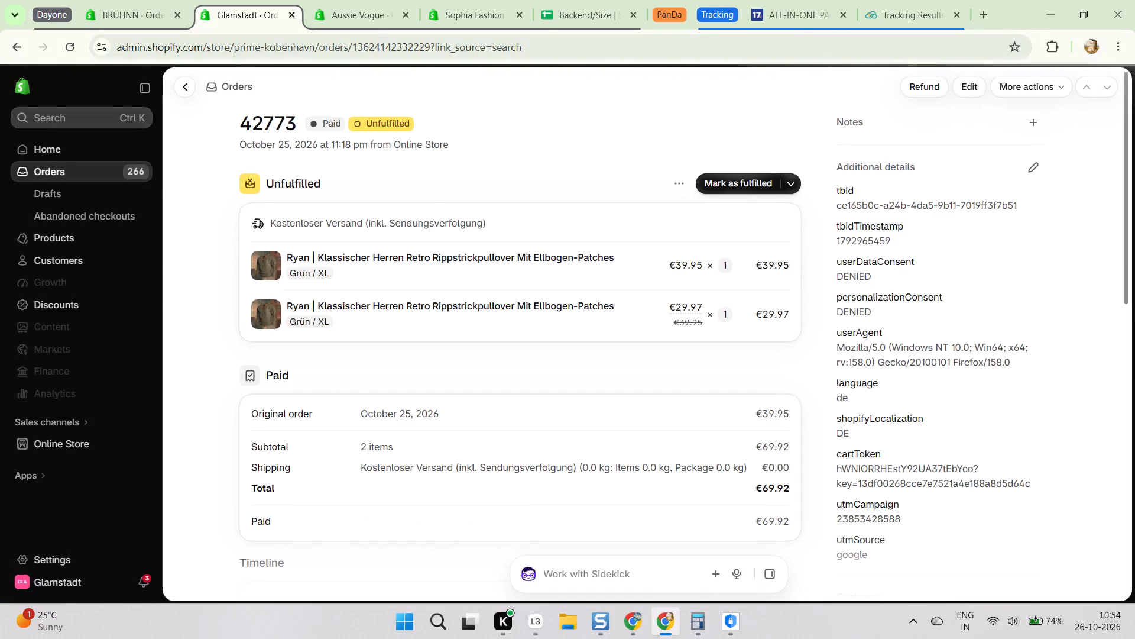
# Go back to the ticket in Freshdesk and switch its page from the English translation to the original language.
pyautogui.hotkey('alt', 'Tab')
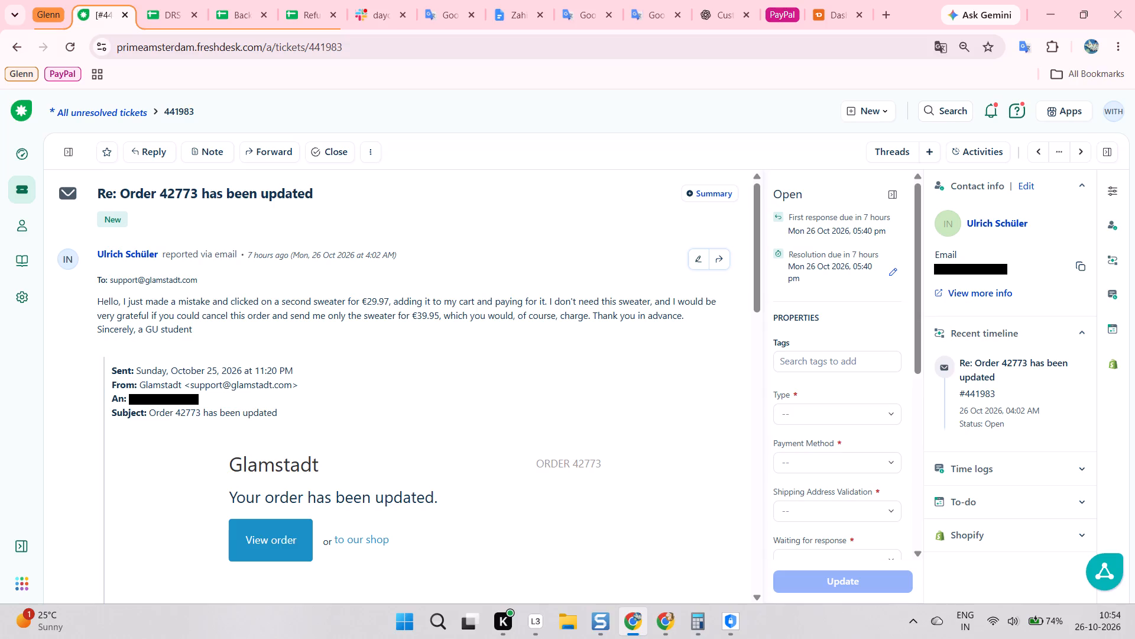
pyautogui.rightClick(428, 236)
pyautogui.scroll(-6, 408, 338)
pyautogui.scroll(11, 421, 396)
pyautogui.moveTo(458, 239); pyautogui.dragTo(456, 246, button='right')
pyautogui.scroll(-4, 504, 440)
pyautogui.click(533, 533)
pyautogui.tripleClick(819, 76)
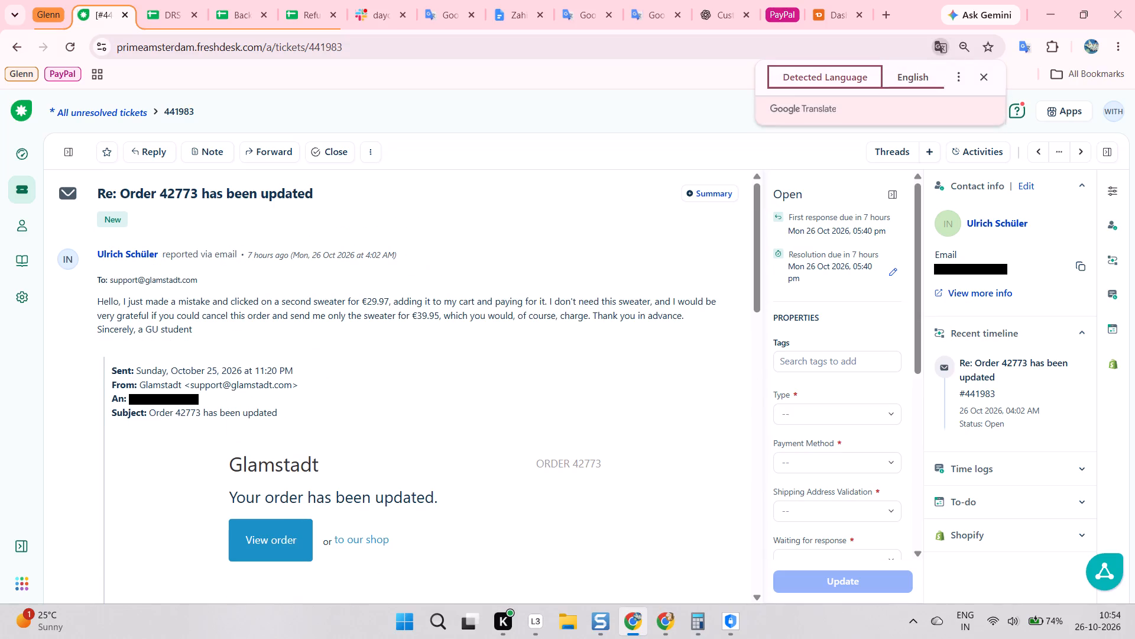
pyautogui.click(819, 75)
pyautogui.click(530, 283)
# Copy the saved English second-item cancellation reply from one Google Translate tab and replace the text in the other English-to-German tab with it.
pyautogui.click(523, 6)
pyautogui.click(579, 0)
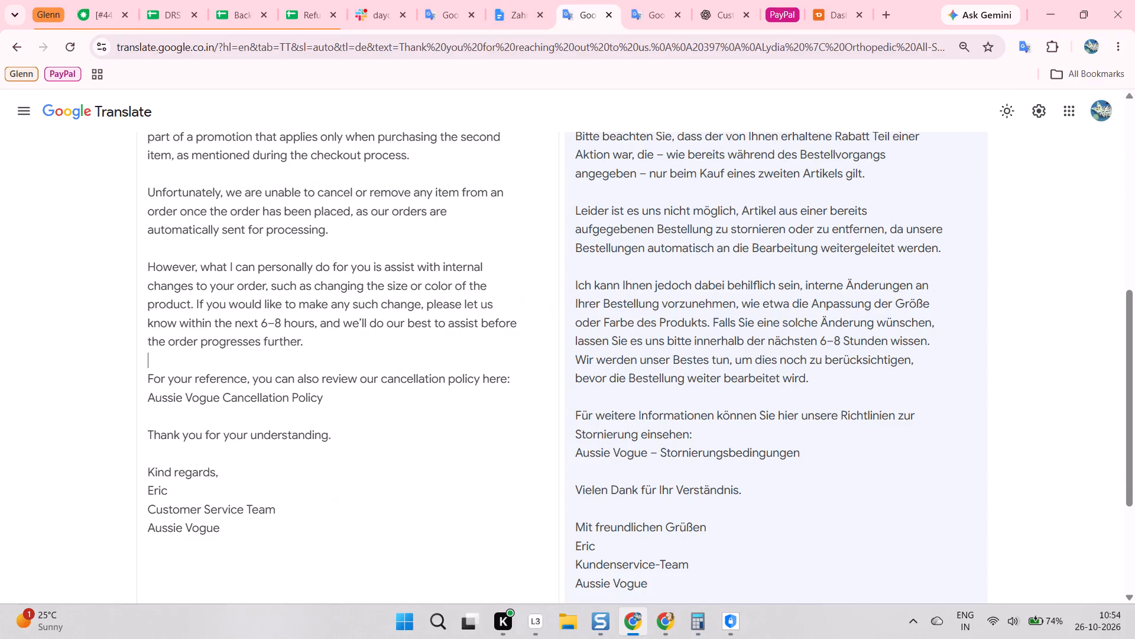
pyautogui.click(331, 250)
pyautogui.hotkey('ctrl', 'a')
pyautogui.hotkey('ctrl', 'c')
pyautogui.hotkey('ctrl', 'c')
pyautogui.hotkey('ctrl', 'c')
pyautogui.click(661, 0)
pyautogui.scroll(4, 510, 175)
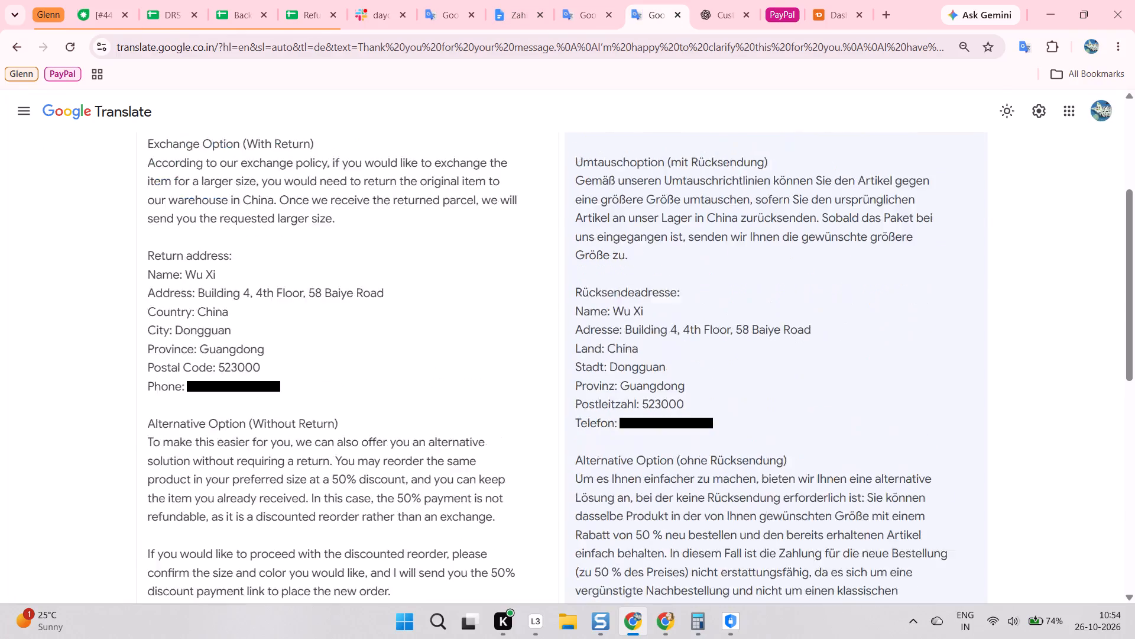
pyautogui.scroll(4, 507, 182)
pyautogui.click(534, 229)
pyautogui.hotkey('ctrl', 'v')
pyautogui.click(543, 231)
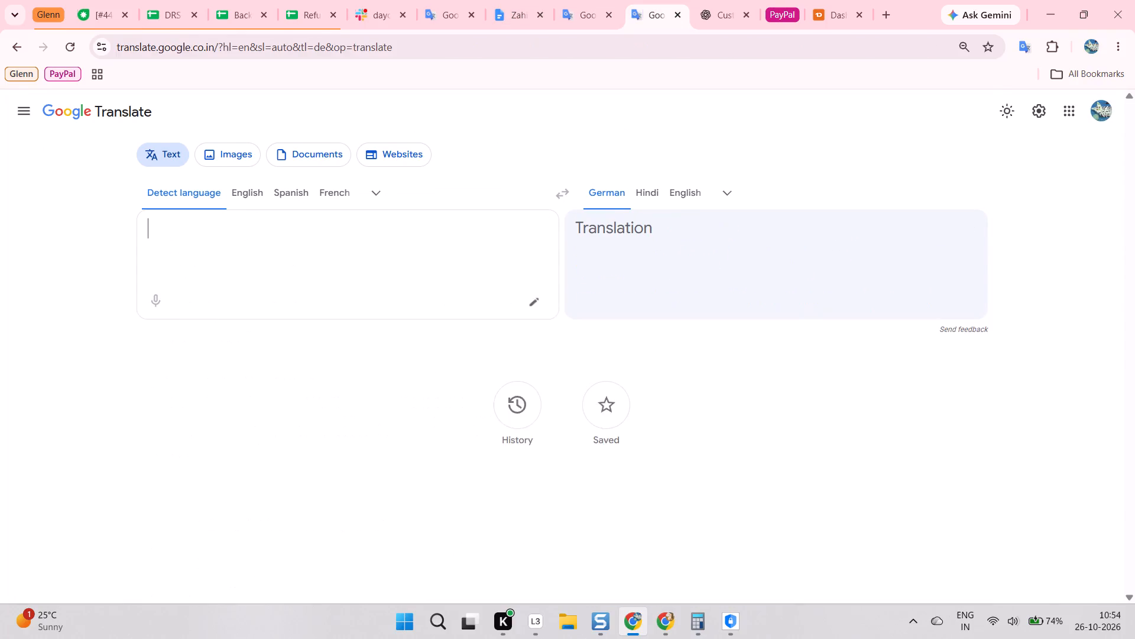
pyautogui.hotkey('ctrl', 'v')
pyautogui.hotkey('alt', 'Tab')
pyautogui.scroll(9, 345, 217)
pyautogui.doubleClick(258, 118)
pyautogui.hotkey('ctrl', 'c')
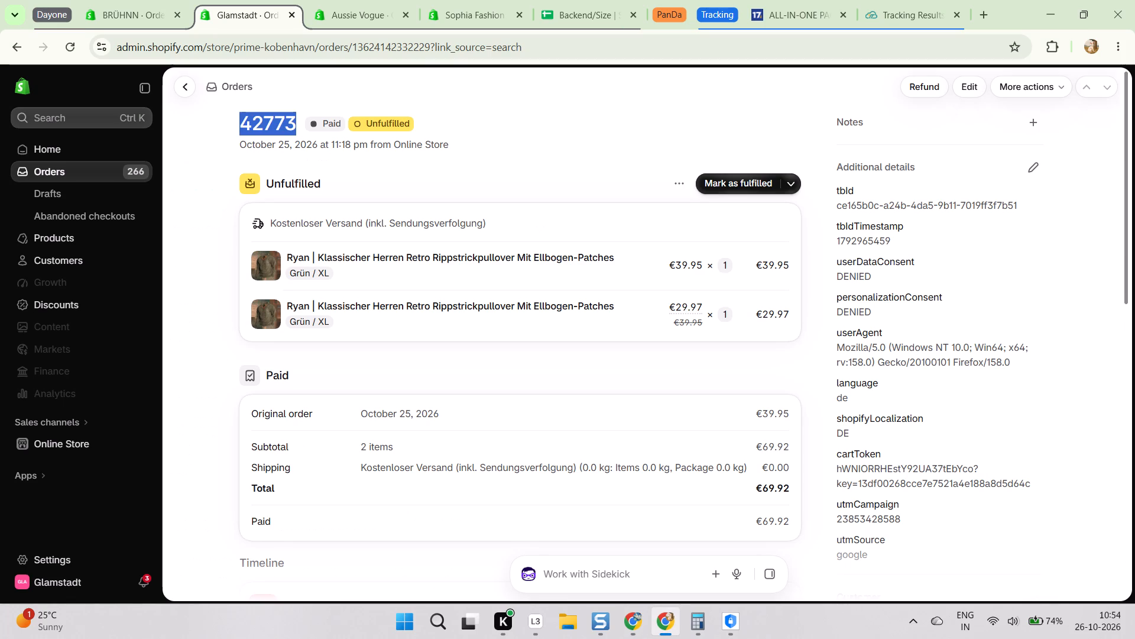
pyautogui.hotkey('ctrl', 'c')
pyautogui.hotkey('alt', 'Tab')
pyautogui.doubleClick(171, 263)
pyautogui.hotkey('ctrl', 'v')
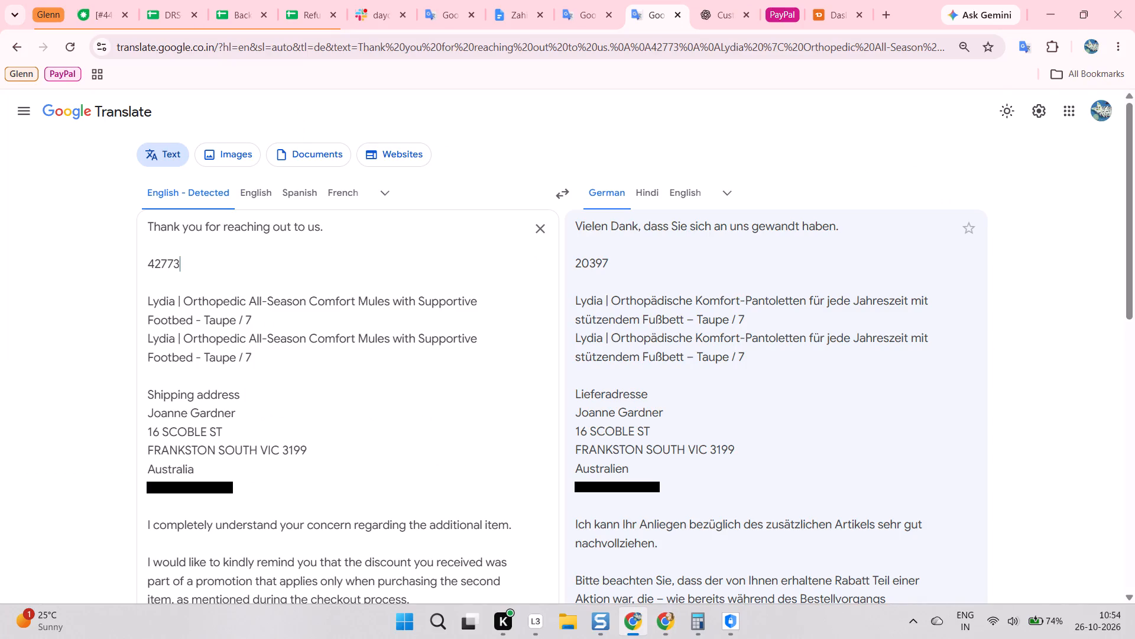
# Replace the two Lydia items in the reply with two entries of "Ryan | Klassischer Herren Retro Rippstrickpullover Mit Ellbogen-Patches, Grün / XL" from the order.
pyautogui.hotkey('alt', 'Tab')
pyautogui.moveTo(338, 283); pyautogui.dragTo(271, 259)
pyautogui.hotkey('ctrl', 'c')
pyautogui.hotkey('ctrl', 'c')
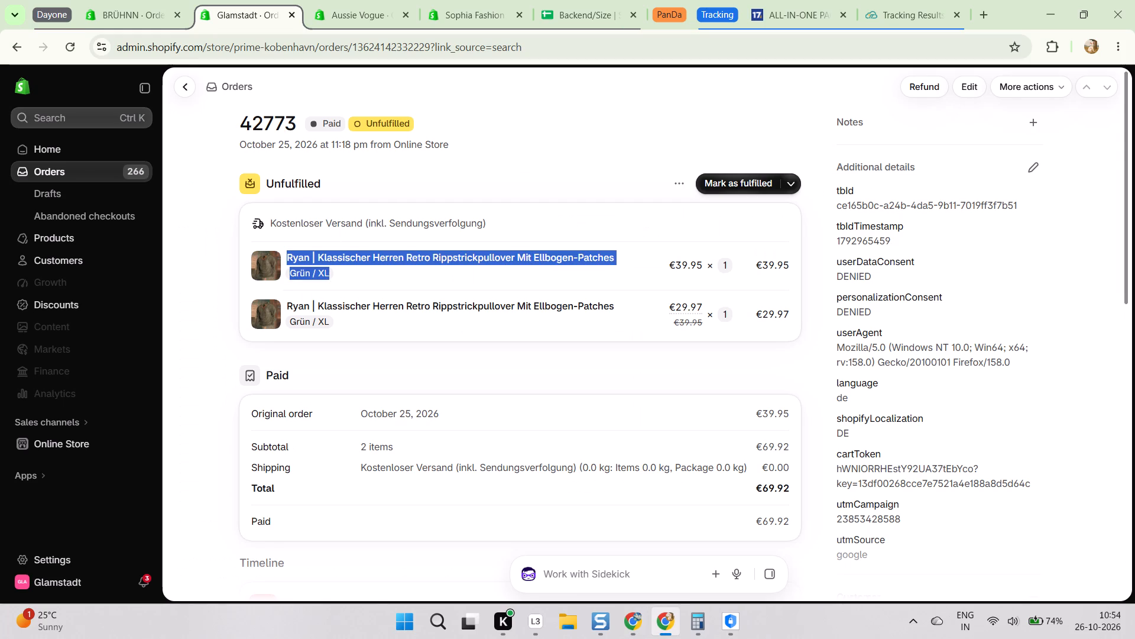
pyautogui.hotkey('alt', 'Tab')
pyautogui.moveTo(271, 358); pyautogui.dragTo(135, 304)
pyautogui.hotkey('ctrl', 'v')
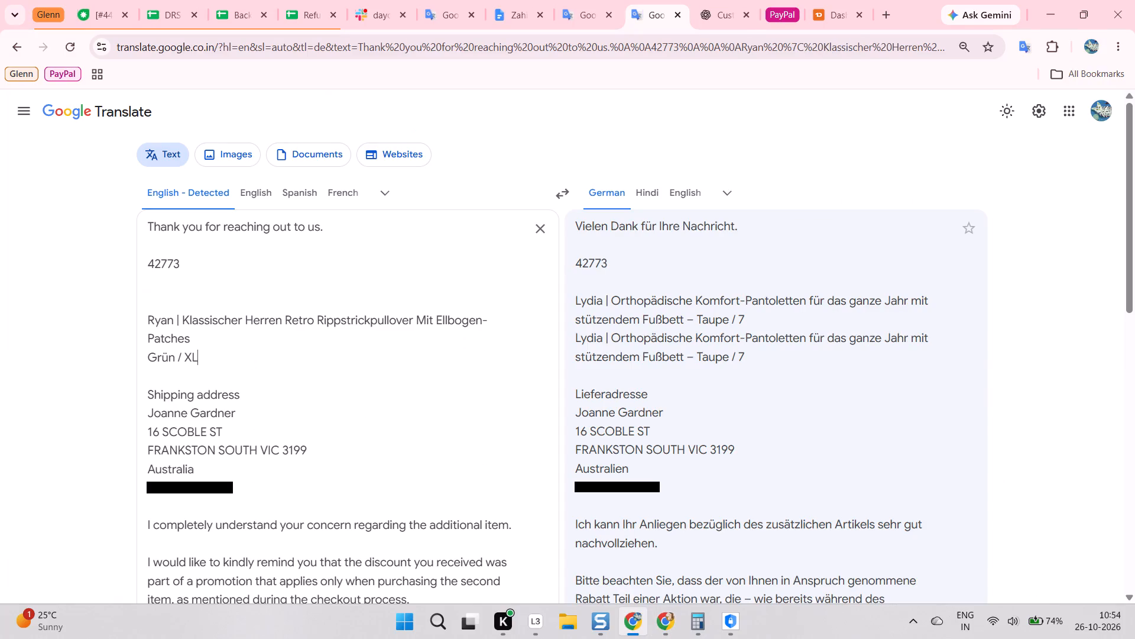
pyautogui.press('Return')
pyautogui.hotkey('ctrl', 'v')
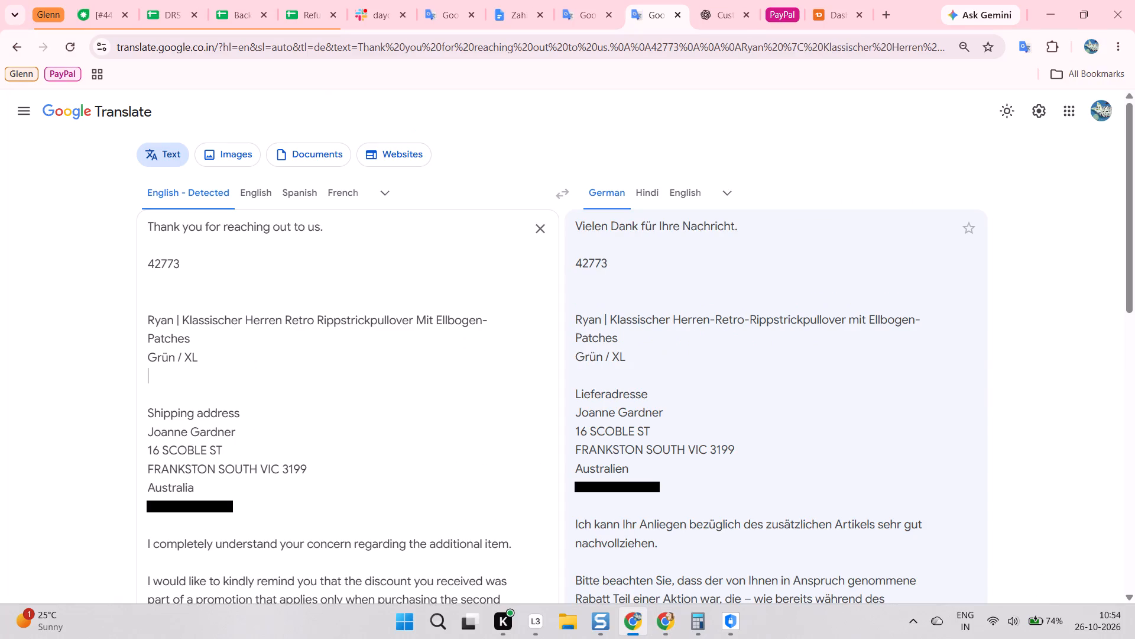
pyautogui.hotkey('ctrl', 'v')
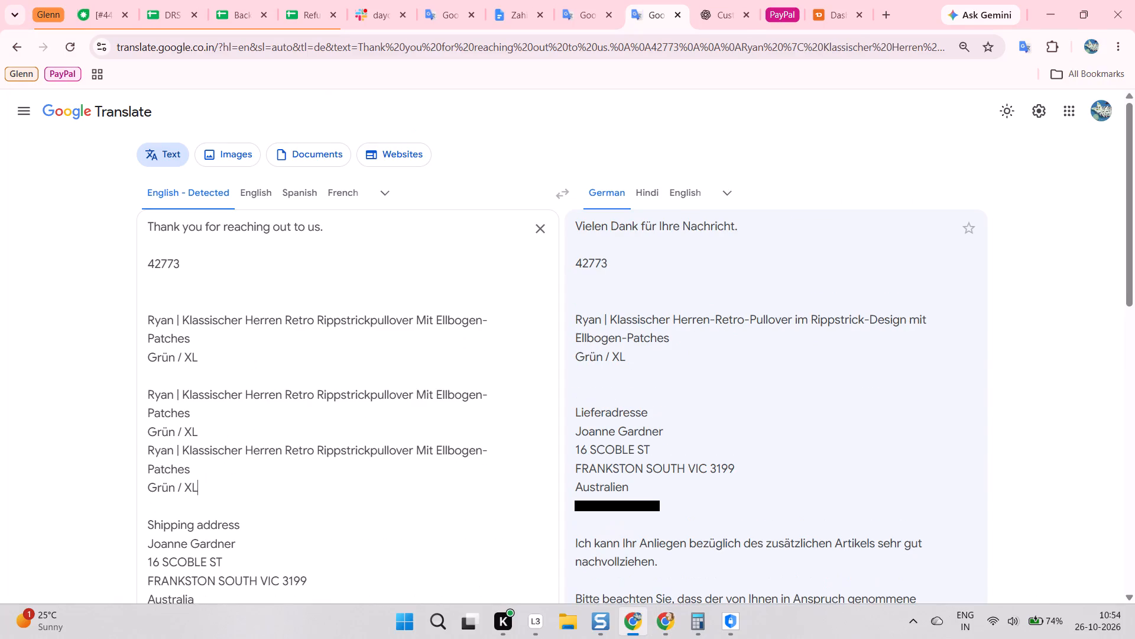
pyautogui.hotkey('ctrl', 'z')
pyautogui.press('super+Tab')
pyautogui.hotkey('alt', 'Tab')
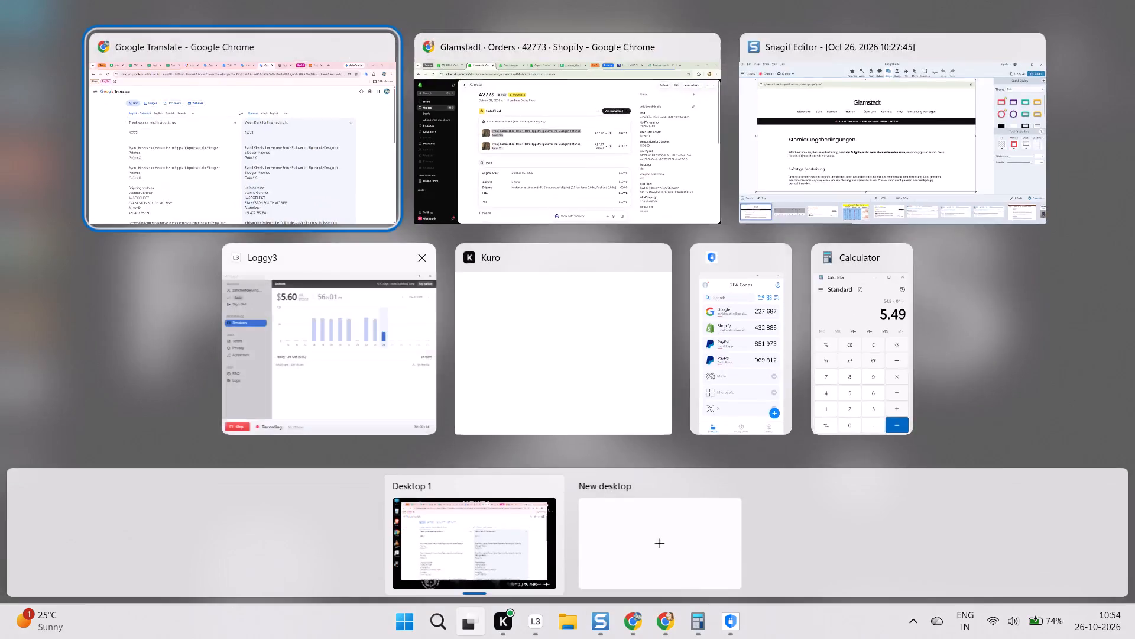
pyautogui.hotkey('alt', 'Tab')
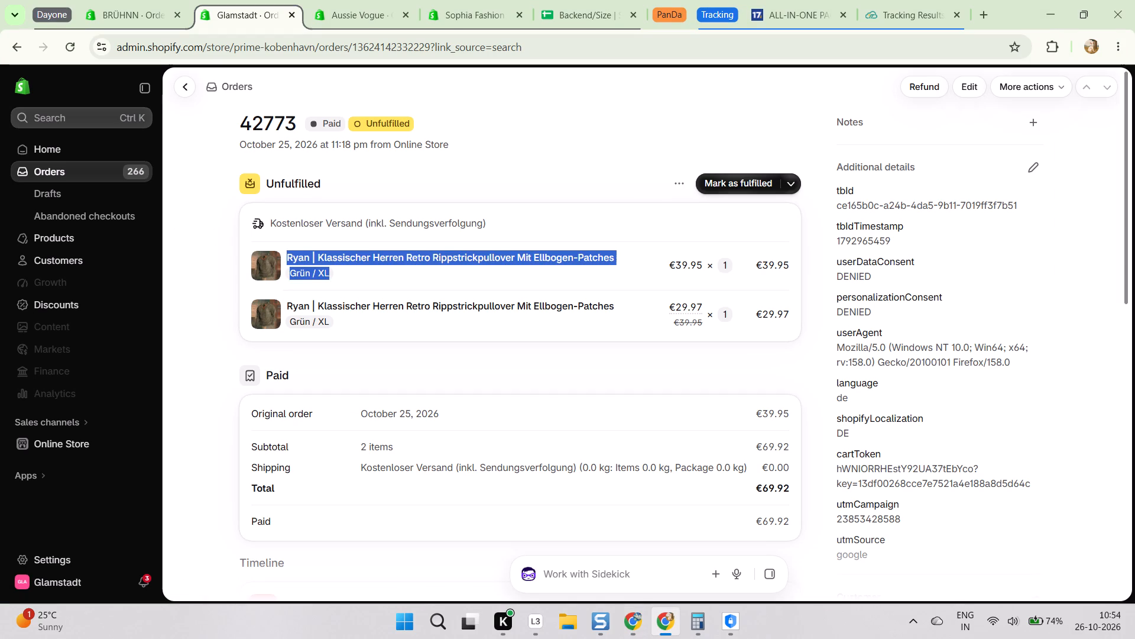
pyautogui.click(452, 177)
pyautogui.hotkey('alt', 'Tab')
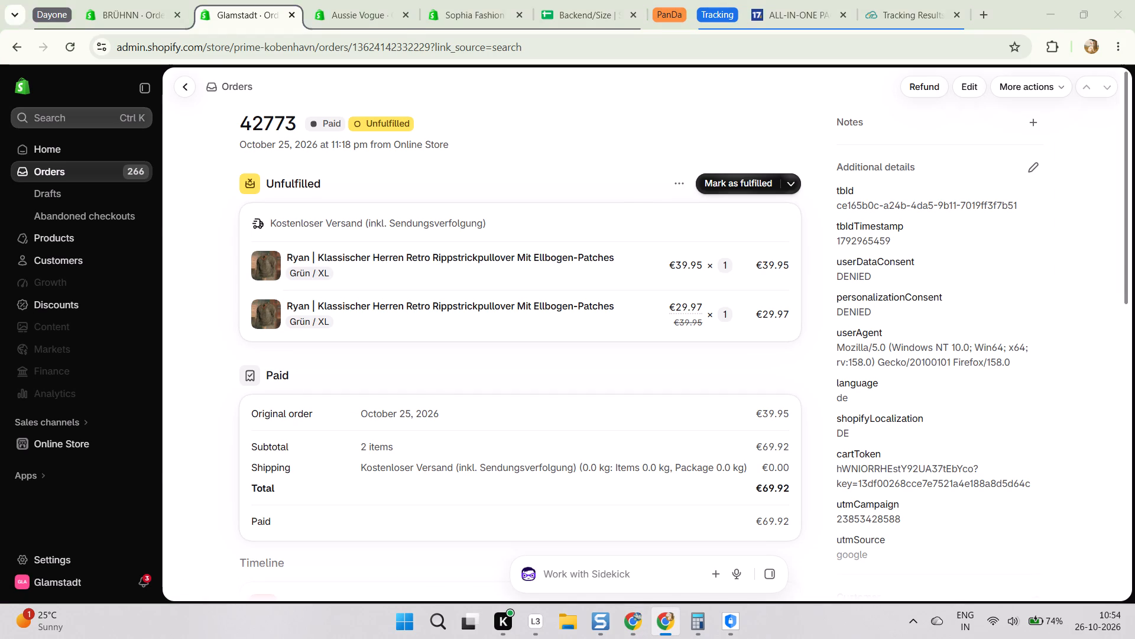
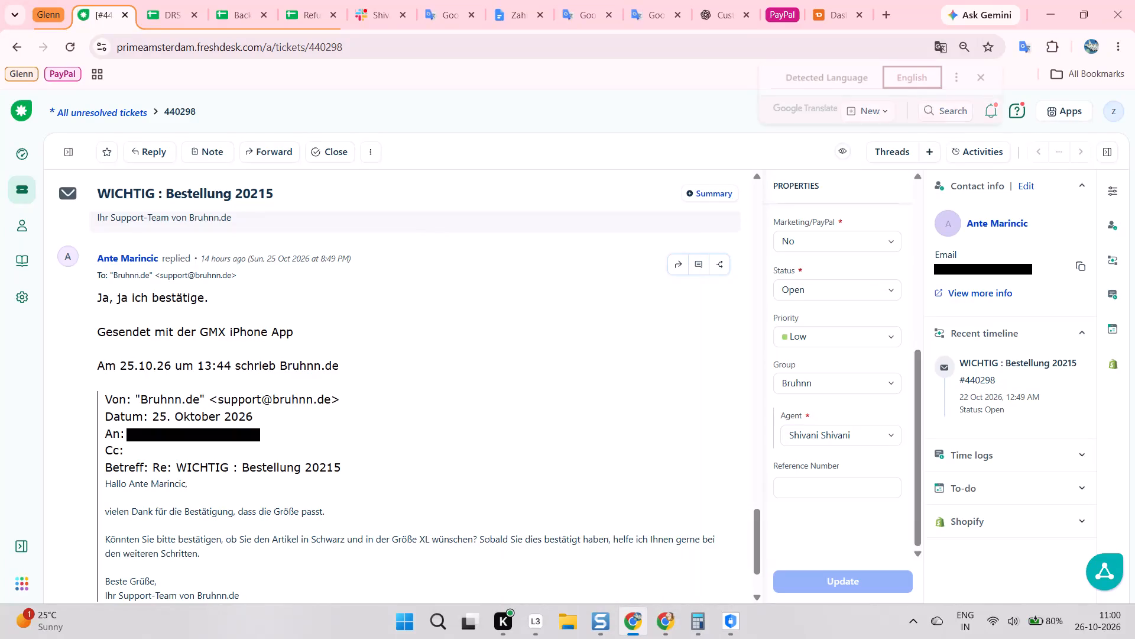
pyautogui.scroll(2, 330, 380)
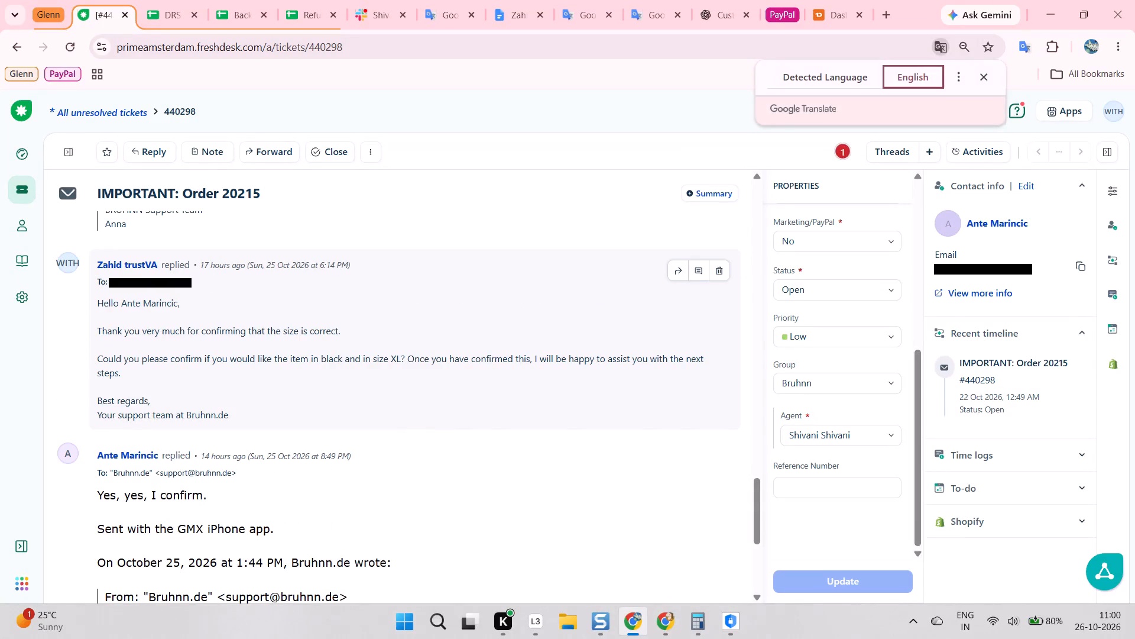
pyautogui.scroll(4, 382, 376)
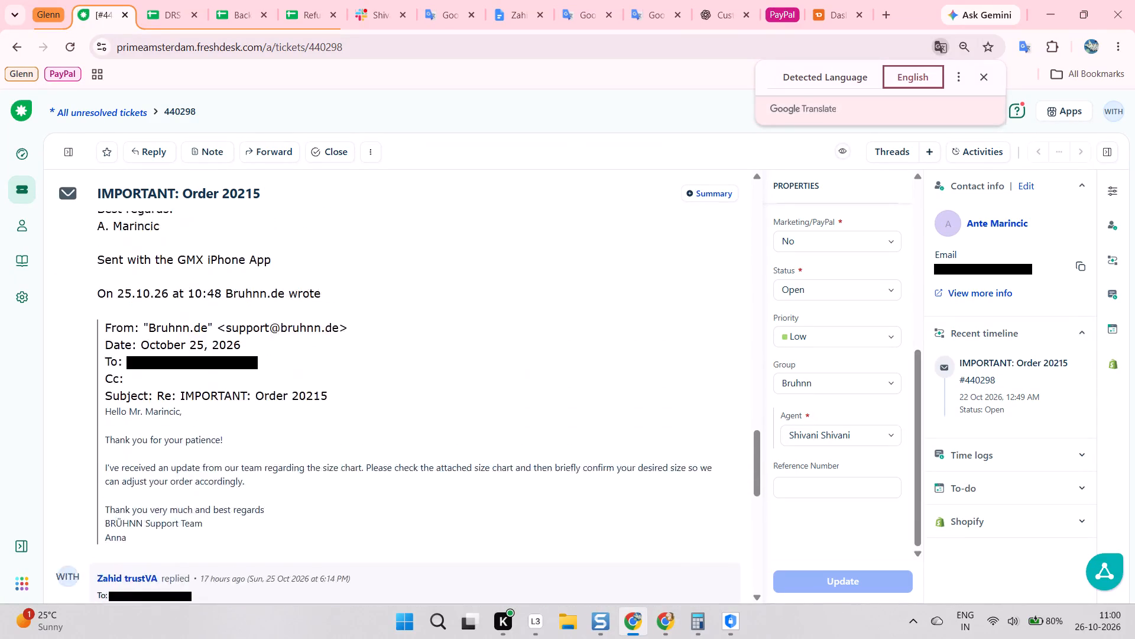
pyautogui.scroll(2, 384, 376)
pyautogui.click(394, 385)
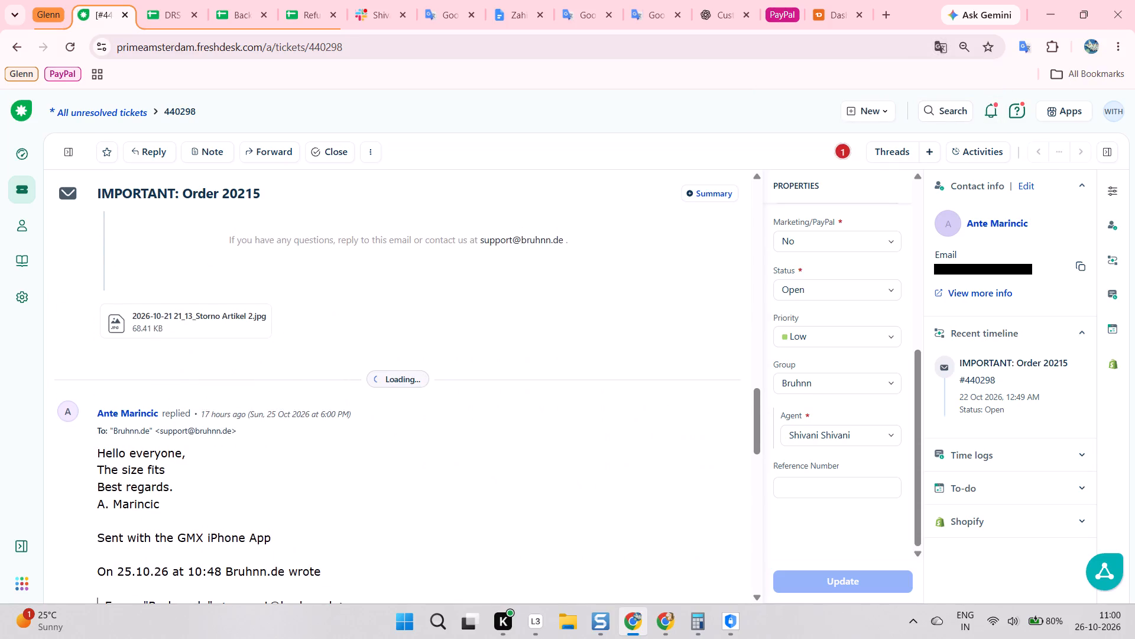
pyautogui.scroll(-7, 364, 360)
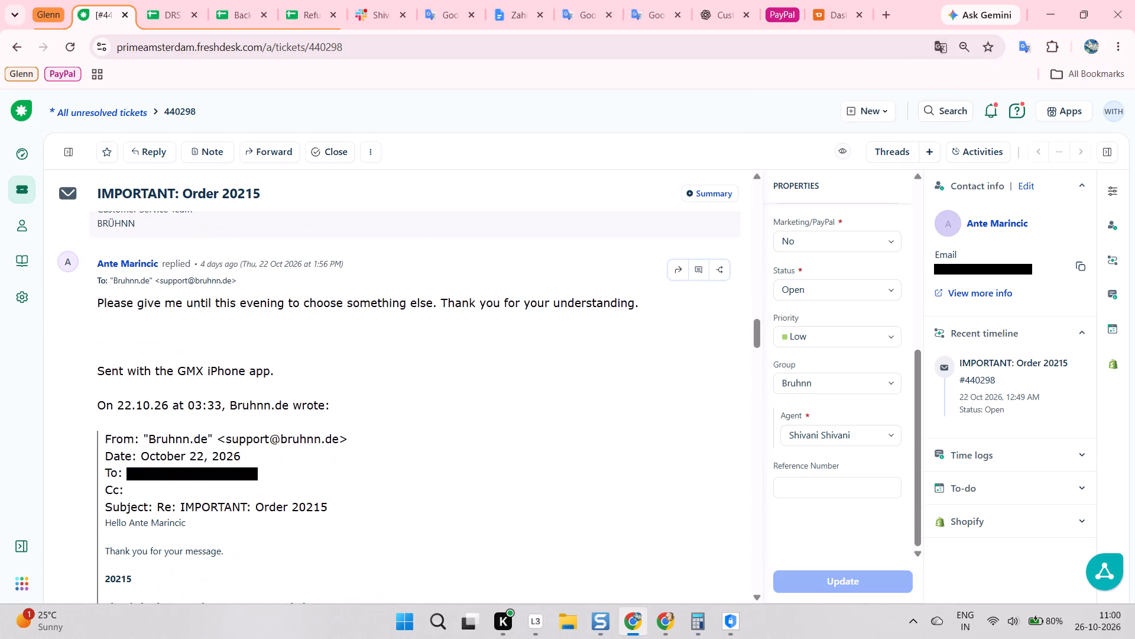
pyautogui.scroll(-11, 374, 353)
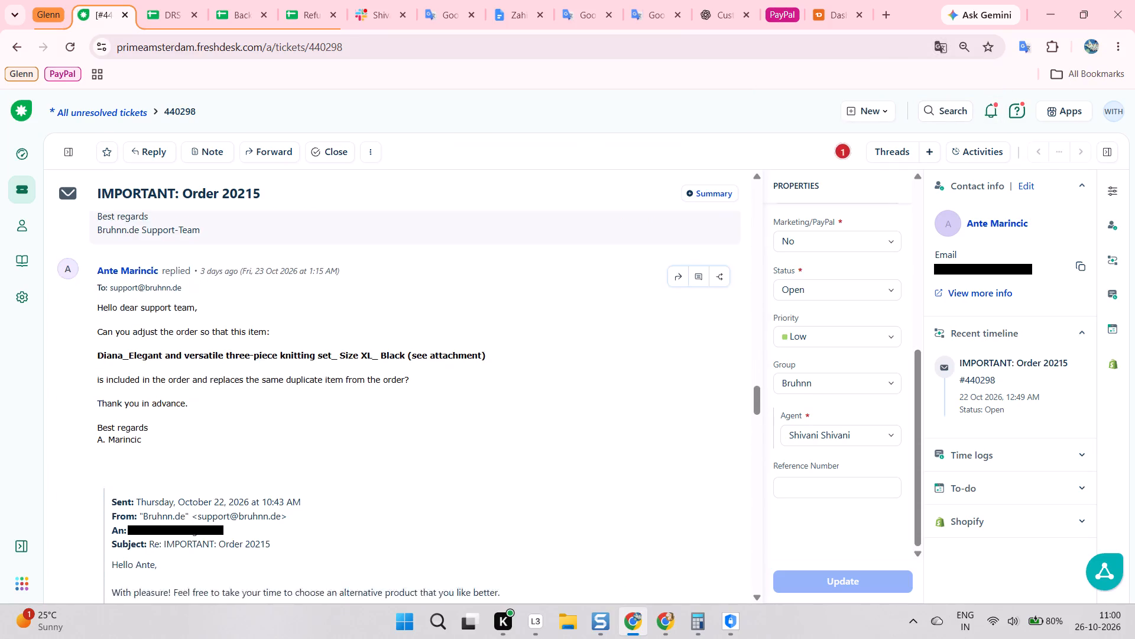
pyautogui.scroll(-6, 418, 348)
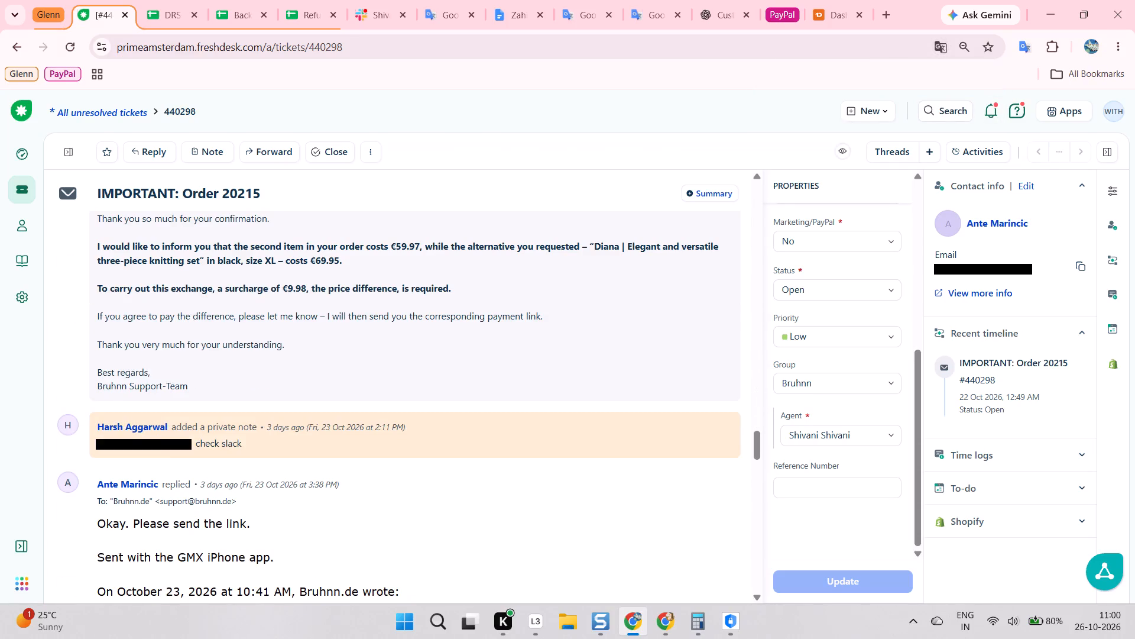
pyautogui.click(1084, 265)
pyautogui.scroll(-1, 494, 366)
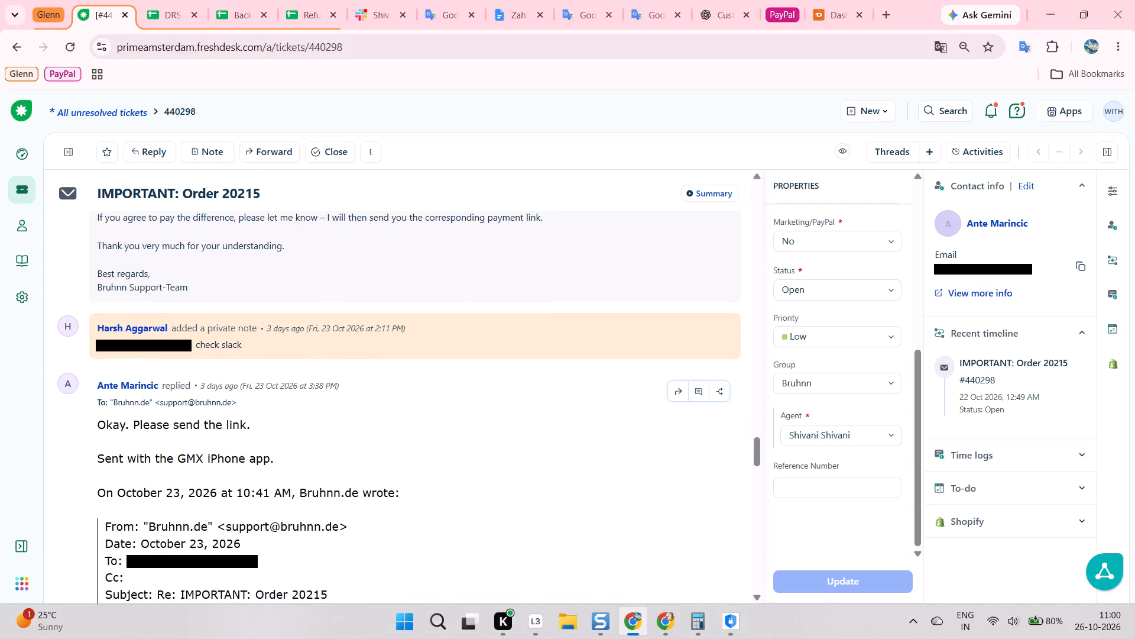
pyautogui.click(669, 618)
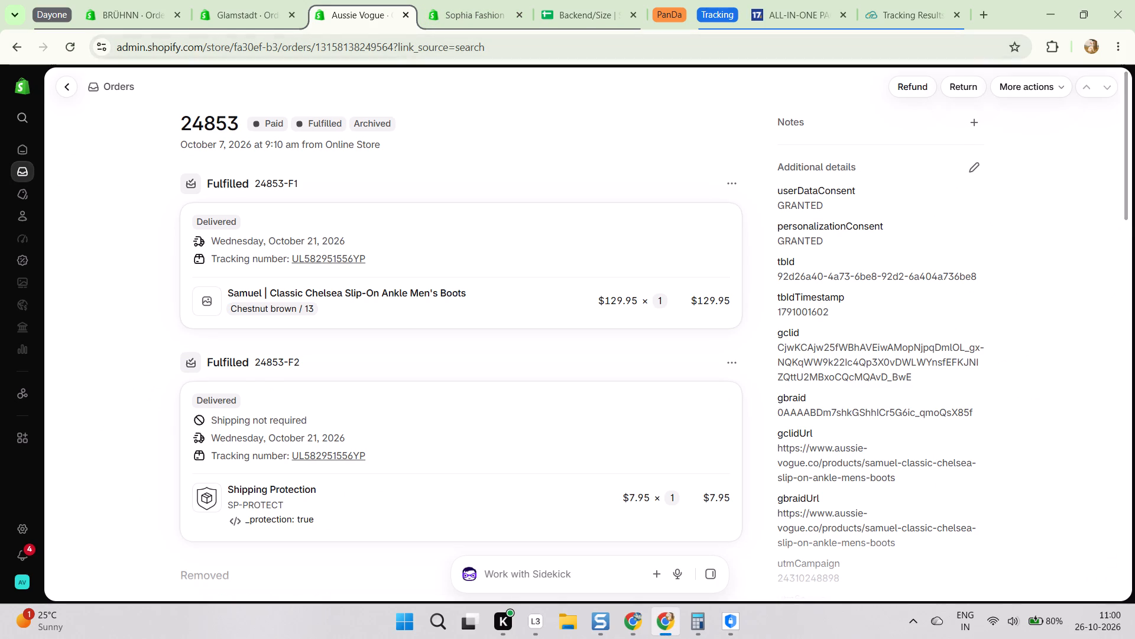
pyautogui.click(637, 635)
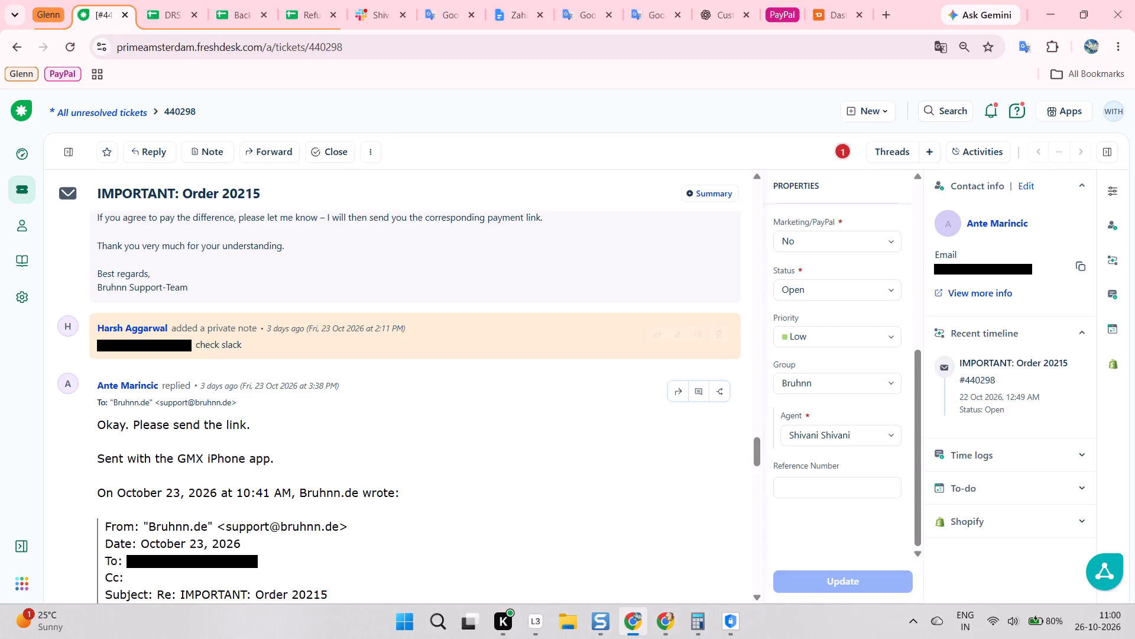
pyautogui.click(1084, 267)
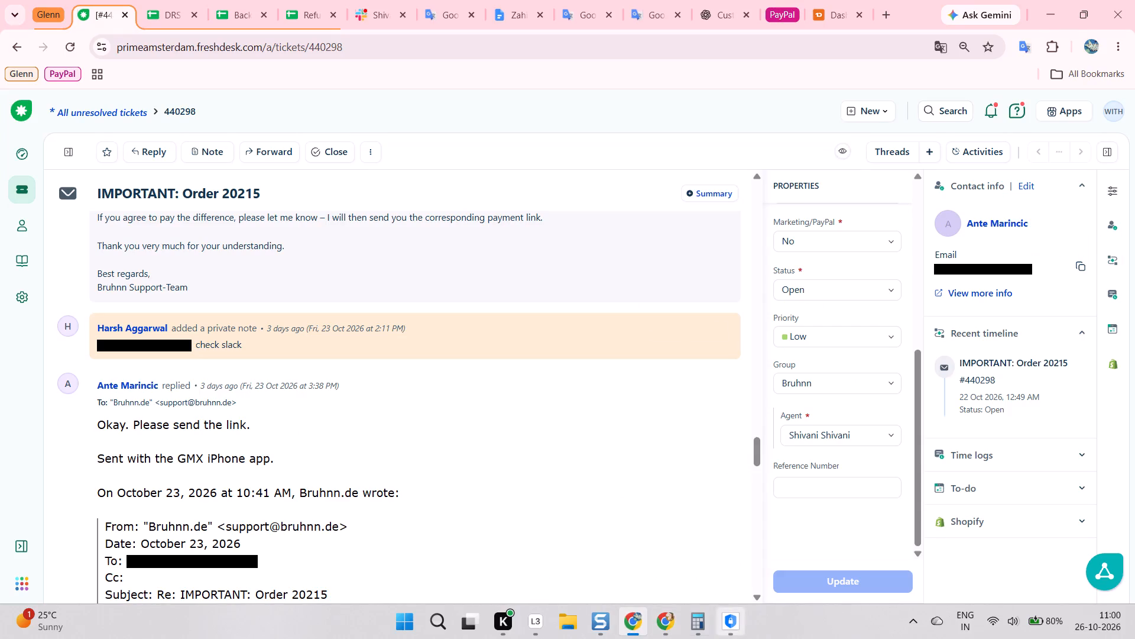
pyautogui.click(663, 624)
pyautogui.click(634, 628)
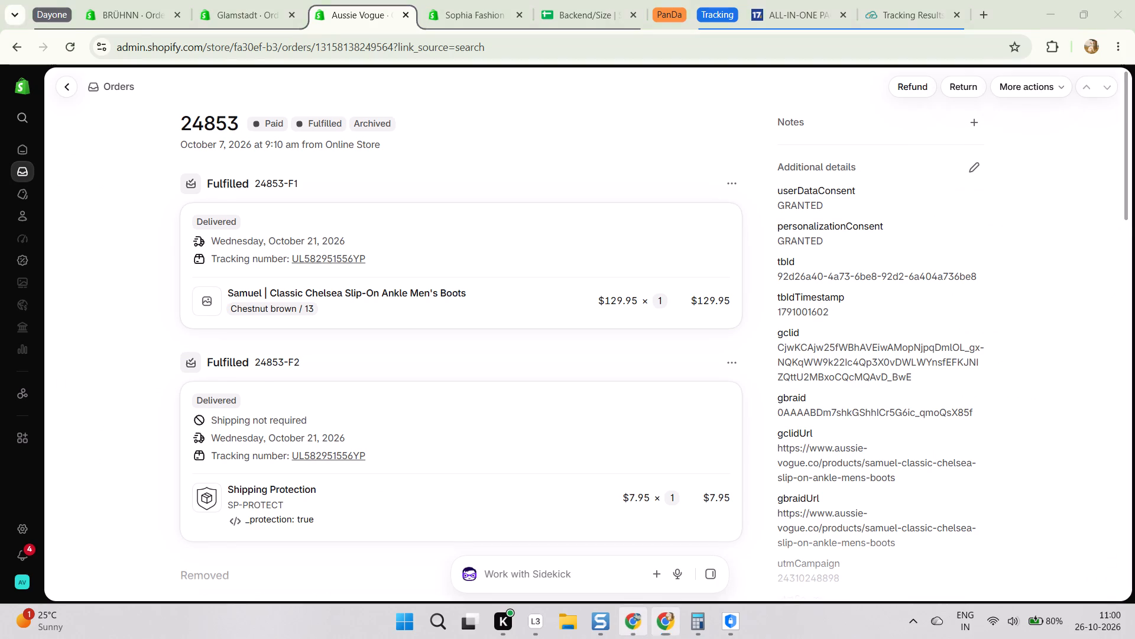
pyautogui.scroll(2, 354, 415)
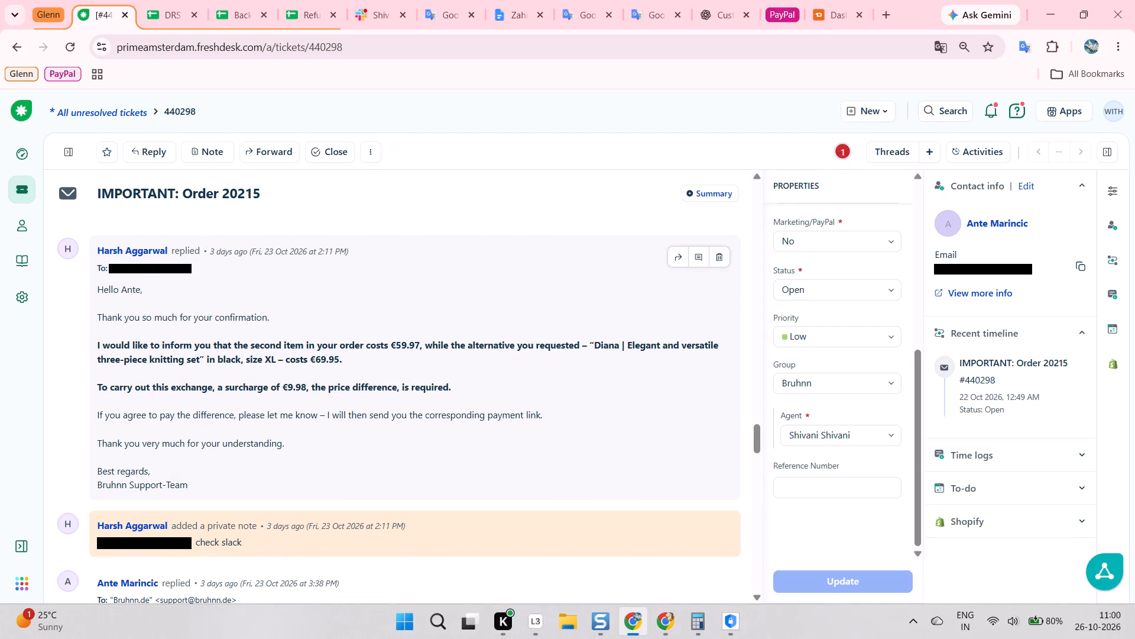
pyautogui.scroll(-1, 268, 412)
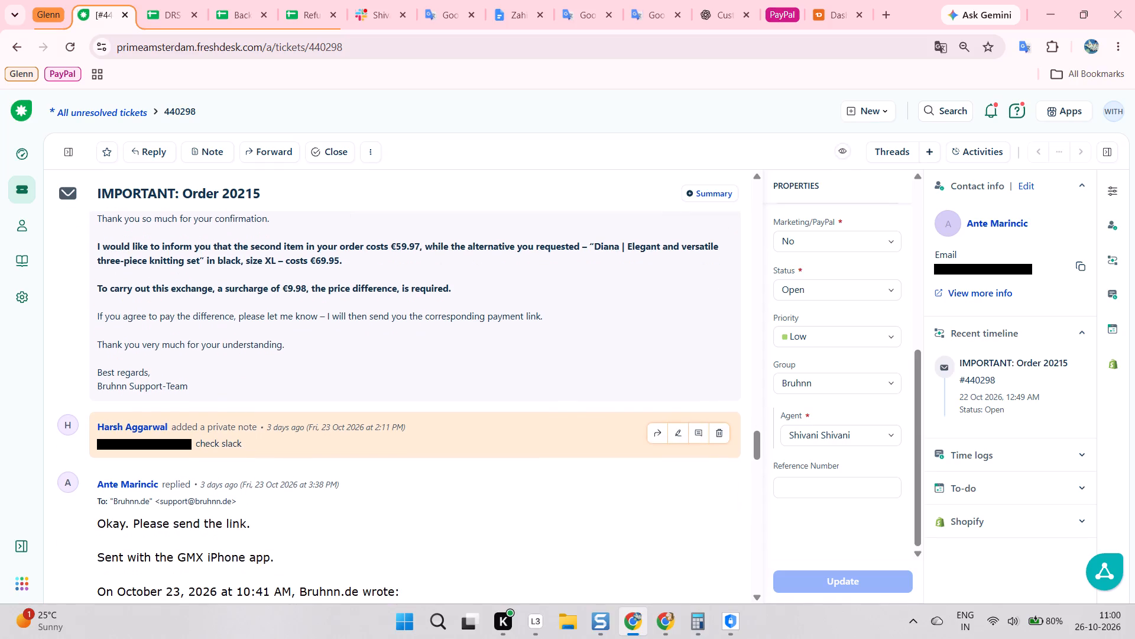
pyautogui.click(671, 621)
pyautogui.click(106, 15)
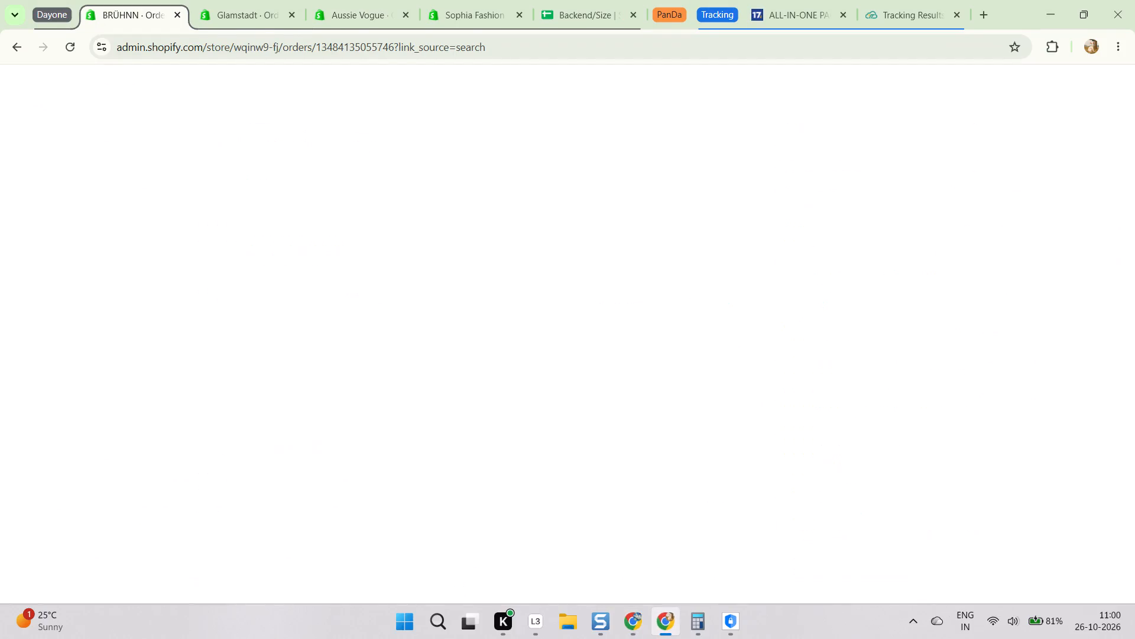
pyautogui.click(24, 120)
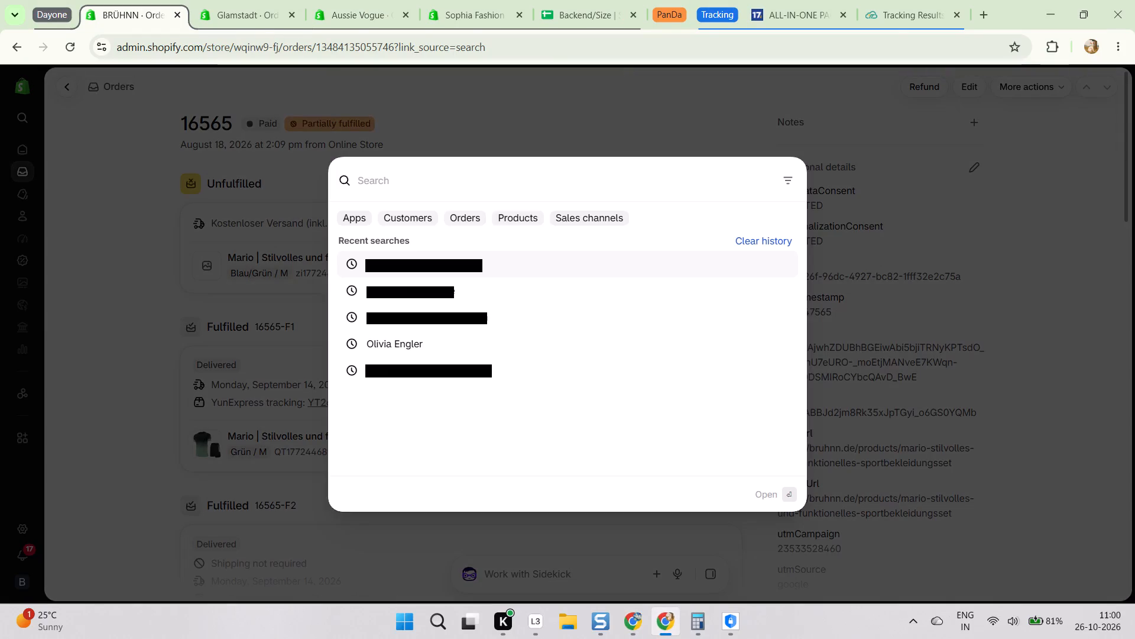
pyautogui.hotkey('ctrl', 'v')
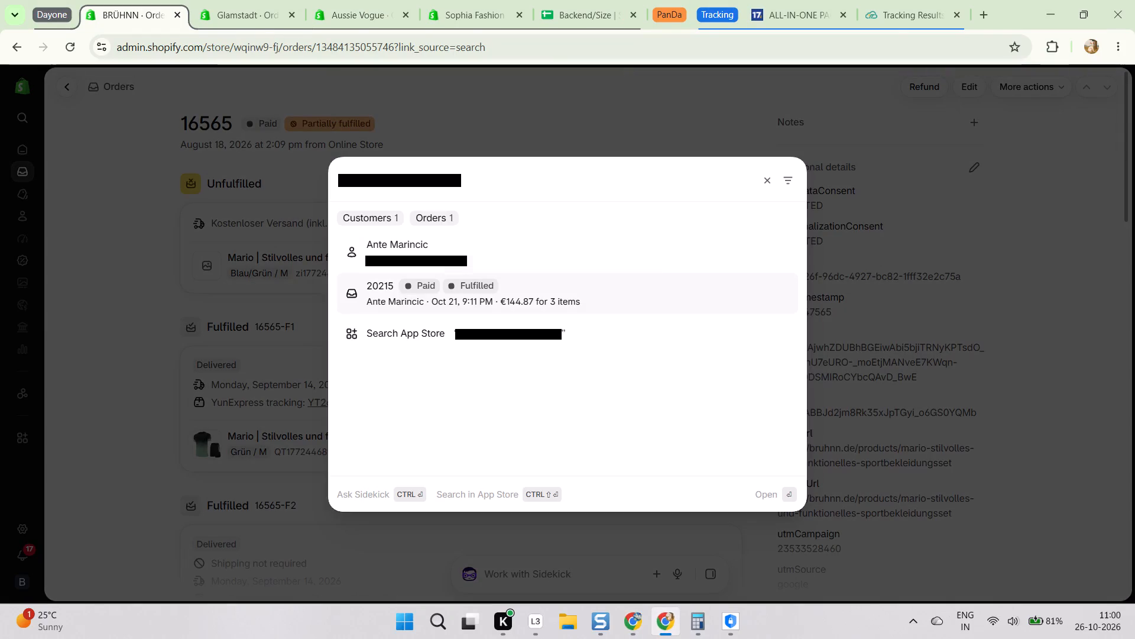
pyautogui.click(372, 285)
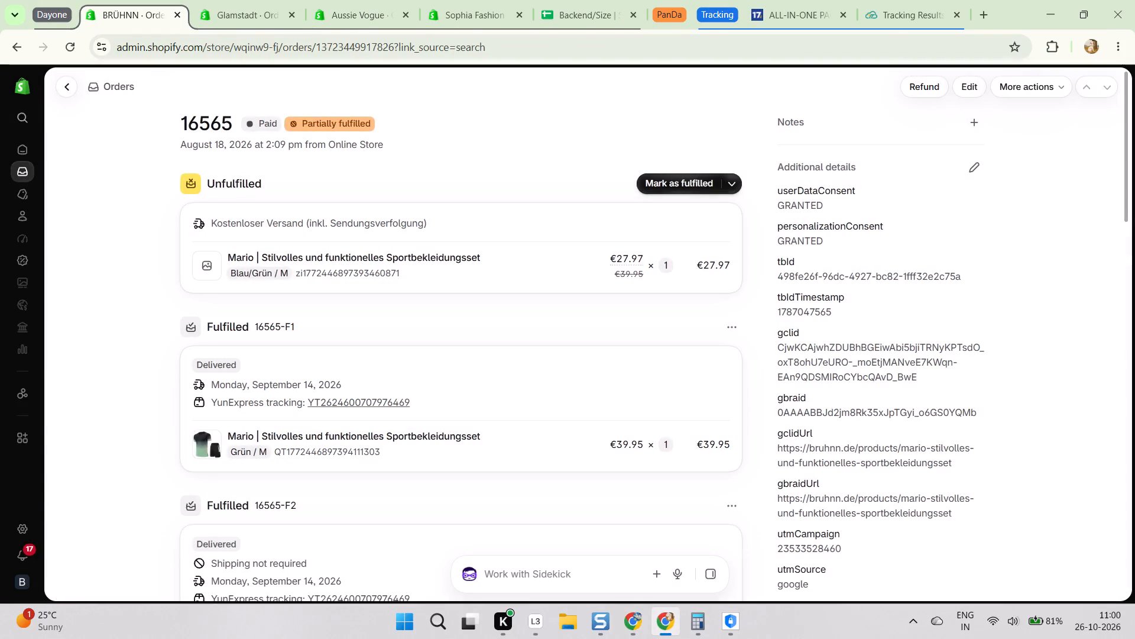
# Back in the Freshdesk ticket, show the page in its original language and copy "Diana | Elegantes und vielseitiges dreiteiliges Strickset" from the price-difference reply.
pyautogui.click(640, 624)
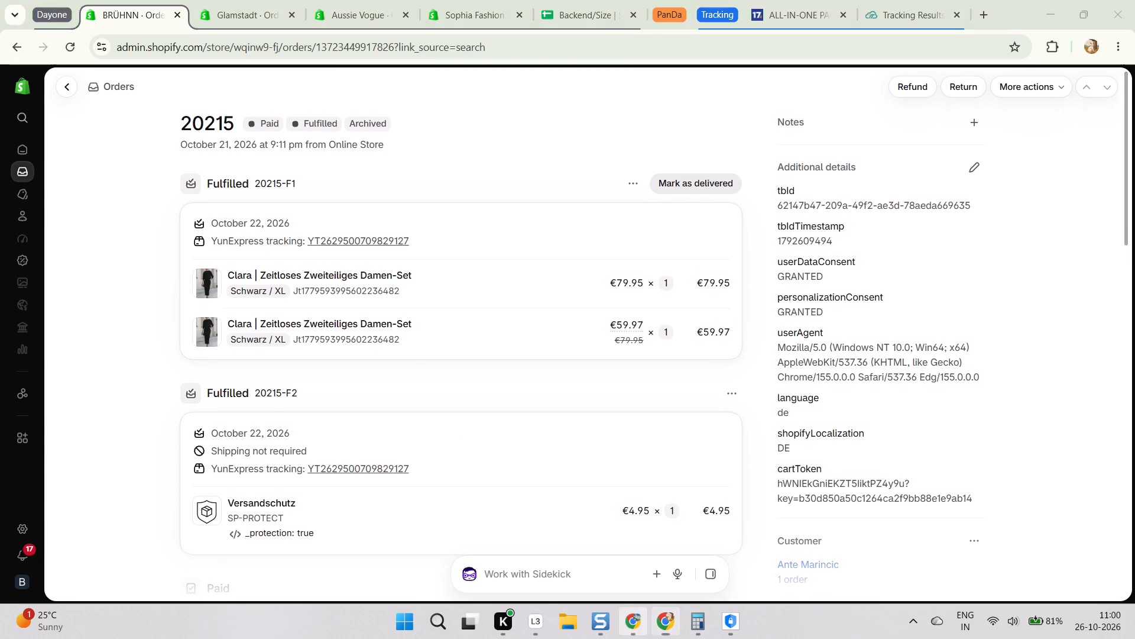
pyautogui.scroll(2, 351, 377)
pyautogui.rightClick(484, 335)
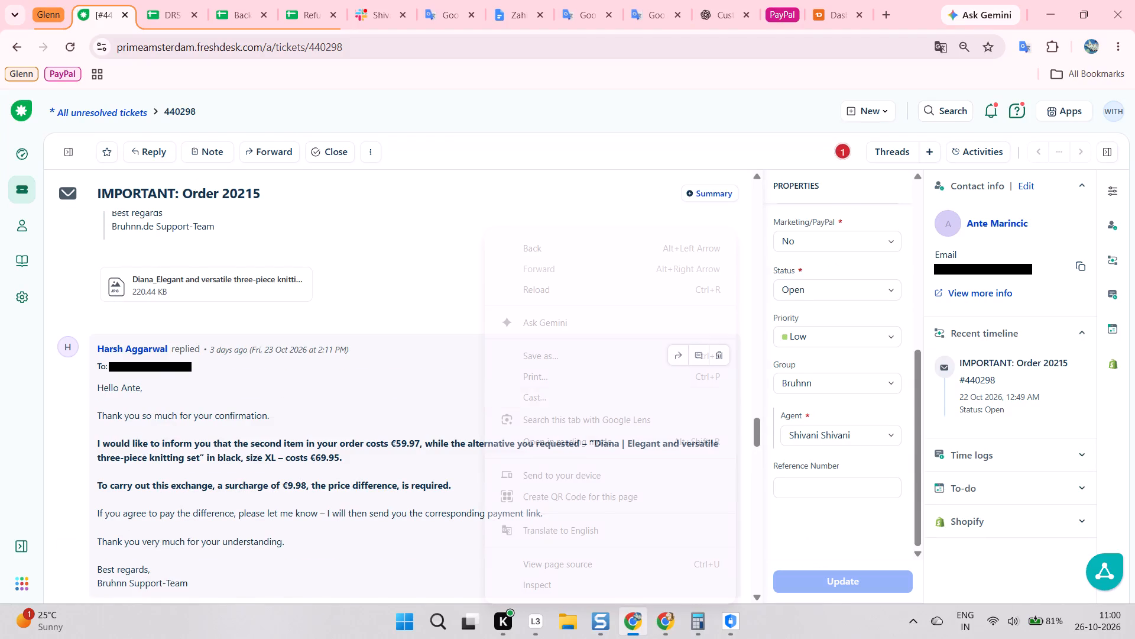
pyautogui.scroll(-2, 583, 536)
pyautogui.click(592, 536)
pyautogui.tripleClick(800, 75)
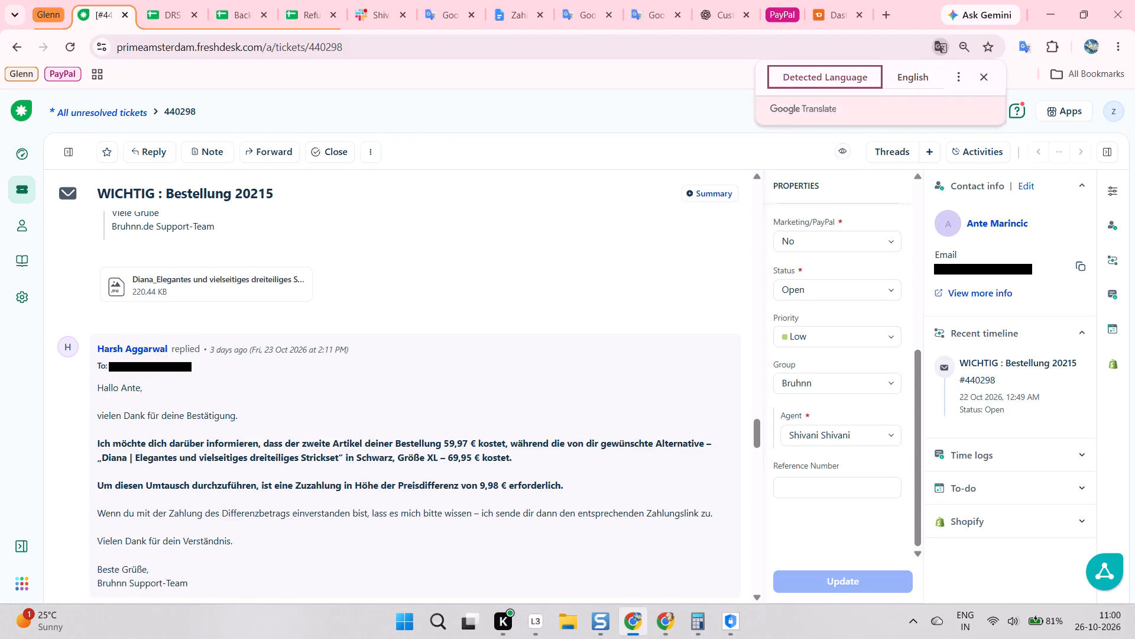
pyautogui.scroll(-1, 580, 298)
pyautogui.moveTo(101, 359); pyautogui.dragTo(251, 358)
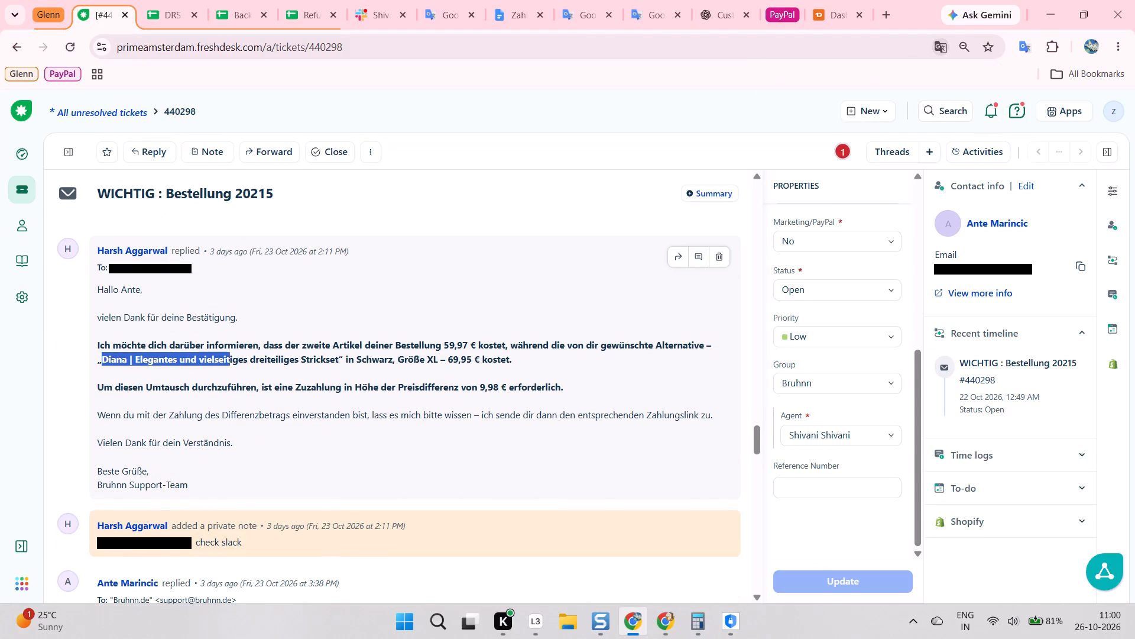
pyautogui.moveTo(251, 358); pyautogui.dragTo(339, 358)
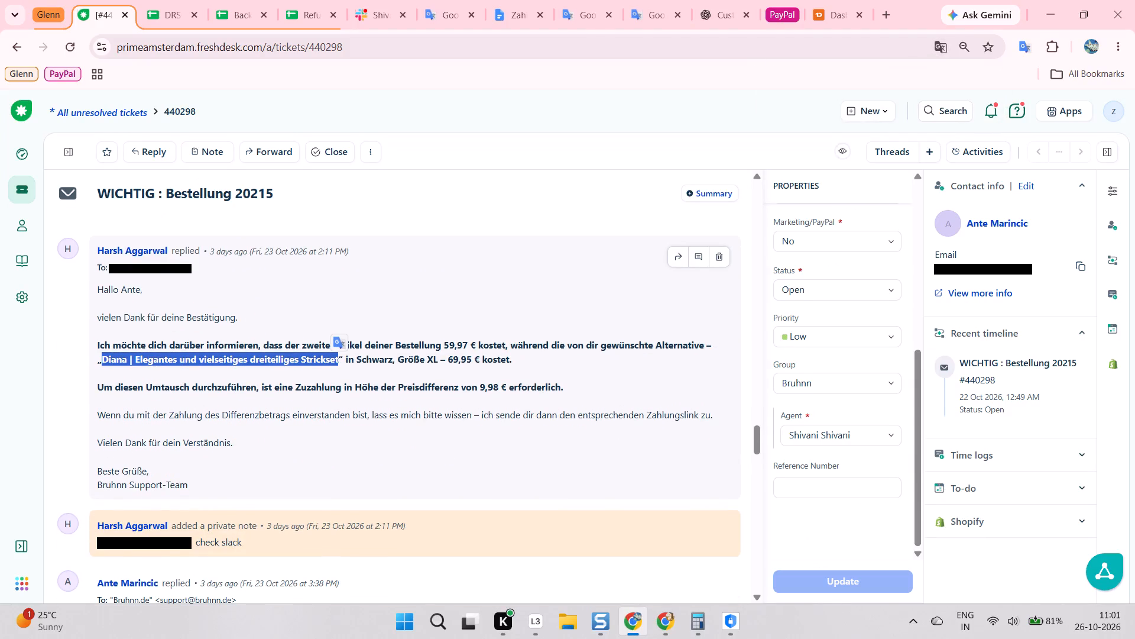
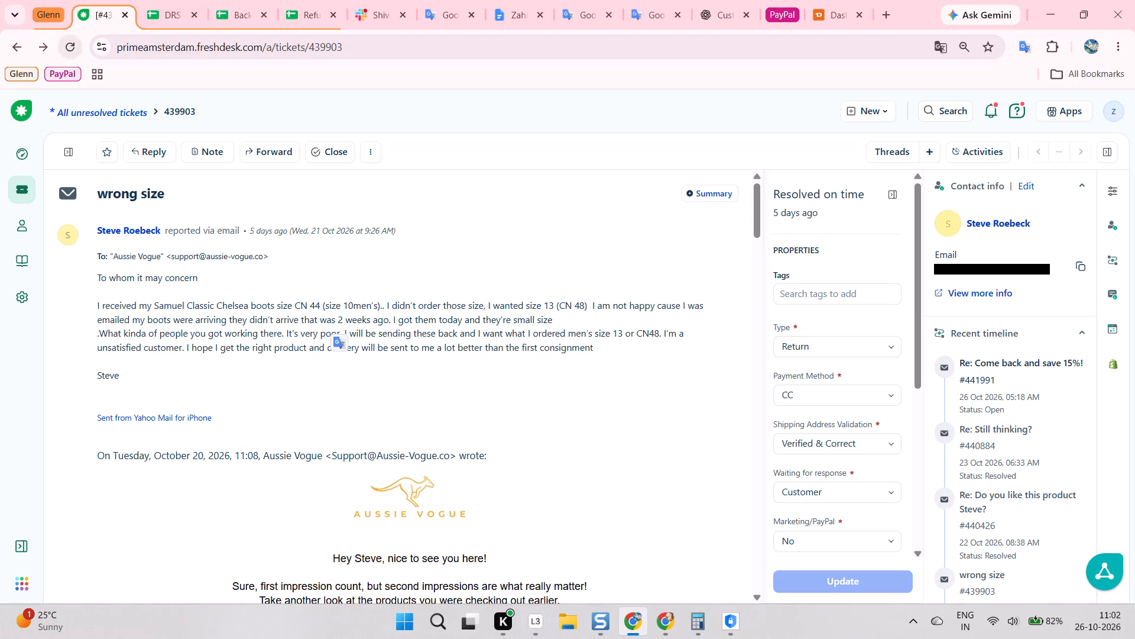
pyautogui.scroll(-3, 335, 62)
pyautogui.click(477, 285)
pyautogui.scroll(-16, 481, 264)
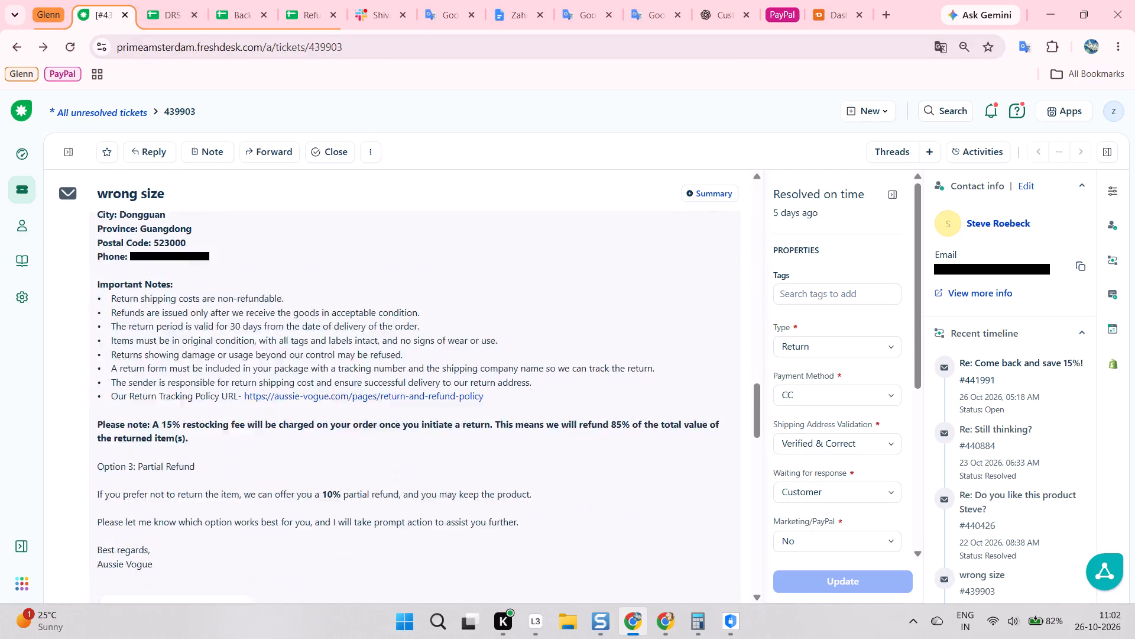
pyautogui.scroll(-4, 449, 314)
pyautogui.scroll(13, 387, 306)
pyautogui.scroll(8, 320, 299)
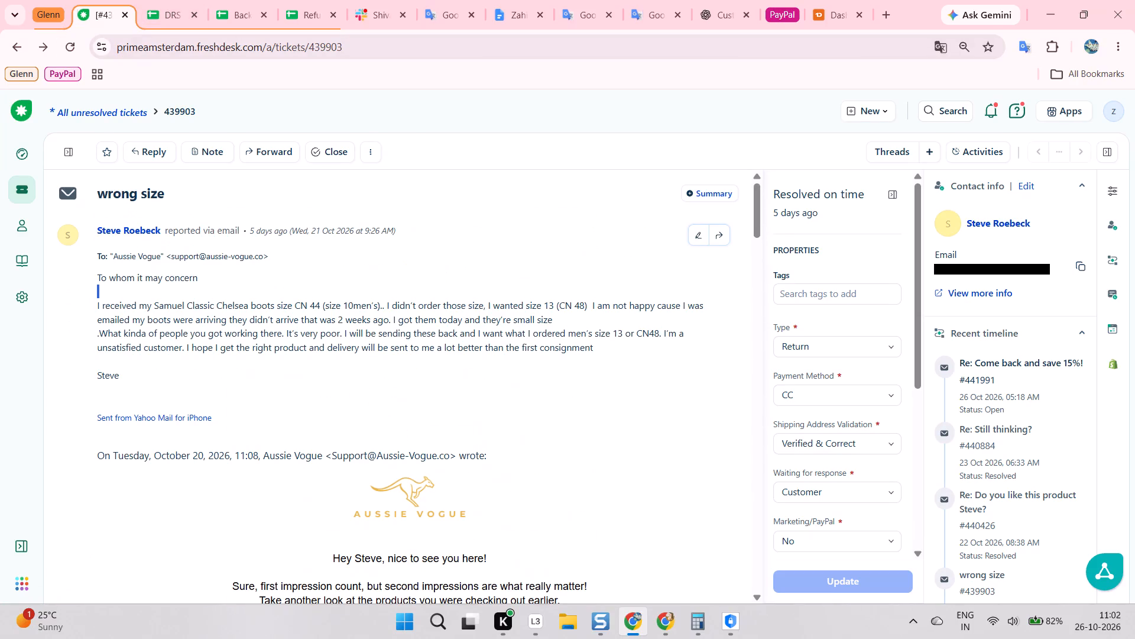
pyautogui.click(323, 319)
pyautogui.click(405, 317)
pyautogui.click(433, 318)
pyautogui.click(545, 319)
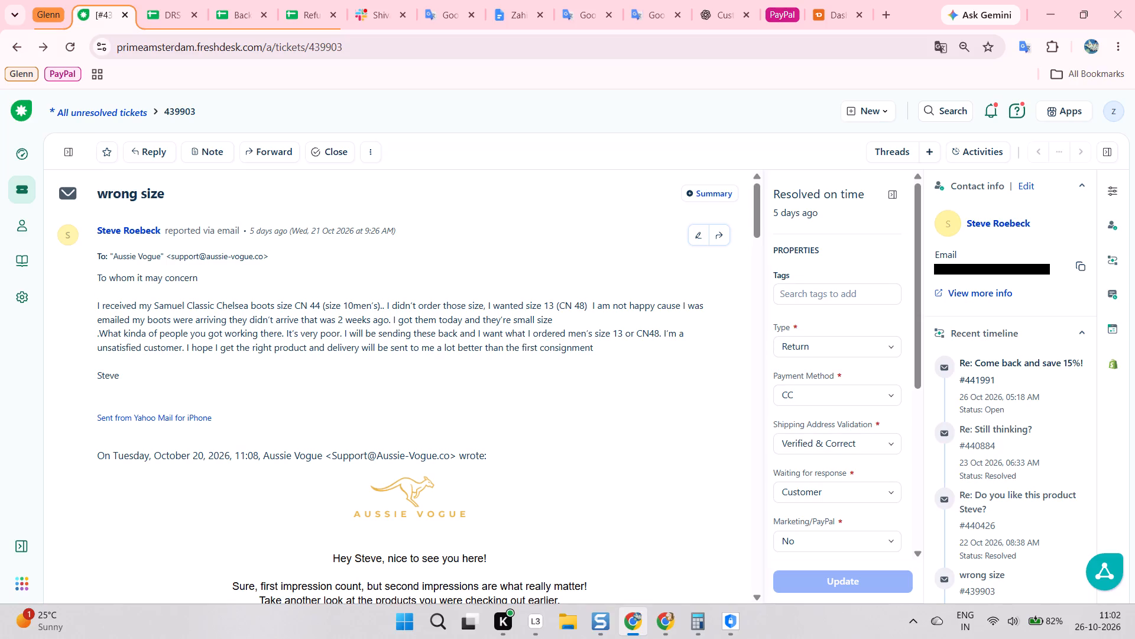
pyautogui.scroll(-3, 276, 375)
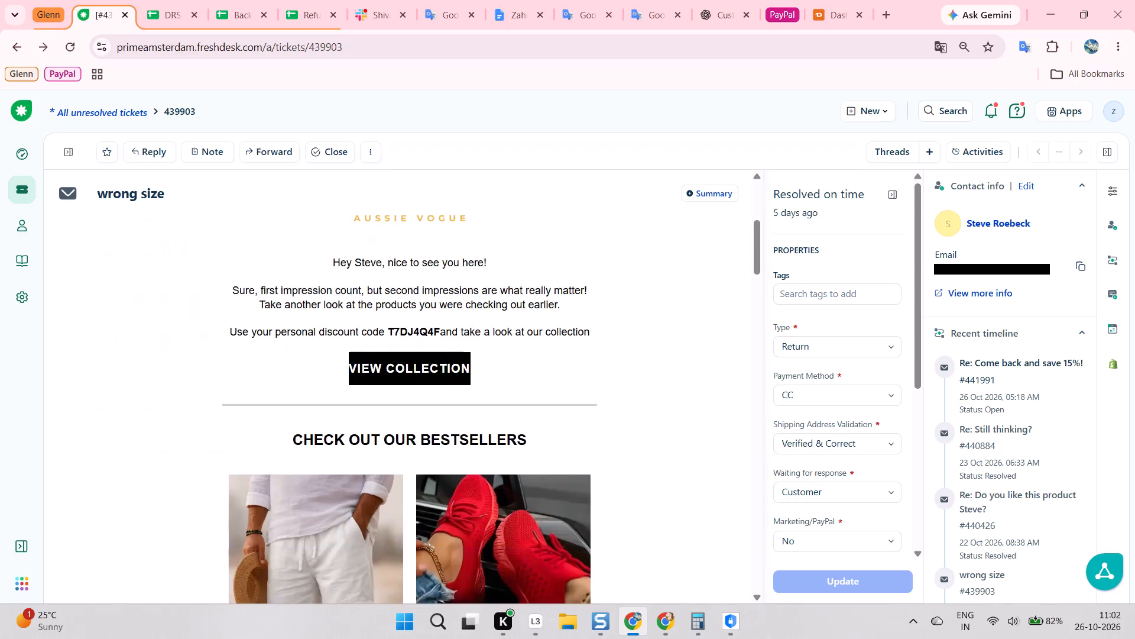
pyautogui.scroll(-14, 377, 335)
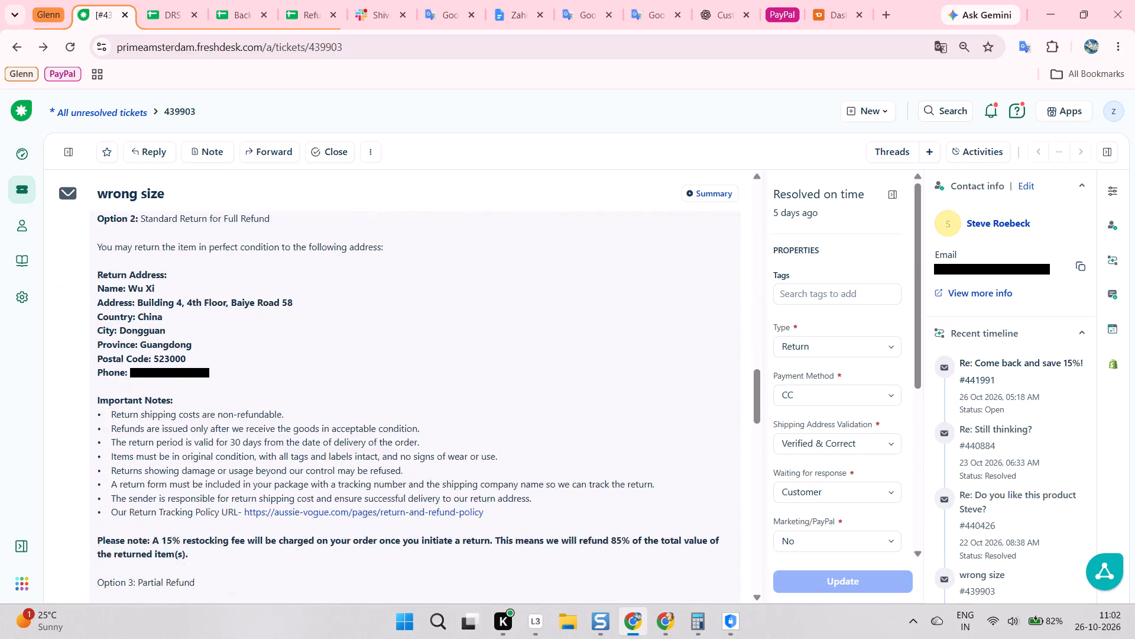
pyautogui.scroll(-3, 353, 335)
pyautogui.scroll(7, 275, 334)
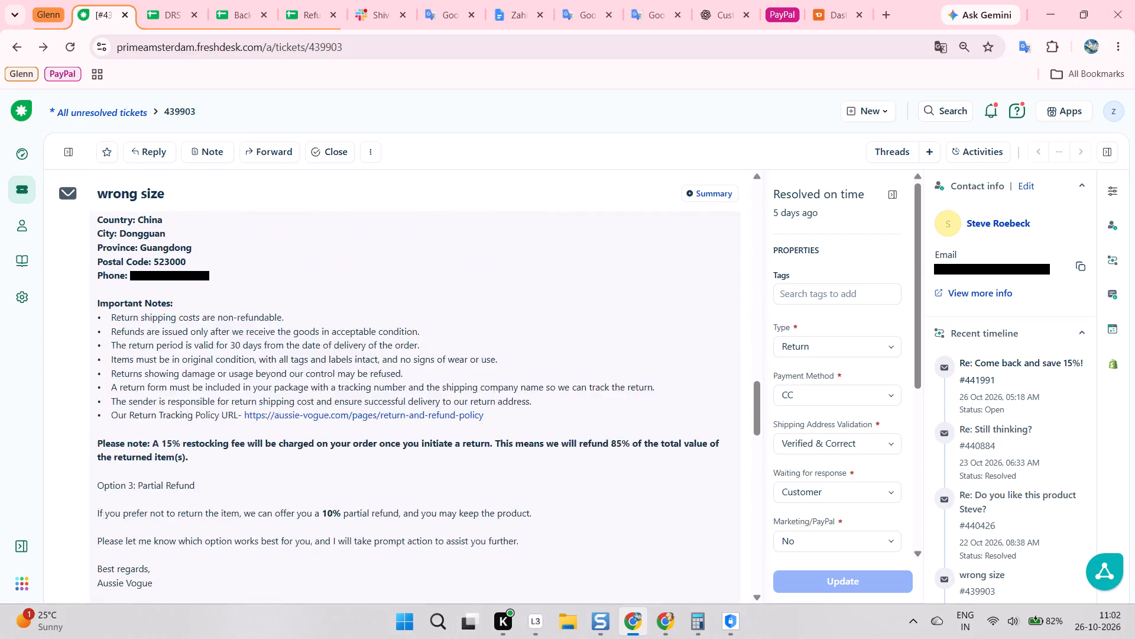
pyautogui.scroll(1, 281, 325)
pyautogui.scroll(-8, 285, 325)
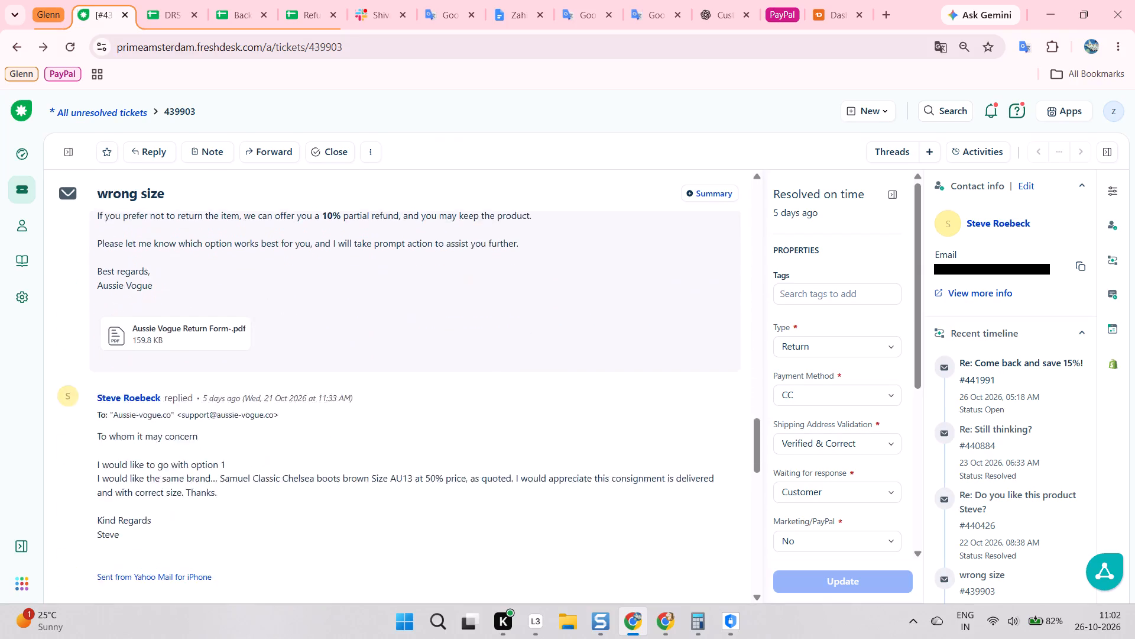
pyautogui.scroll(-2, 287, 338)
pyautogui.scroll(2, 300, 329)
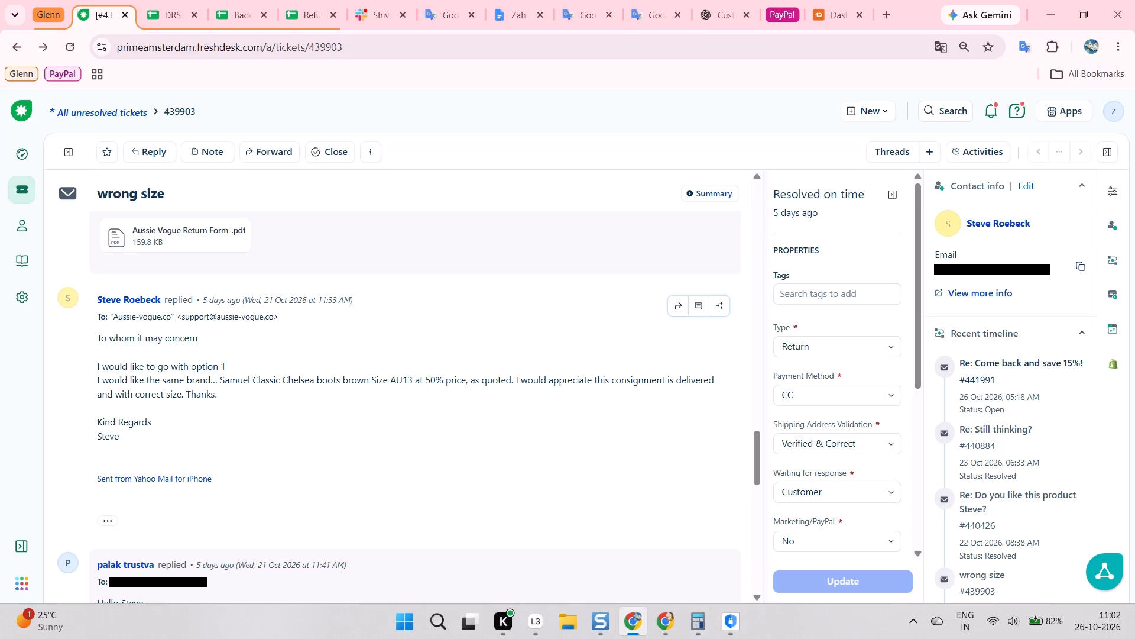
pyautogui.scroll(-4, 339, 400)
pyautogui.scroll(1, 288, 386)
pyautogui.scroll(-3, 286, 385)
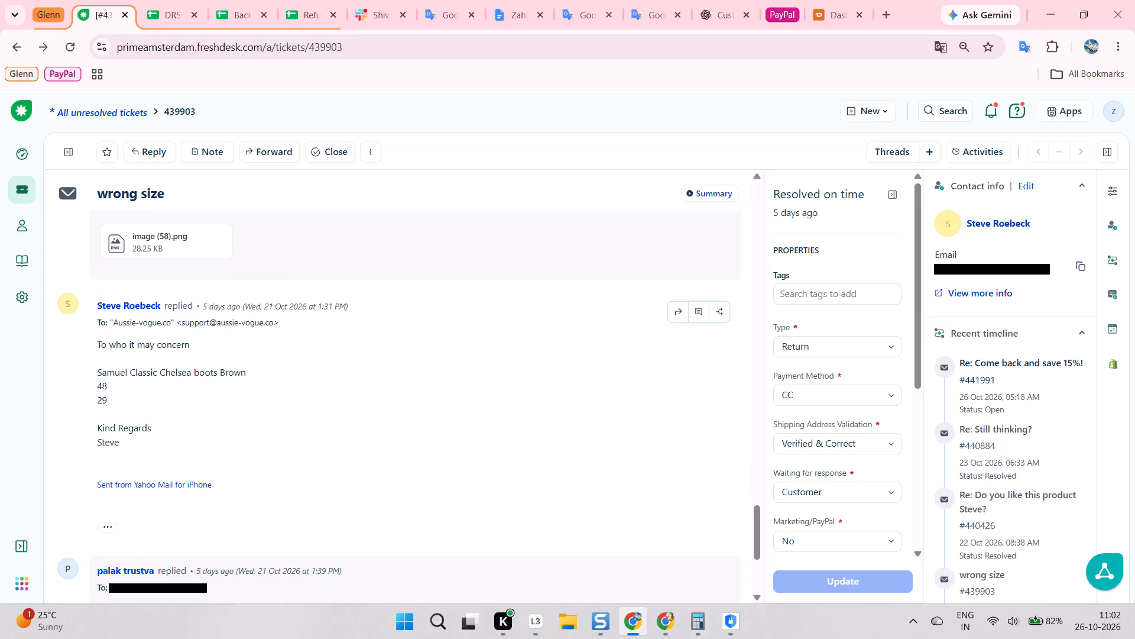
pyautogui.hotkey('alt', 'Tab')
pyautogui.scroll(2, 355, 278)
pyautogui.click(452, 175)
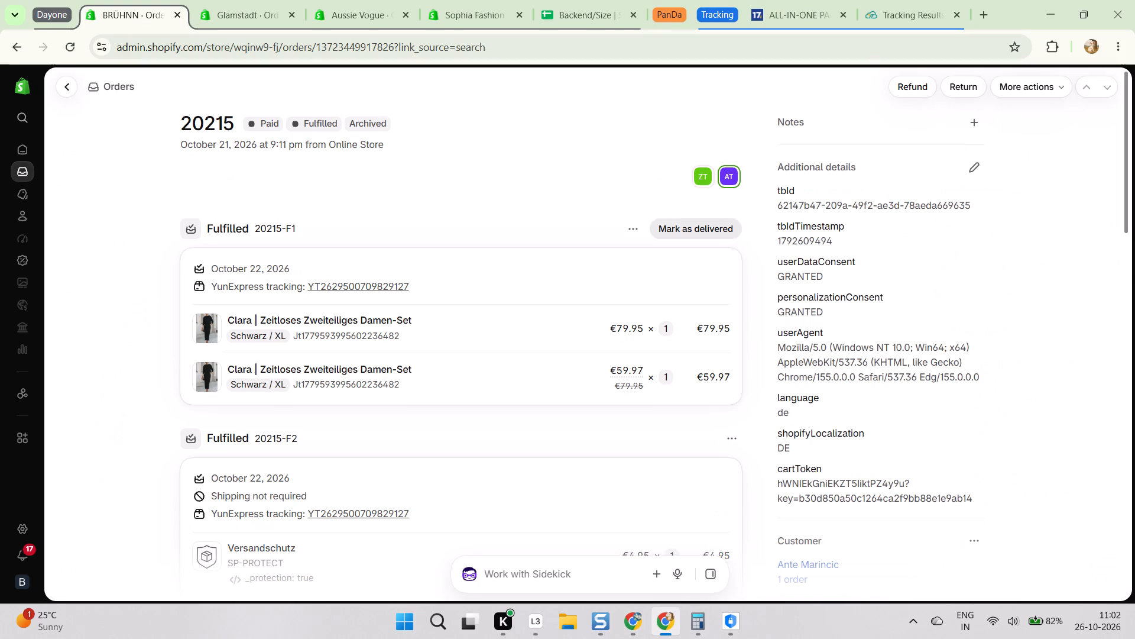
pyautogui.hotkey('alt', 'Tab')
pyautogui.hotkey('alt', 'Tab')
pyautogui.click(347, 0)
pyautogui.click(456, 196)
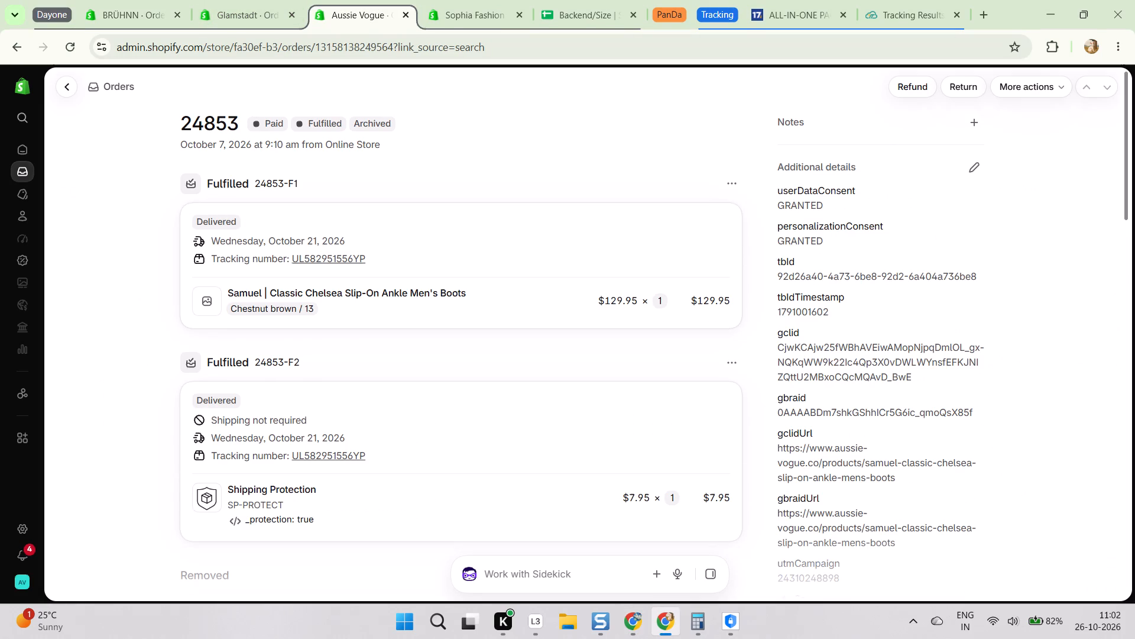
pyautogui.hotkey('alt', 'Tab')
pyautogui.hotkey('alt', 'Tab')
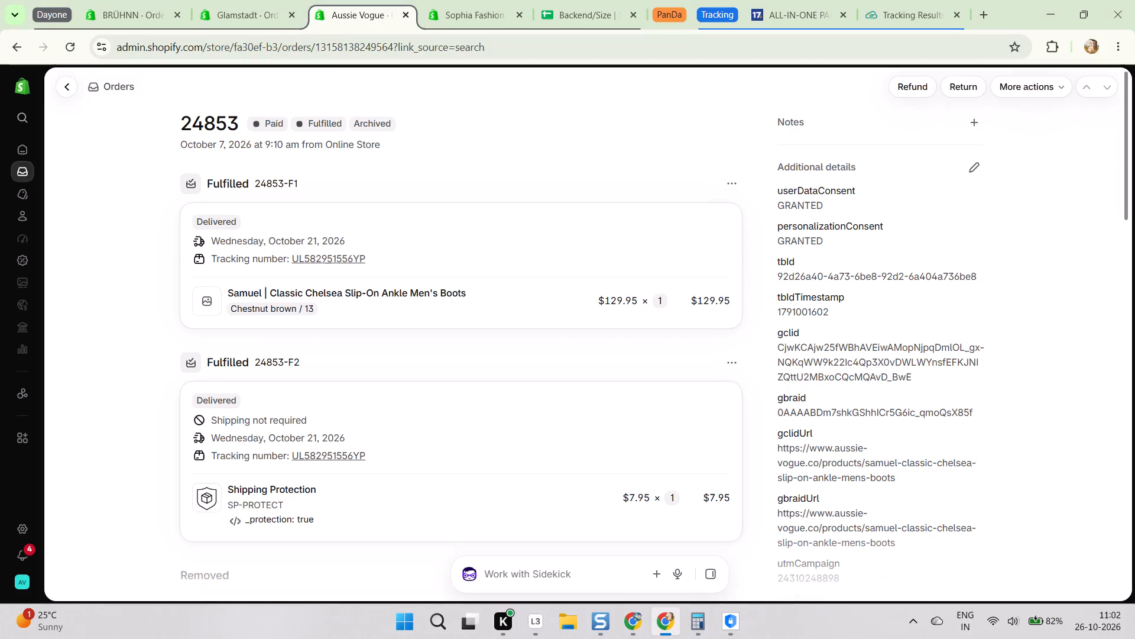
# Return to Freshdesk ticket 439903 and review the customer's size confirmation and the final agent reply.
pyautogui.hotkey('alt', 'Tab')
pyautogui.scroll(-4, 330, 372)
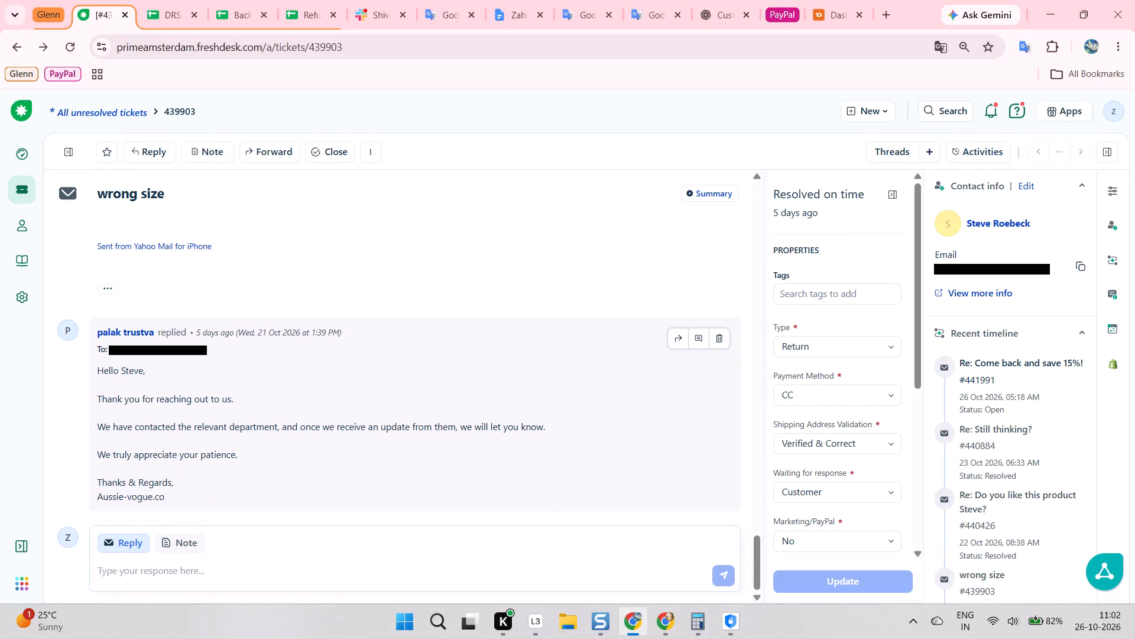
pyautogui.scroll(3, 362, 354)
pyautogui.scroll(-2, 594, 437)
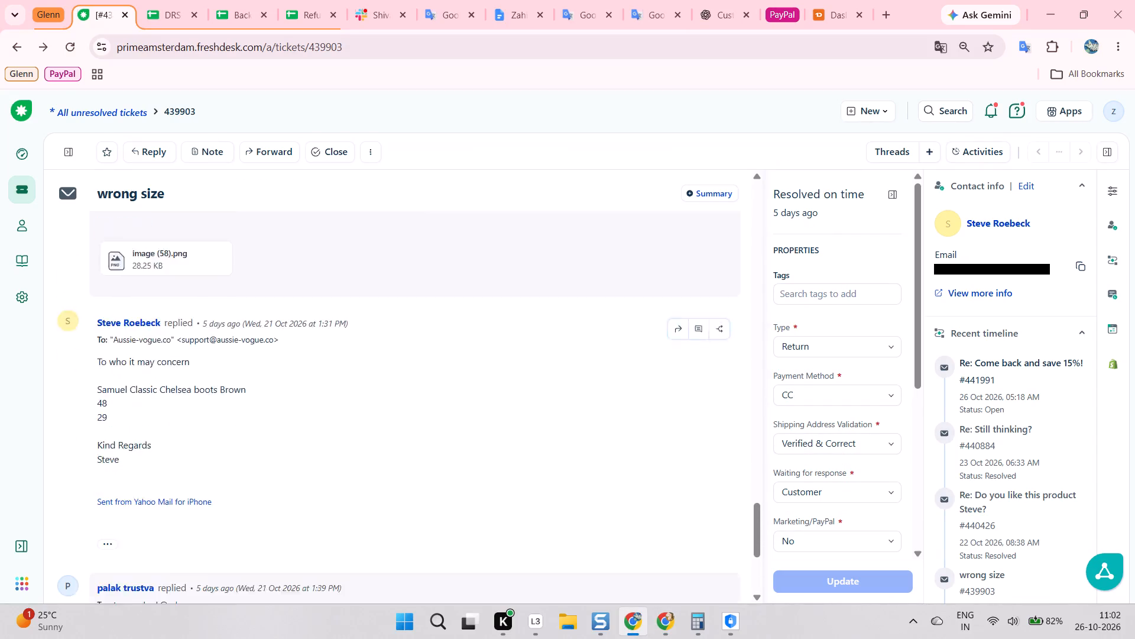
pyautogui.scroll(-1, 771, 461)
pyautogui.click(999, 498)
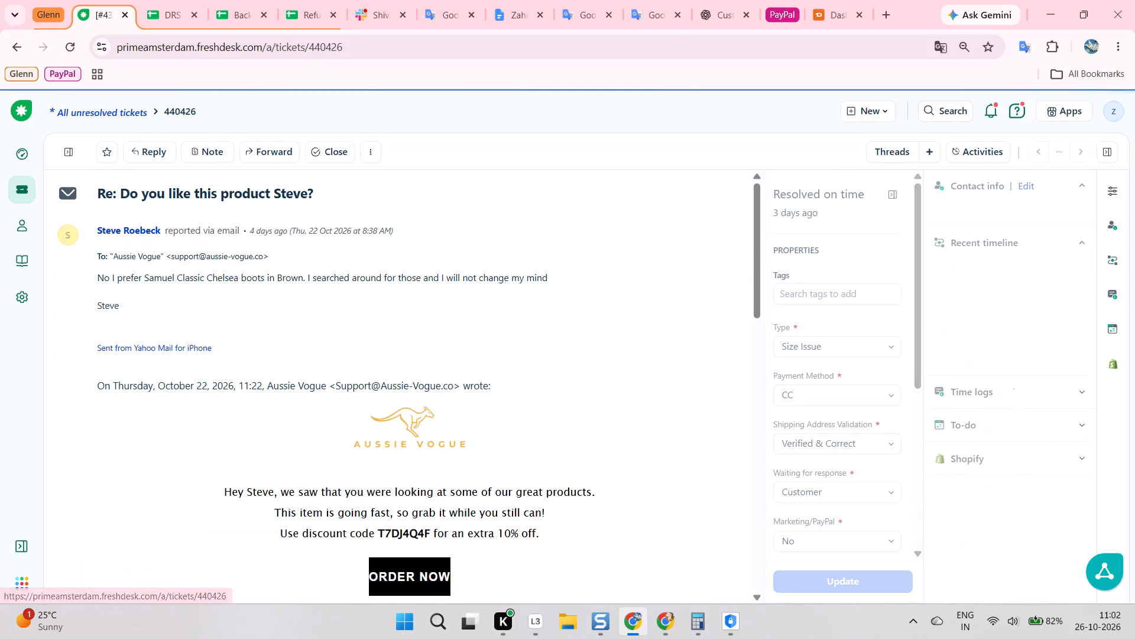
pyautogui.scroll(-15, 512, 440)
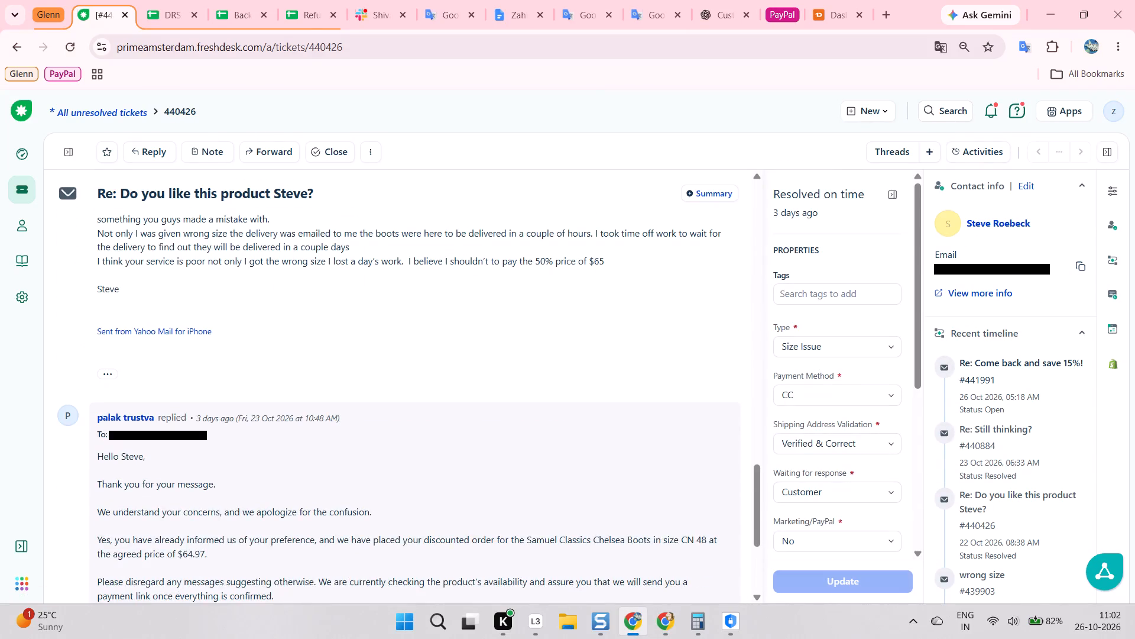
pyautogui.scroll(17, 352, 326)
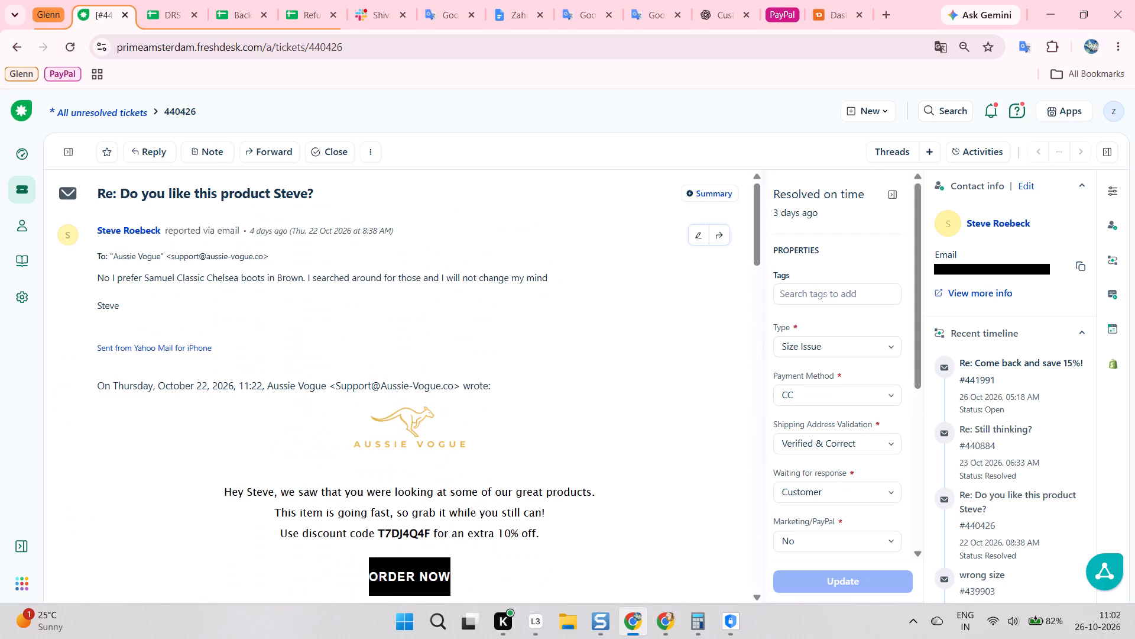
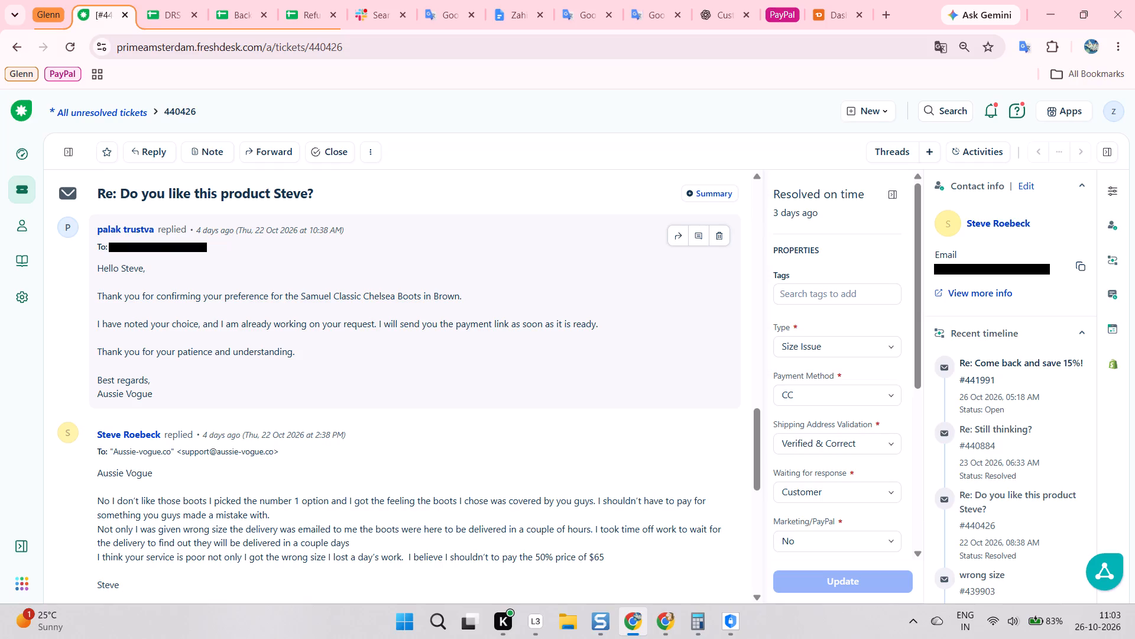
pyautogui.scroll(-1, 296, 335)
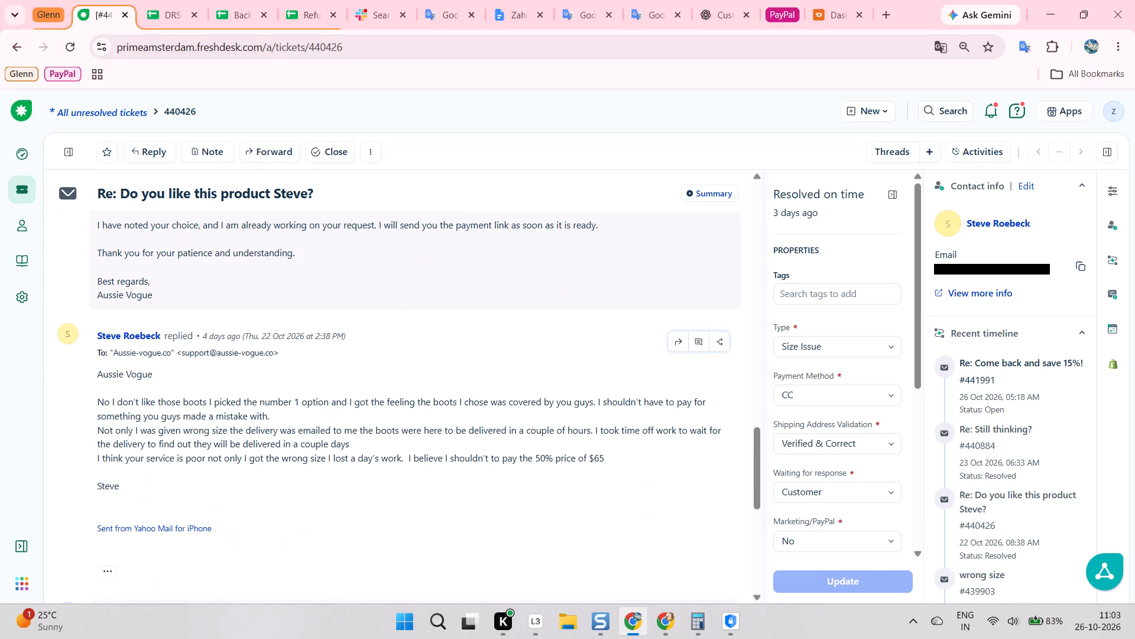
pyautogui.scroll(-4, 296, 331)
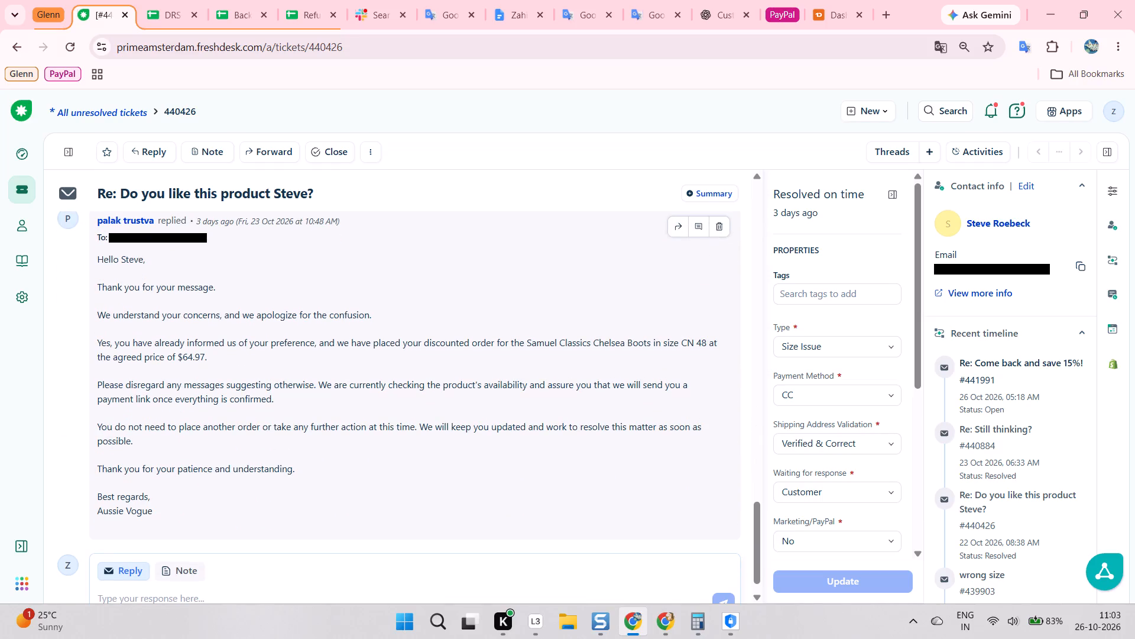
pyautogui.hotkey('alt', 'Tab')
pyautogui.scroll(3, 319, 365)
pyautogui.moveTo(440, 239); pyautogui.dragTo(445, 235)
pyautogui.hotkey('alt', 'Tab')
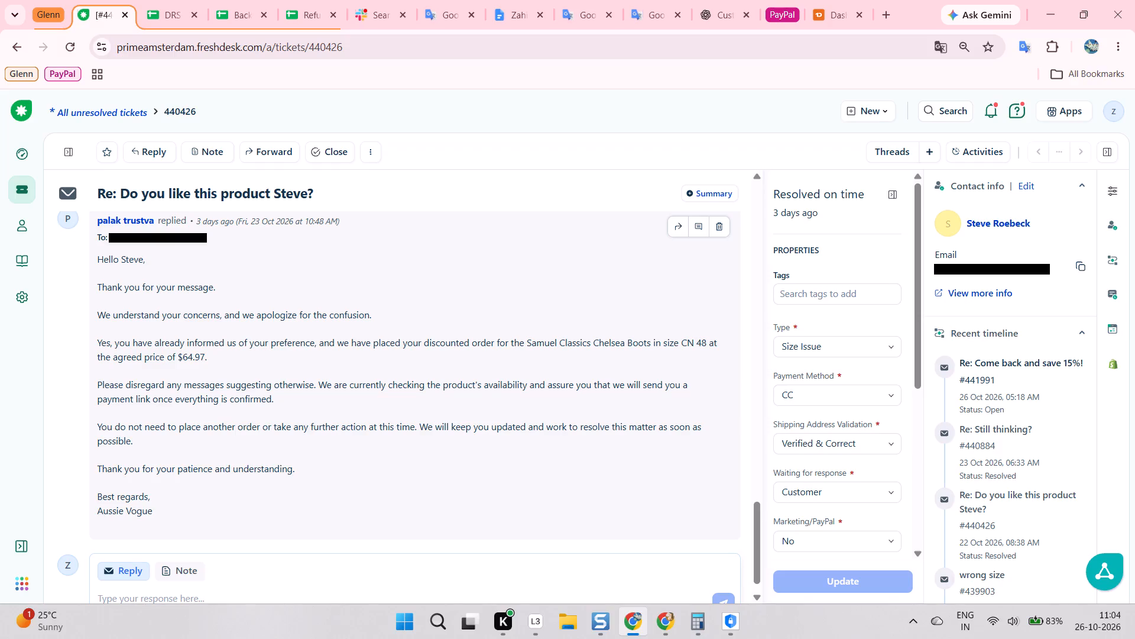
pyautogui.click(404, 387)
pyautogui.scroll(-1, 205, 399)
pyautogui.click(987, 425)
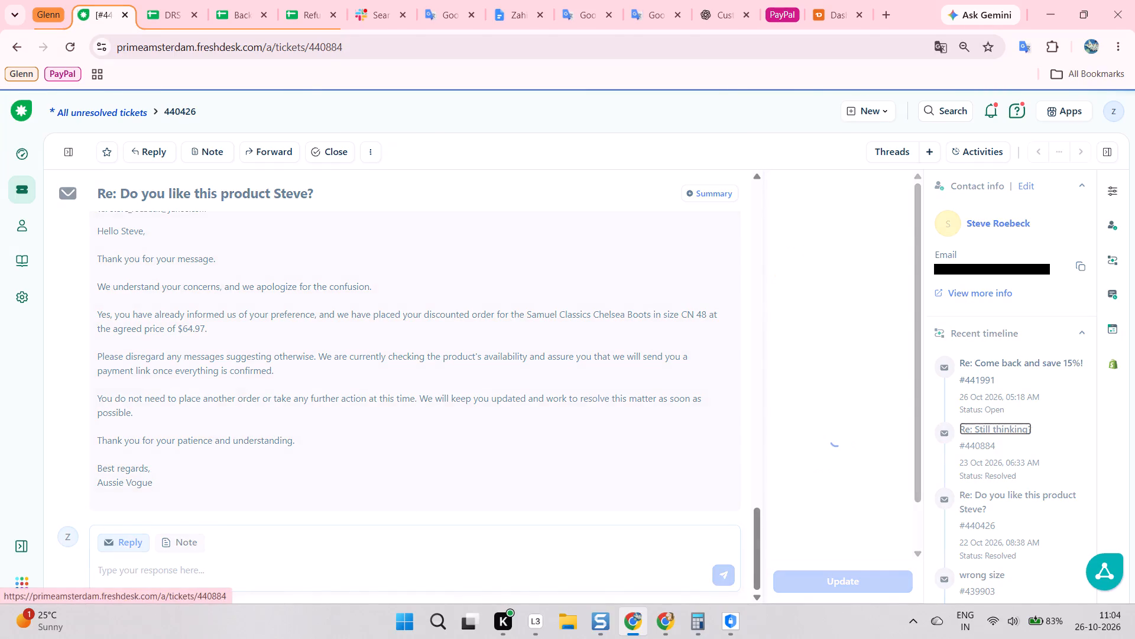
pyautogui.scroll(8, 335, 304)
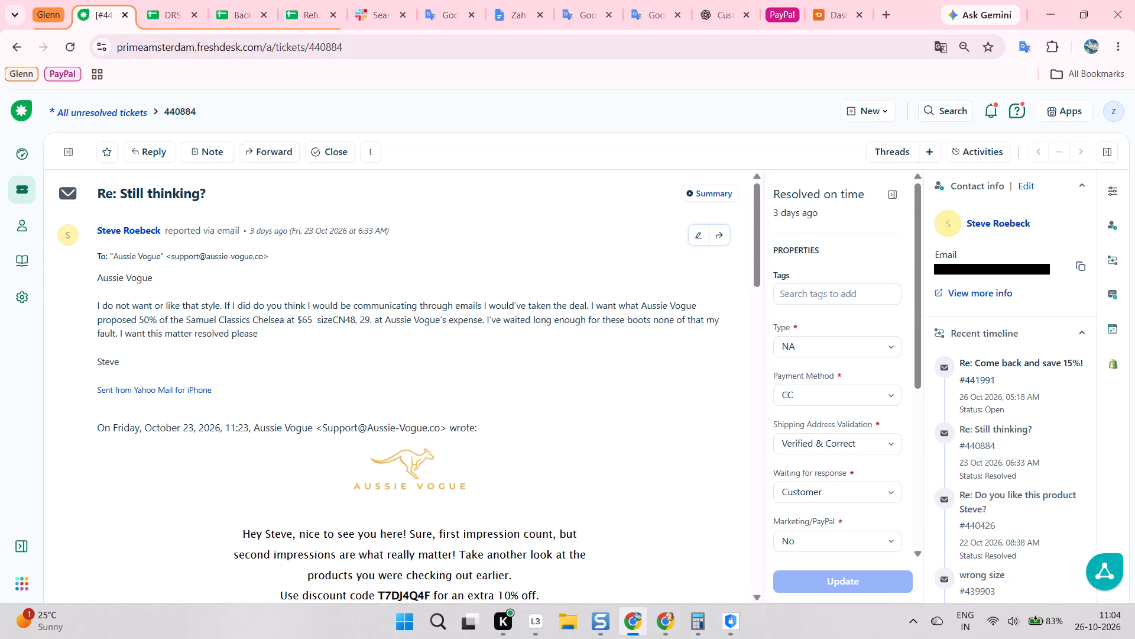
pyautogui.scroll(-8, 536, 355)
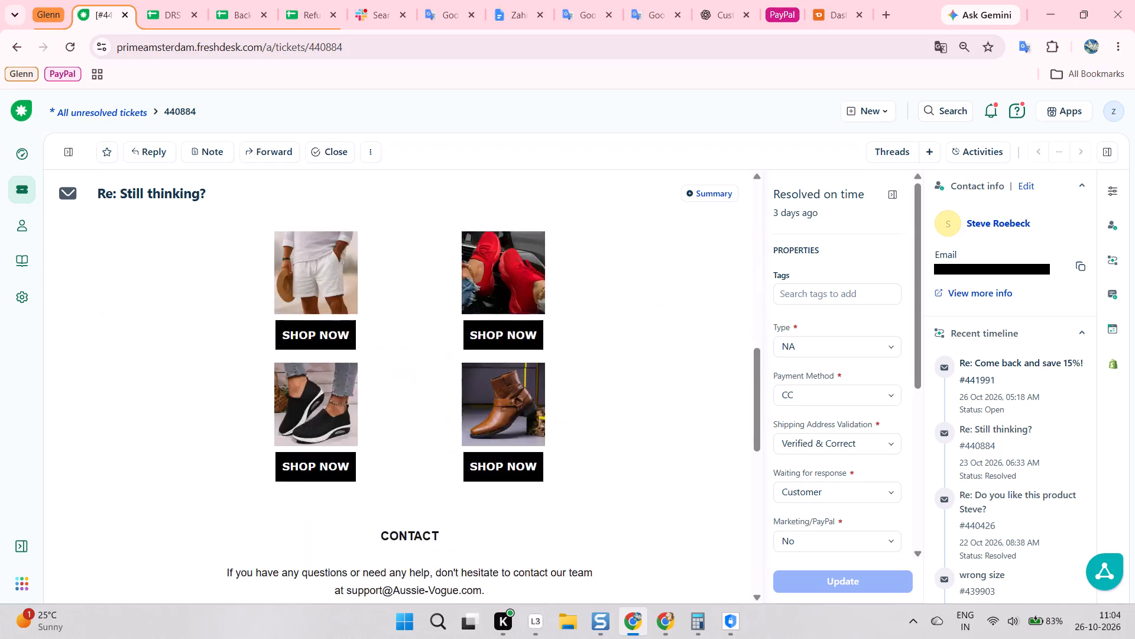
pyautogui.scroll(-7, 420, 339)
pyautogui.scroll(1, 416, 342)
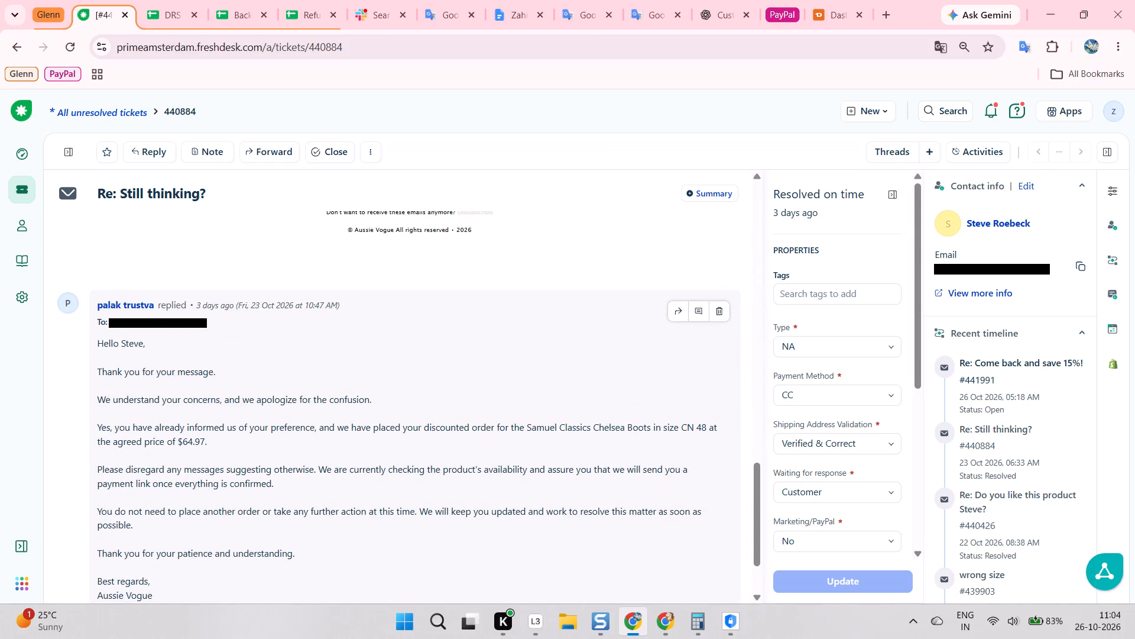
pyautogui.scroll(-1, 417, 343)
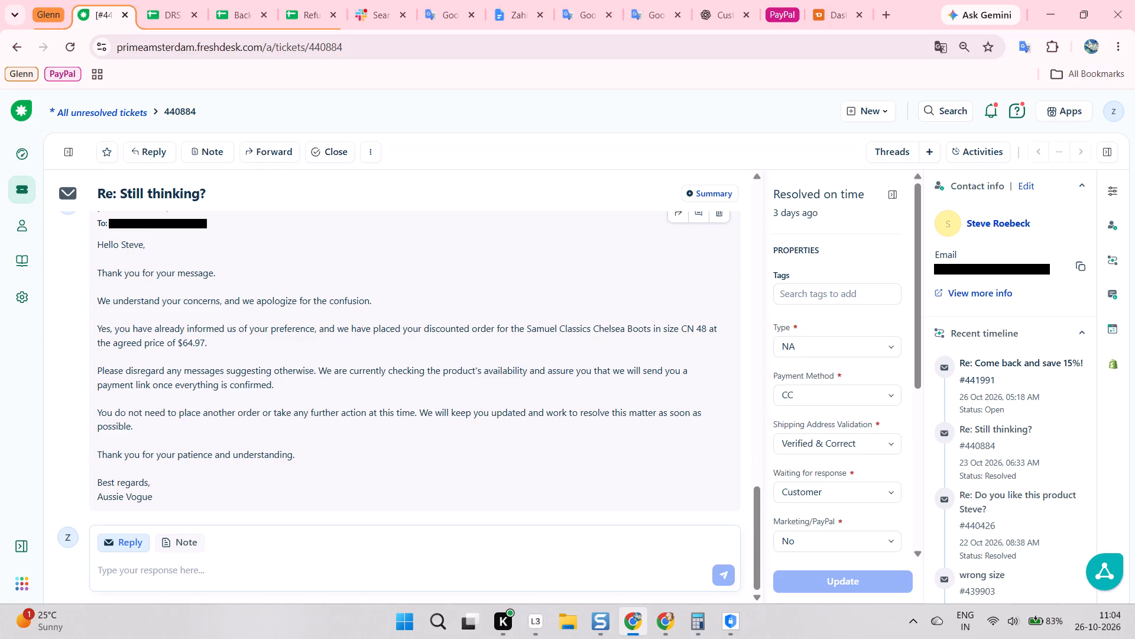
pyautogui.hotkey('alt', 'Tab')
pyautogui.scroll(-1, 521, 337)
pyautogui.hotkey('alt', 'Tab')
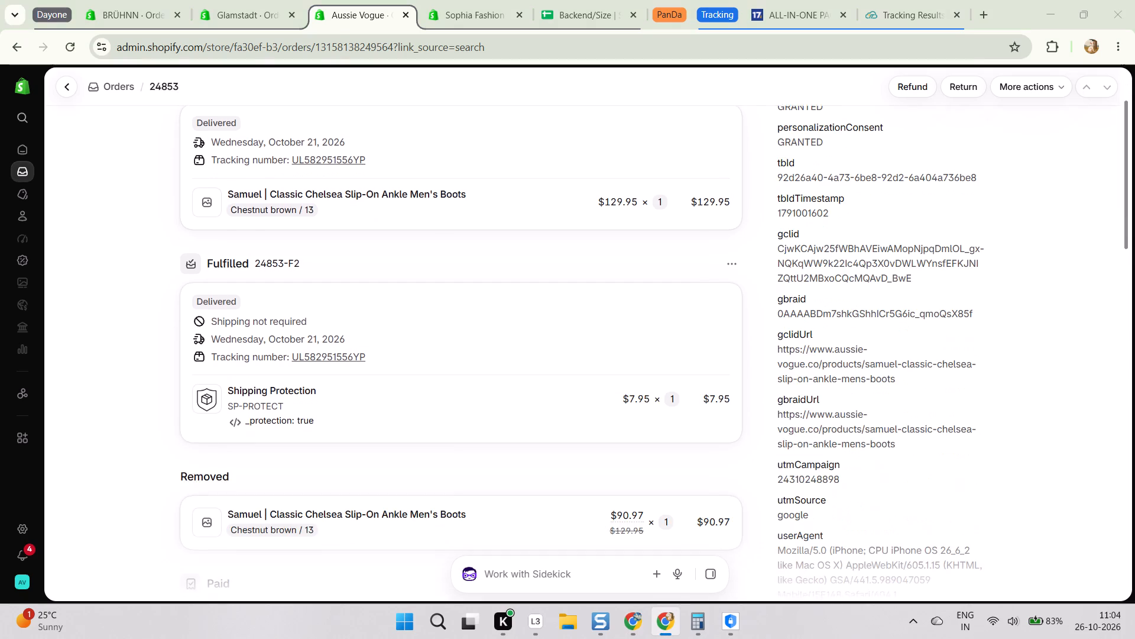
pyautogui.scroll(-7, 521, 334)
pyautogui.click(1008, 366)
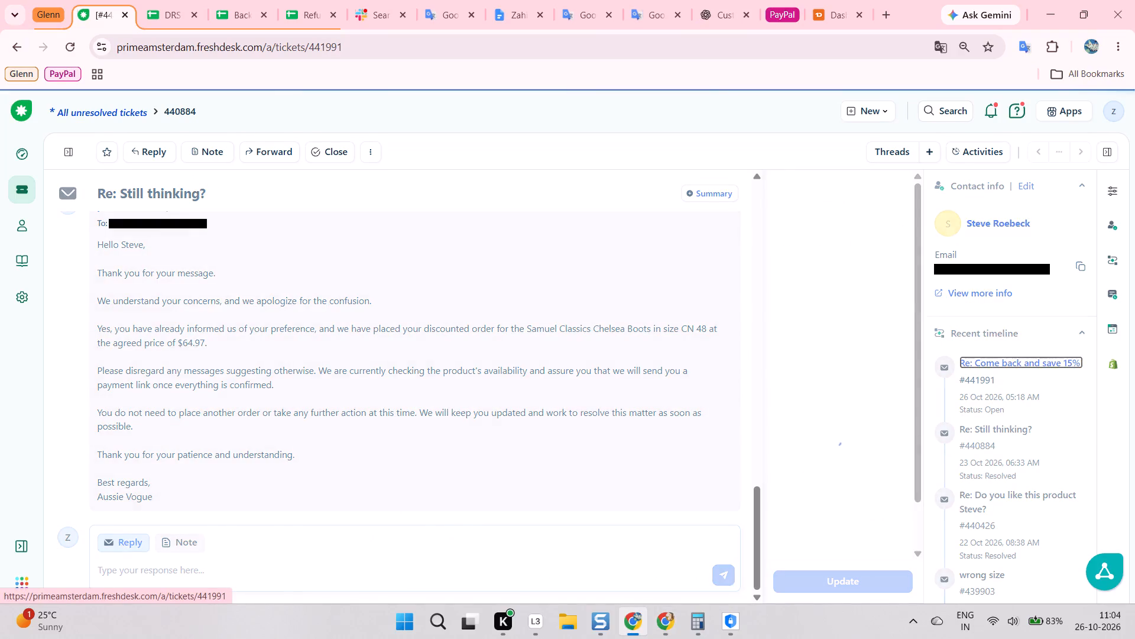
pyautogui.scroll(5, 472, 346)
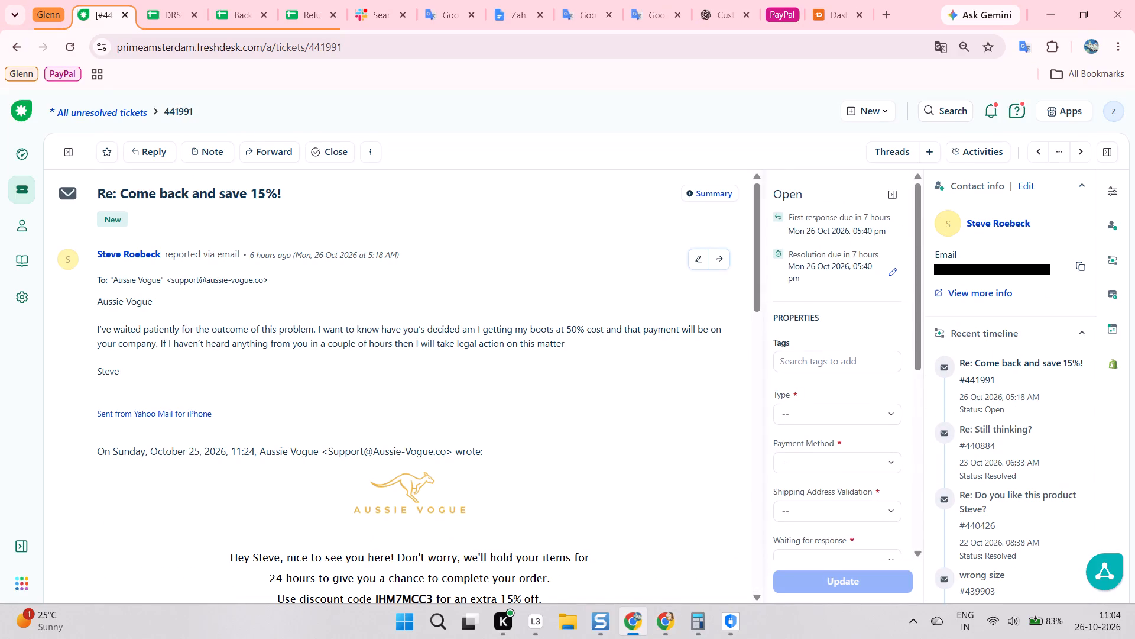
pyautogui.hotkey('alt', 'Tab')
pyautogui.hotkey('alt', 'Tab')
pyautogui.click(1026, 437)
pyautogui.click(1010, 428)
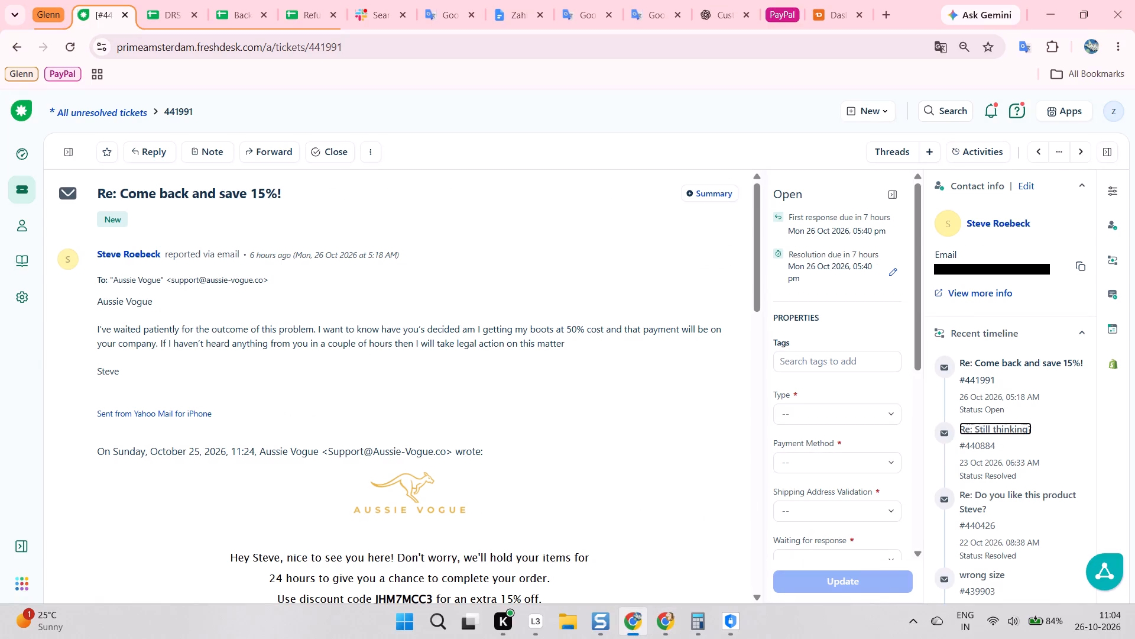
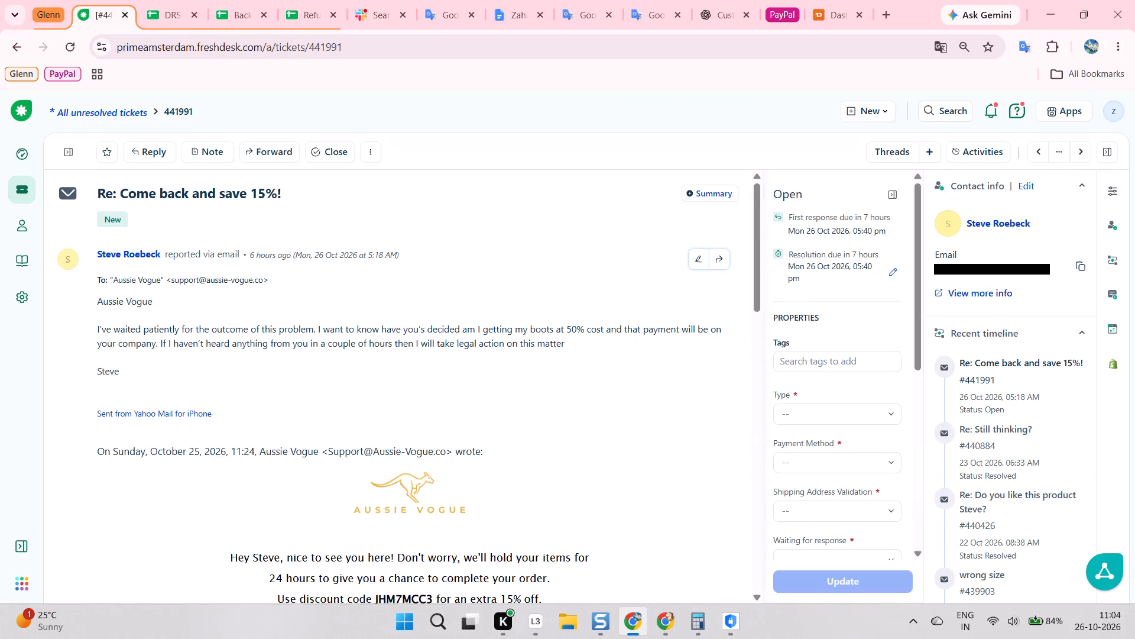
pyautogui.click(429, 321)
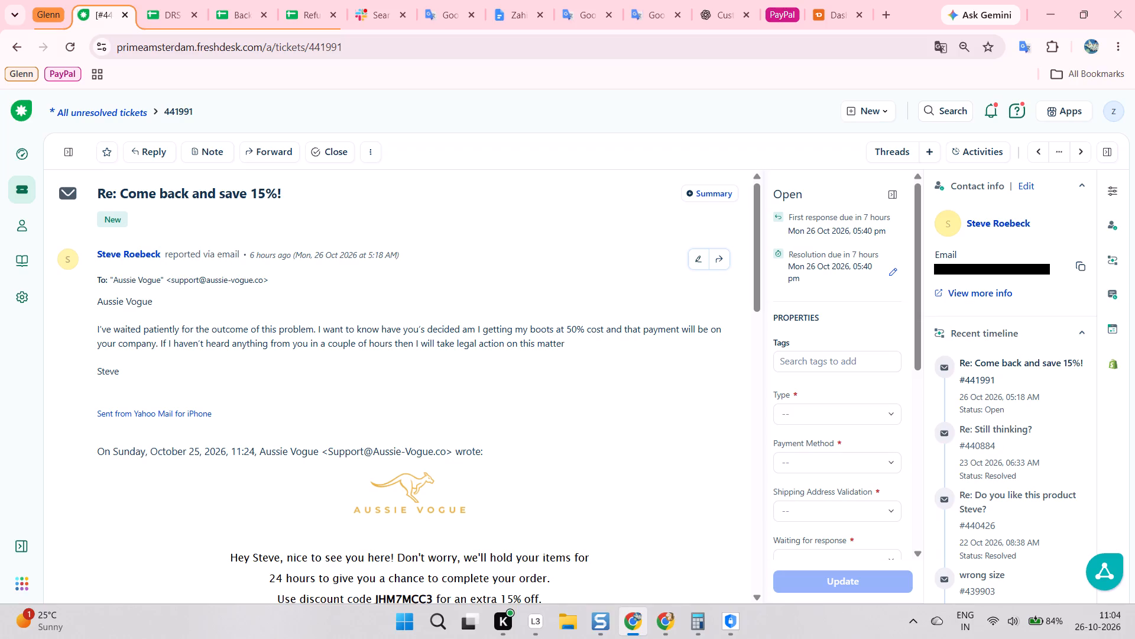
pyautogui.click(485, 326)
pyautogui.click(532, 330)
pyautogui.moveTo(612, 343); pyautogui.dragTo(620, 343)
pyautogui.click(664, 338)
pyautogui.scroll(-19, 424, 338)
pyautogui.scroll(12, 393, 349)
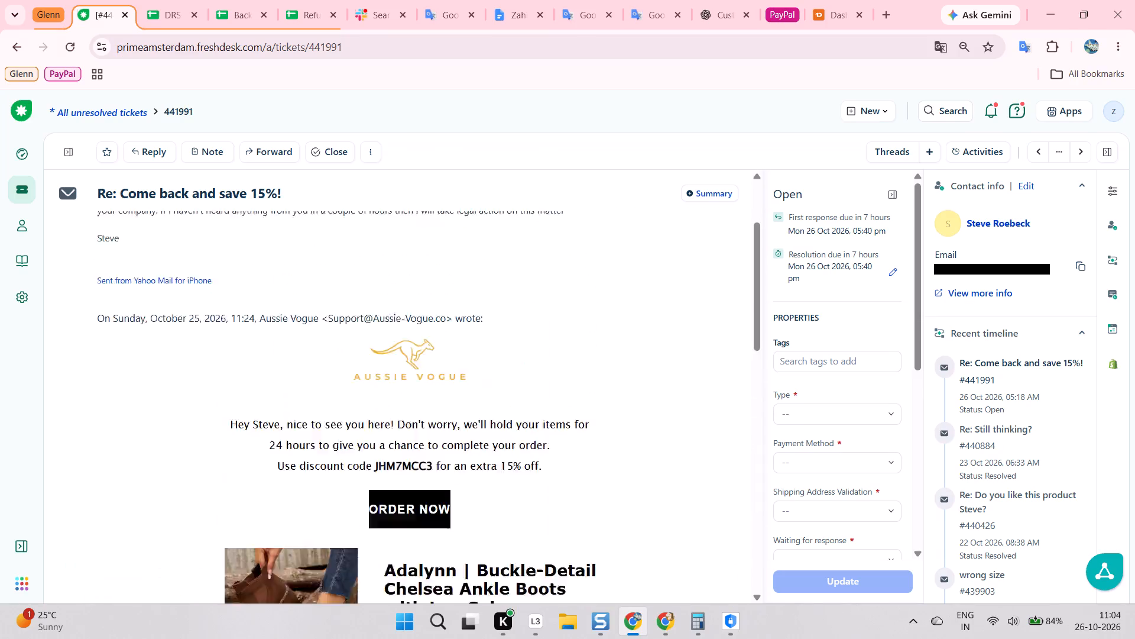
pyautogui.hotkey('alt', 'Tab')
pyautogui.scroll(12, 389, 310)
pyautogui.click(442, 255)
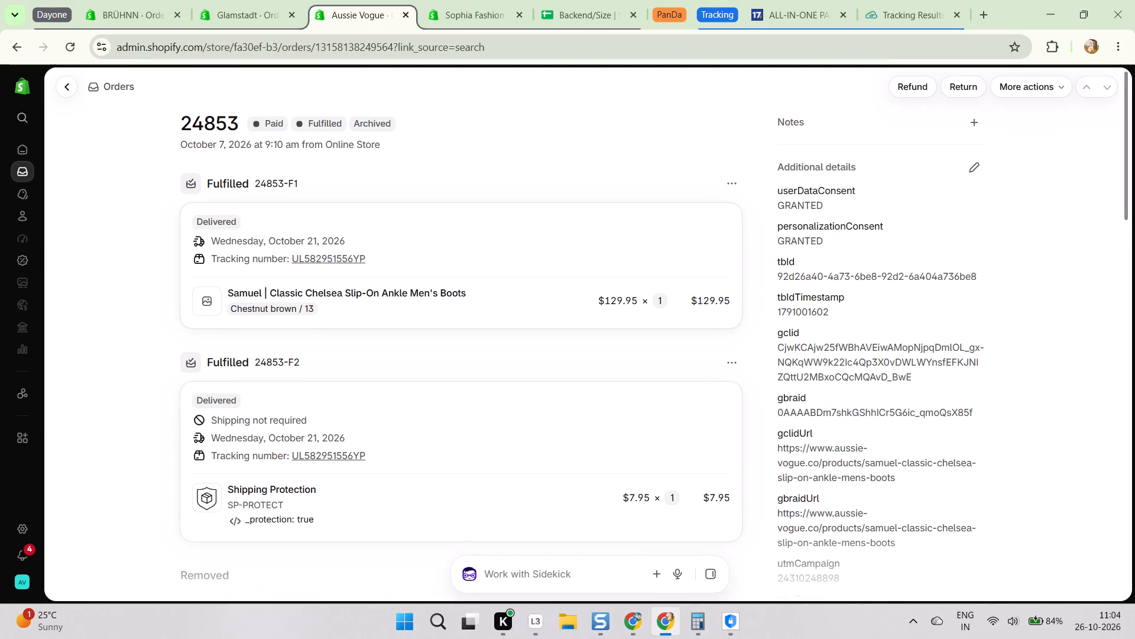
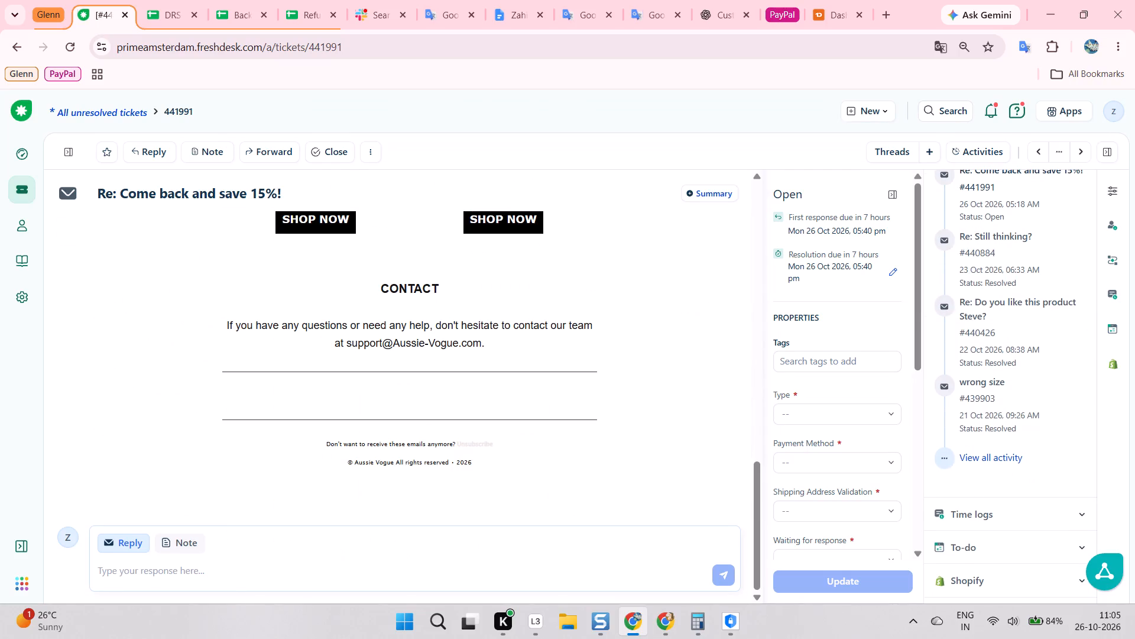
# Open the customer's earlier "wrong size" ticket 439903, read the replacement conversation and view the attached size chart image (58).png.
pyautogui.click(984, 383)
pyautogui.scroll(-6, 273, 327)
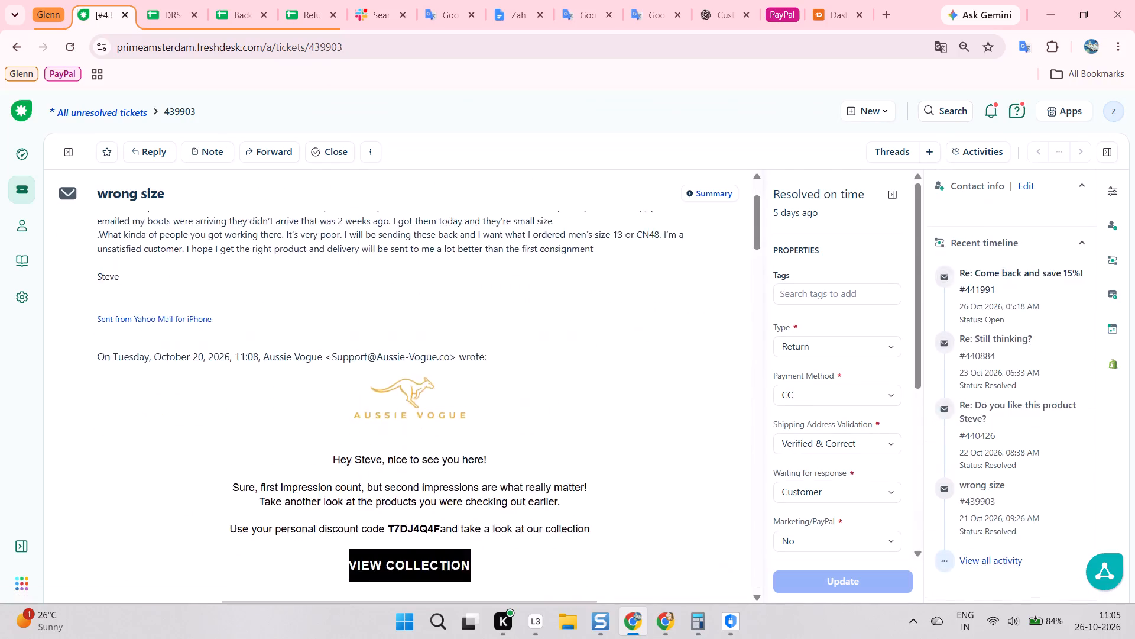
pyautogui.scroll(-19, 259, 336)
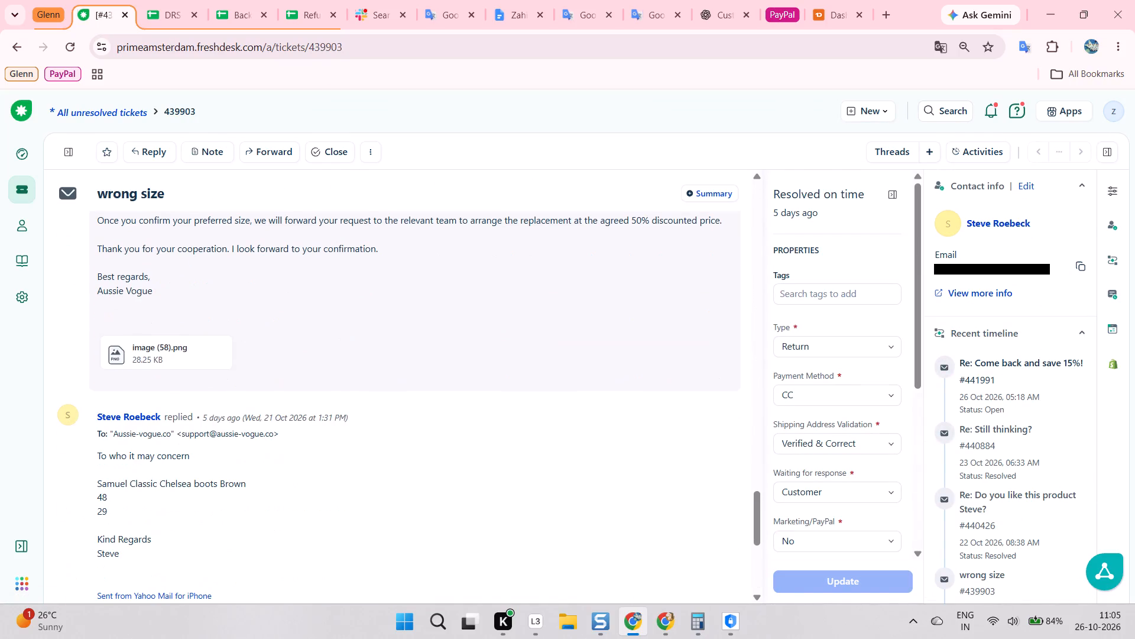
pyautogui.click(104, 351)
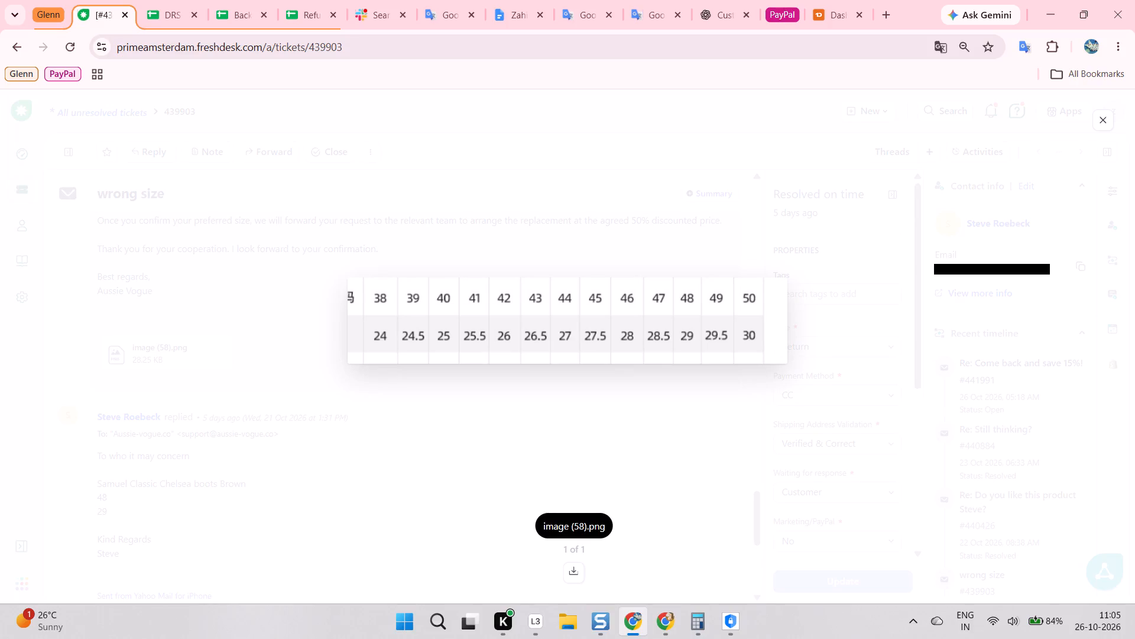
pyautogui.click(689, 409)
pyautogui.click(658, 632)
pyautogui.scroll(2, 445, 391)
pyautogui.click(458, 346)
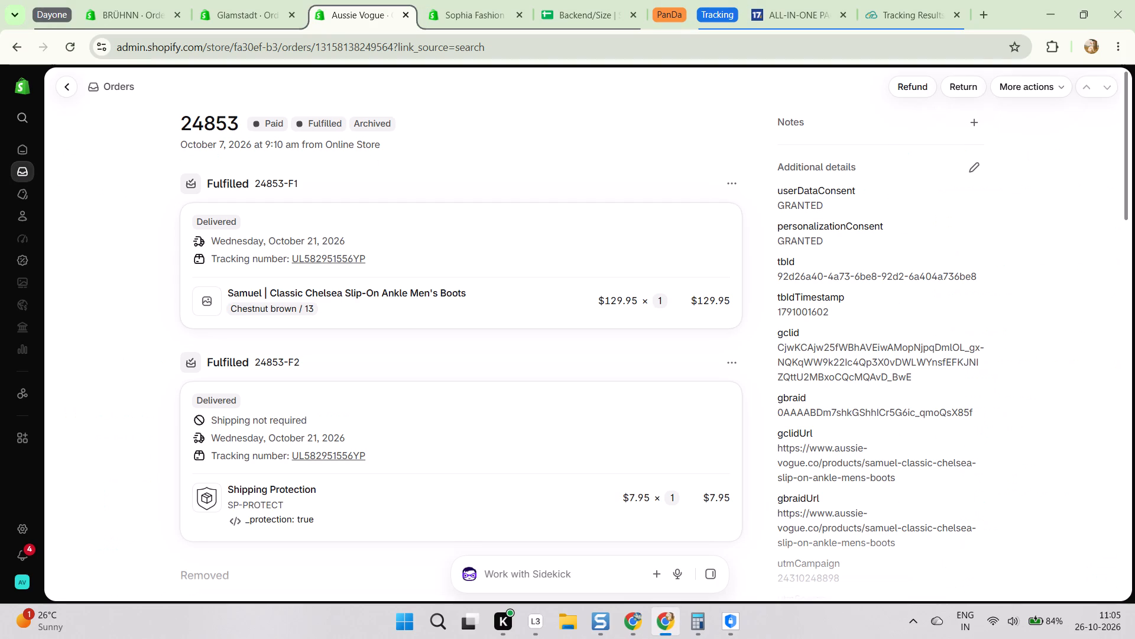
pyautogui.scroll(4, 439, 339)
pyautogui.tripleClick(485, 296)
pyautogui.hotkey('ctrl', 'c')
pyautogui.hotkey('ctrl', 'c')
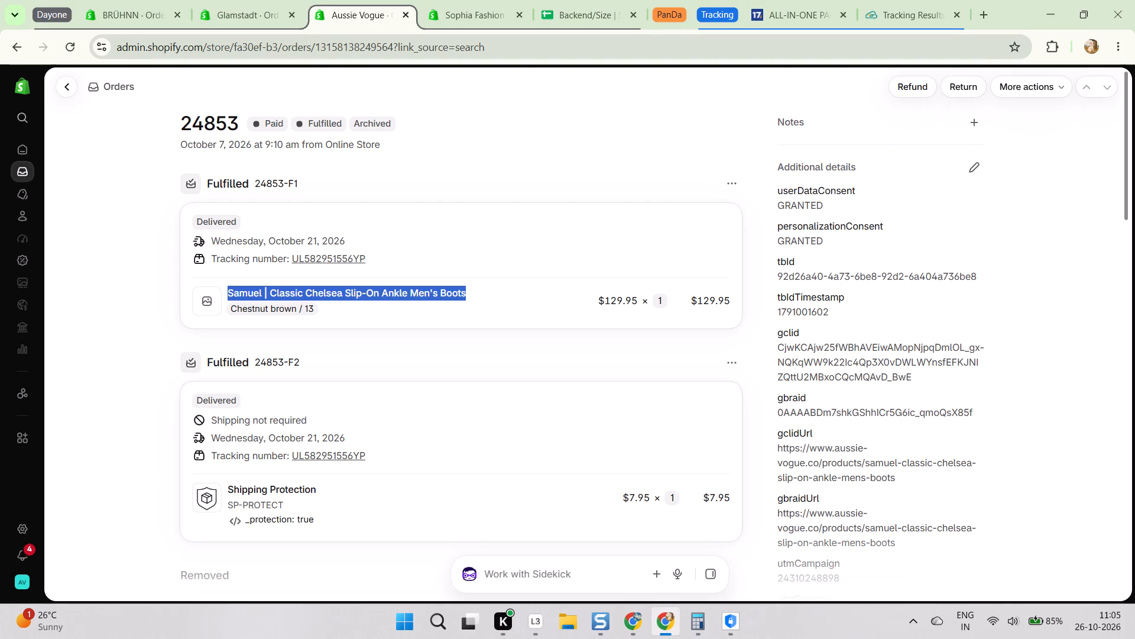
pyautogui.scroll(1, 529, 250)
pyautogui.hotkey('ctrl', 'c')
pyautogui.hotkey('ctrl', 'c')
pyautogui.hotkey('ctrl', 'c')
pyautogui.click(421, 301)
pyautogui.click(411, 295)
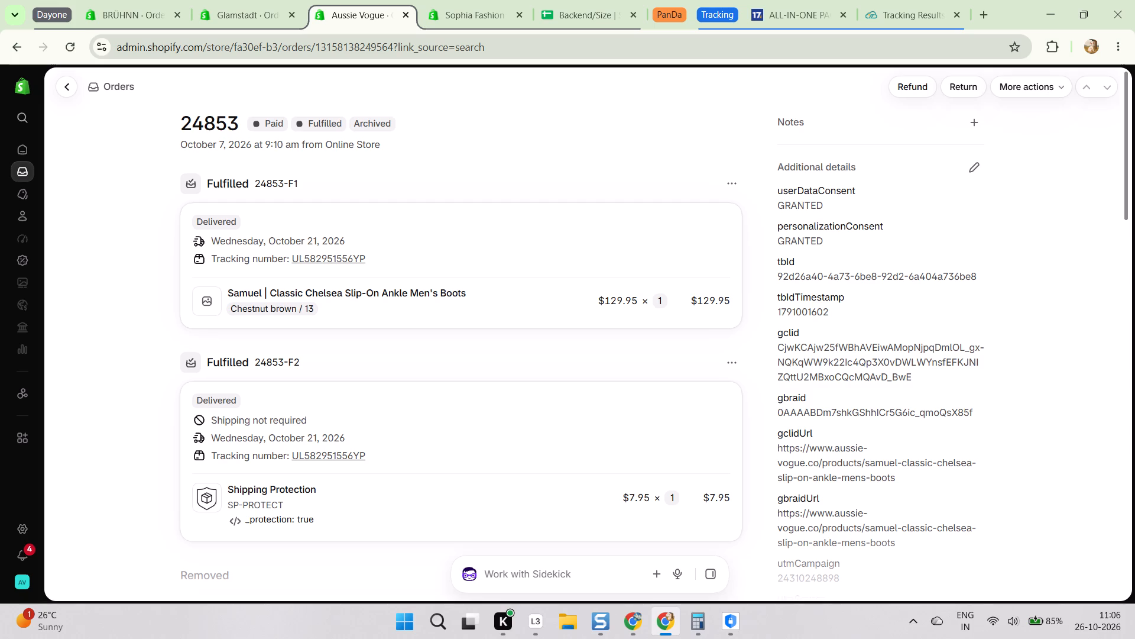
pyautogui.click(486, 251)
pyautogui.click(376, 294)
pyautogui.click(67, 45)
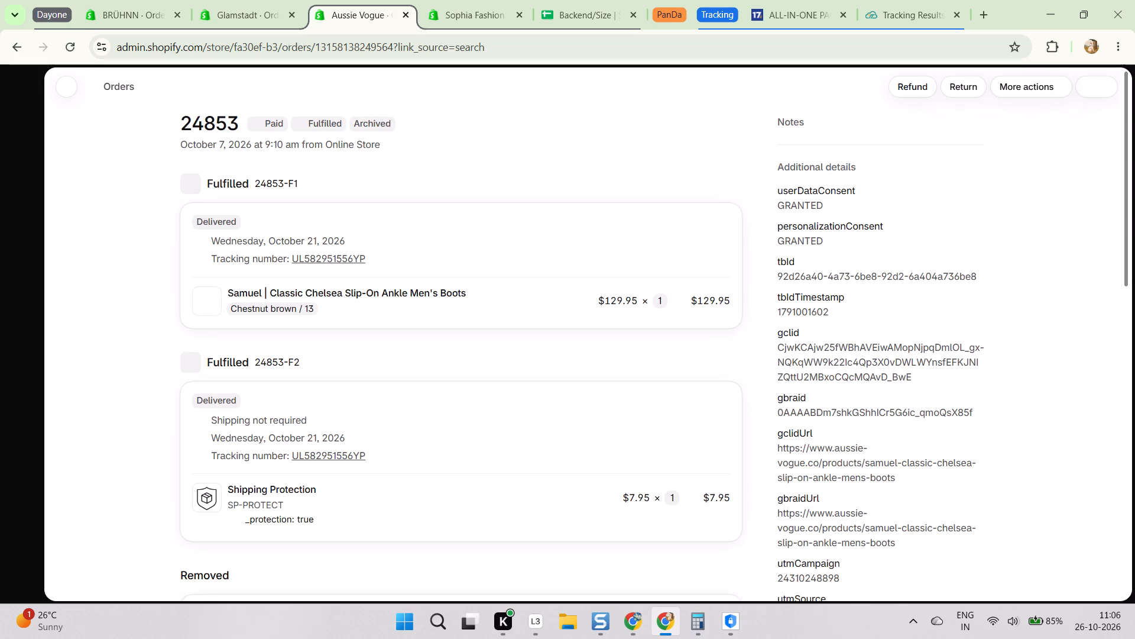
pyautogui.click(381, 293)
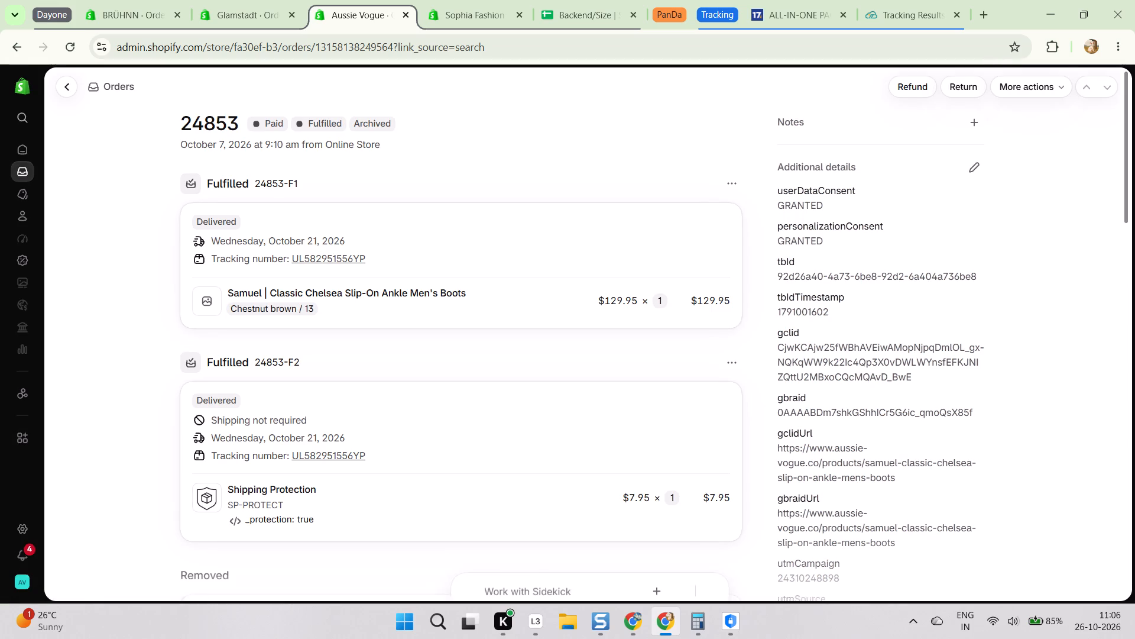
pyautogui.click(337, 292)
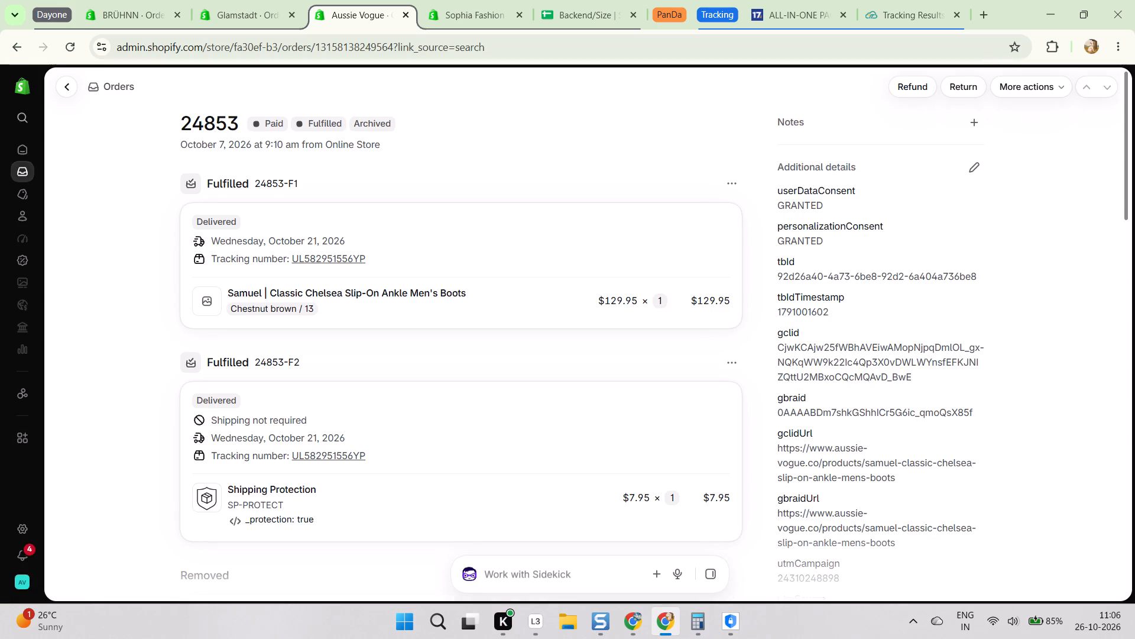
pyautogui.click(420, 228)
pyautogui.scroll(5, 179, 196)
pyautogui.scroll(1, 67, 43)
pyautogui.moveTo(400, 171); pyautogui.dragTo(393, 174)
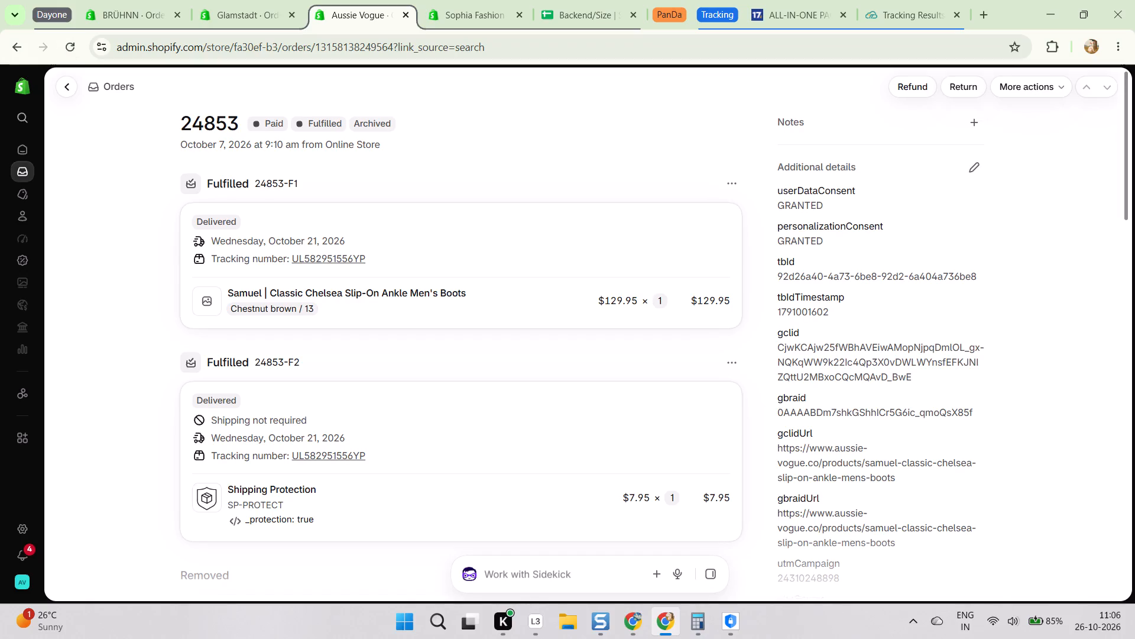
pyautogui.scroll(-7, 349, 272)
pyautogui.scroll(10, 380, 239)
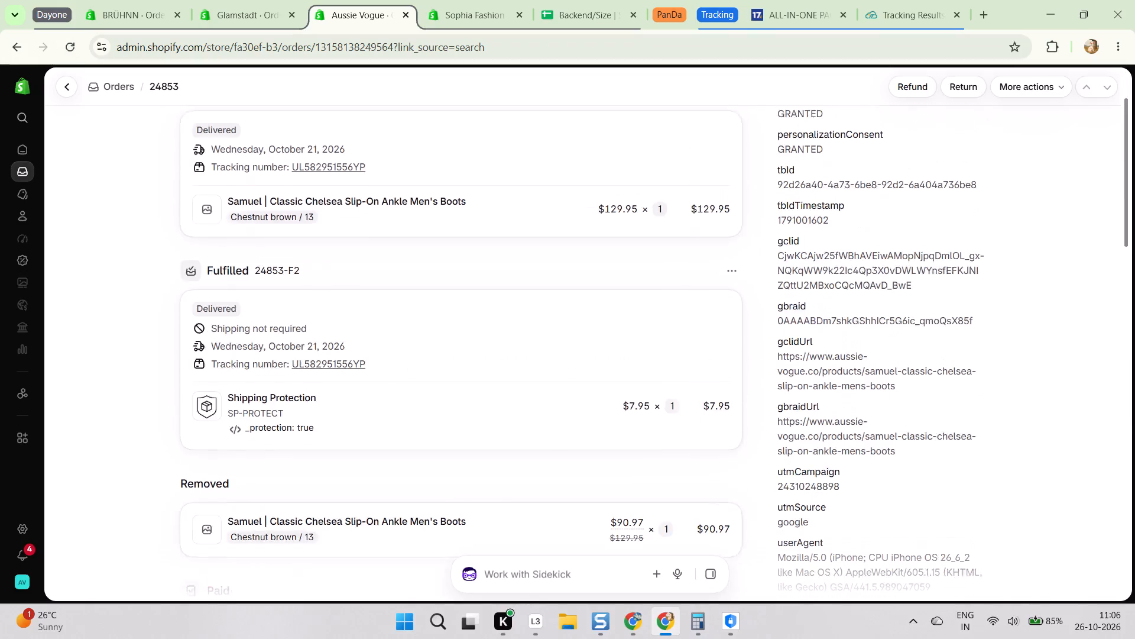
# Copy the boots' name from the order and search the store's products for "Samuel | Classic Chelsea Slip-On Ankle Men's Boots".
pyautogui.tripleClick(488, 295)
pyautogui.hotkey('ctrl', 'c')
pyautogui.hotkey('ctrl', 'c')
pyautogui.hotkey('ctrl', 'c')
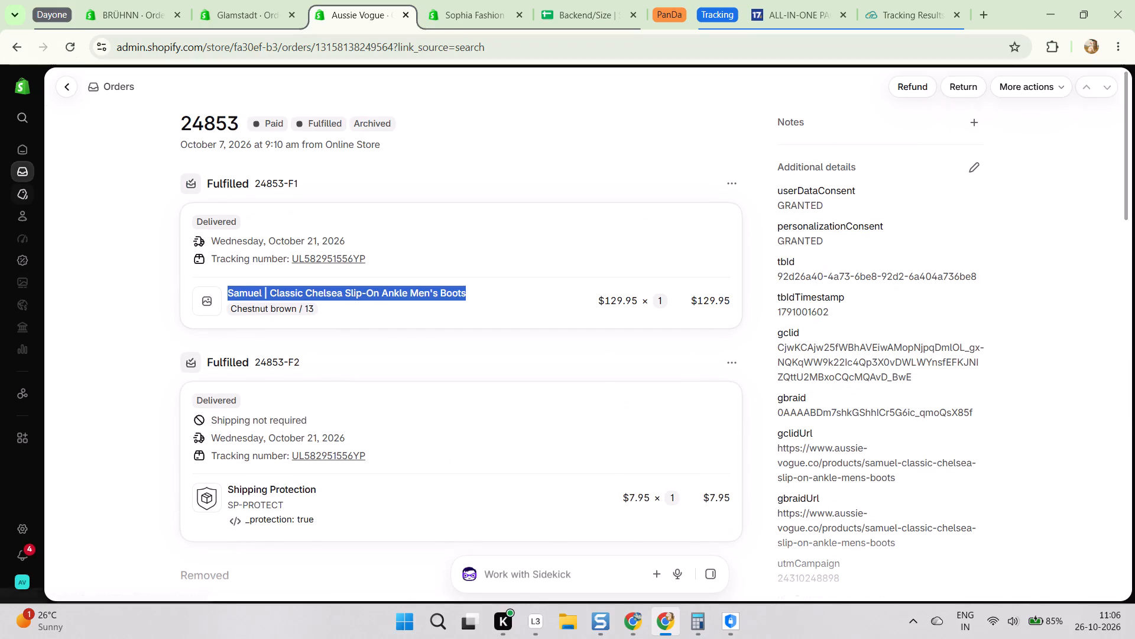
pyautogui.click(83, 201)
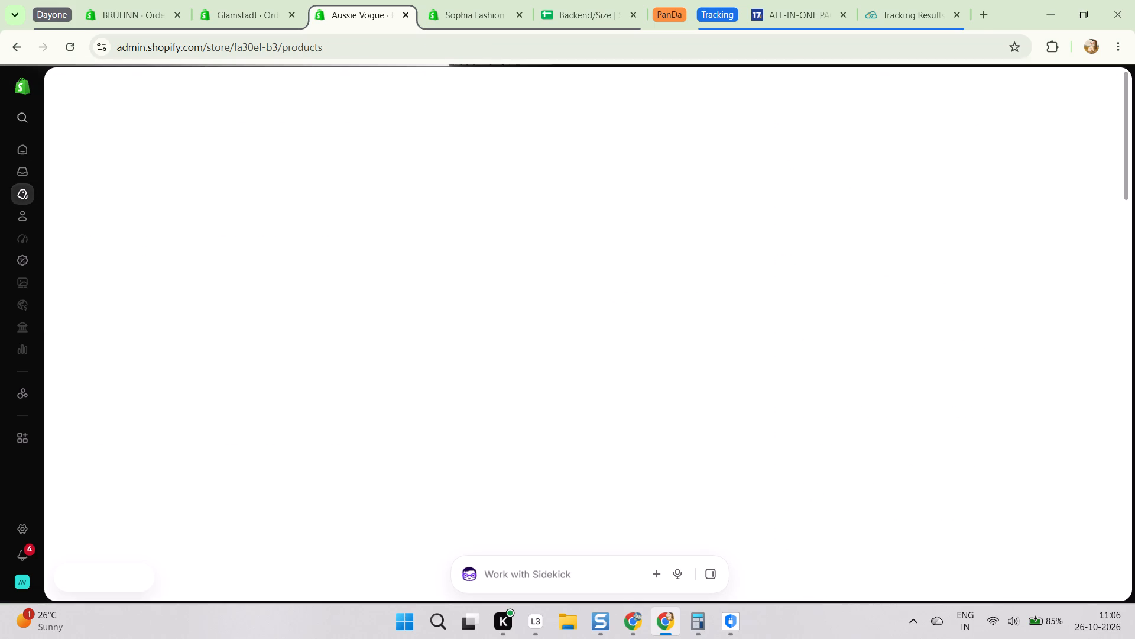
pyautogui.scroll(20, 389, 249)
pyautogui.scroll(1, 389, 249)
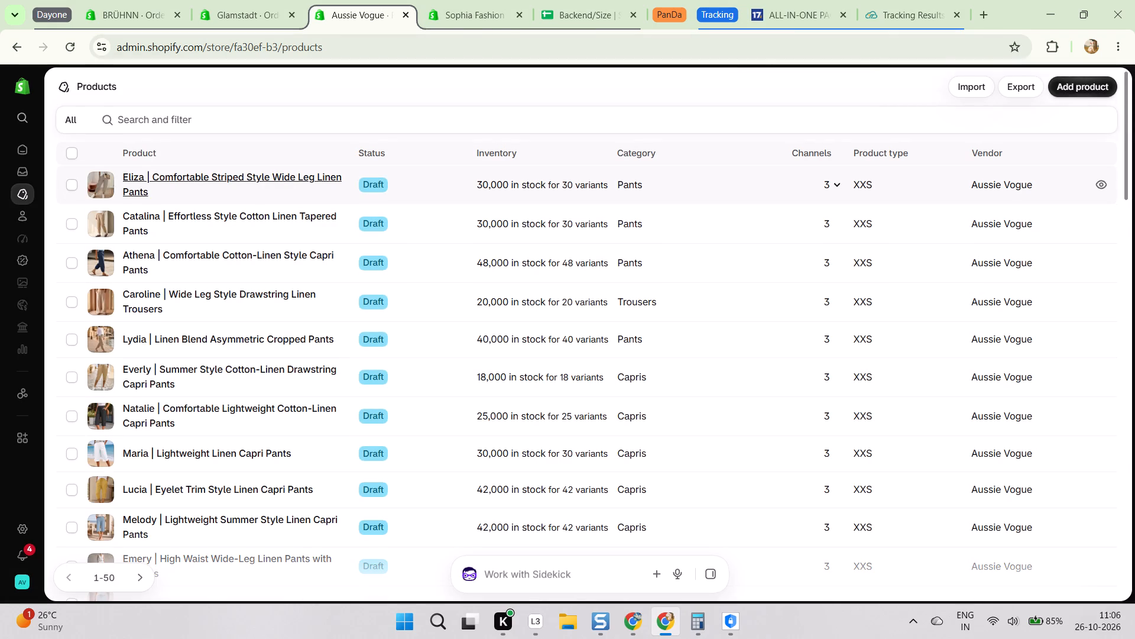
pyautogui.click(181, 128)
pyautogui.hotkey('ctrl', 'v')
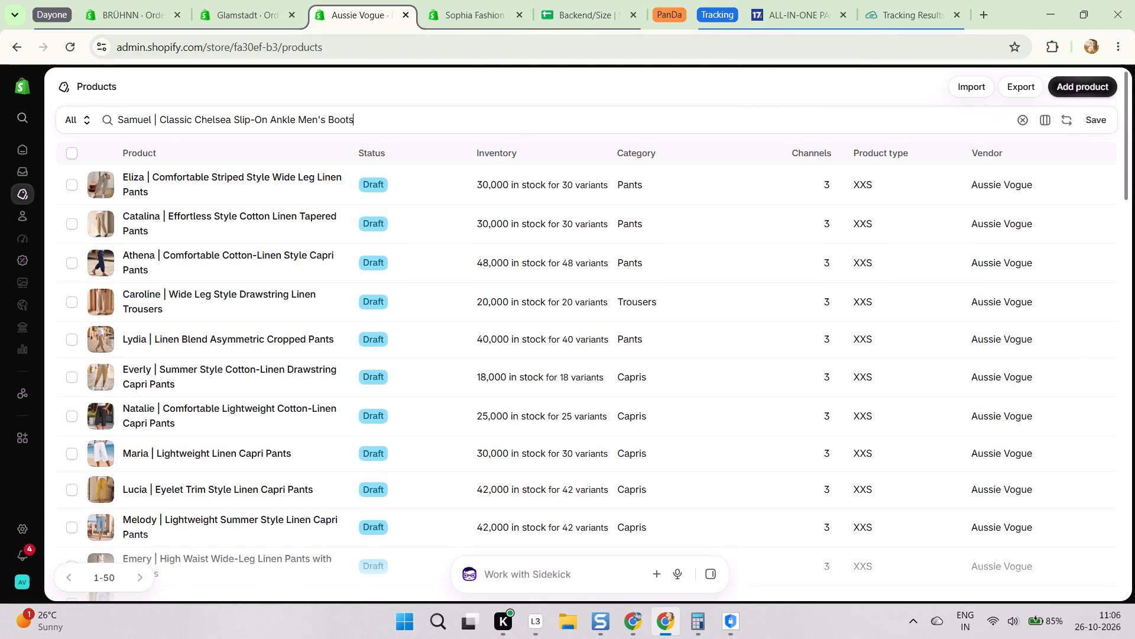
pyautogui.press('Return')
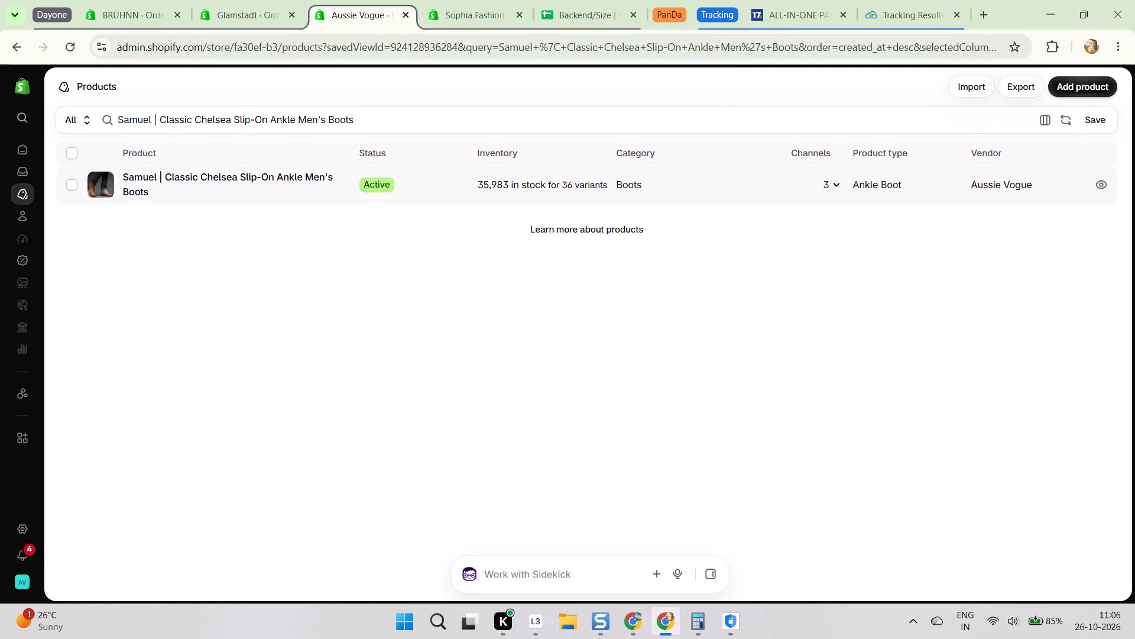
# Open the Samuel Chelsea boots product and examine its description, media, and colour and size variants.
pyautogui.click(170, 179)
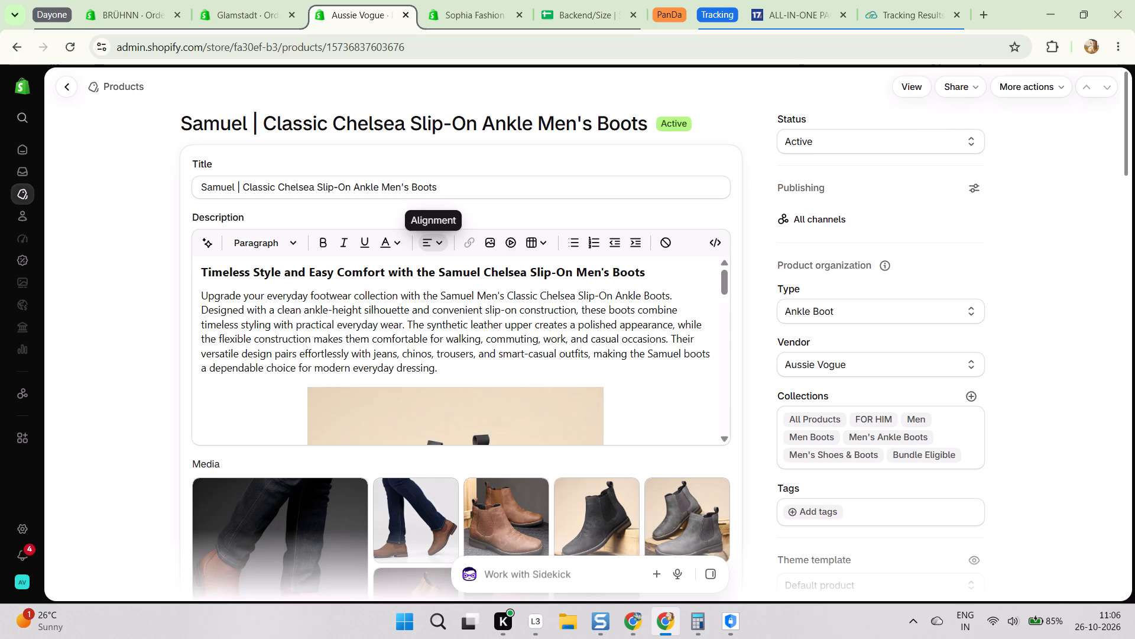
pyautogui.scroll(-7, 382, 391)
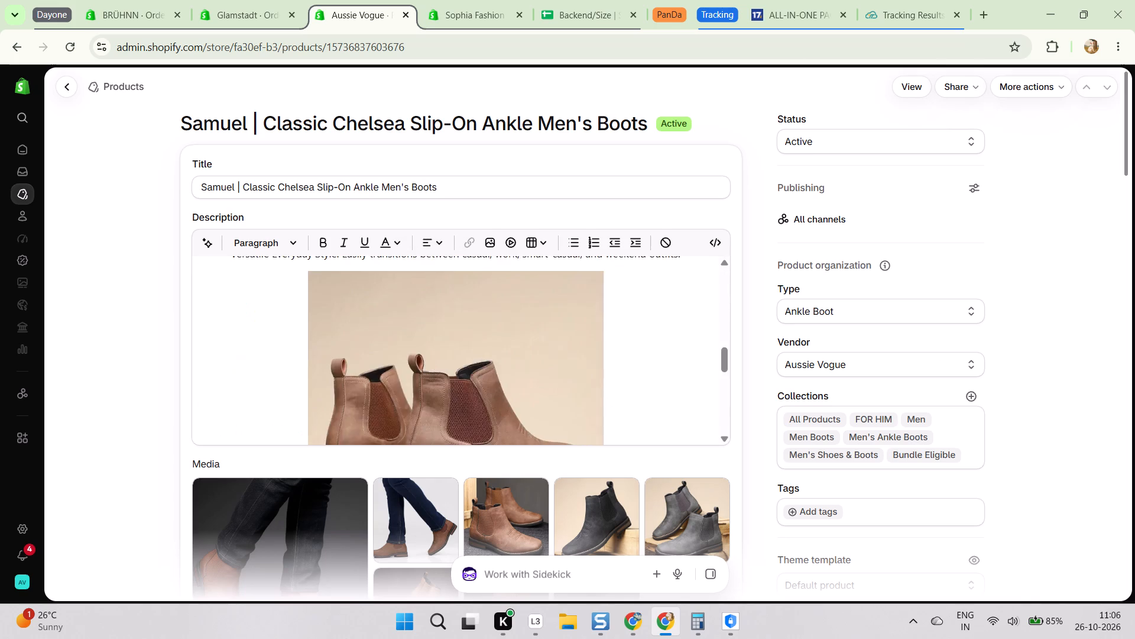
pyautogui.scroll(-13, 355, 392)
pyautogui.scroll(2, 390, 343)
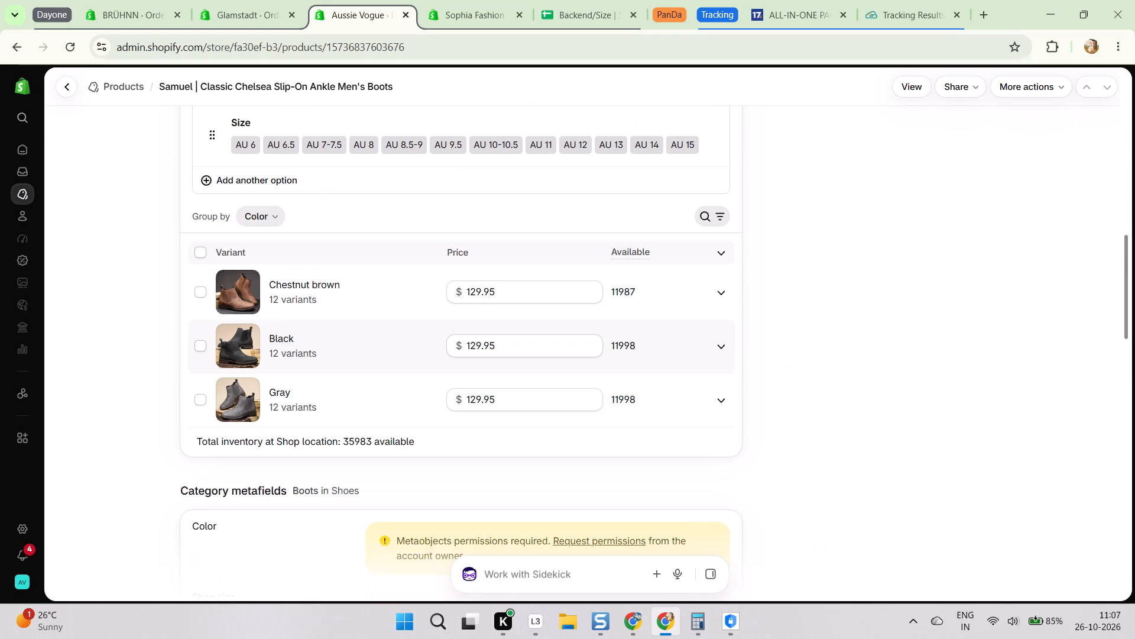
pyautogui.scroll(8, 380, 338)
pyautogui.scroll(-3, 385, 329)
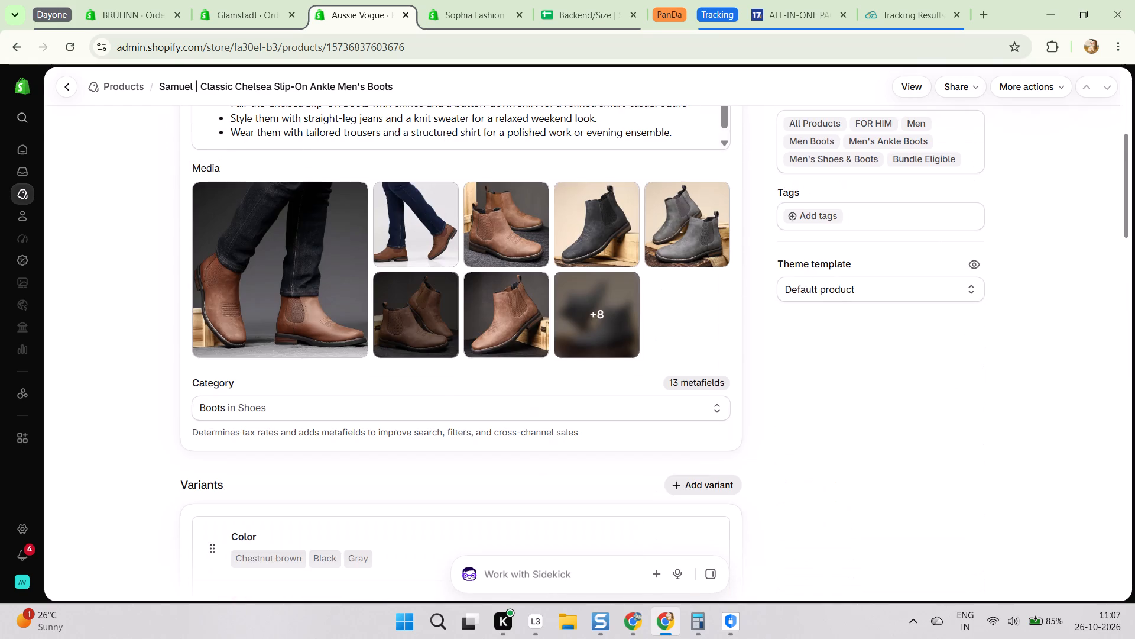
pyautogui.scroll(7, 397, 324)
pyautogui.scroll(4, 419, 259)
# Copy the full title of the Samuel Chelsea boots from the product page.
pyautogui.tripleClick(495, 119)
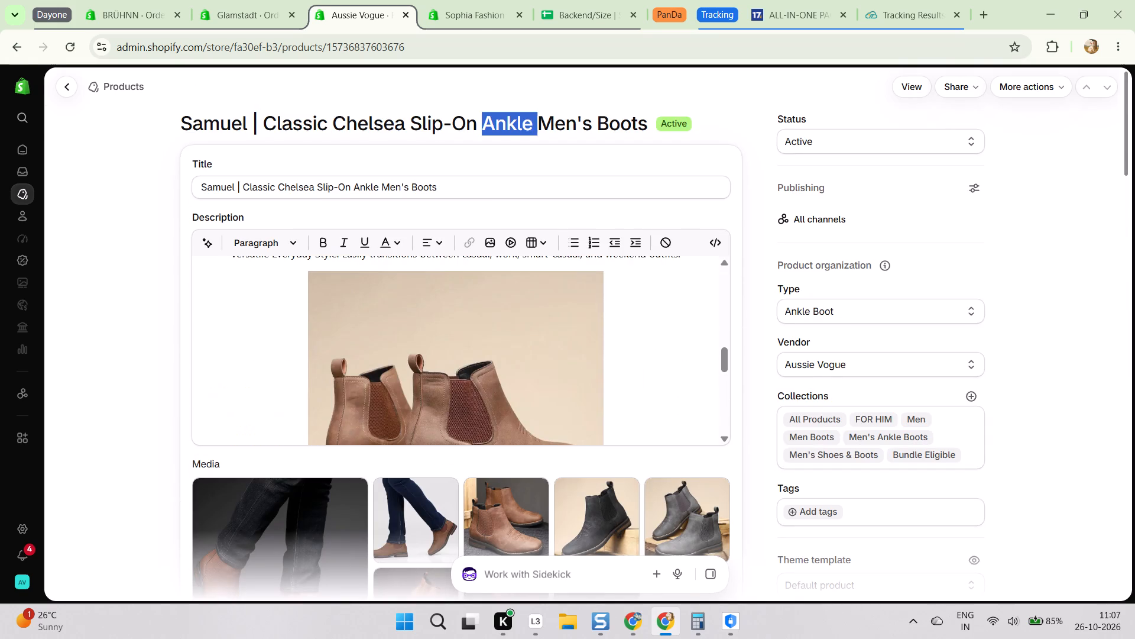
pyautogui.hotkey('ctrl', 'c')
pyautogui.hotkey('ctrl', 'c')
pyautogui.hotkey('ctrl', 'c')
pyautogui.hotkey('ctrl', 'c')
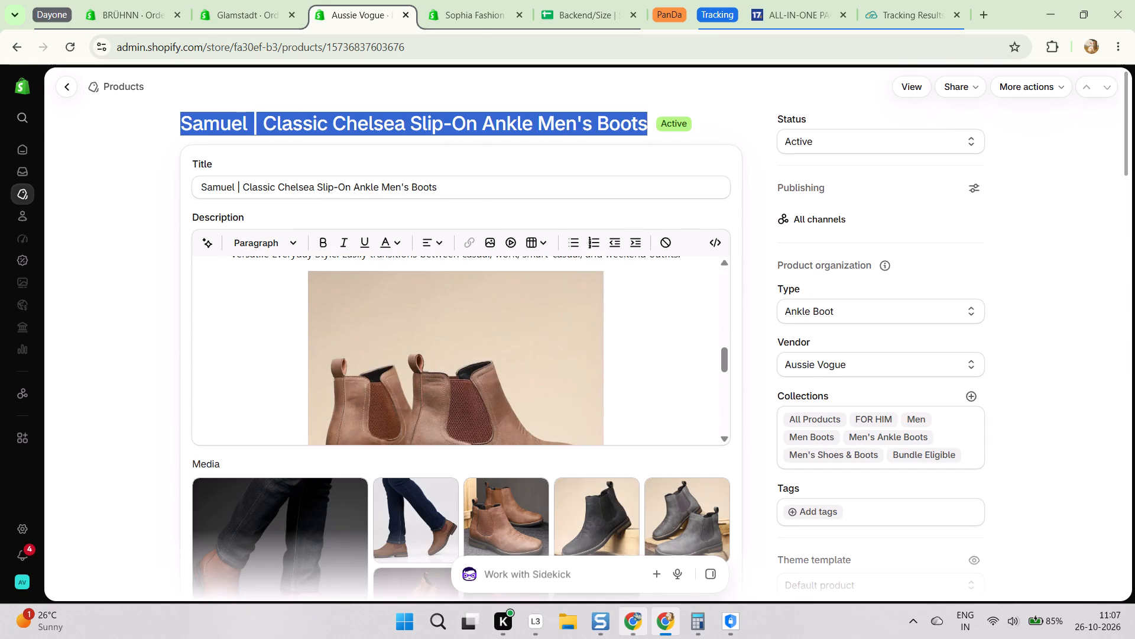
pyautogui.click(56, 93)
pyautogui.click(60, 89)
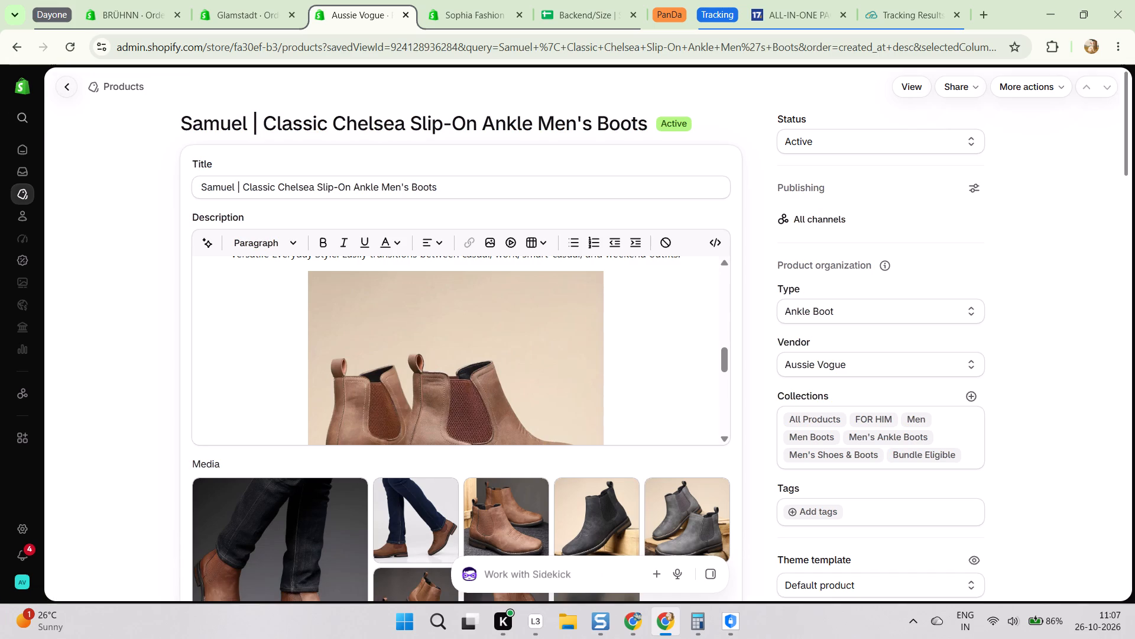
pyautogui.click(67, 87)
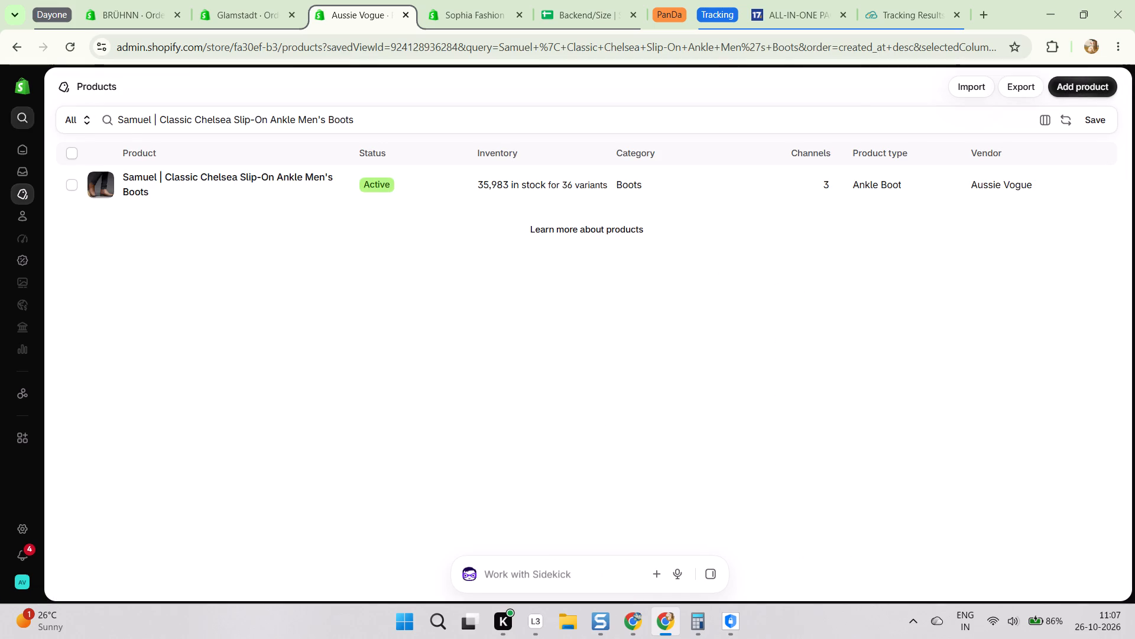
pyautogui.click(17, 50)
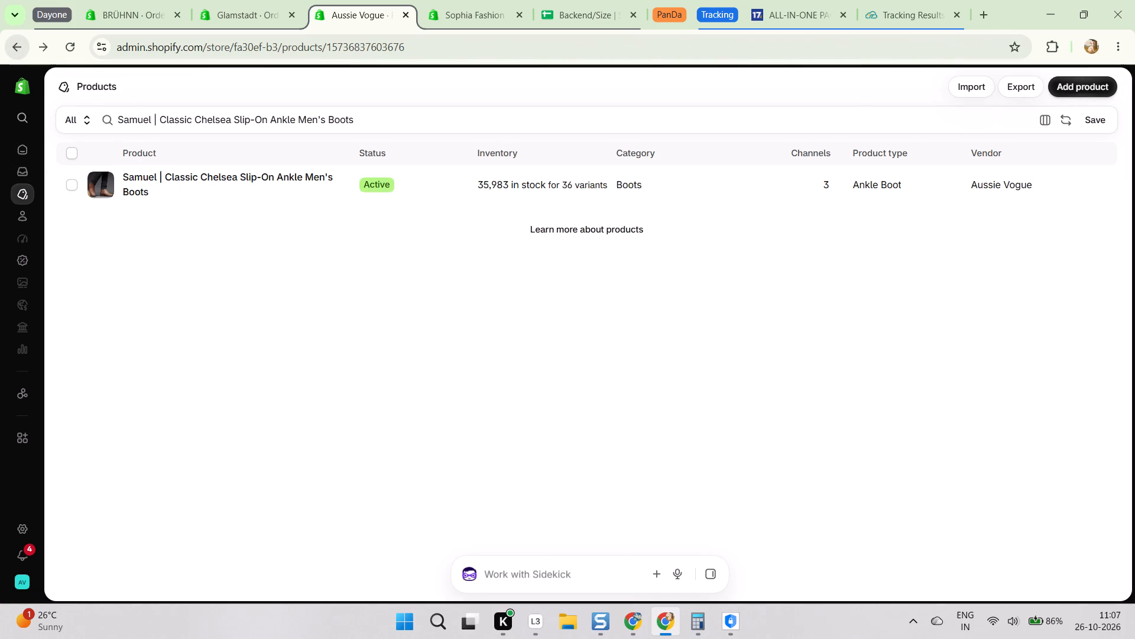
pyautogui.click(17, 50)
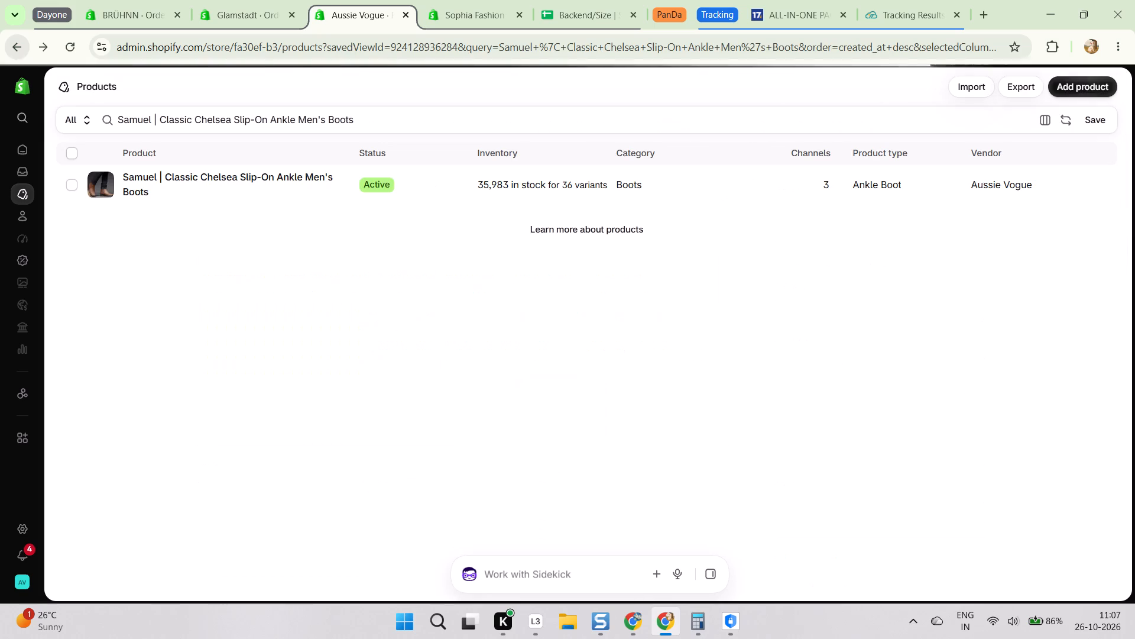
pyautogui.click(17, 50)
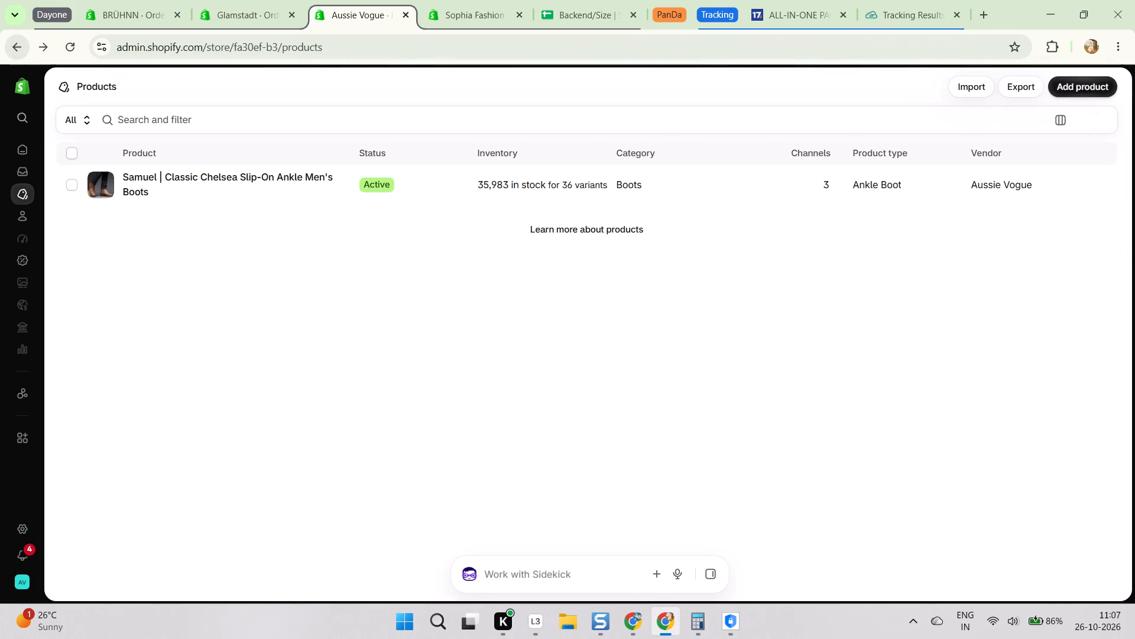
pyautogui.click(17, 50)
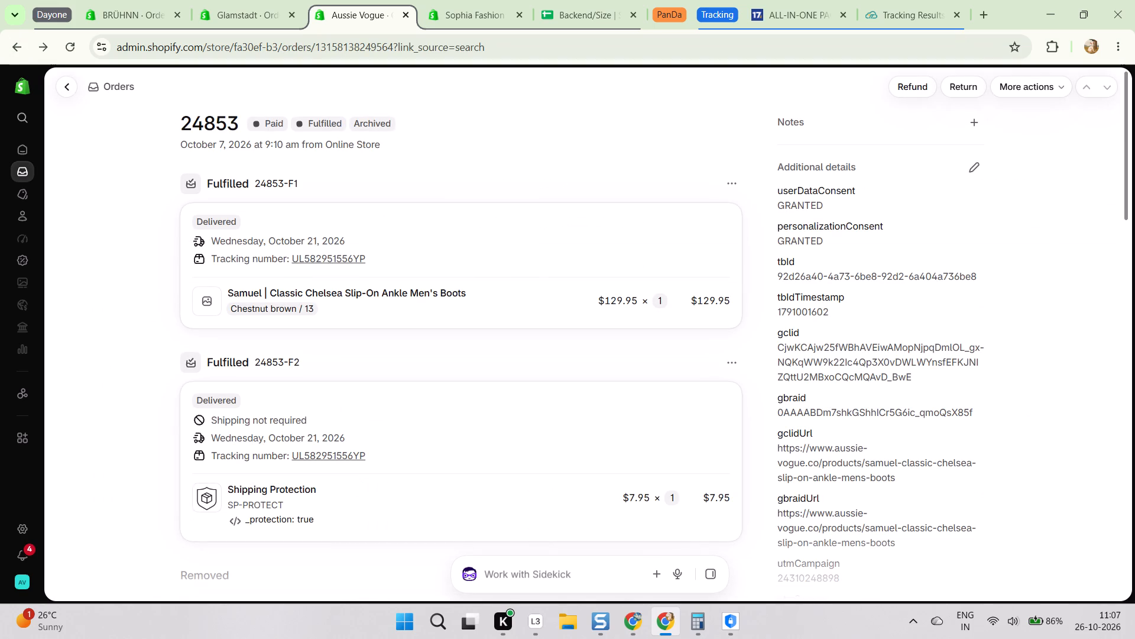
# Open order 24853 for editing and search the products to add for "Samuel | Classic Chelsea Slip-On Ankle Men's Boots".
pyautogui.click(1028, 89)
pyautogui.click(915, 144)
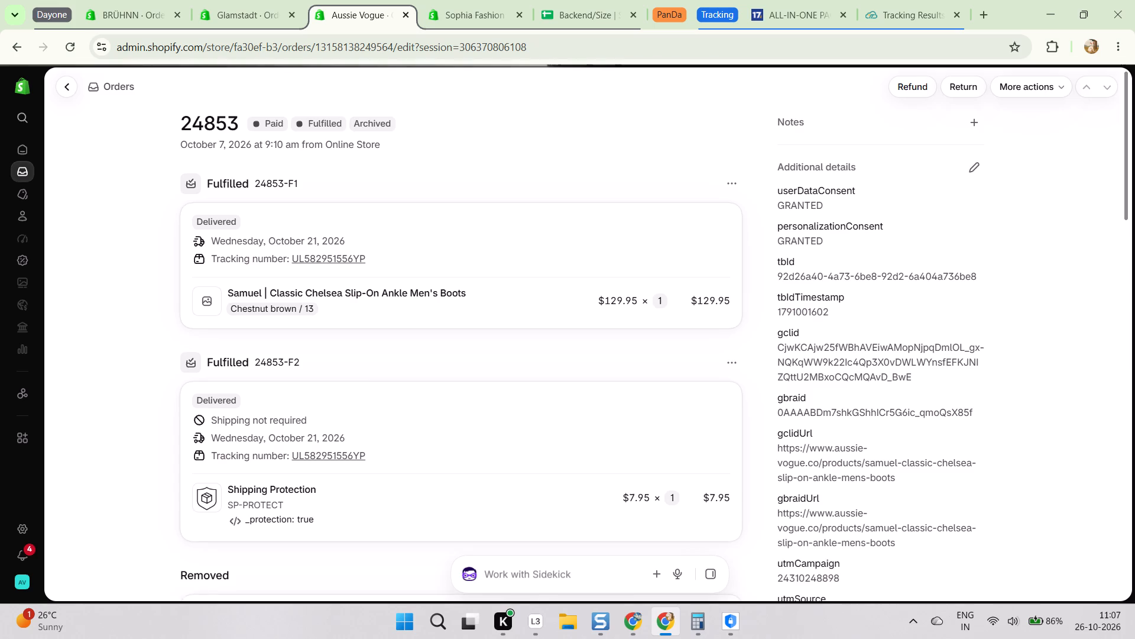
pyautogui.click(510, 223)
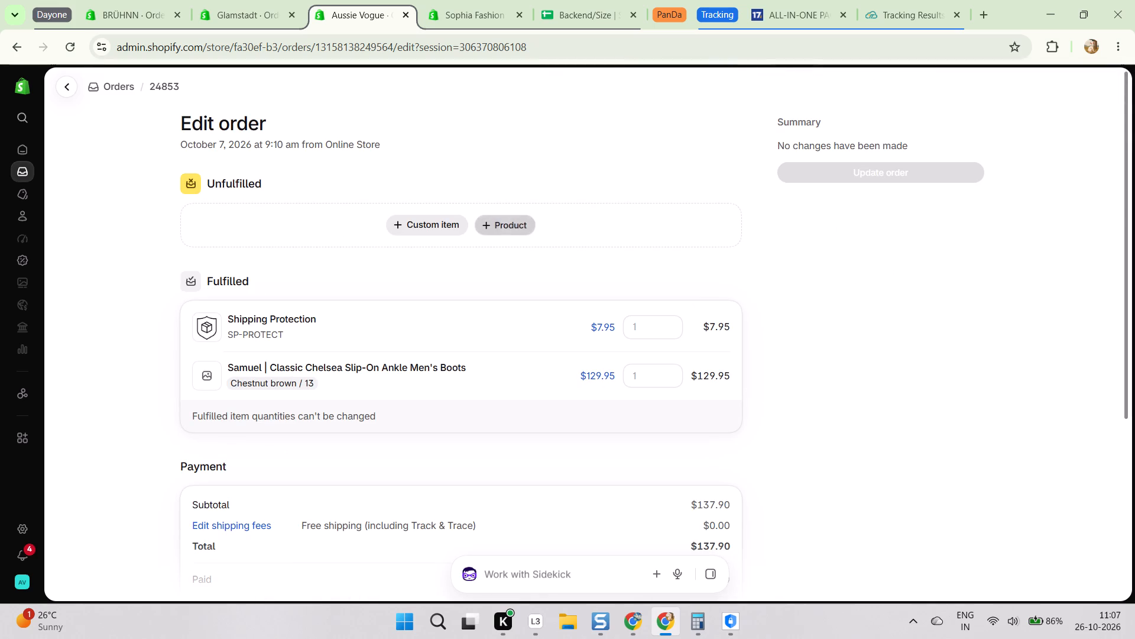
pyautogui.hotkey('ctrl', 'v')
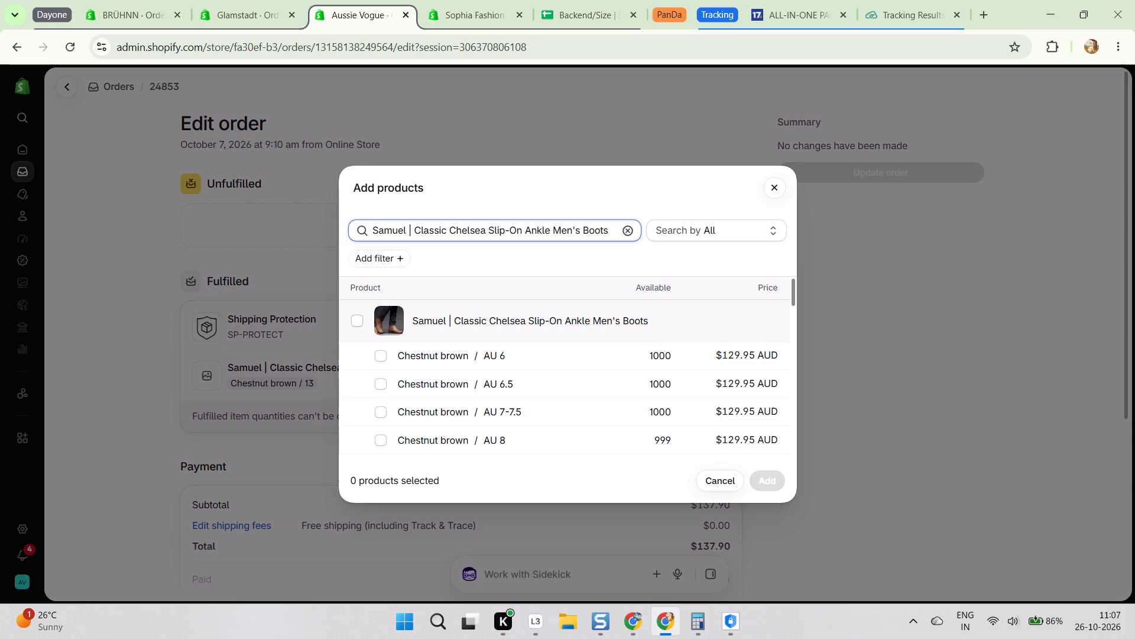
# Examine the boots' Chestnut brown and Black size variants and their availability, and return to order 24853 without adding any product.
pyautogui.scroll(-2, 560, 417)
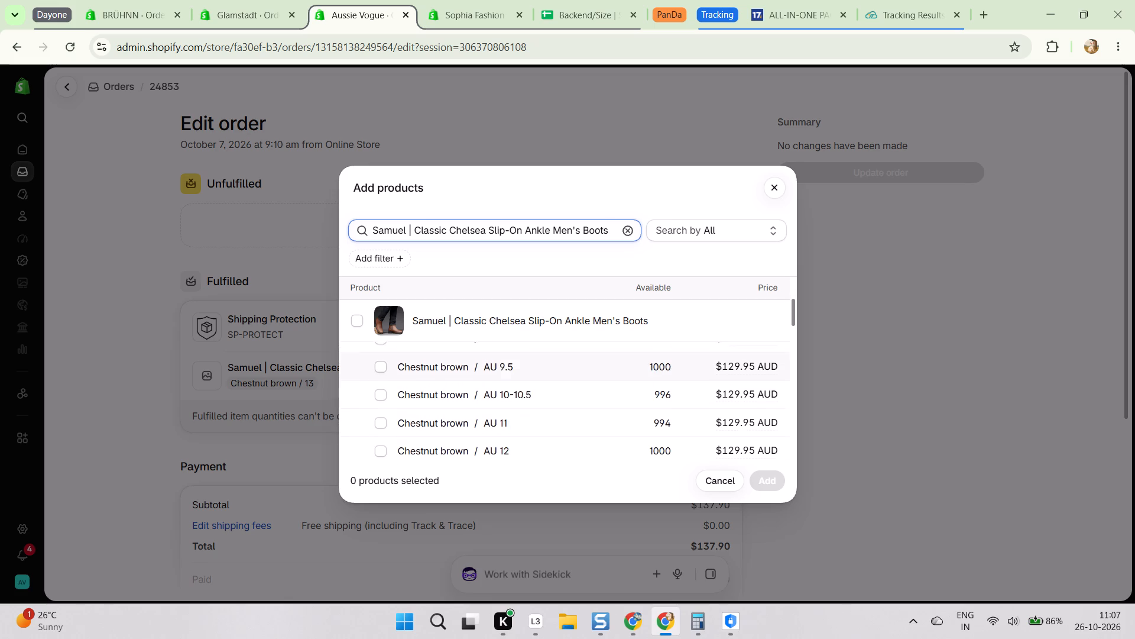
pyautogui.scroll(-3, 561, 396)
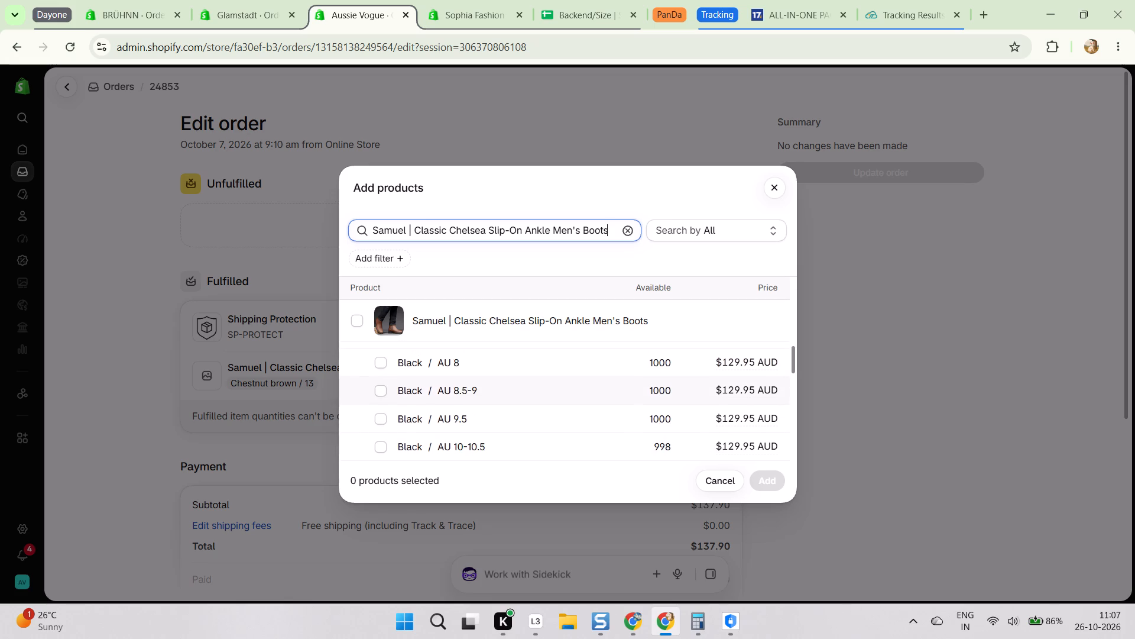
pyautogui.scroll(3, 534, 406)
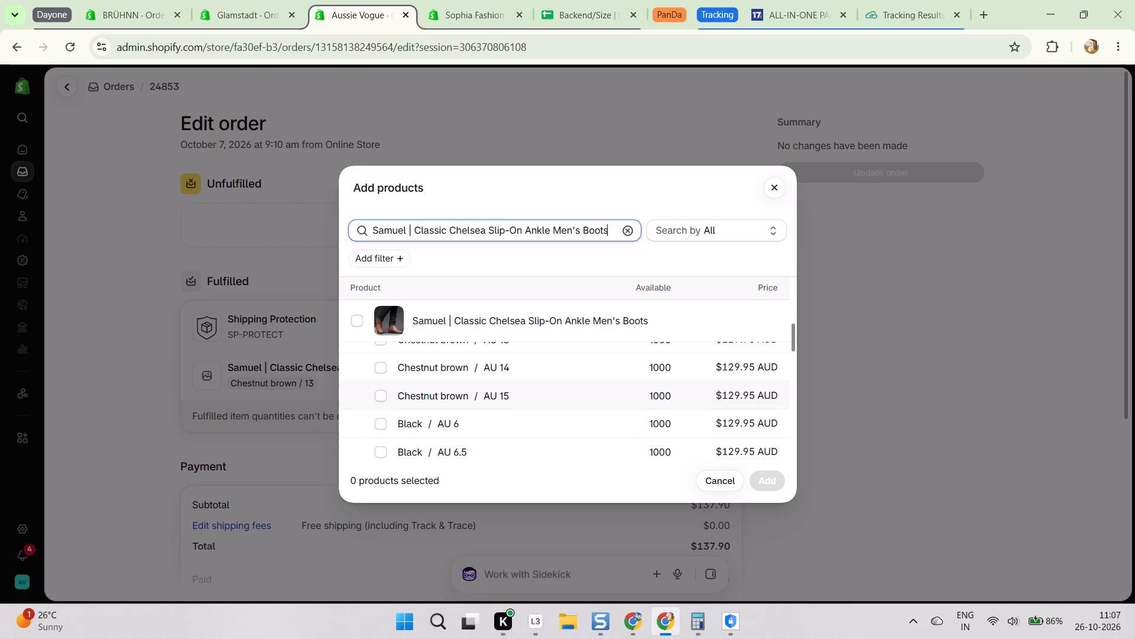
pyautogui.scroll(1, 545, 403)
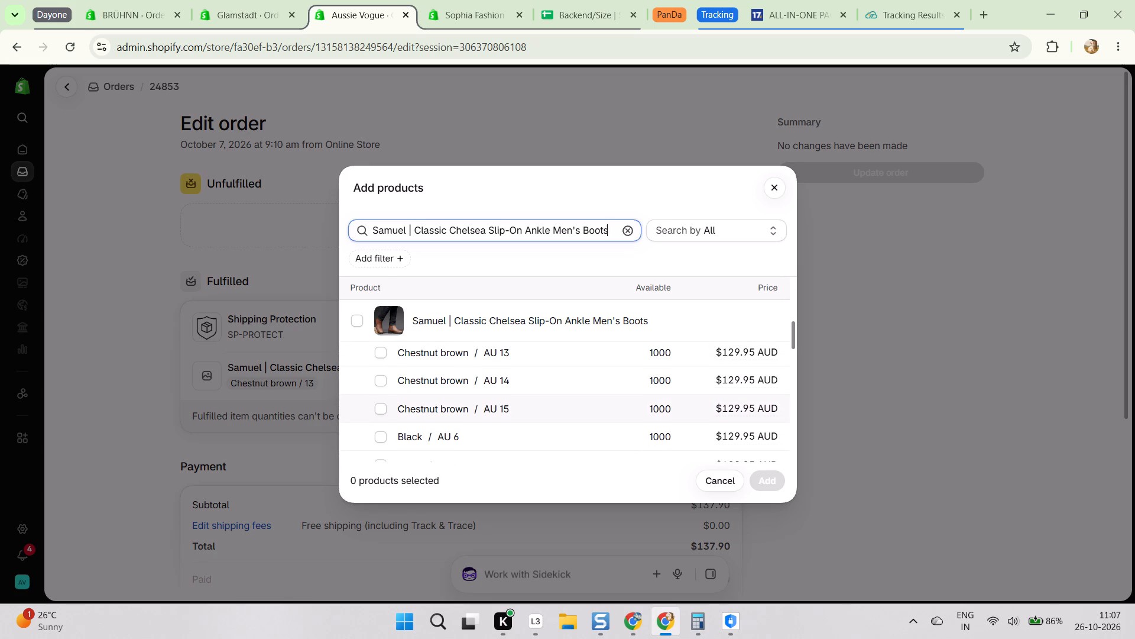
pyautogui.scroll(-1, 540, 408)
pyautogui.scroll(2, 540, 408)
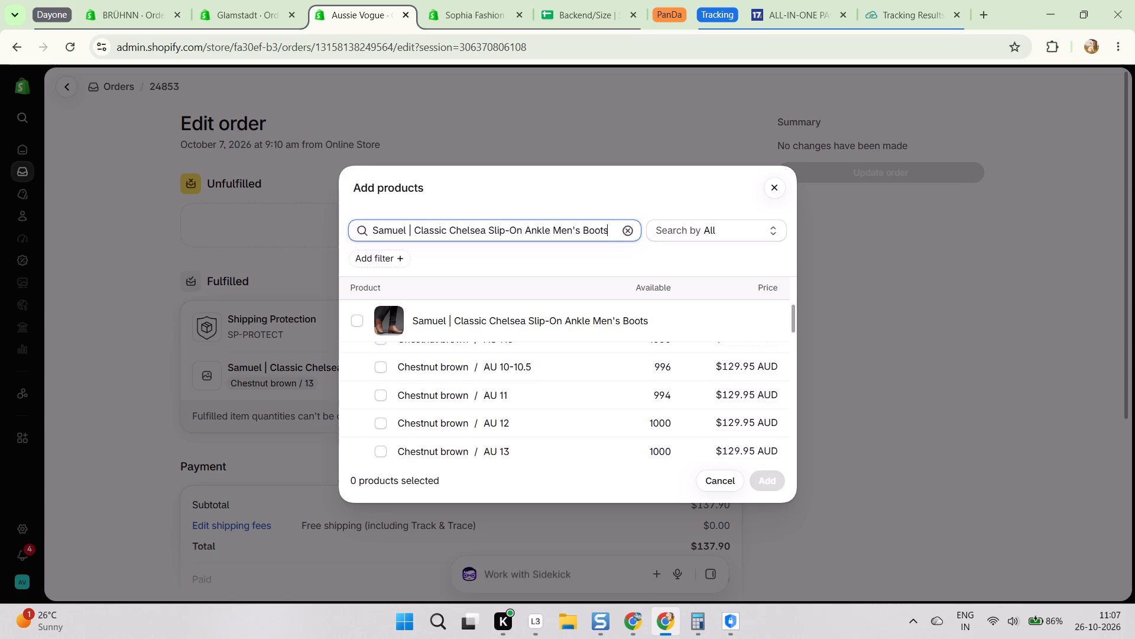
pyautogui.click(151, 254)
pyautogui.scroll(4, 161, 243)
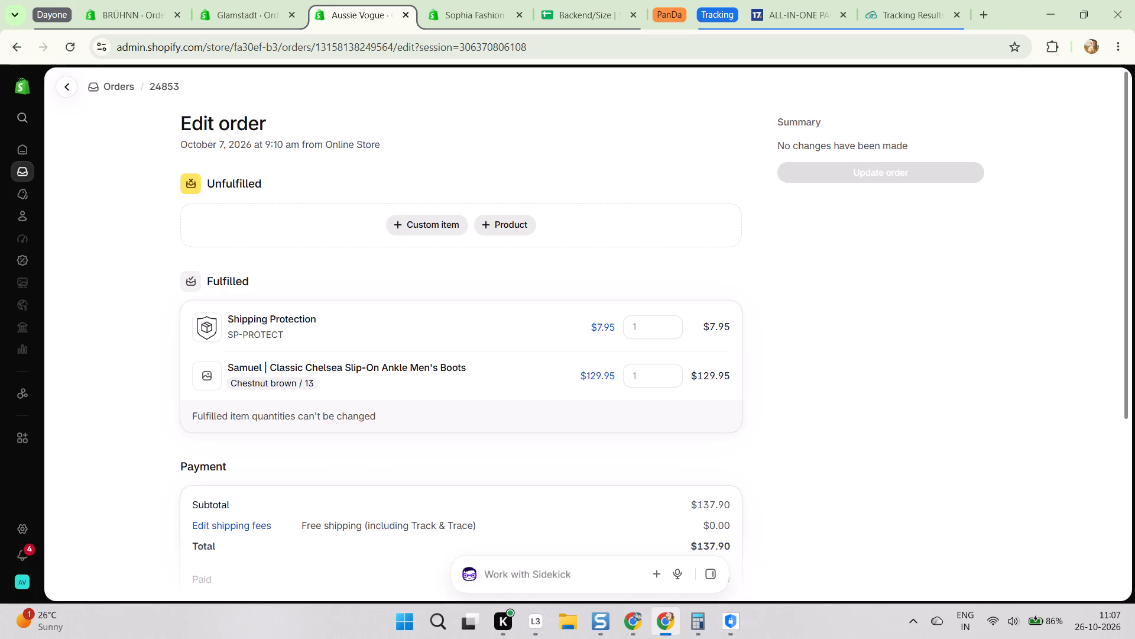
pyautogui.click(67, 86)
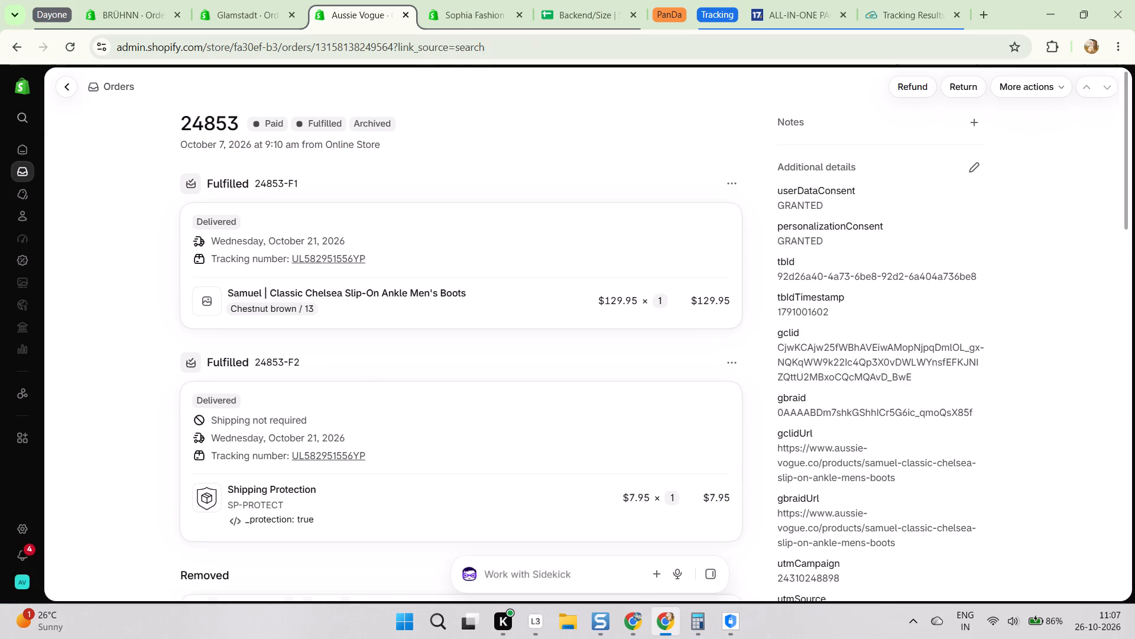
# Switch to Freshdesk and open ticket 441991, "Re: Come back and save 15%!", from the customer's recent timeline.
pyautogui.click(635, 625)
pyautogui.scroll(2, 395, 336)
pyautogui.scroll(1, 977, 380)
pyautogui.click(993, 367)
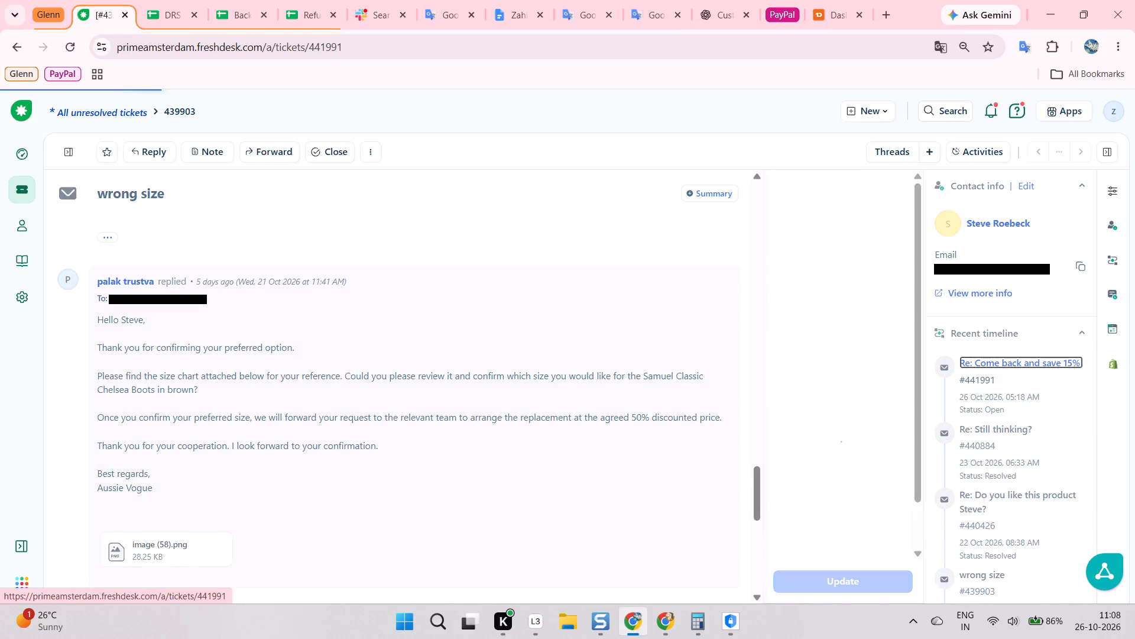
pyautogui.scroll(4, 530, 324)
pyautogui.click(420, 287)
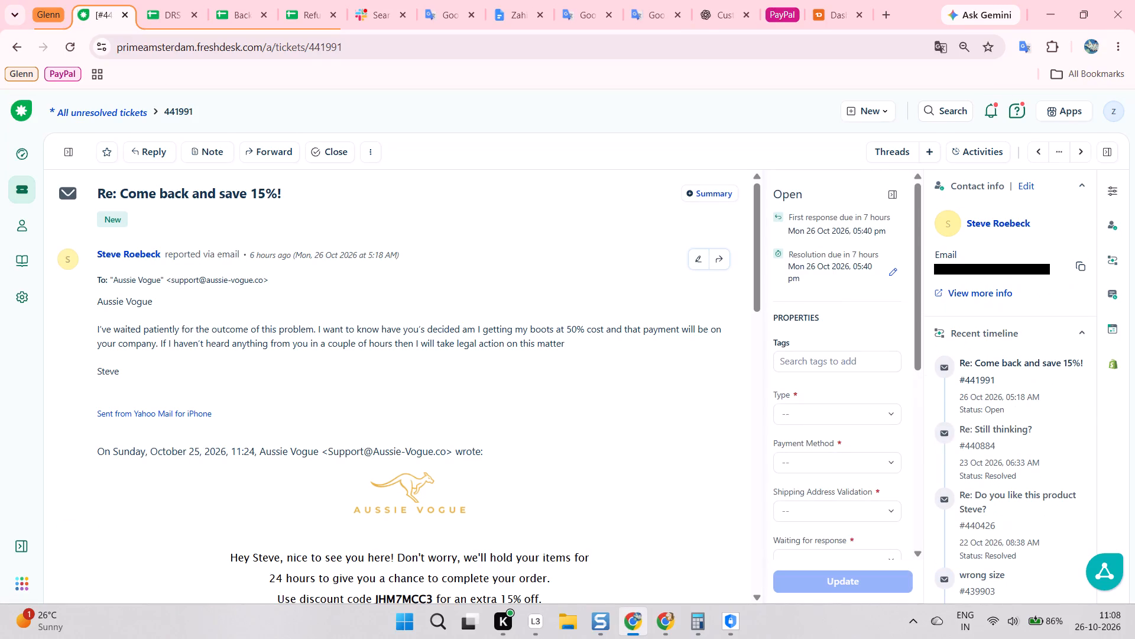
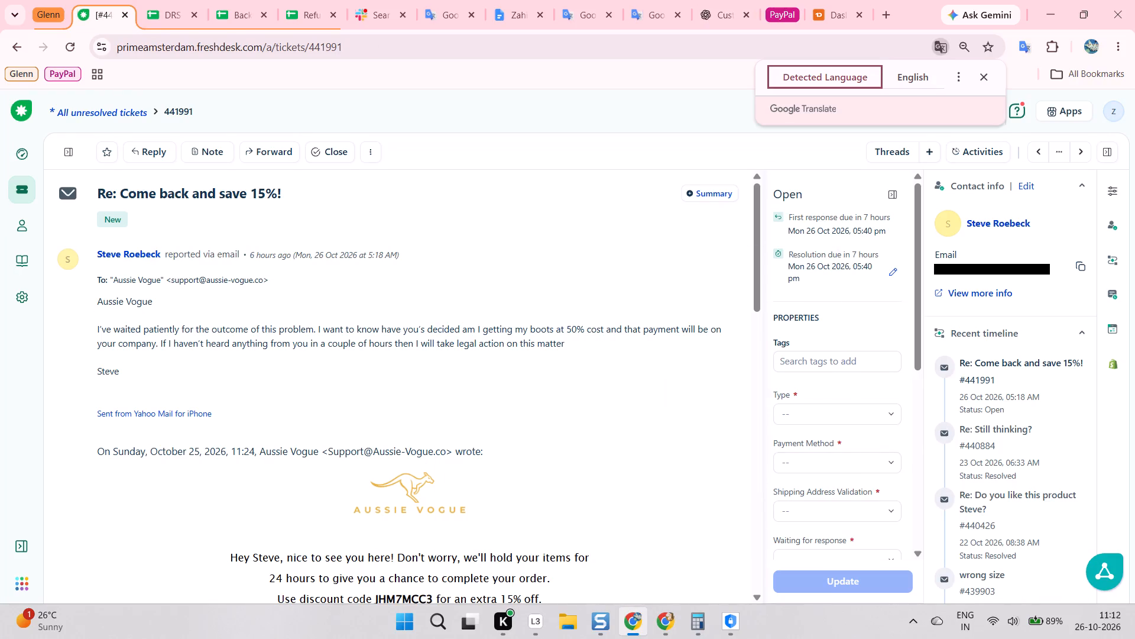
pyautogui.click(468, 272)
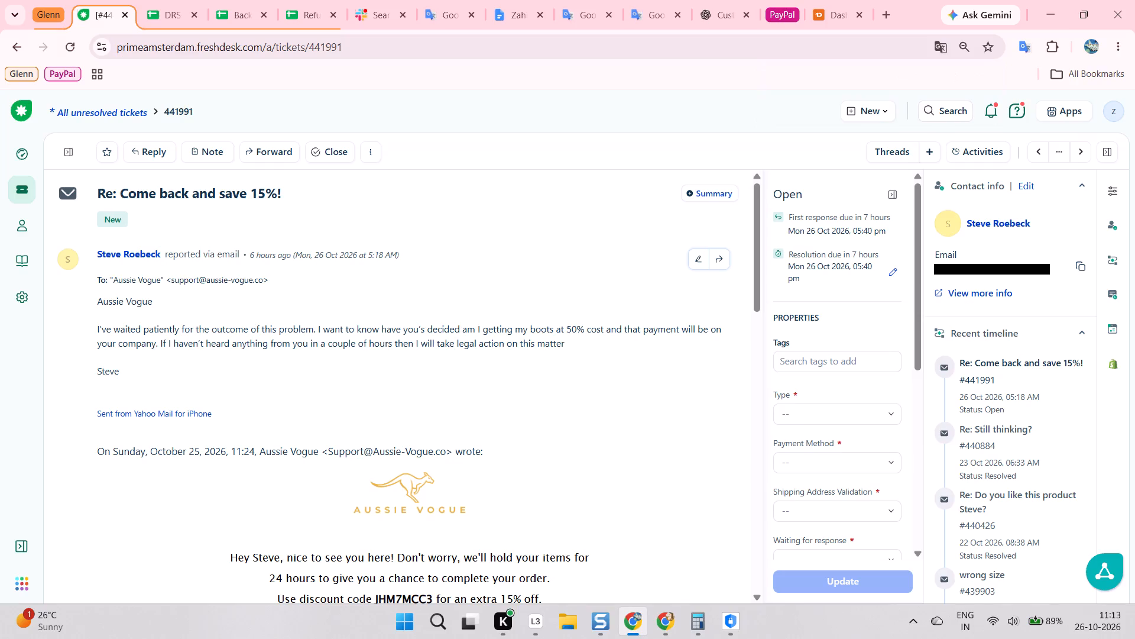
# Open a reply on ticket 441991 and replace its default greeting with the copied ChatGPT response as plain text.
pyautogui.click(434, 285)
pyautogui.click(434, 285)
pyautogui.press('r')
pyautogui.scroll(-5, 419, 293)
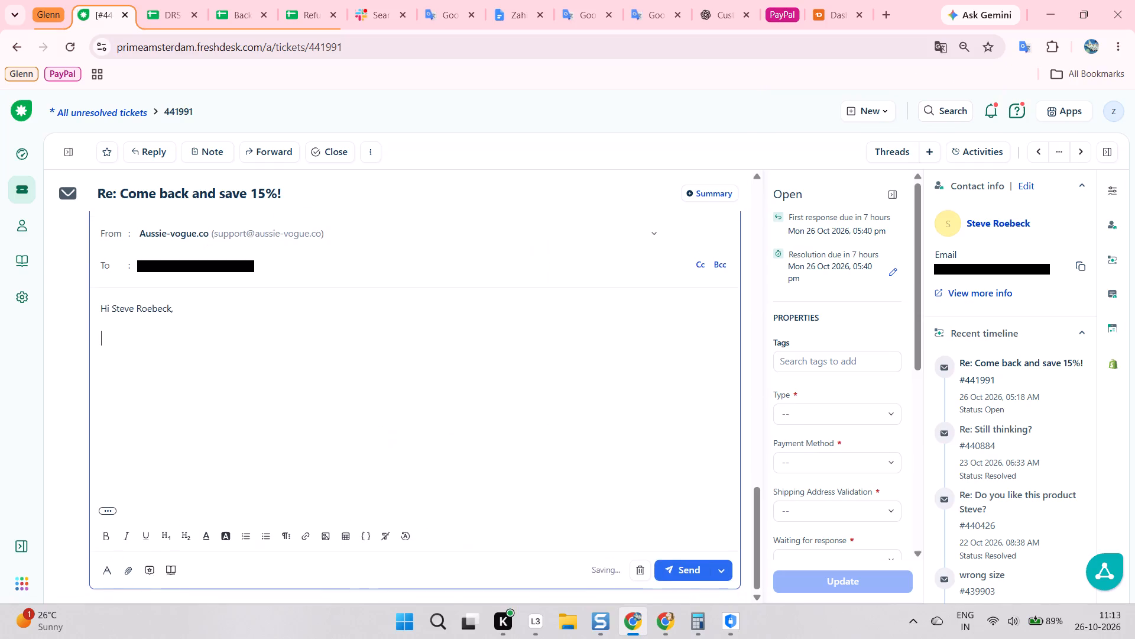
pyautogui.scroll(-3, 264, 431)
pyautogui.click(124, 511)
pyautogui.click(124, 507)
pyautogui.hotkey('ctrl', 'a')
pyautogui.hotkey('ctrl', 'v')
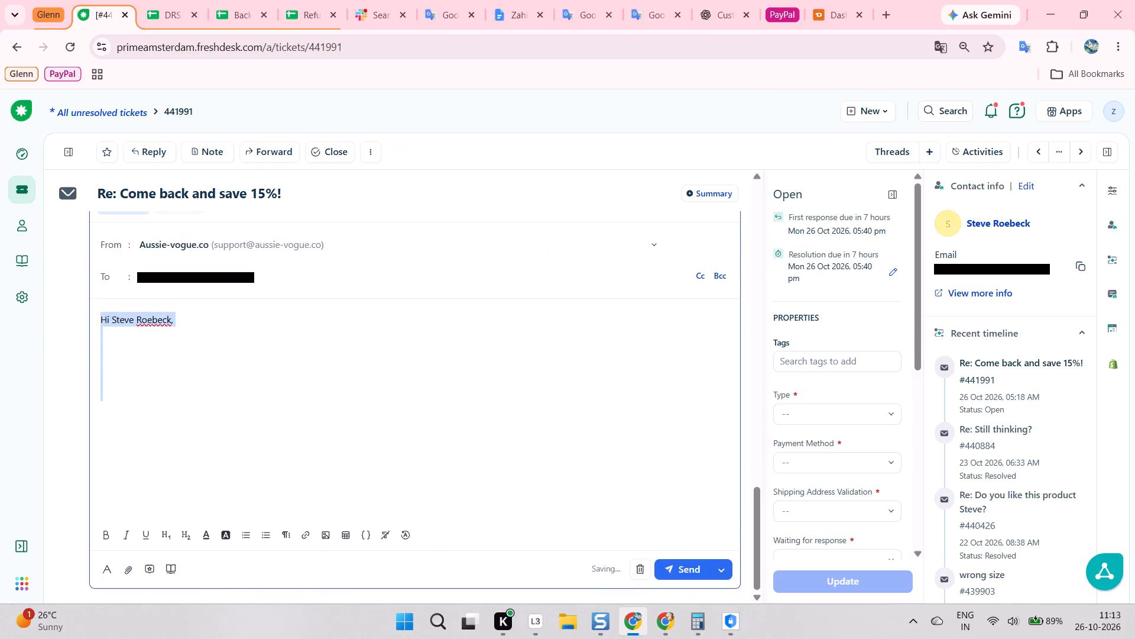
pyautogui.click(243, 460)
pyautogui.hotkey('ctrl', 'a')
pyautogui.hotkey('ctrl', 'shift', 'v')
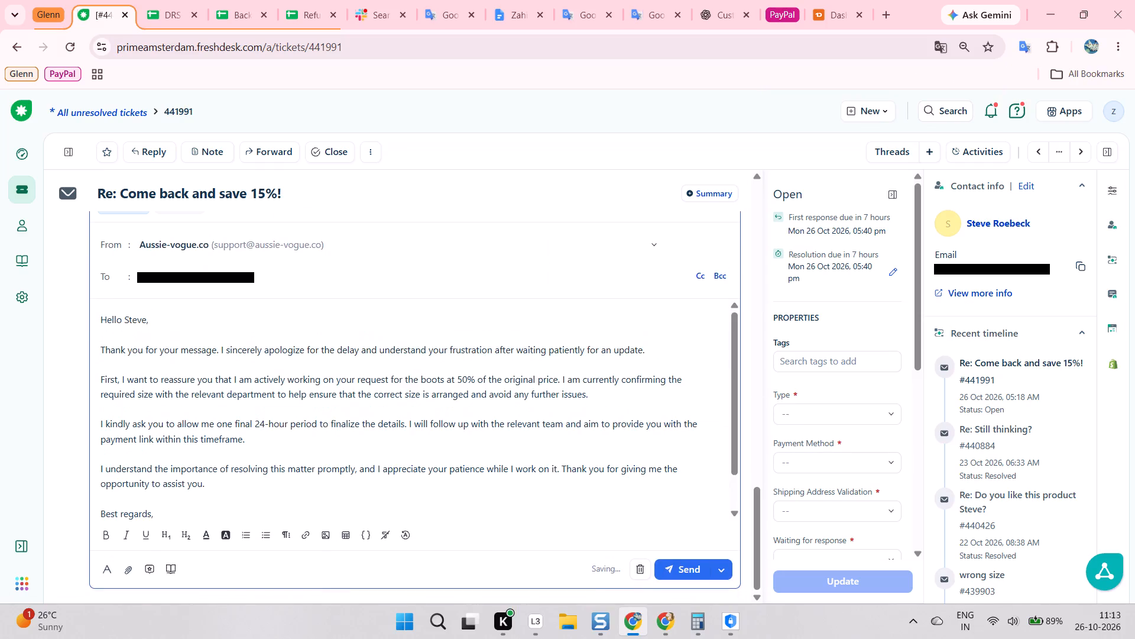
# Remove the extra trailing line after the Aussie Vogue Support Team signature and send the reply to the customer.
pyautogui.scroll(-10, 252, 457)
pyautogui.click(194, 508)
pyautogui.press('BackSpace')
pyautogui.scroll(-2, 392, 517)
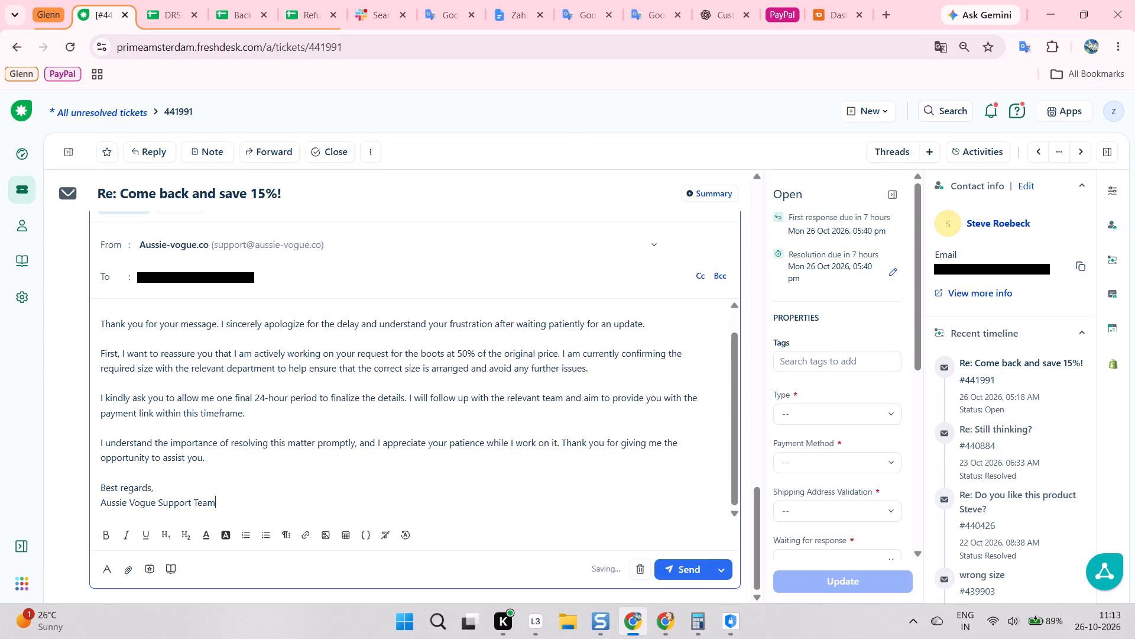
pyautogui.scroll(-4, 513, 531)
pyautogui.click(688, 575)
pyautogui.hotkey('alt', 'Tab')
pyautogui.scroll(-4, 663, 434)
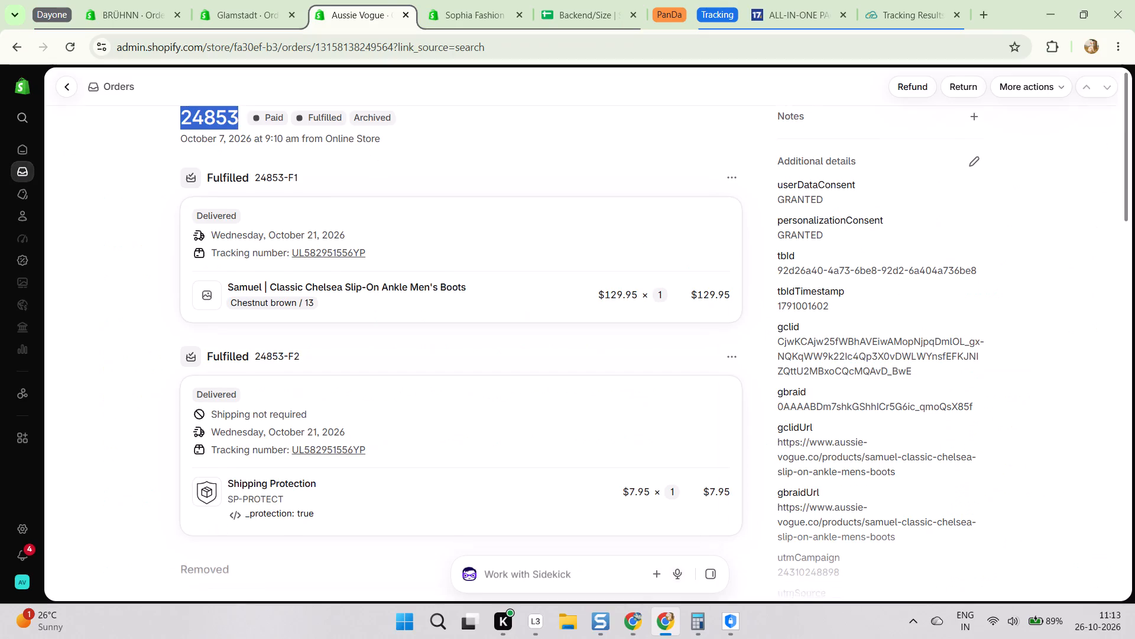
pyautogui.scroll(-4, 693, 415)
pyautogui.scroll(-5, 713, 370)
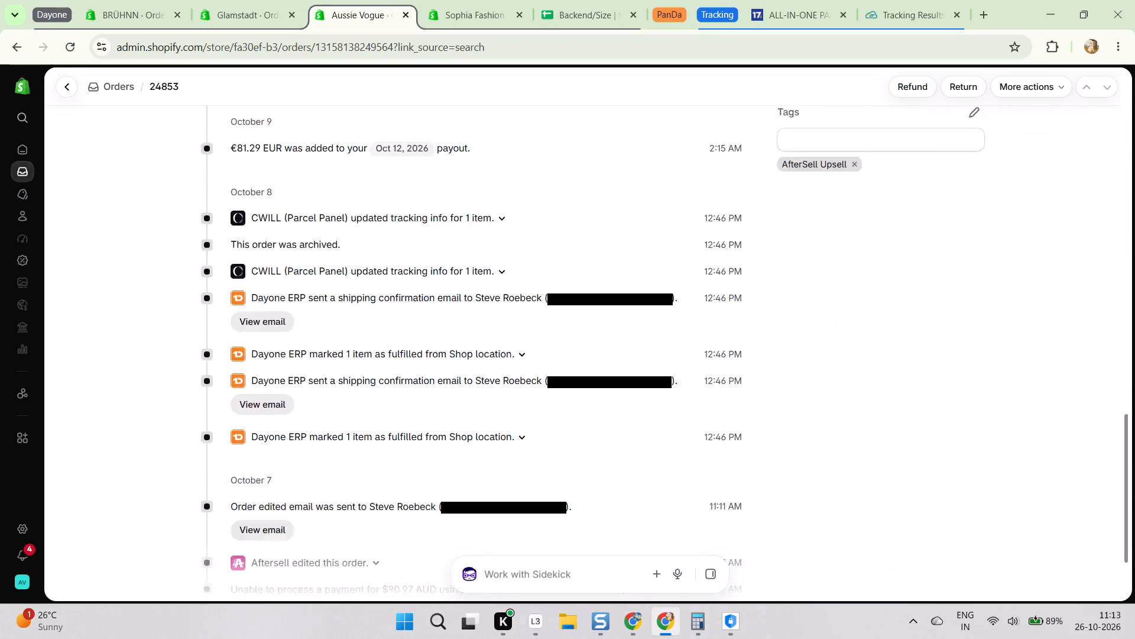
# Back in Freshdesk, set Type to Size Issue, Payment Method CC, Shipping Address Validation Verified & Correct, Waiting for response N/A, and Marketing/PayPal No.
pyautogui.hotkey('alt', 'Tab')
pyautogui.click(817, 411)
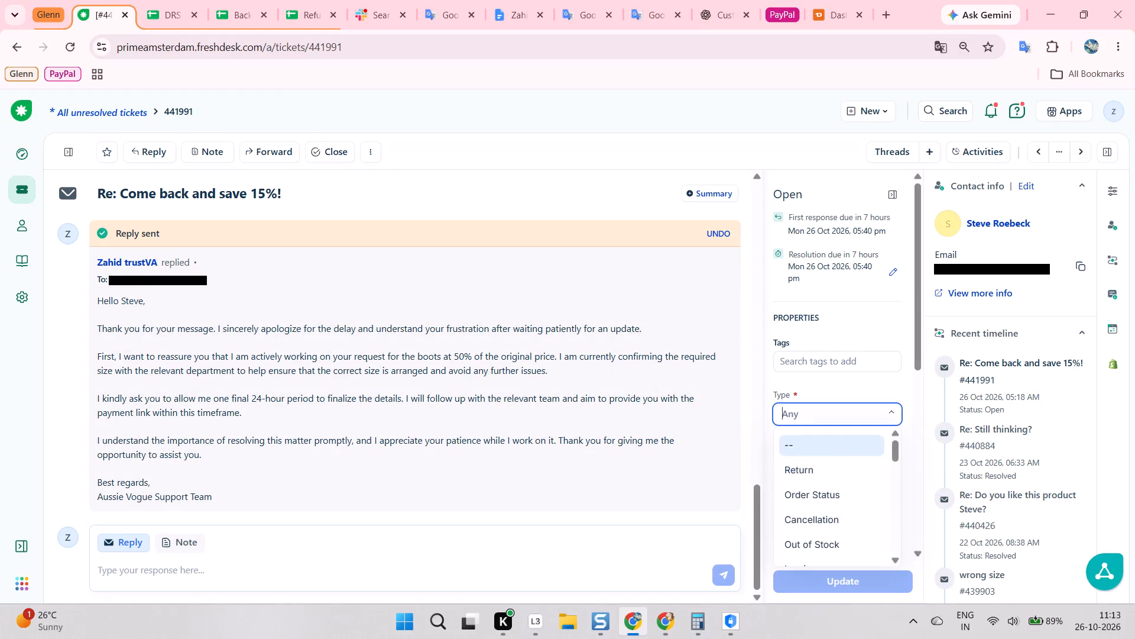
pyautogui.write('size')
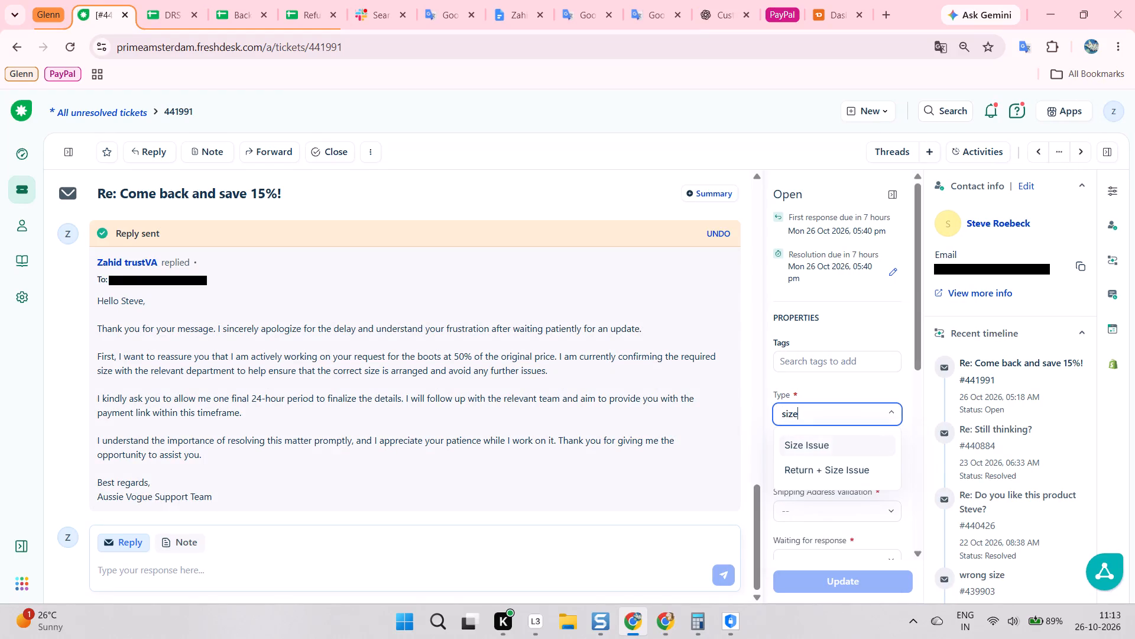
pyautogui.click(815, 446)
pyautogui.press('Tab')
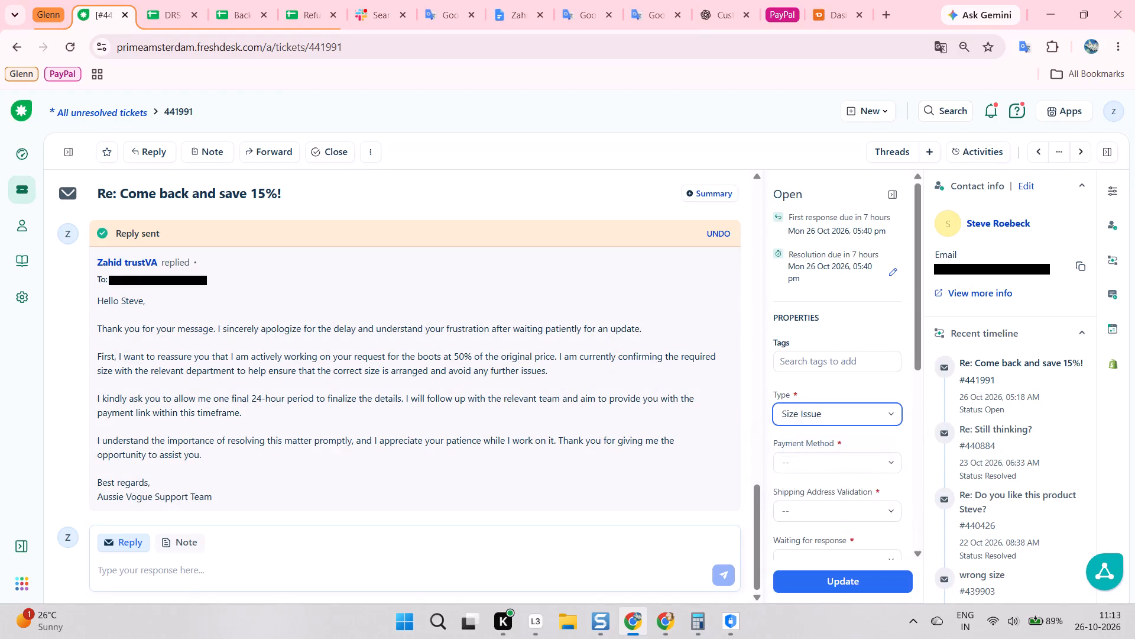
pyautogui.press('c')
pyautogui.press('Tab')
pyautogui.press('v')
pyautogui.press('Tab')
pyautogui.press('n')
pyautogui.press('Tab')
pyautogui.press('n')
pyautogui.press('Tab')
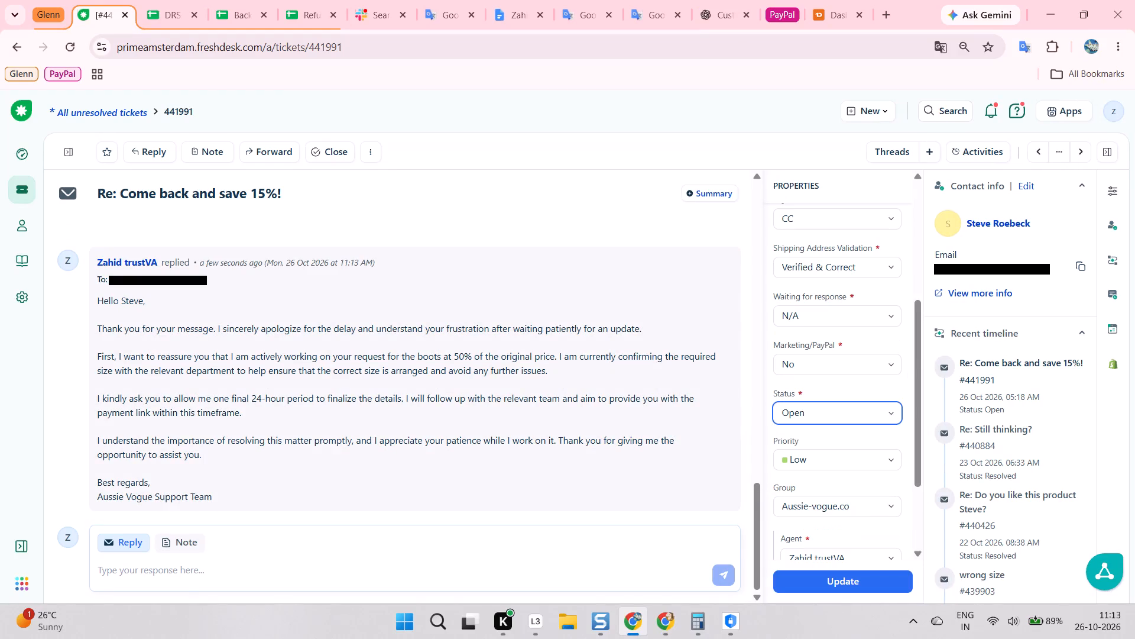
# Set the ticket's status to Resolved, select the signed-in agent as its agent, and update the properties.
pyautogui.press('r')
pyautogui.press('Tab')
pyautogui.press('Tab')
pyautogui.press('Tab')
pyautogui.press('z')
pyautogui.scroll(-4, 823, 489)
pyautogui.moveTo(839, 579); pyautogui.dragTo(839, 590)
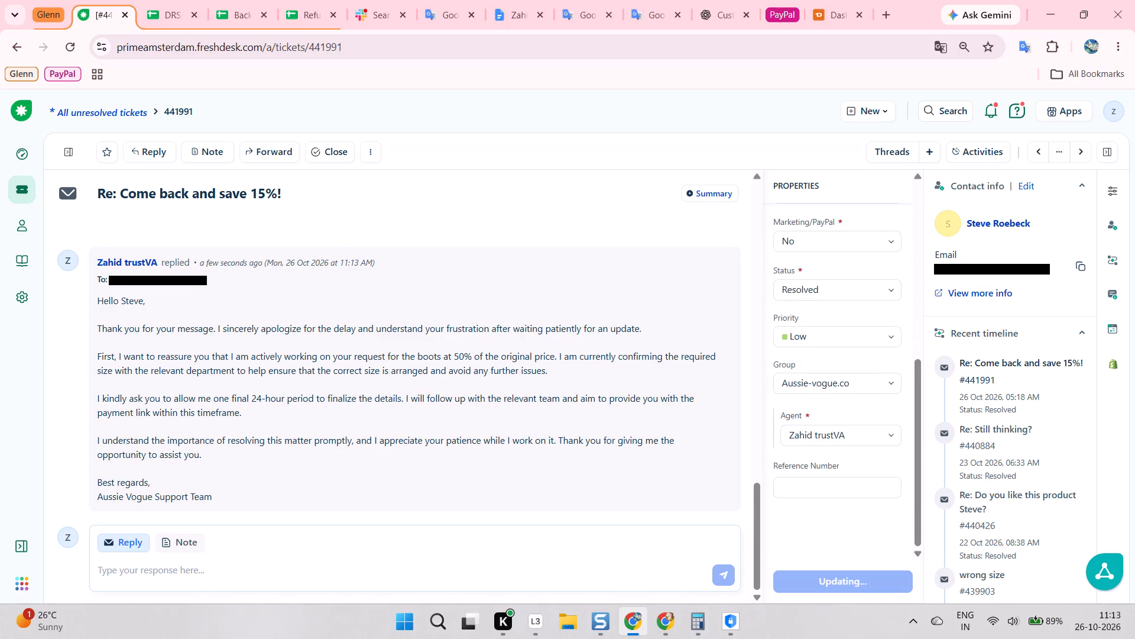
# Start a private note on the ticket reading "check slack", with a new paragraph beginning "once supplier".
pyautogui.scroll(-4, 679, 492)
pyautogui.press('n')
pyautogui.scroll(-2, 466, 362)
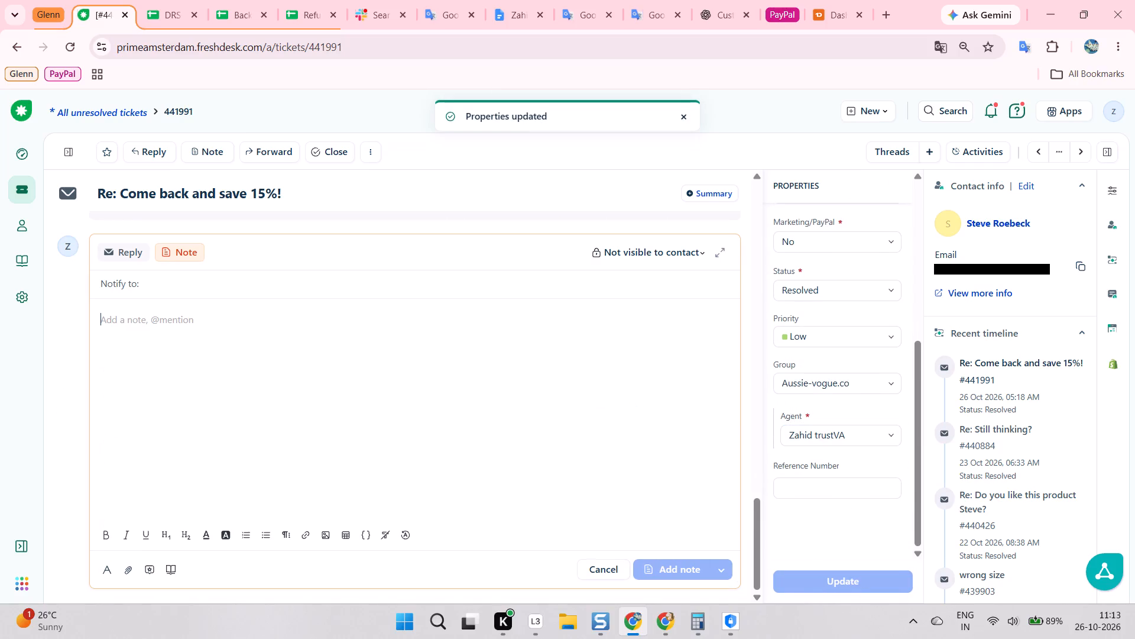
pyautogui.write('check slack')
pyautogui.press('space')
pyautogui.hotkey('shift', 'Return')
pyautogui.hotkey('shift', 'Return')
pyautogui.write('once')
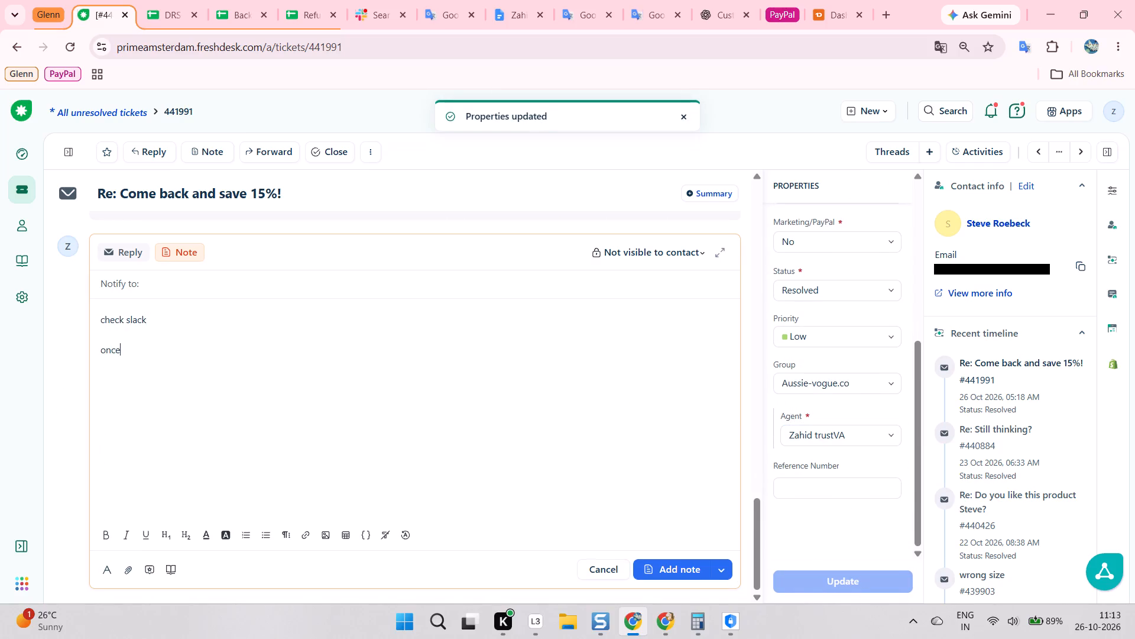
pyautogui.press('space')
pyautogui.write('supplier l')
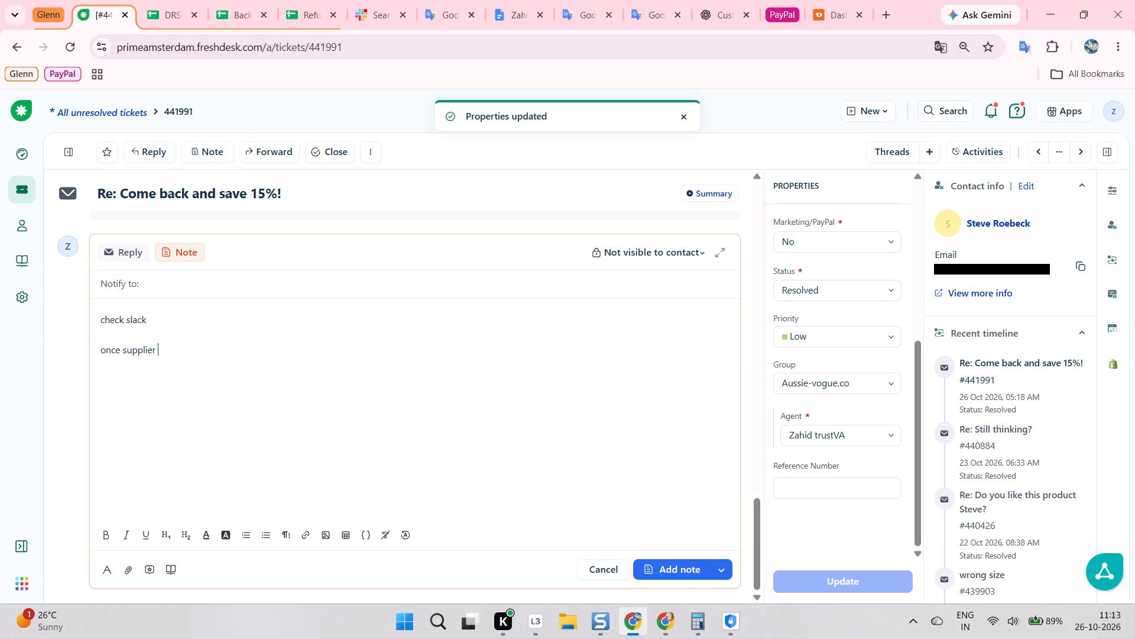
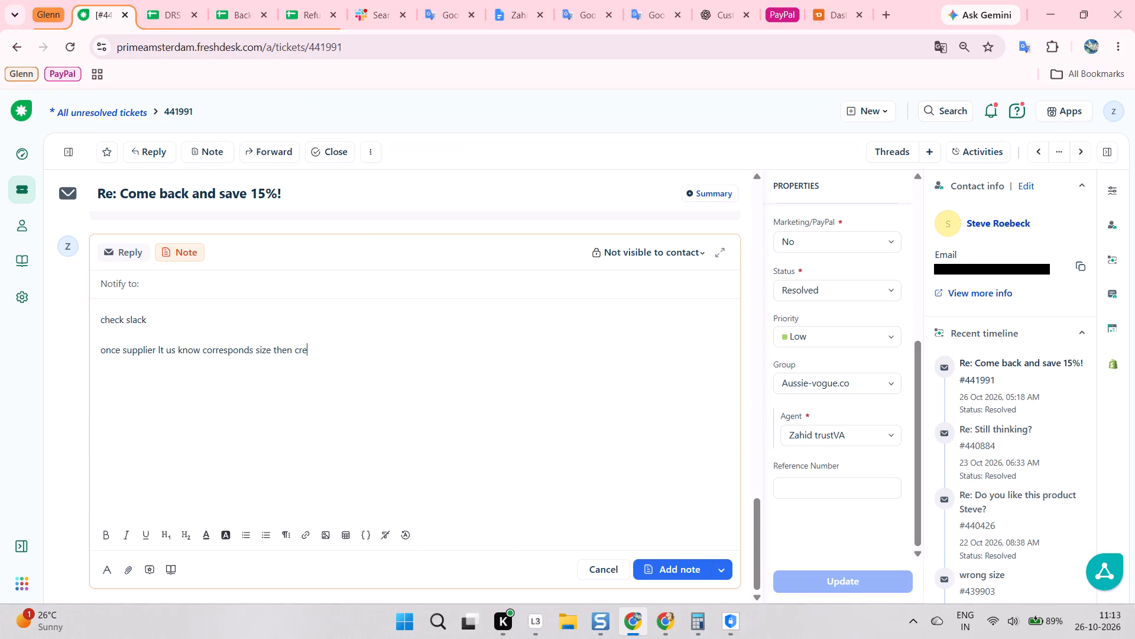
# Finish the private note's sentence with "create payment link and send to cx ." and add the note to the ticket.
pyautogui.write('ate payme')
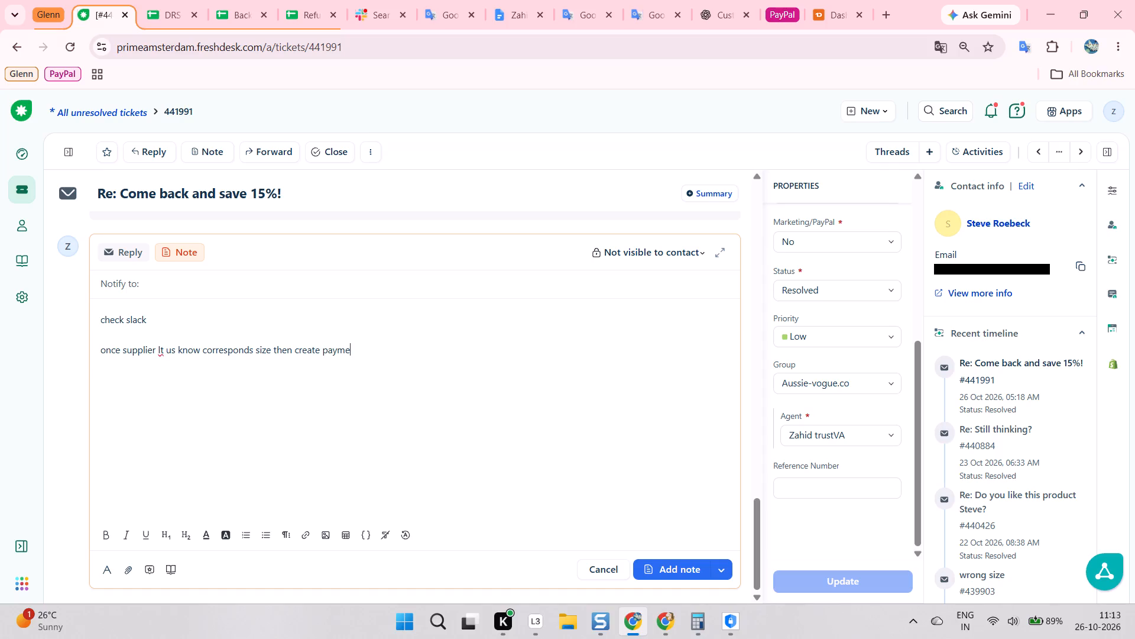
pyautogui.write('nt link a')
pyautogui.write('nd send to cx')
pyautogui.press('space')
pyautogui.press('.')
pyautogui.moveTo(670, 552); pyautogui.dragTo(672, 567)
pyautogui.click(672, 568)
pyautogui.scroll(-4, 614, 452)
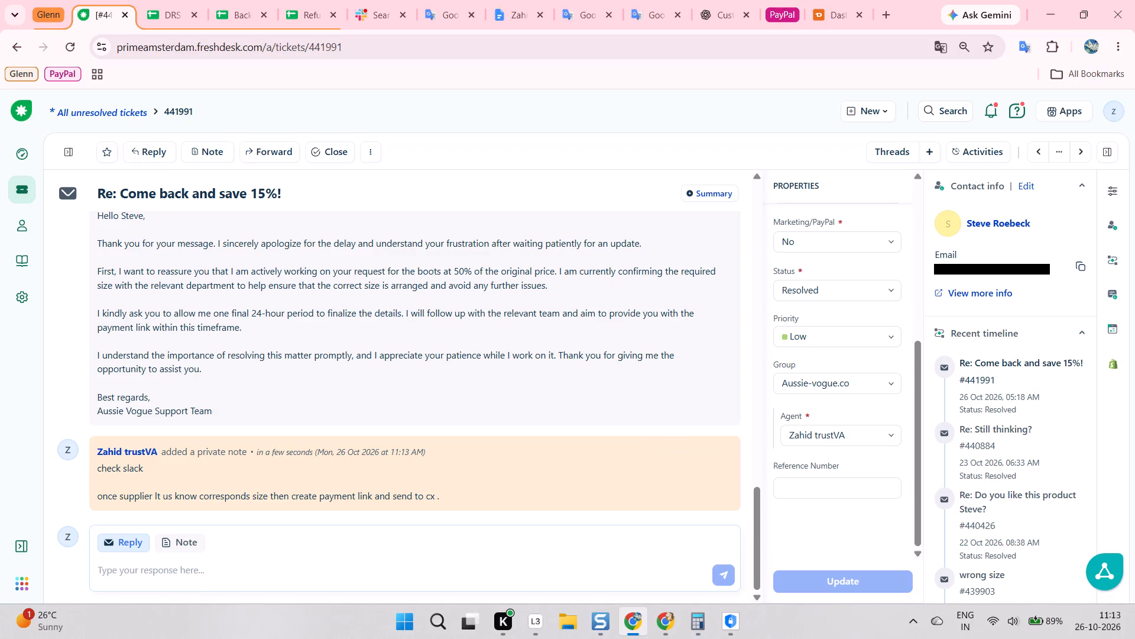
pyautogui.doubleClick(167, 110)
pyautogui.hotkey('ctrl', 'c')
pyautogui.hotkey('ctrl', 'c')
pyautogui.click(158, 0)
pyautogui.hotkey('ctrl', 'v')
pyautogui.click(346, 286)
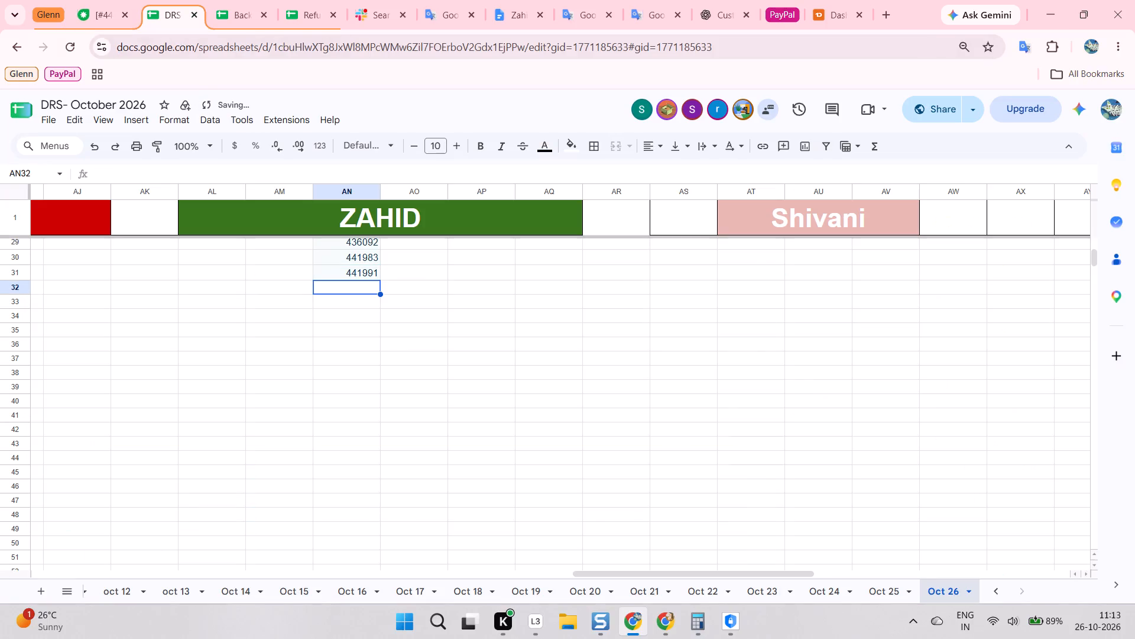
pyautogui.scroll(-1, 349, 287)
# Return to Freshdesk and open ticket 441992, "Women's apparel", from the ticket list.
pyautogui.click(107, 0)
pyautogui.click(21, 200)
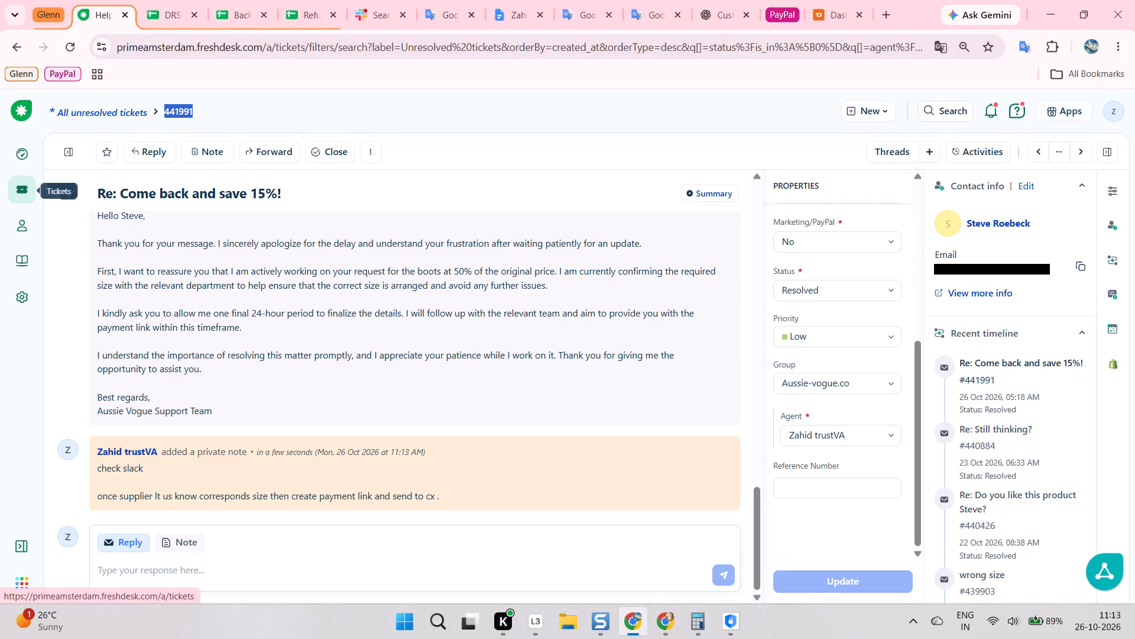
pyautogui.scroll(1, 312, 266)
pyautogui.click(355, 289)
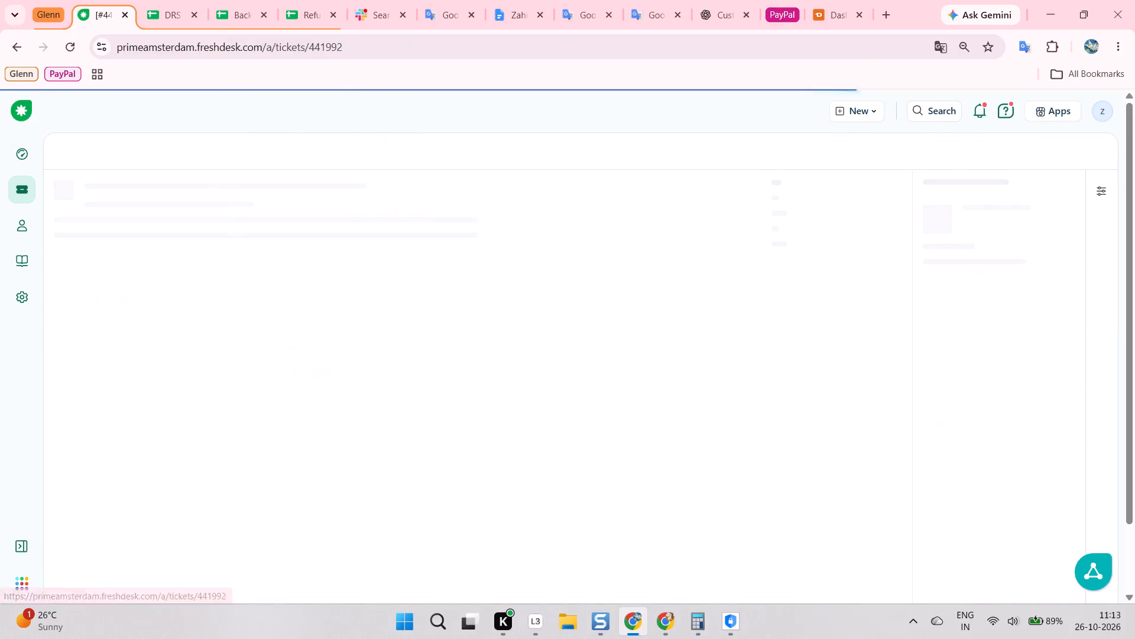
pyautogui.scroll(-10, 368, 272)
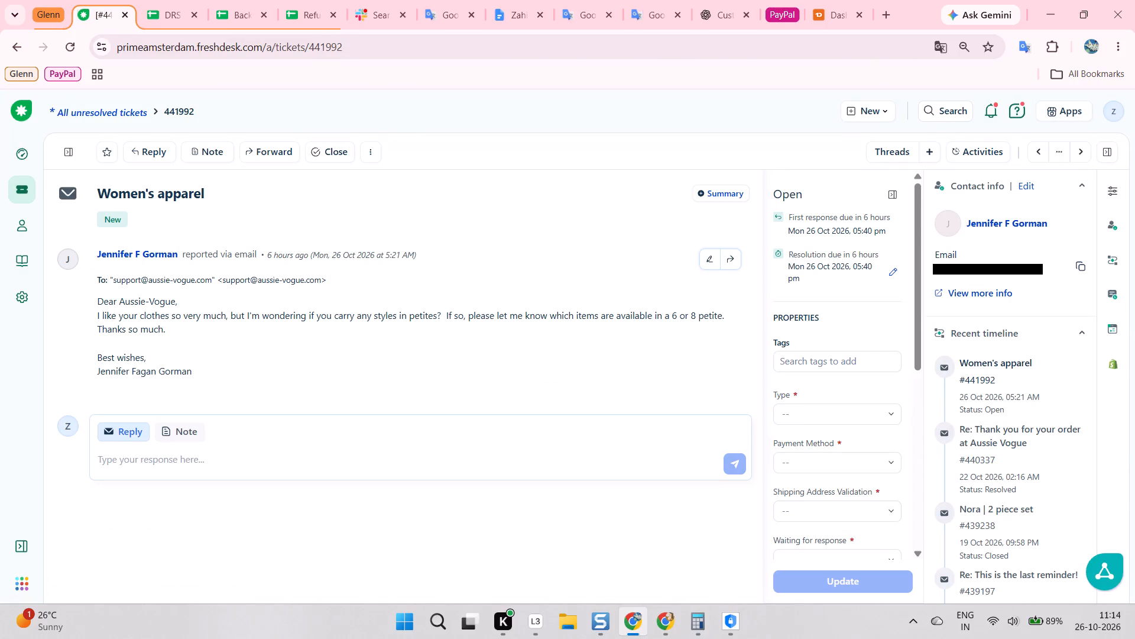
pyautogui.hscroll(-1, 362, 341)
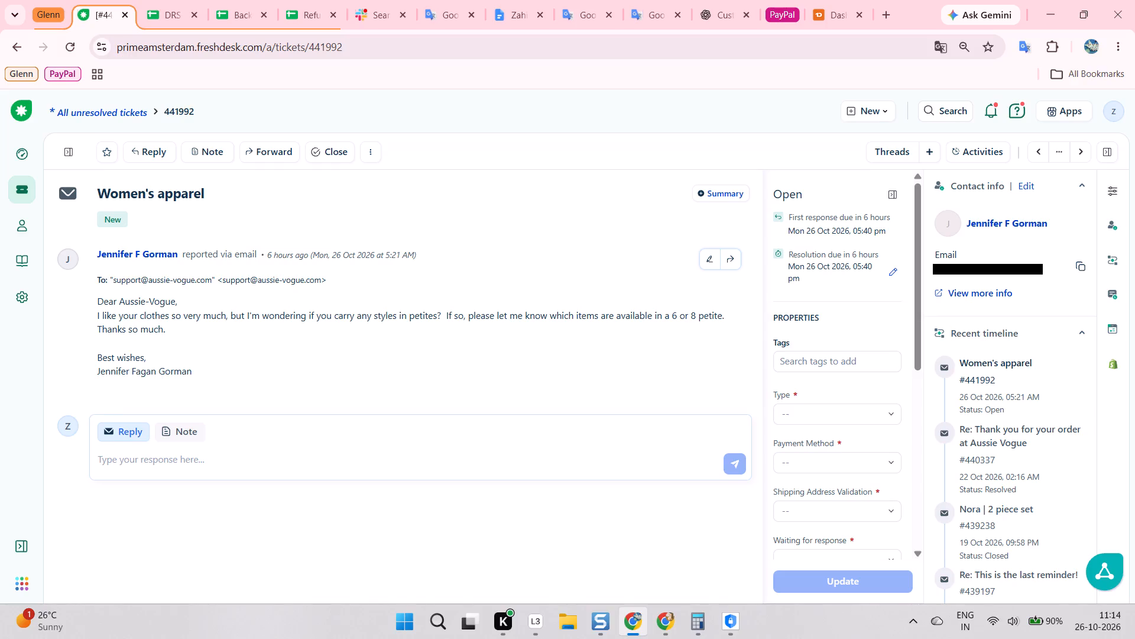
# Translate the customer's question about petite styles in size 6 or 8 into Hindi with Google Translate.
pyautogui.tripleClick(466, 313)
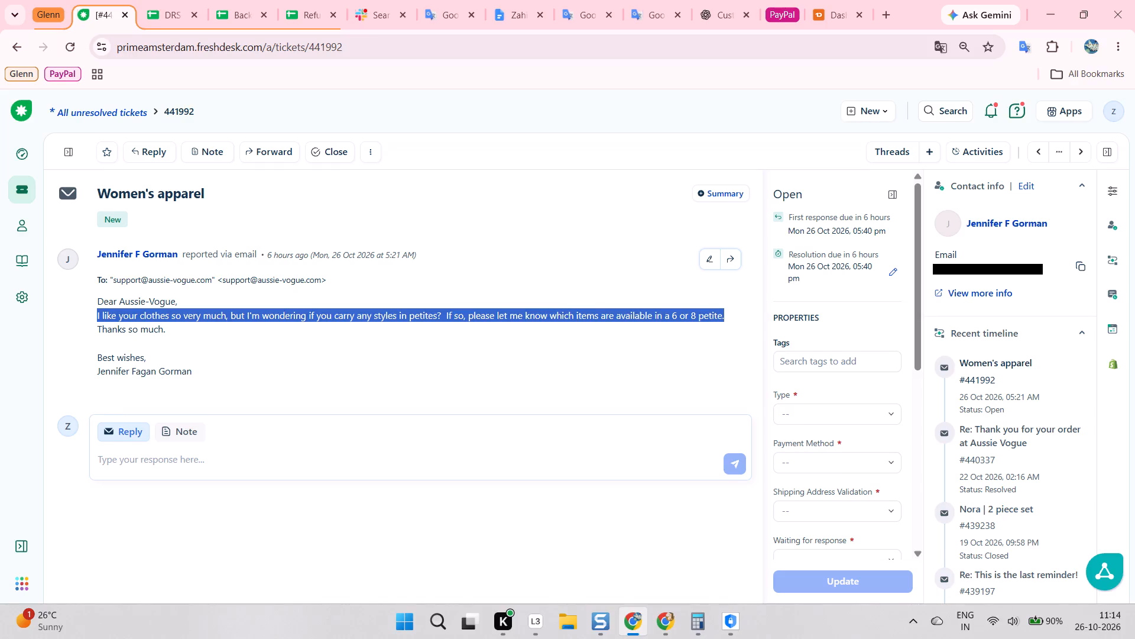
pyautogui.hotkey('ctrl', 'c')
pyautogui.hotkey('ctrl', 'c')
pyautogui.hotkey('ctrl', 'c')
pyautogui.keyDown('ctrl'); pyautogui.click(639, 0); pyautogui.keyUp('ctrl')
pyautogui.scroll(7, 595, 197)
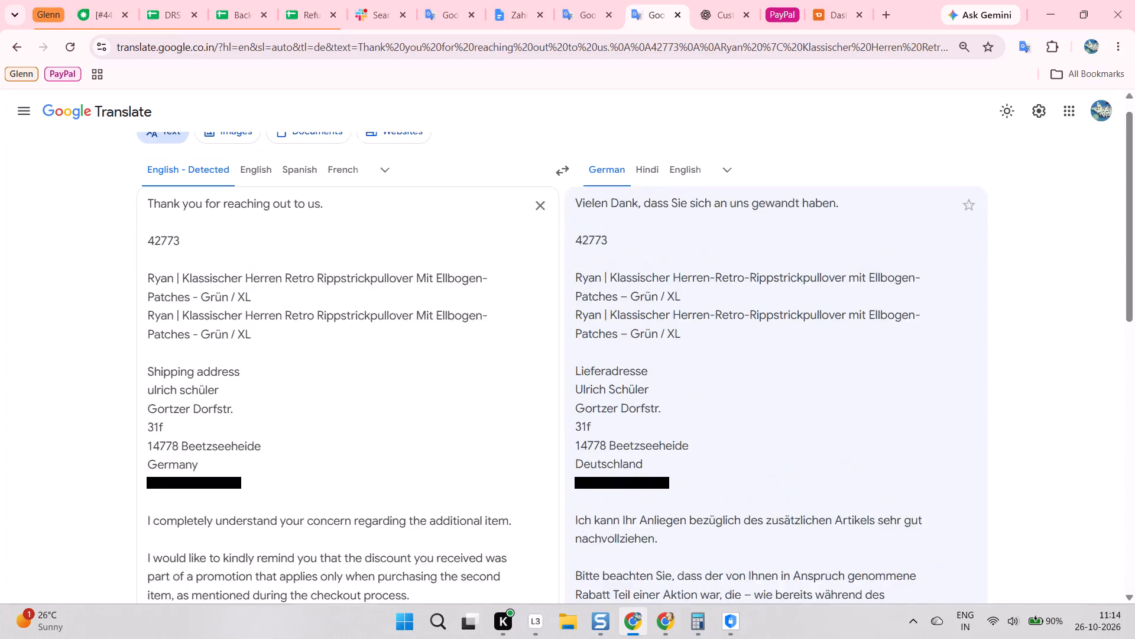
pyautogui.scroll(4, 537, 221)
pyautogui.click(552, 227)
pyautogui.hotkey('ctrl', 'v')
pyautogui.click(649, 190)
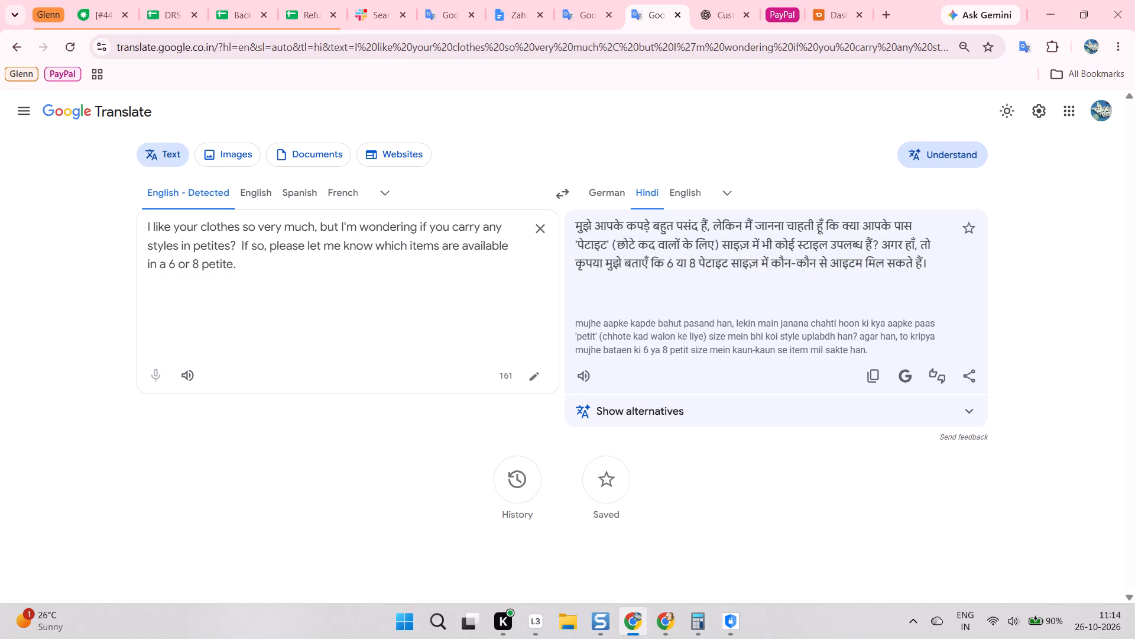
pyautogui.click(108, 0)
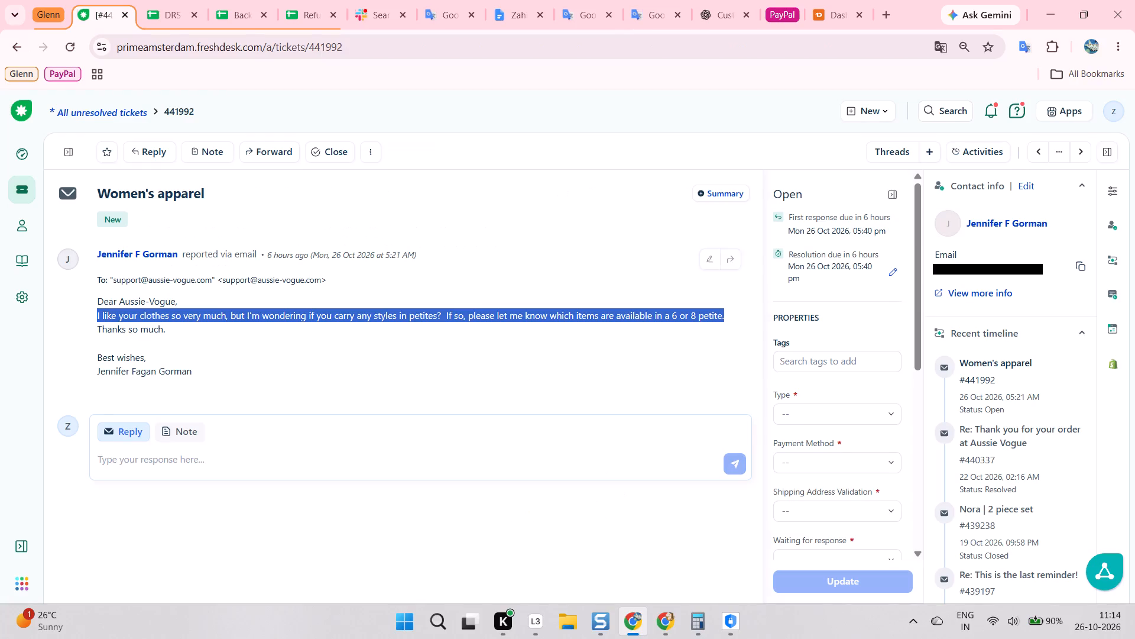
pyautogui.click(995, 427)
pyautogui.scroll(-6, 297, 289)
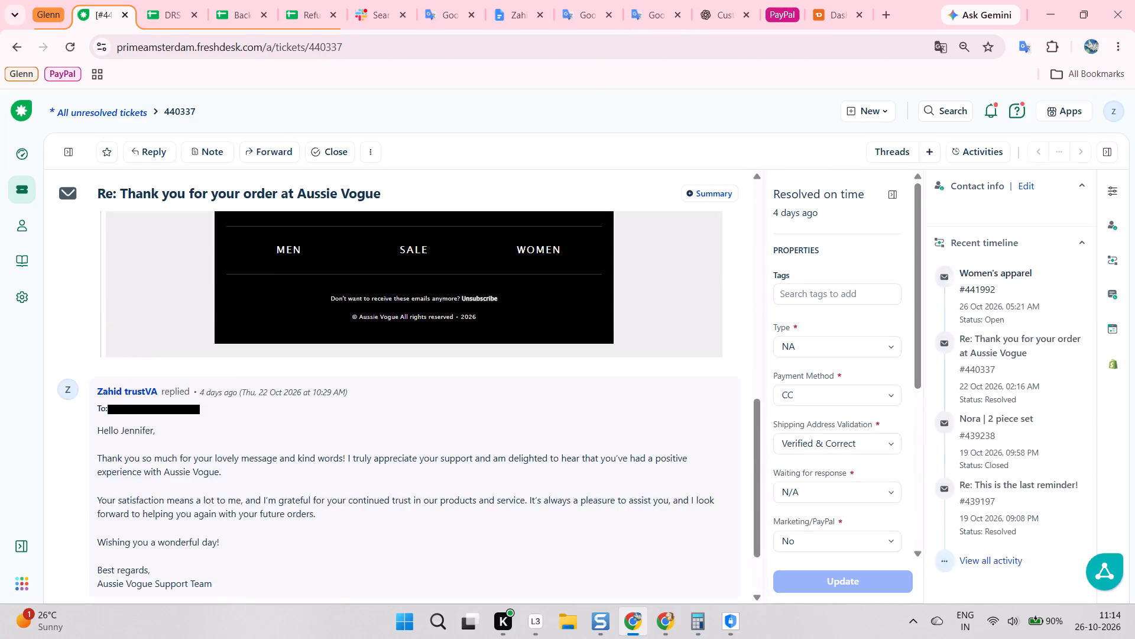
pyautogui.scroll(-9, 289, 270)
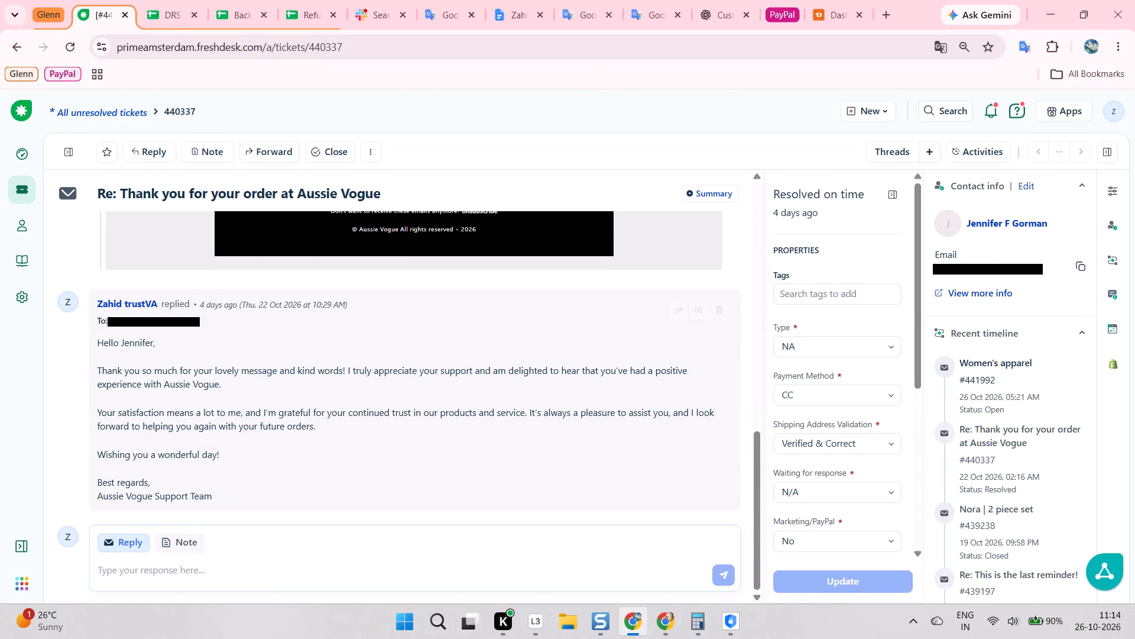
pyautogui.scroll(10, 337, 277)
pyautogui.click(1014, 371)
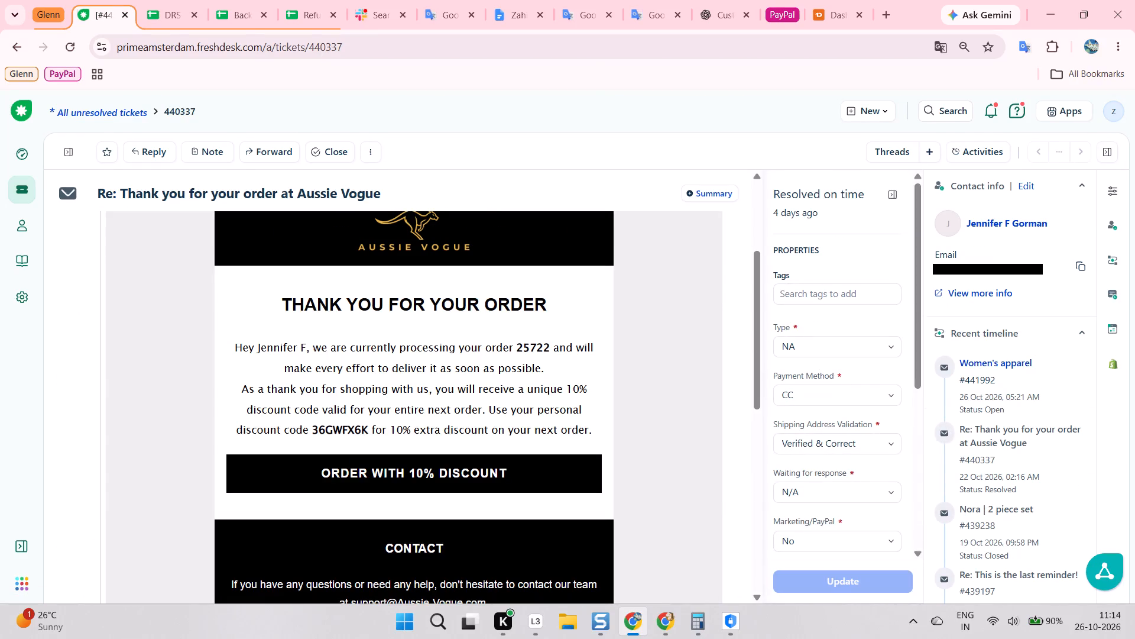
pyautogui.click(1004, 366)
pyautogui.scroll(9, 92, 198)
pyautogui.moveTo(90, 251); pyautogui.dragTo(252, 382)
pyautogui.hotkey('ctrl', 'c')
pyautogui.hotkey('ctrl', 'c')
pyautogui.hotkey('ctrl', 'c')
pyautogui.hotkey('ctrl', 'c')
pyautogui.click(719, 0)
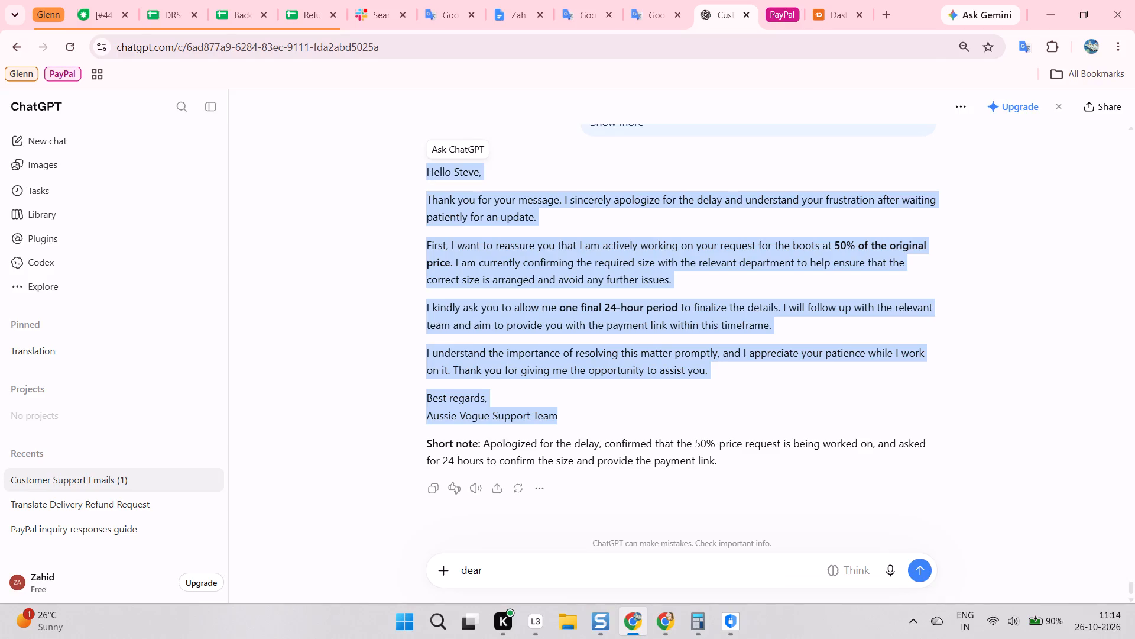
pyautogui.click(119, 0)
pyautogui.click(1016, 509)
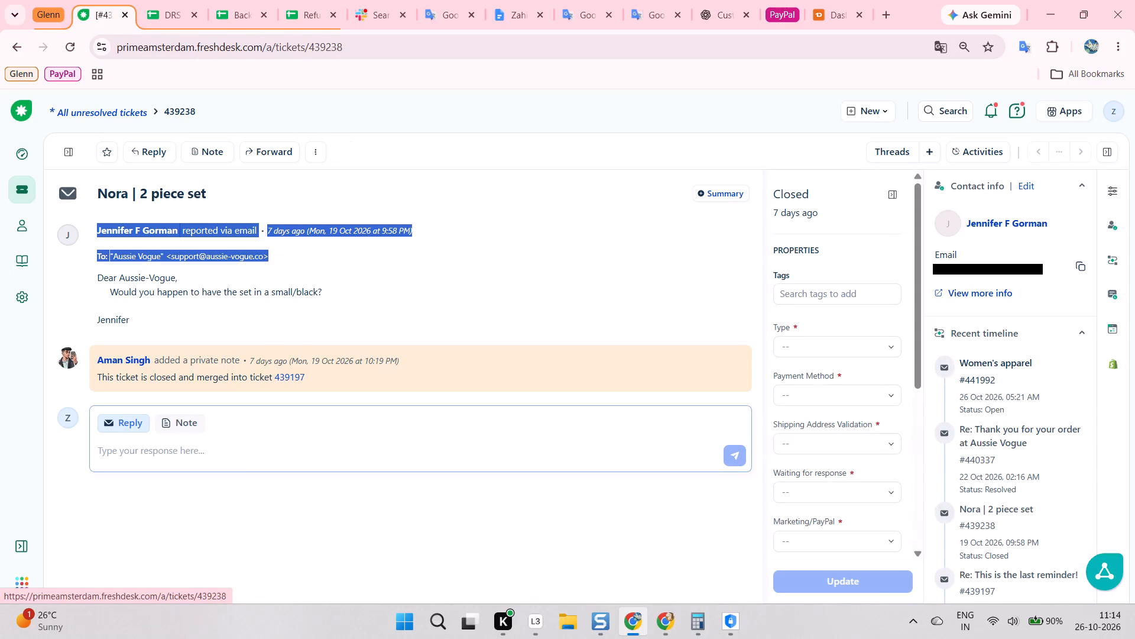
pyautogui.scroll(-3, 951, 395)
pyautogui.click(1006, 379)
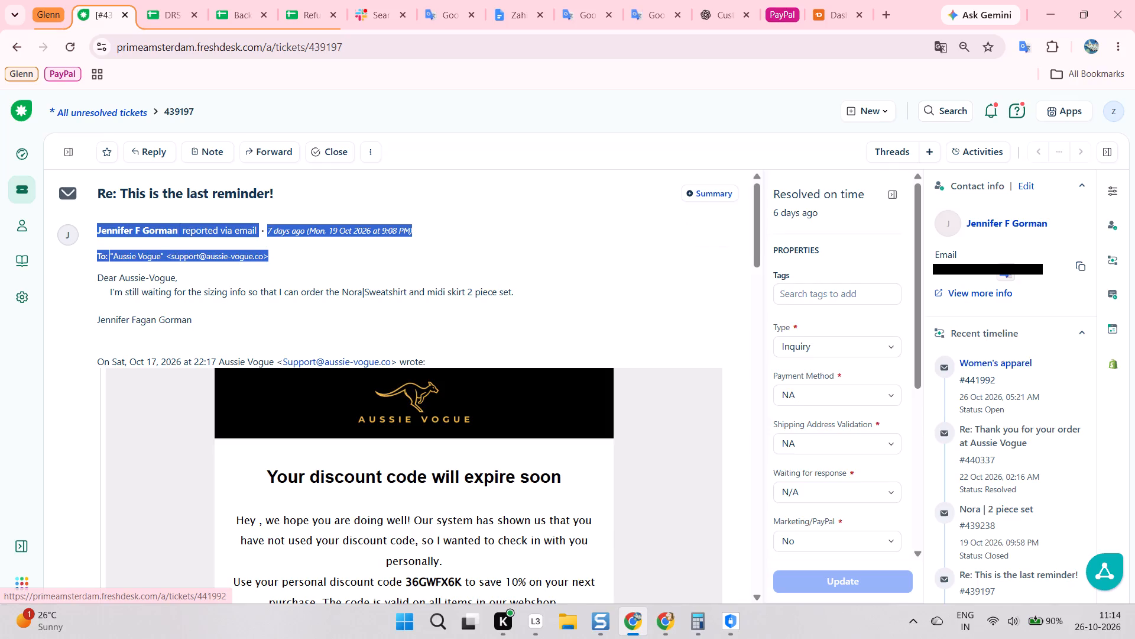
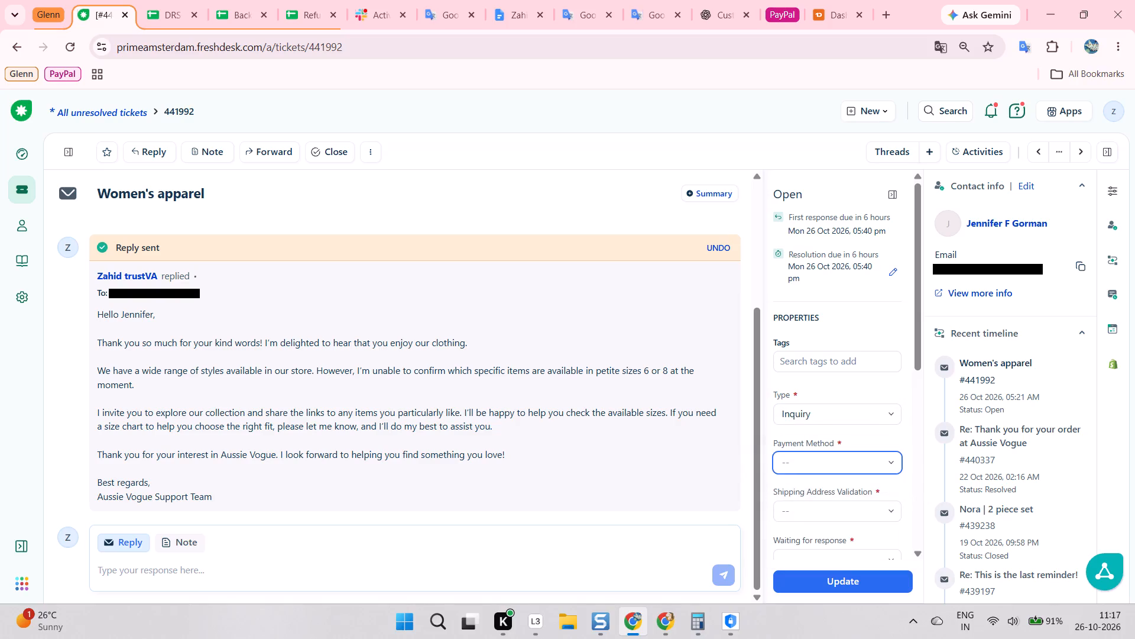
# Set Payment Method and Shipping Address Validation to NA, Waiting for response to N/A, Marketing/PayPal to No, and Status to Resolved.
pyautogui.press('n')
pyautogui.press('Tab')
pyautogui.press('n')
pyautogui.press('Tab')
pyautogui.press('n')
pyautogui.press('Tab')
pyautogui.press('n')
pyautogui.press('Tab')
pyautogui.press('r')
pyautogui.press('Tab')
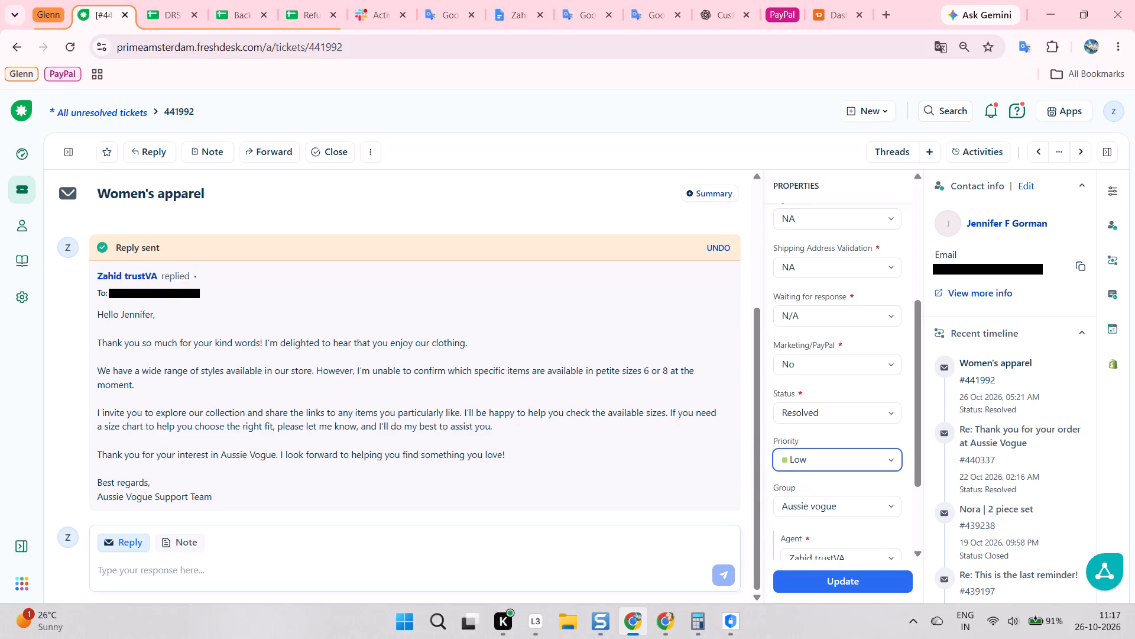
# Assign the ticket to your own agent account and save the updated ticket properties.
pyautogui.press('Tab')
pyautogui.press('Tab')
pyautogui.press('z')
pyautogui.scroll(-4, 834, 511)
pyautogui.click(840, 586)
pyautogui.scroll(-2, 196, 183)
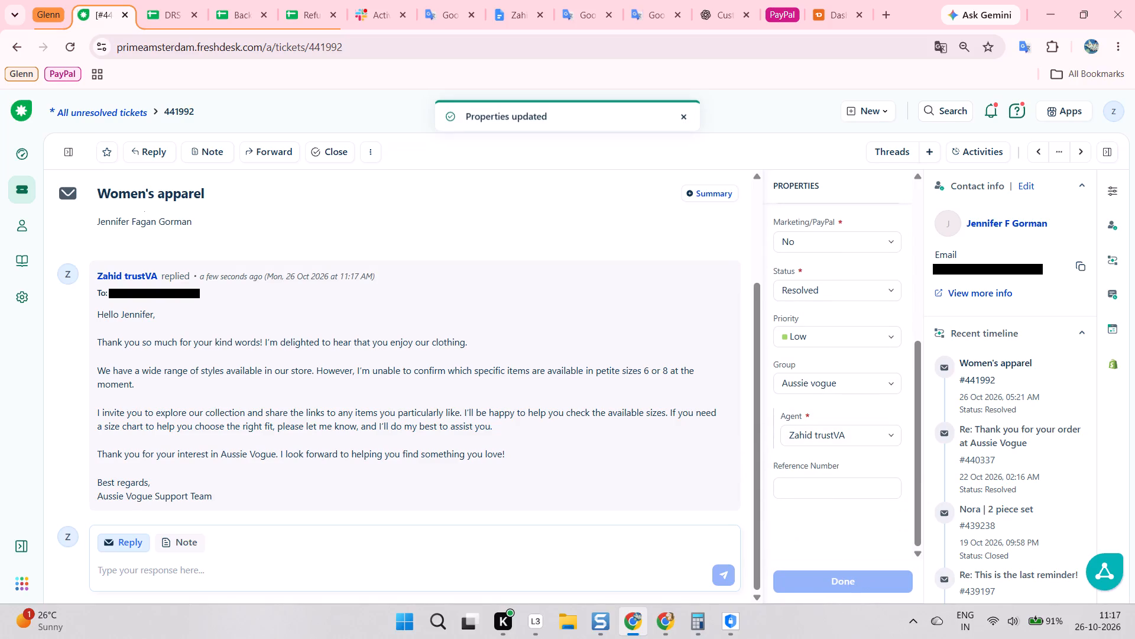
# Log ticket number 441992 below 441991 in the Oct 26 sheet of DRS- October 2026, and return to Freshdesk.
pyautogui.doubleClick(177, 106)
pyautogui.hotkey('ctrl', 'c')
pyautogui.hotkey('ctrl', 'c')
pyautogui.click(165, 0)
pyautogui.hotkey('ctrl', 'v')
pyautogui.click(341, 286)
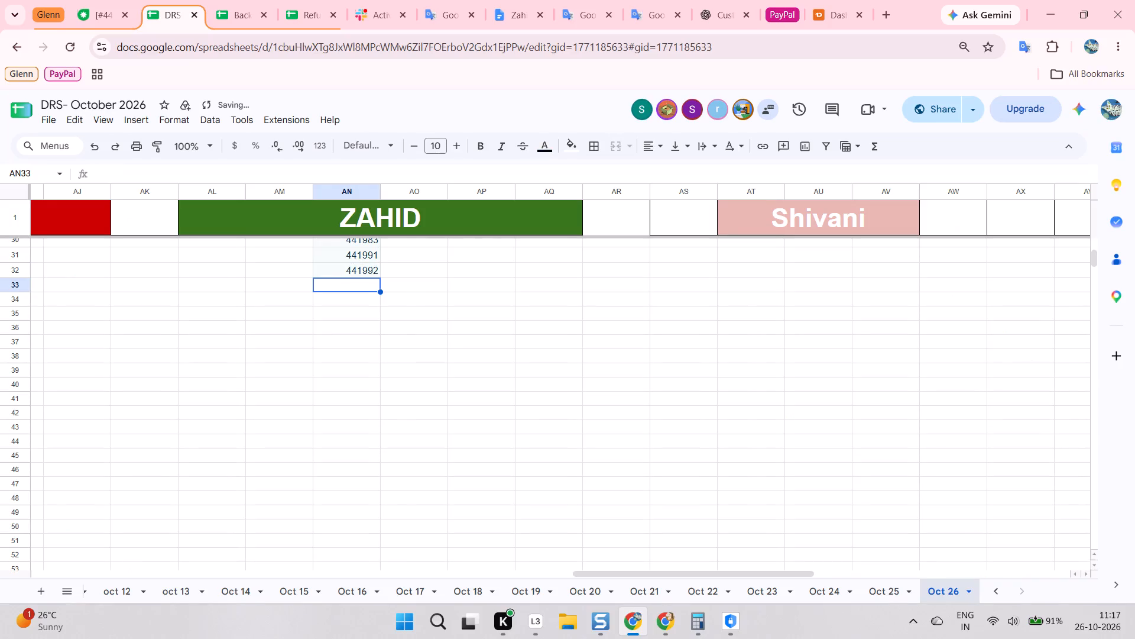
pyautogui.click(96, 0)
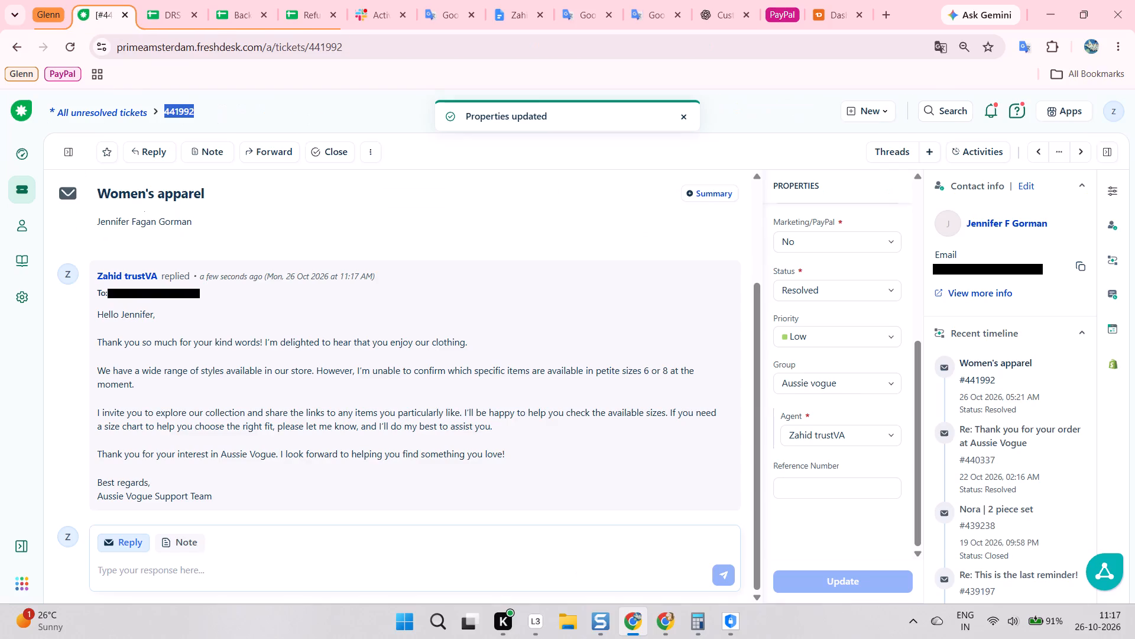
pyautogui.click(222, 271)
pyautogui.click(284, 336)
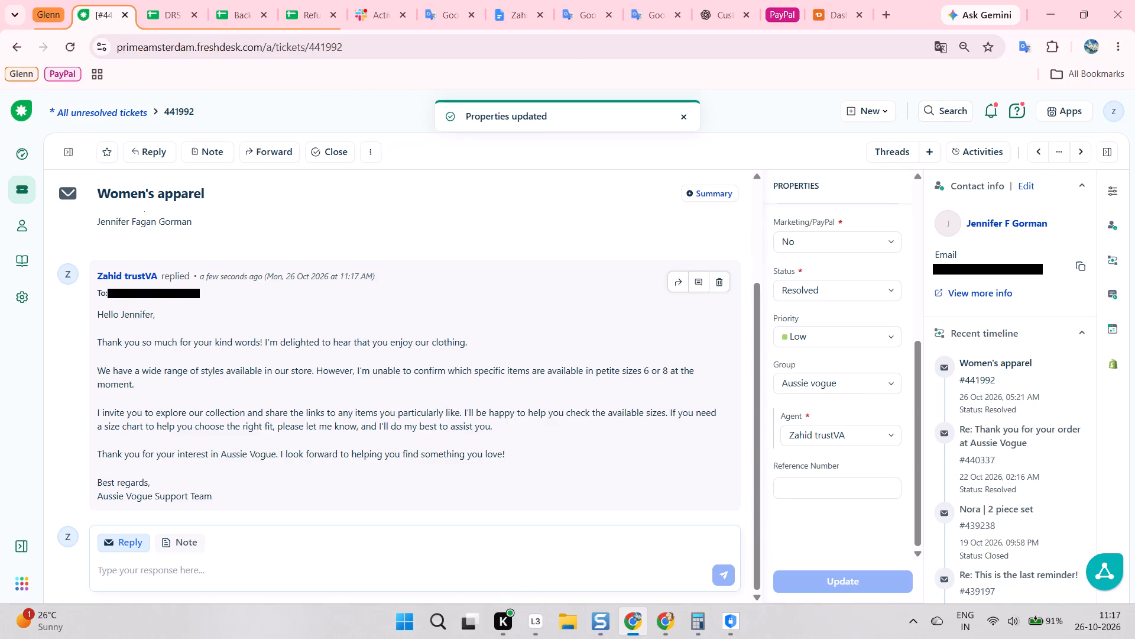
pyautogui.click(20, 183)
pyautogui.scroll(1, 420, 225)
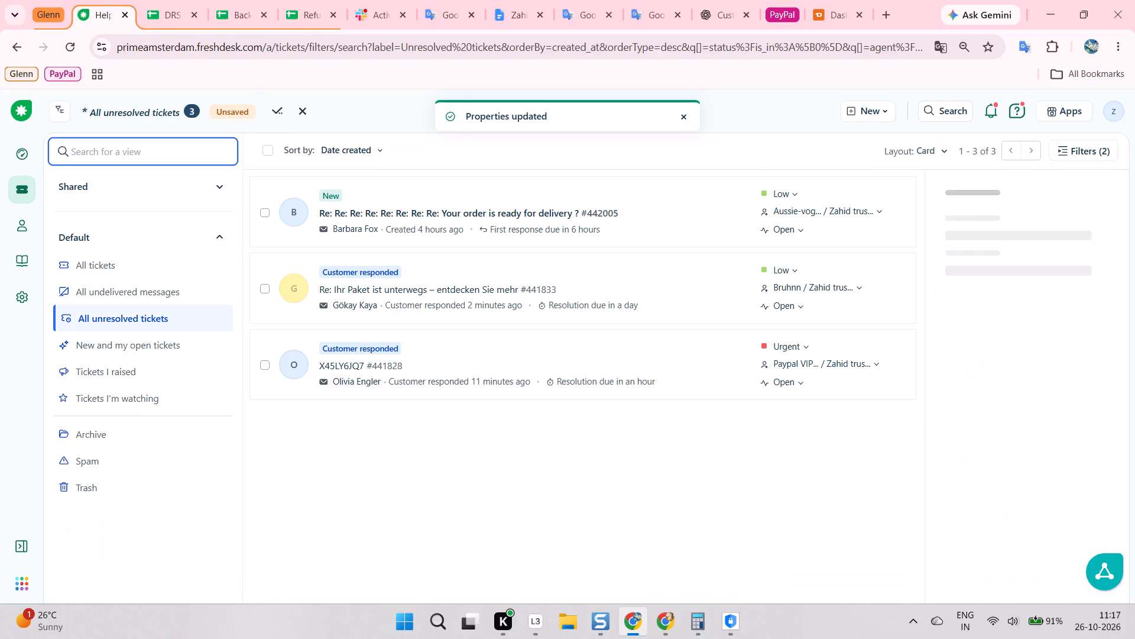
pyautogui.click(427, 206)
pyautogui.scroll(-13, 374, 265)
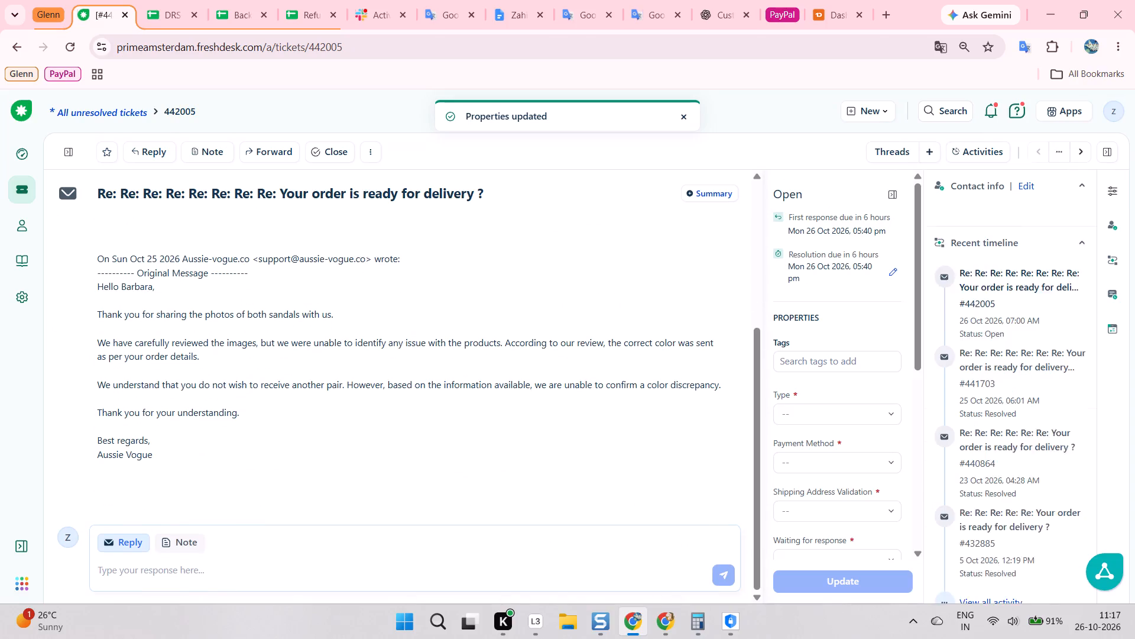
pyautogui.scroll(-2, 427, 314)
pyautogui.scroll(9, 555, 325)
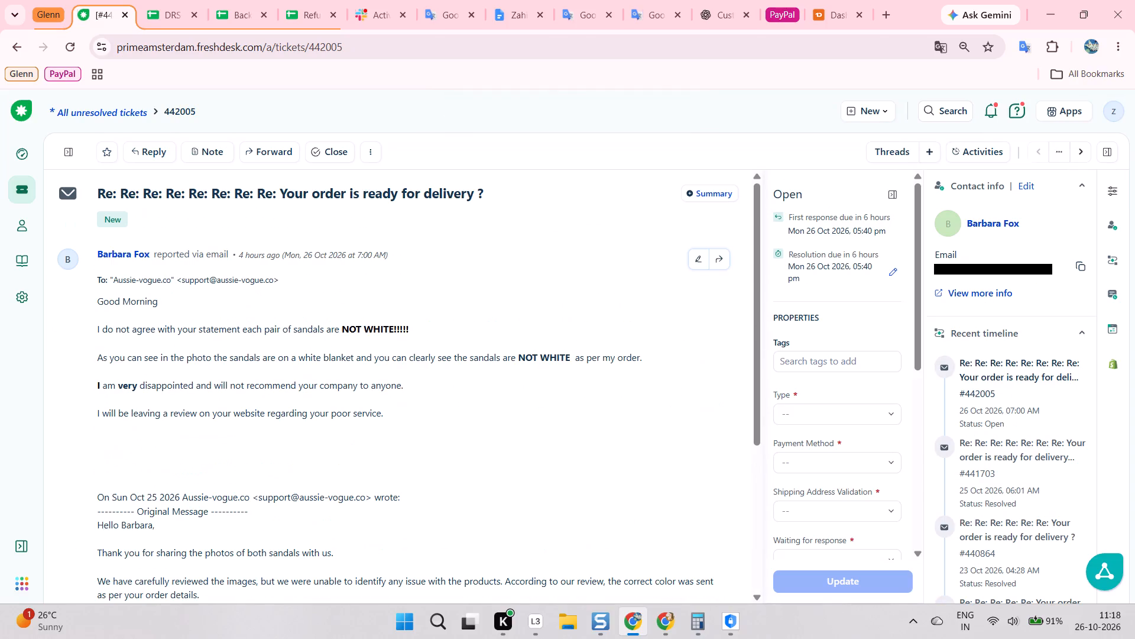
pyautogui.scroll(-2, 1011, 411)
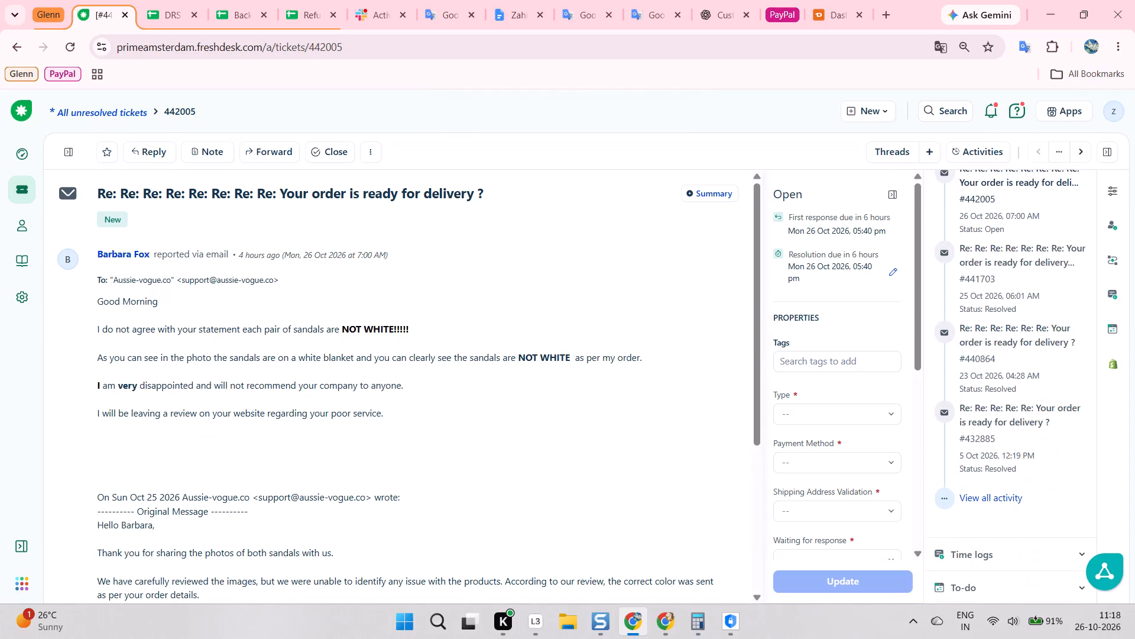
pyautogui.click(1019, 254)
pyautogui.scroll(-3, 310, 395)
pyautogui.scroll(-2, 259, 423)
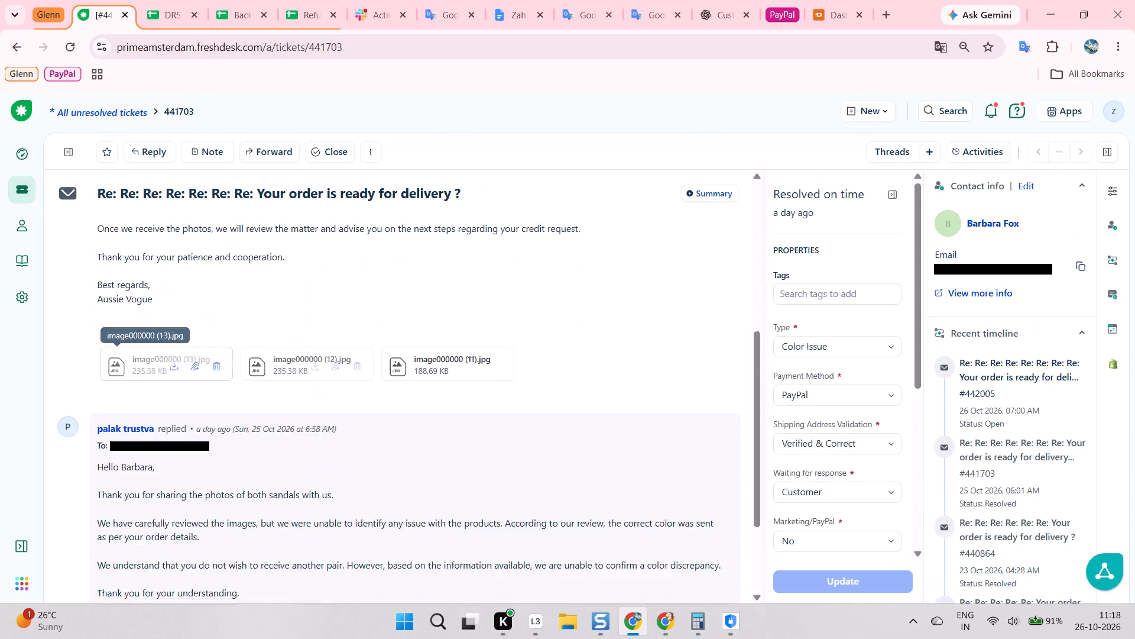
pyautogui.scroll(-3, 272, 431)
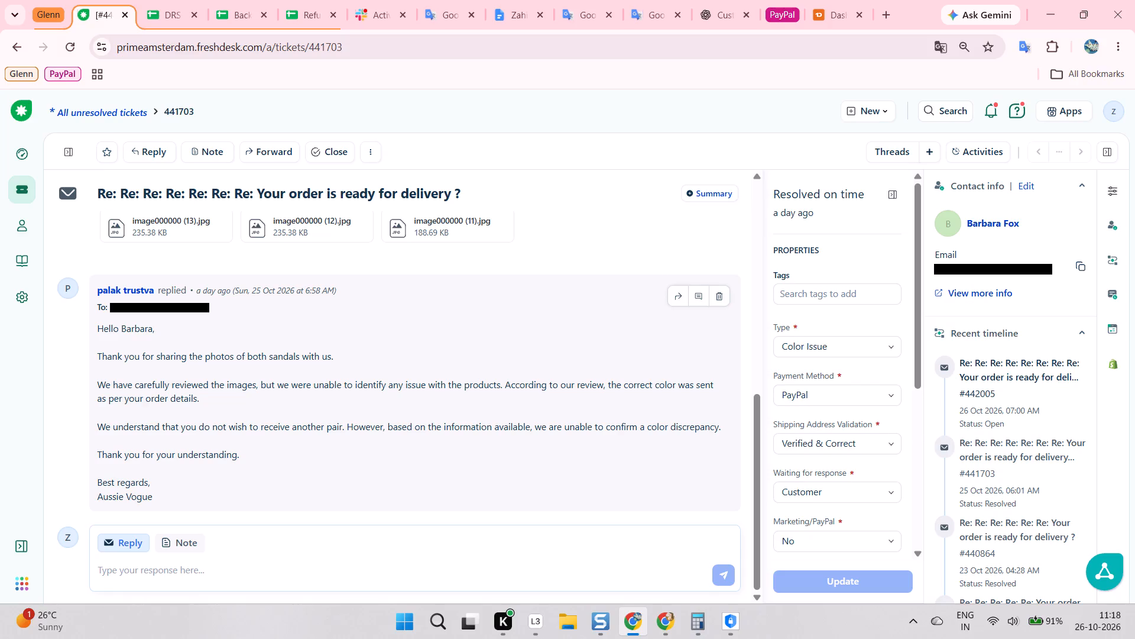
pyautogui.click(991, 524)
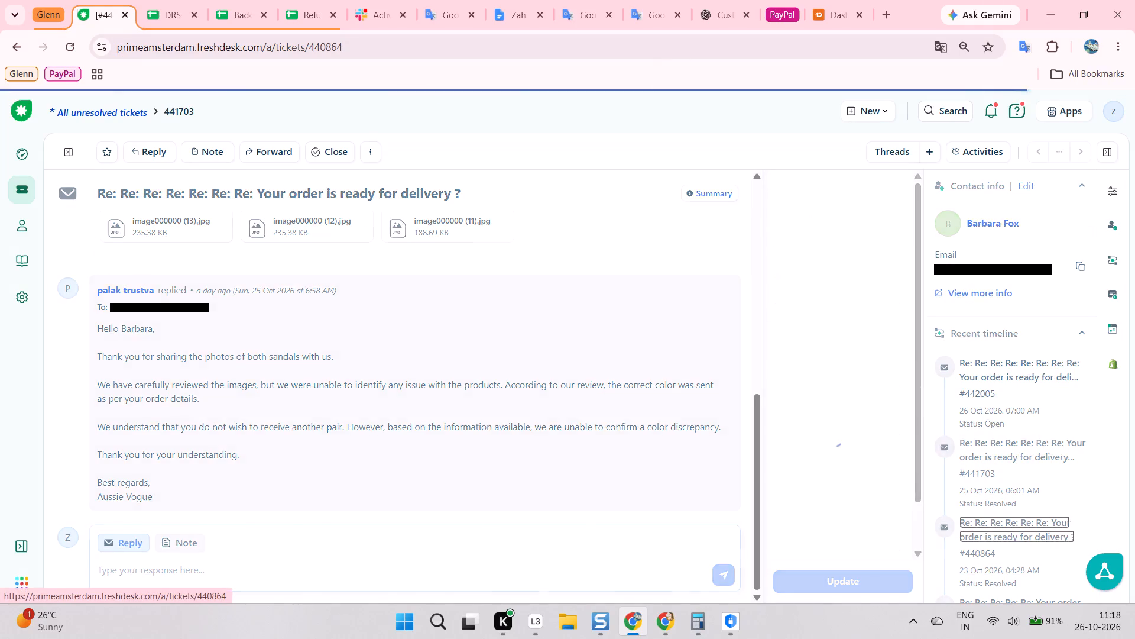
pyautogui.scroll(-7, 468, 348)
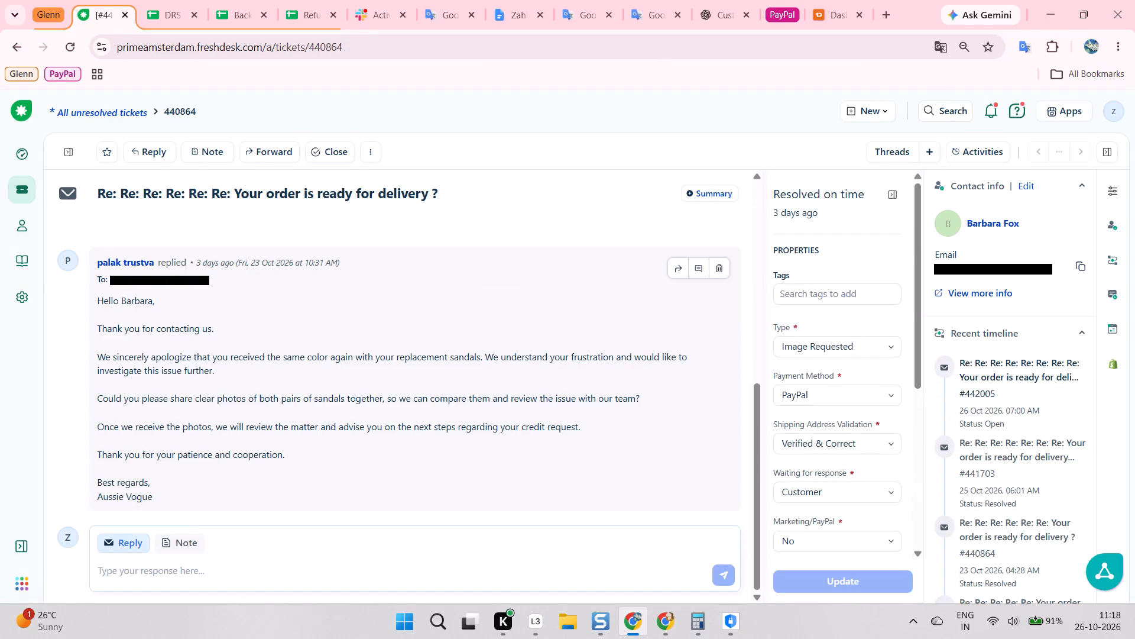
# Open the customer's full activity and look through the list of all their tickets.
pyautogui.scroll(-2, 1018, 344)
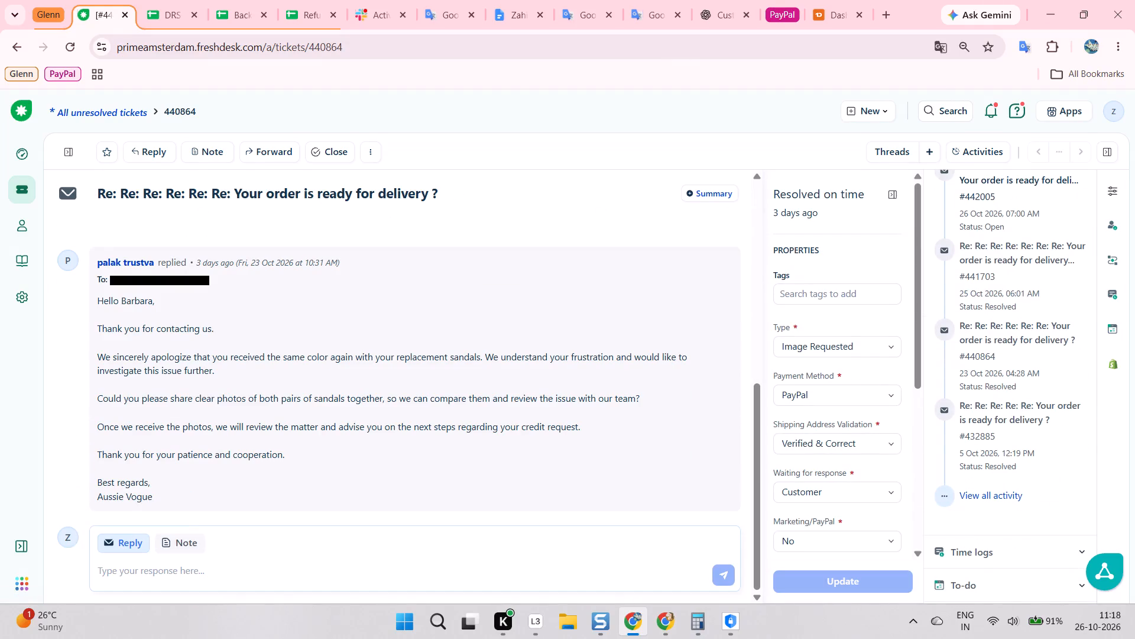
pyautogui.click(1003, 503)
pyautogui.click(1007, 496)
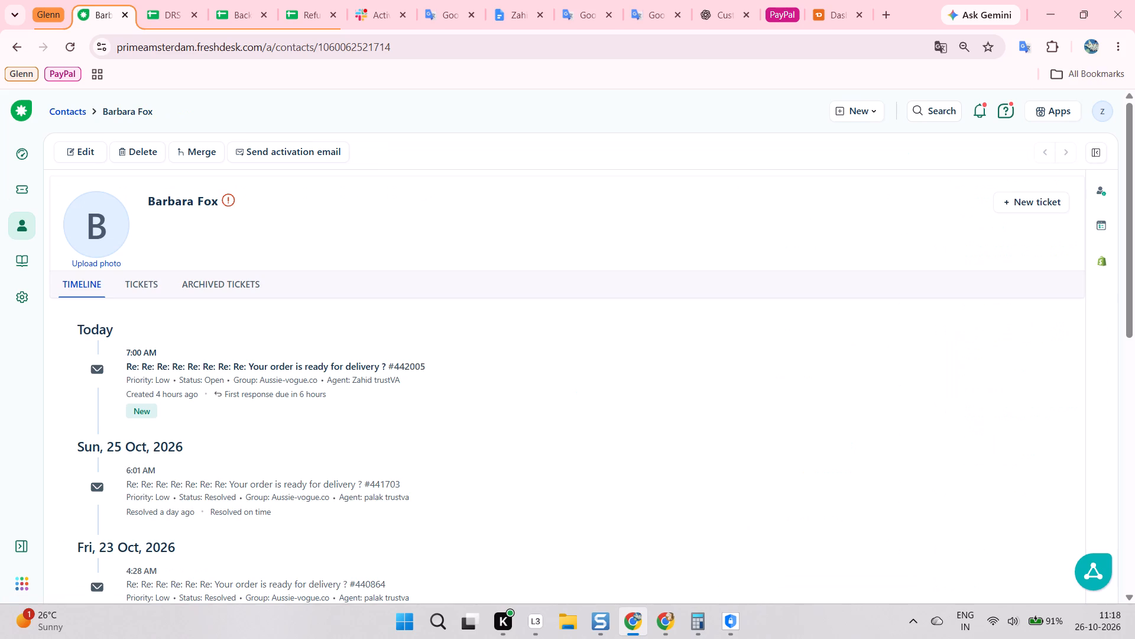
pyautogui.scroll(-2, 183, 311)
pyautogui.scroll(3, 149, 264)
pyautogui.click(133, 277)
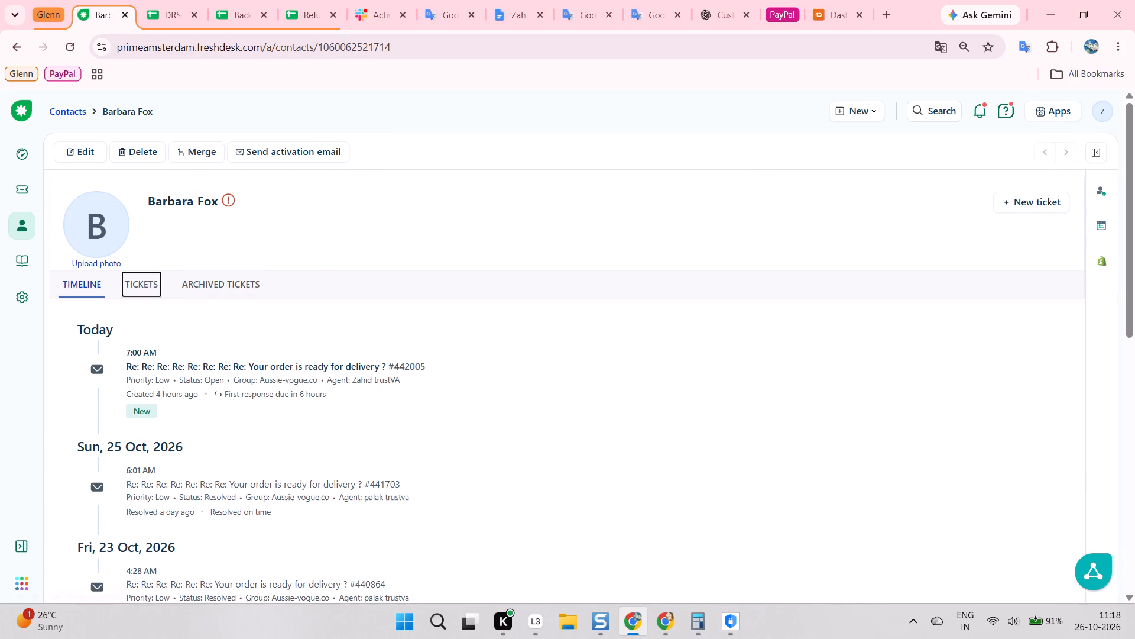
pyautogui.scroll(-2, 225, 306)
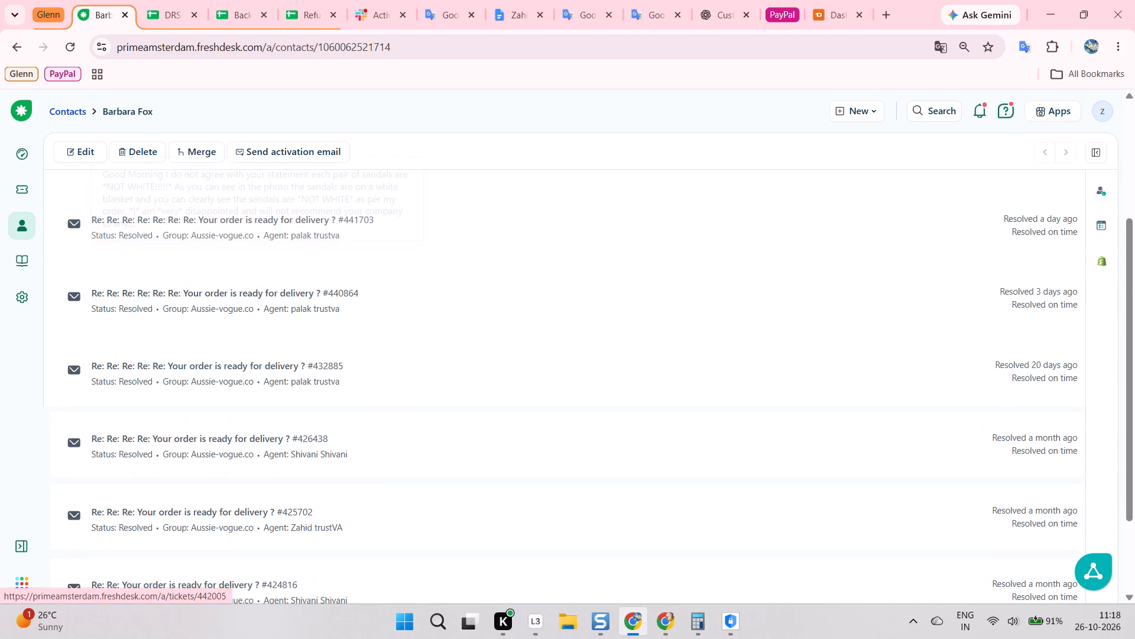
pyautogui.scroll(-5, 245, 309)
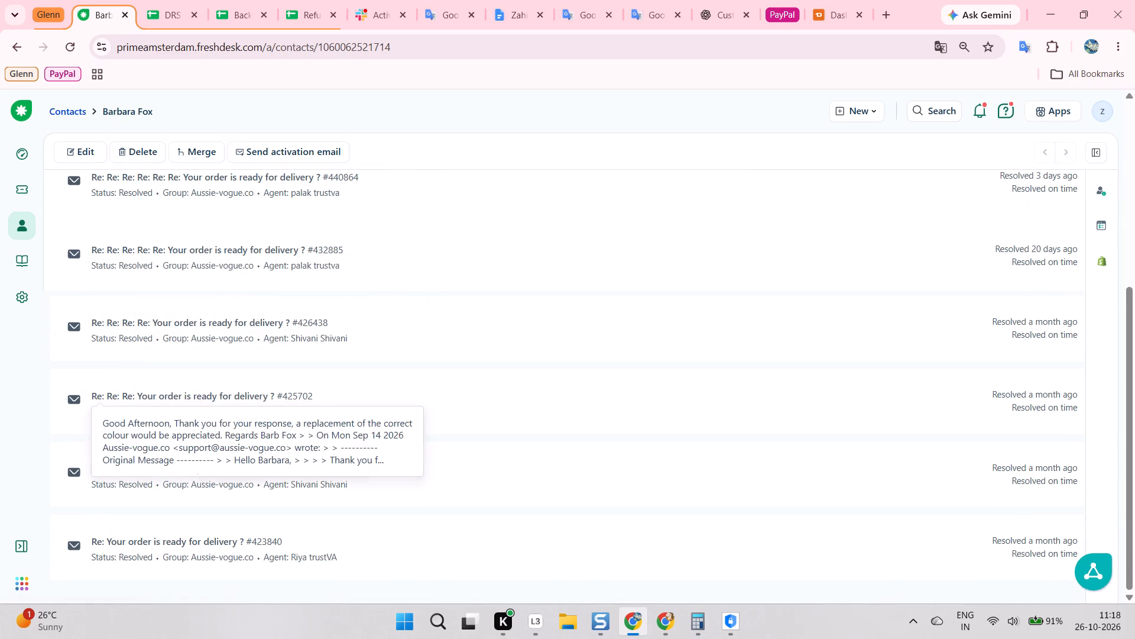
pyautogui.scroll(2, 324, 387)
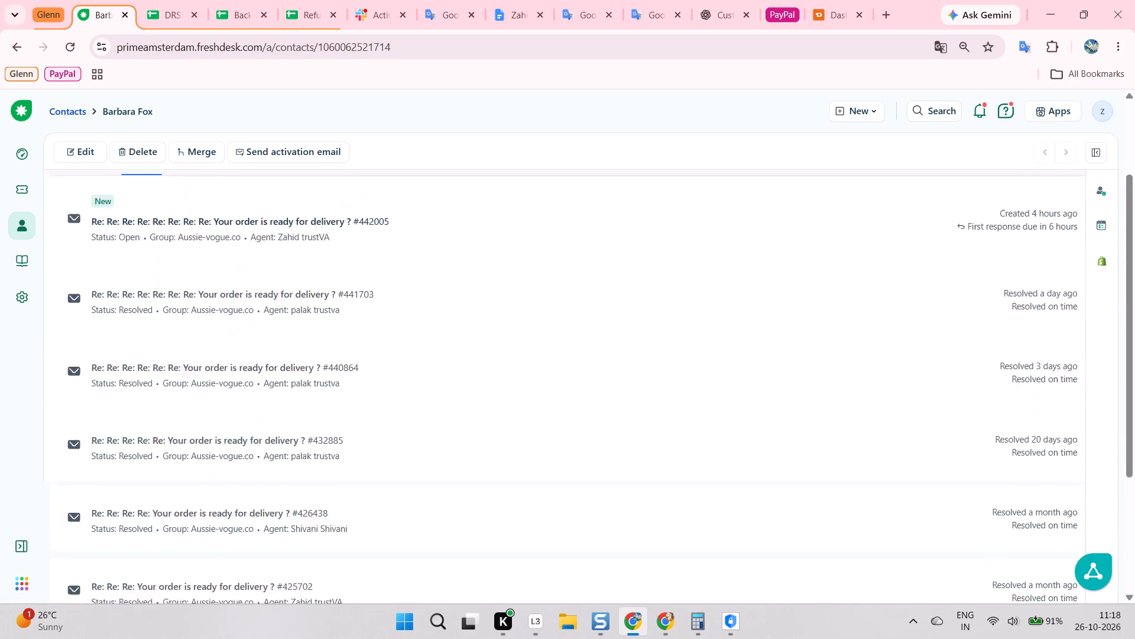
pyautogui.scroll(3, 231, 345)
pyautogui.click(212, 348)
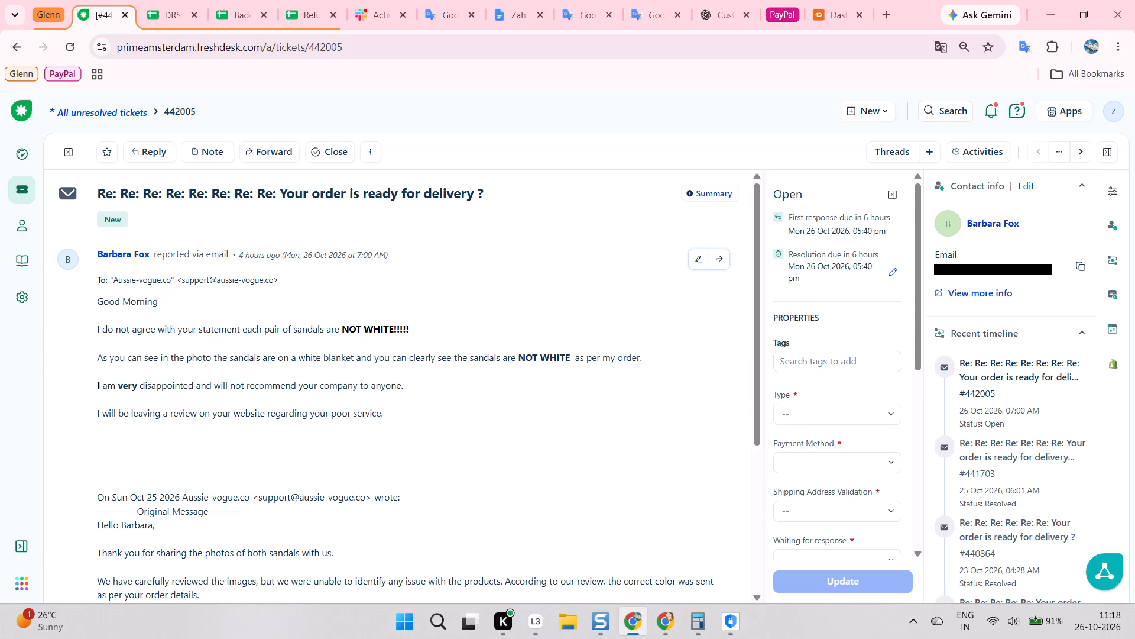
pyautogui.click(1081, 266)
pyautogui.scroll(1, 547, 302)
pyautogui.click(441, 286)
pyautogui.hotkey('alt', 'Tab')
pyautogui.click(254, 0)
pyautogui.click(360, 0)
pyautogui.scroll(5, 173, 80)
pyautogui.click(11, 116)
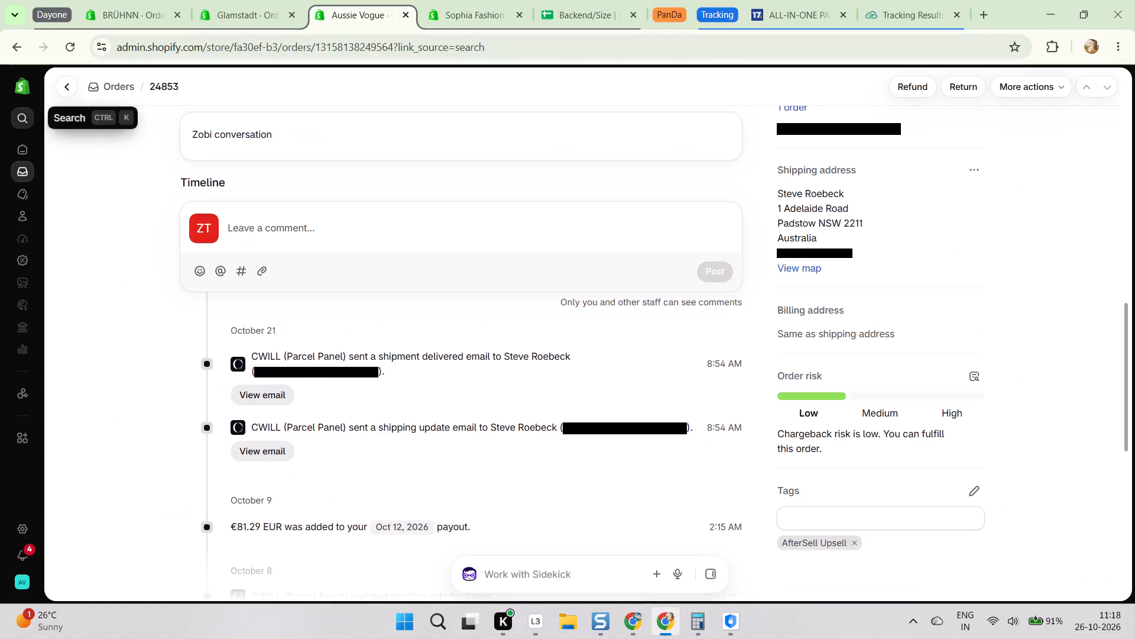
pyautogui.hotkey('ctrl', 'v')
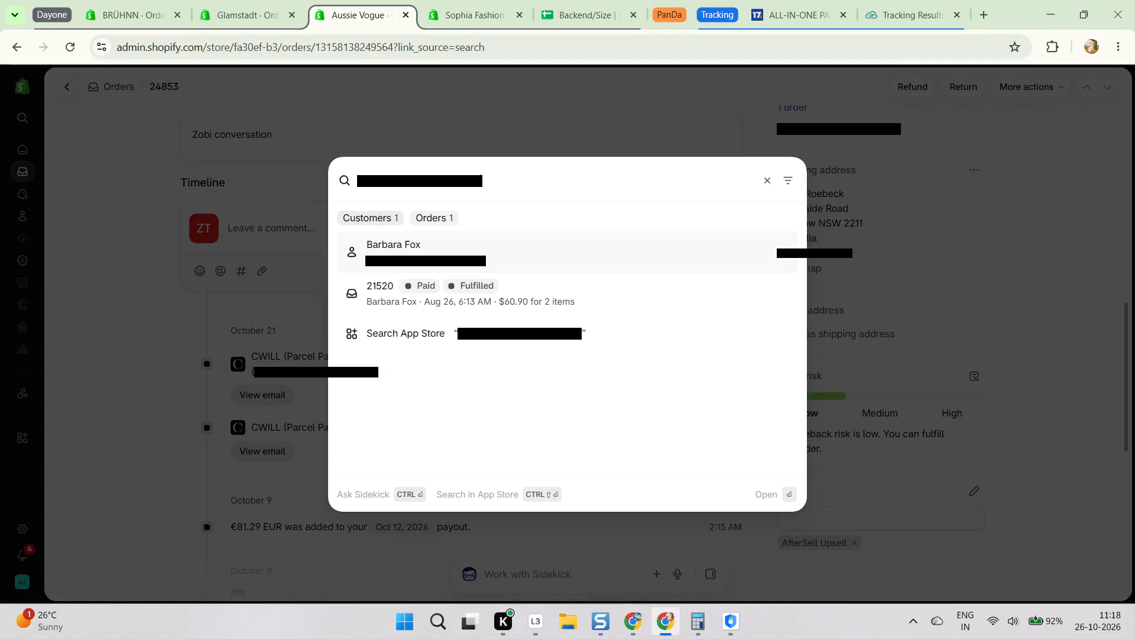
pyautogui.click(384, 282)
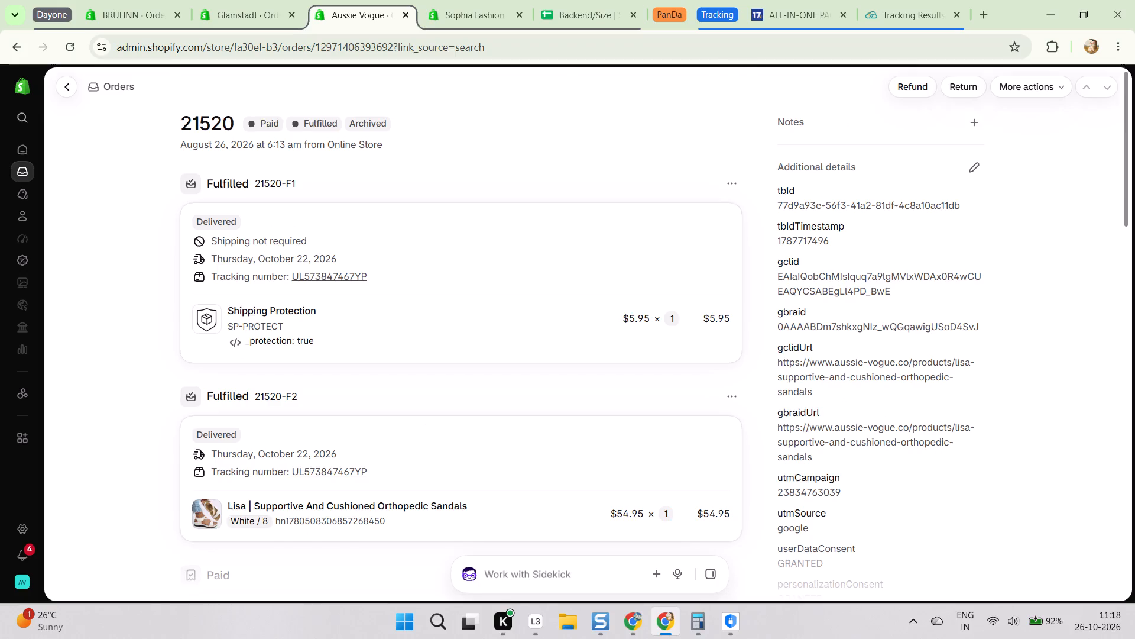
pyautogui.click(434, 247)
pyautogui.scroll(-3, 427, 262)
# Reread the customer's message in Freshdesk ticket 440864 about the replacement sandals, and return to the Shopify order.
pyautogui.hotkey('alt', 'Tab')
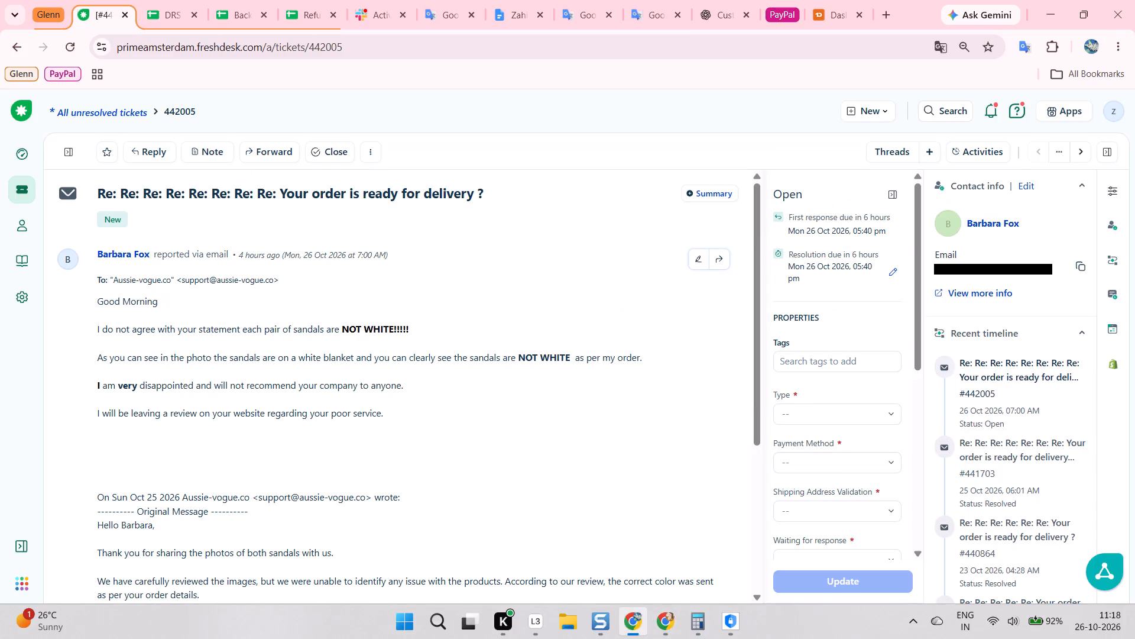
pyautogui.scroll(-2, 958, 364)
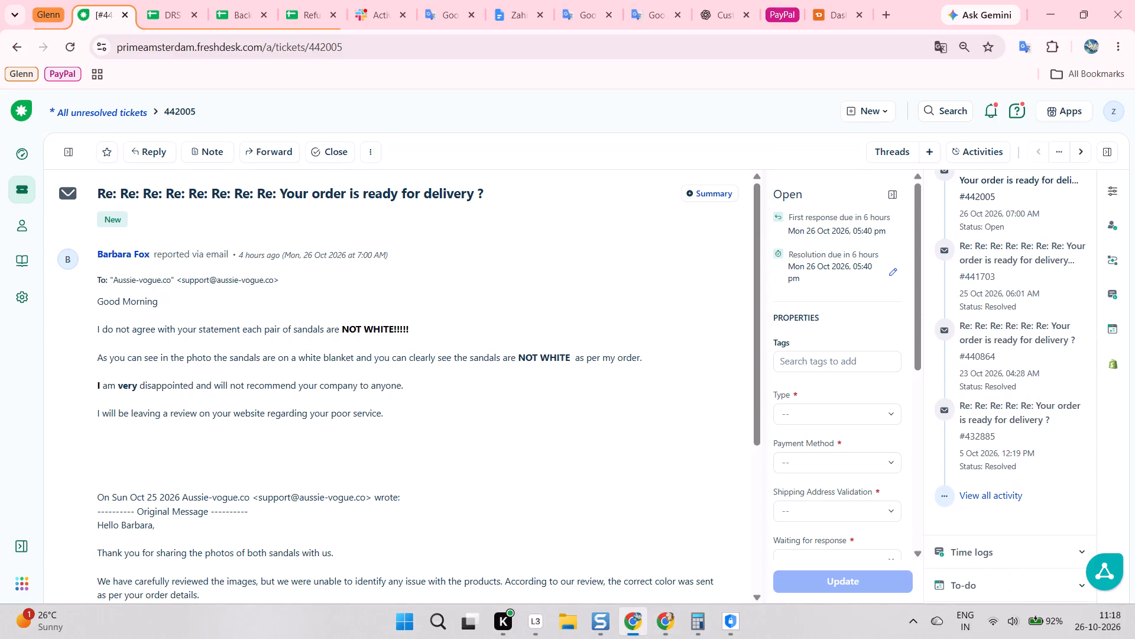
pyautogui.click(1019, 340)
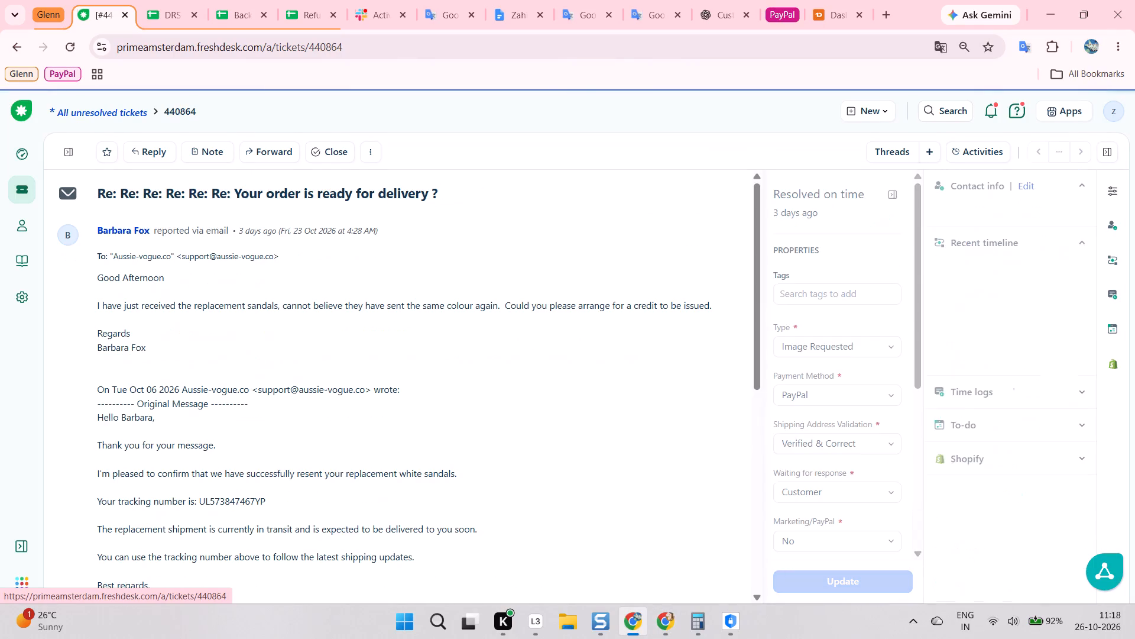
pyautogui.moveTo(444, 321); pyautogui.dragTo(453, 318)
pyautogui.scroll(1, 208, 333)
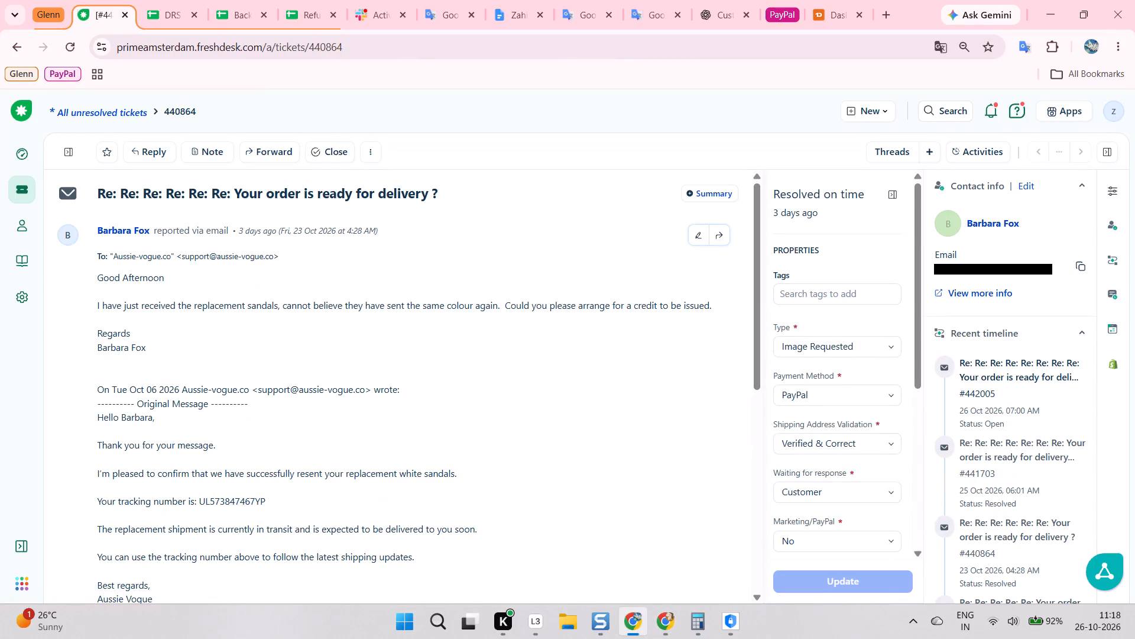
pyautogui.hotkey('alt', 'Tab')
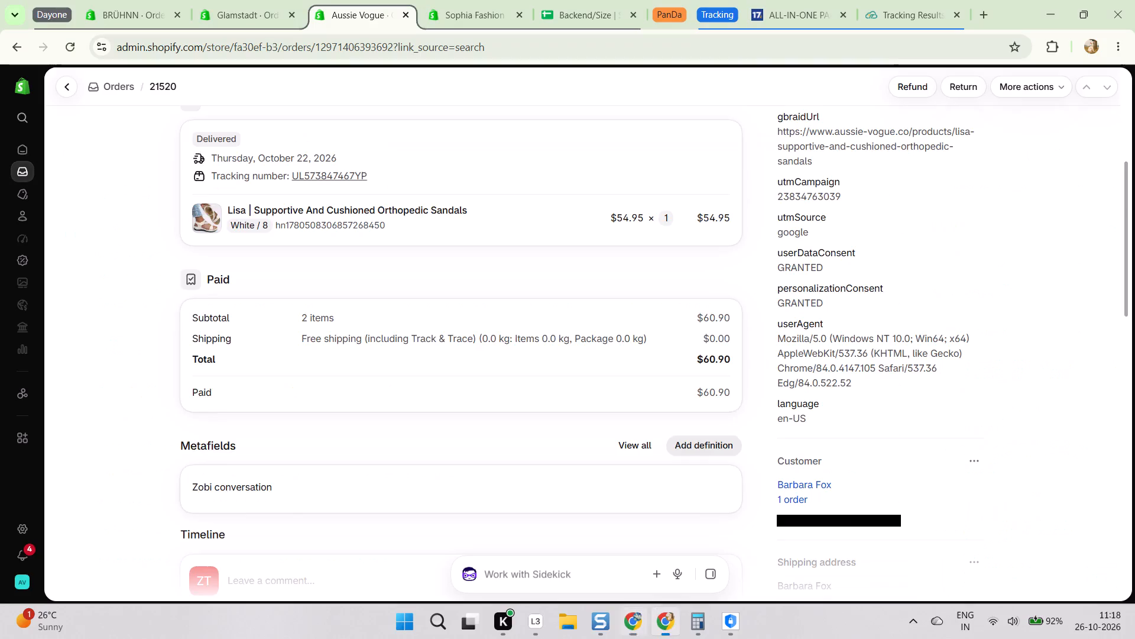
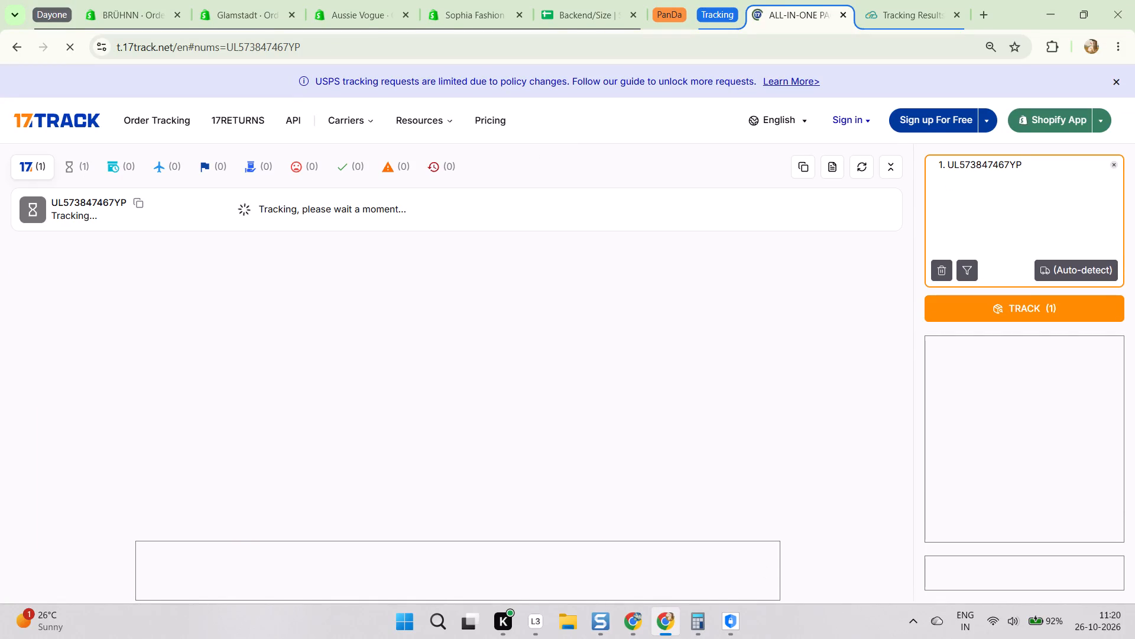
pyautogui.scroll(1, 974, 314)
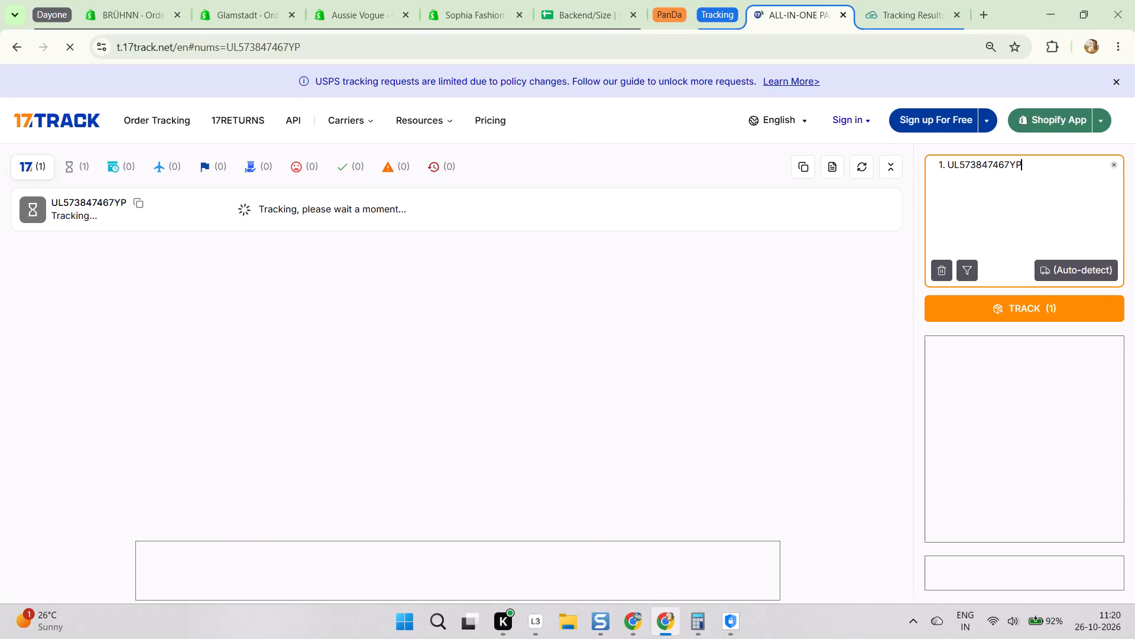
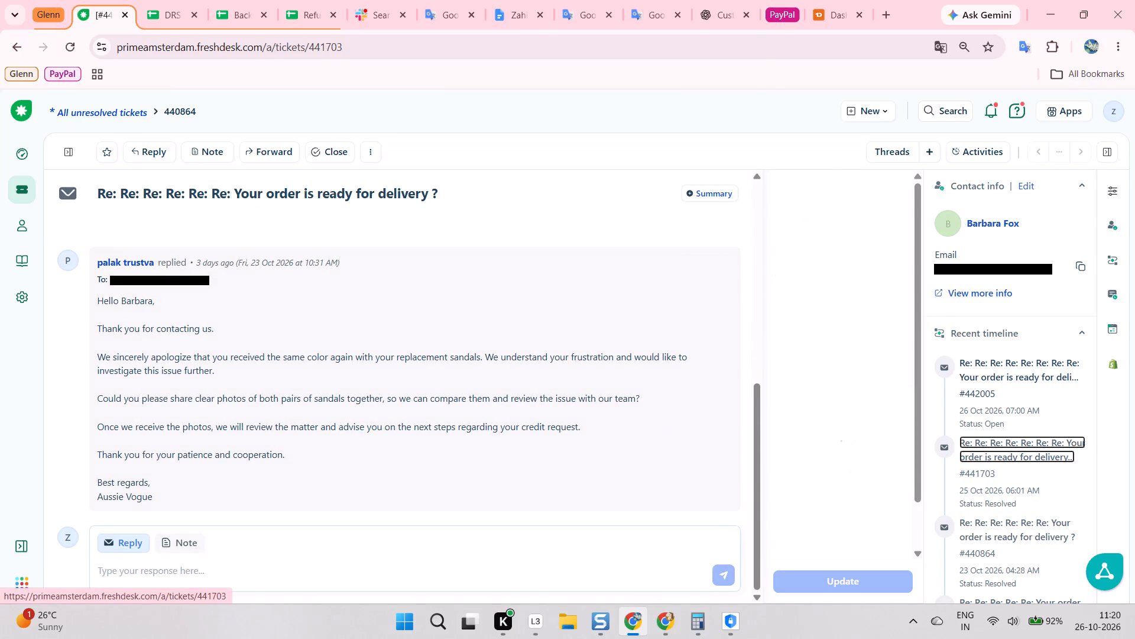
pyautogui.scroll(-1, 441, 376)
pyautogui.scroll(3, 268, 341)
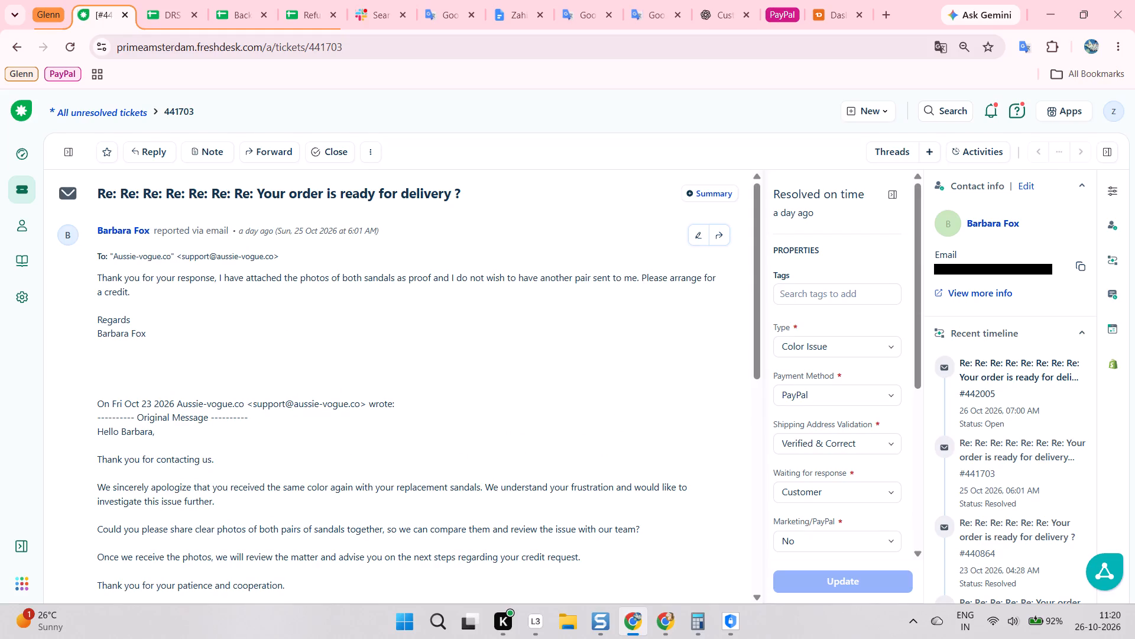
pyautogui.scroll(-6, 416, 318)
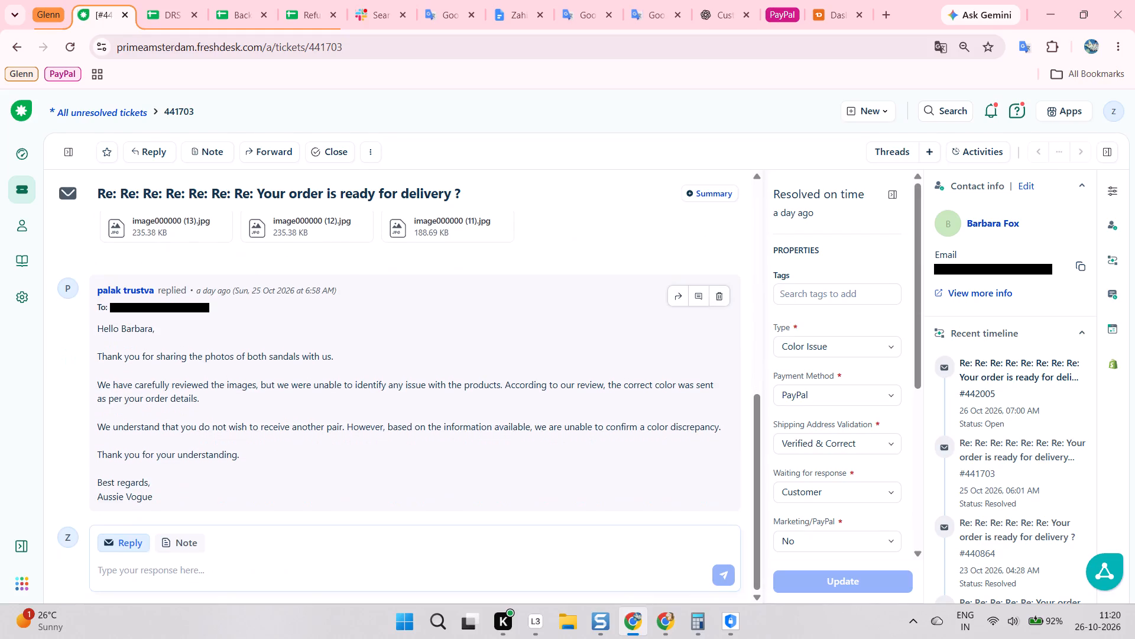
pyautogui.click(118, 215)
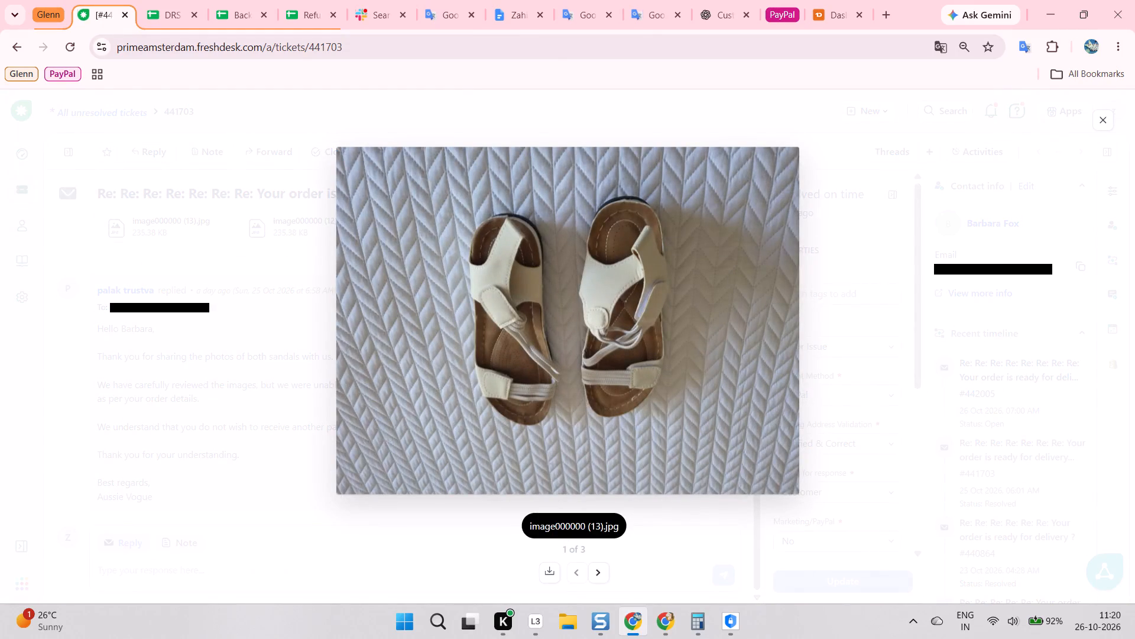
pyautogui.click(602, 572)
pyautogui.click(602, 572)
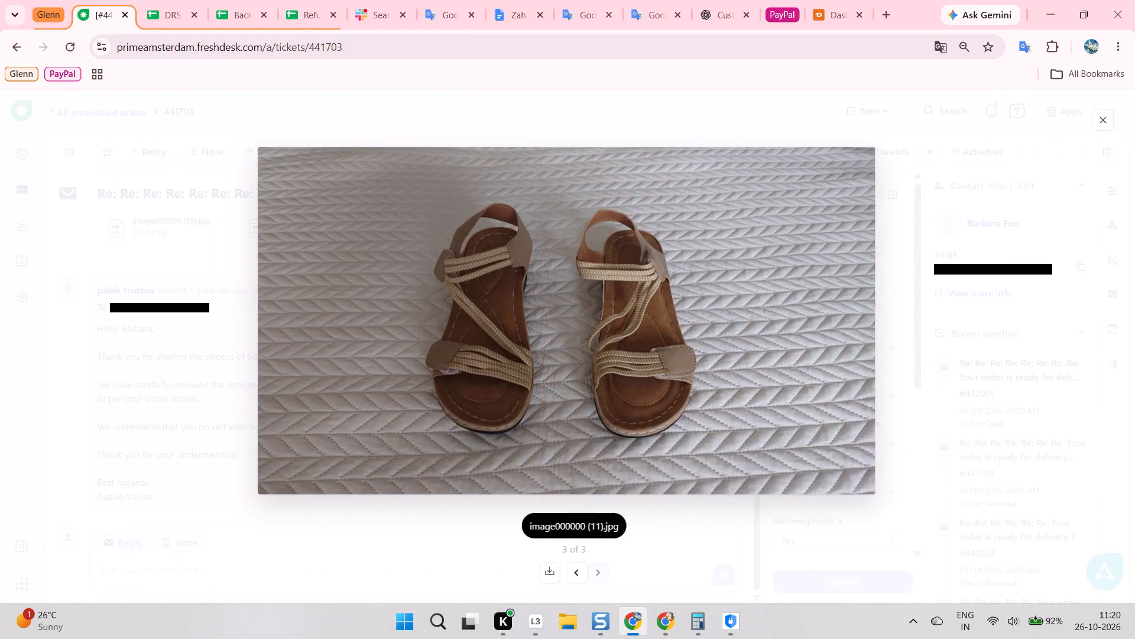
pyautogui.click(602, 572)
pyautogui.click(578, 576)
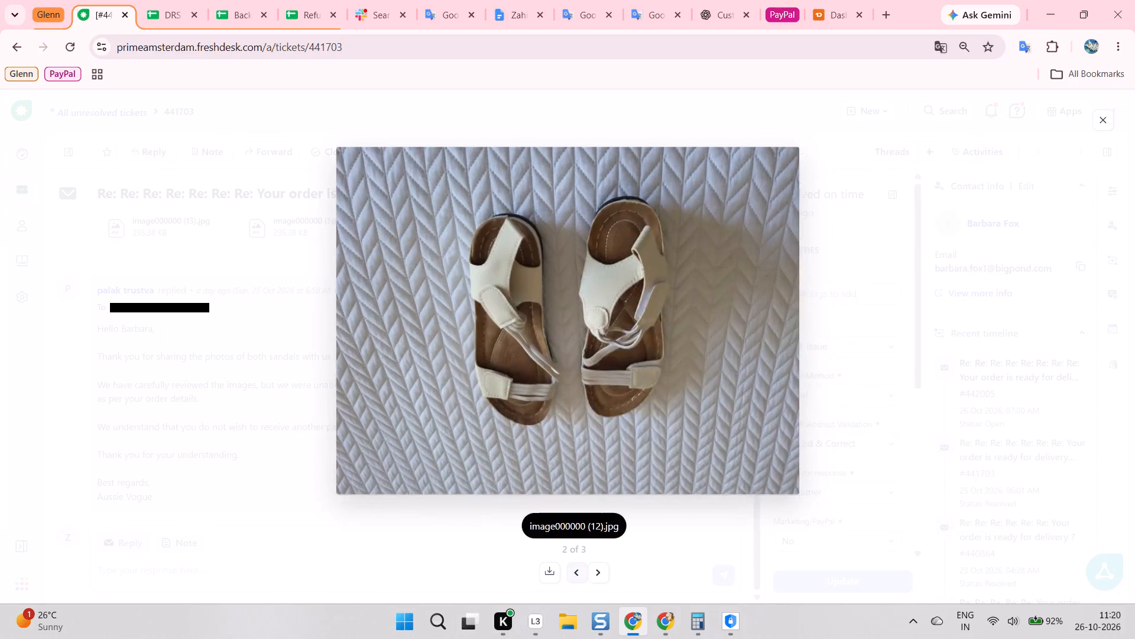
pyautogui.click(578, 576)
pyautogui.click(275, 408)
pyautogui.scroll(-1, 350, 392)
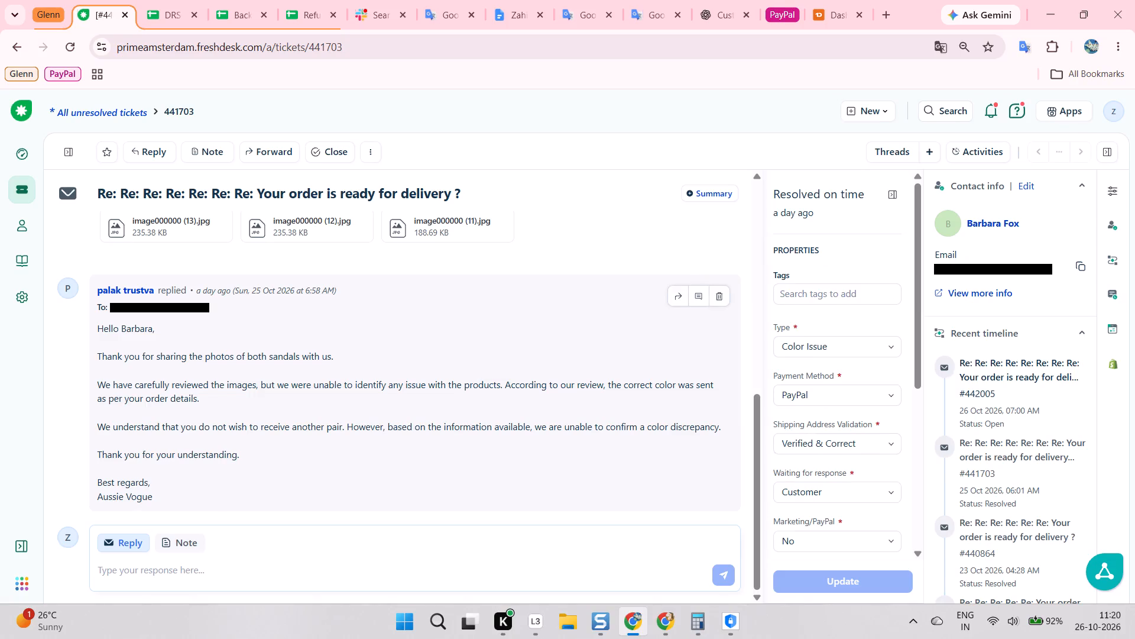
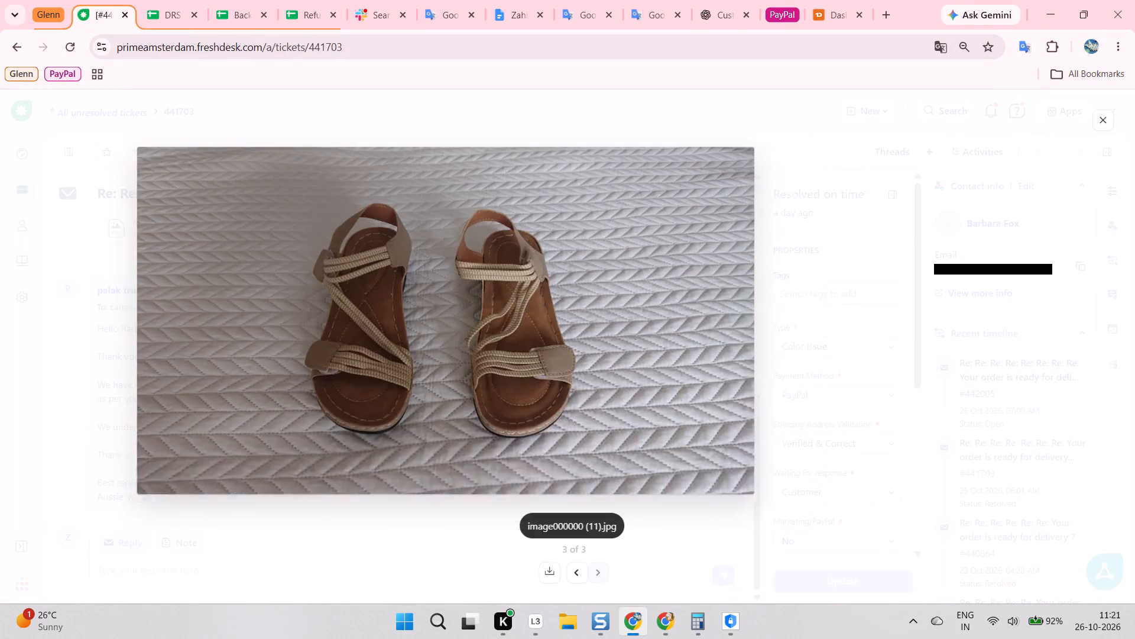
# Compare the second sandal photo in ticket 441703 with the White / 8 product image in the Shopify order.
pyautogui.click(573, 569)
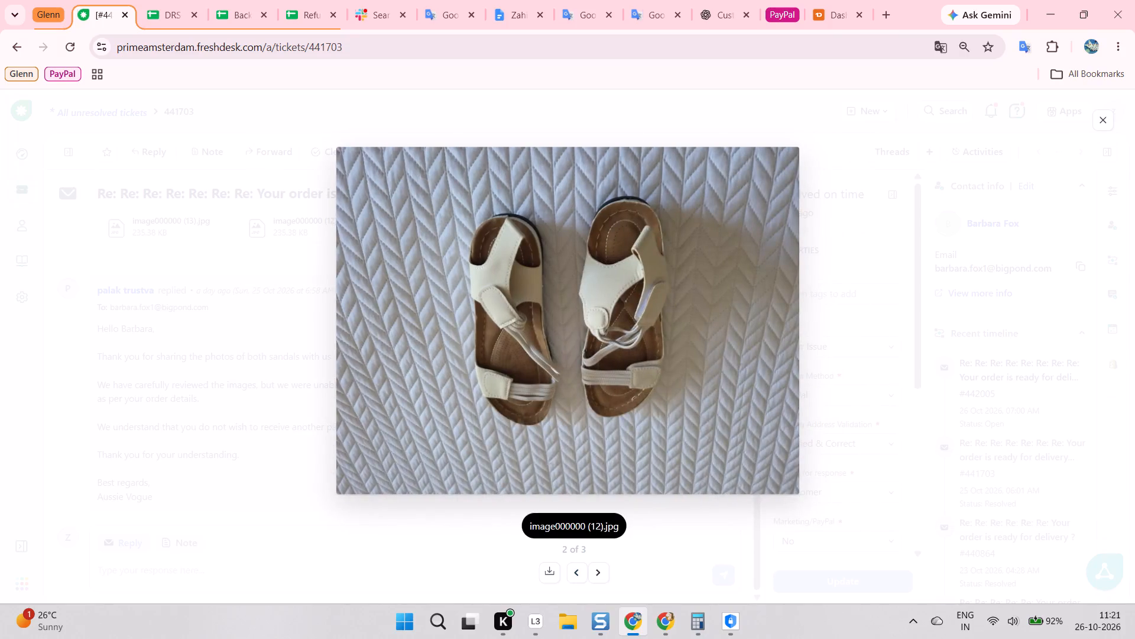
pyautogui.hotkey('alt', 'Tab')
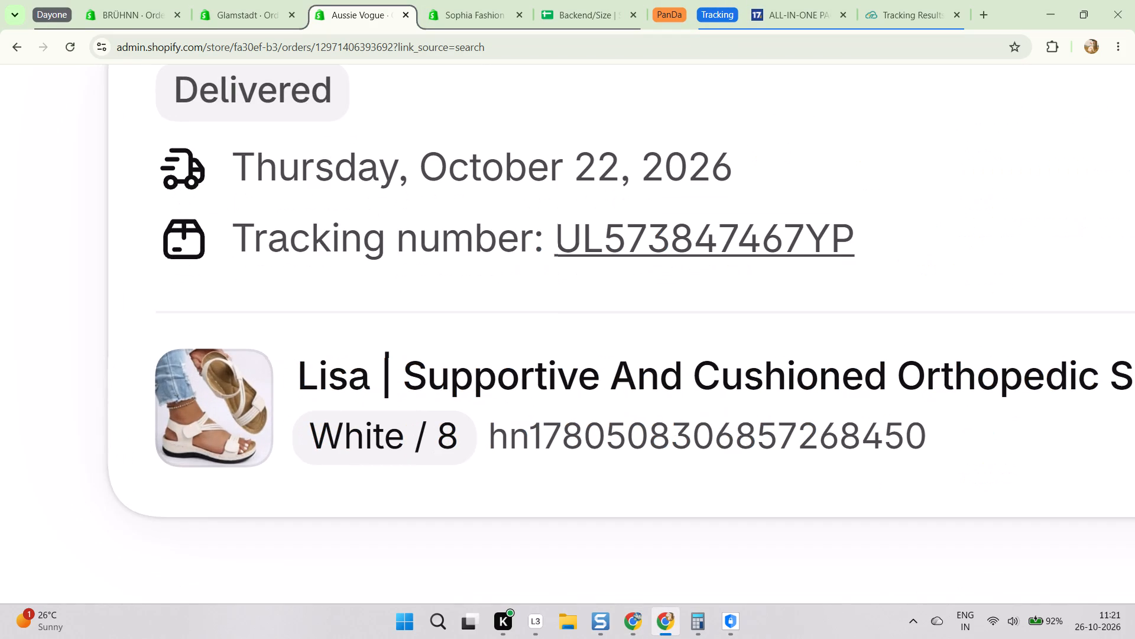
pyautogui.hotkey('alt', 'Tab')
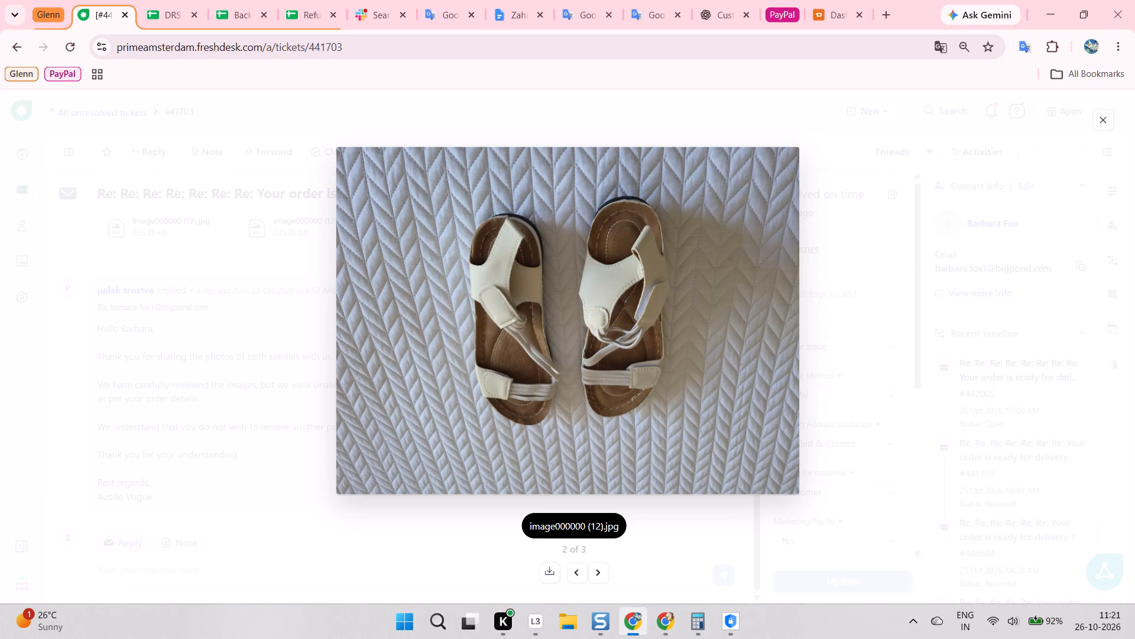
pyautogui.hotkey('alt', 'Tab')
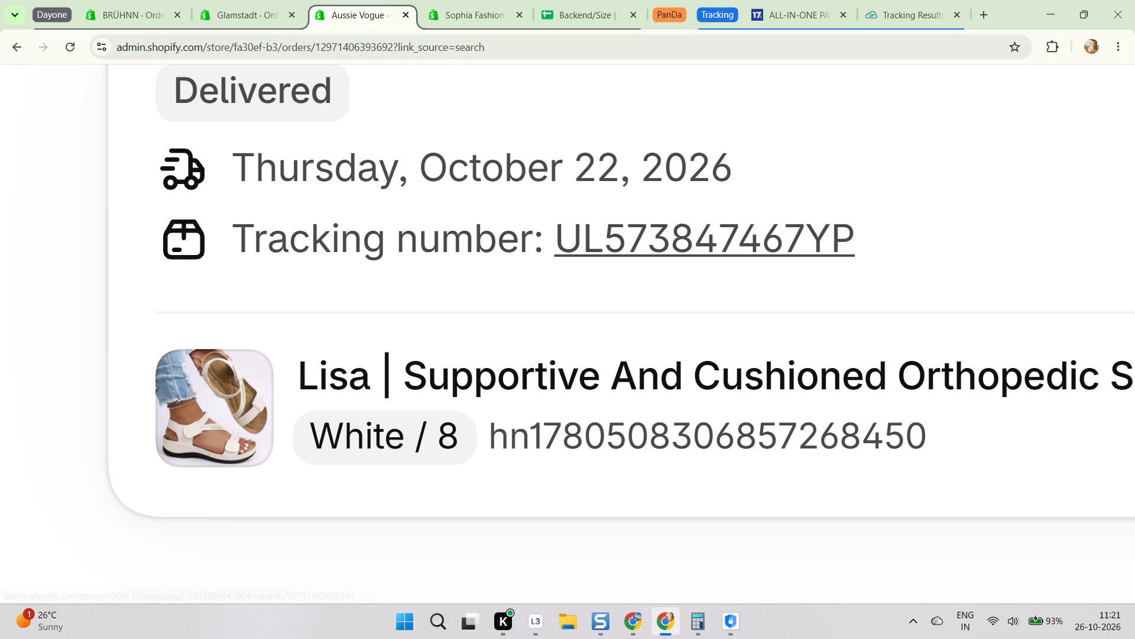
pyautogui.hotkey('alt', 'Tab')
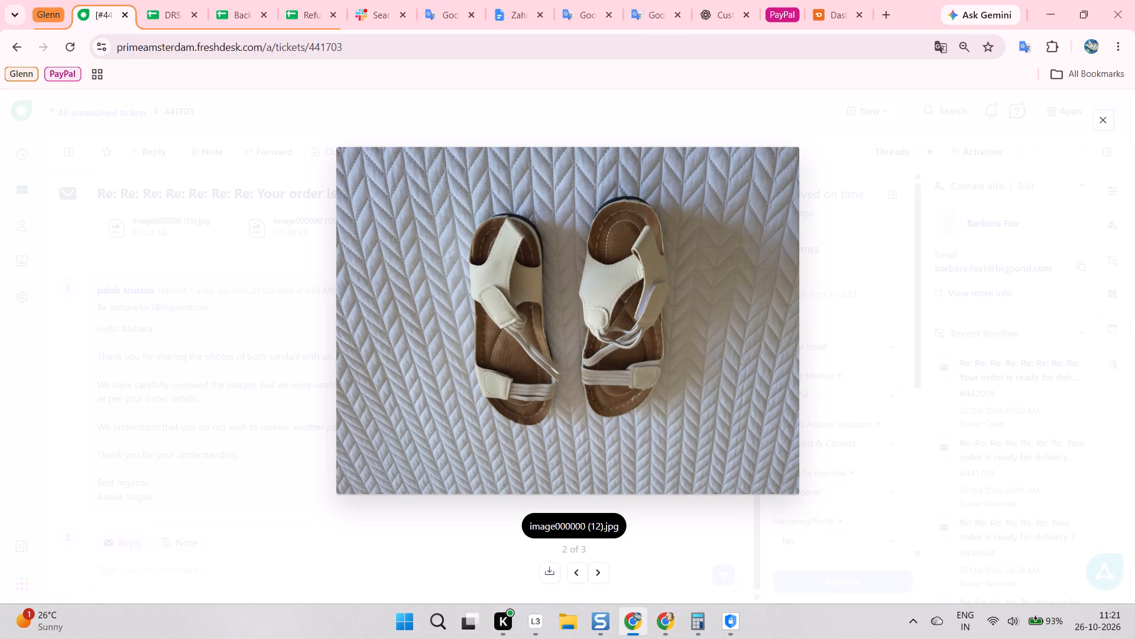
pyautogui.hotkey('alt', 'Tab')
pyautogui.hotkey('alt', 'Tab')
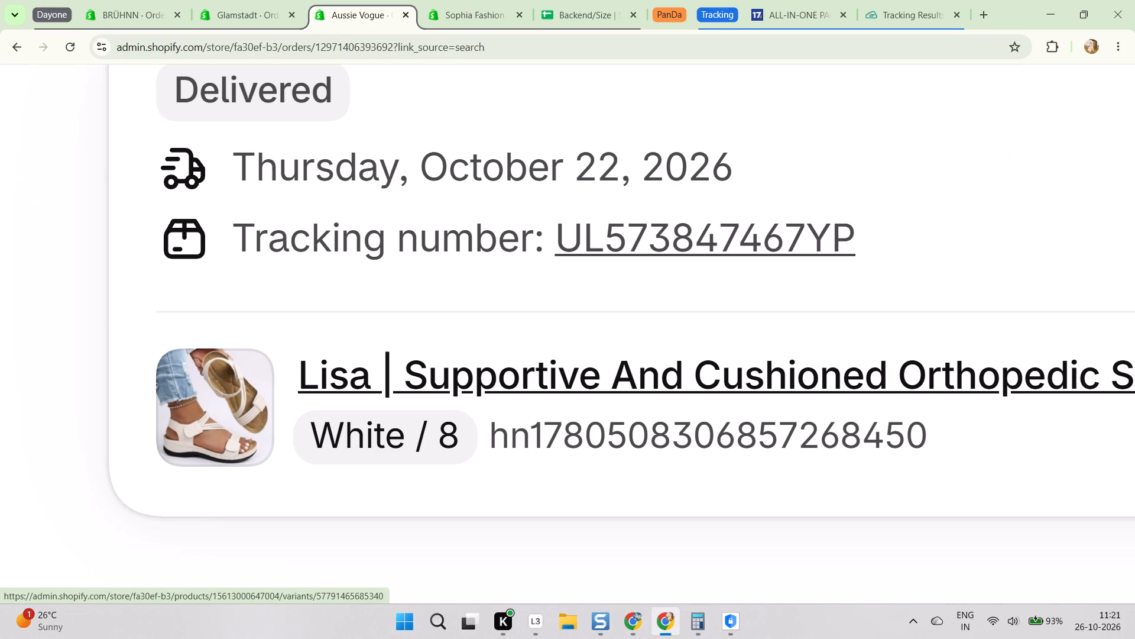
pyautogui.click(247, 332)
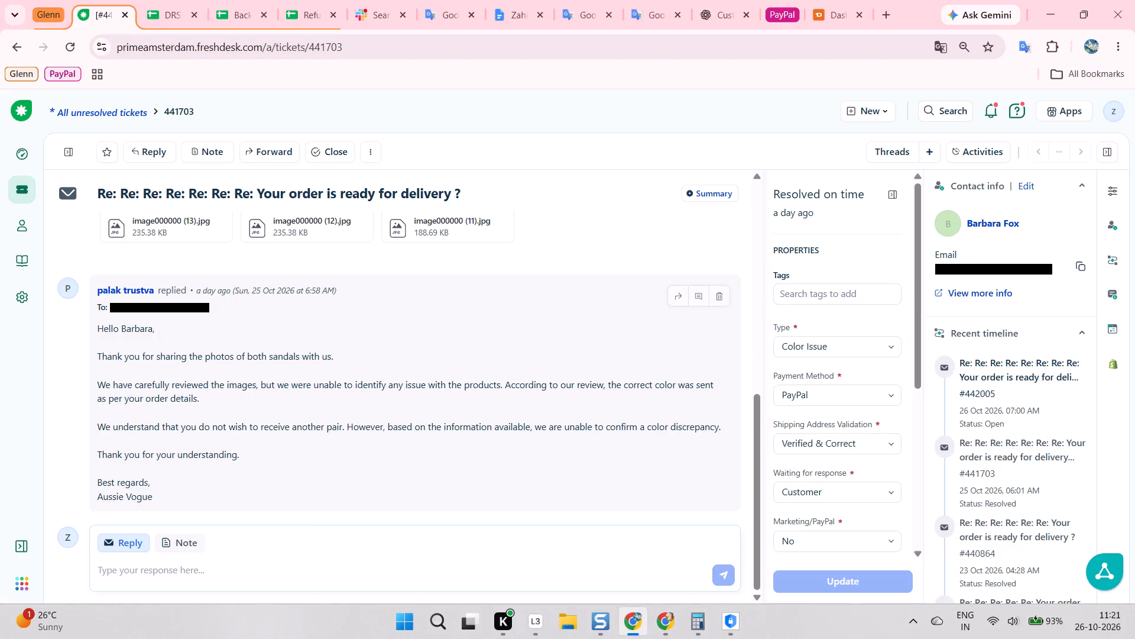
# Open ticket 442005 from the customer's recent timeline and read the latest message and quoted support reply.
pyautogui.scroll(1, 1058, 402)
pyautogui.click(1010, 357)
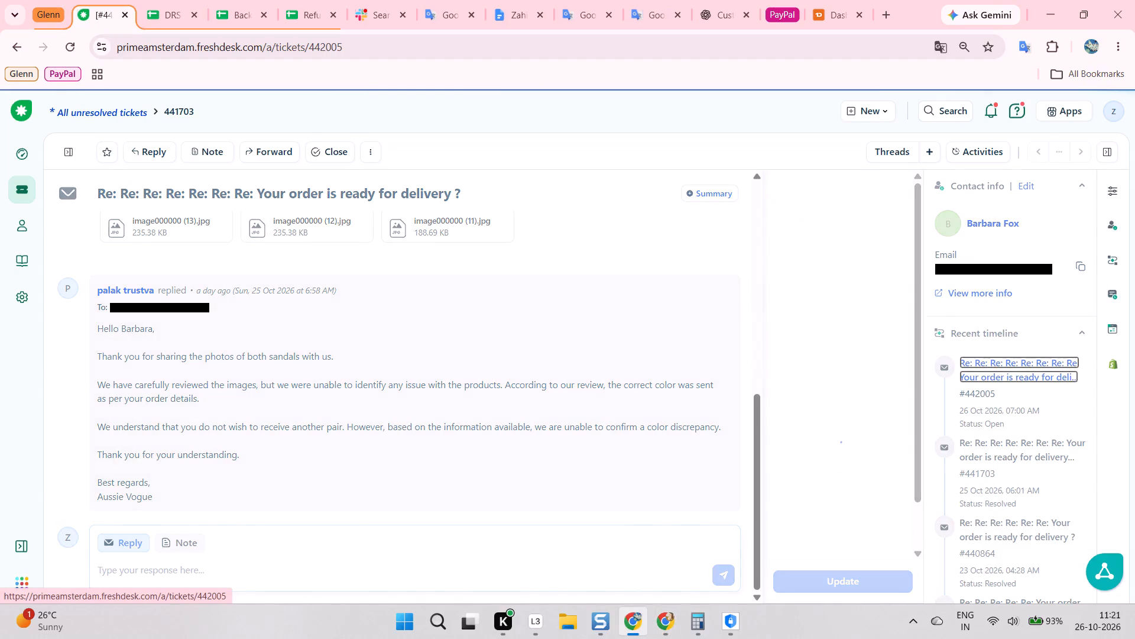
pyautogui.scroll(5, 407, 309)
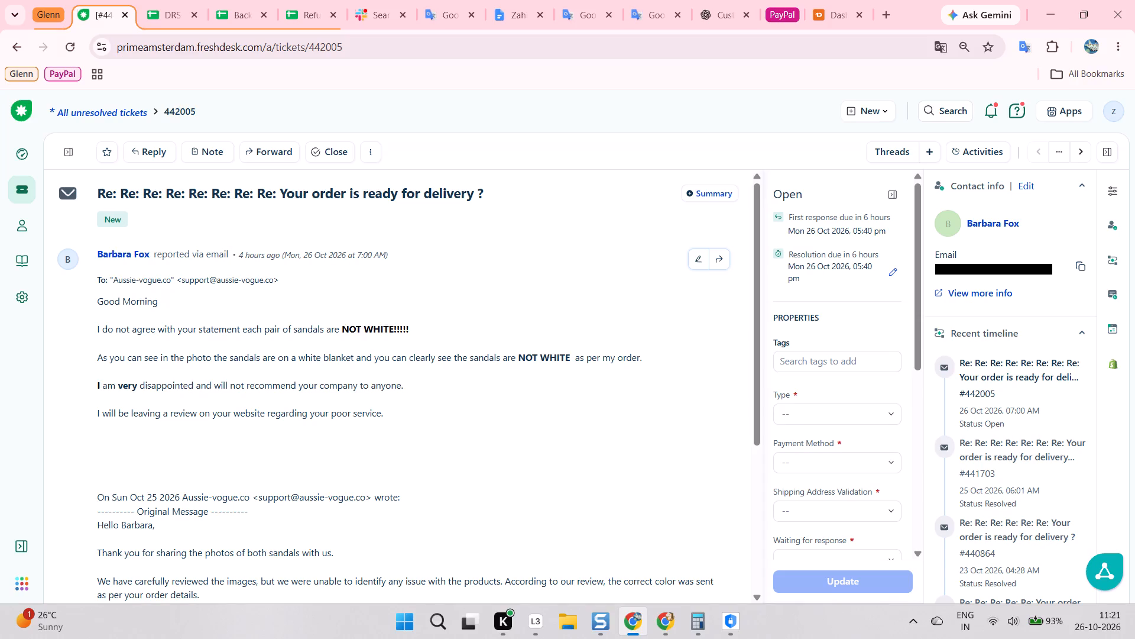
pyautogui.scroll(-11, 277, 380)
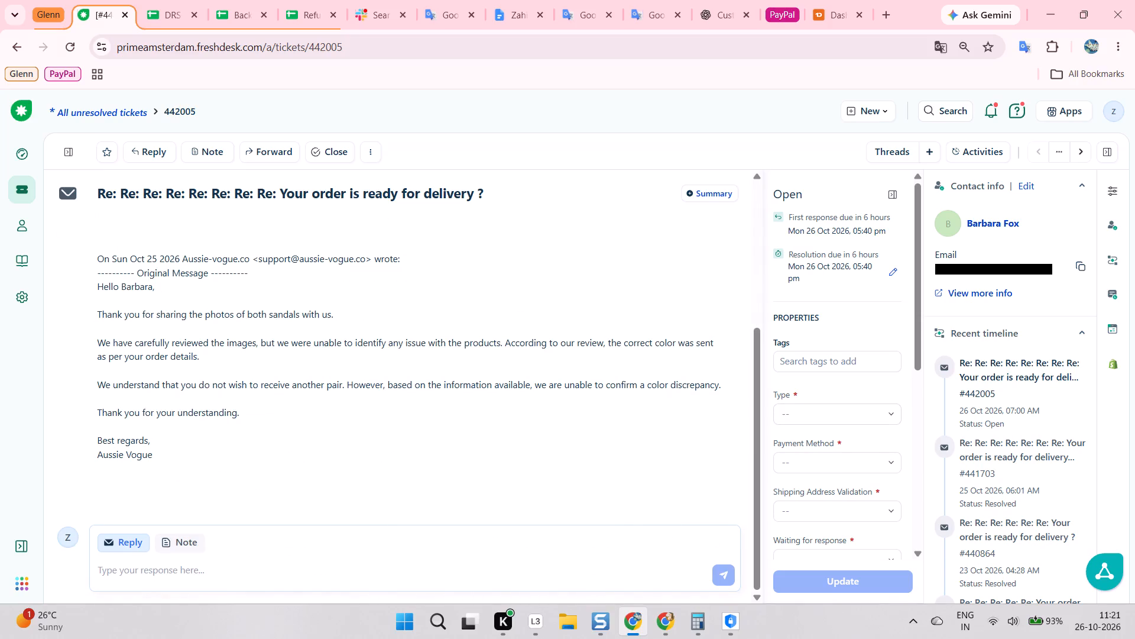
pyautogui.hotkey('alt', 'Tab')
pyautogui.scroll(3, 505, 324)
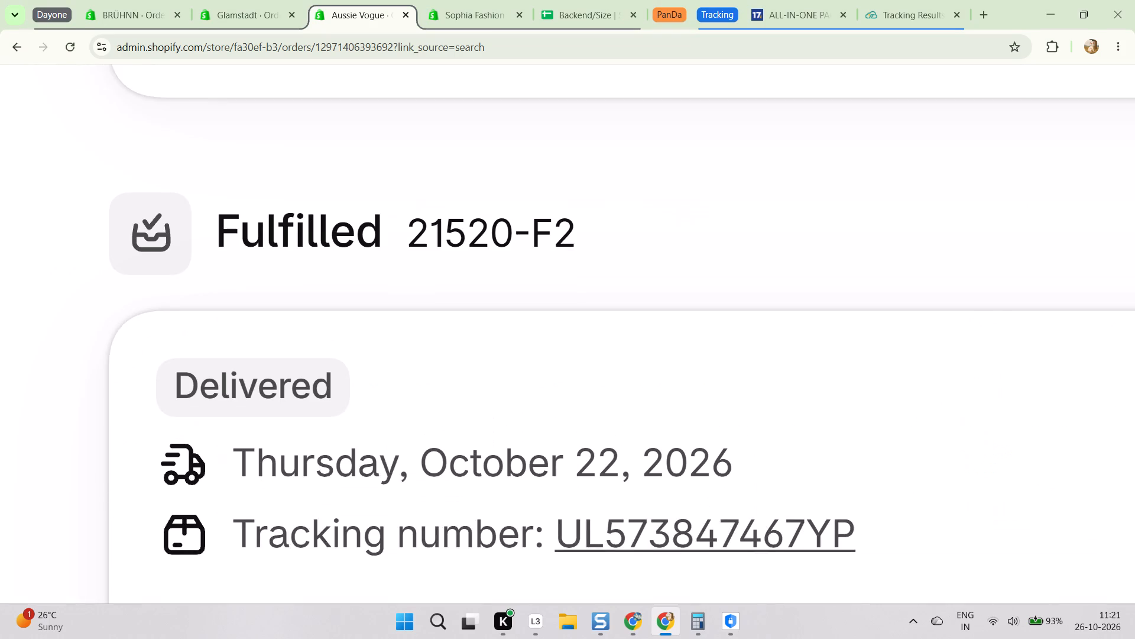
pyautogui.scroll(-4, 267, 398)
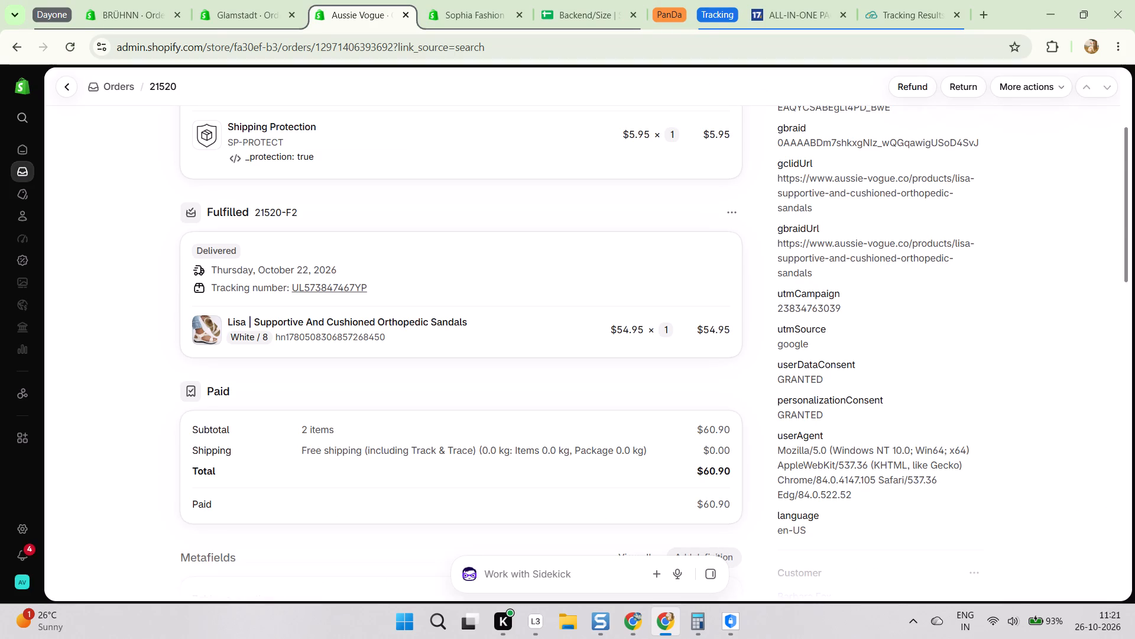
pyautogui.click(346, 324)
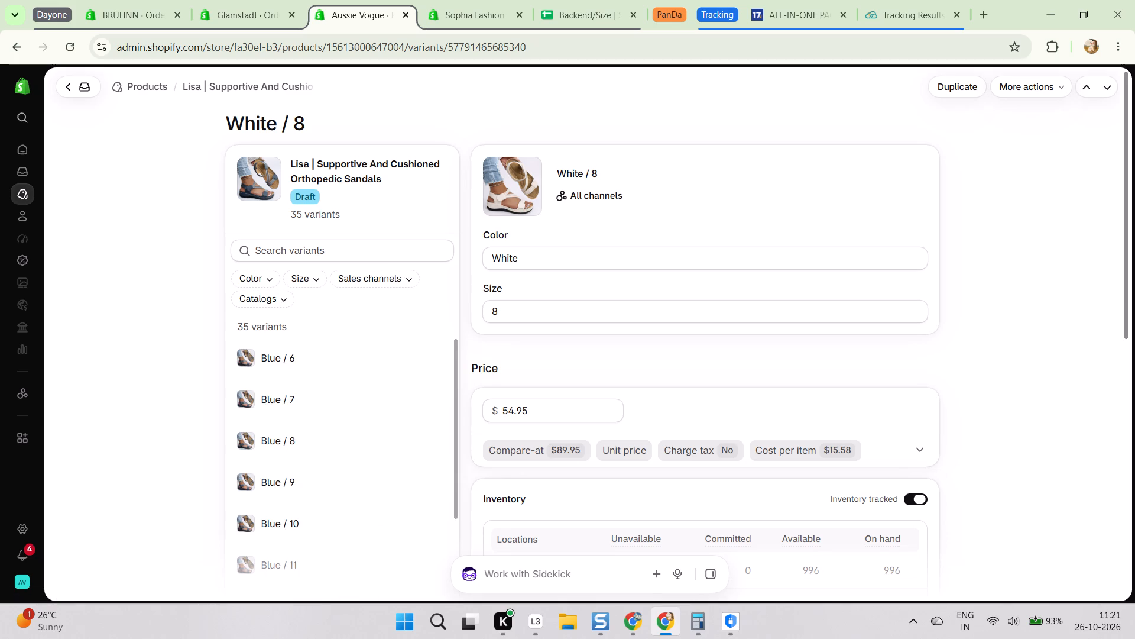
pyautogui.scroll(-12, 576, 327)
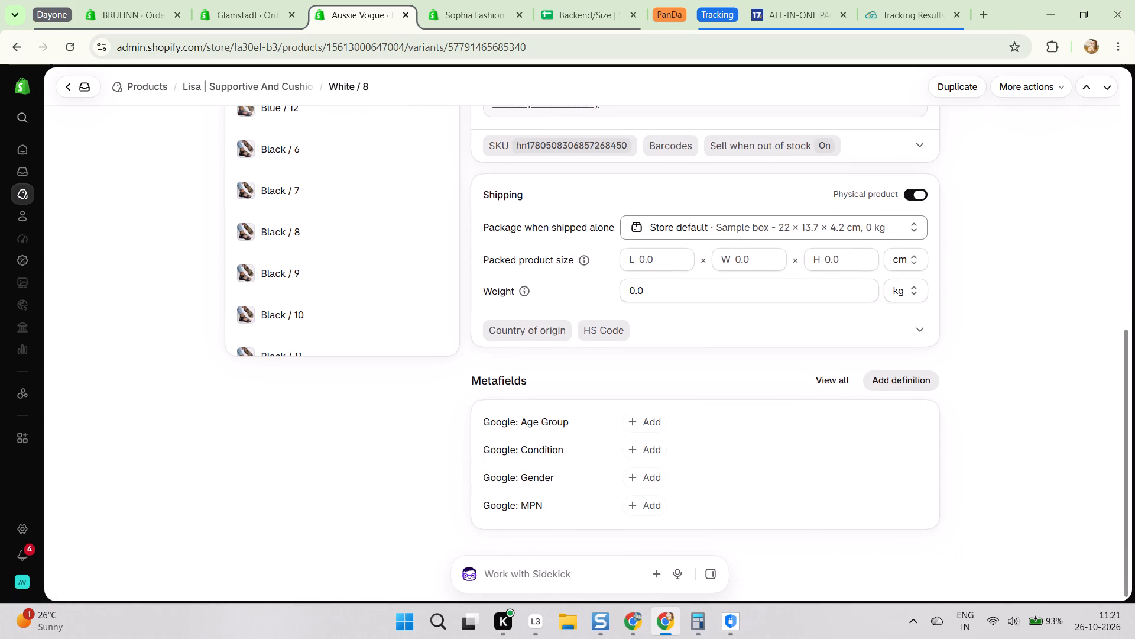
pyautogui.scroll(-13, 577, 367)
pyautogui.scroll(14, 545, 386)
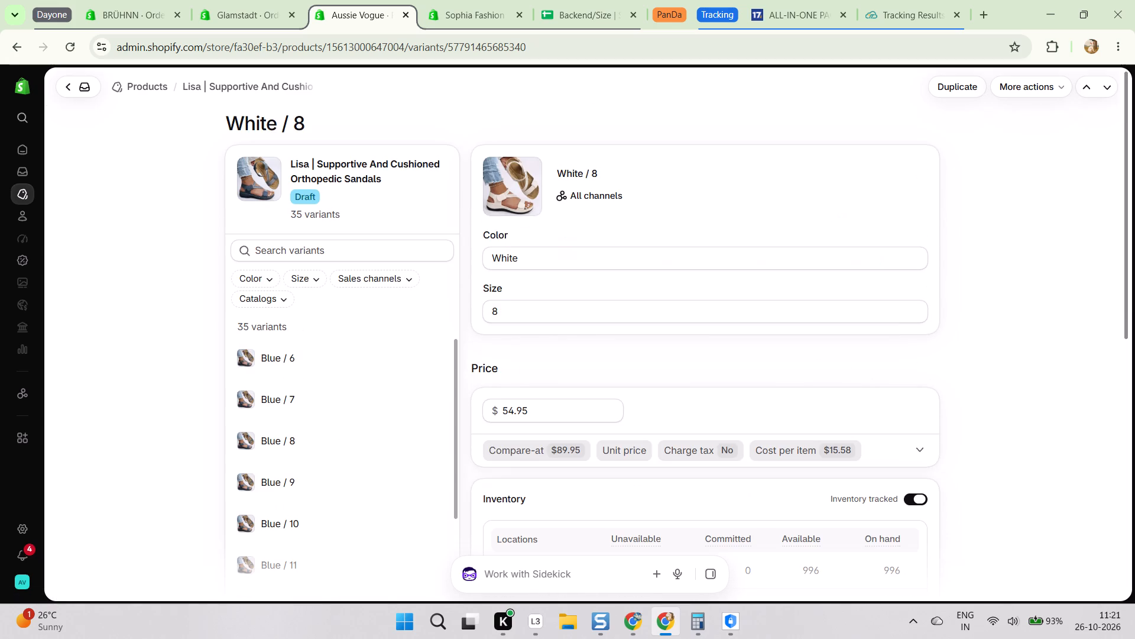
pyautogui.click(508, 205)
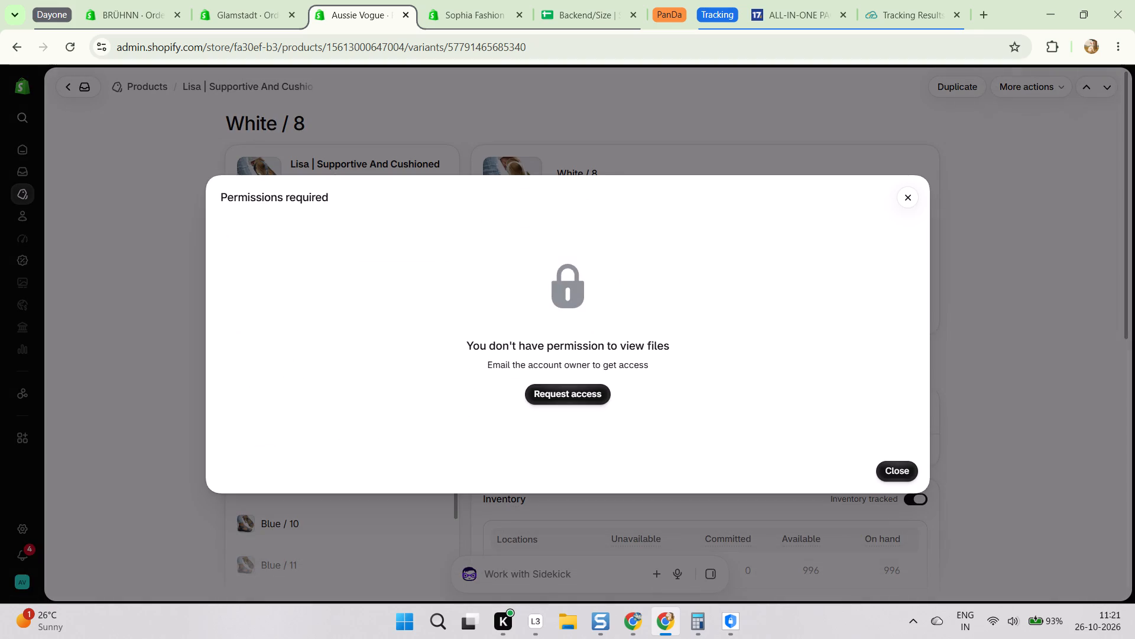
pyautogui.click(900, 202)
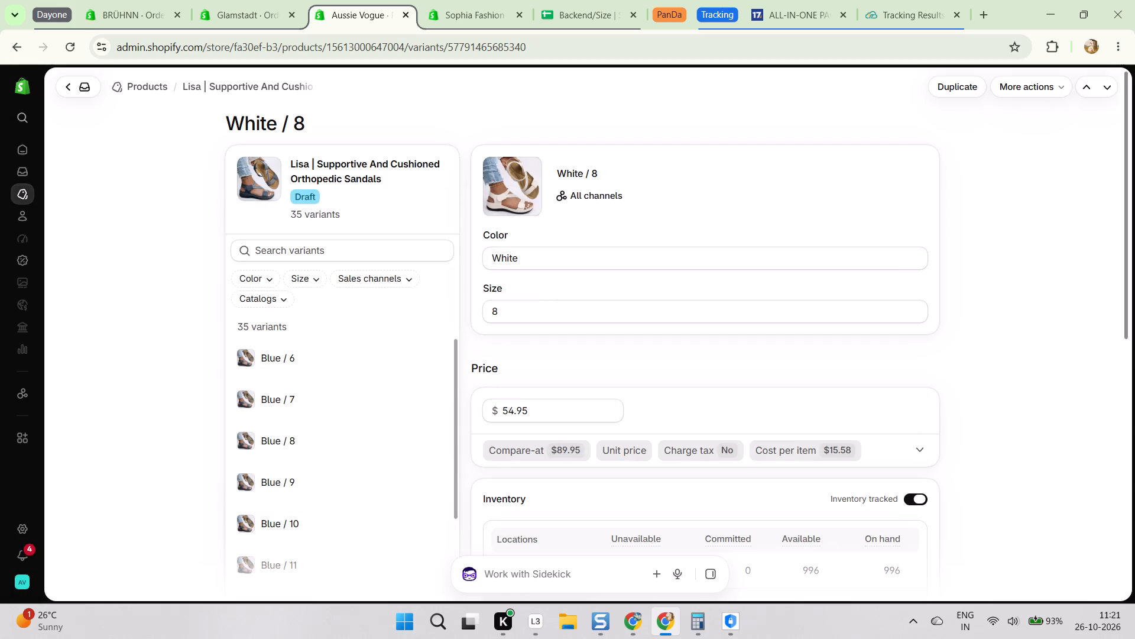
# Capture the enlarged White / 8 sandal product image with Snagit as a 402 x 396 px screenshot.
pyautogui.scroll(2, 533, 223)
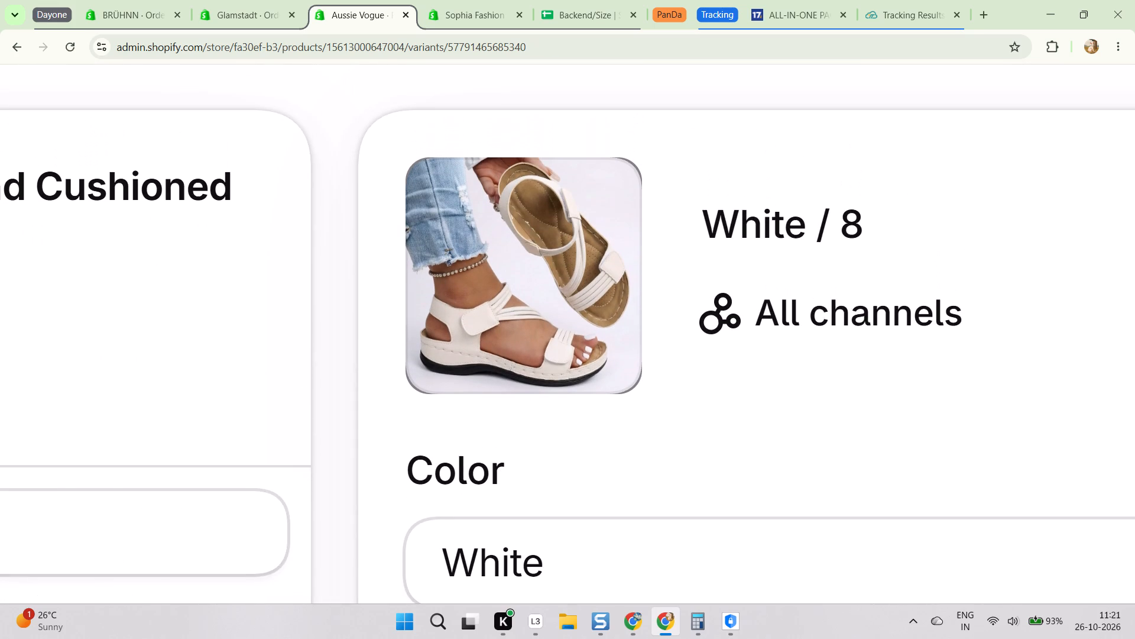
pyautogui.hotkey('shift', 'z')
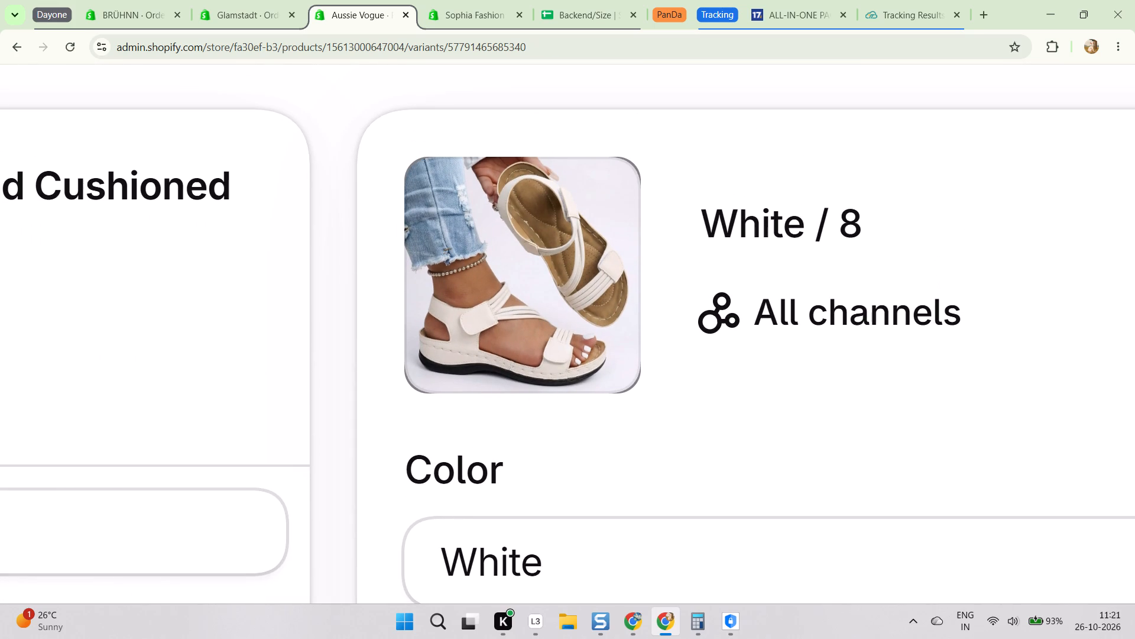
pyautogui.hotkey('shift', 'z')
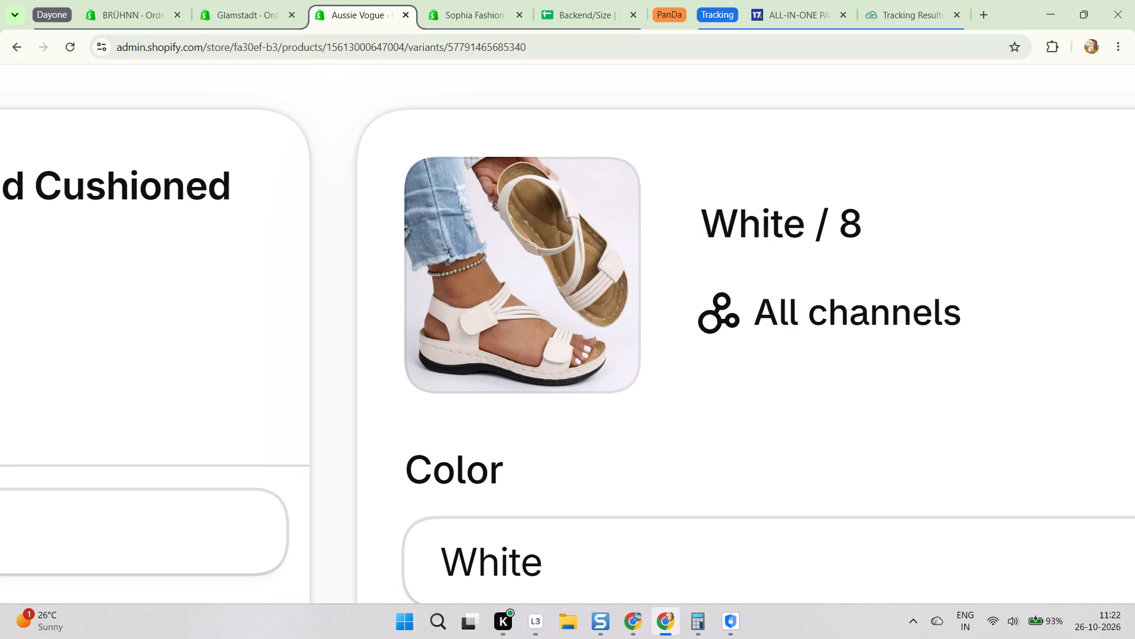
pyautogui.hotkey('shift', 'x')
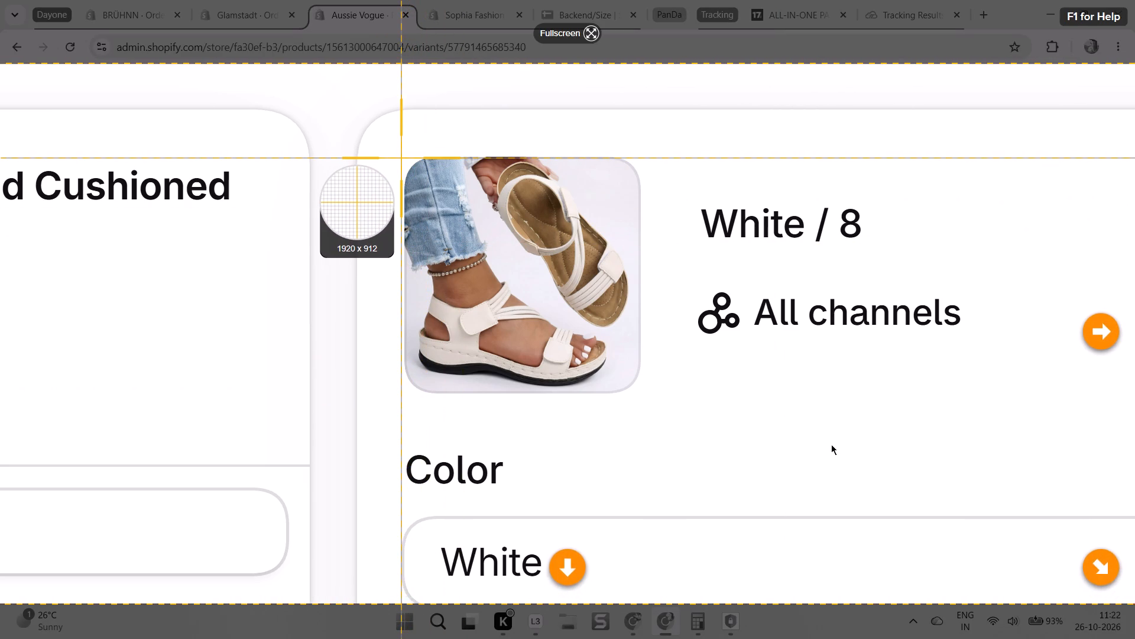
pyautogui.moveTo(404, 157); pyautogui.dragTo(643, 376)
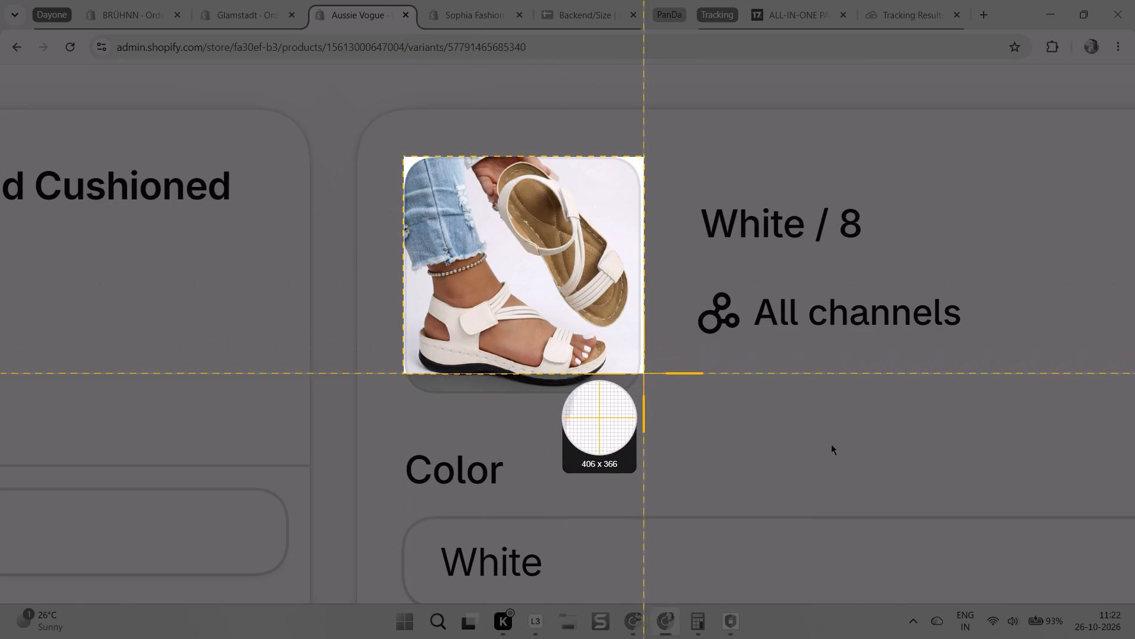
pyautogui.moveTo(643, 376); pyautogui.dragTo(641, 388)
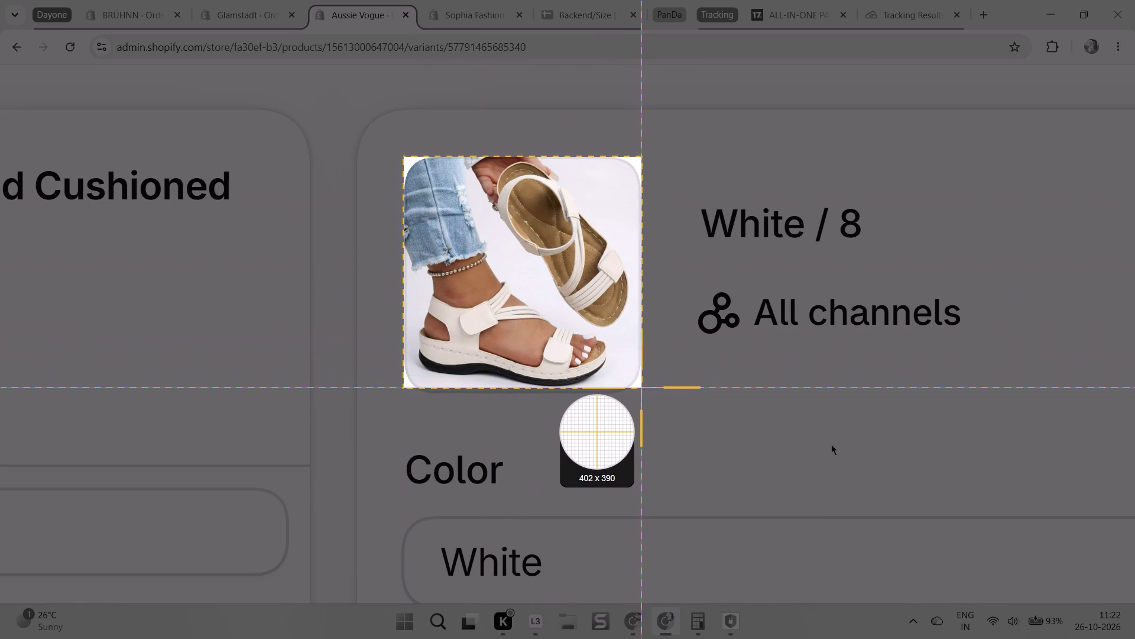
pyautogui.moveTo(641, 388); pyautogui.dragTo(638, 392)
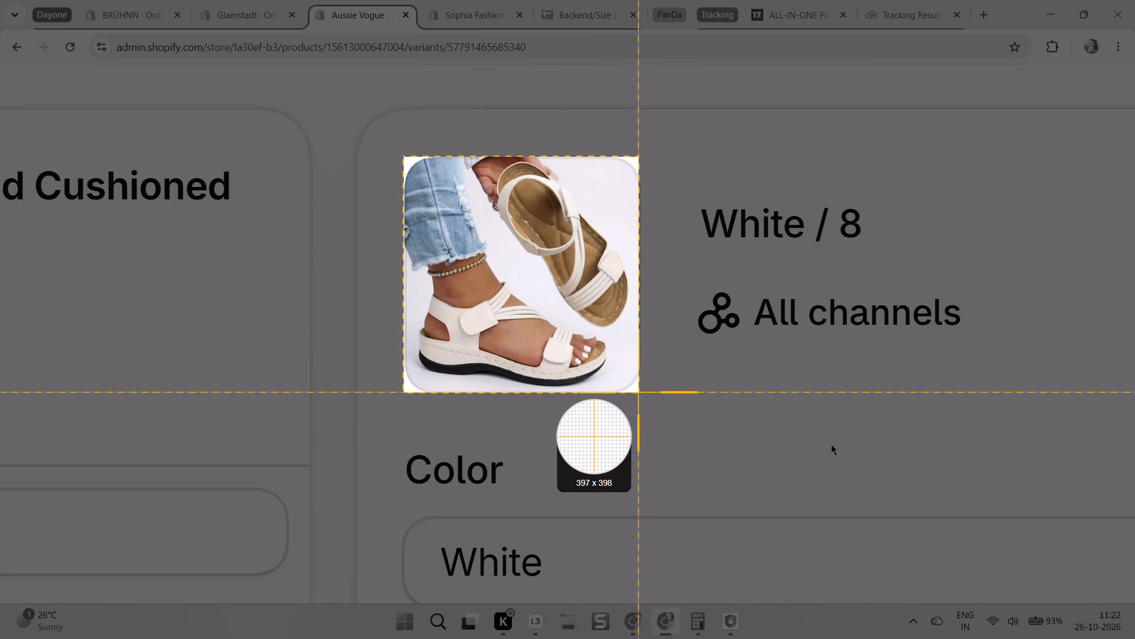
pyautogui.moveTo(638, 392); pyautogui.dragTo(641, 391)
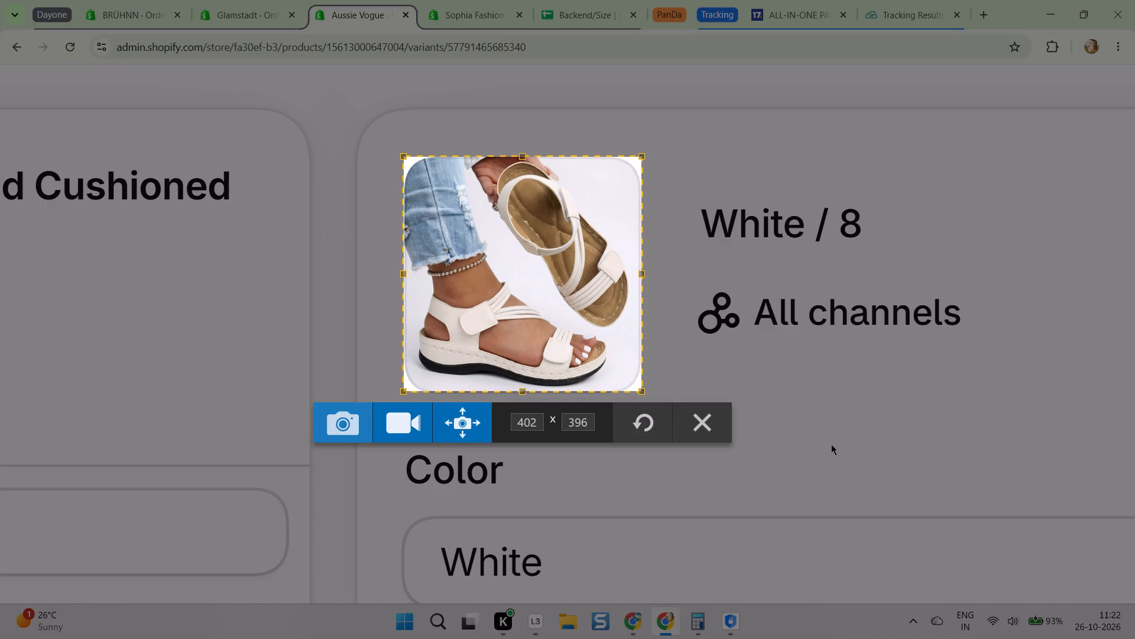
pyautogui.click(347, 424)
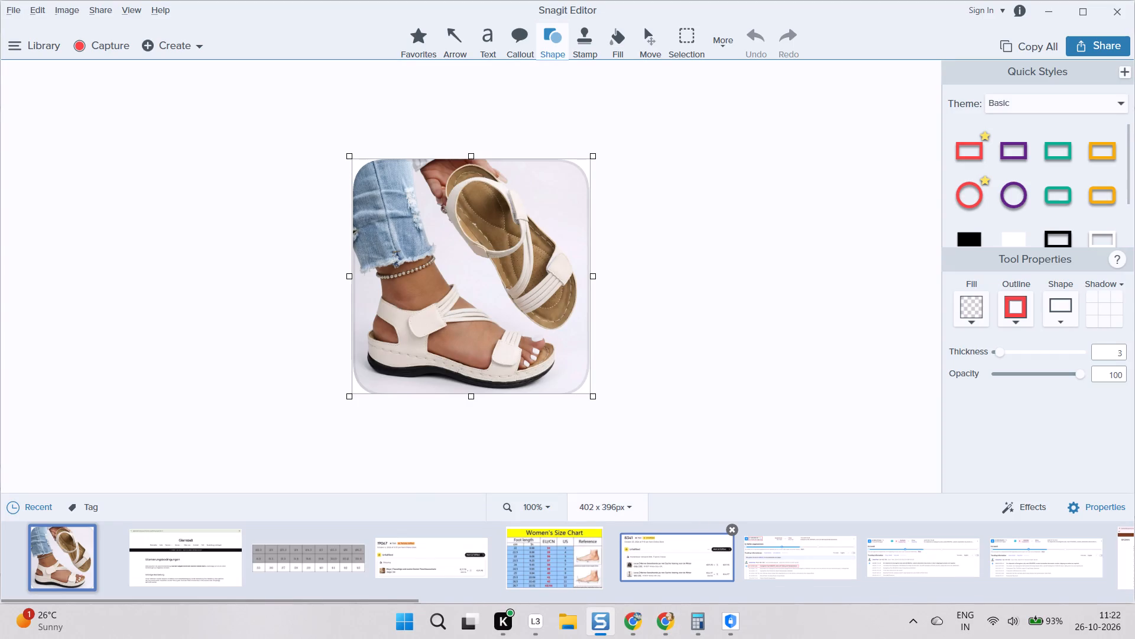
# Switch back to Shopify and return from the variant page to order 21520.
pyautogui.hotkey('alt', 'Tab')
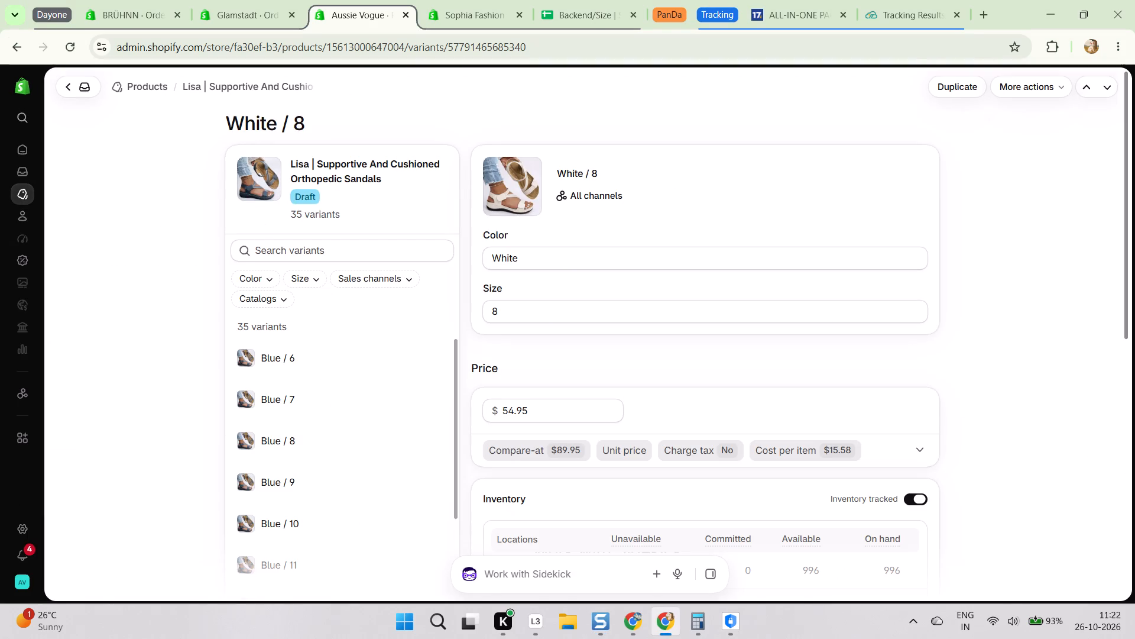
pyautogui.click(14, 53)
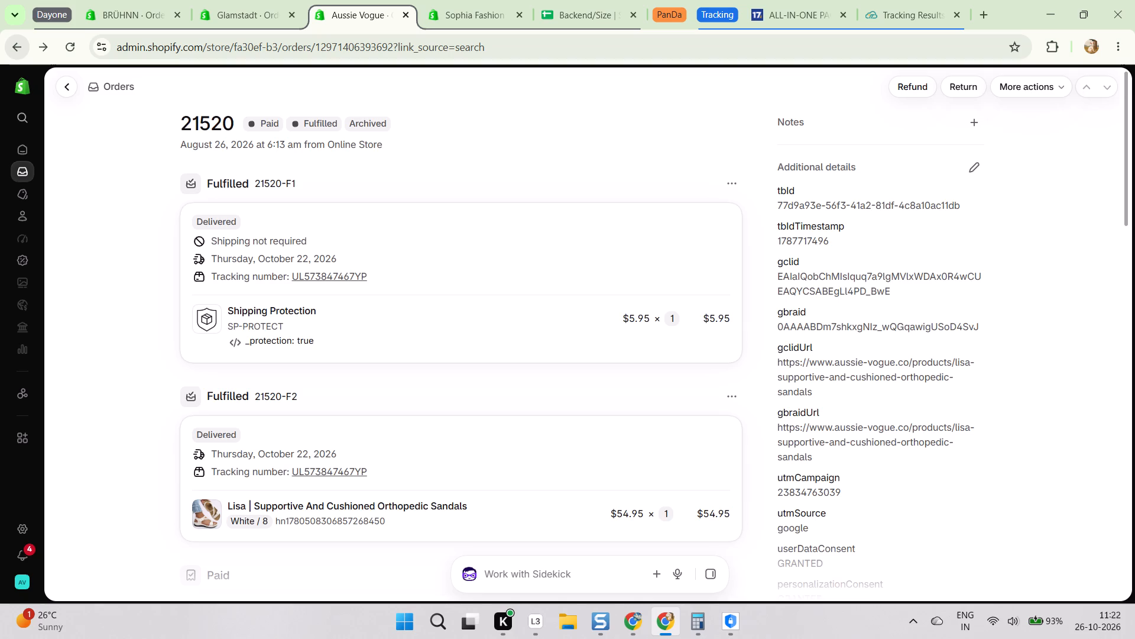
pyautogui.click(14, 53)
pyautogui.click(41, 47)
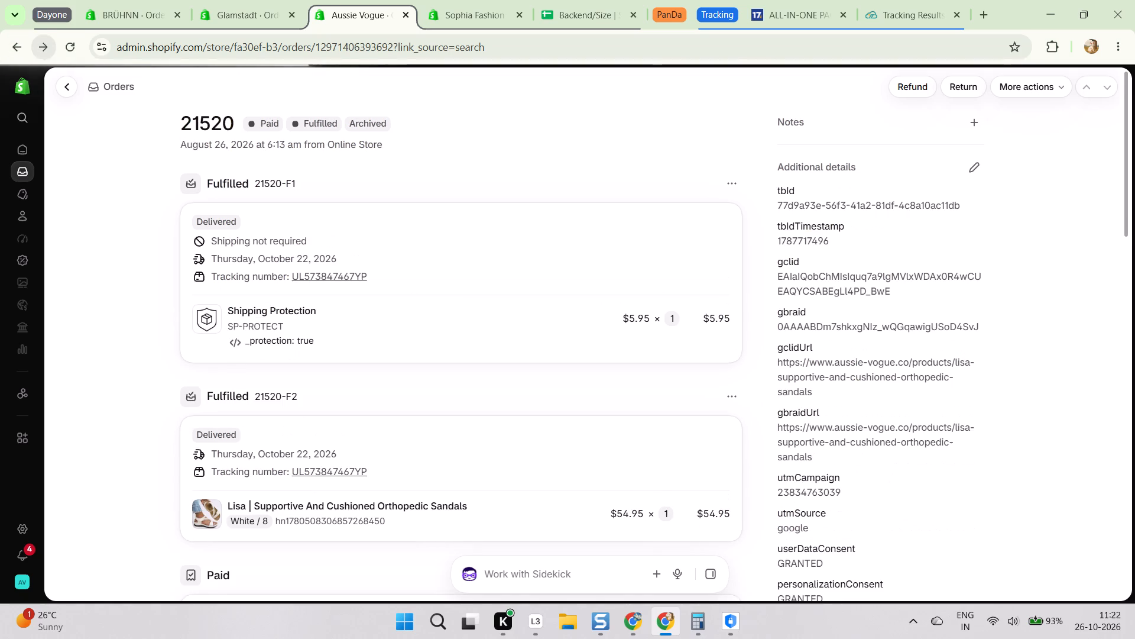
# Switch to Freshdesk and copy the customer's complaint message, including the sender line, from ticket 442005.
pyautogui.hotkey('alt', 'Tab')
pyautogui.click(127, 0)
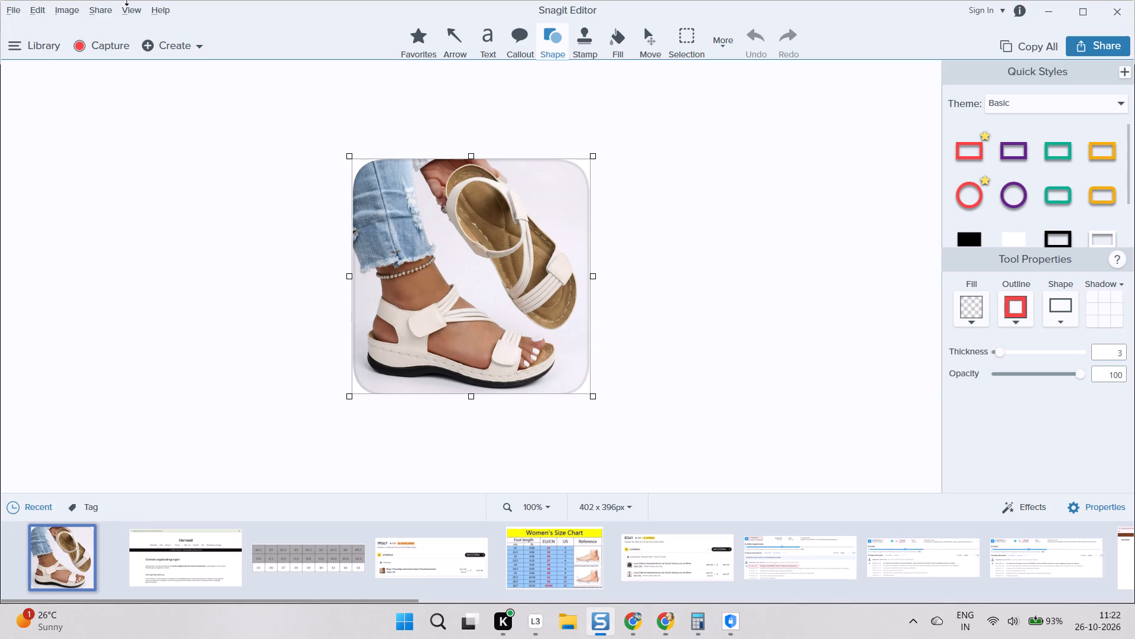
pyautogui.click(638, 611)
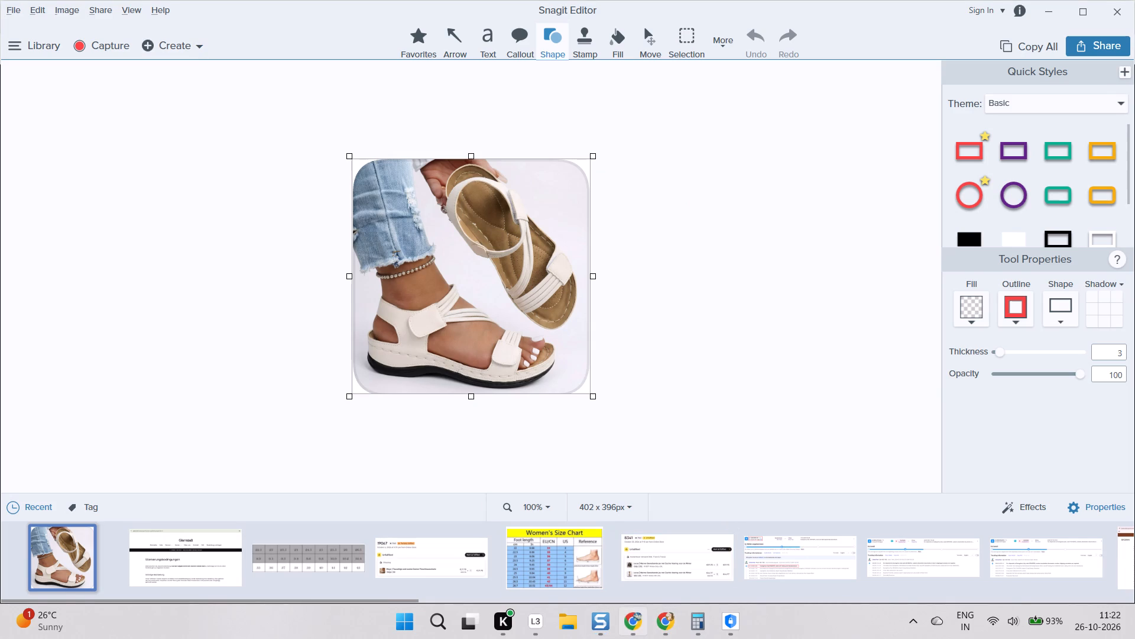
pyautogui.click(635, 625)
pyautogui.scroll(11, 163, 347)
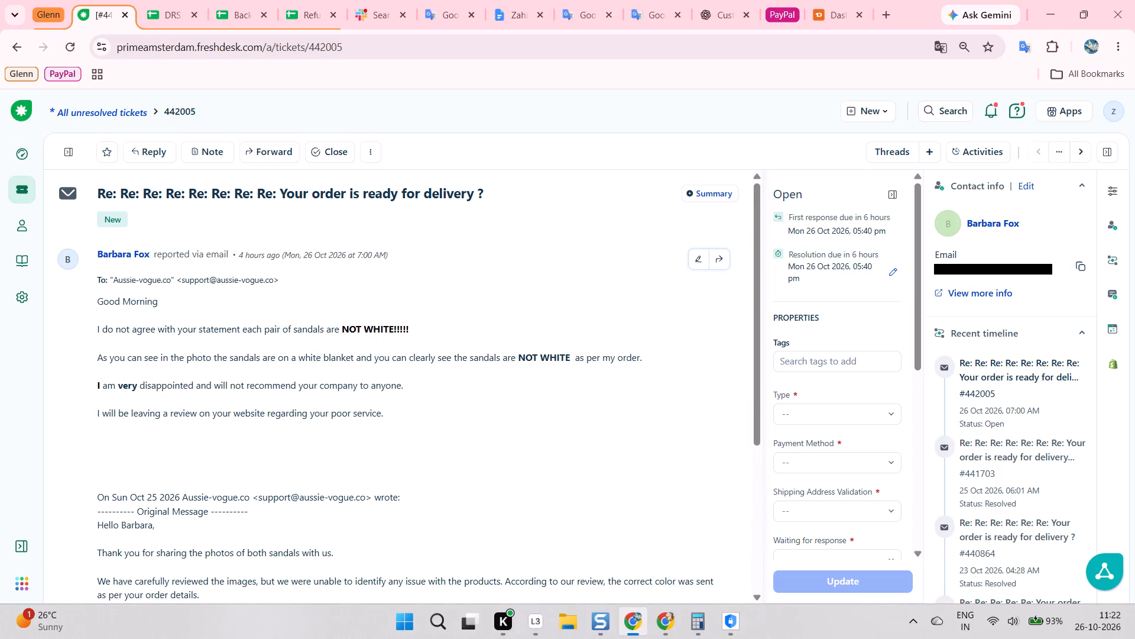
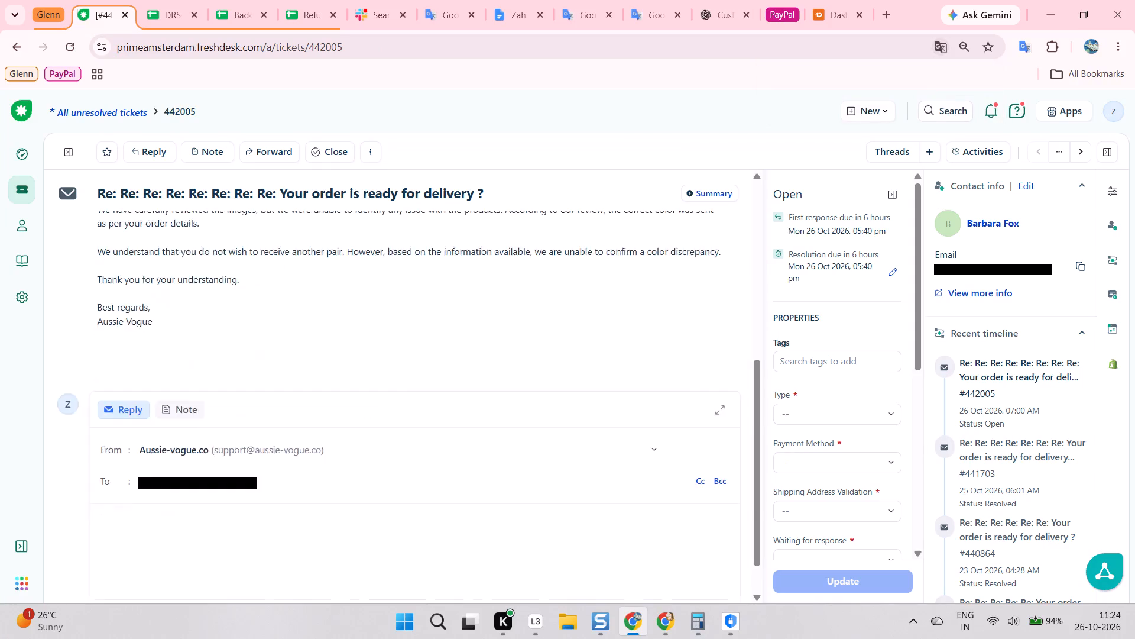
# Replace the default greeting in the reply body with the copied draft, pasted as plain text.
pyautogui.scroll(-6, 271, 366)
pyautogui.doubleClick(126, 508)
pyautogui.hotkey('ctrl', 'a')
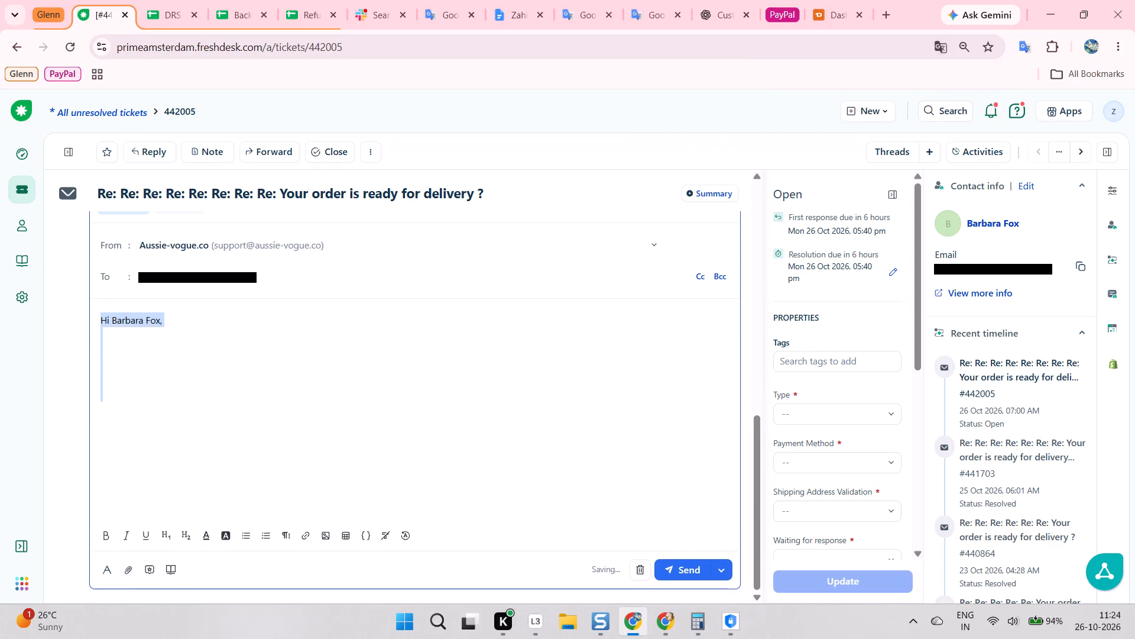
pyautogui.hotkey('ctrl', 'v')
pyautogui.click(229, 428)
pyautogui.hotkey('ctrl', 'a')
pyautogui.hotkey('ctrl', 'shift', 'v')
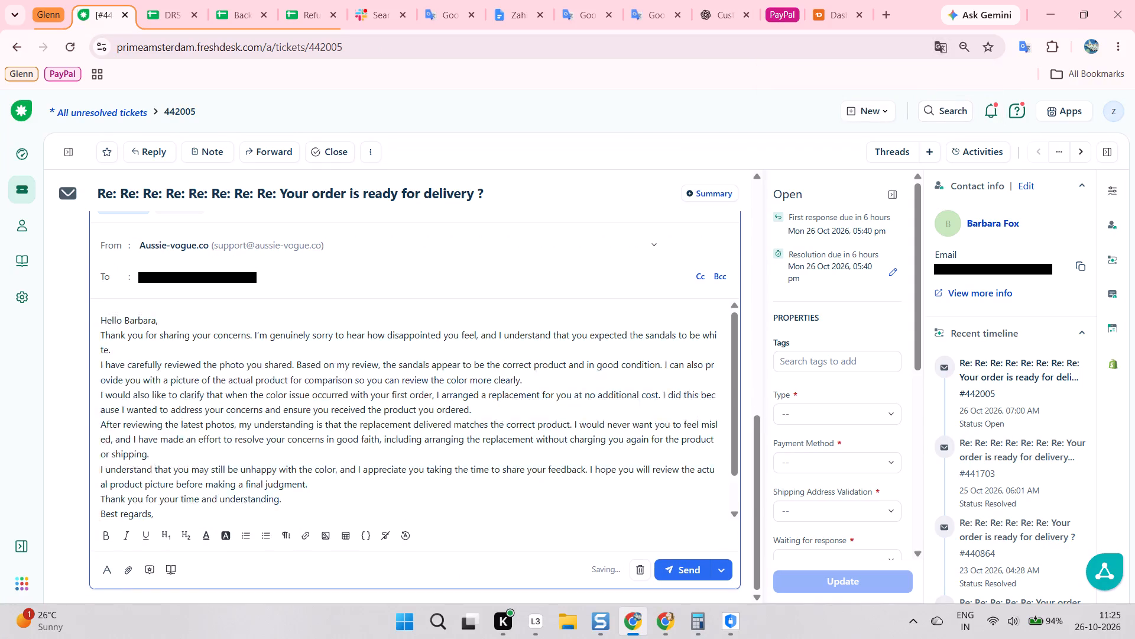
# Review the reply and delete the paragraph beginning "I understand that you may still be unhappy with the color", including its extra blank line.
pyautogui.scroll(-2, 229, 425)
pyautogui.scroll(3, 223, 424)
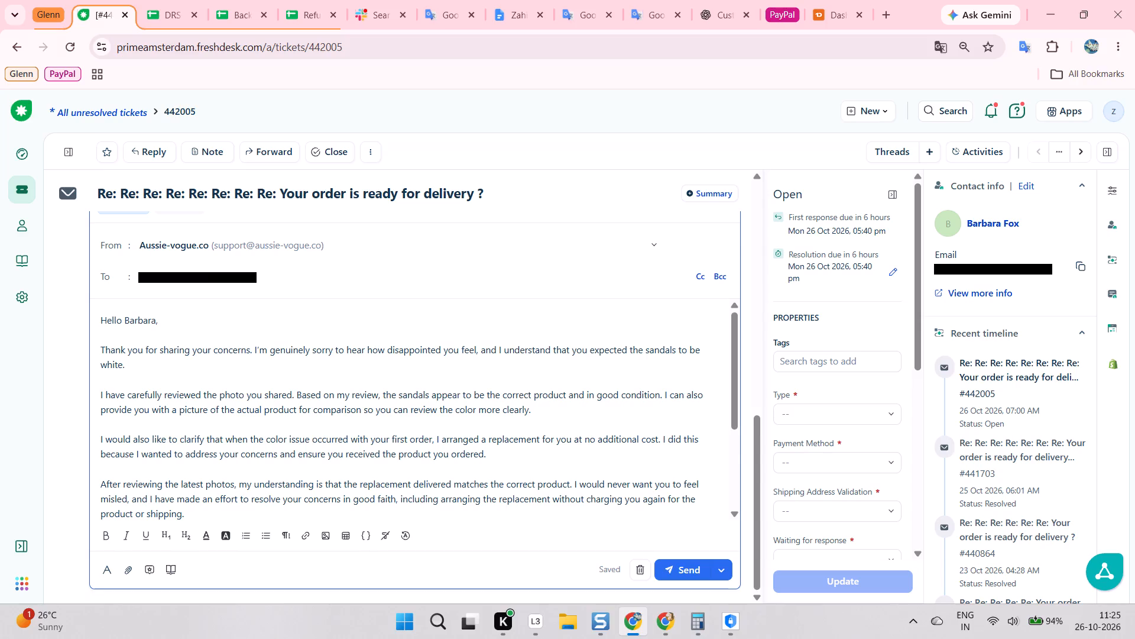
pyautogui.scroll(-1, 437, 427)
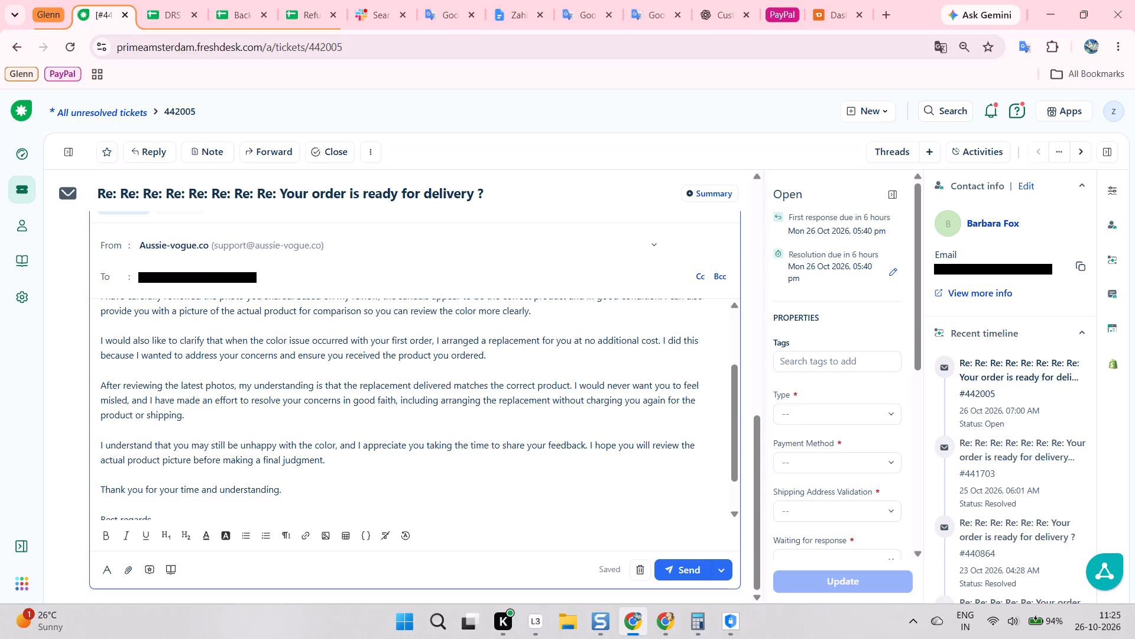
pyautogui.scroll(-1, 327, 427)
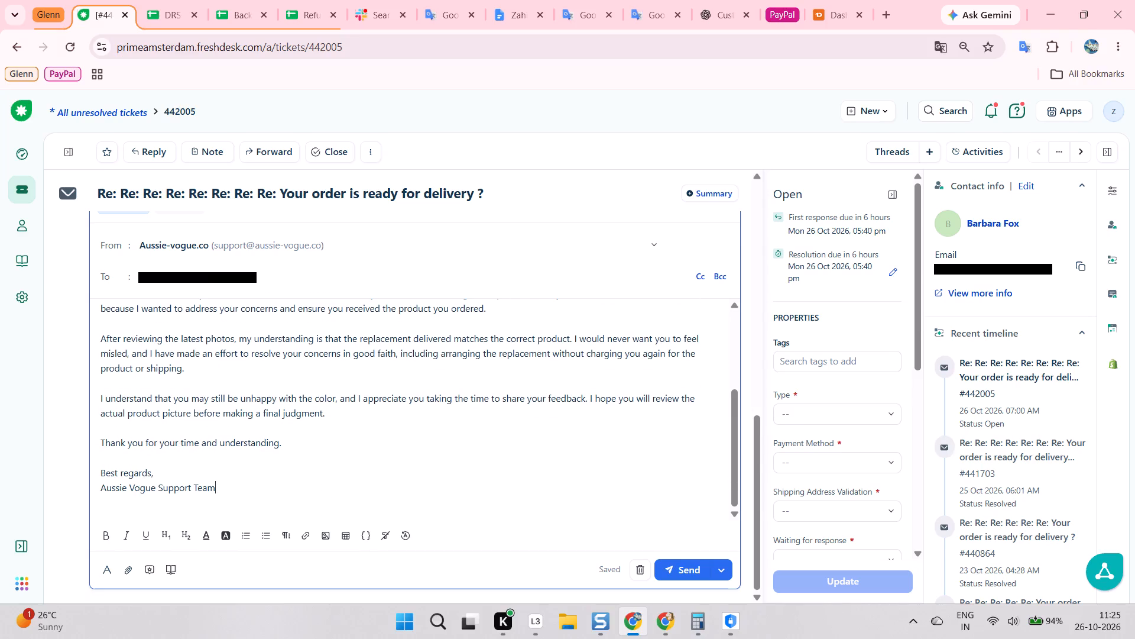
pyautogui.tripleClick(335, 401)
pyautogui.press('BackSpace')
pyautogui.press('BackSpace')
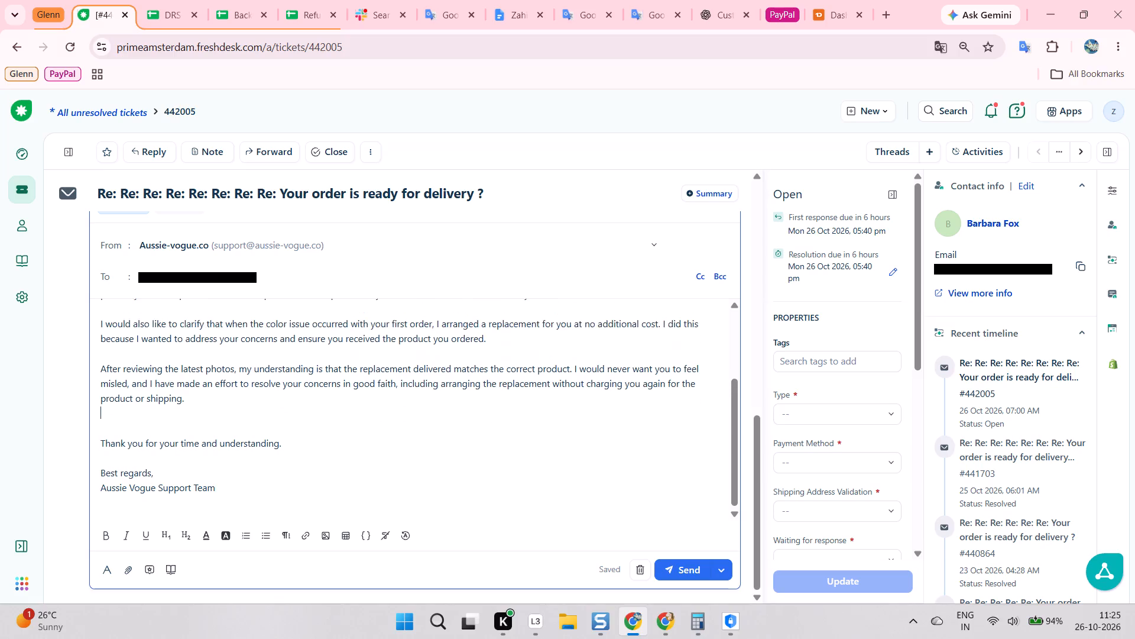
pyautogui.press('BackSpace')
# Copy the 402 x 396 px sandal image from Snagit Editor and paste it below the reply's sign-off in Freshdesk, after blank lines.
pyautogui.scroll(-3, 188, 449)
pyautogui.click(171, 508)
pyautogui.press('Return')
pyautogui.press('Return')
pyautogui.scroll(-2, 274, 508)
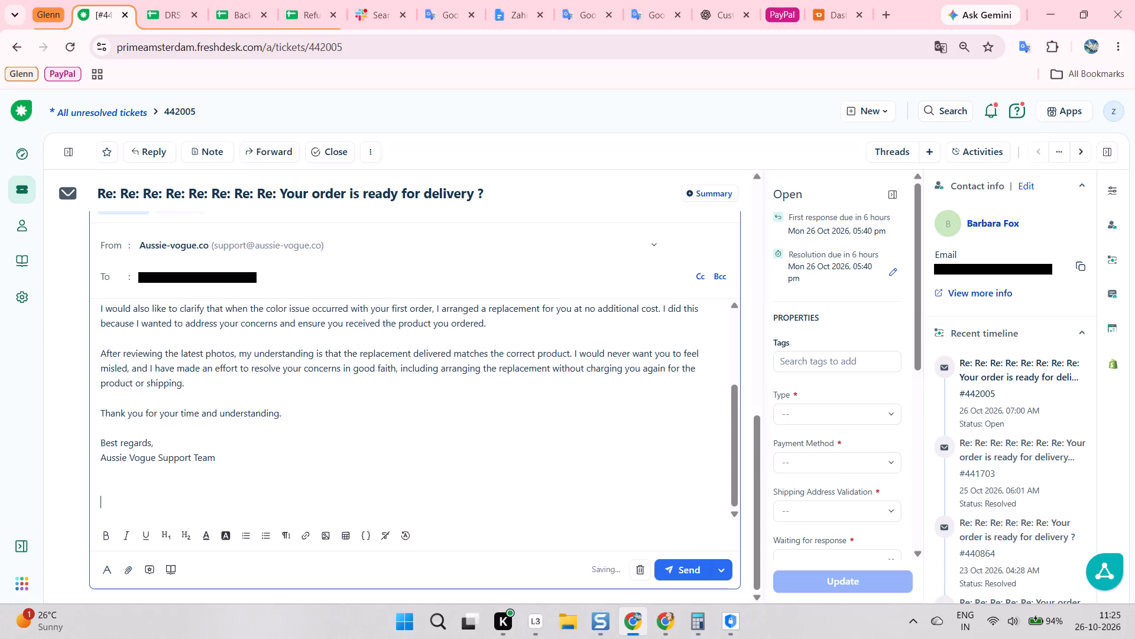
pyautogui.scroll(-2, 312, 520)
pyautogui.click(593, 631)
pyautogui.click(998, 38)
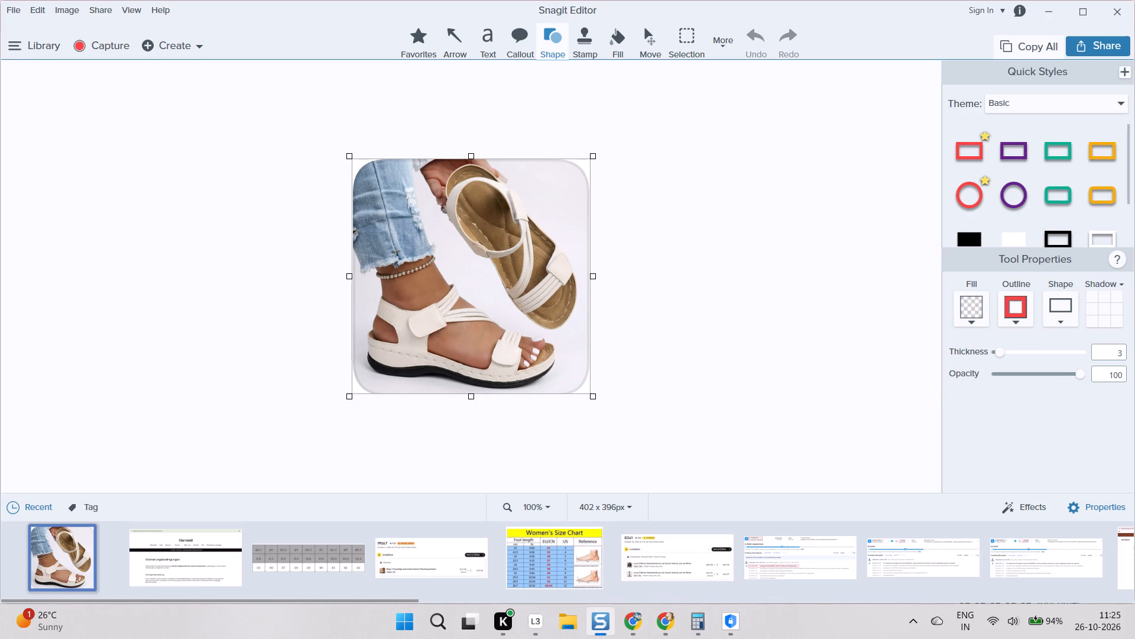
pyautogui.hotkey('alt', 'Tab')
pyautogui.hotkey('ctrl', 'v')
pyautogui.scroll(-8, 240, 396)
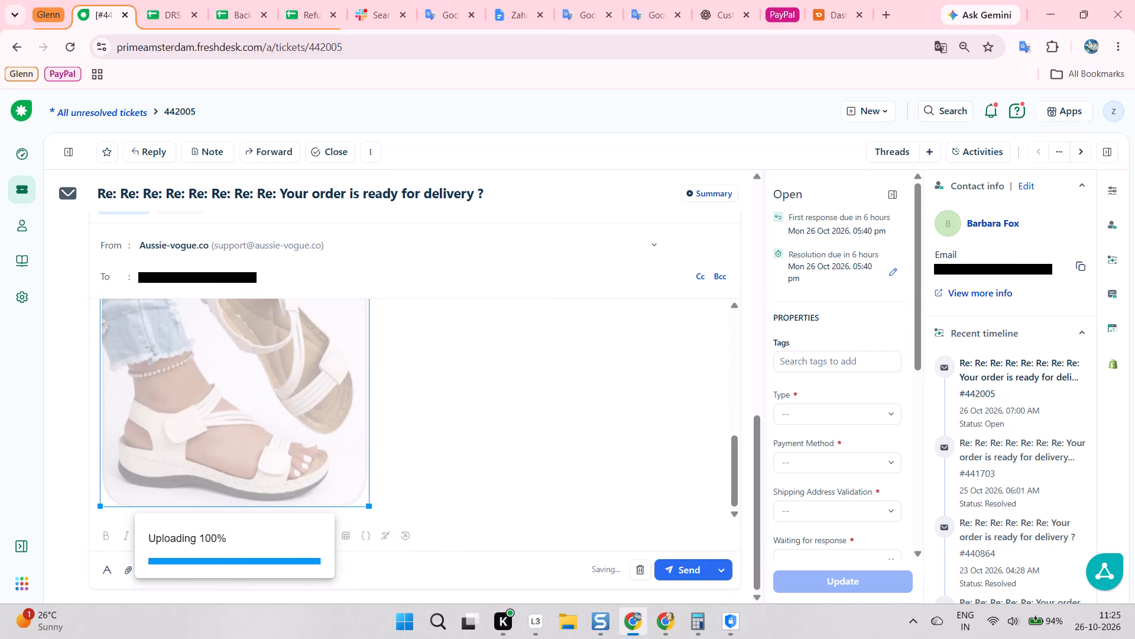
# Send the reply with the sandal image to the customer.
pyautogui.scroll(-1, 628, 549)
pyautogui.click(683, 573)
pyautogui.scroll(-2, 603, 478)
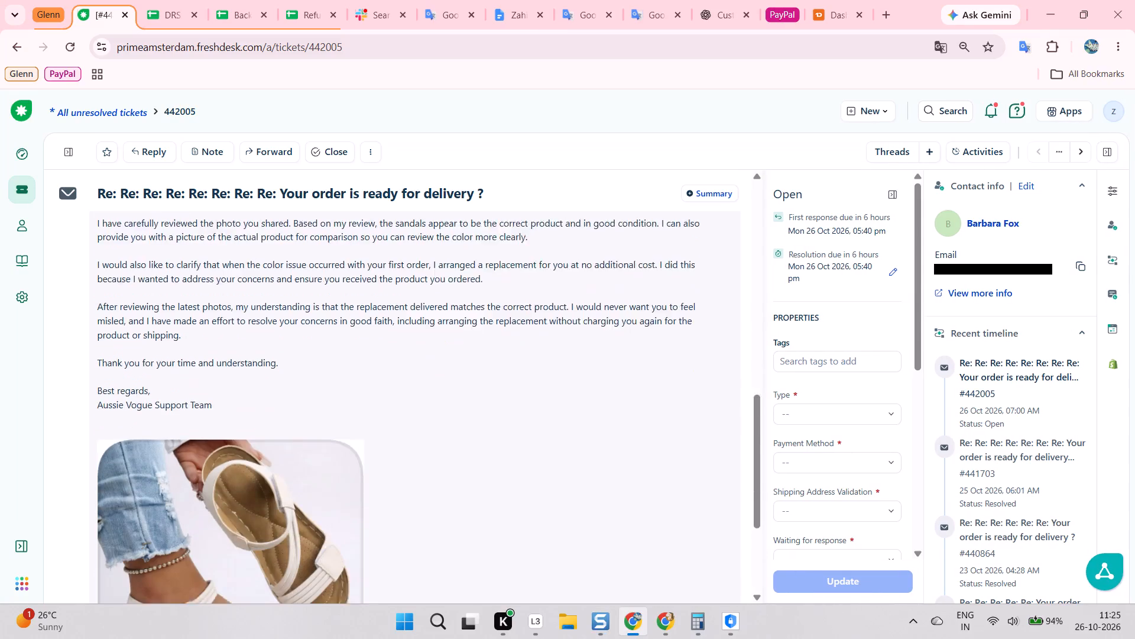
pyautogui.scroll(-4, 562, 445)
# Switch to the Shopify window to look over the timeline of order 21520, and return to the Freshdesk ticket.
pyautogui.hotkey('alt', 'Tab')
pyautogui.hotkey('alt', 'Tab')
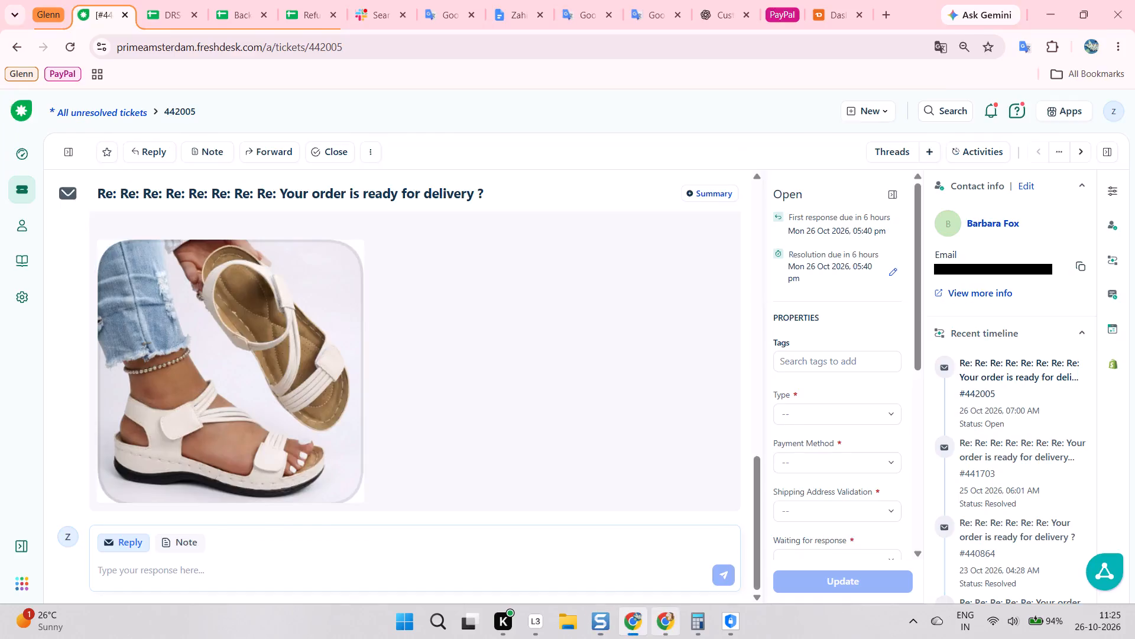
pyautogui.click(671, 622)
pyautogui.scroll(-3, 546, 408)
pyautogui.scroll(-6, 620, 389)
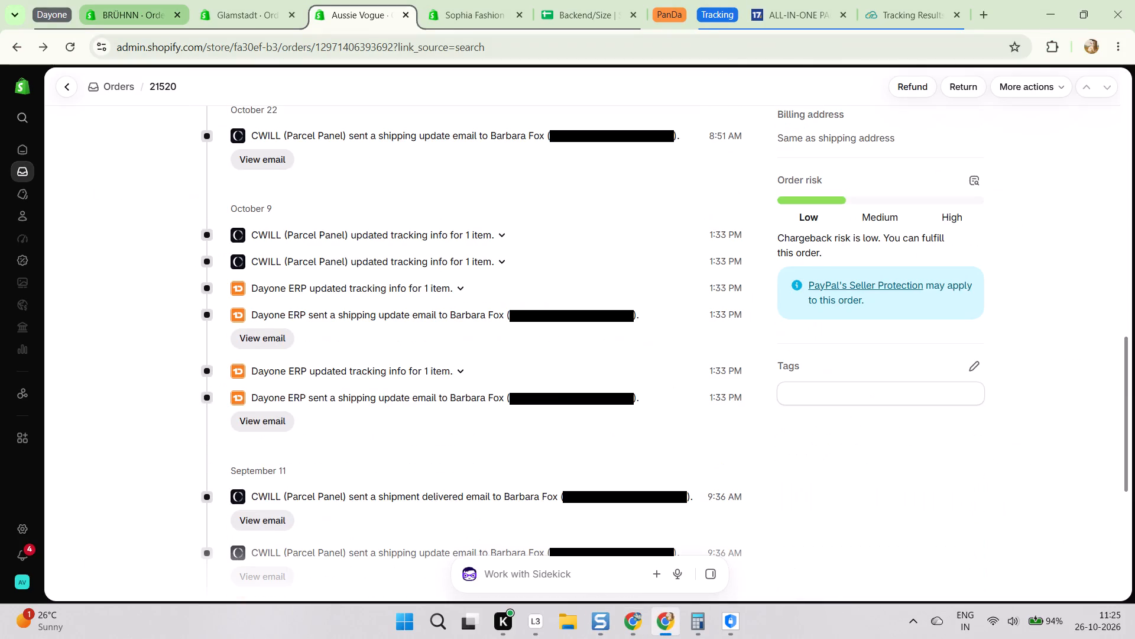
pyautogui.hotkey('alt', 'Tab')
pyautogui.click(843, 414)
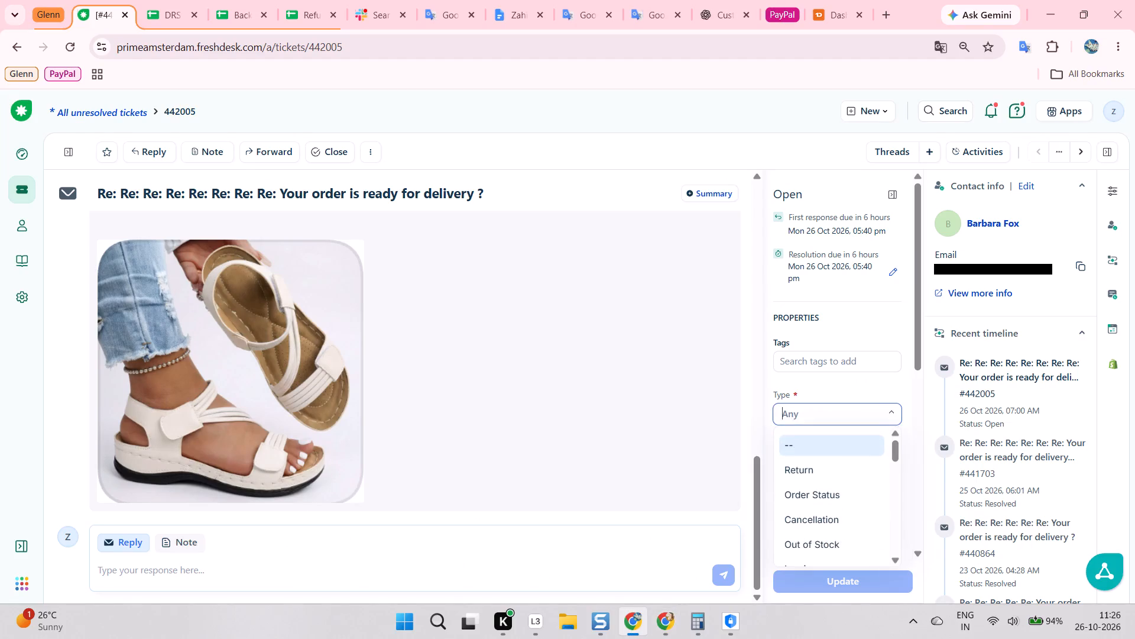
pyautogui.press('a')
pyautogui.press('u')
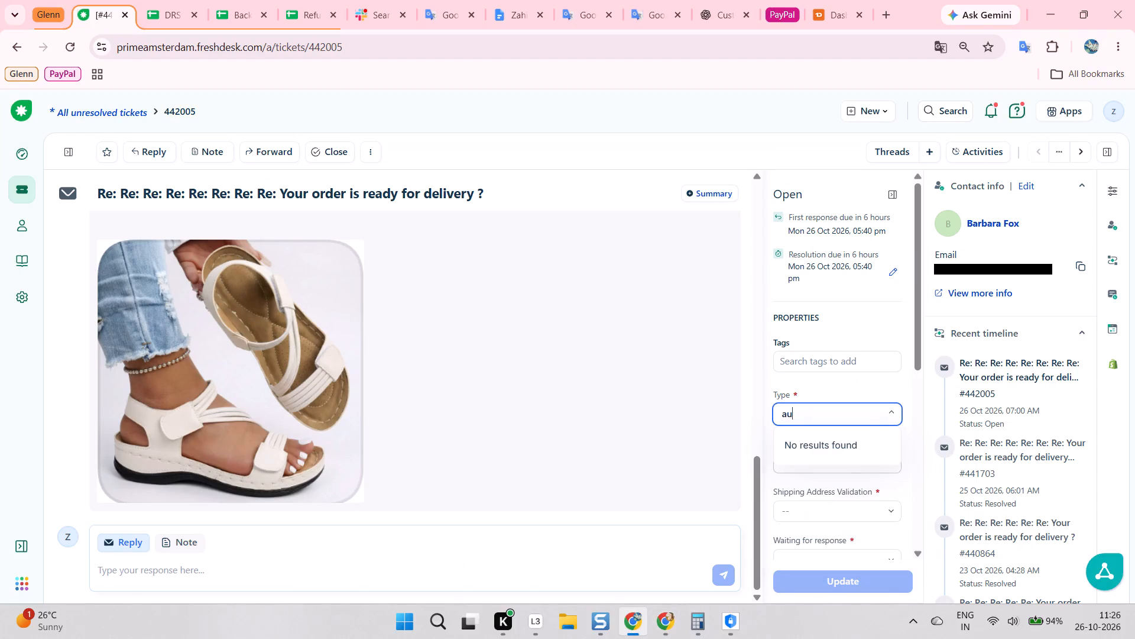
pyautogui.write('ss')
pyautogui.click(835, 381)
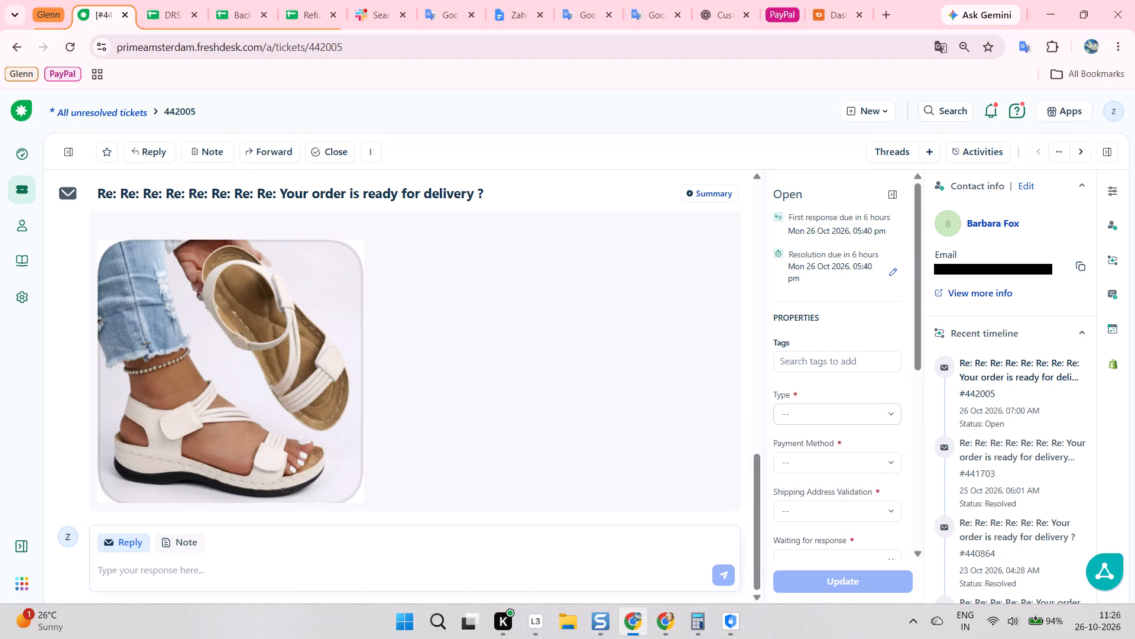
# Set the ticket's Type to Color Issue, Payment Method to PayPal and Shipping Address Validation to Verified & Correct.
pyautogui.click(816, 415)
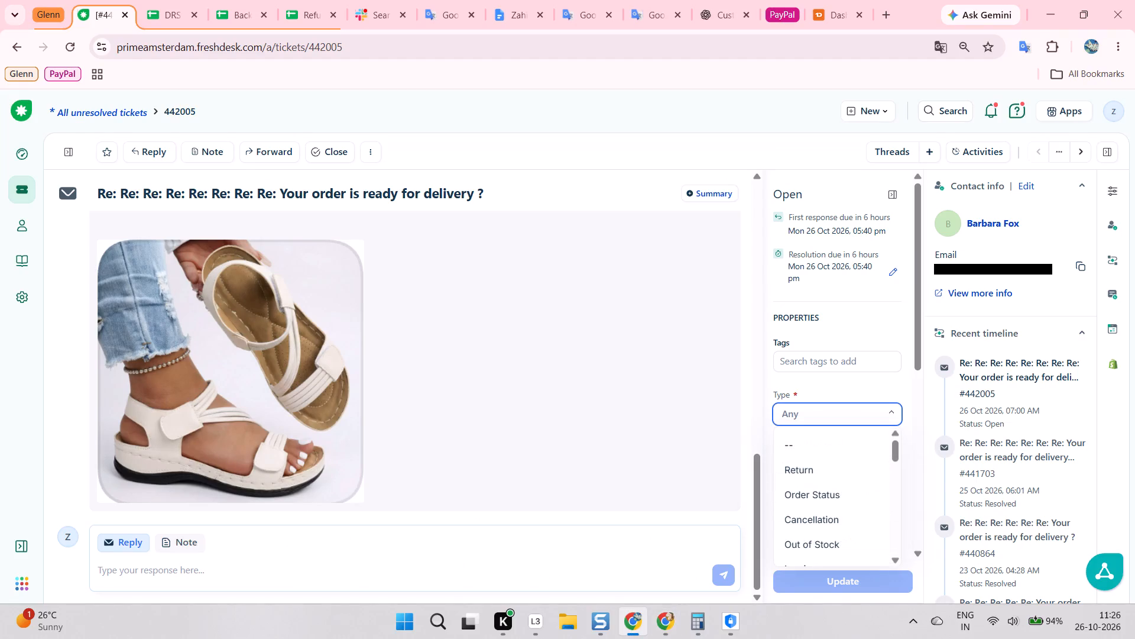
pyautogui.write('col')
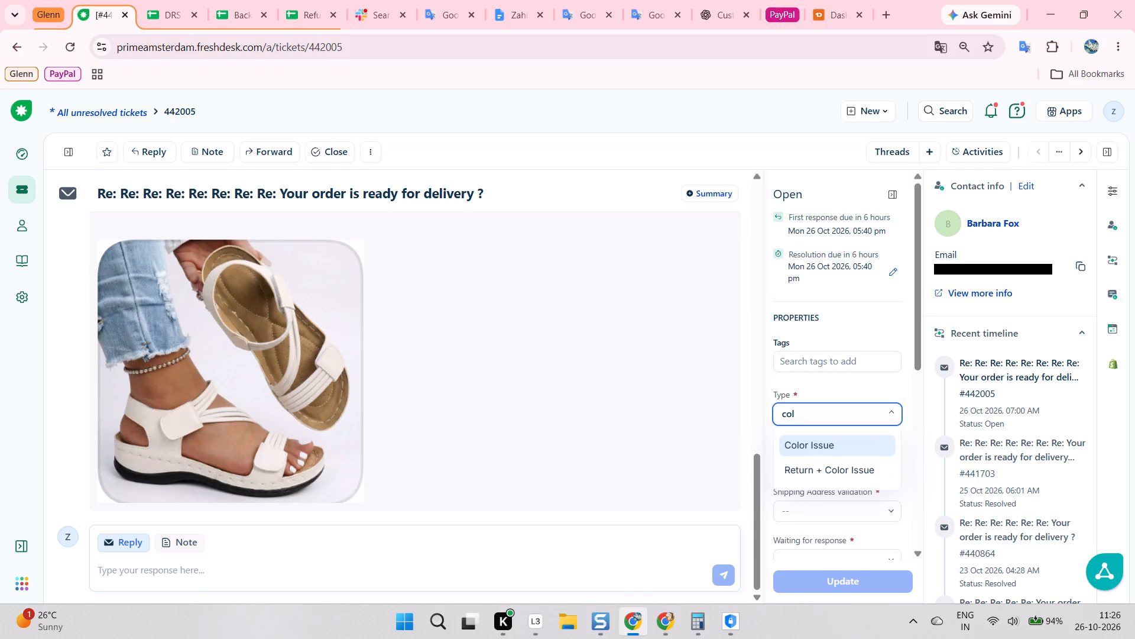
pyautogui.click(826, 447)
pyautogui.press('Tab')
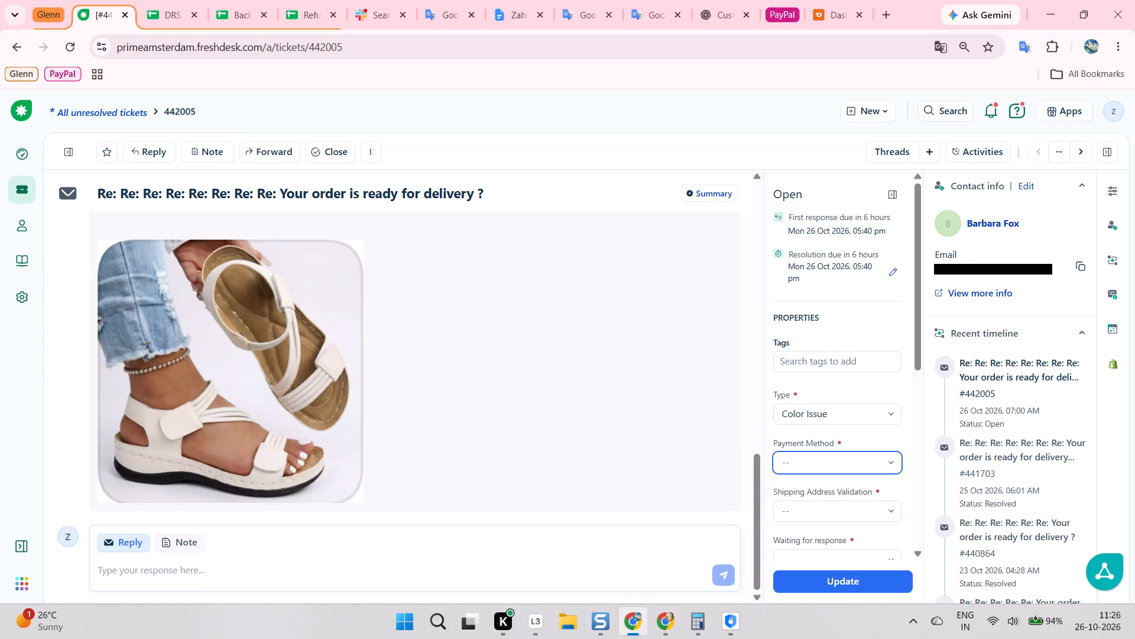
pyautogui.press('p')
pyautogui.press('Tab')
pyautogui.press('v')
pyautogui.press('Tab')
pyautogui.press('Tab')
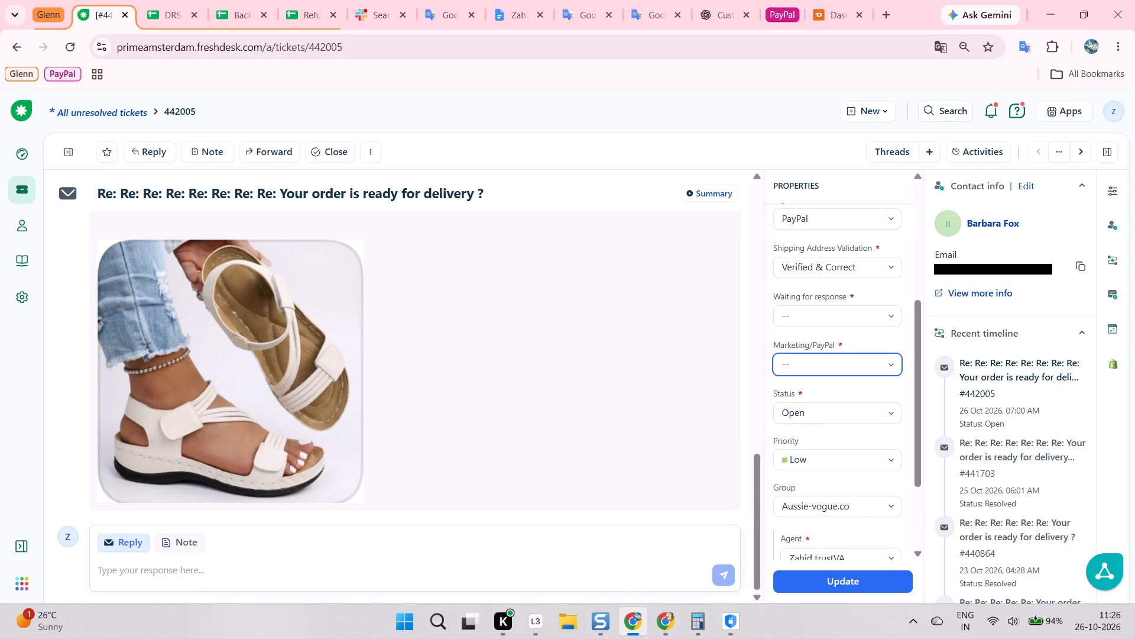
# Set Waiting for response to N/A, Marketing/PayPal to No, Status to Resolved and your own account as Agent, and update the ticket.
pyautogui.click(826, 317)
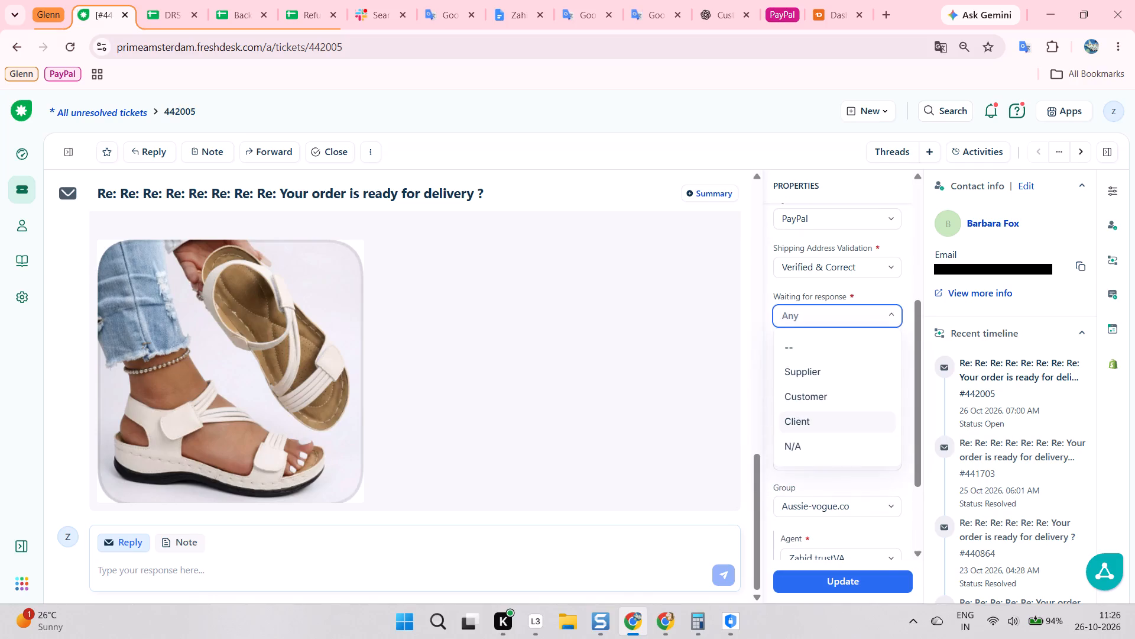
pyautogui.click(800, 443)
pyautogui.press('Tab')
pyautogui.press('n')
pyautogui.press('Tab')
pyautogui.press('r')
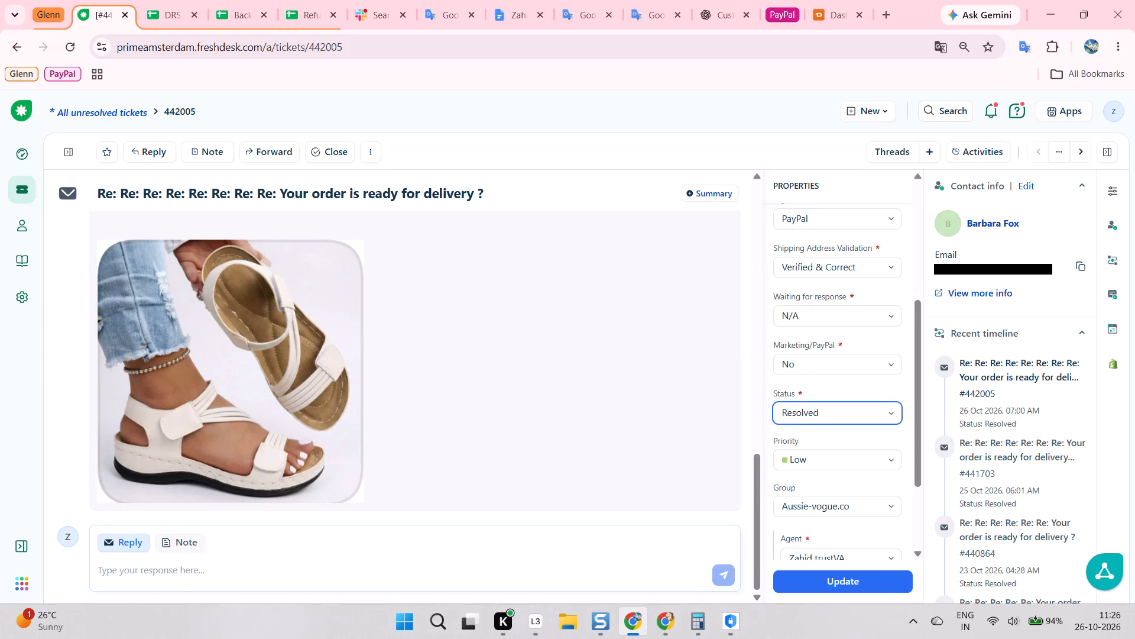
pyautogui.press('Tab')
pyautogui.press('Tab')
pyautogui.press('Tab')
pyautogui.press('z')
pyautogui.scroll(-2, 831, 518)
pyautogui.click(829, 584)
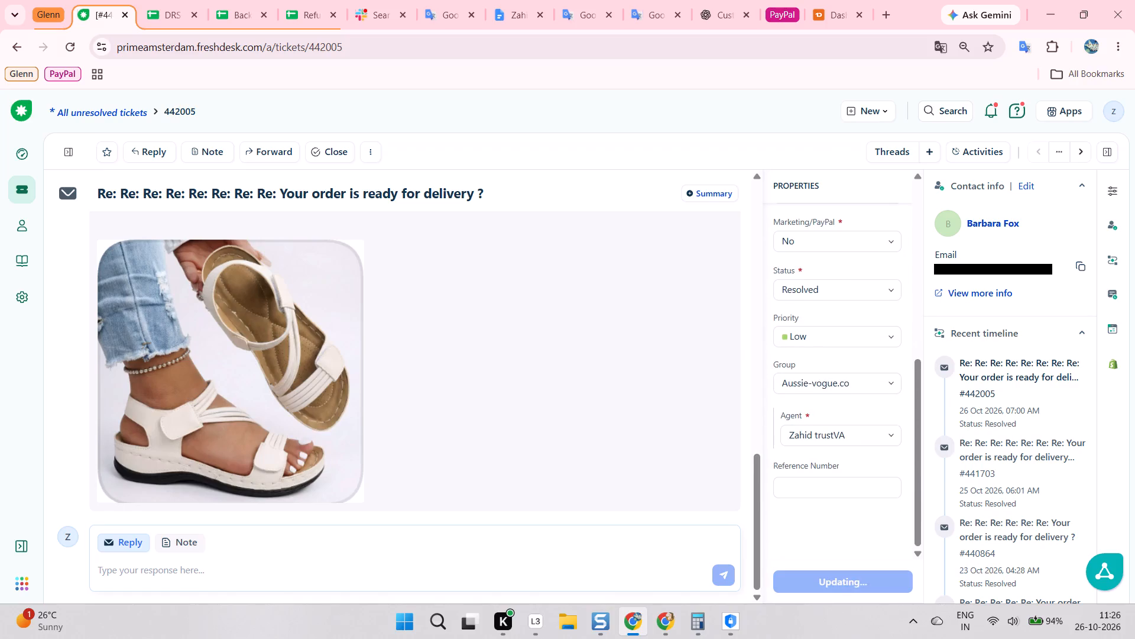
# Copy ticket number 442005 into the next free cell under ZAHID on the Oct 26 sheet of DRS- October 2026.
pyautogui.scroll(-1, 268, 218)
pyautogui.doubleClick(179, 106)
pyautogui.hotkey('ctrl', 'c')
pyautogui.hotkey('ctrl', 'c')
pyautogui.click(168, 14)
pyautogui.hotkey('ctrl', 'v')
pyautogui.click(350, 307)
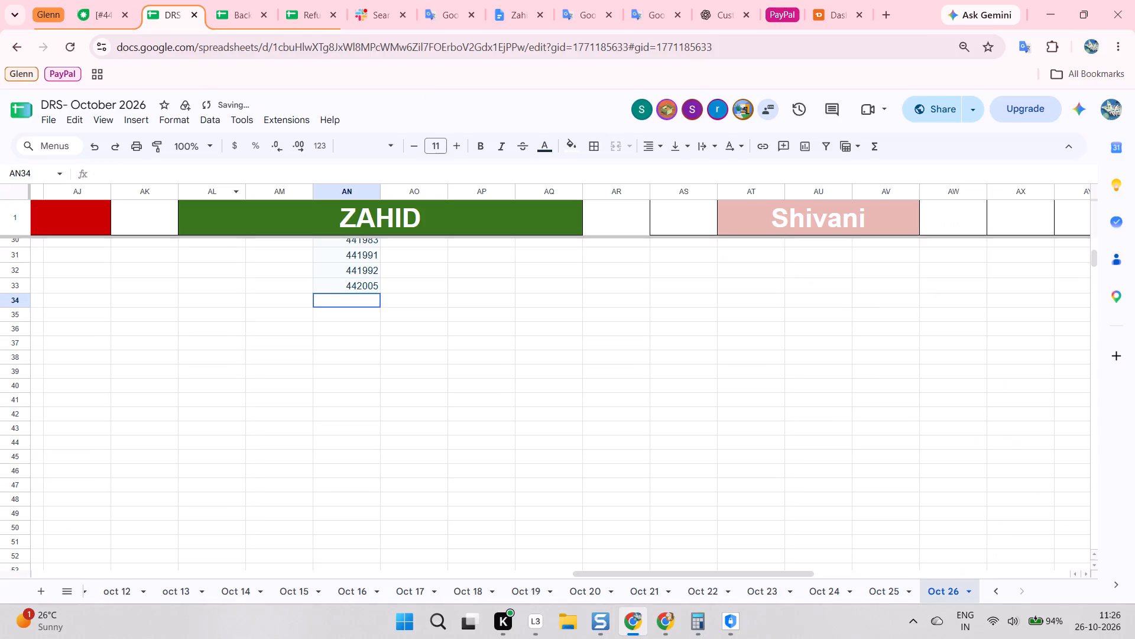
pyautogui.scroll(-1, 369, 311)
# Return to Freshdesk's unresolved tickets list and open the urgent ticket 441828.
pyautogui.click(83, 0)
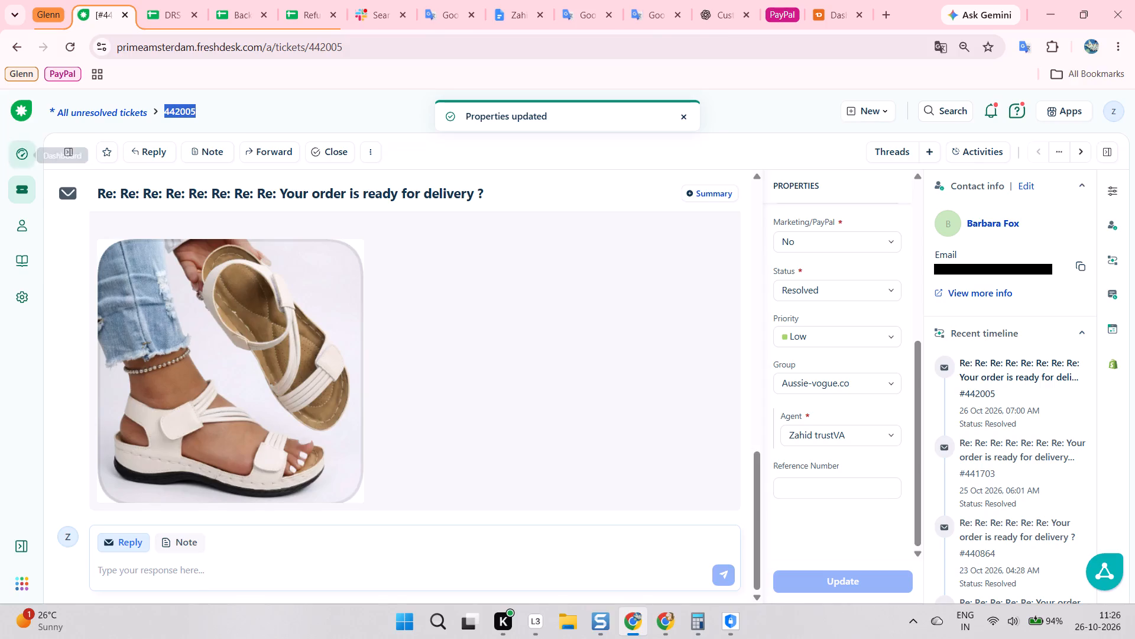
pyautogui.click(17, 188)
pyautogui.scroll(1, 322, 247)
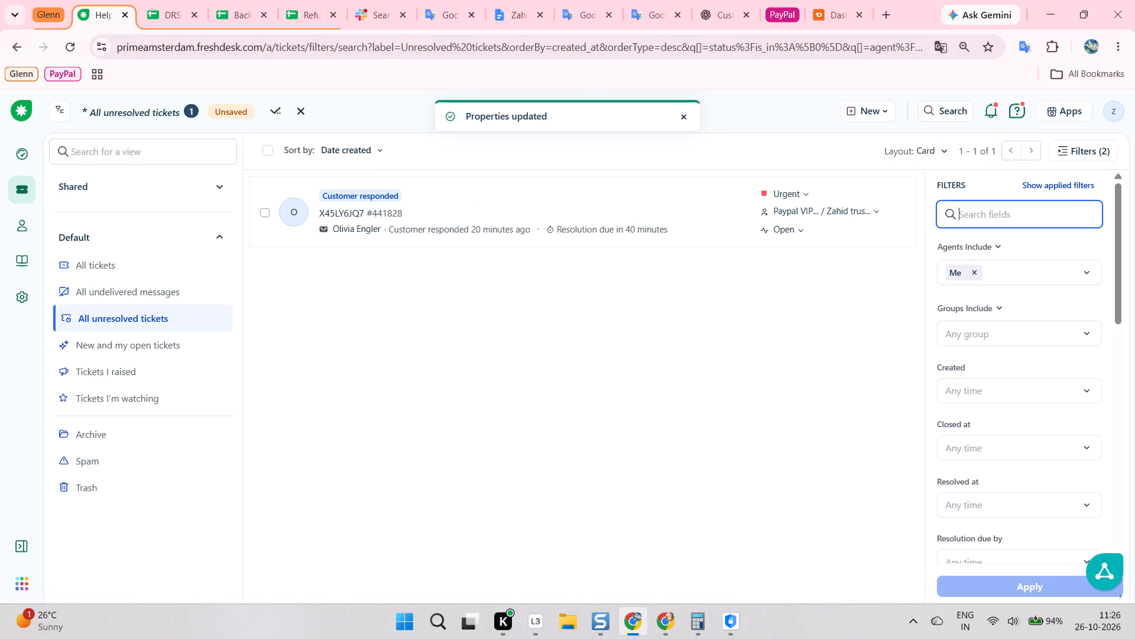
pyautogui.click(346, 212)
pyautogui.scroll(-13, 416, 270)
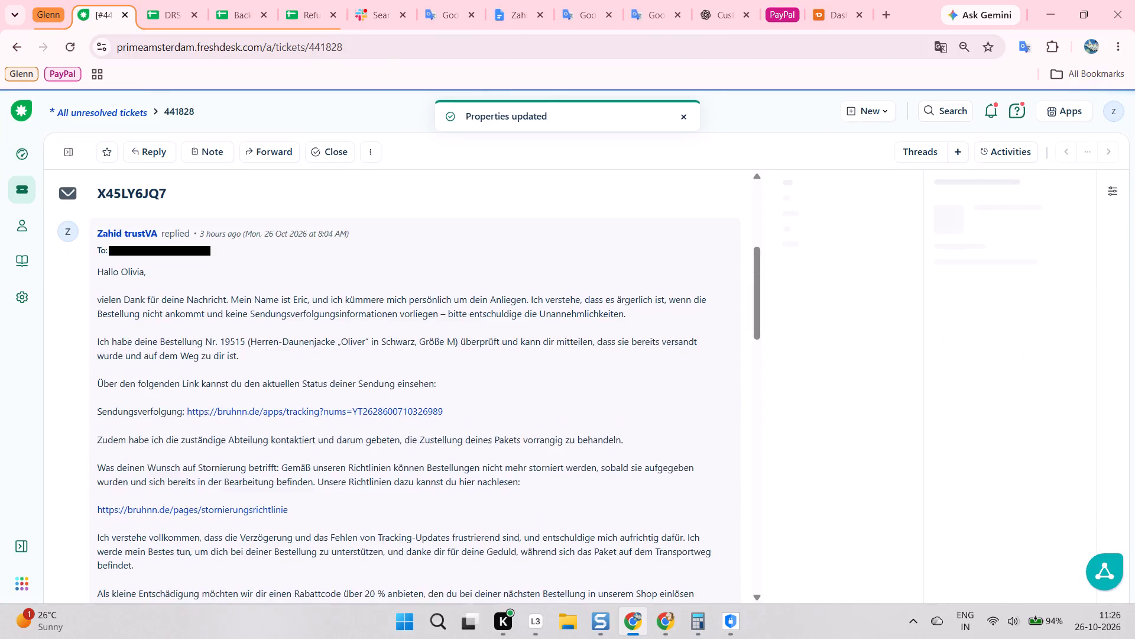
pyautogui.scroll(-12, 474, 333)
pyautogui.scroll(4, 501, 327)
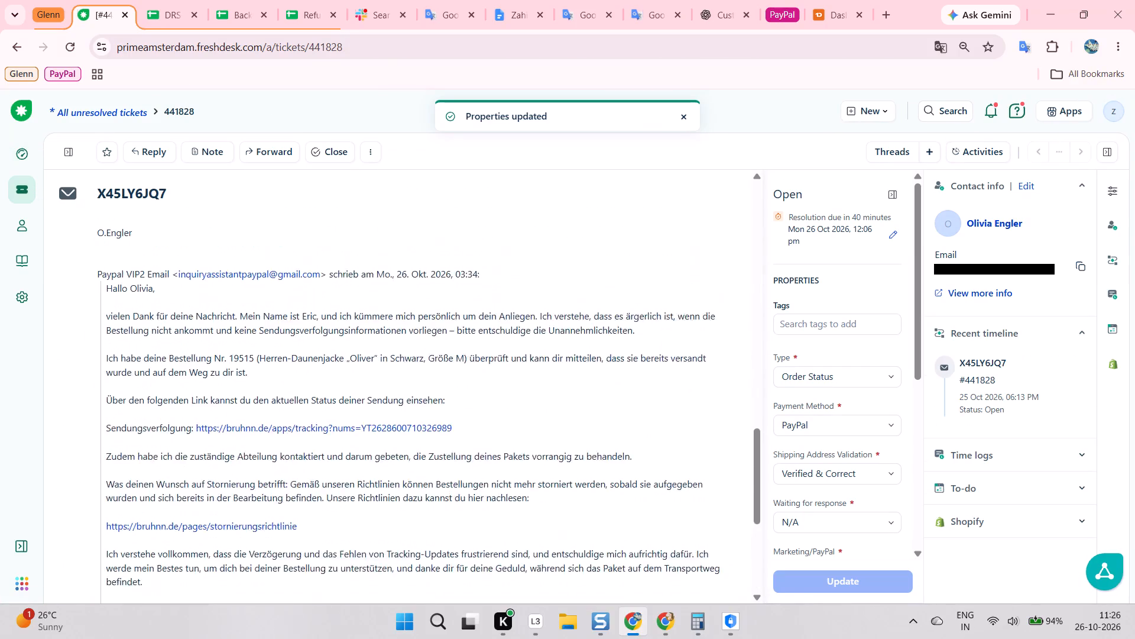
pyautogui.scroll(1, 463, 326)
pyautogui.rightClick(458, 310)
pyautogui.scroll(-3, 465, 356)
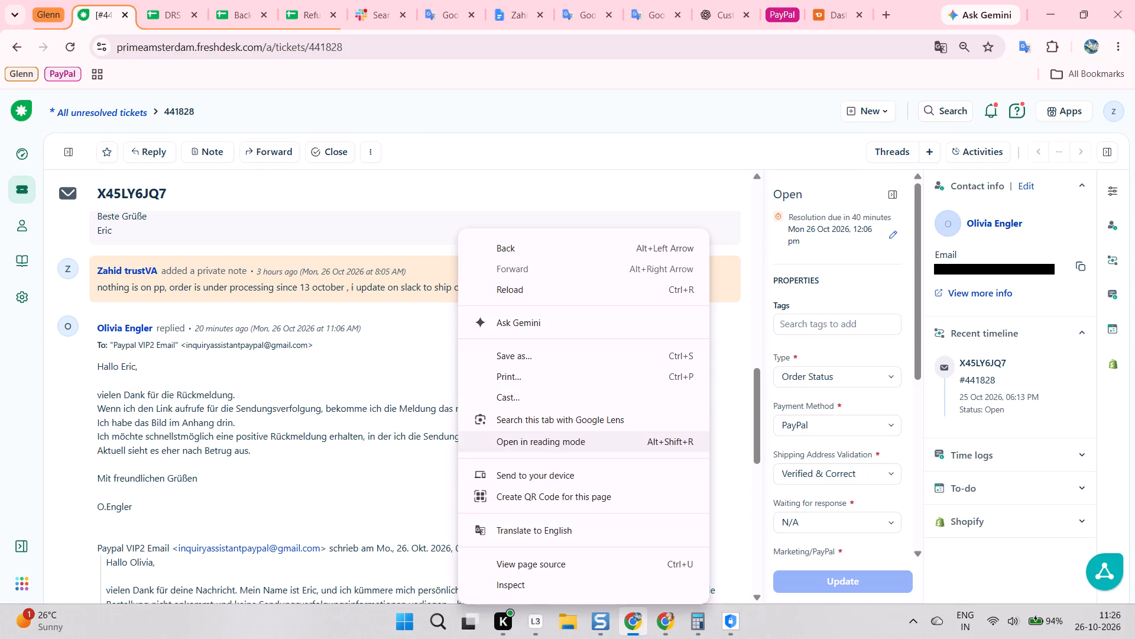
pyautogui.scroll(-1, 534, 461)
pyautogui.click(530, 530)
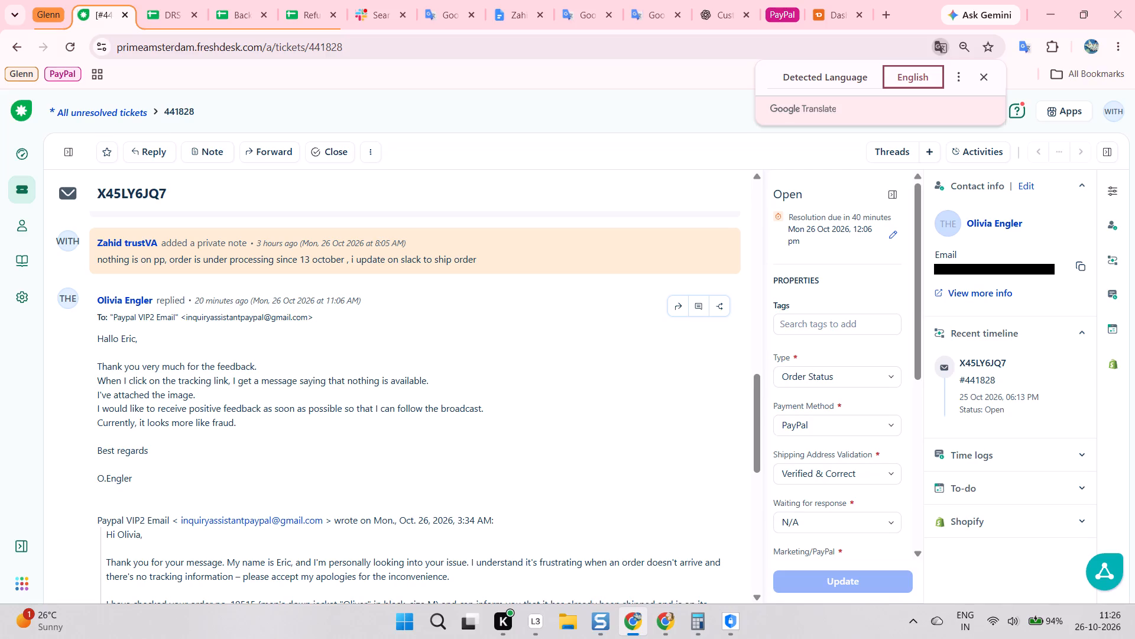
# View the screenshot attached to the customer's latest reply and close it.
pyautogui.scroll(-9, 401, 398)
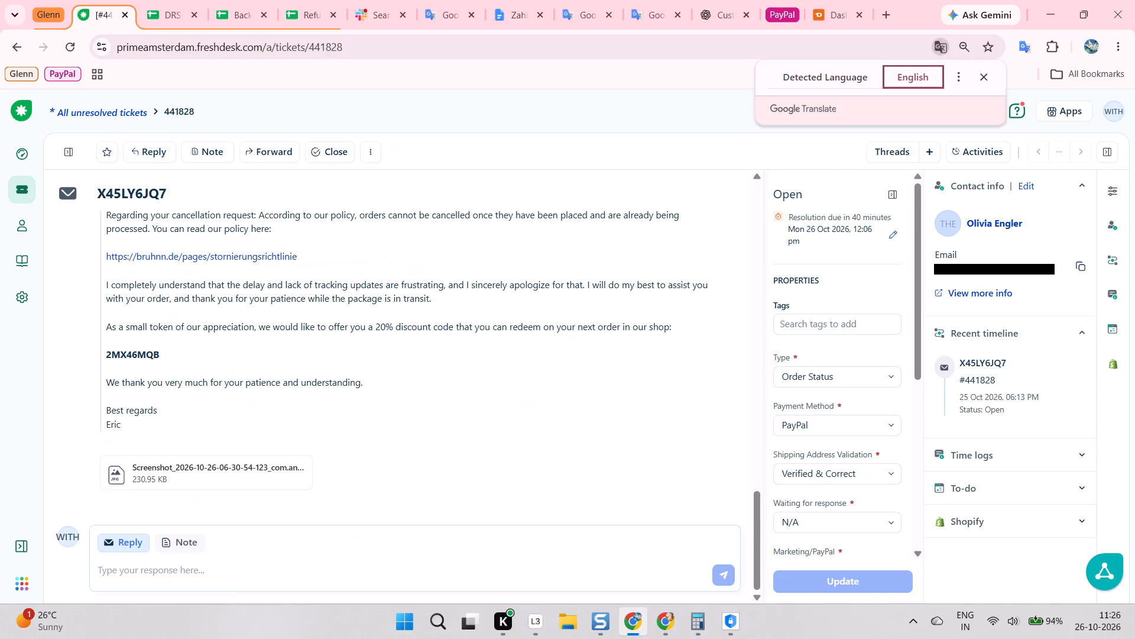
pyautogui.scroll(-1, 255, 389)
pyautogui.click(115, 479)
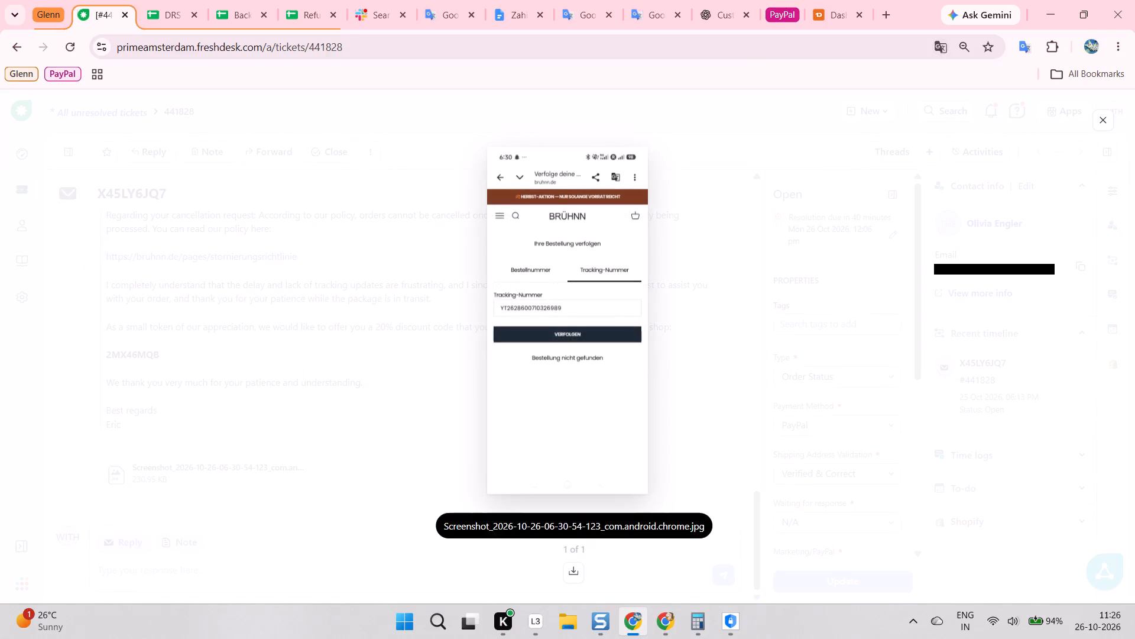
pyautogui.click(394, 367)
# Open the shipment tracking link from the support reply sent earlier to the customer.
pyautogui.scroll(5, 413, 364)
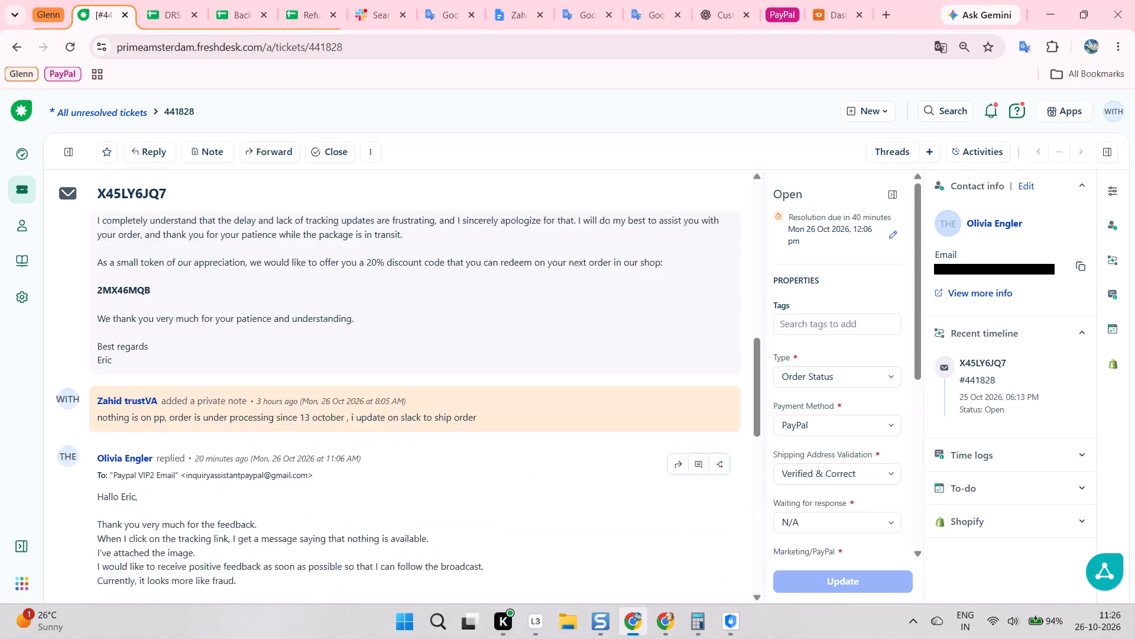
pyautogui.scroll(5, 312, 364)
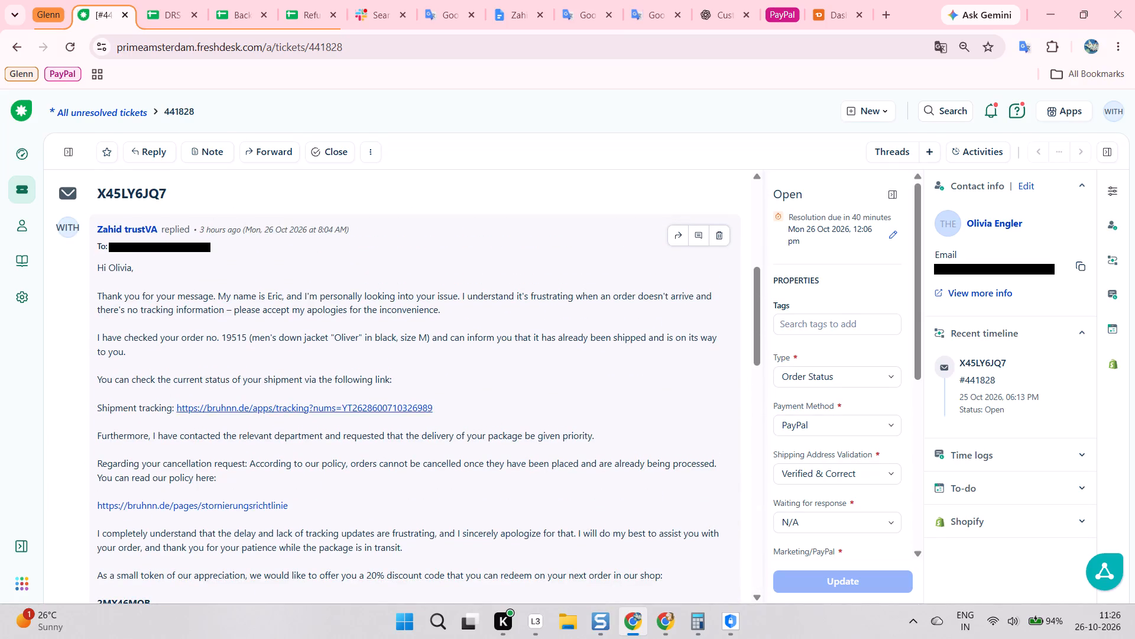
pyautogui.click(383, 405)
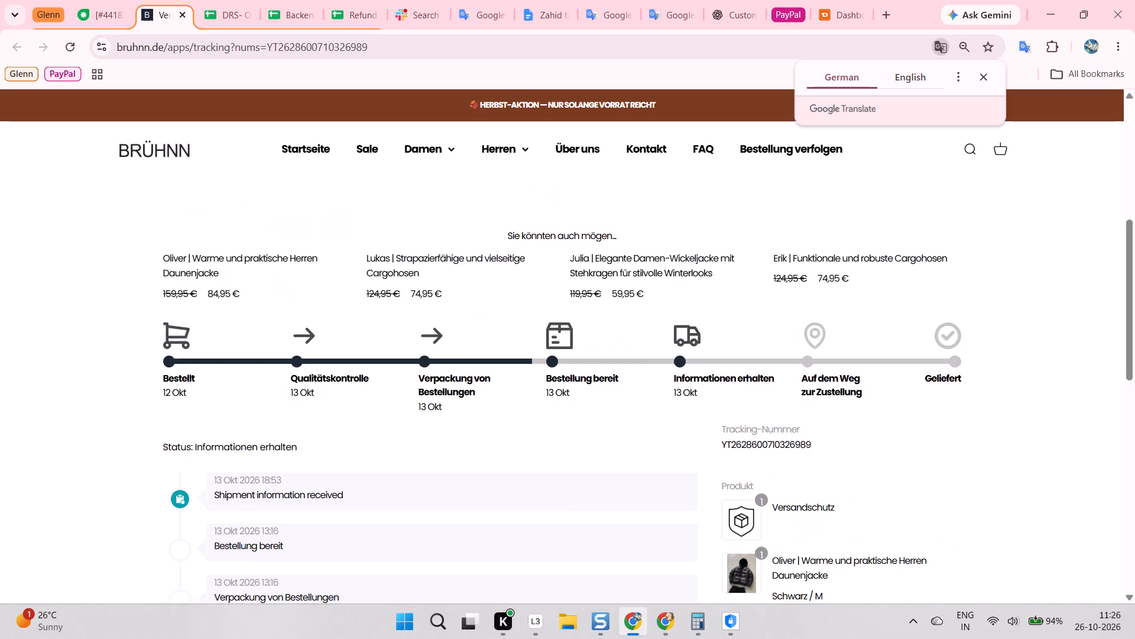
# Examine the shipment's progress, status and product details on the BRÜHNN tracking page.
pyautogui.scroll(-5, 456, 335)
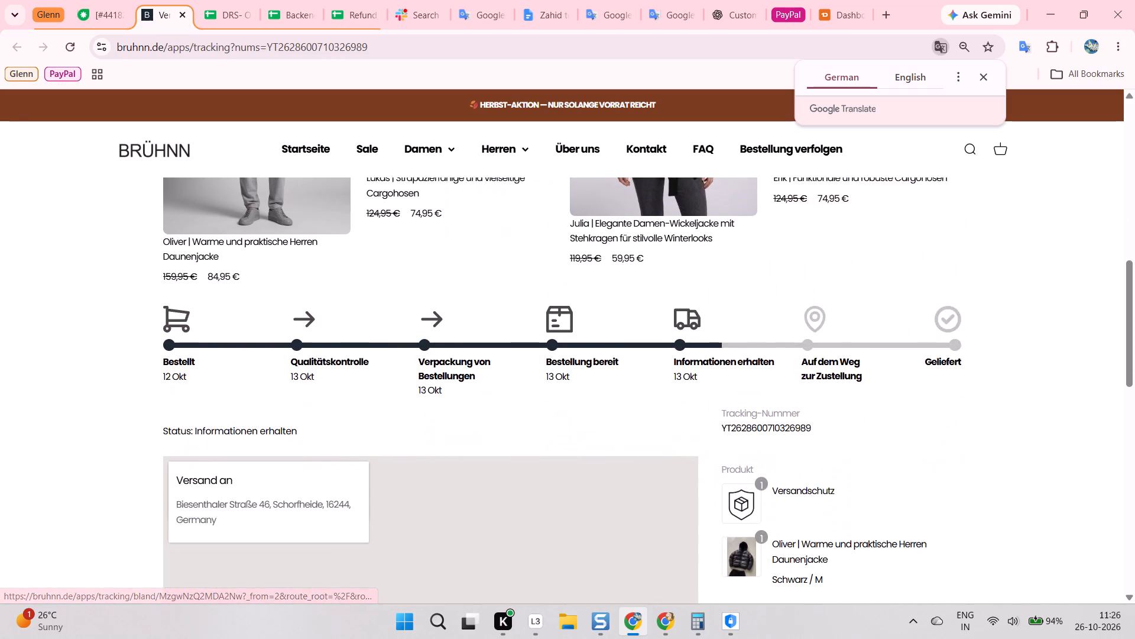
pyautogui.scroll(-1, 445, 333)
pyautogui.scroll(2, 445, 333)
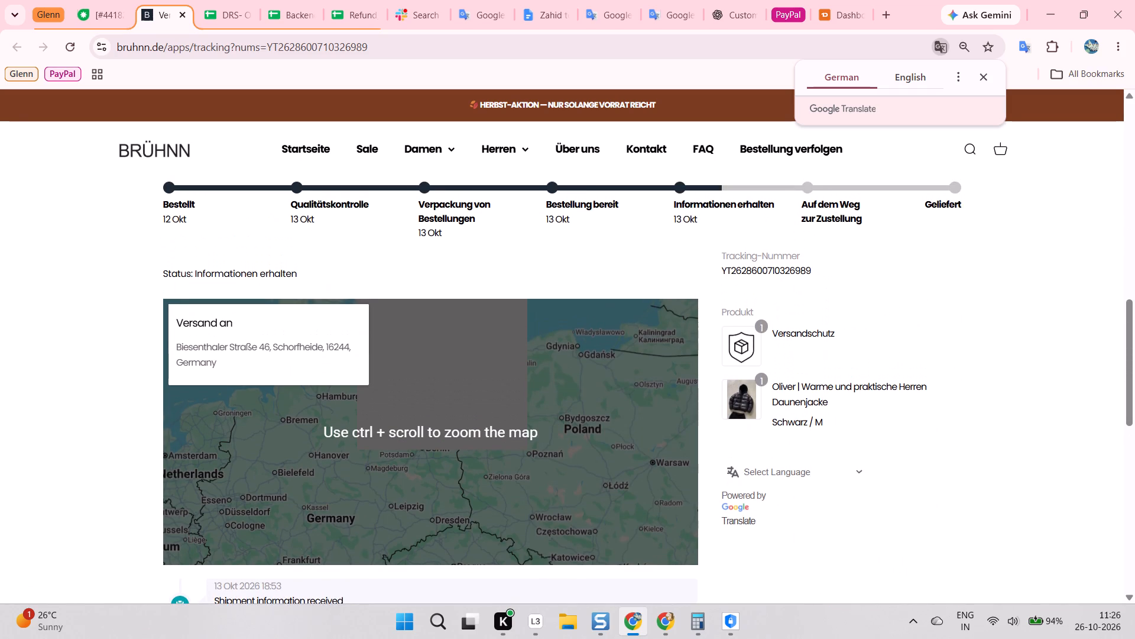
pyautogui.scroll(3, 445, 333)
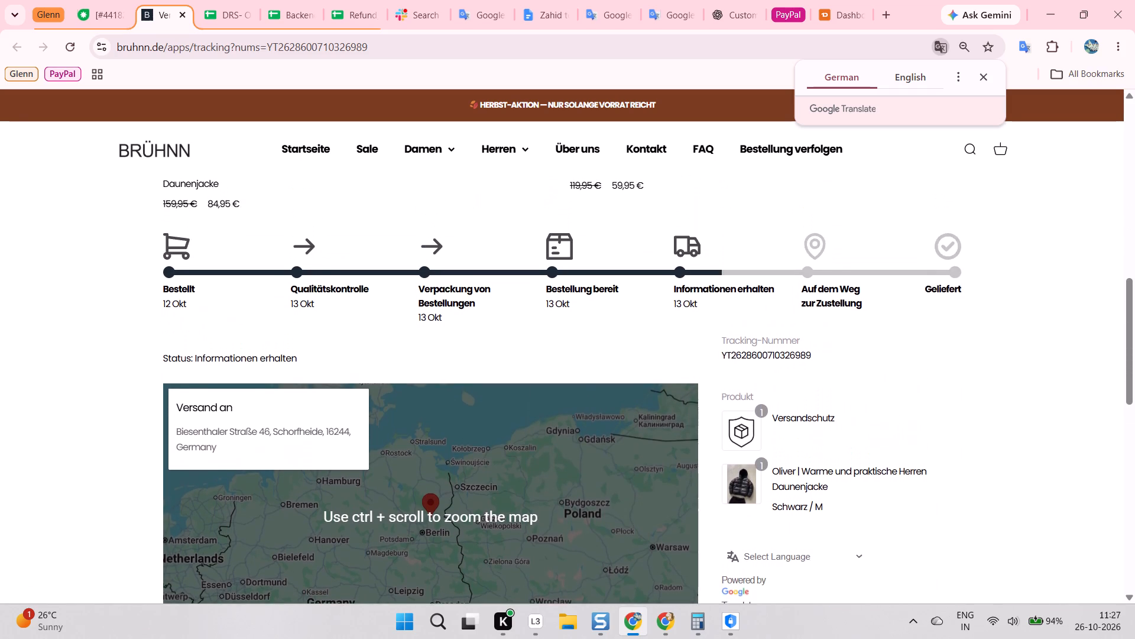
pyautogui.scroll(1, 445, 333)
pyautogui.scroll(-1, 445, 333)
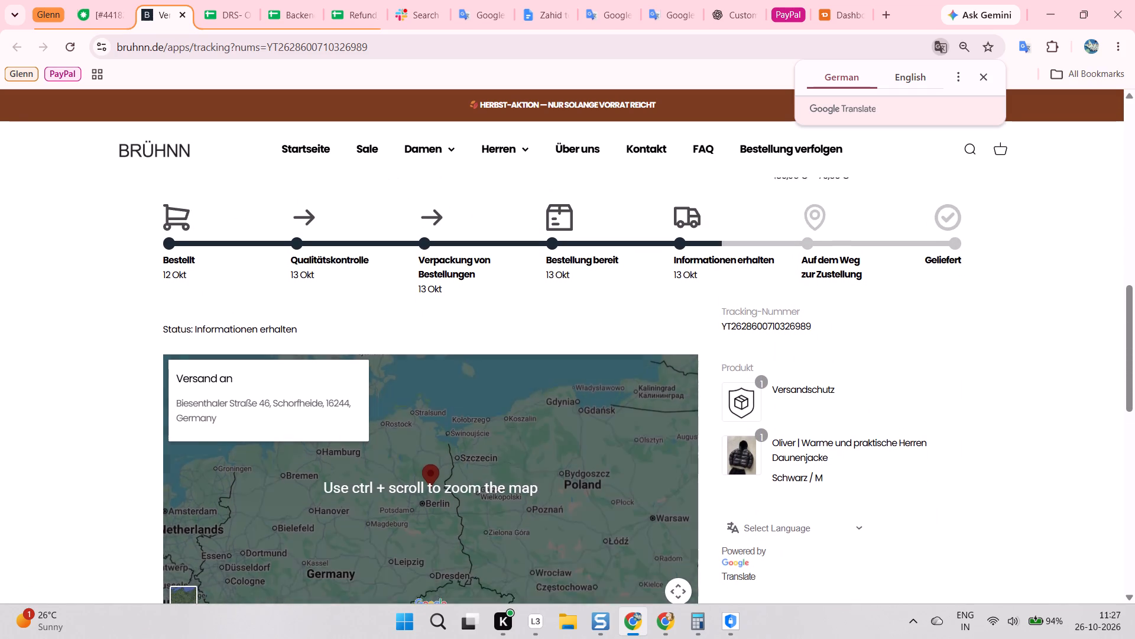
pyautogui.scroll(-1, 445, 333)
# Take a panoramic Snagit capture of the BRÜHNN tracking page, from the shipment progress bar down to the event history.
pyautogui.click(984, 78)
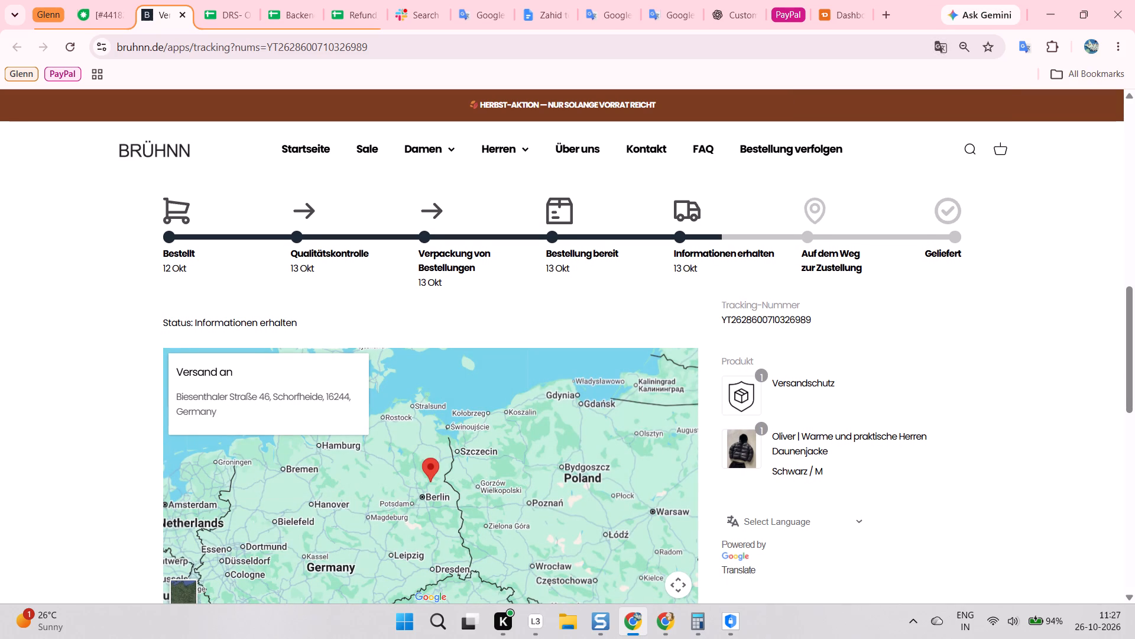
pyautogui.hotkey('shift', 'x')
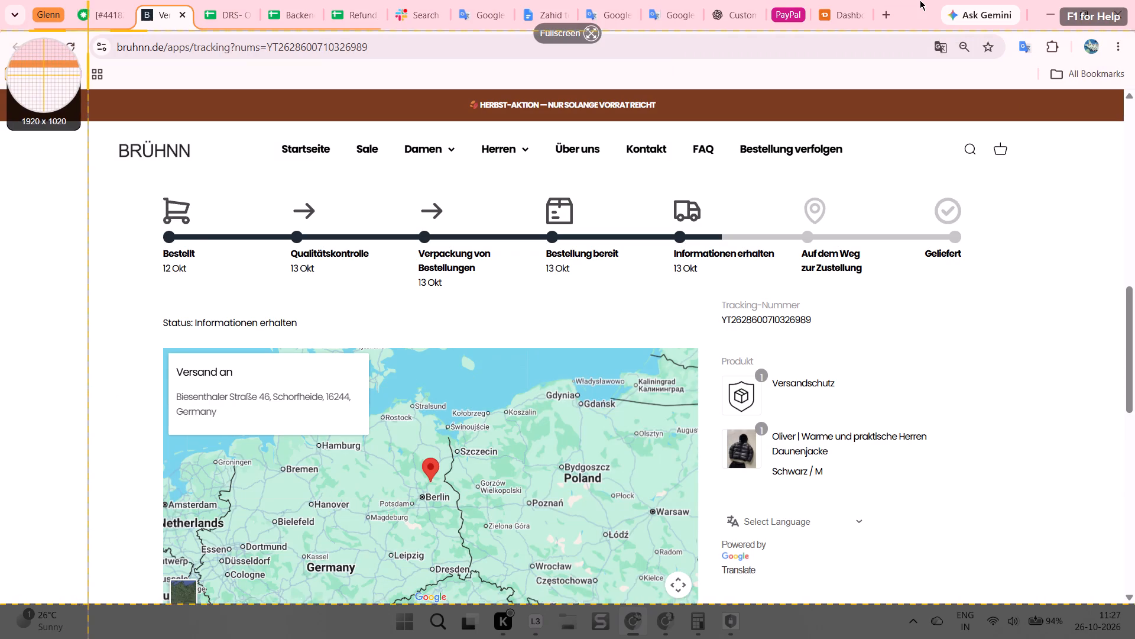
pyautogui.moveTo(88, 31); pyautogui.dragTo(1016, 595)
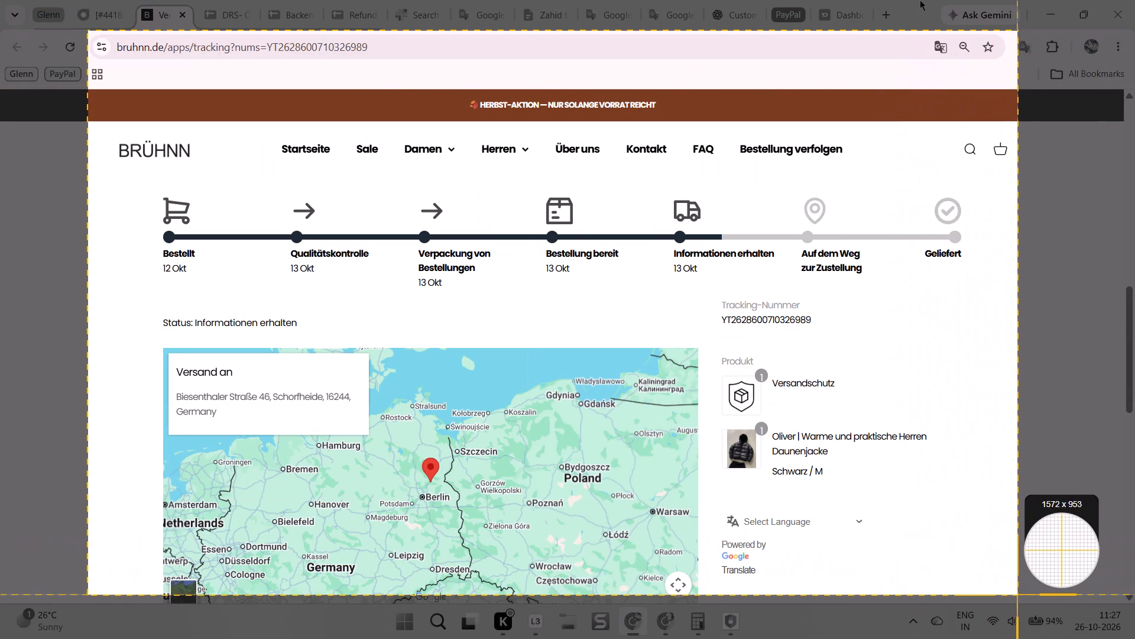
pyautogui.moveTo(1016, 595); pyautogui.dragTo(1012, 583)
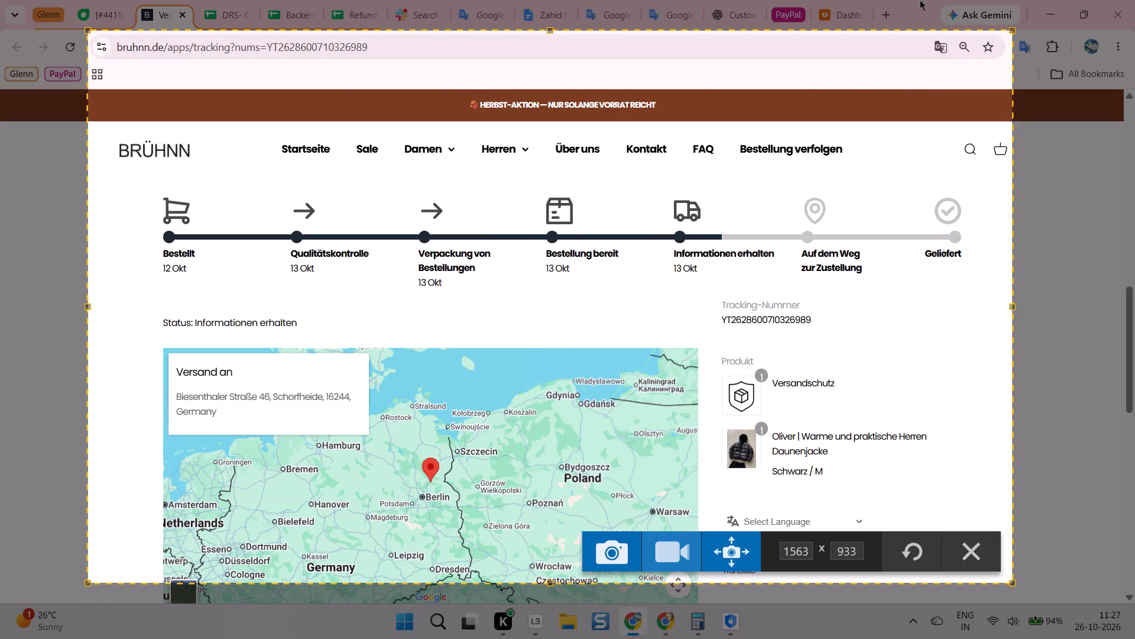
pyautogui.click(721, 557)
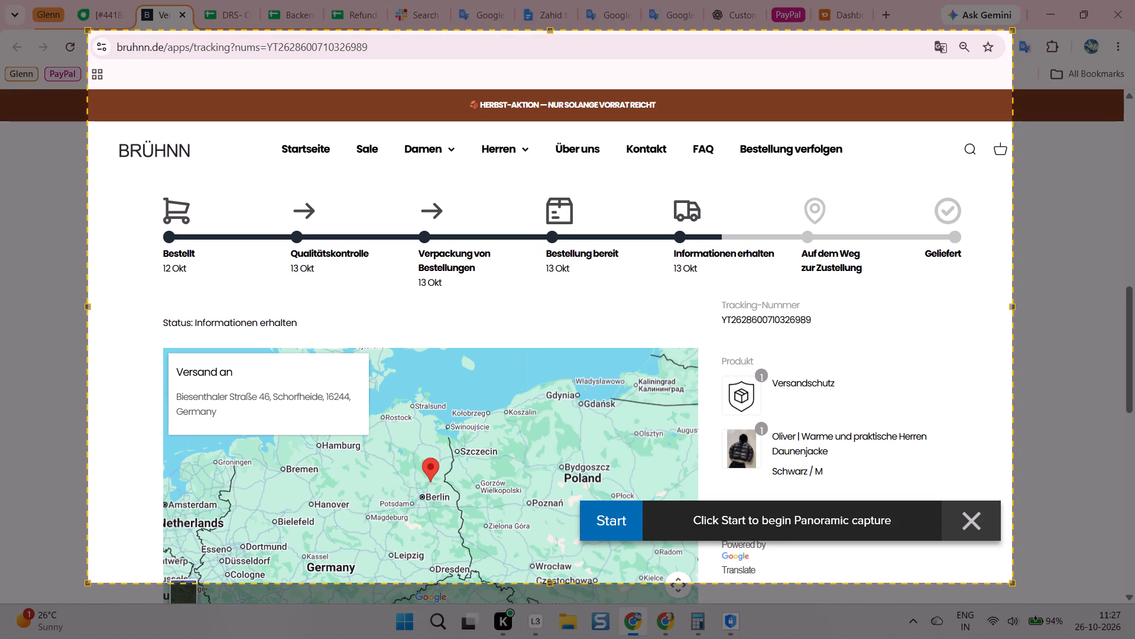
pyautogui.click(631, 528)
pyautogui.scroll(-1, 663, 472)
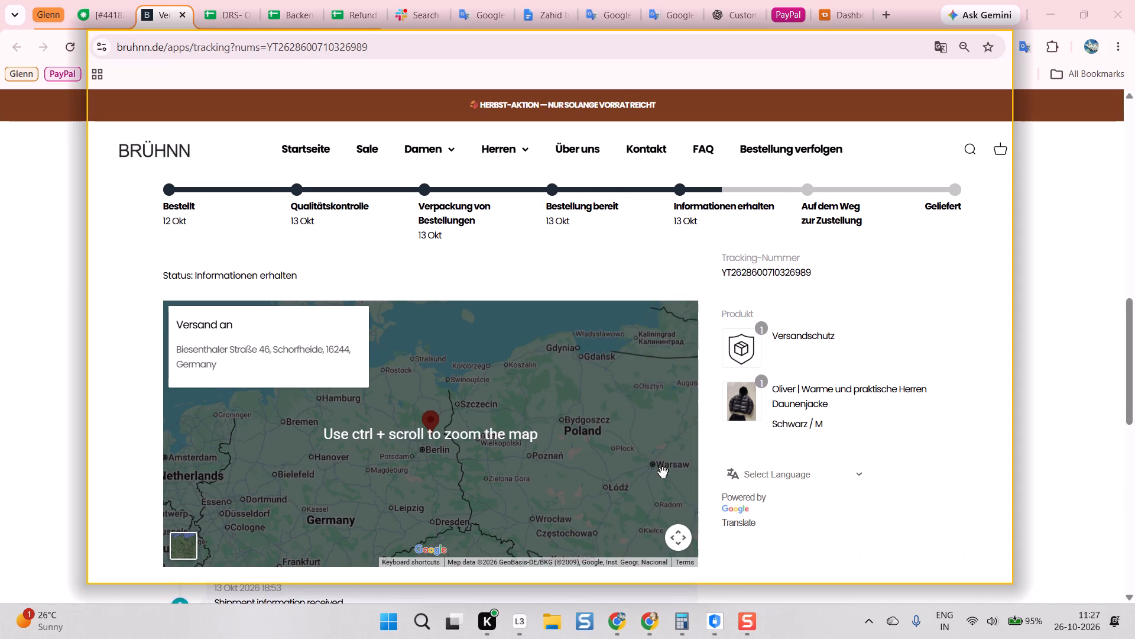
pyautogui.scroll(-2, 663, 472)
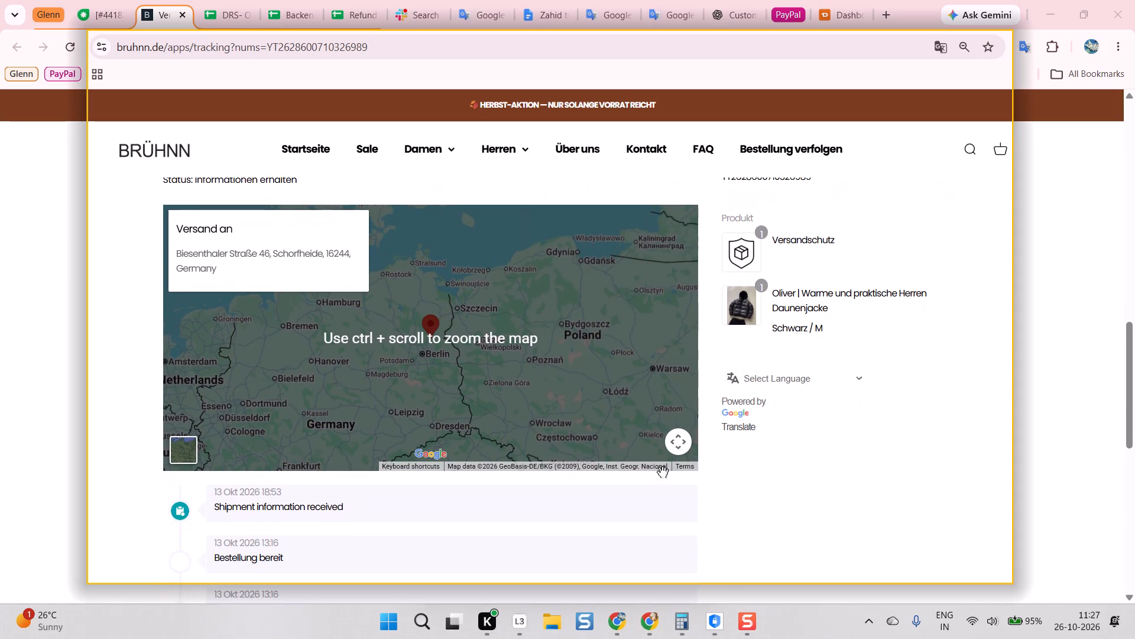
pyautogui.scroll(-1, 663, 472)
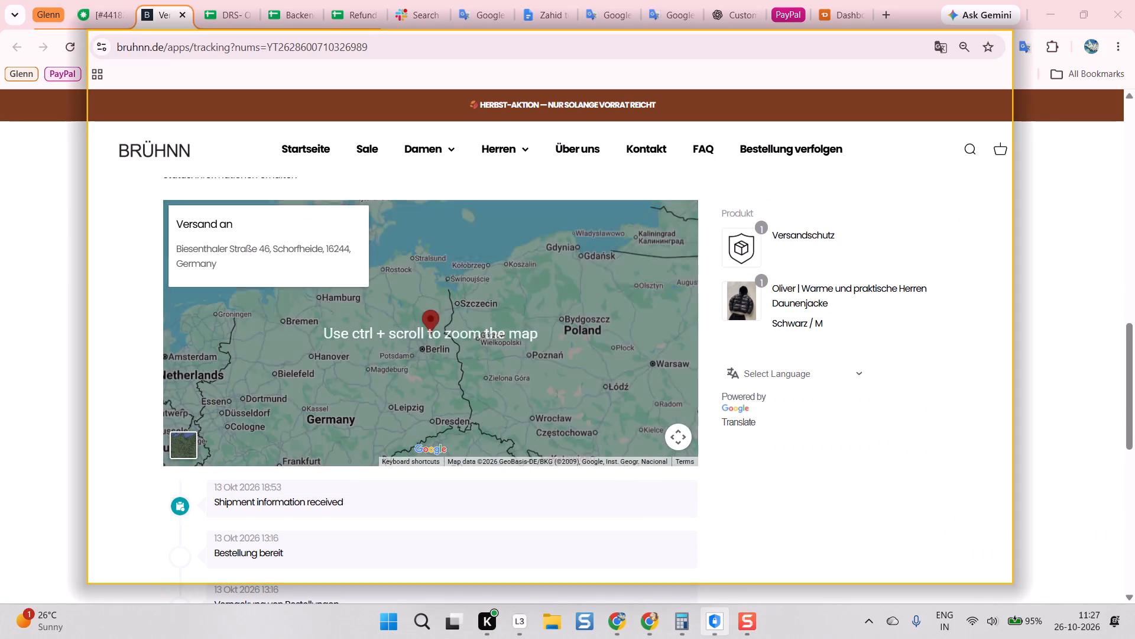
pyautogui.click(748, 628)
pyautogui.click(525, 526)
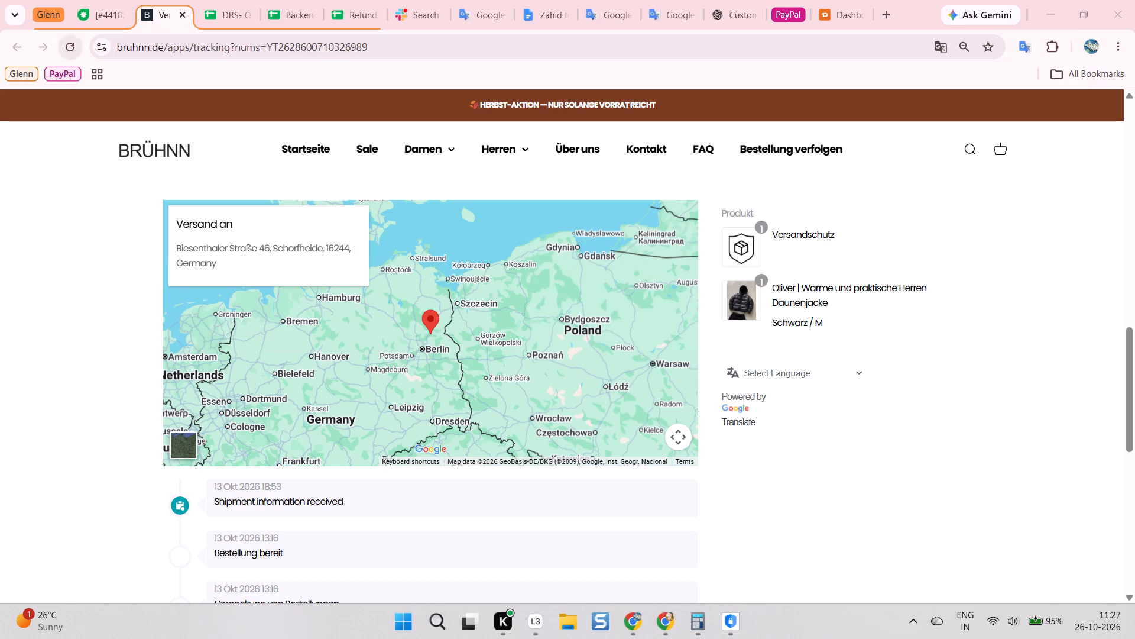
pyautogui.hotkey('alt', 'Tab')
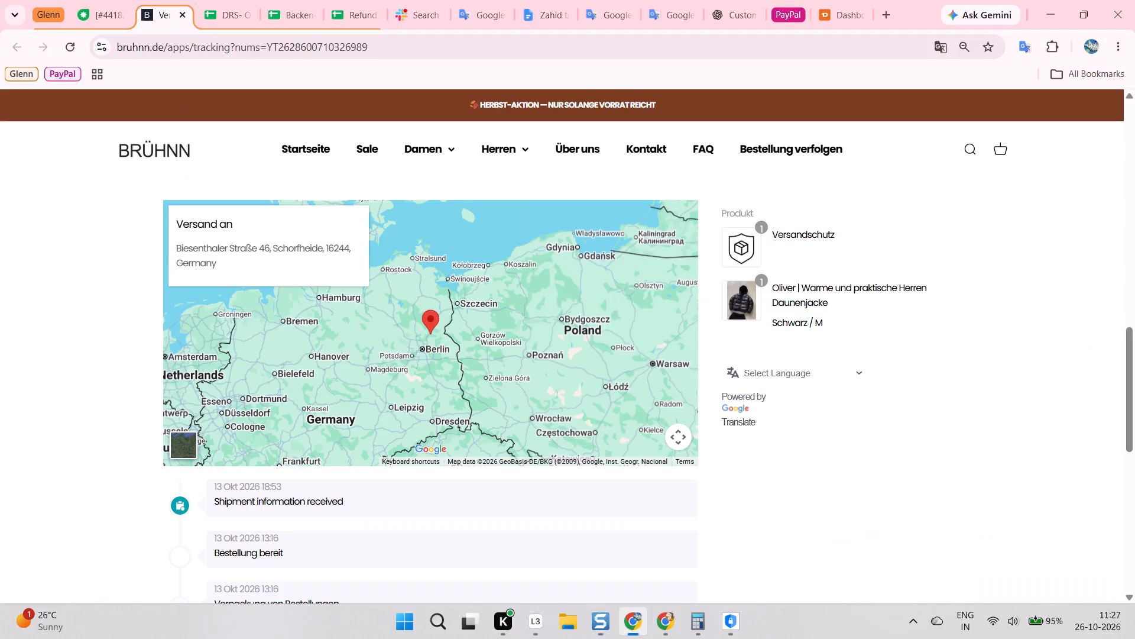
pyautogui.click(106, 1)
pyautogui.scroll(2, 541, 321)
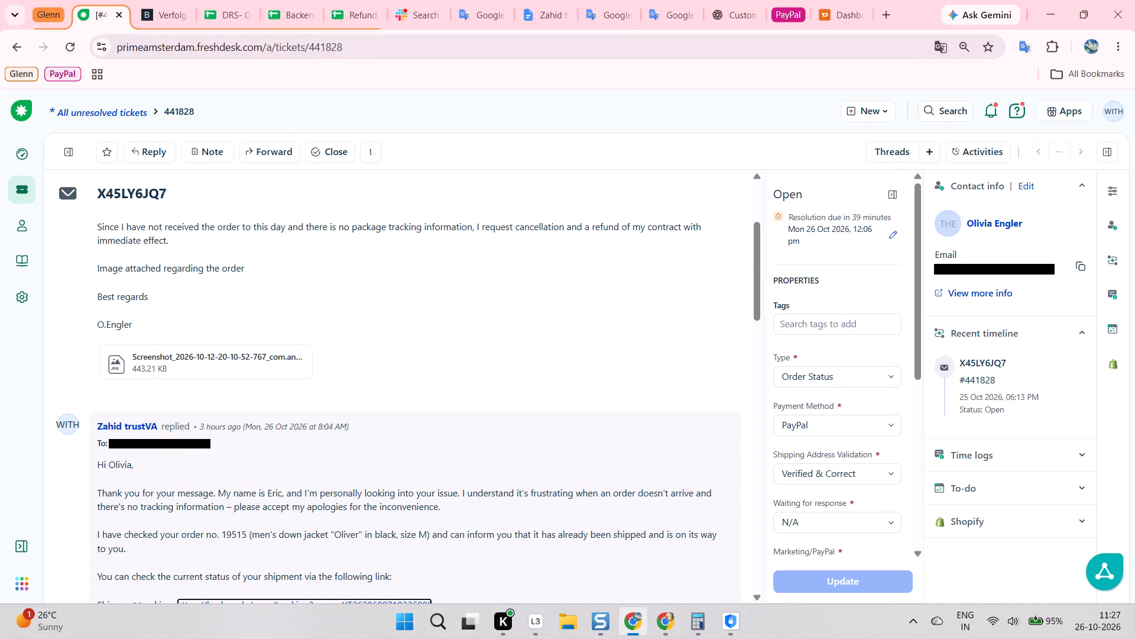
pyautogui.click(1078, 267)
pyautogui.scroll(3, 299, 271)
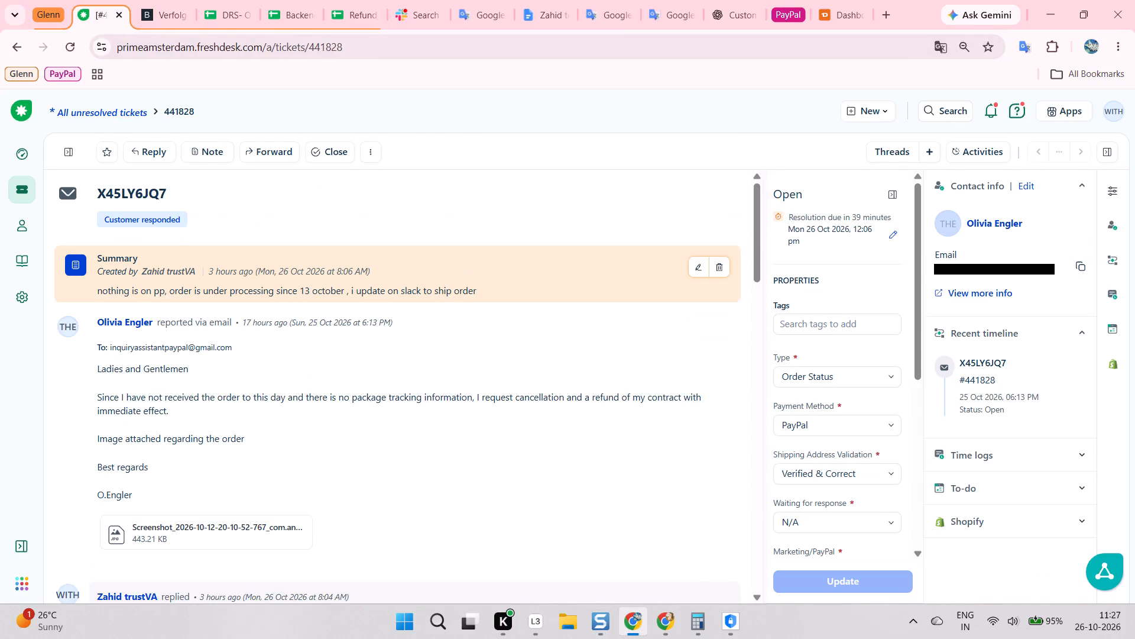
pyautogui.scroll(-5, 260, 276)
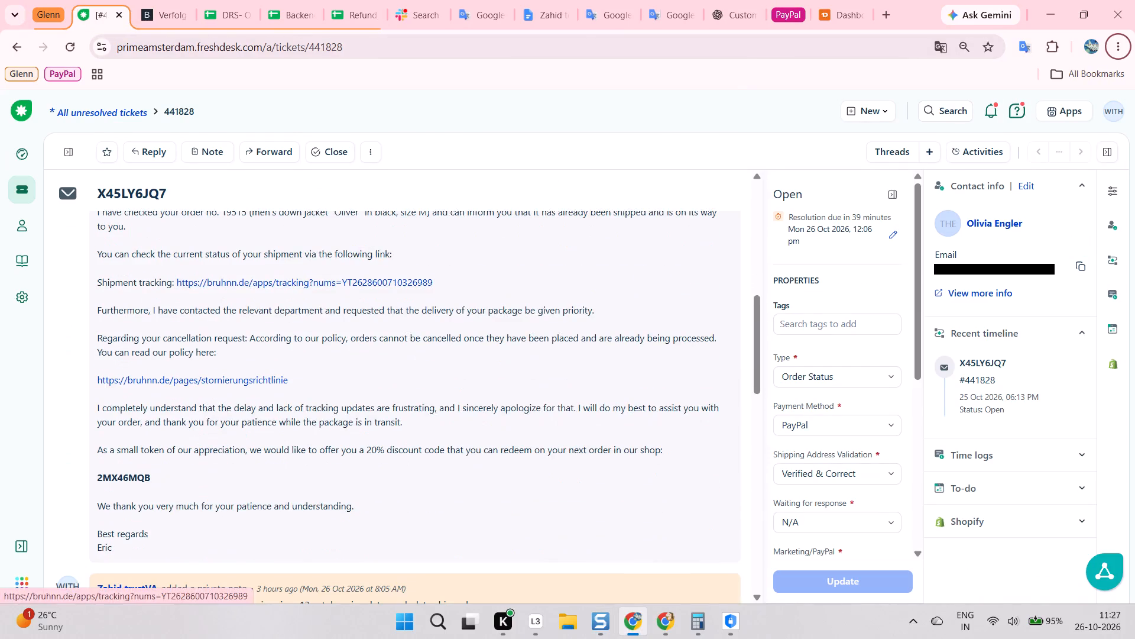
pyautogui.hotkey('alt', 'Tab')
pyautogui.hotkey('alt', 'Tab')
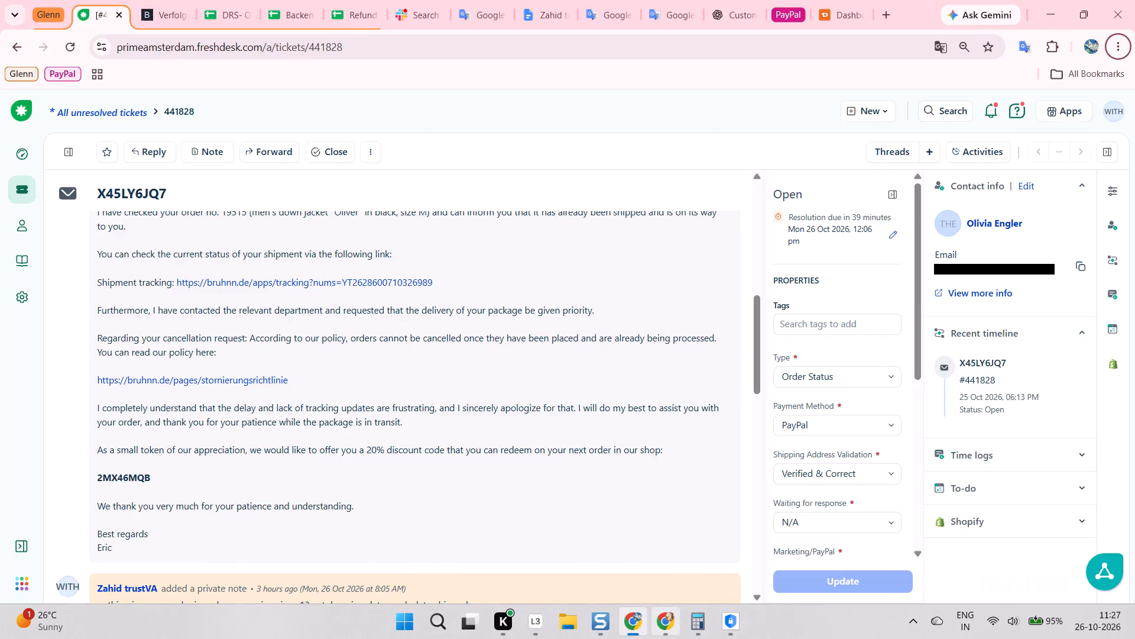
pyautogui.click(663, 619)
pyautogui.click(128, 2)
pyautogui.click(31, 114)
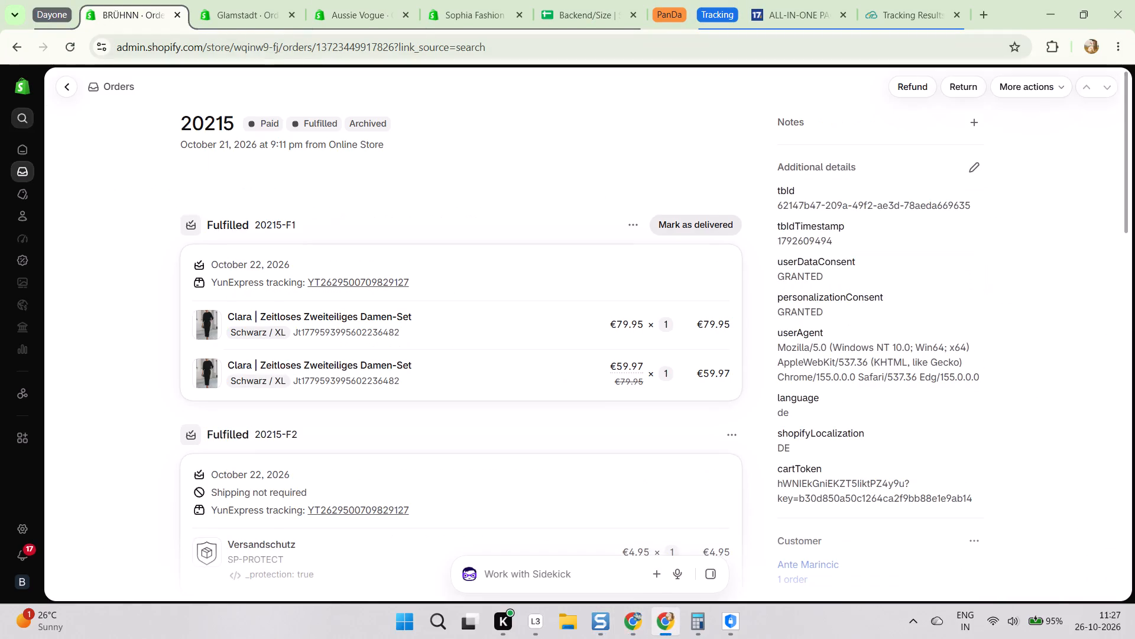
pyautogui.hotkey('ctrl', 'v')
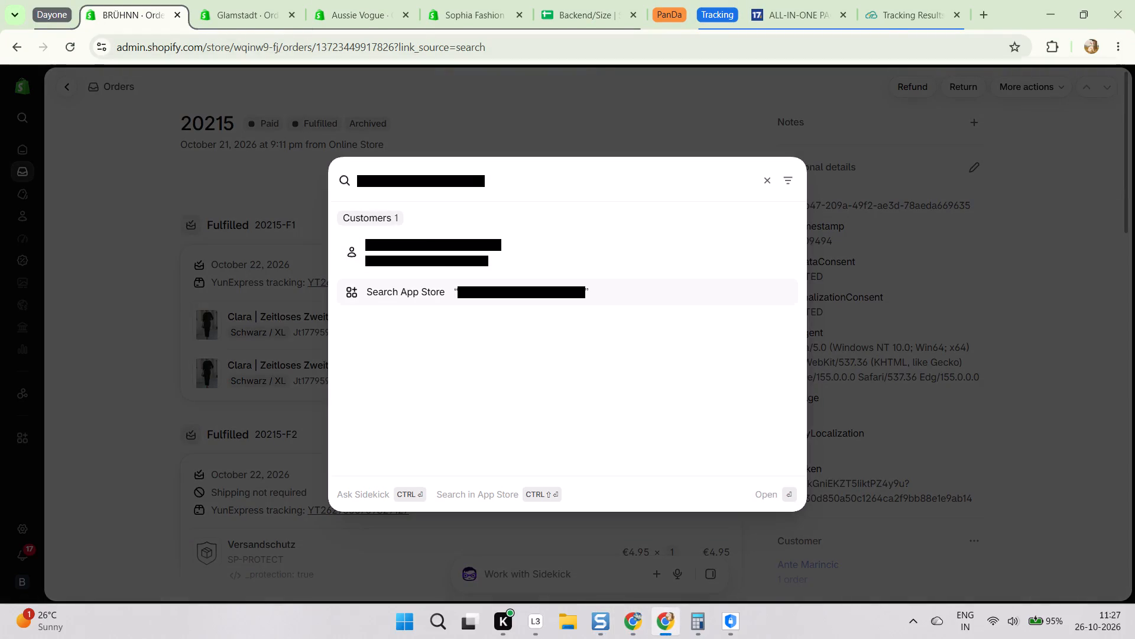
pyautogui.click(196, 251)
pyautogui.click(635, 619)
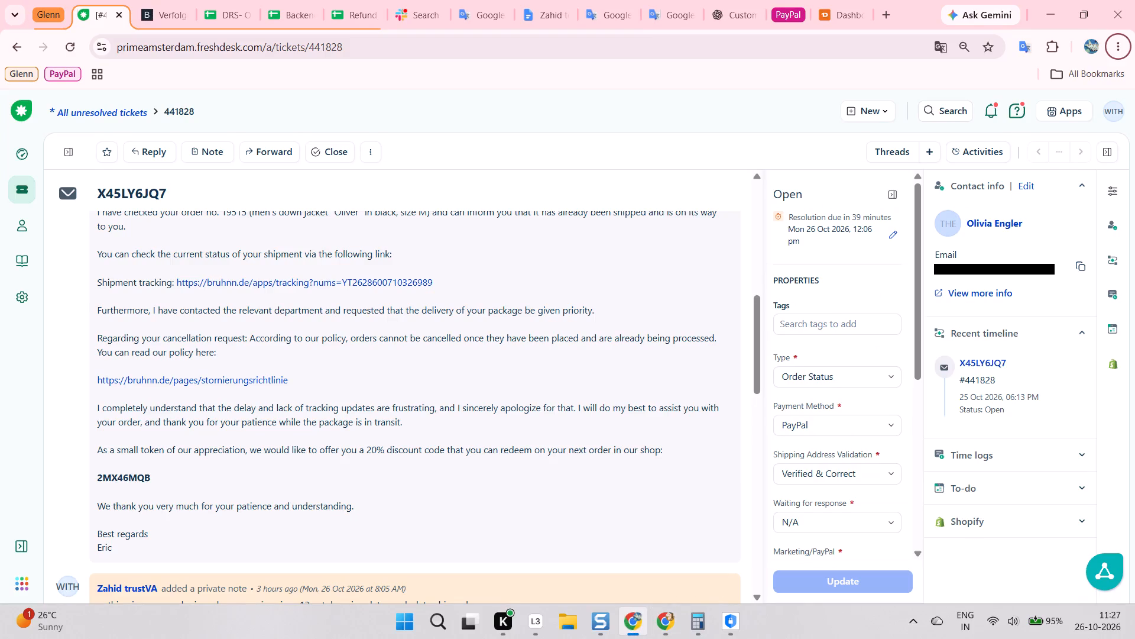
pyautogui.tripleClick(1026, 223)
pyautogui.hotkey('ctrl', 'c')
pyautogui.hotkey('ctrl', 'c')
pyautogui.hotkey('alt', 'Tab')
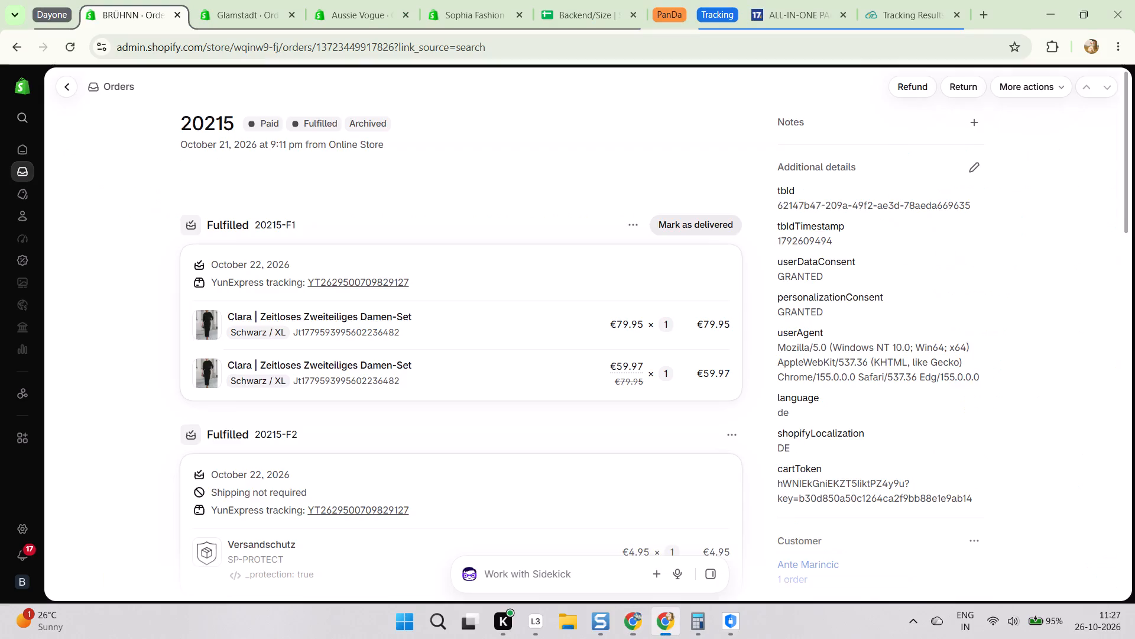
pyautogui.scroll(-4, 233, 411)
pyautogui.scroll(-5, 289, 308)
pyautogui.click(20, 116)
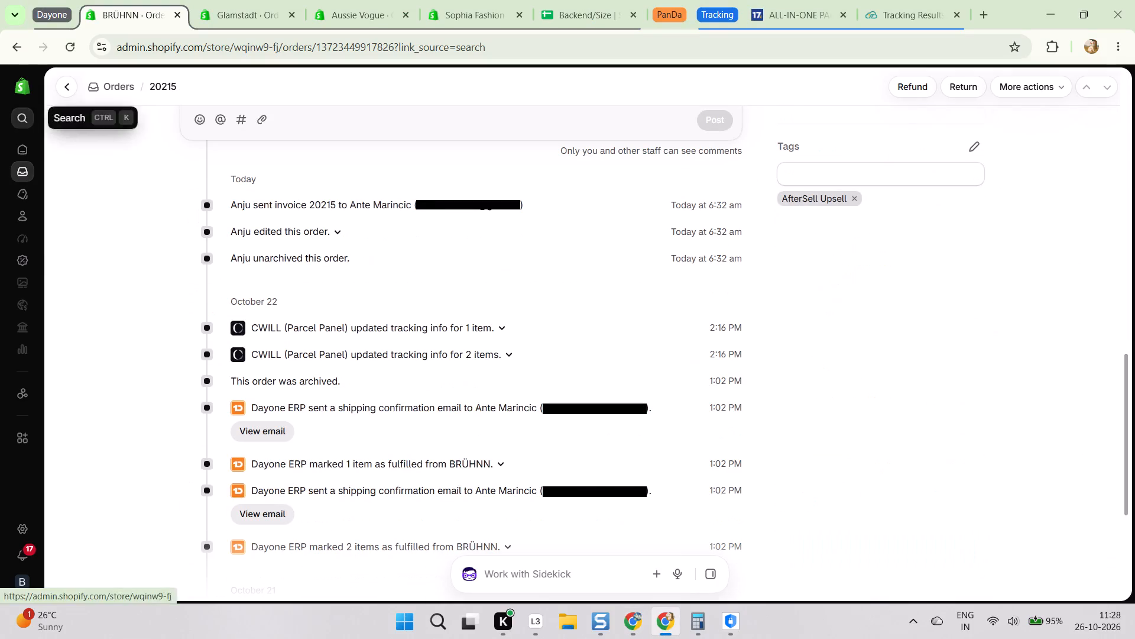
pyautogui.hotkey('ctrl', 'v')
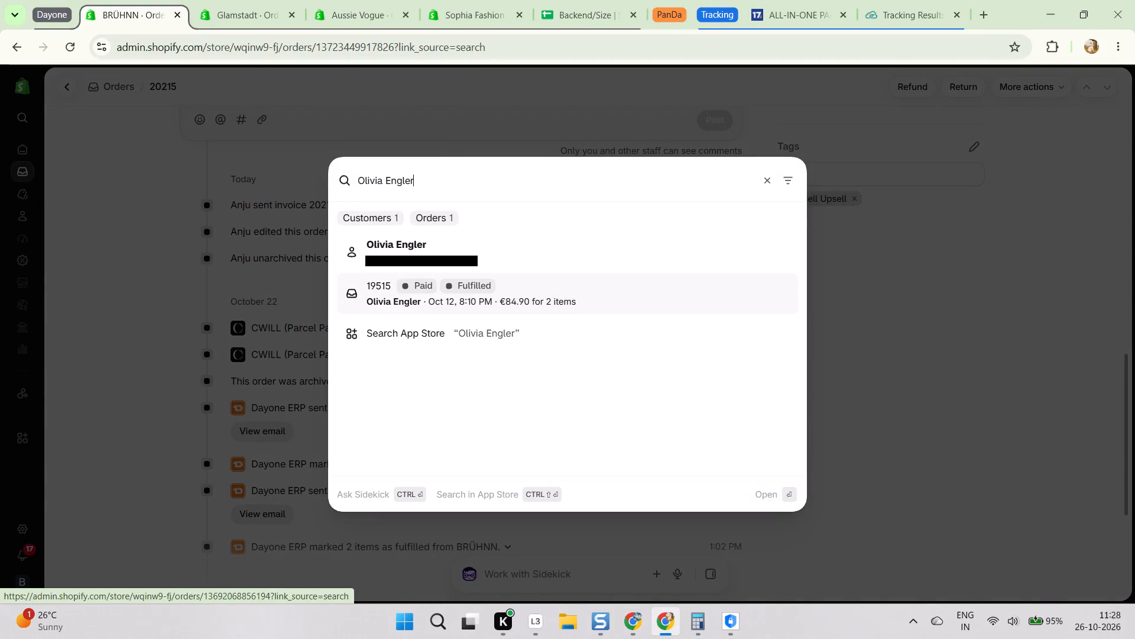
pyautogui.click(384, 283)
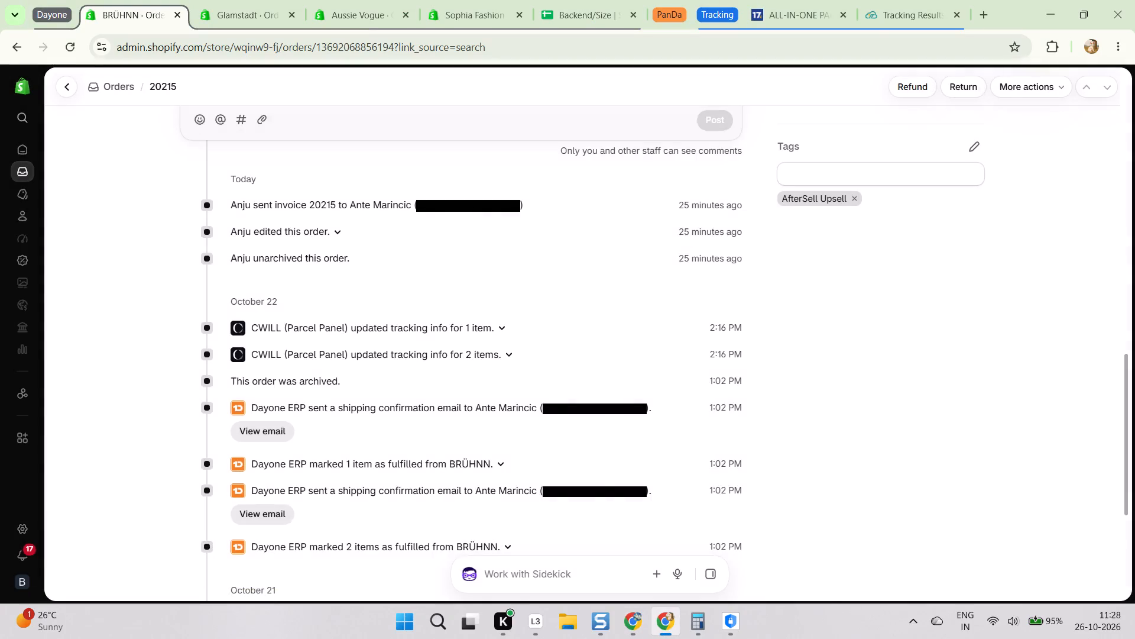
pyautogui.scroll(4, 387, 283)
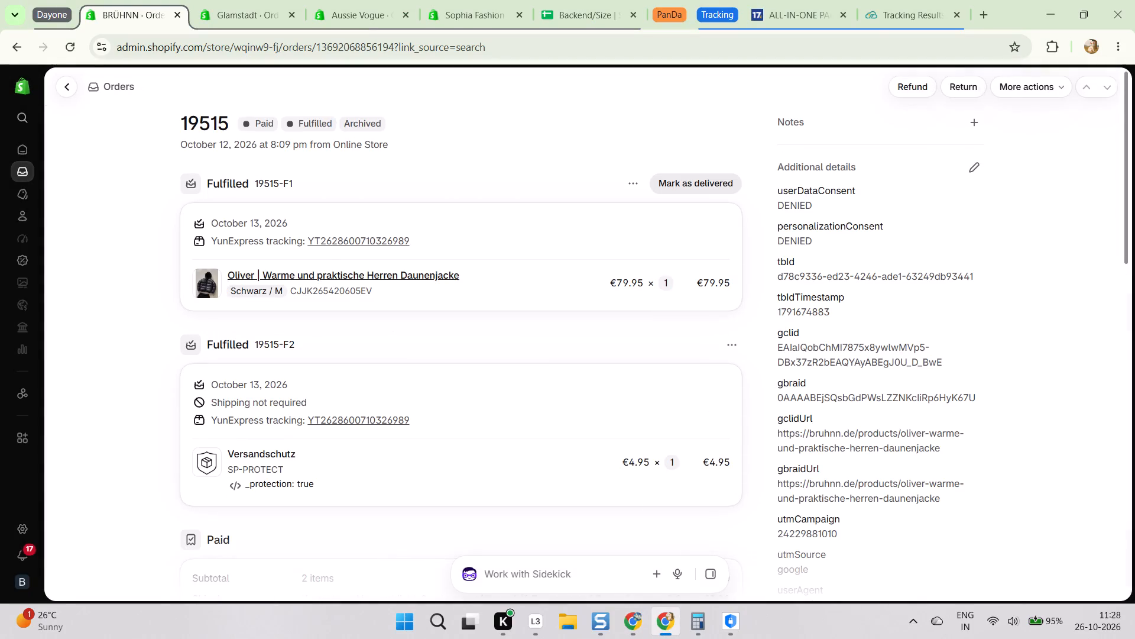
pyautogui.click(486, 250)
pyautogui.hotkey('alt', 'Tab')
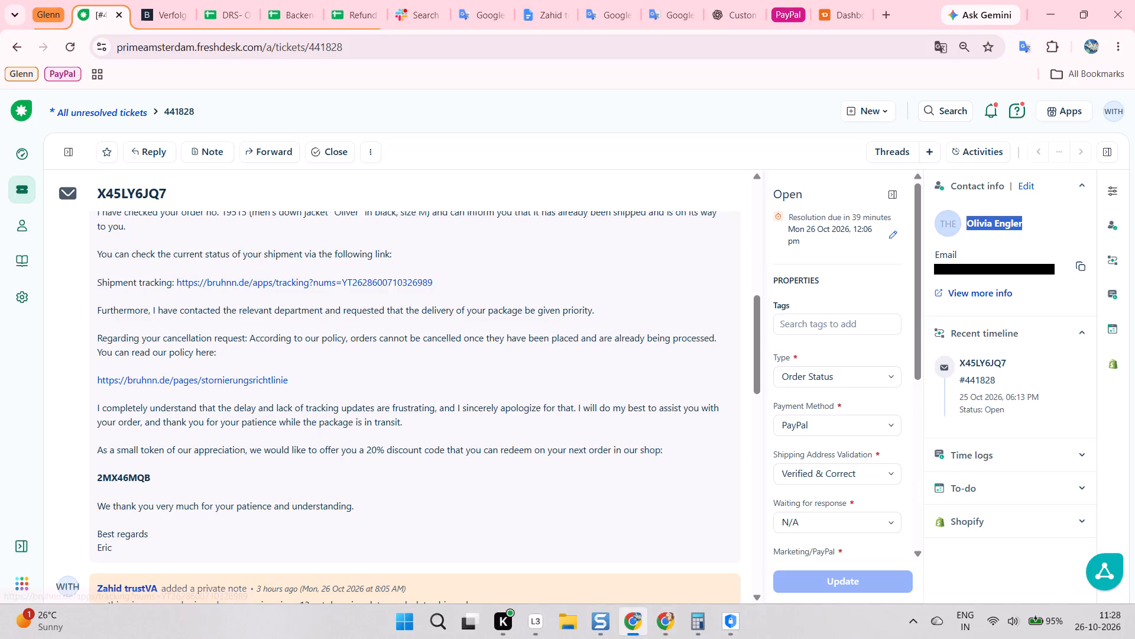
pyautogui.hotkey('alt', 'Tab')
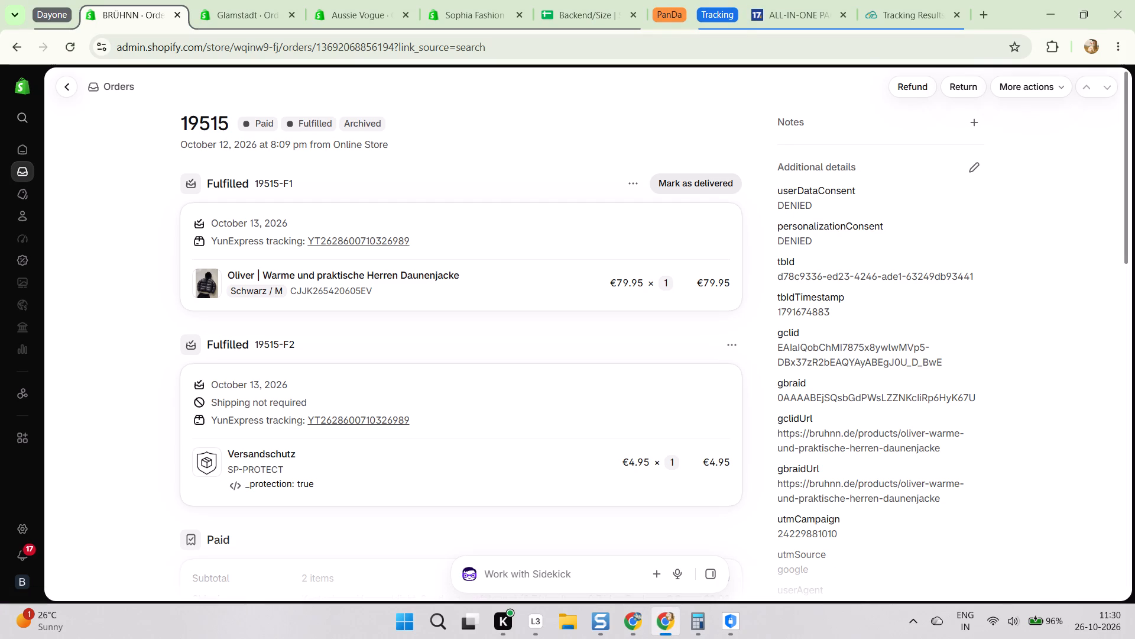
pyautogui.click(631, 621)
pyautogui.click(94, 0)
pyautogui.click(157, 0)
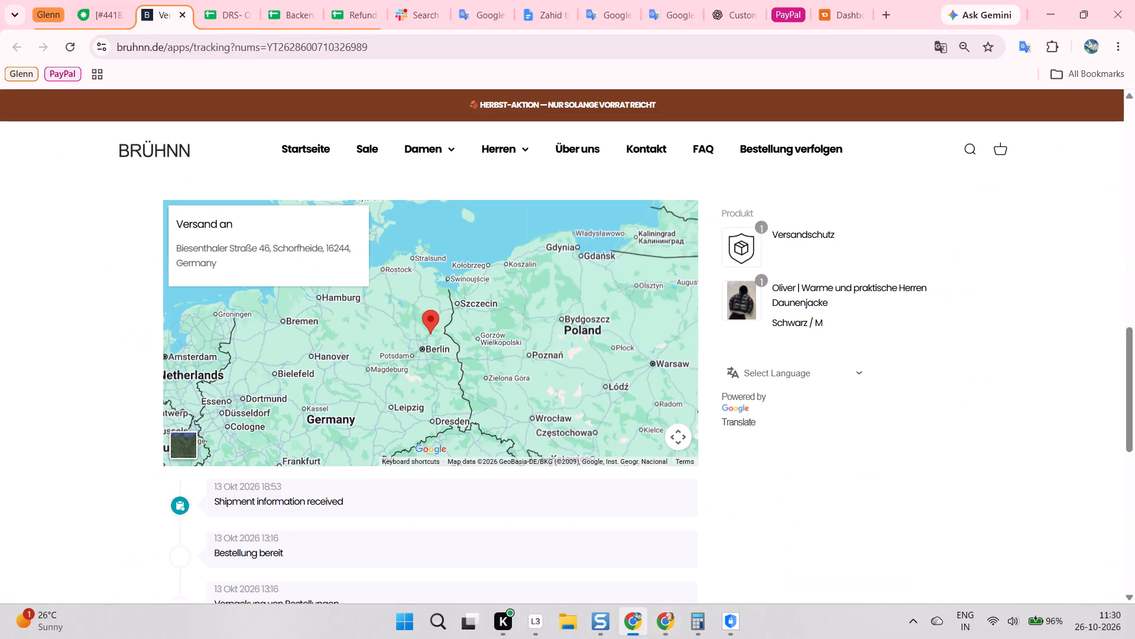
pyautogui.scroll(4, 189, 72)
pyautogui.scroll(3, 272, 184)
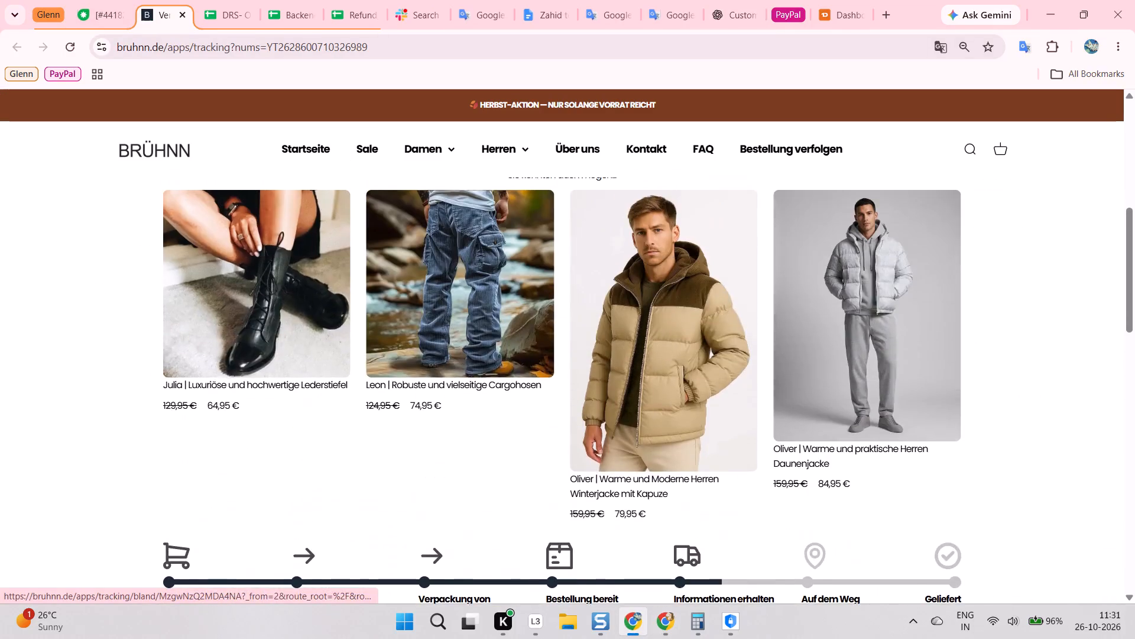
pyautogui.scroll(-4, 261, 290)
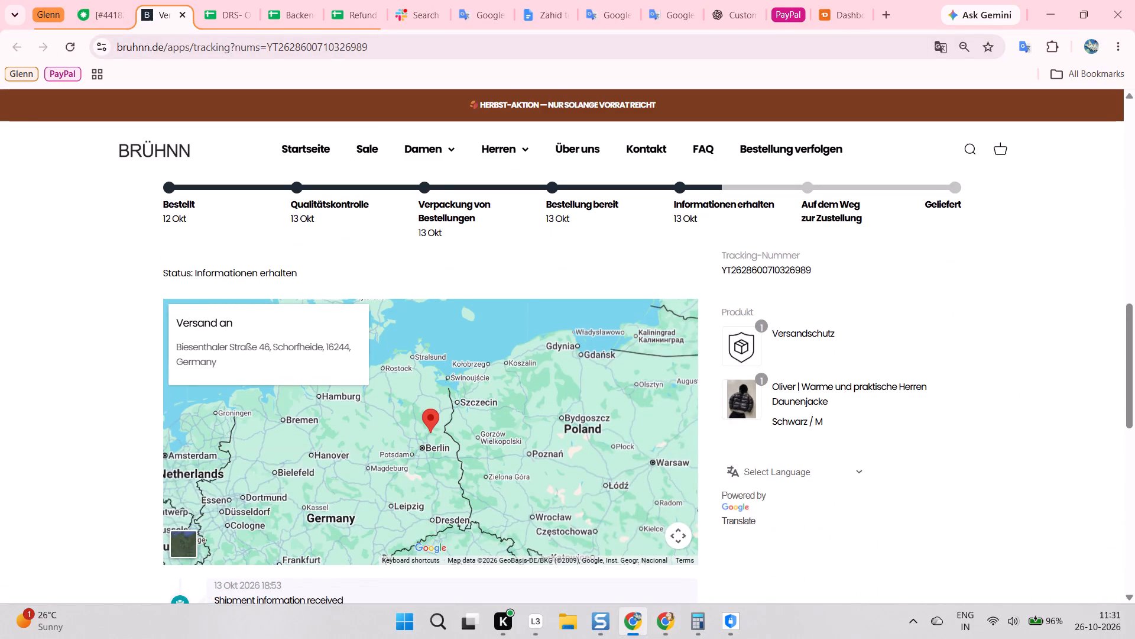
pyautogui.moveTo(1030, 297); pyautogui.dragTo(1023, 299, button='right')
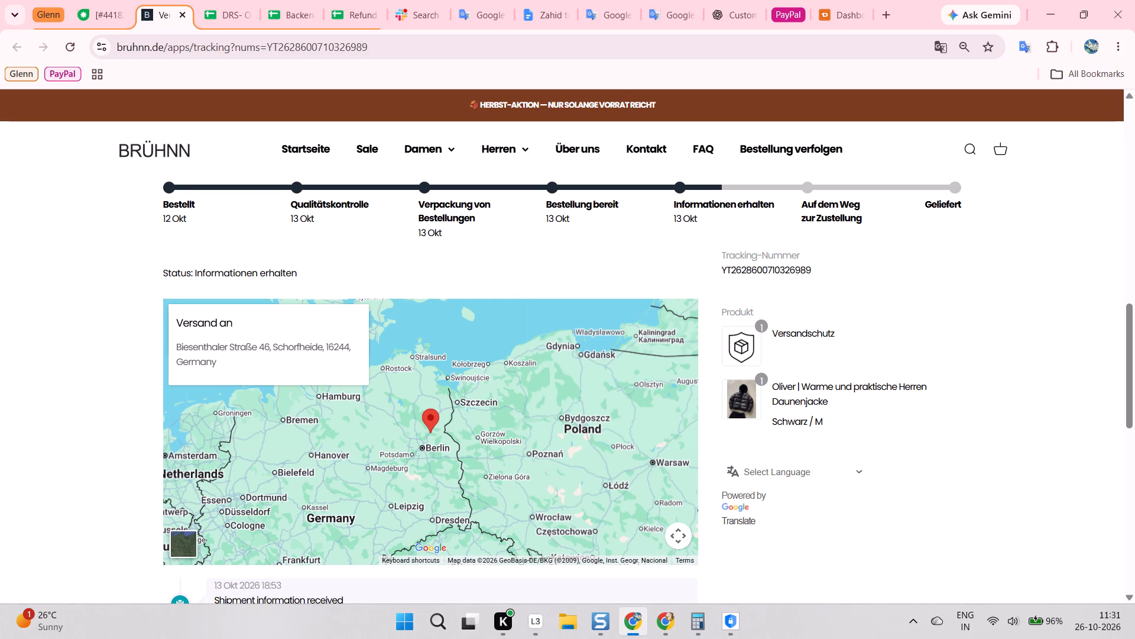
pyautogui.click(903, 521)
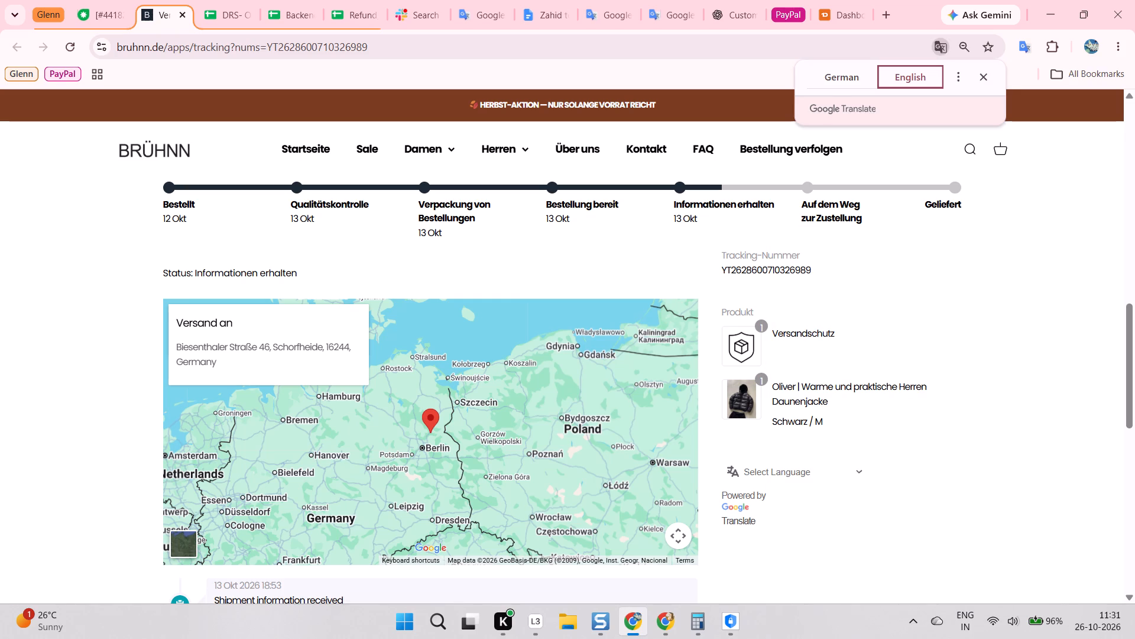
# Switch the BRÜHNN tracking page's translation back to German.
pyautogui.click(849, 83)
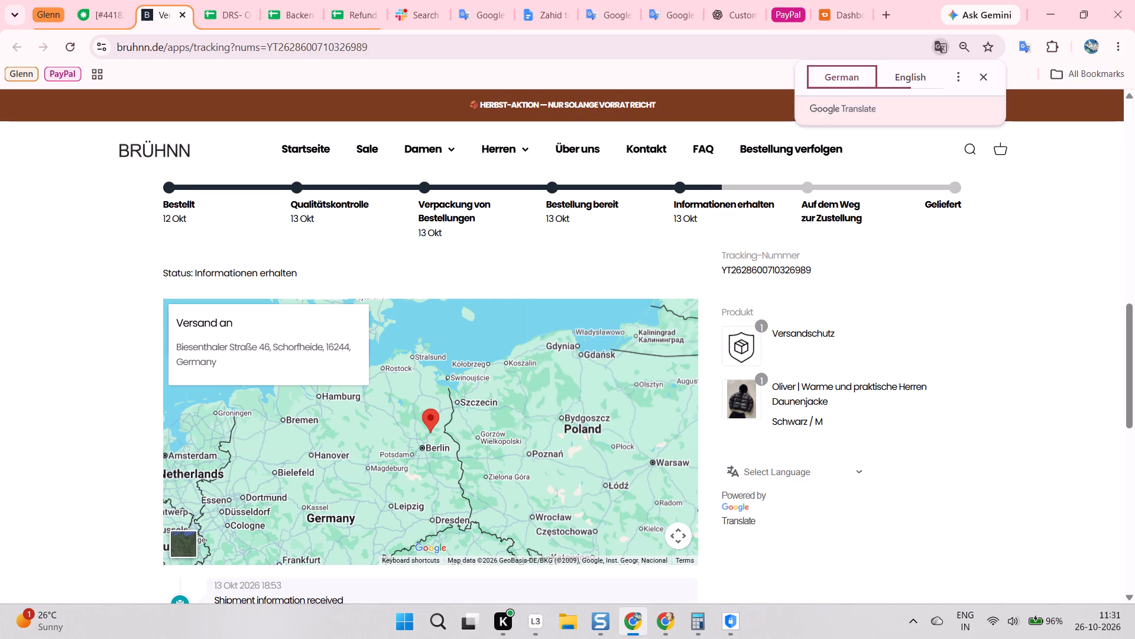
# Raise the display brightness to a little under half and return to the tracking page.
pyautogui.click(998, 611)
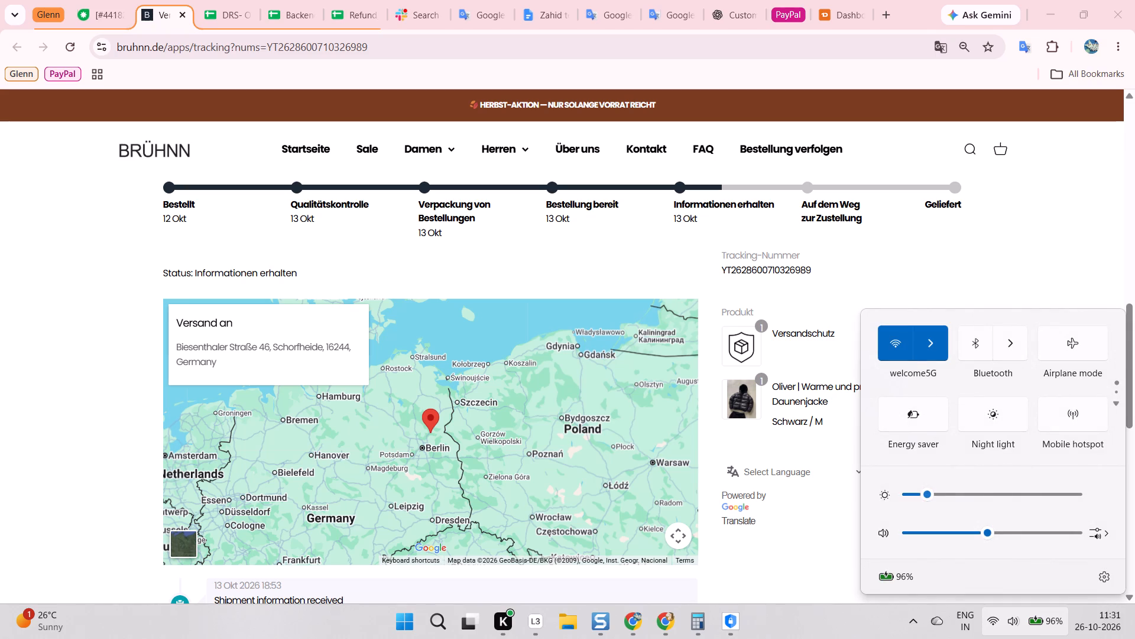
pyautogui.moveTo(937, 488); pyautogui.dragTo(975, 493)
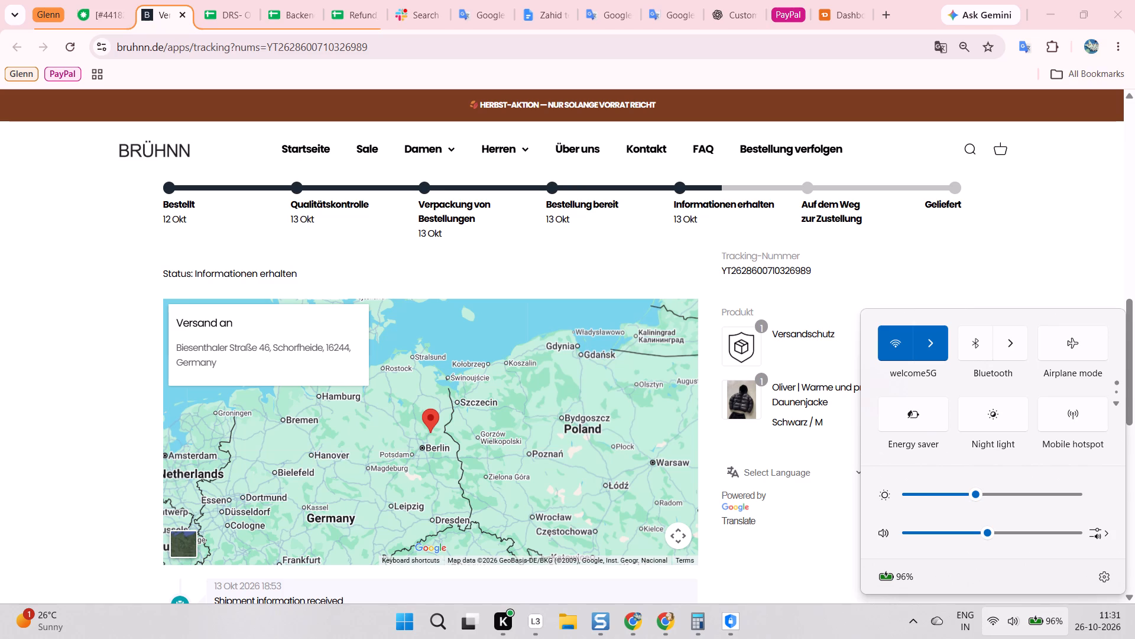
pyautogui.click(1028, 277)
# Frame the full order progress bar with its icons, the status and shipping map, and start a screen capture of that area.
pyautogui.scroll(3, 621, 342)
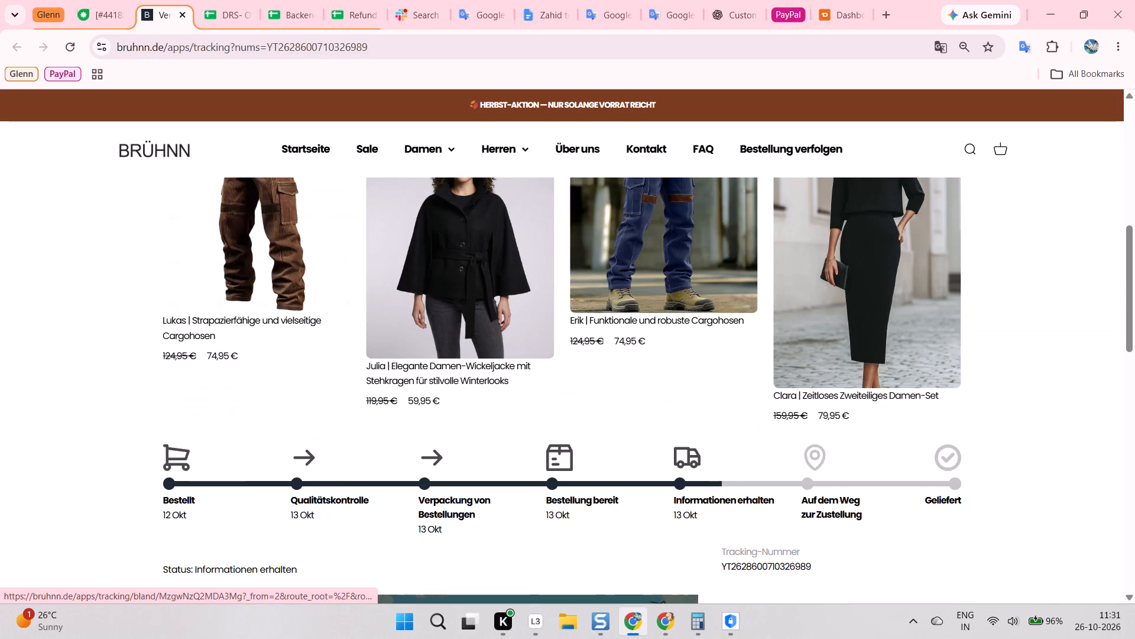
pyautogui.scroll(-2, 515, 304)
pyautogui.hscroll(-2, 498, 262)
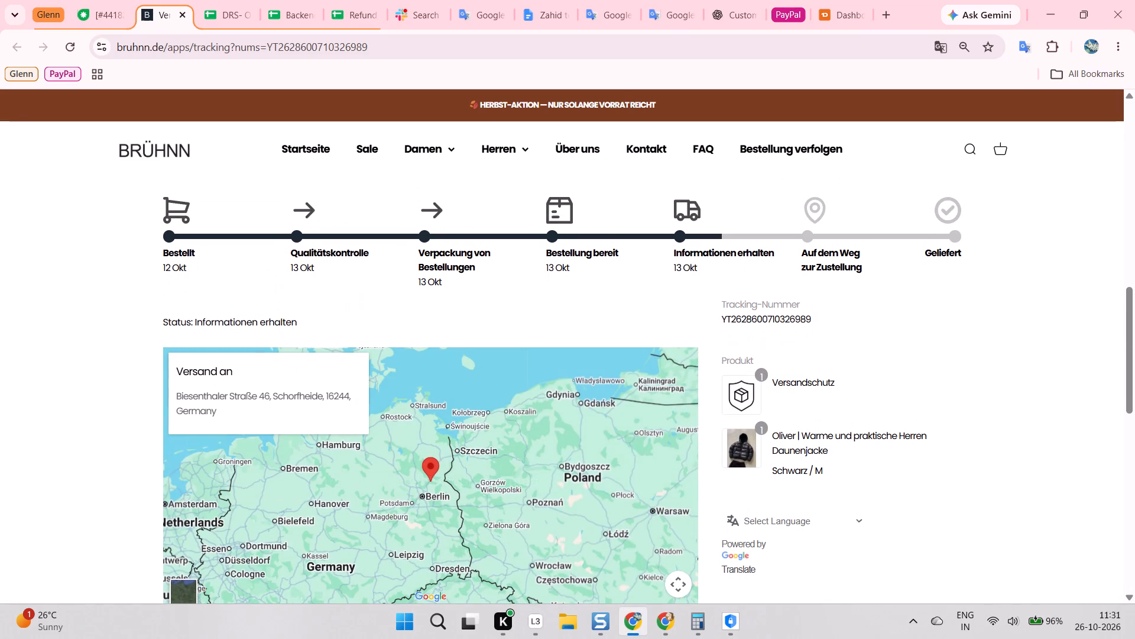
pyautogui.hscroll(-1, 501, 267)
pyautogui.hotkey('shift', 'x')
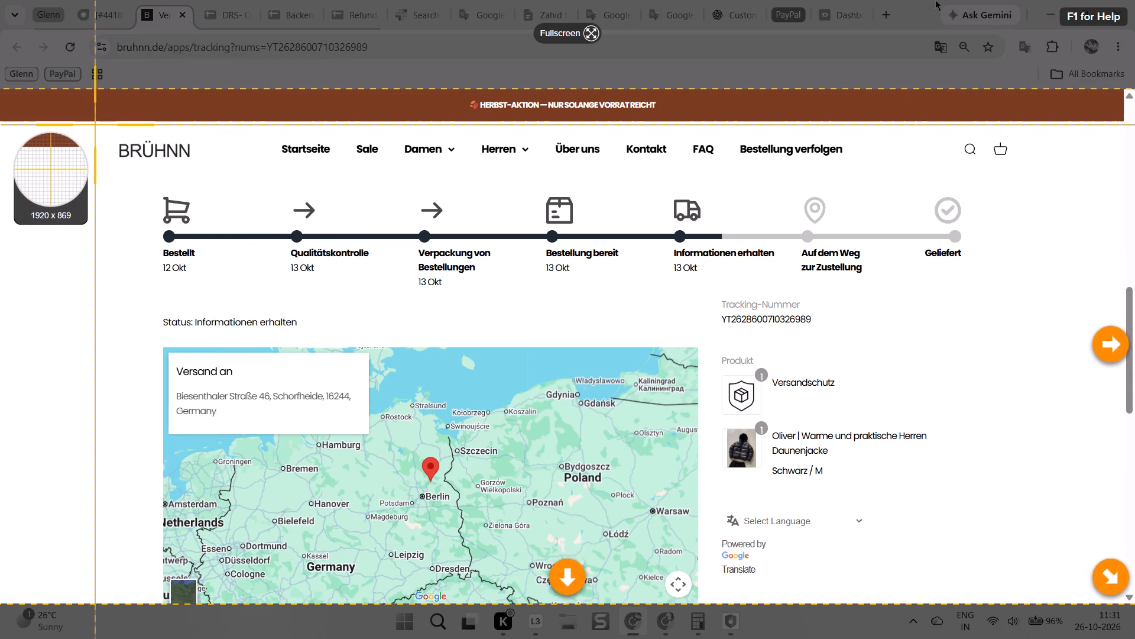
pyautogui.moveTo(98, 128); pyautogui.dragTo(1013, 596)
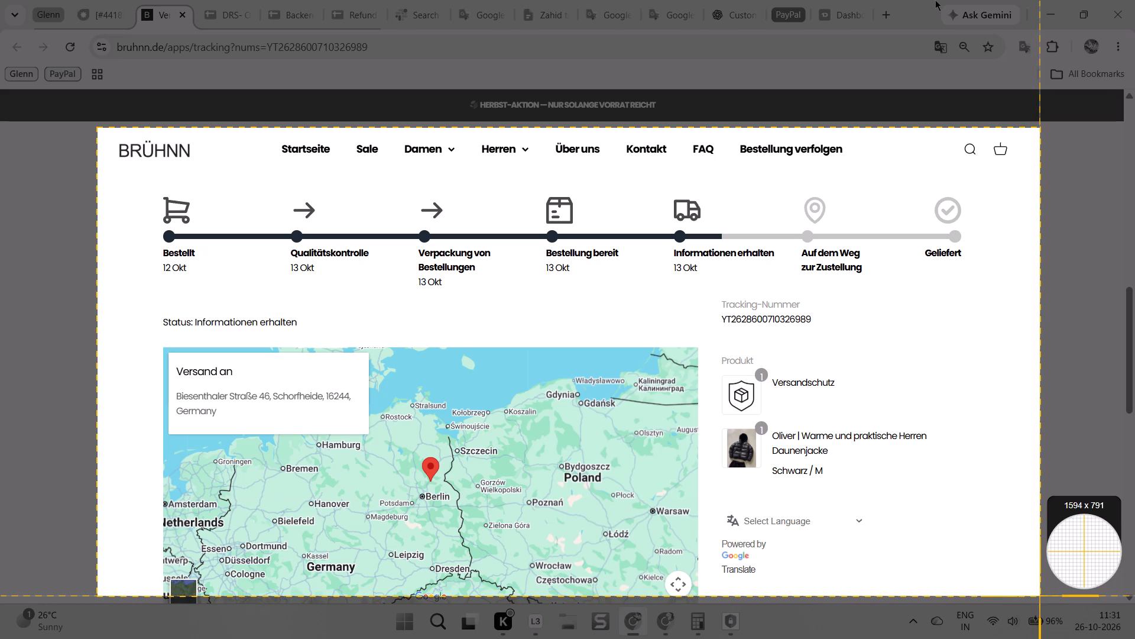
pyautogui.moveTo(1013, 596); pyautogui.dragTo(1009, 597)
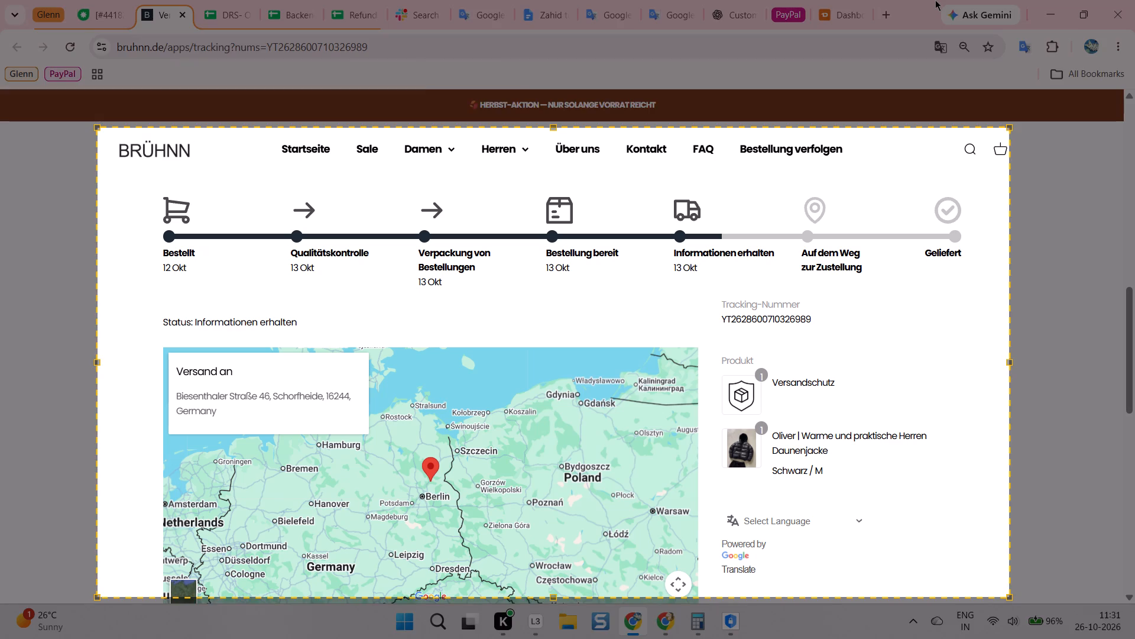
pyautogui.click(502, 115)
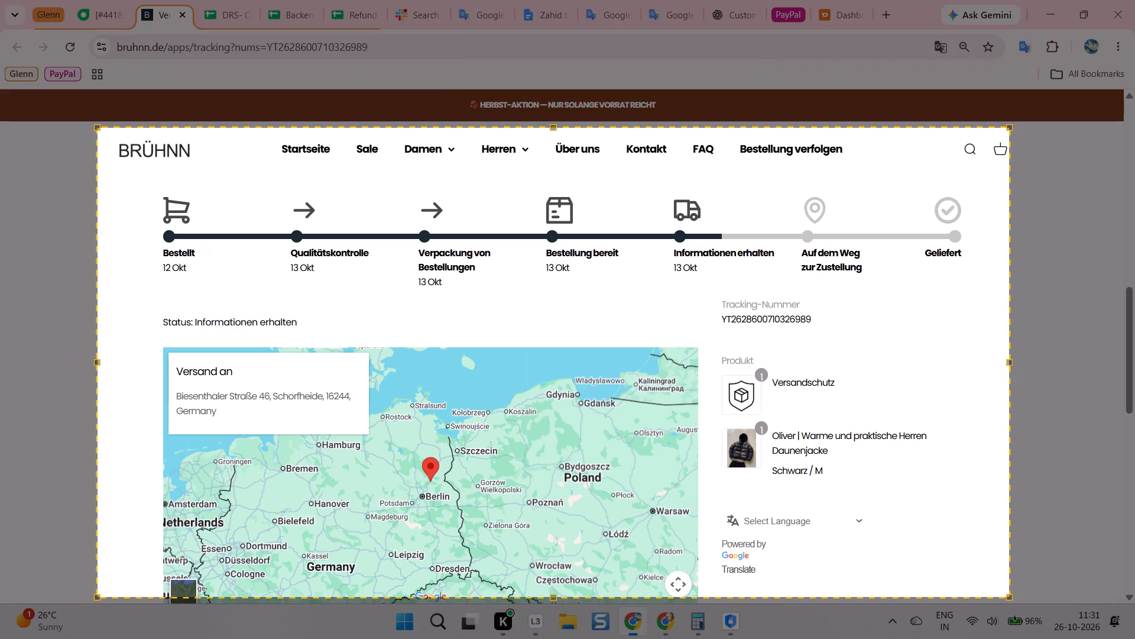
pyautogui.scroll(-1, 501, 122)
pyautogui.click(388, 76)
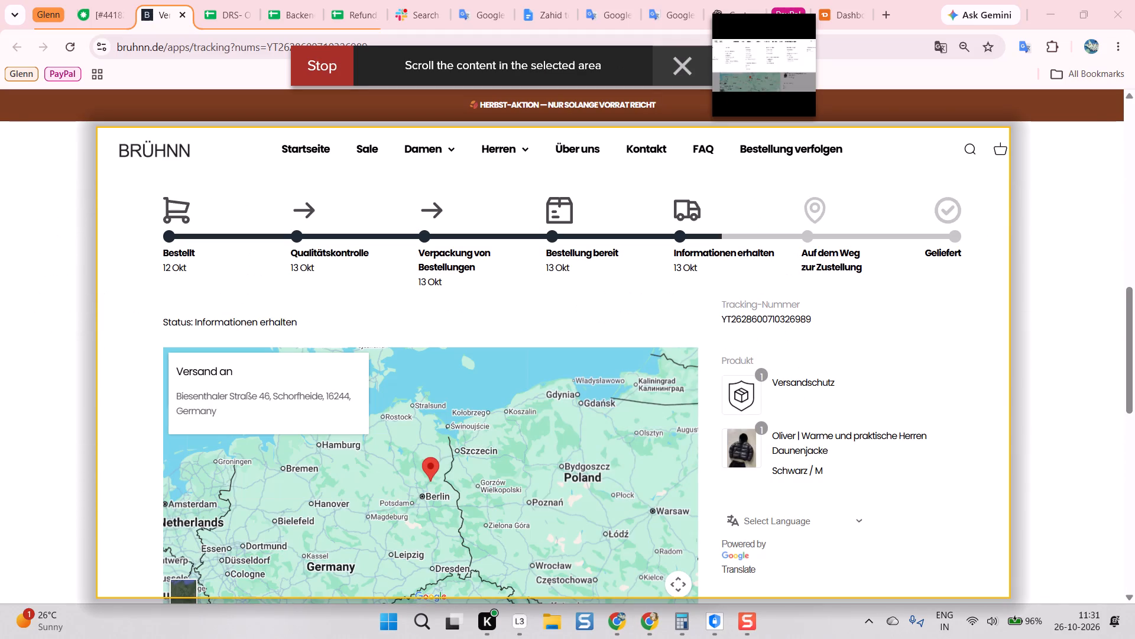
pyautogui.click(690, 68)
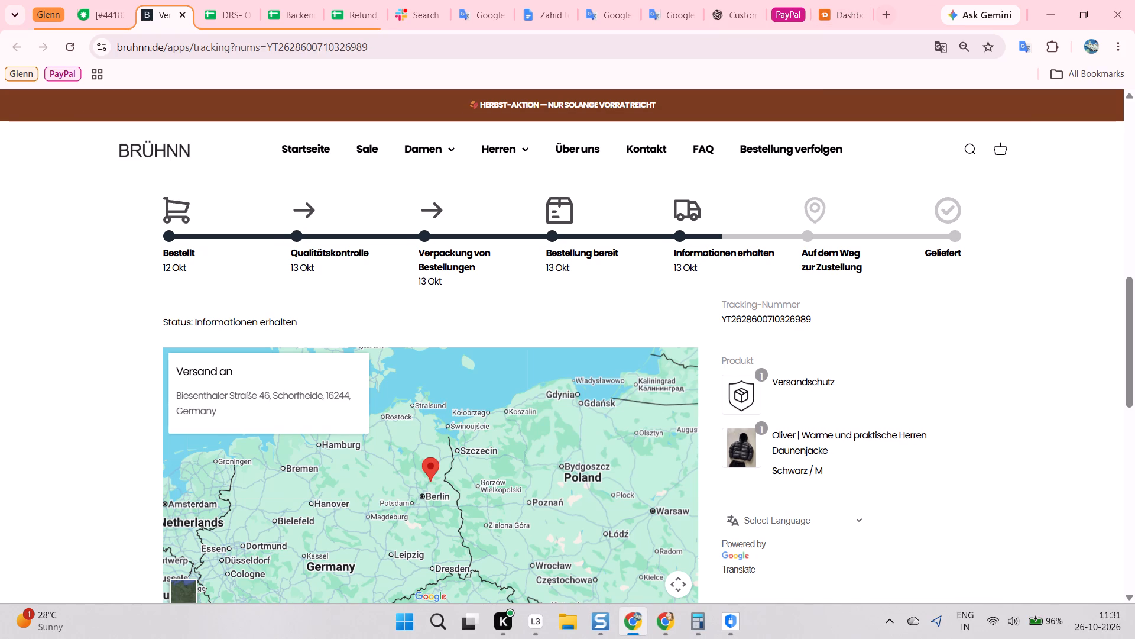
# Make a Snagit scrolling capture of the BRÜHNN tracking page, from the order progress bar down to the shipment history.
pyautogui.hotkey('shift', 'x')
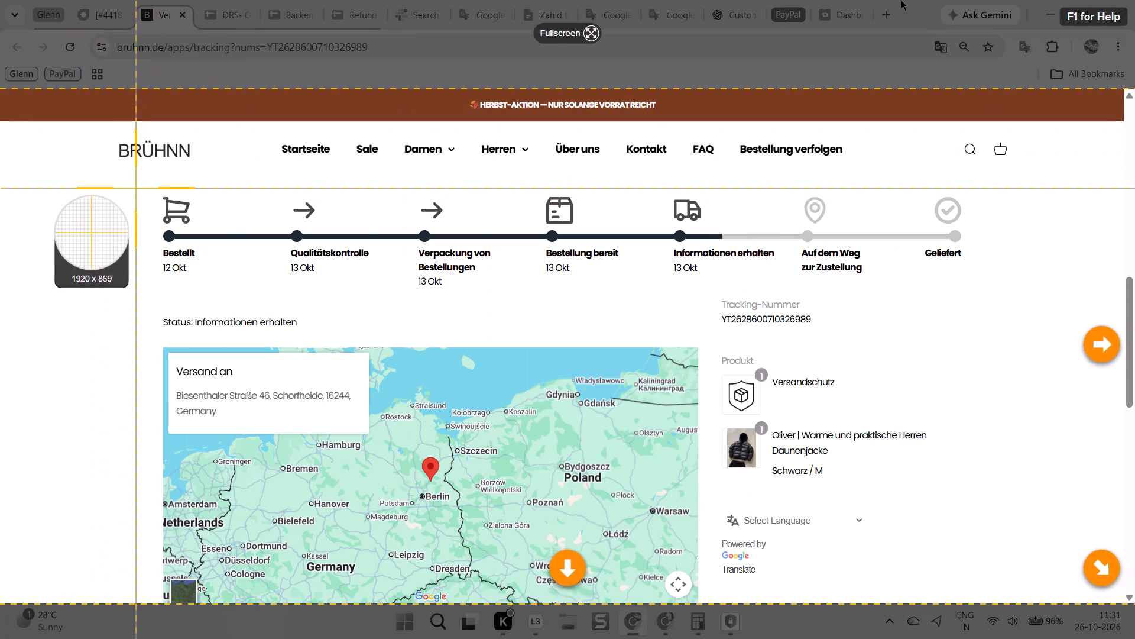
pyautogui.moveTo(102, 127); pyautogui.dragTo(742, 486)
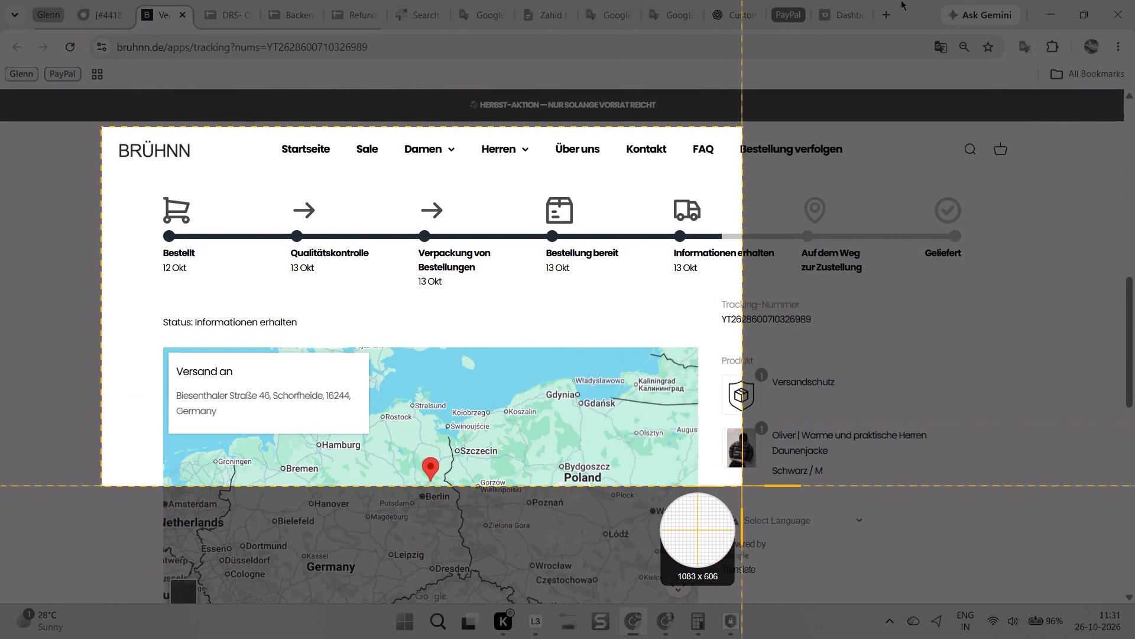
pyautogui.moveTo(742, 486); pyautogui.dragTo(1001, 566)
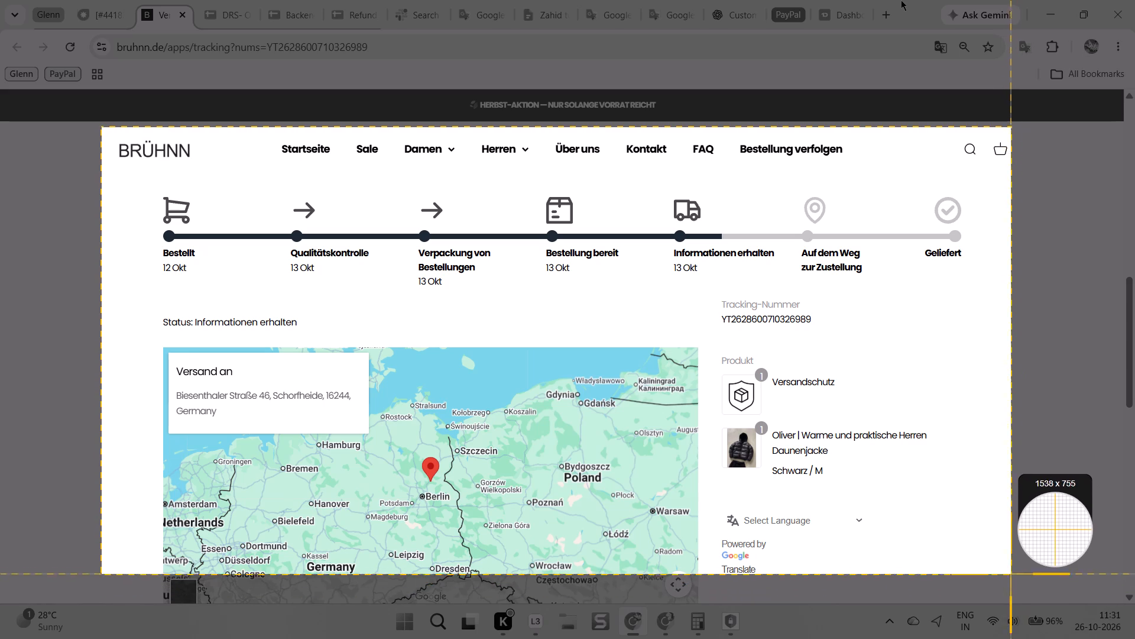
pyautogui.moveTo(1001, 566); pyautogui.dragTo(1011, 577)
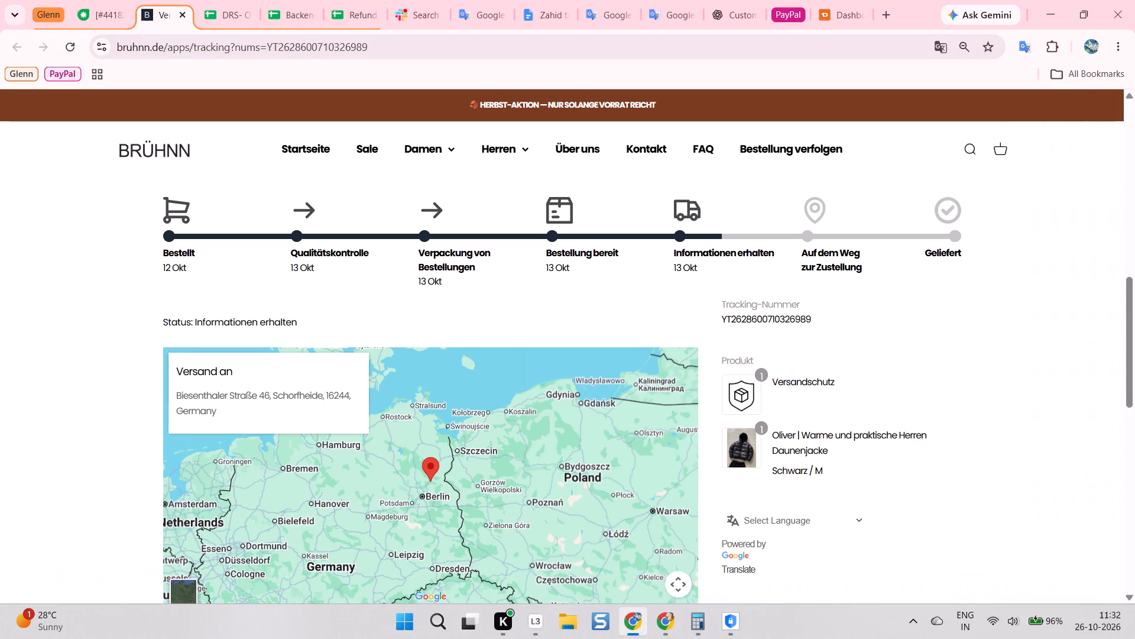
pyautogui.click(491, 106)
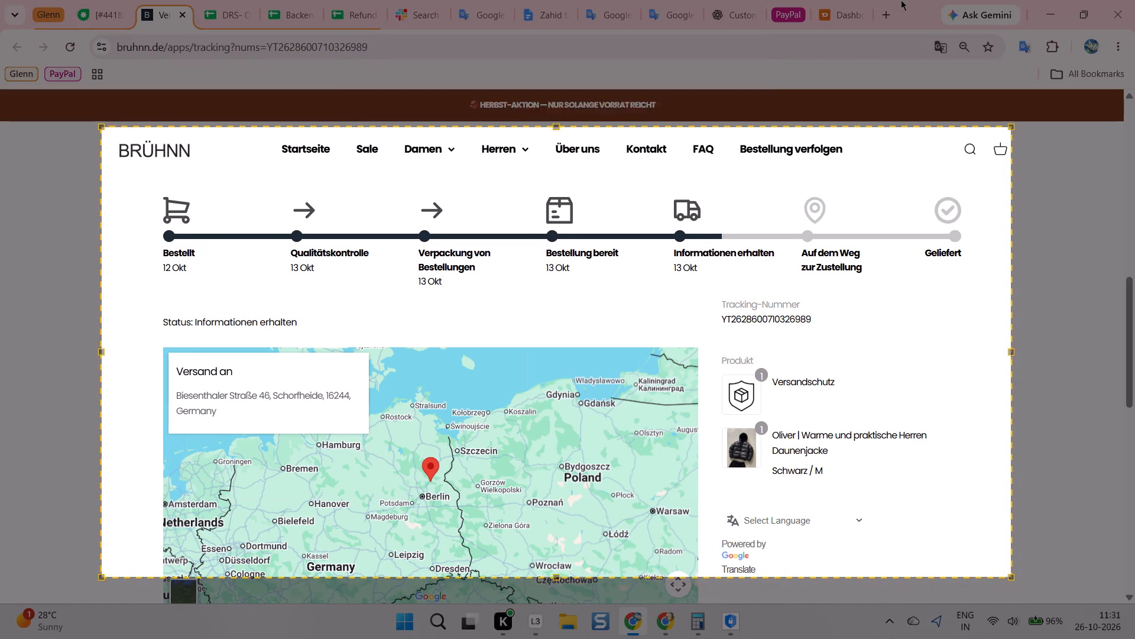
pyautogui.click(388, 68)
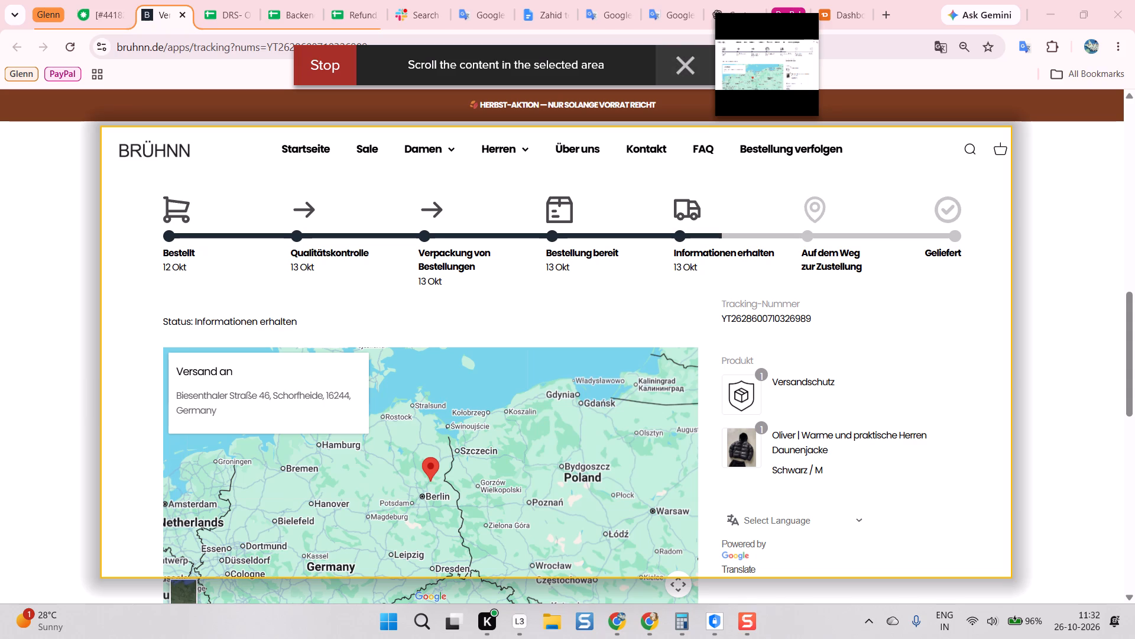
pyautogui.scroll(-1, 491, 286)
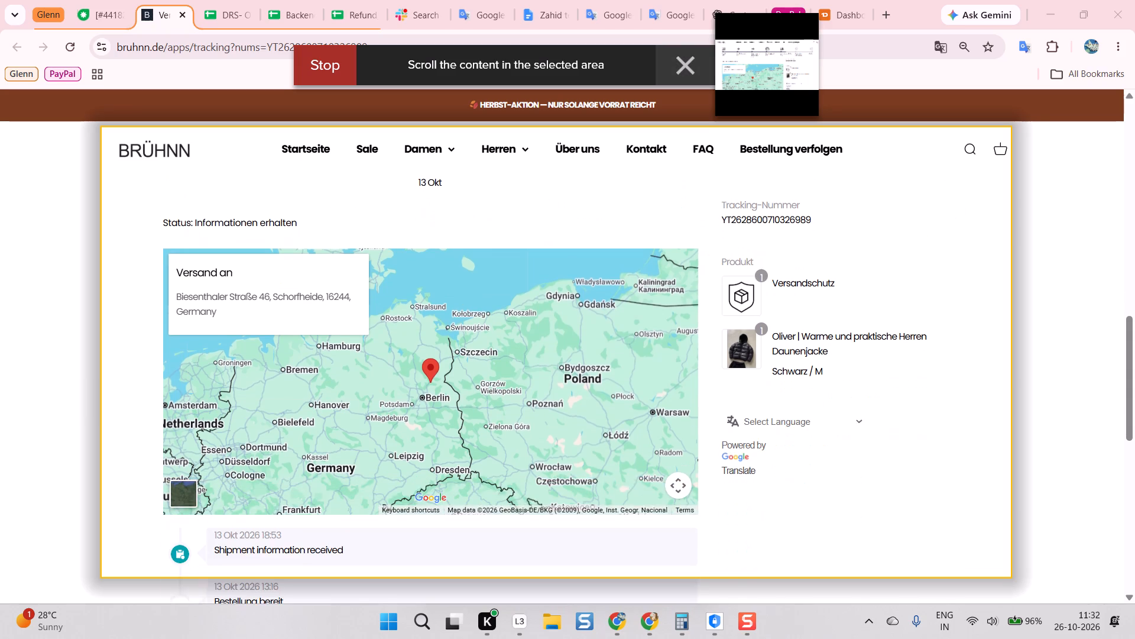
pyautogui.scroll(-1, 492, 285)
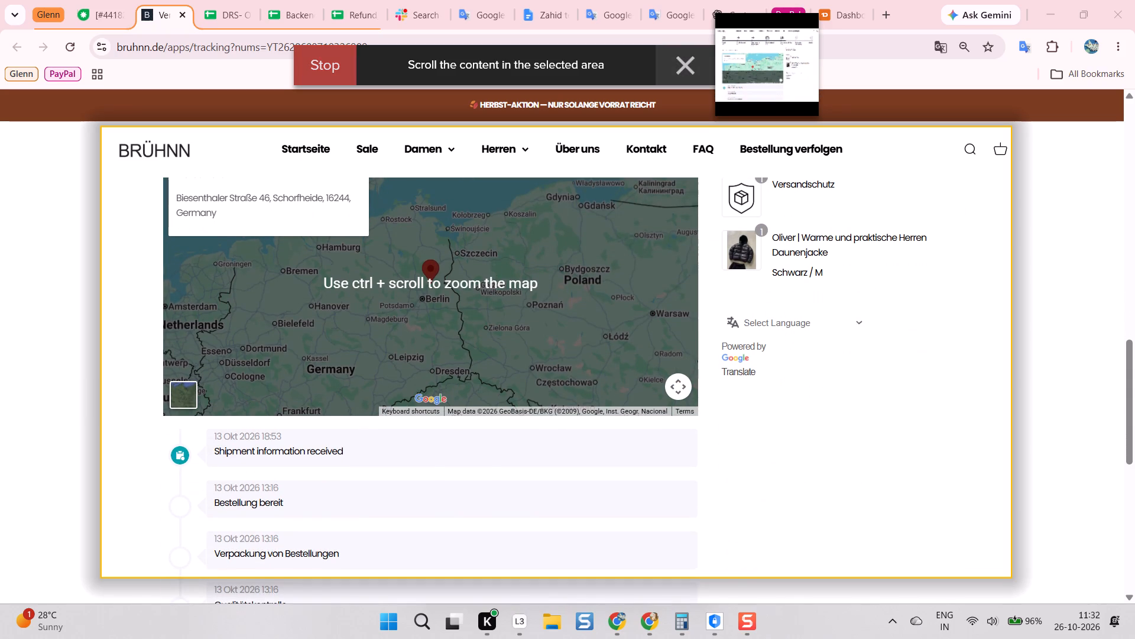
pyautogui.click(329, 72)
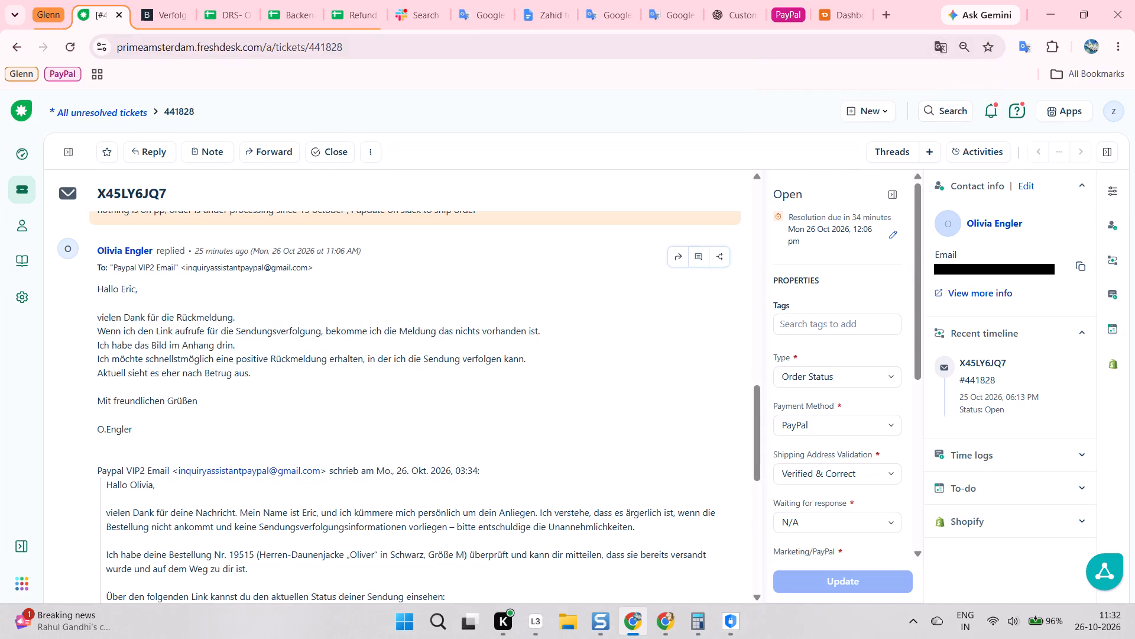
# Clear the Google Translate source text, paste in the copied reply, and translate it into German.
pyautogui.click(667, 0)
pyautogui.scroll(8, 500, 228)
pyautogui.click(534, 227)
pyautogui.hotkey('ctrl', 'v')
pyautogui.click(529, 235)
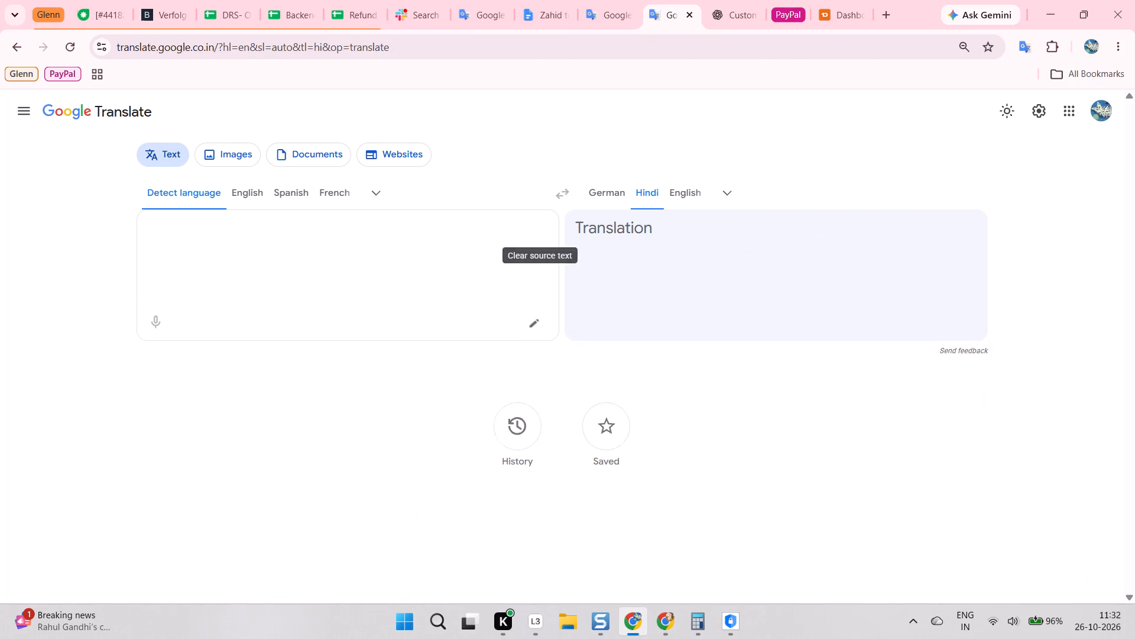
pyautogui.hotkey('ctrl', 'v')
pyautogui.click(605, 189)
pyautogui.scroll(-4, 301, 269)
pyautogui.scroll(-1, 203, 363)
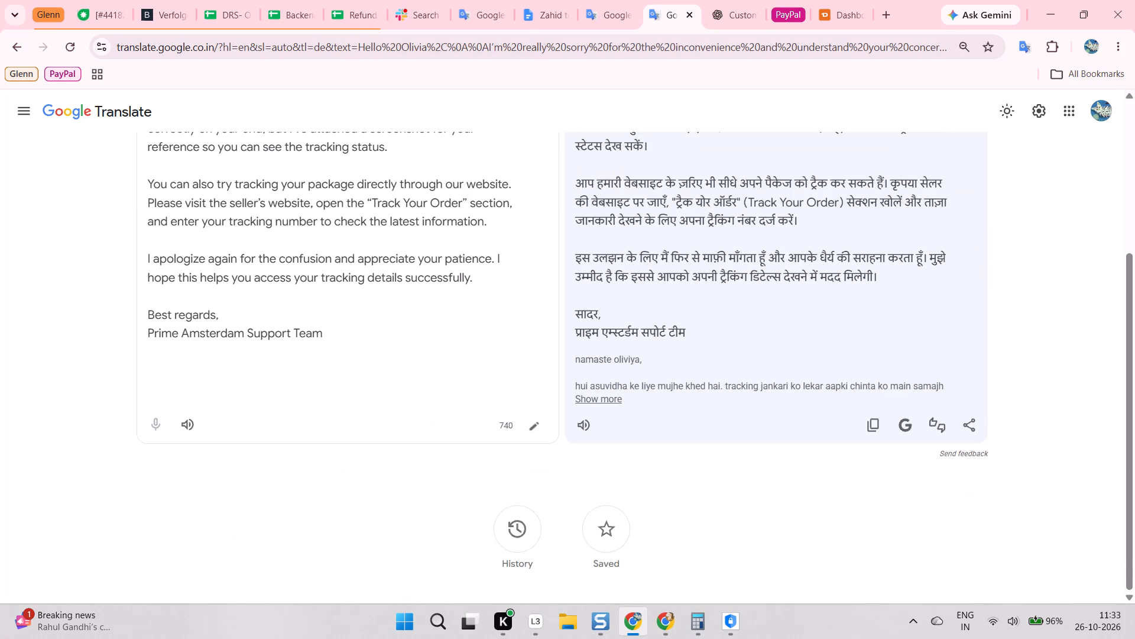
# Replace the source text's "Prime Amsterdam Support Team" signature with "Eric", review both texts, and copy the German translation.
pyautogui.tripleClick(232, 337)
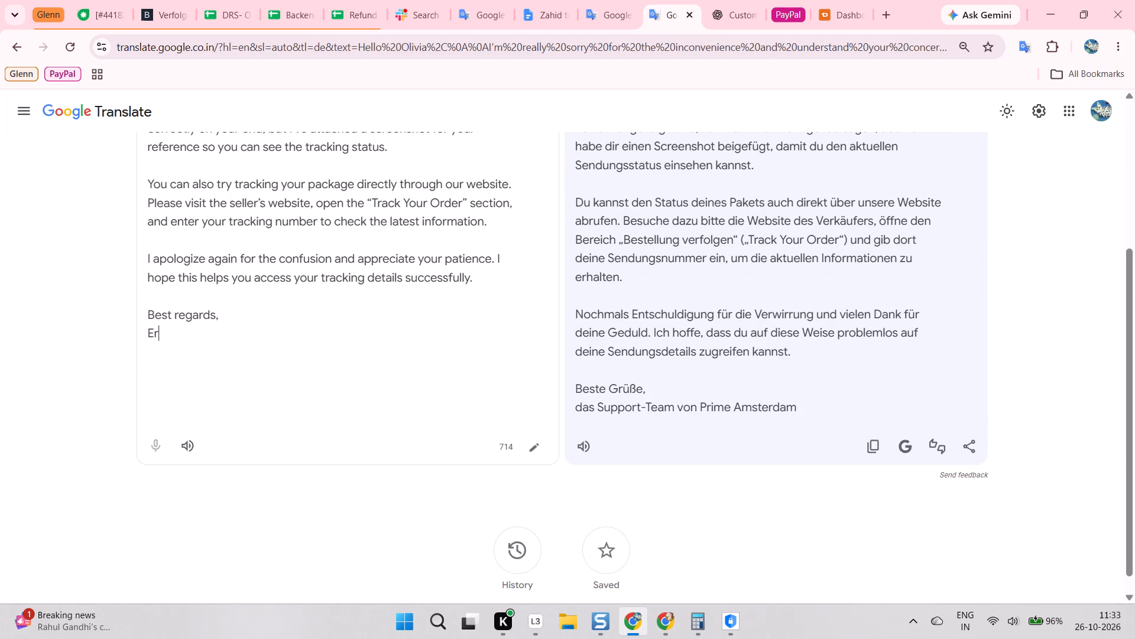
pyautogui.scroll(5, 268, 335)
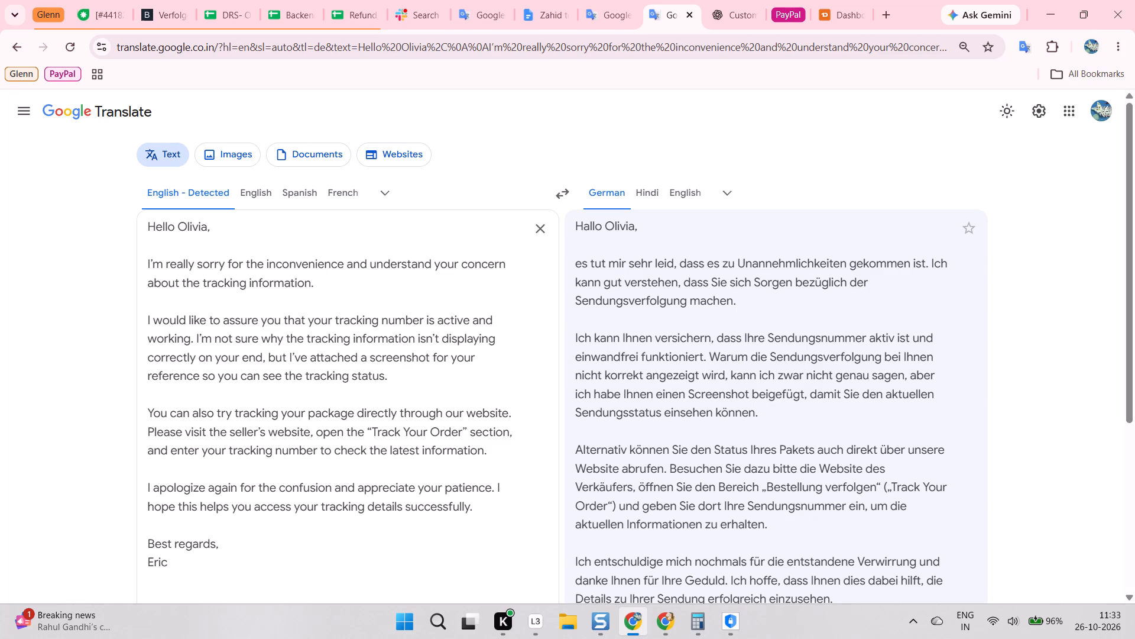
pyautogui.scroll(-5, 701, 311)
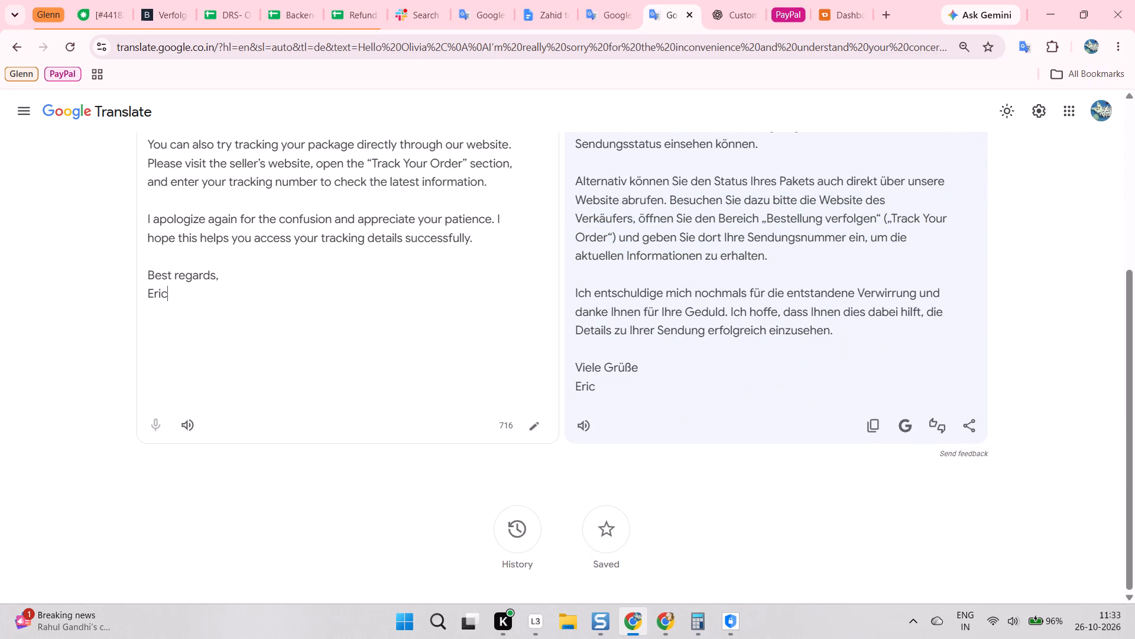
pyautogui.click(867, 433)
# Open a reply on Freshdesk ticket 441828 and replace its default greeting with the copied German translation.
pyautogui.click(75, 0)
pyautogui.click(319, 298)
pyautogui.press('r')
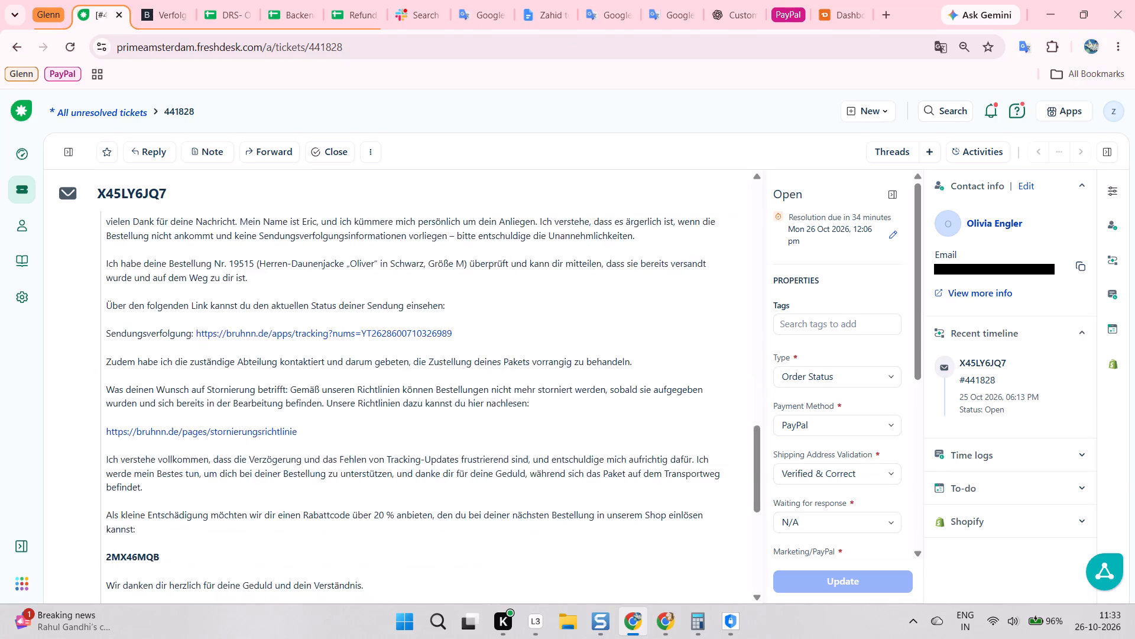
pyautogui.scroll(-7, 157, 299)
pyautogui.click(126, 510)
pyautogui.keyDown('ctrl'); pyautogui.click(126, 505); pyautogui.keyUp('ctrl')
pyautogui.hotkey('ctrl', 'a')
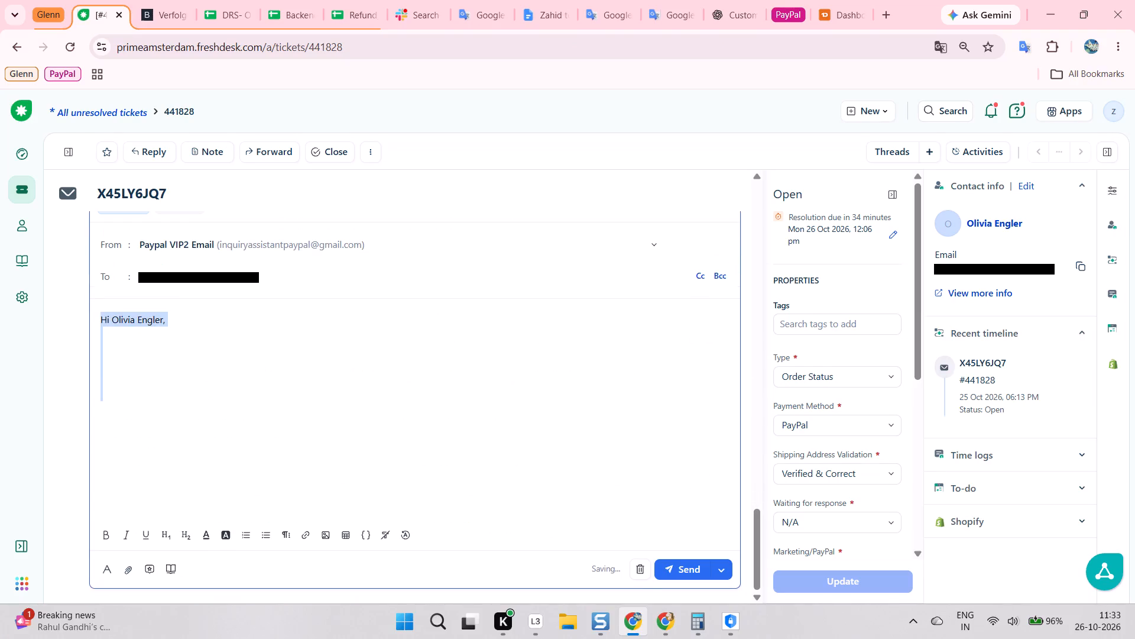
pyautogui.hotkey('ctrl', 'v')
# Copy the BRÜHNN tracking capture from Snagit Editor and insert it below Eric's signature in the reply, leaving blank lines between.
pyautogui.scroll(-8, 192, 392)
pyautogui.click(132, 480)
pyautogui.click(128, 503)
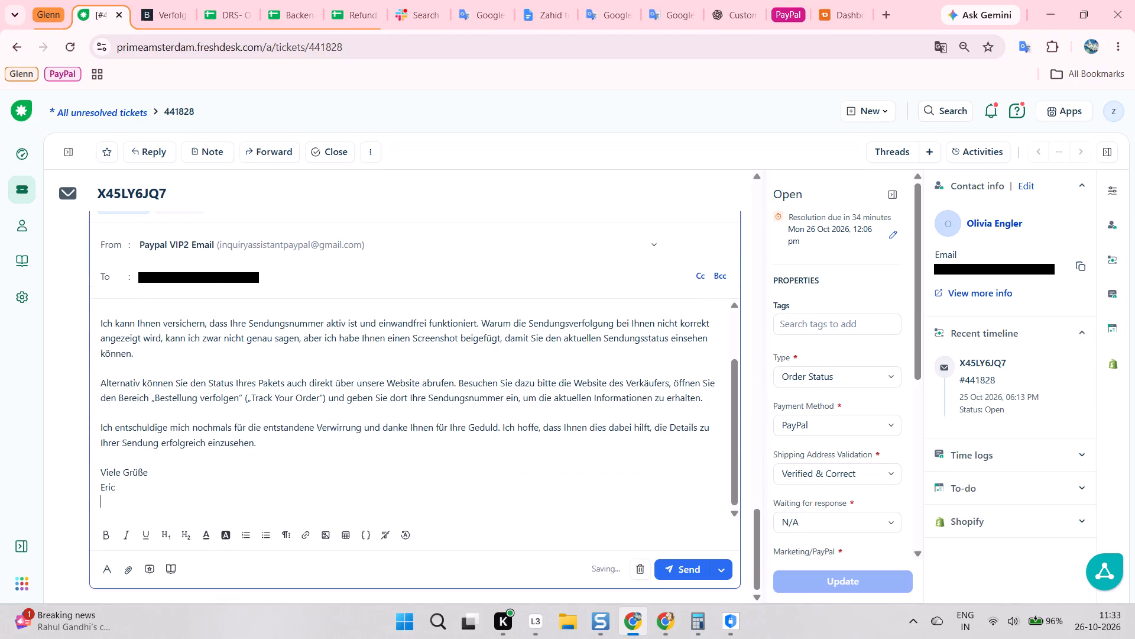
pyautogui.press('Return')
pyautogui.press('Return')
pyautogui.click(604, 627)
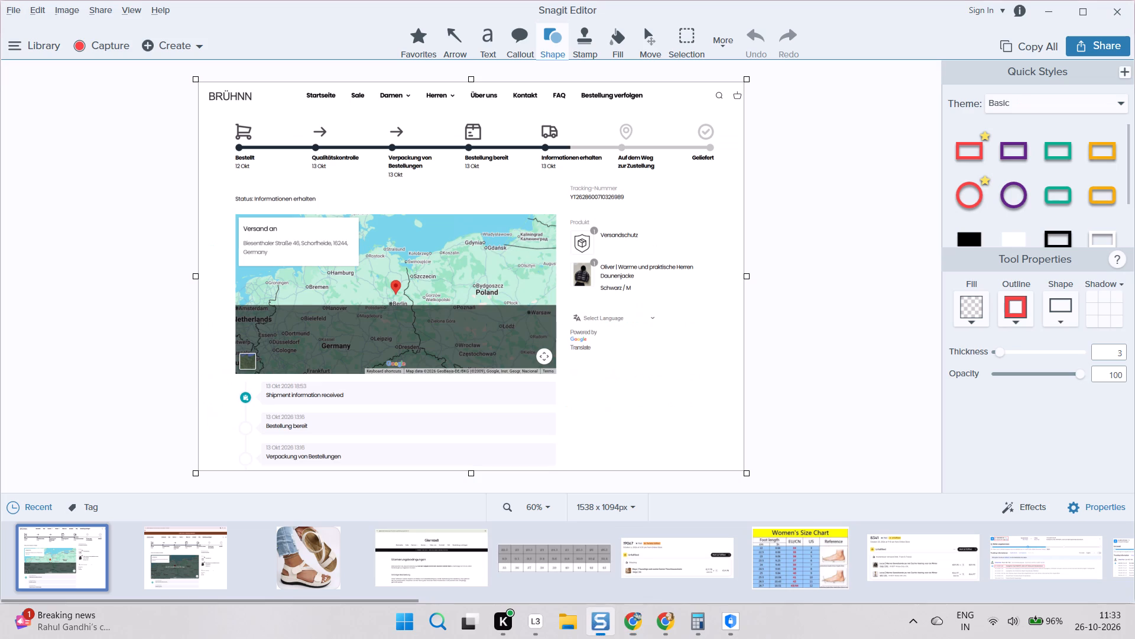
pyautogui.click(1038, 47)
pyautogui.hotkey('alt', 'Tab')
pyautogui.hotkey('ctrl', 'v')
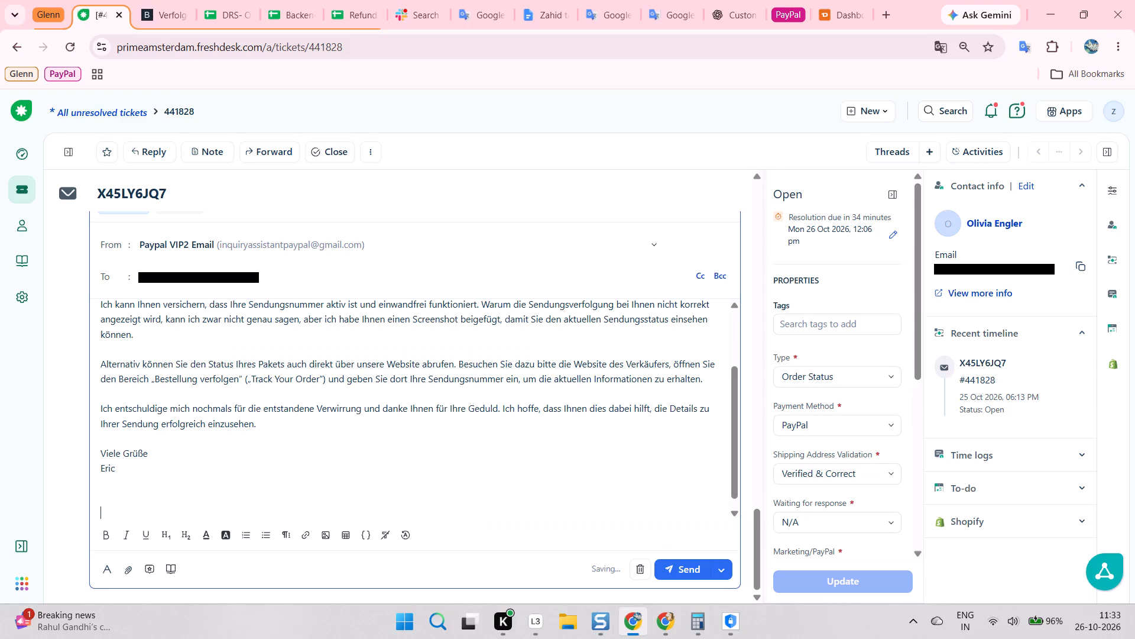
# Check the inserted tracking capture and send the German reply on ticket 441828.
pyautogui.scroll(-10, 401, 399)
pyautogui.scroll(2, 618, 522)
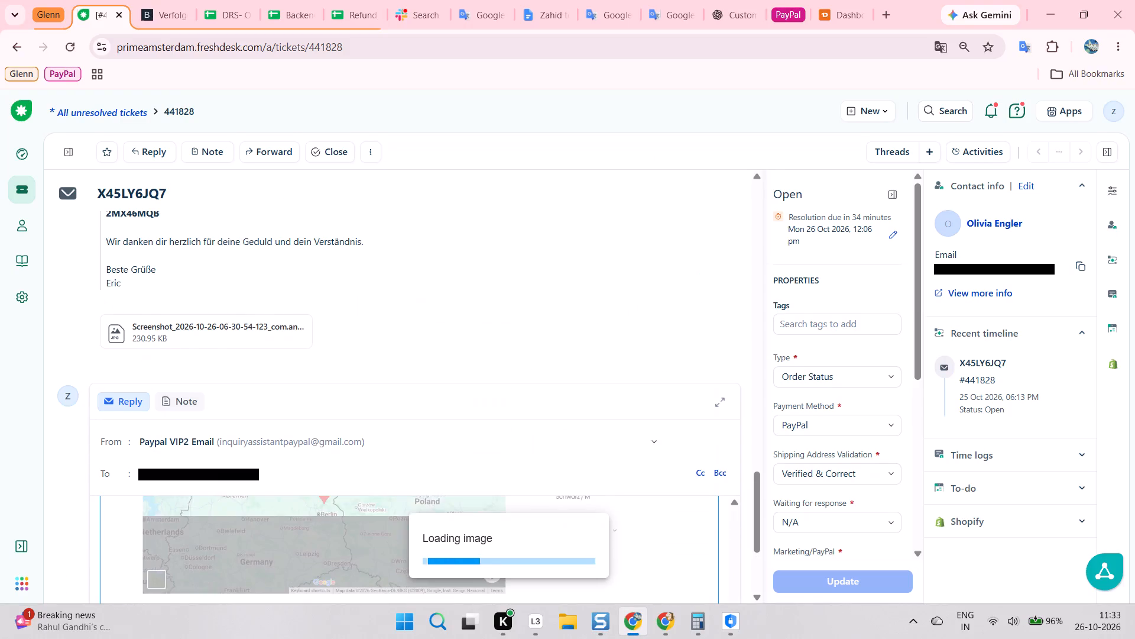
pyautogui.scroll(-13, 598, 518)
pyautogui.click(672, 566)
pyautogui.scroll(-4, 571, 433)
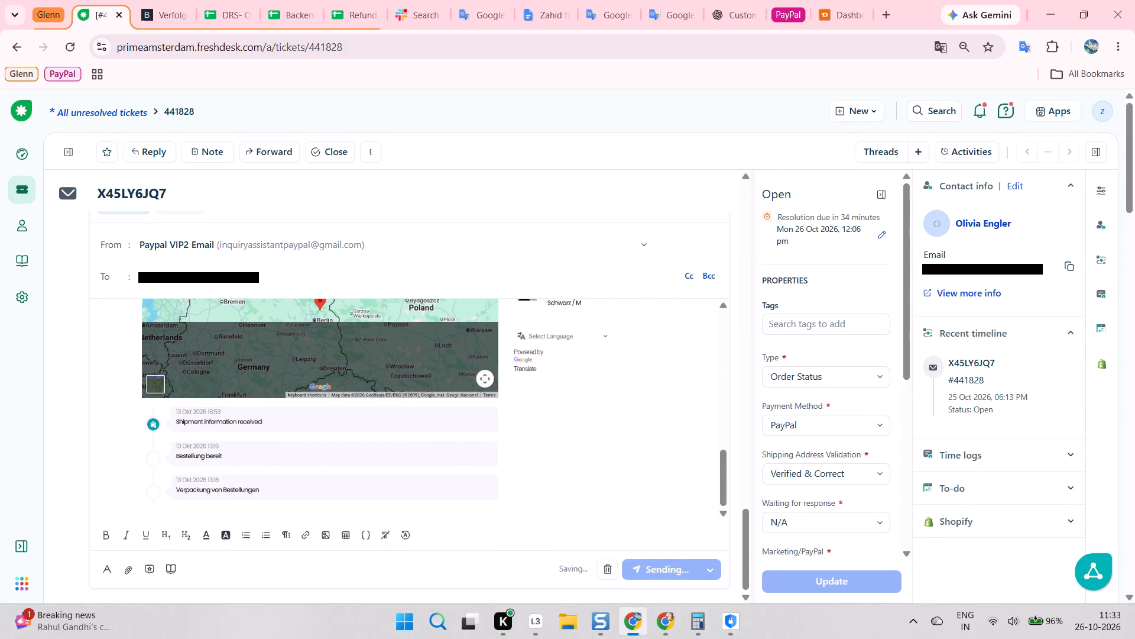
# Set ticket 441828's status to Resolved and update its properties.
pyautogui.scroll(-4, 519, 361)
pyautogui.scroll(-3, 913, 275)
pyautogui.click(823, 330)
pyautogui.press('Tab')
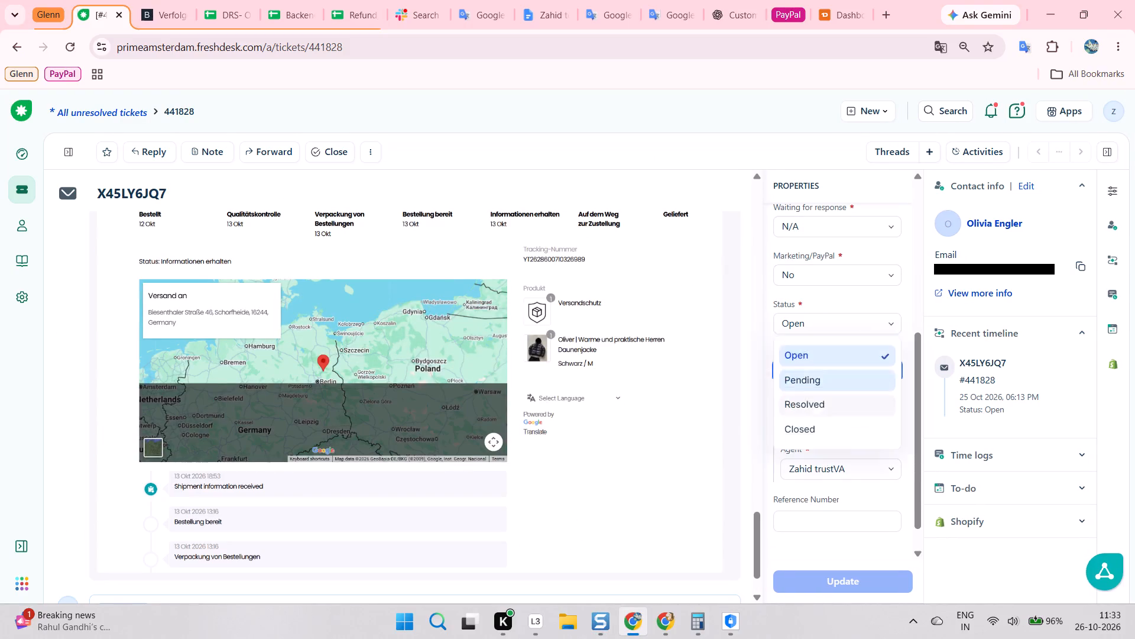
pyautogui.click(831, 328)
pyautogui.click(844, 410)
pyautogui.press('Tab')
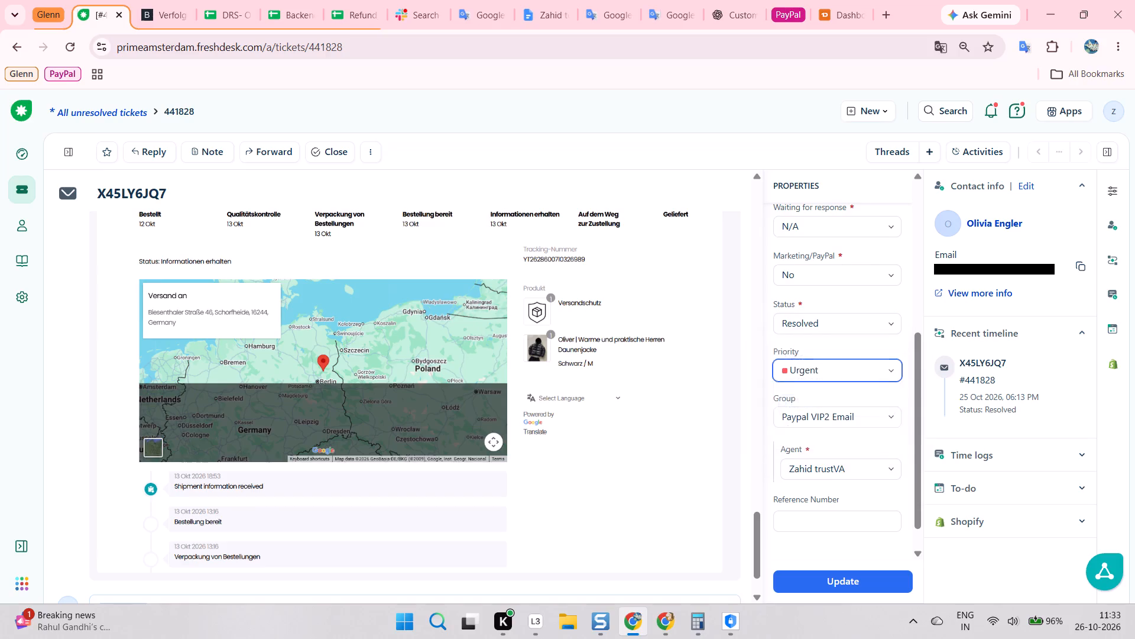
pyautogui.press('Tab')
pyautogui.press('Tab')
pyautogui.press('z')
pyautogui.scroll(-5, 833, 476)
pyautogui.click(833, 585)
pyautogui.scroll(-2, 546, 346)
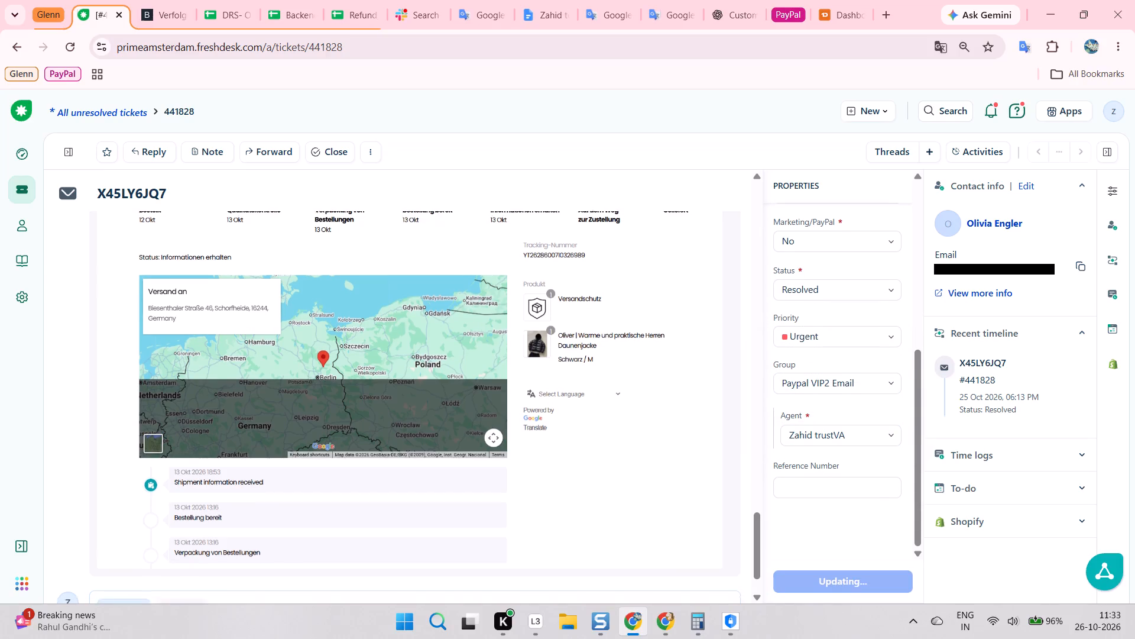
pyautogui.scroll(-2, 443, 300)
pyautogui.doubleClick(184, 111)
pyautogui.hotkey('ctrl', 'c')
pyautogui.hotkey('ctrl', 'c')
pyautogui.hotkey('ctrl', 'c')
pyautogui.hotkey('ctrl', 'c')
pyautogui.hotkey('ctrl', 'c')
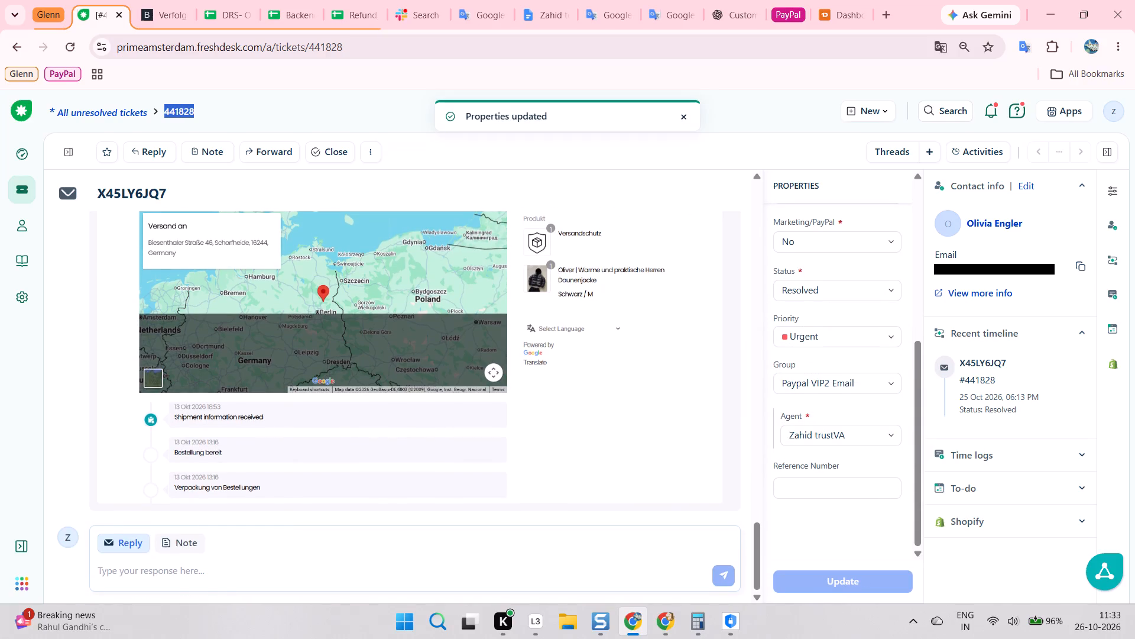
pyautogui.hotkey('ctrl', 'c')
pyautogui.hotkey('ctrl', 'c')
pyautogui.hotkey('ctrl', 'c')
pyautogui.hotkey('ctrl', 'c')
pyautogui.click(165, 0)
pyautogui.click(180, 13)
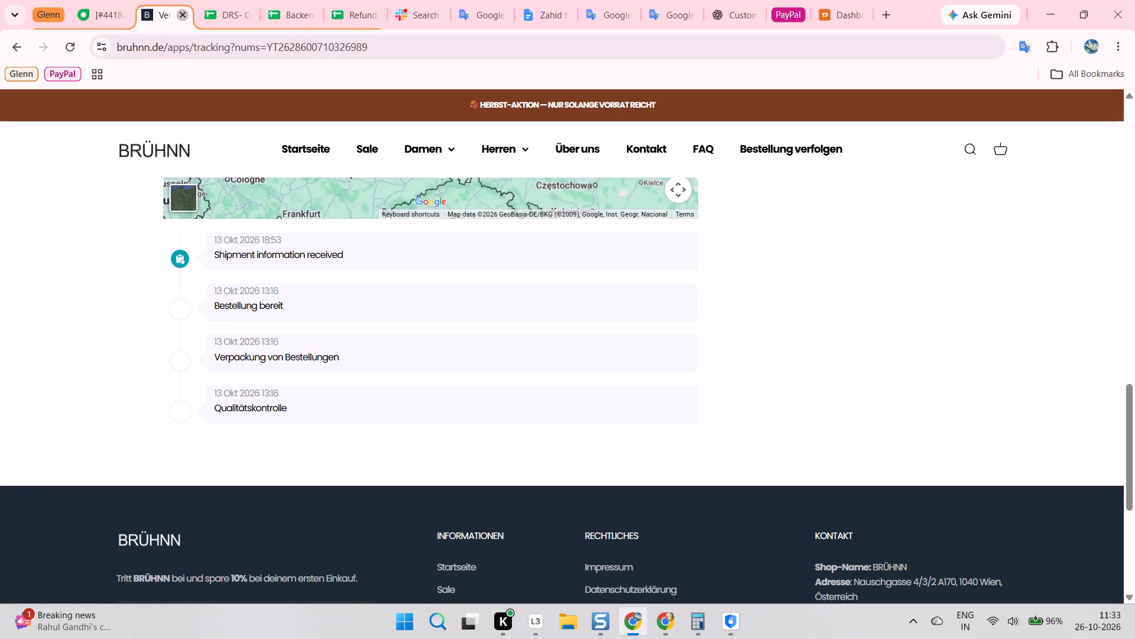
pyautogui.hotkey('ctrl', 'v')
pyautogui.click(355, 298)
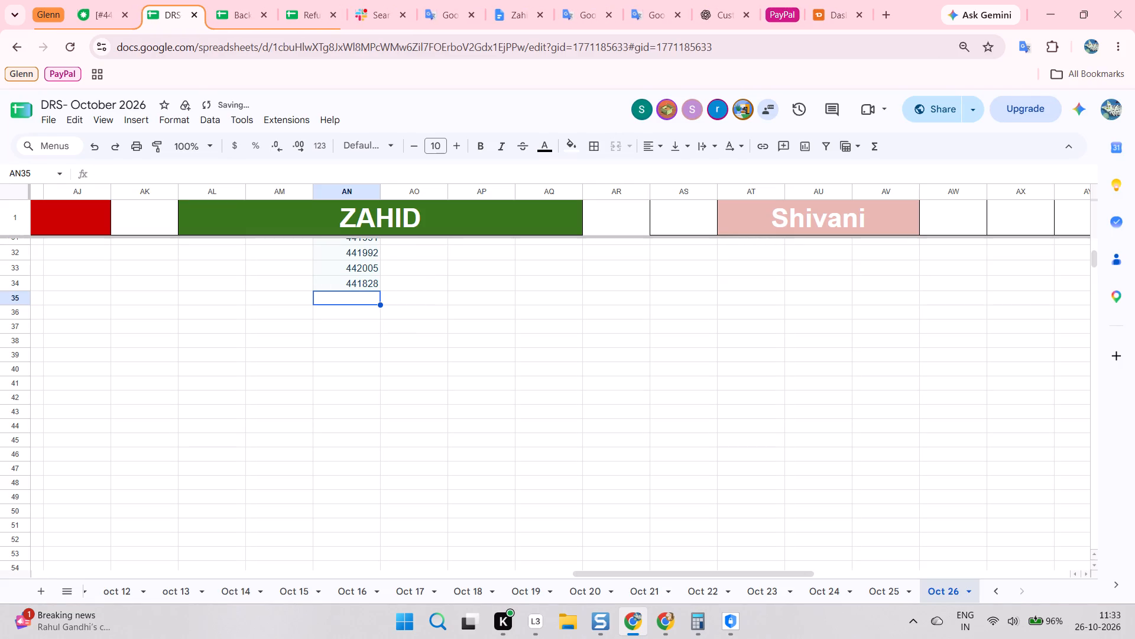
pyautogui.scroll(-1, 355, 298)
# Return to Freshdesk's list of unresolved tickets and open the "Address change" ticket 442063.
pyautogui.click(93, 0)
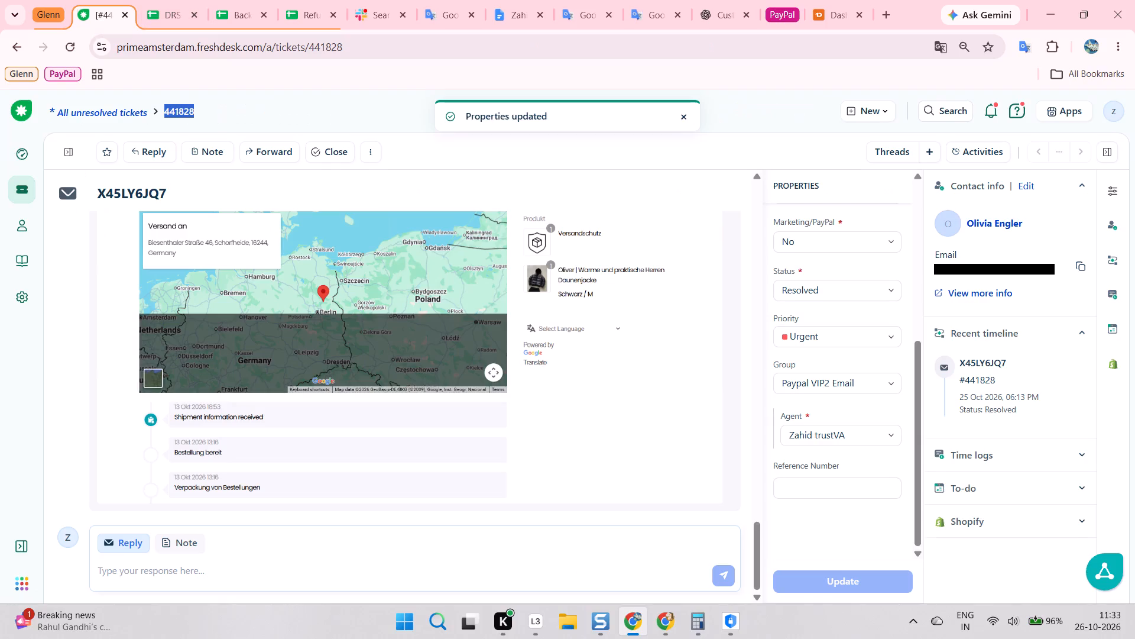
pyautogui.click(21, 186)
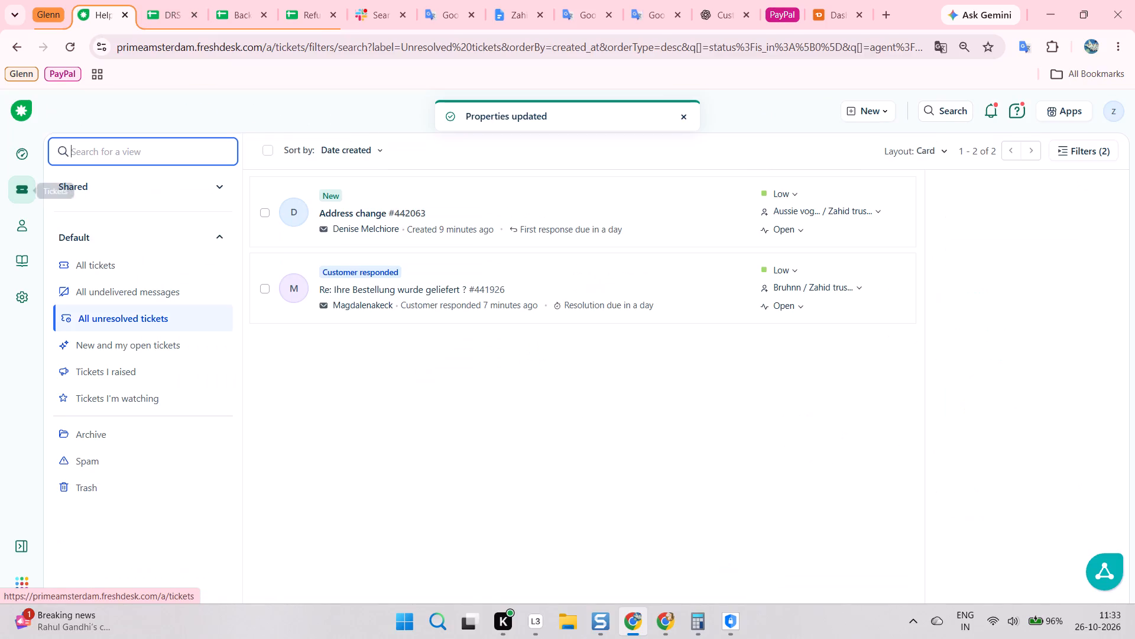
pyautogui.scroll(2, 355, 215)
pyautogui.click(369, 214)
pyautogui.scroll(-11, 397, 242)
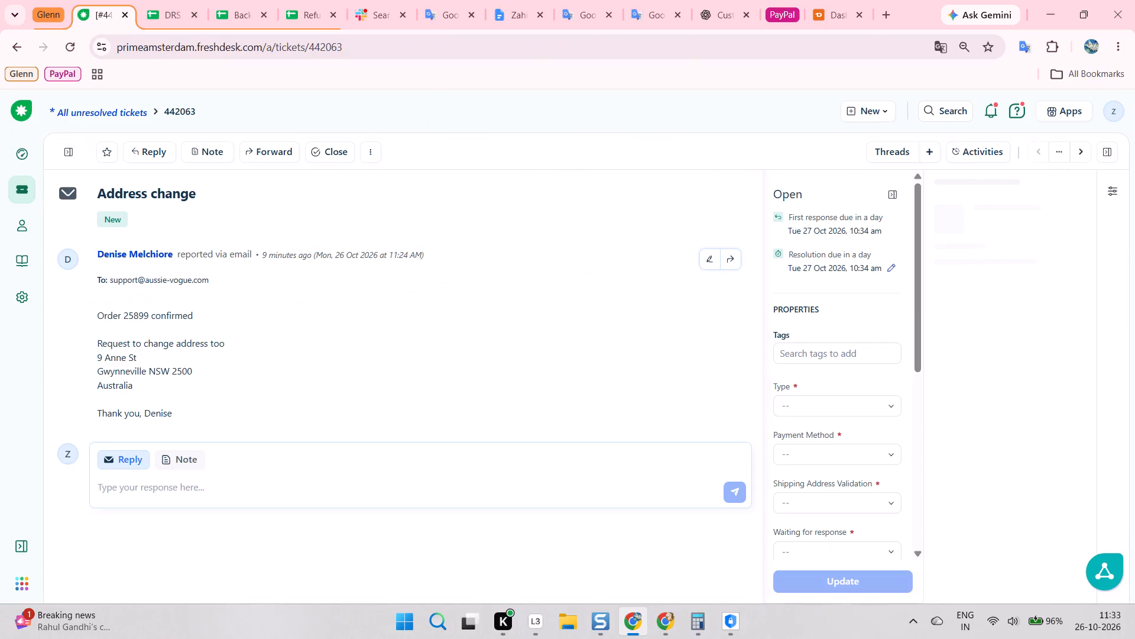
# Translate the "Address change" ticket page into English and dismiss the translation popup.
pyautogui.rightClick(432, 215)
pyautogui.scroll(-8, 465, 359)
pyautogui.click(515, 523)
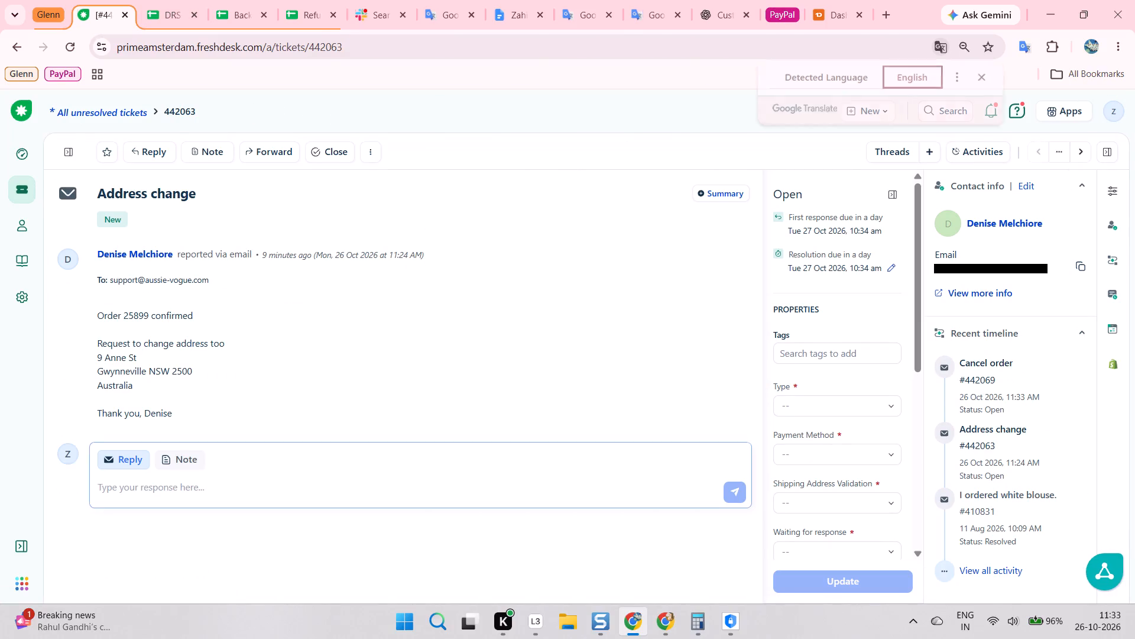
pyautogui.click(397, 324)
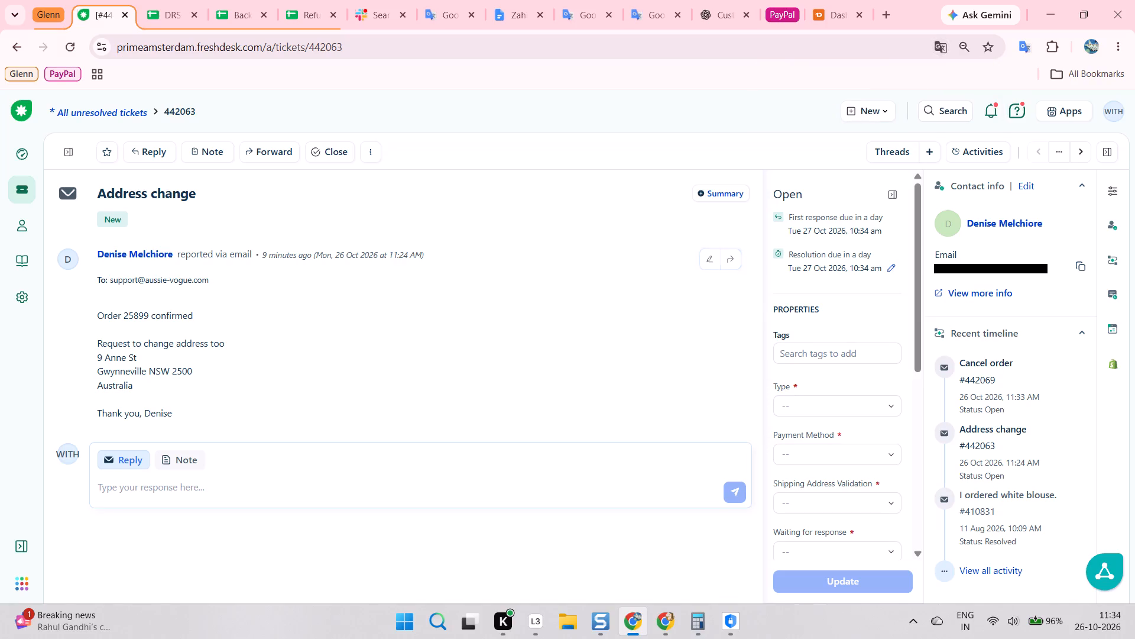
# Open the same customer's "Cancel order" ticket 442069 and read the request with its shipping and billing details.
pyautogui.click(977, 363)
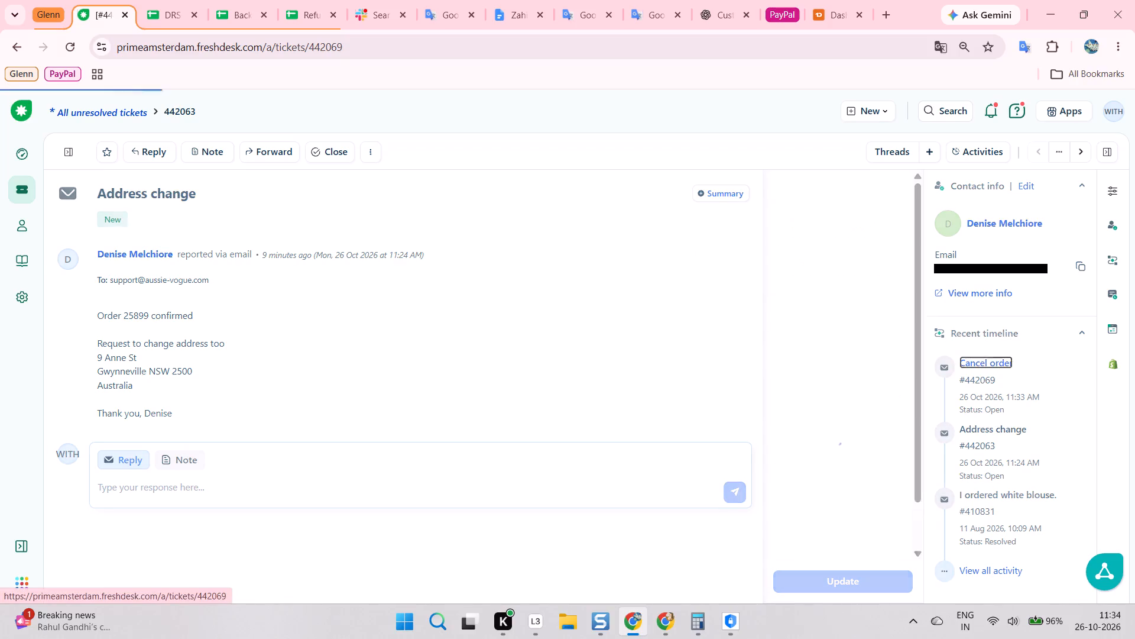
pyautogui.scroll(-2, 386, 315)
pyautogui.scroll(2, 348, 312)
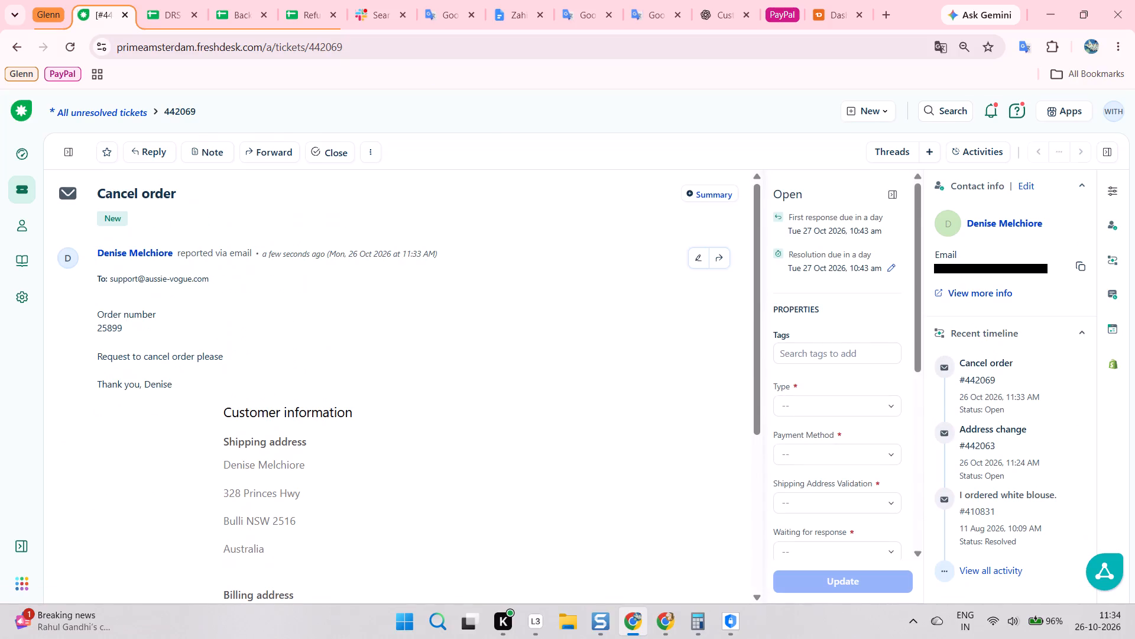
pyautogui.scroll(-3, 354, 305)
pyautogui.scroll(2, 356, 301)
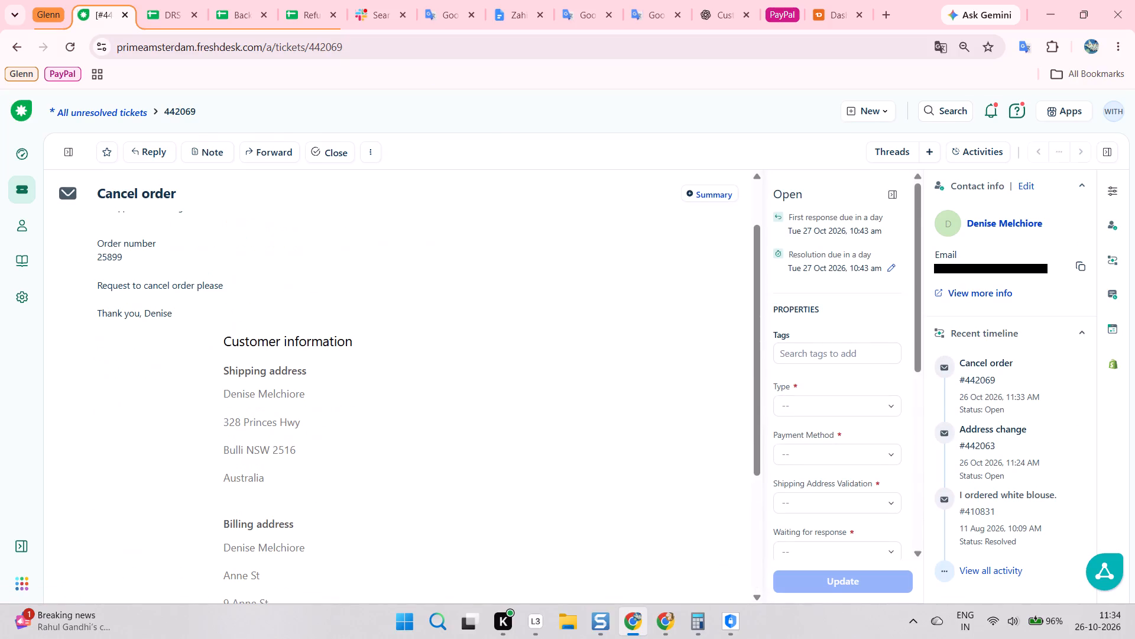
pyautogui.scroll(-2, 368, 292)
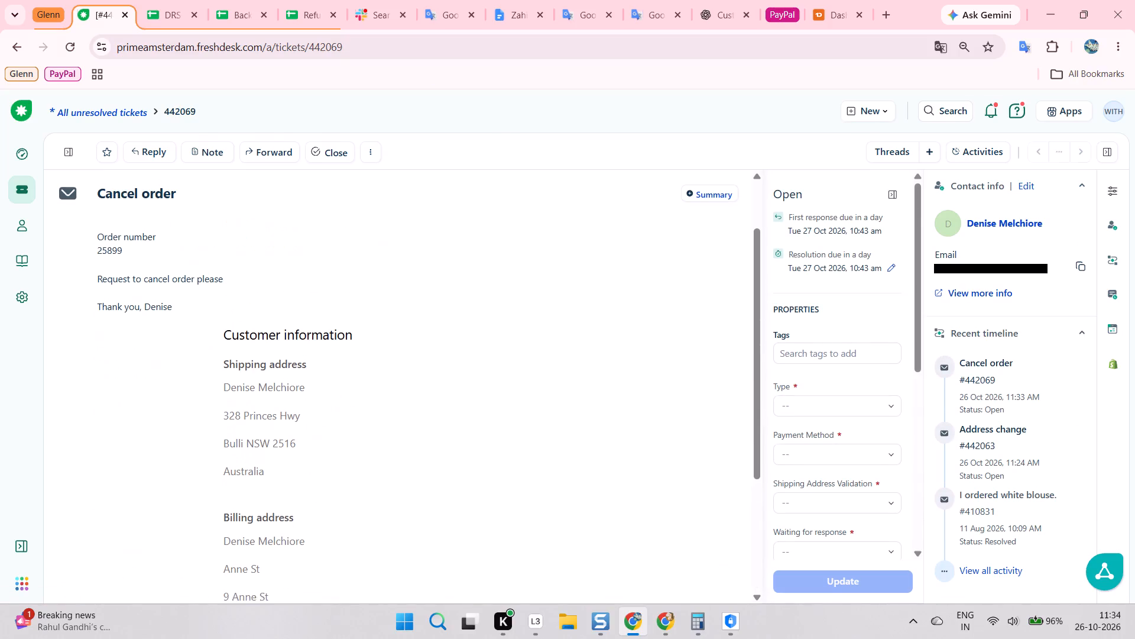
pyautogui.scroll(-2, 368, 292)
pyautogui.scroll(4, 367, 290)
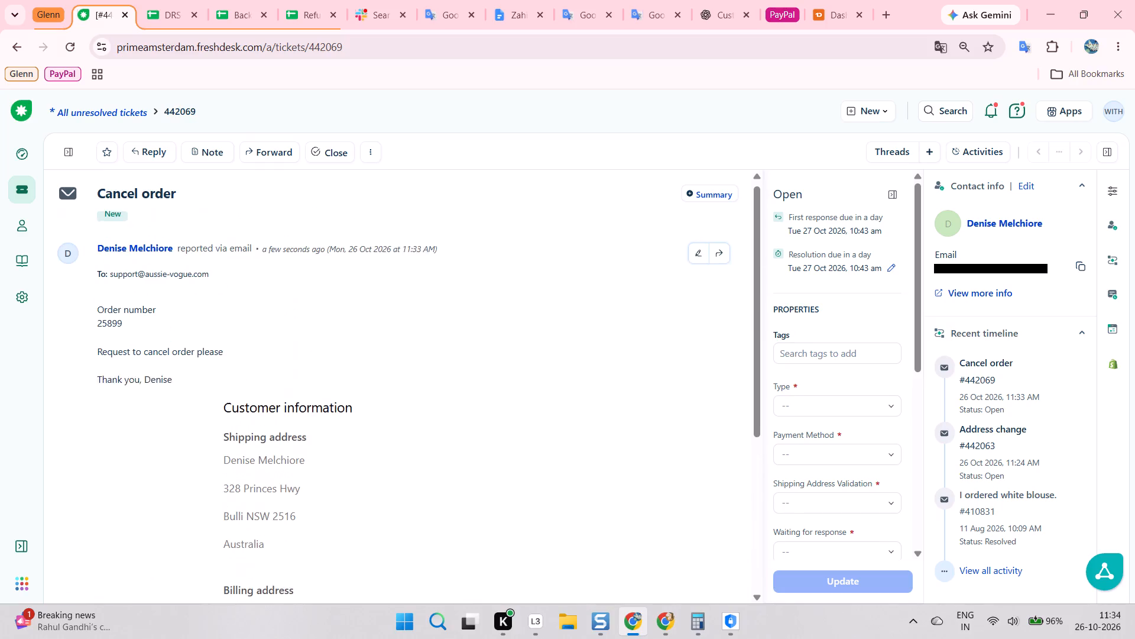
pyautogui.click(992, 495)
pyautogui.scroll(-4, 417, 328)
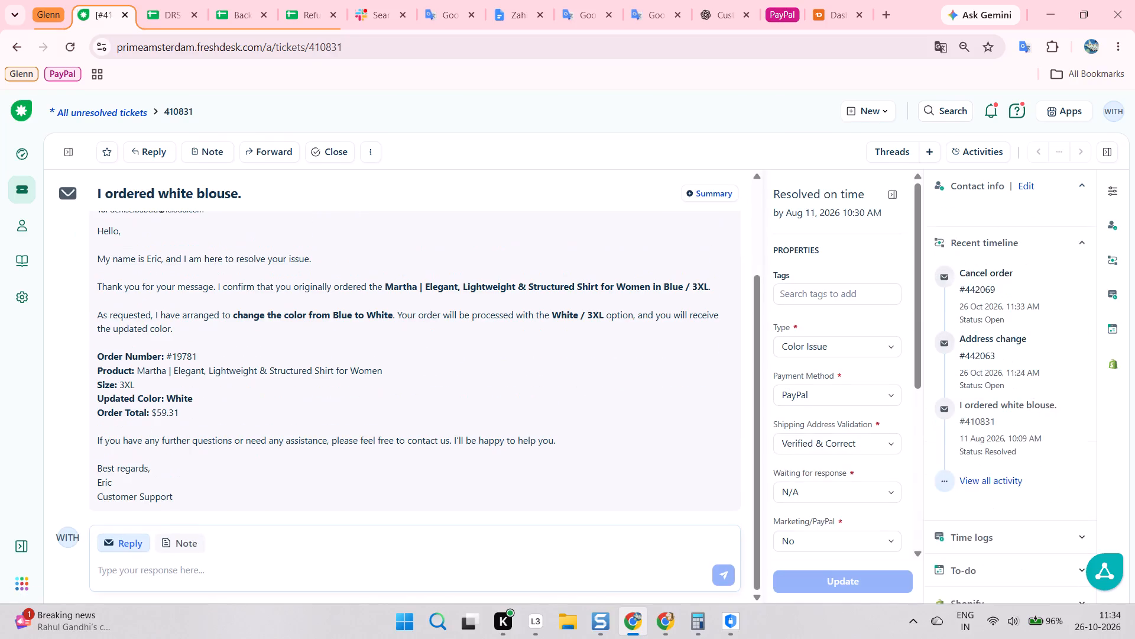
pyautogui.scroll(4, 349, 273)
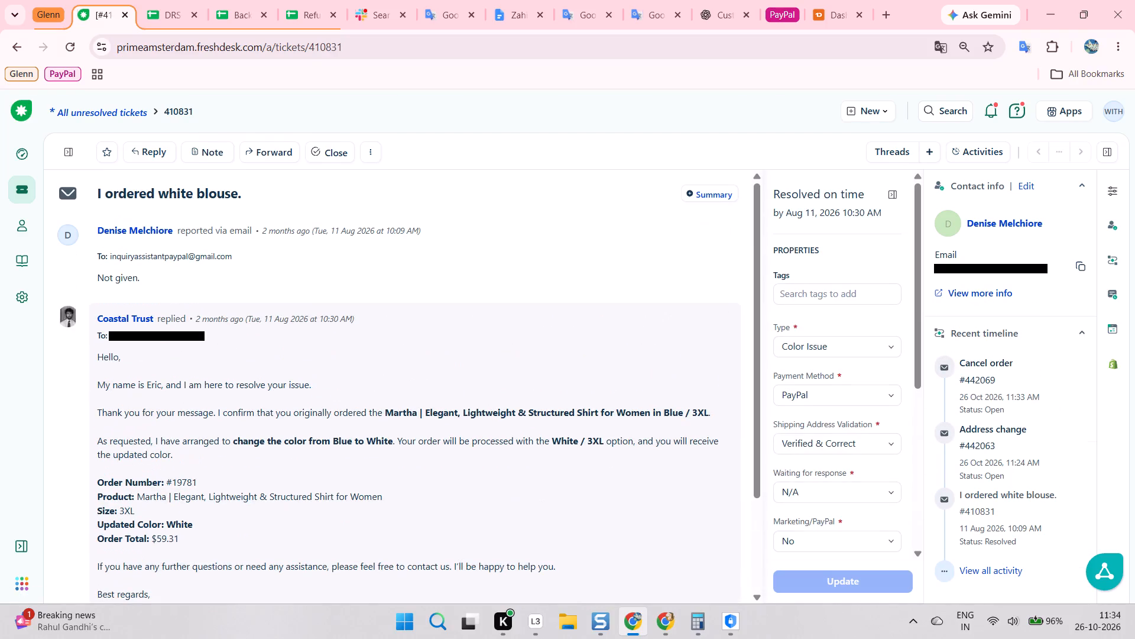
pyautogui.click(986, 363)
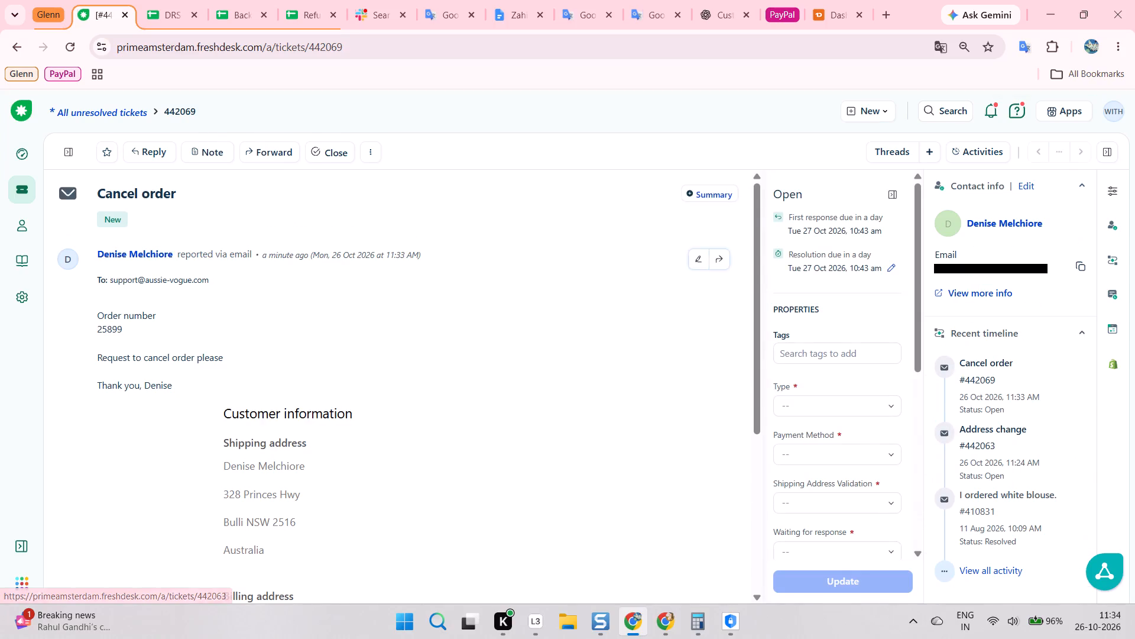
pyautogui.scroll(1, 1026, 240)
pyautogui.click(1082, 264)
pyautogui.hotkey('alt', 'Tab')
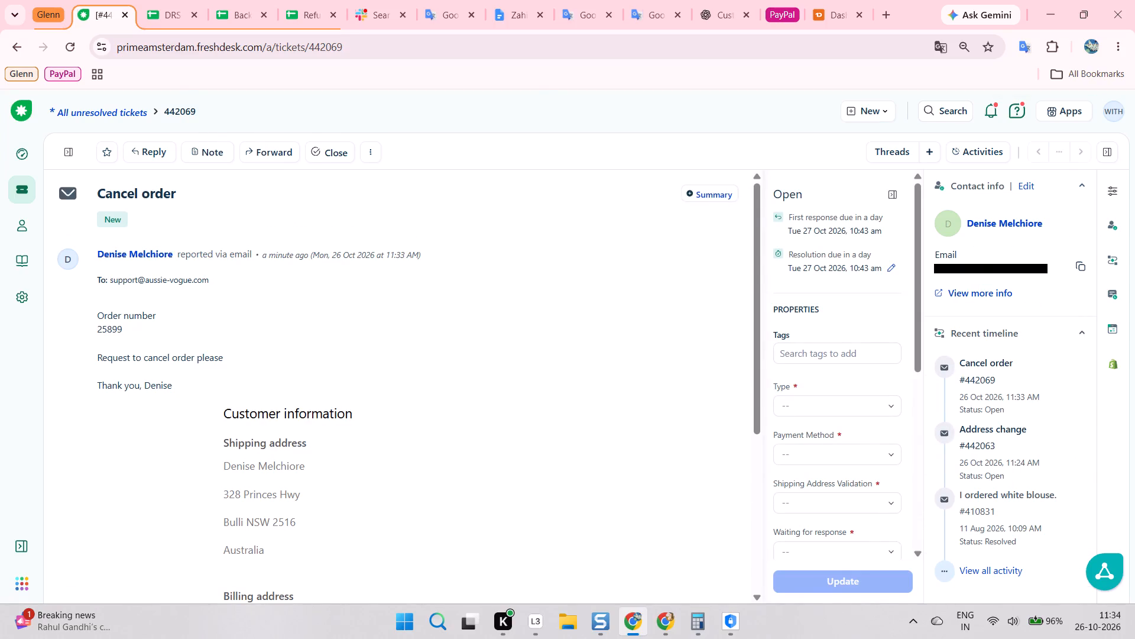
pyautogui.hotkey('alt', 'Tab')
pyautogui.click(674, 625)
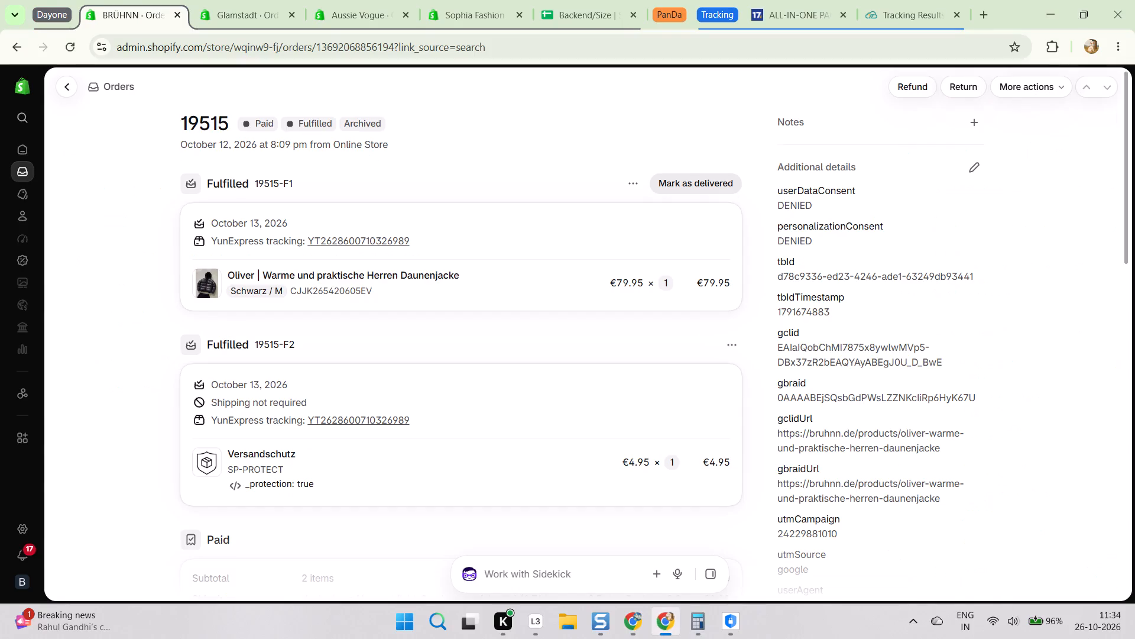
pyautogui.click(401, 4)
pyautogui.scroll(4, 244, 98)
pyautogui.click(23, 120)
pyautogui.hotkey('ctrl', 'v')
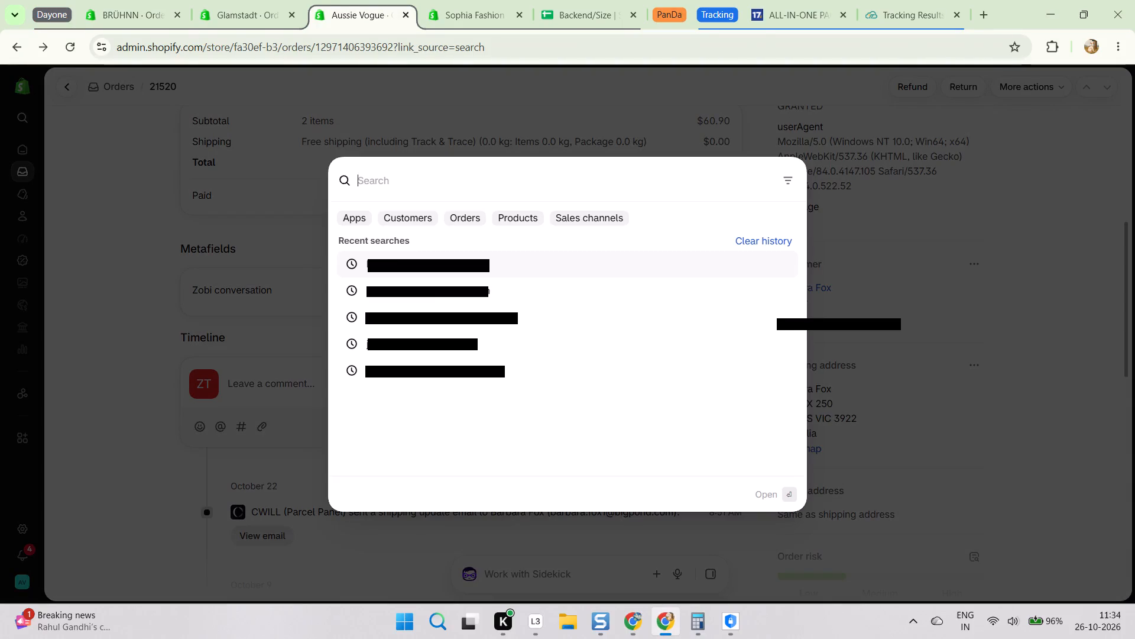
pyautogui.hotkey('ctrl', 'v')
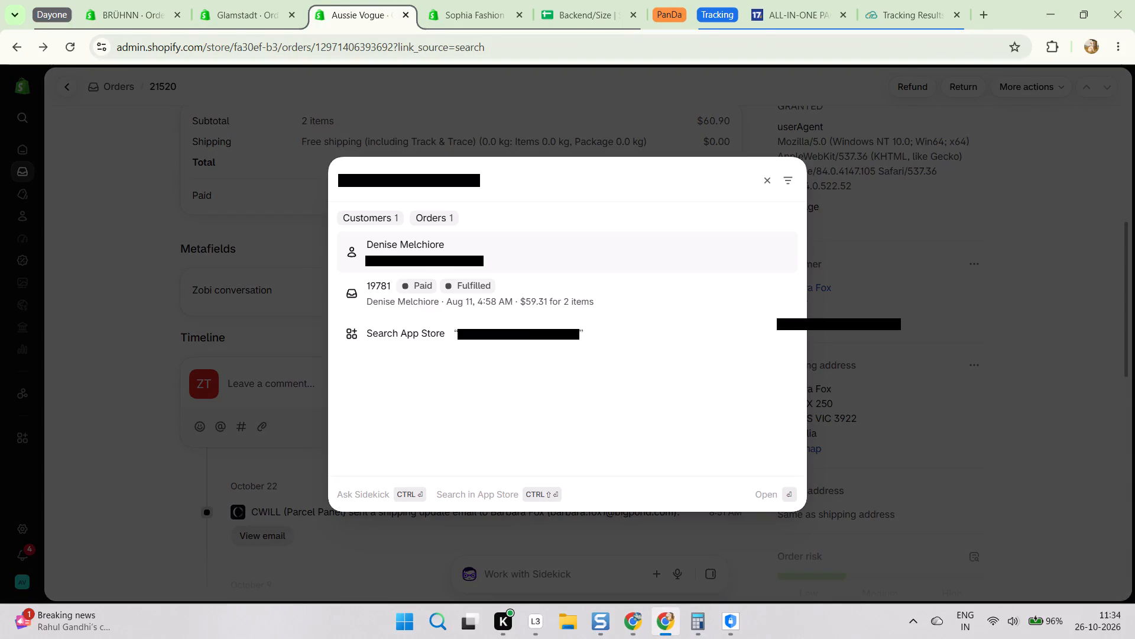
pyautogui.click(383, 285)
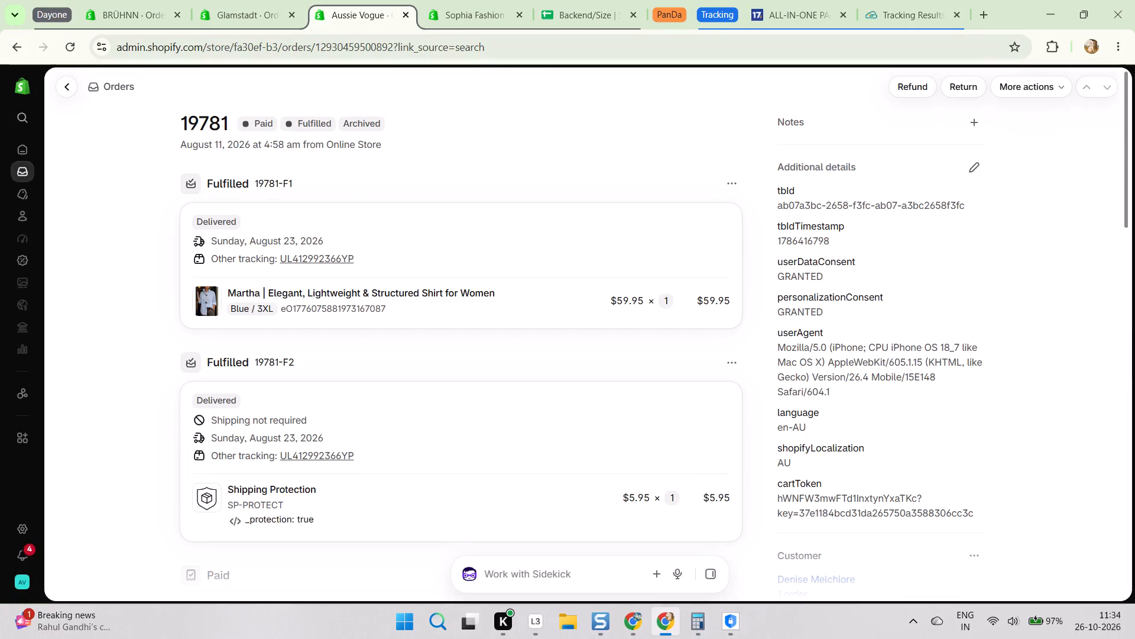
pyautogui.scroll(-3, 547, 215)
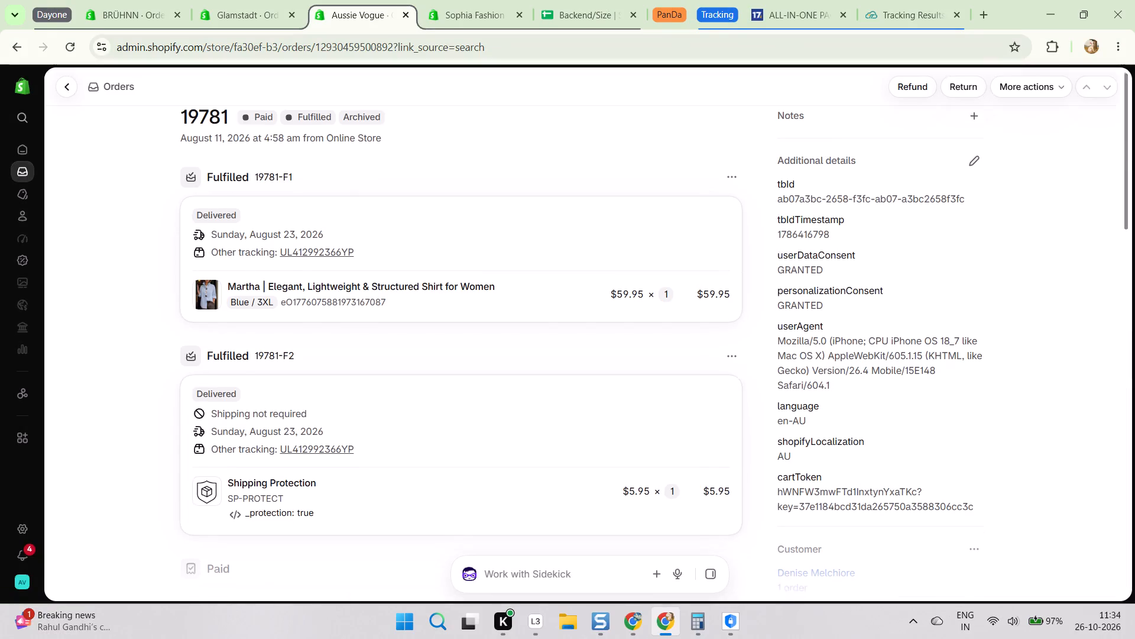
pyautogui.hotkey('alt', 'Tab')
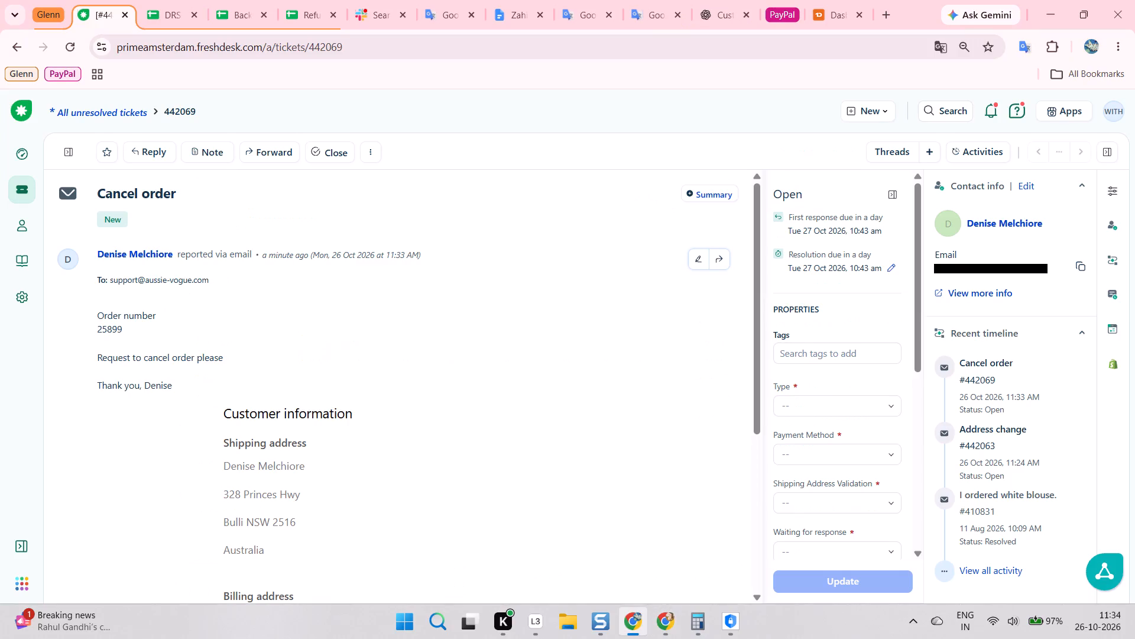
pyautogui.hotkey('alt', 'Tab')
pyautogui.scroll(10, 362, 218)
pyautogui.hotkey('alt', 'Tab')
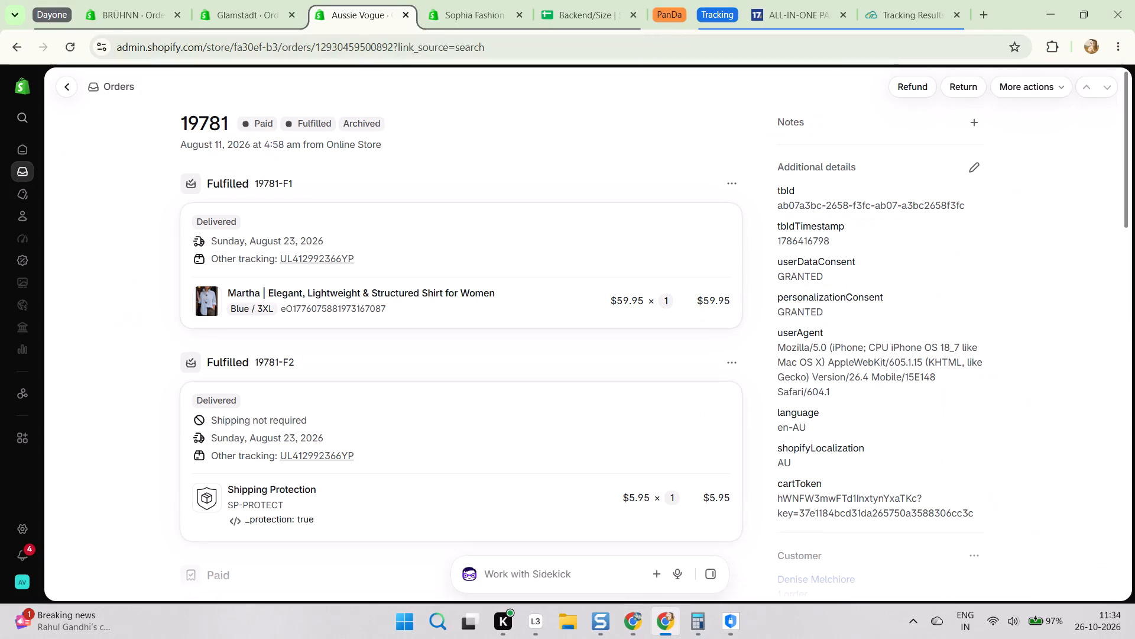
pyautogui.doubleClick(104, 328)
pyautogui.hotkey('ctrl', 'c')
pyautogui.hotkey('ctrl', 'c')
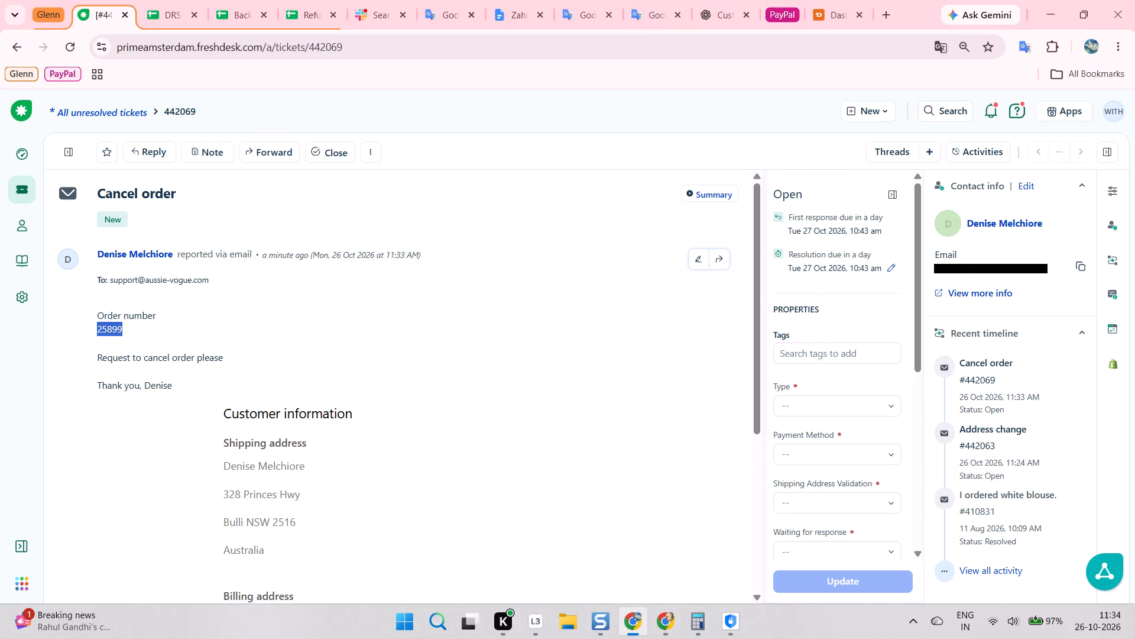
pyautogui.hotkey('alt', 'Tab')
pyautogui.click(18, 111)
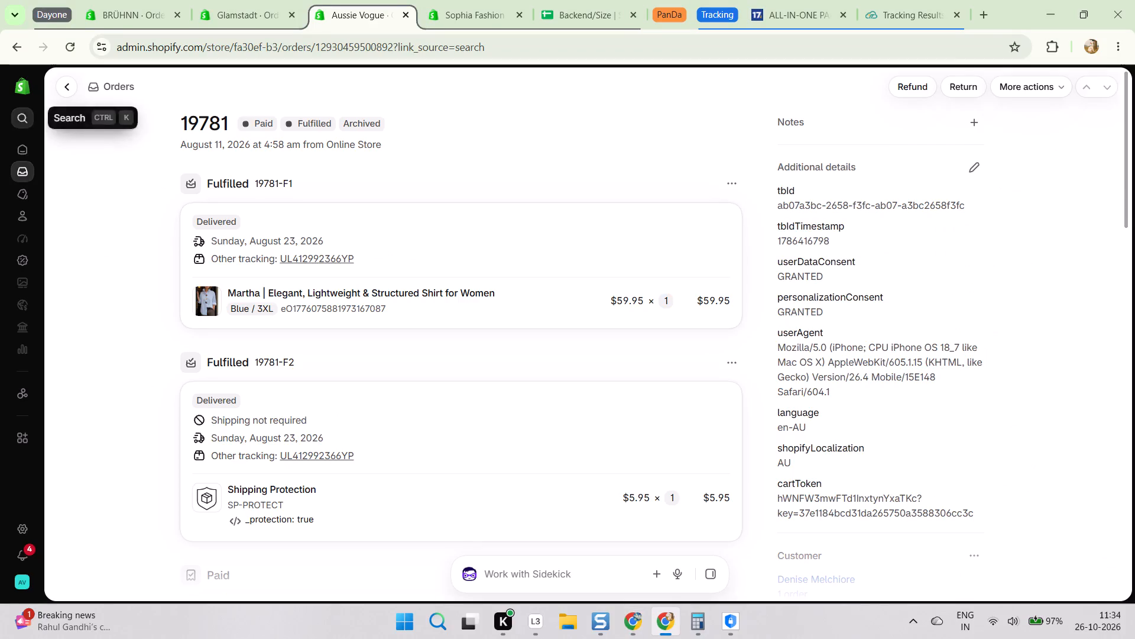
pyautogui.hotkey('ctrl', 'v')
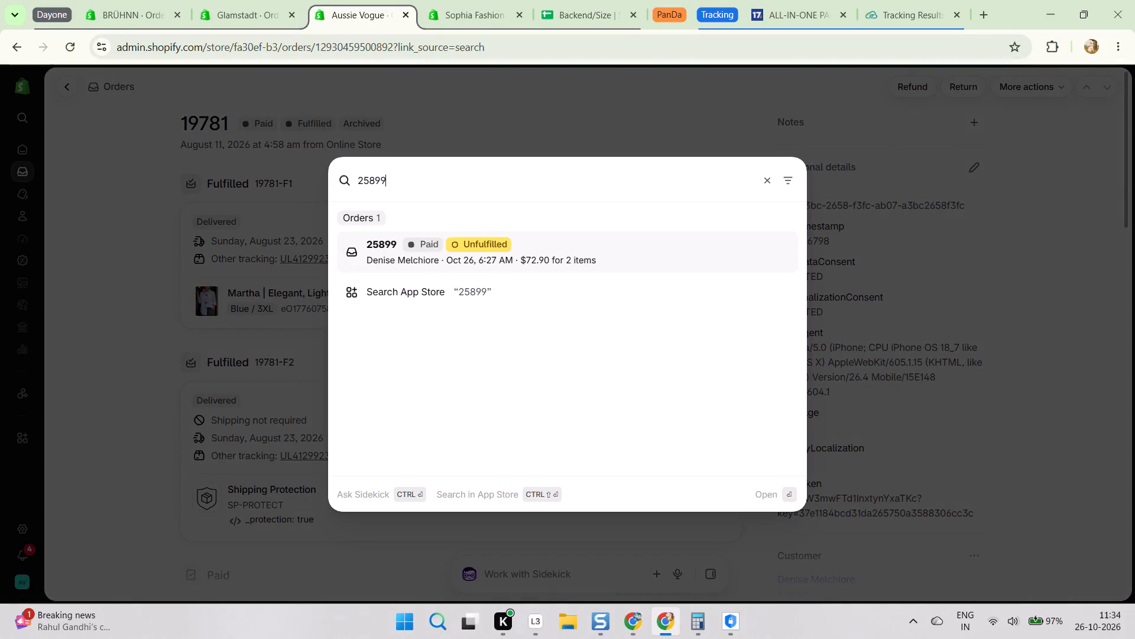
pyautogui.click(385, 243)
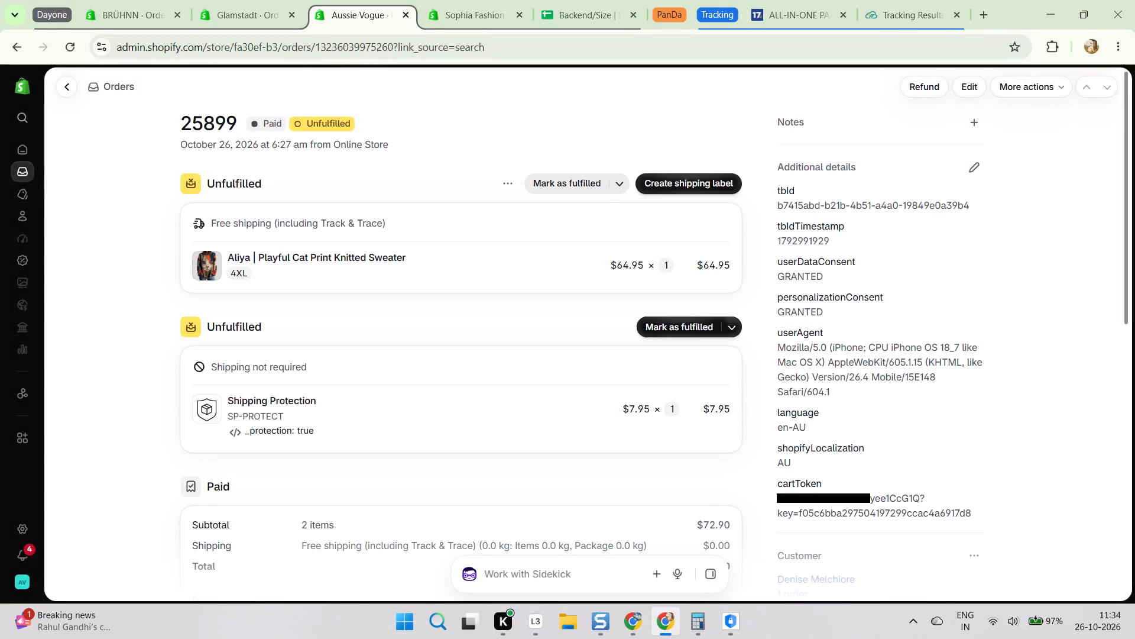
pyautogui.scroll(-3, 591, 277)
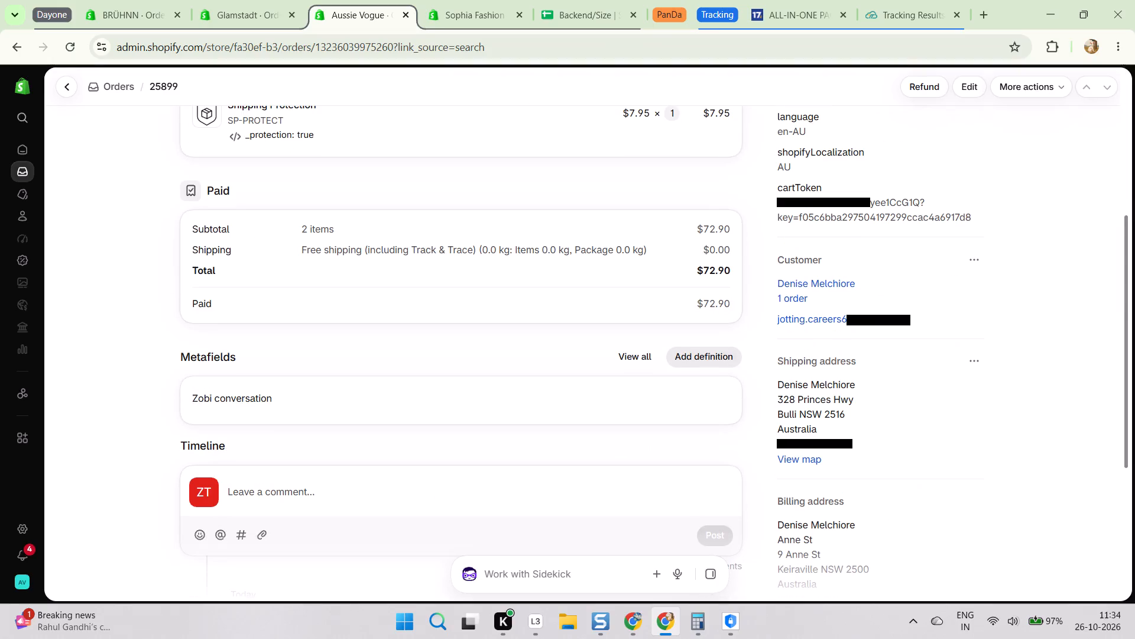
pyautogui.hotkey('alt', 'Tab')
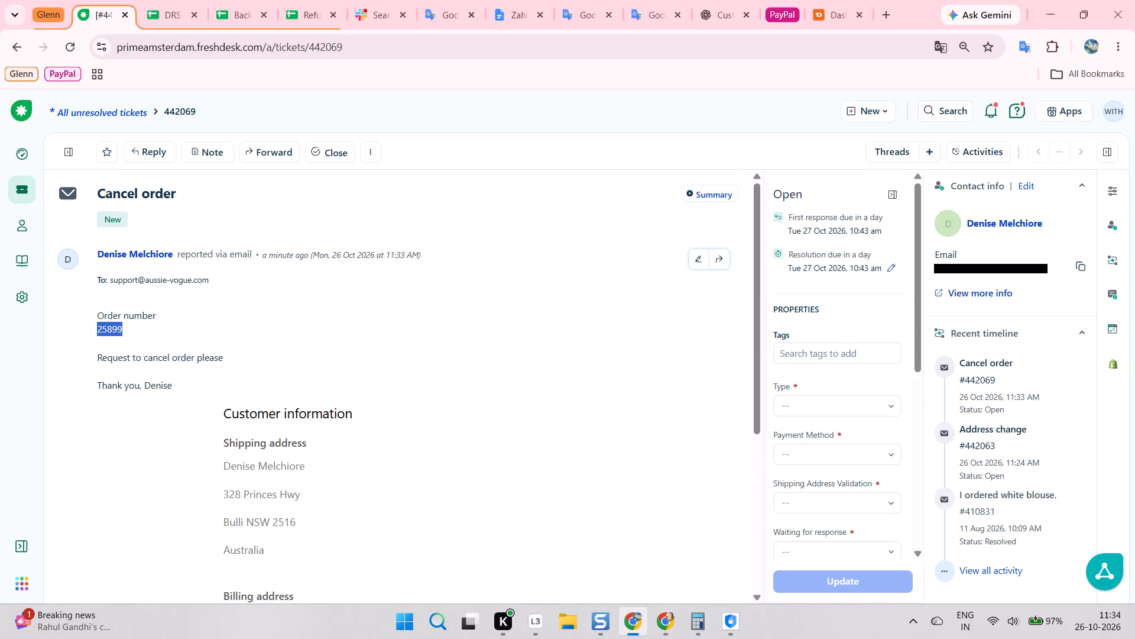
pyautogui.scroll(-1, 339, 340)
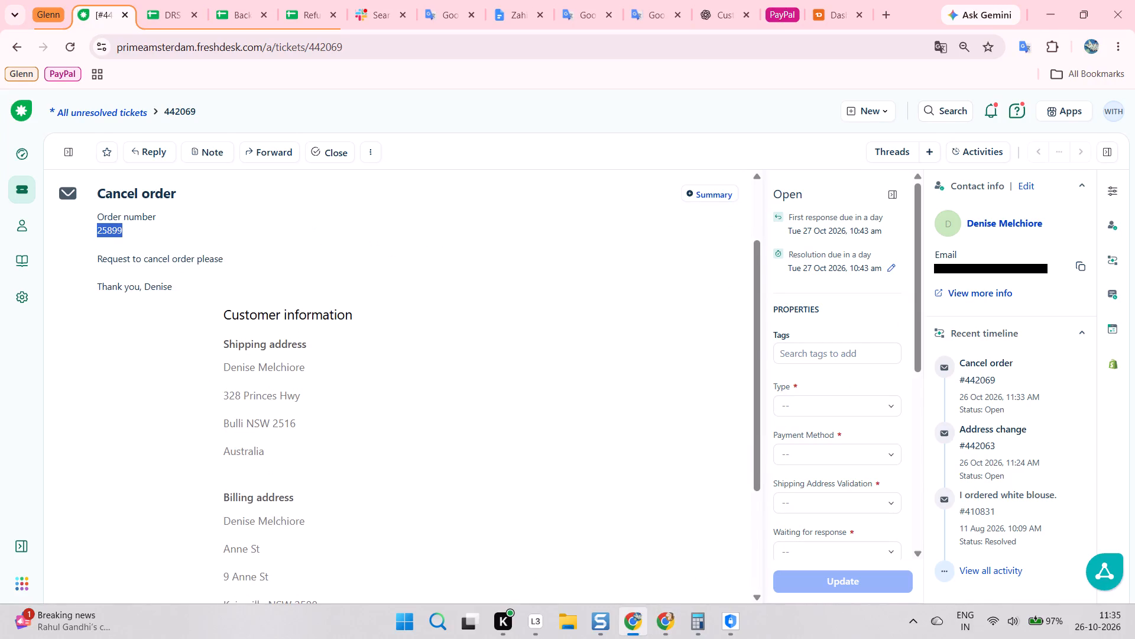
pyautogui.scroll(-2, 301, 319)
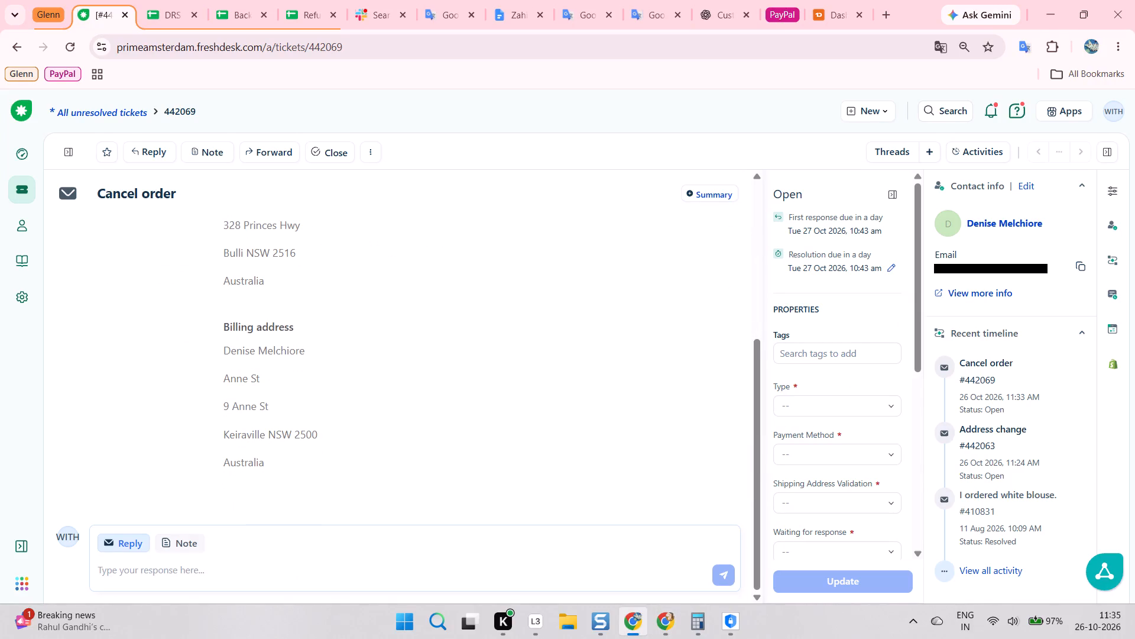
pyautogui.scroll(5, 294, 318)
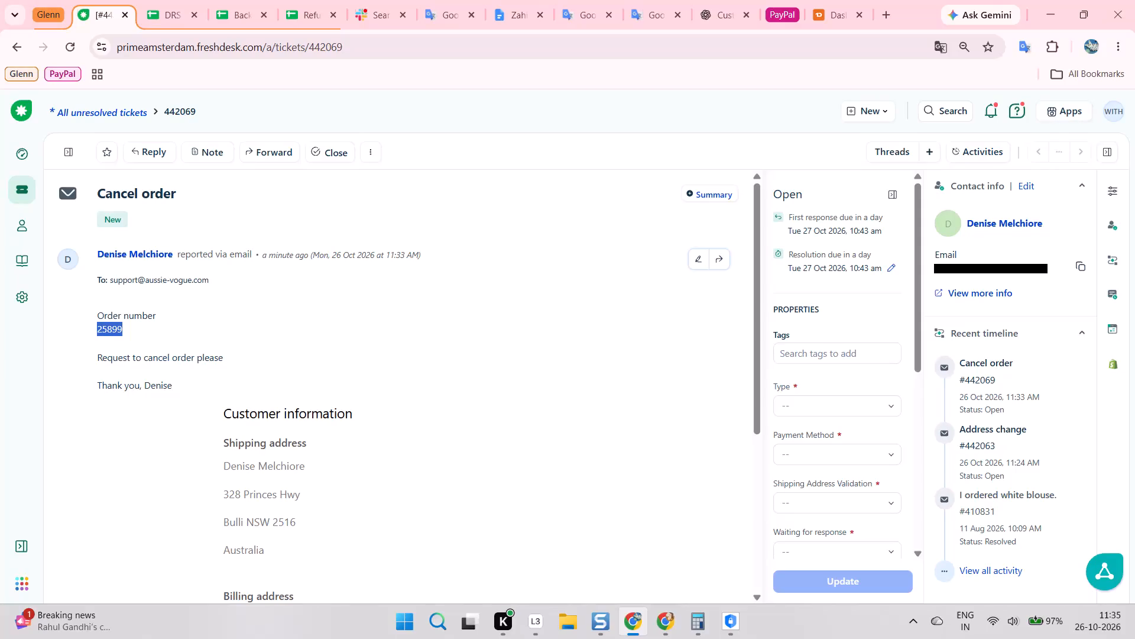
pyautogui.click(303, 311)
pyautogui.click(994, 429)
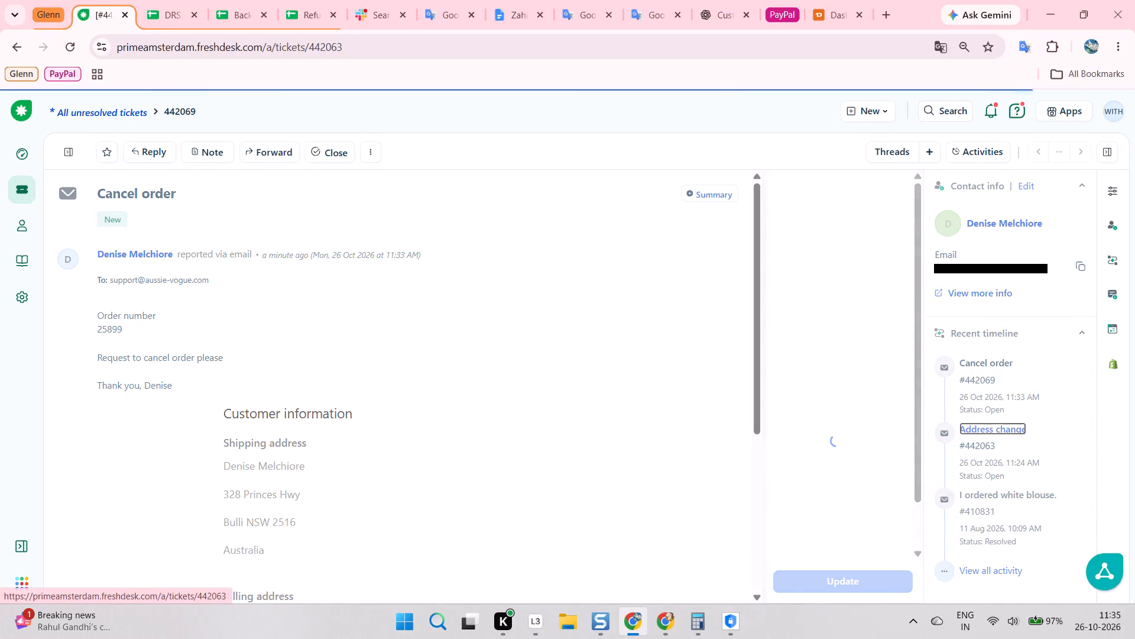
pyautogui.hotkey('alt', 'Tab')
pyautogui.scroll(7, 394, 324)
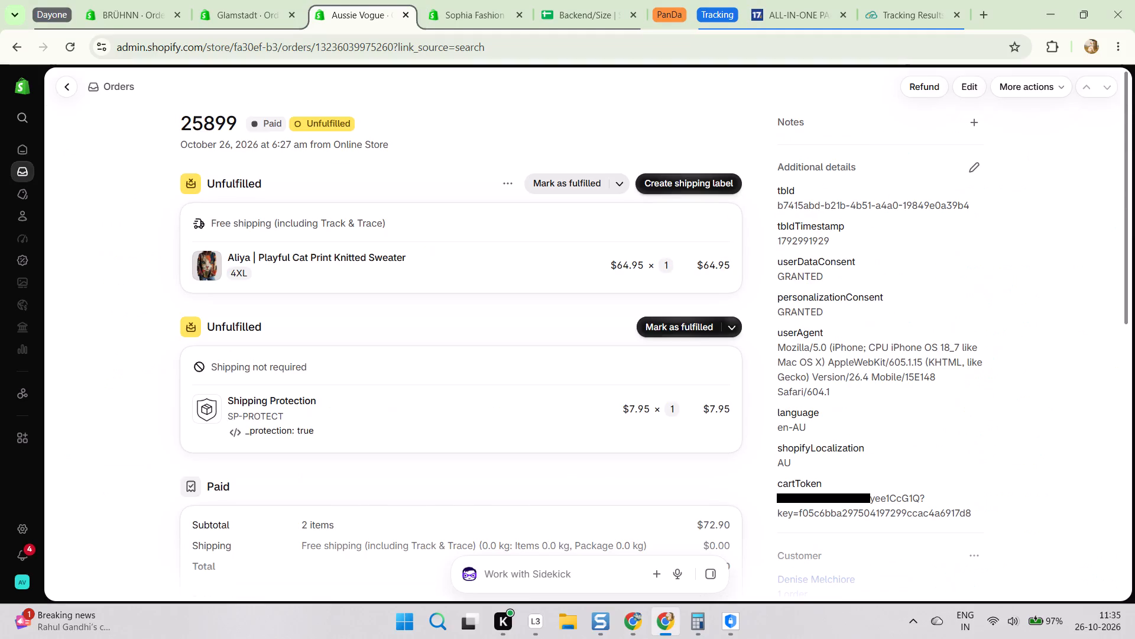
pyautogui.scroll(4, 407, 227)
pyautogui.hotkey('alt', 'Tab')
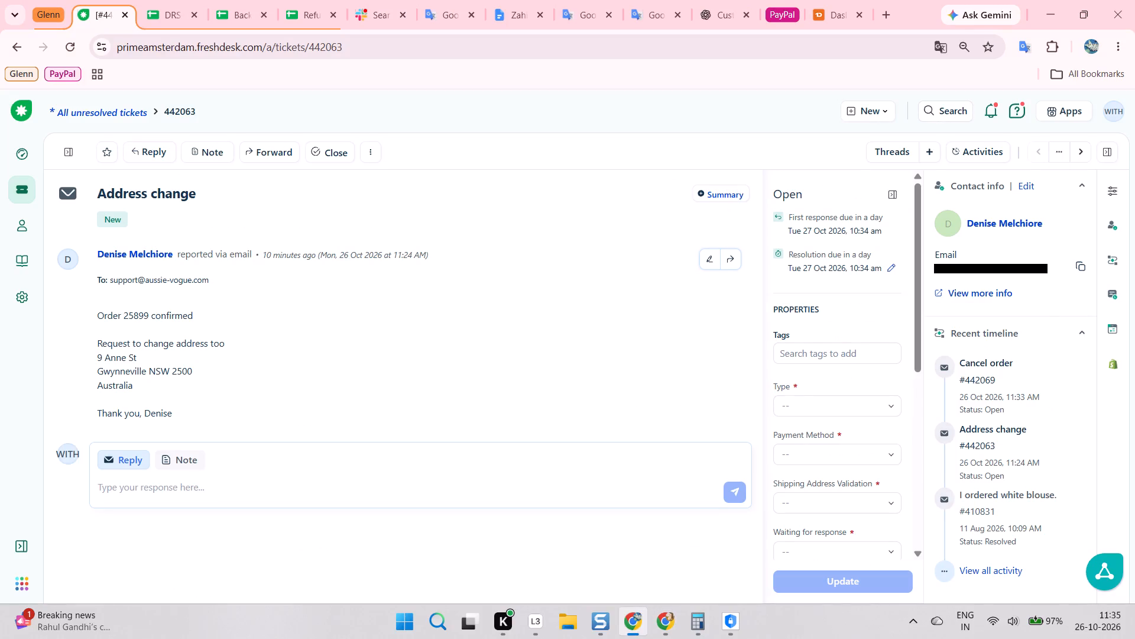
pyautogui.hotkey('alt', 'Tab')
pyautogui.scroll(-4, 544, 340)
pyautogui.scroll(-1, 735, 355)
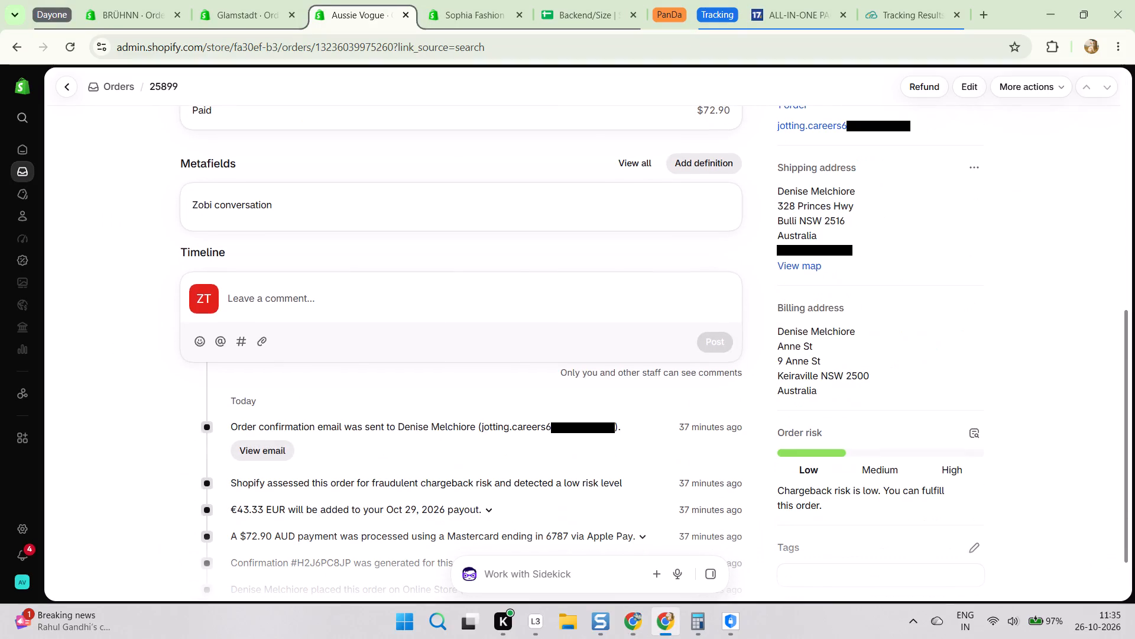
pyautogui.scroll(8, 377, 343)
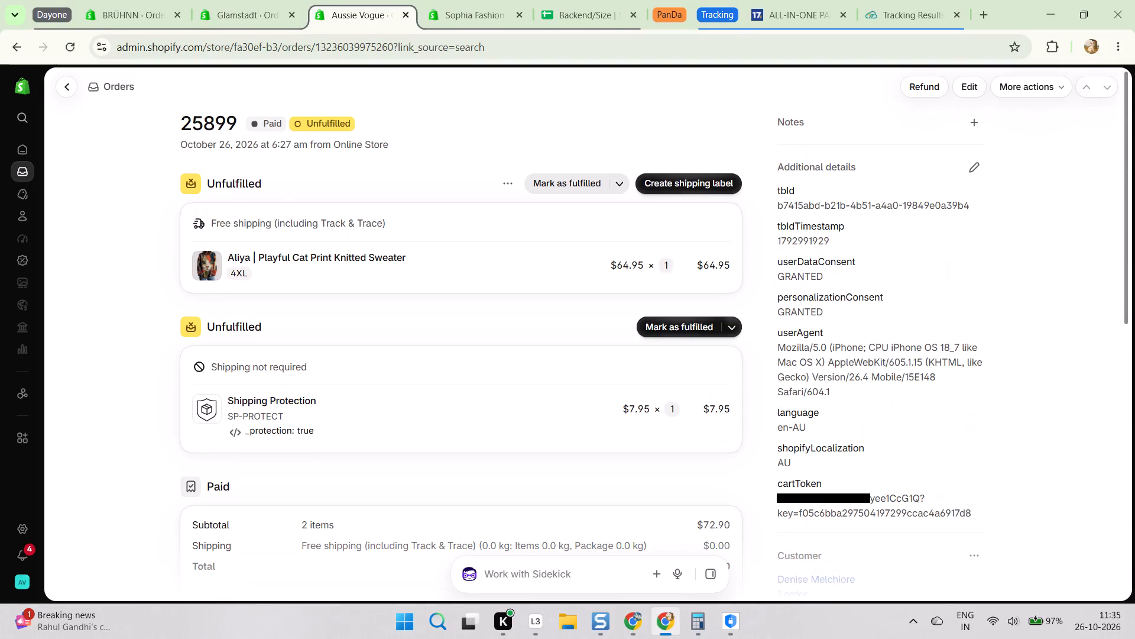
pyautogui.scroll(5, 420, 319)
pyautogui.click(429, 316)
pyautogui.hotkey('alt', 'Tab')
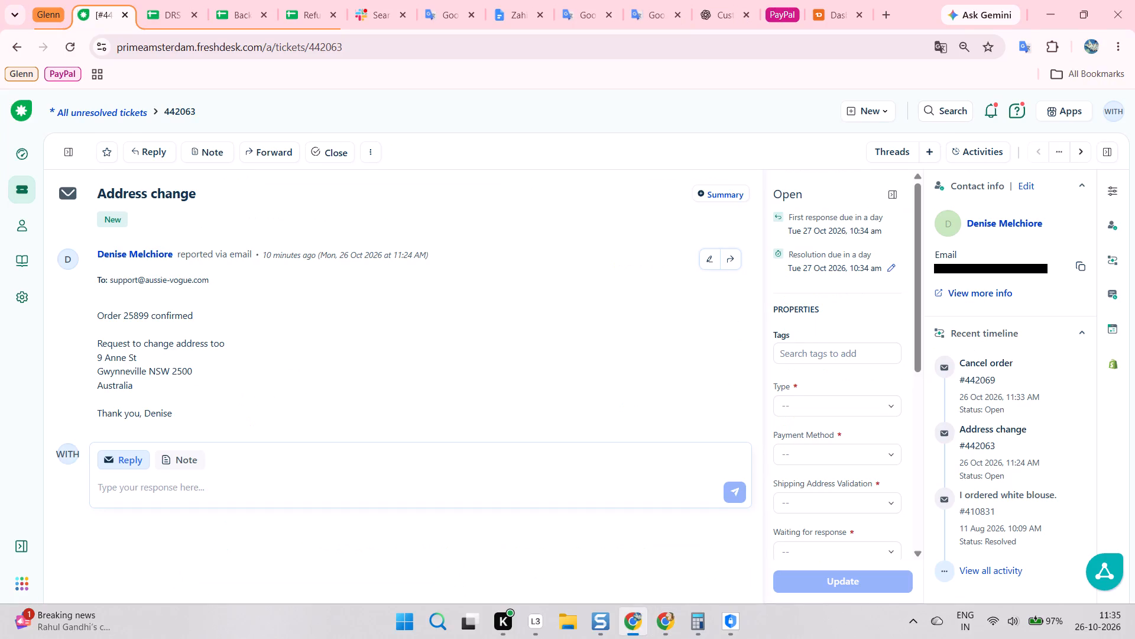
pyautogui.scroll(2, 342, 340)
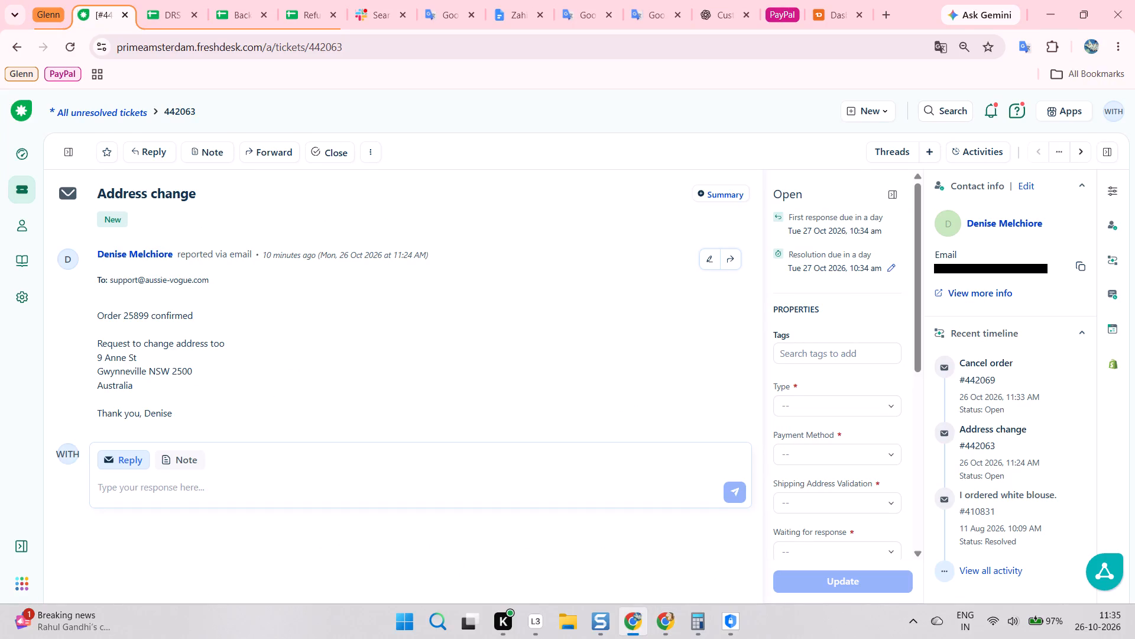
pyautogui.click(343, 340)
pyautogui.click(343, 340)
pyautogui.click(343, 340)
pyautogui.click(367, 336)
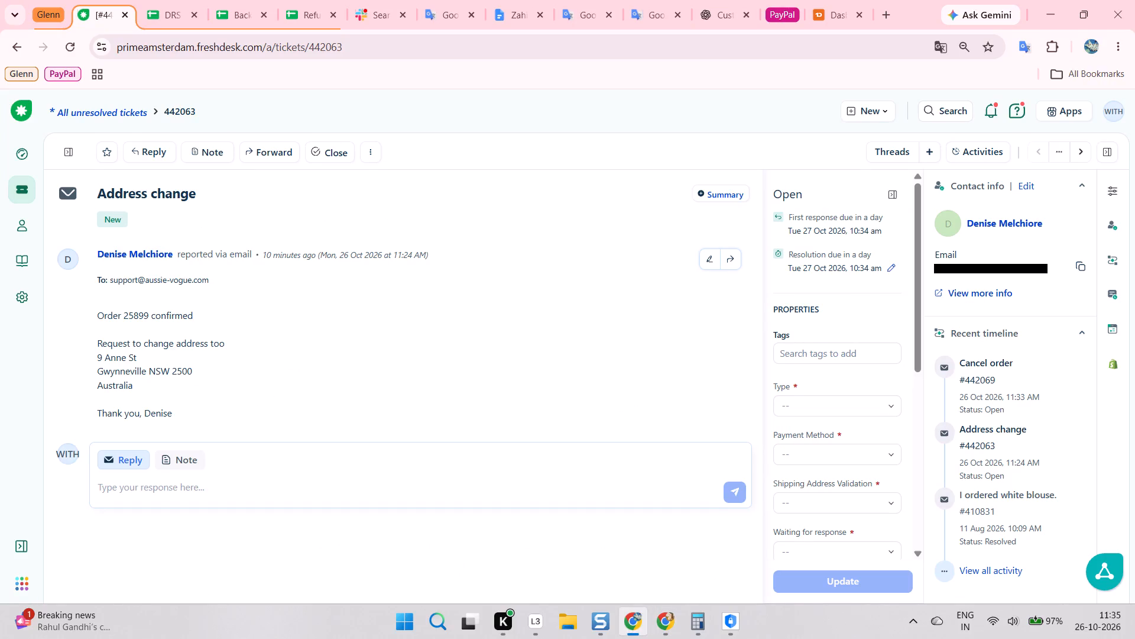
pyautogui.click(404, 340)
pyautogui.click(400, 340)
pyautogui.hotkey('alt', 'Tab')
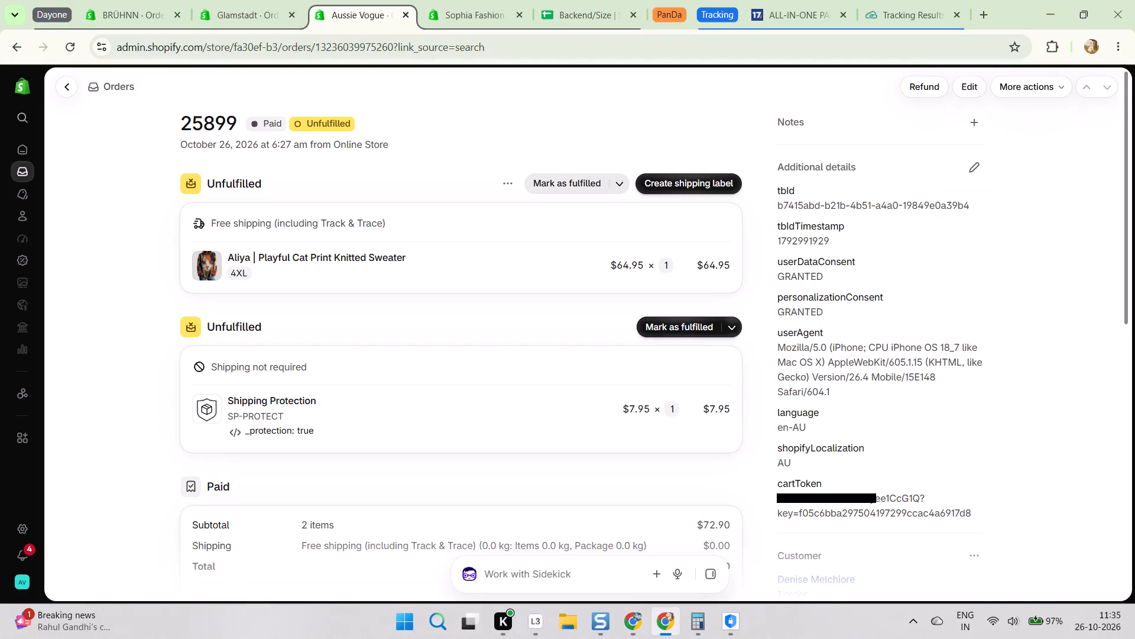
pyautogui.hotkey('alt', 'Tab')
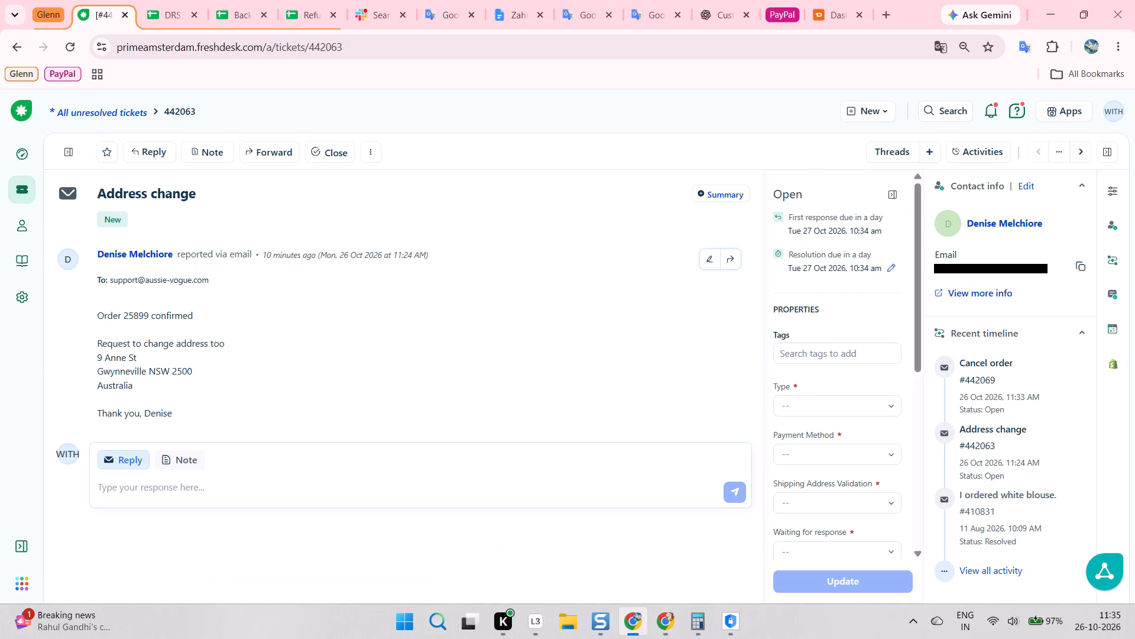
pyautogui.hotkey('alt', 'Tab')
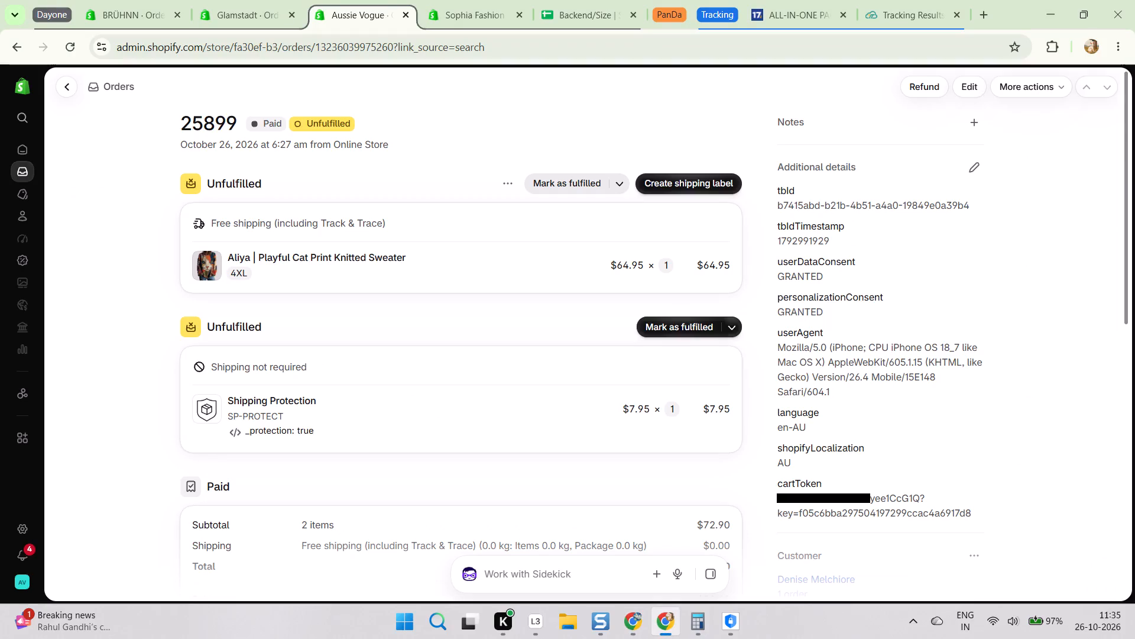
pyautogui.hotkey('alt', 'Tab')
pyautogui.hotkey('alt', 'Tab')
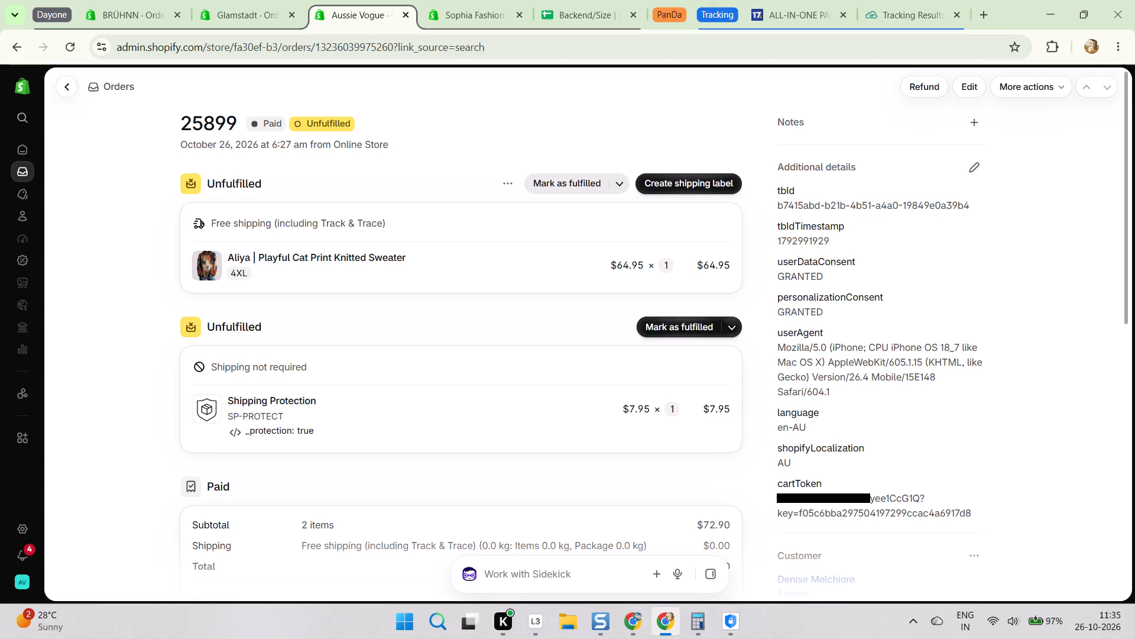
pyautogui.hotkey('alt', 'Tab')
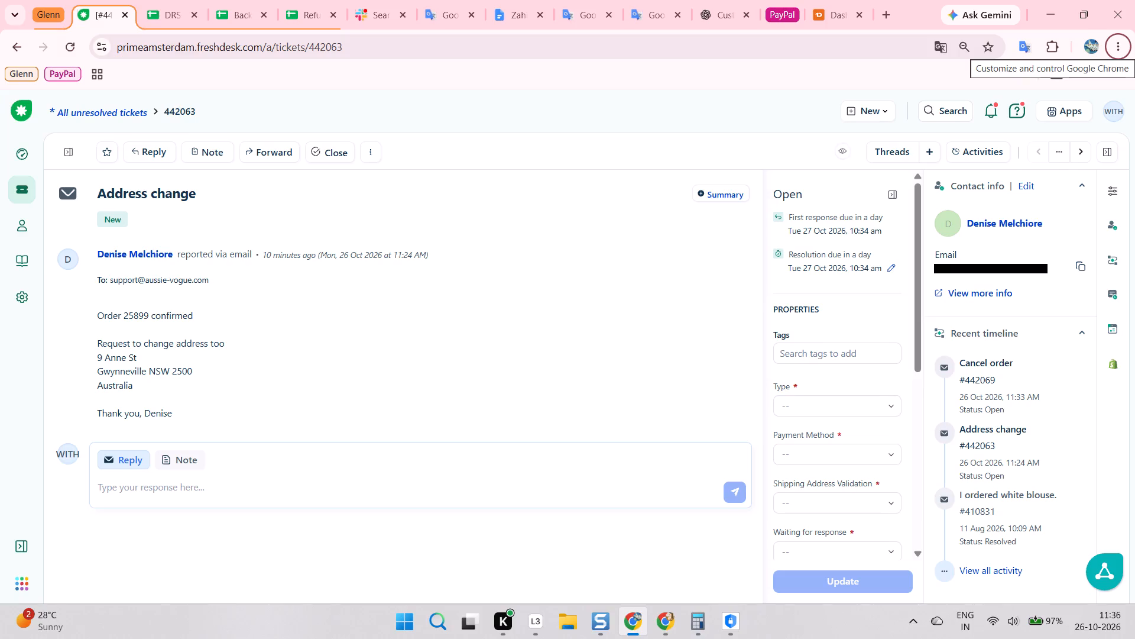
# Bring up the page translation for ticket 442063 and switch the page back to its original, untranslated text.
pyautogui.click(382, 304)
pyautogui.rightClick(445, 274)
pyautogui.scroll(-4, 461, 425)
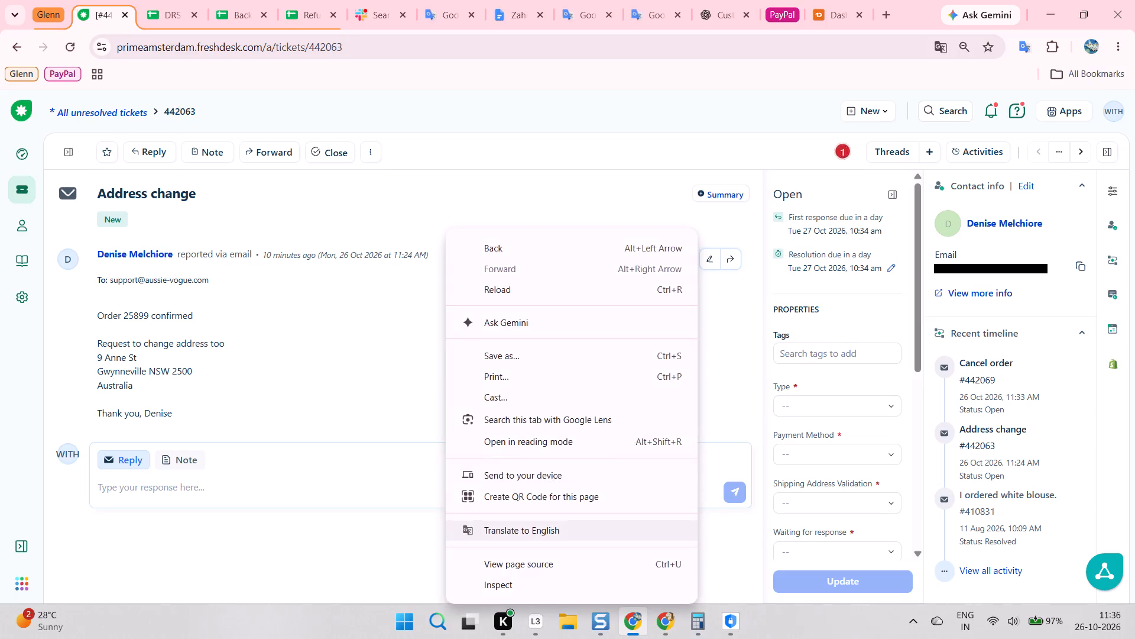
pyautogui.click(535, 537)
pyautogui.tripleClick(794, 71)
pyautogui.click(553, 317)
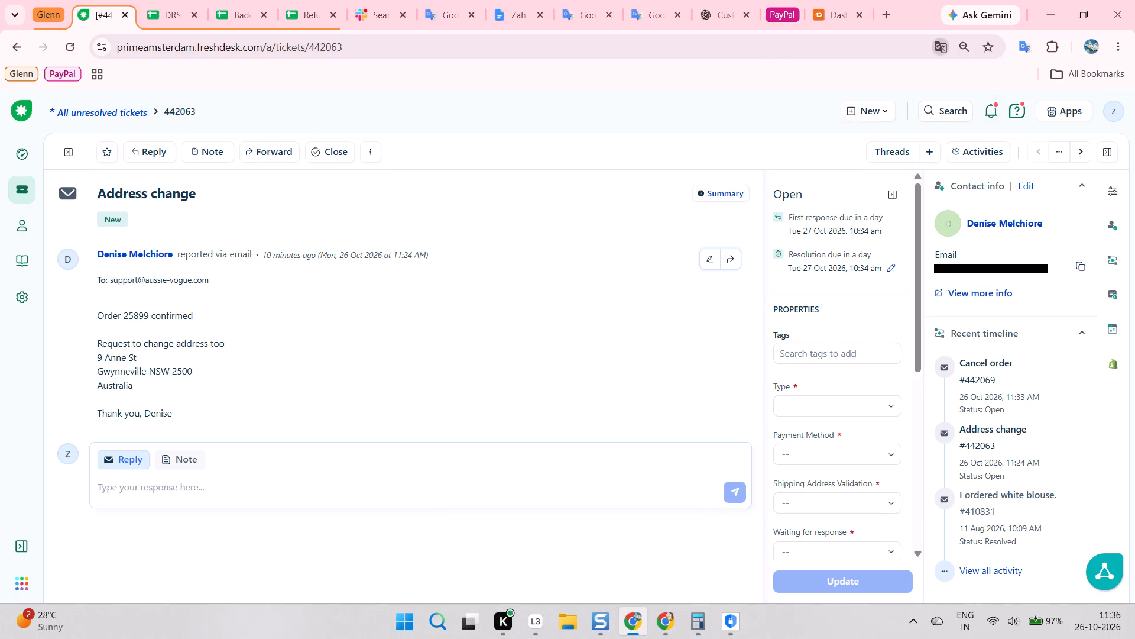
pyautogui.scroll(-5, 777, 348)
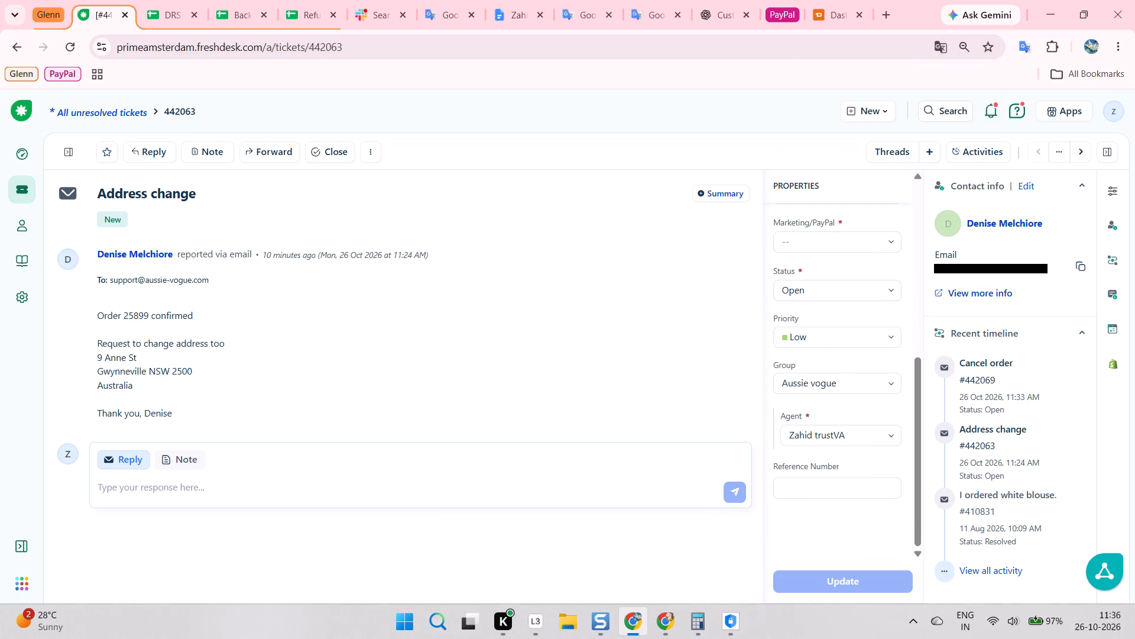
pyautogui.click(528, 325)
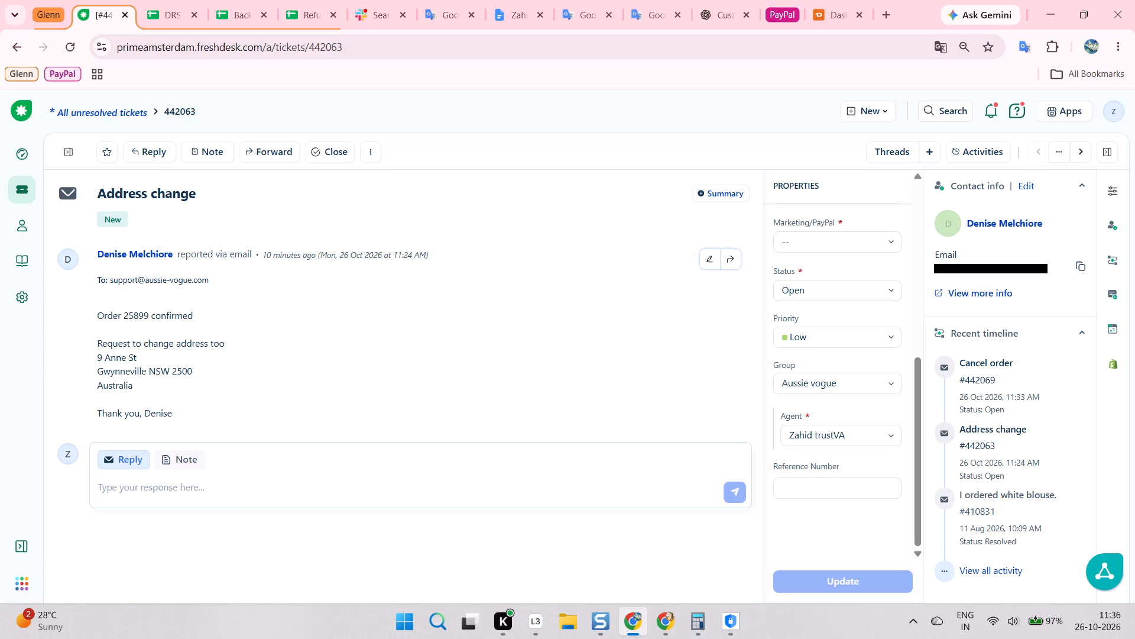
pyautogui.click(537, 325)
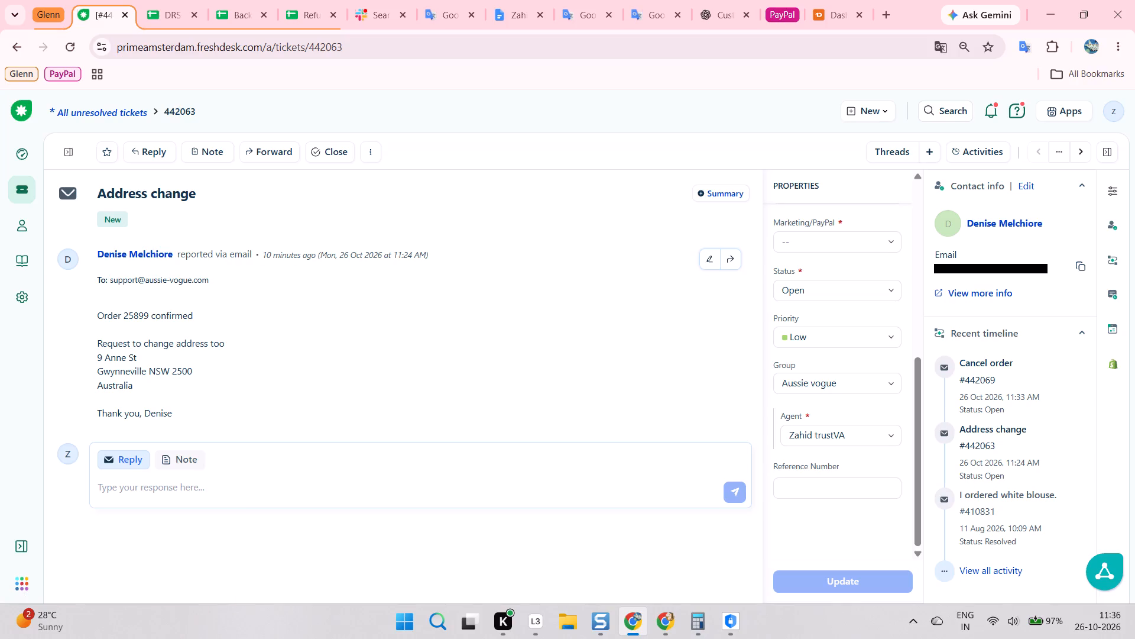
pyautogui.click(455, 305)
pyautogui.hotkey('alt', 'Tab')
pyautogui.scroll(4, 446, 276)
pyautogui.scroll(-2, 732, 338)
pyautogui.scroll(-2, 820, 328)
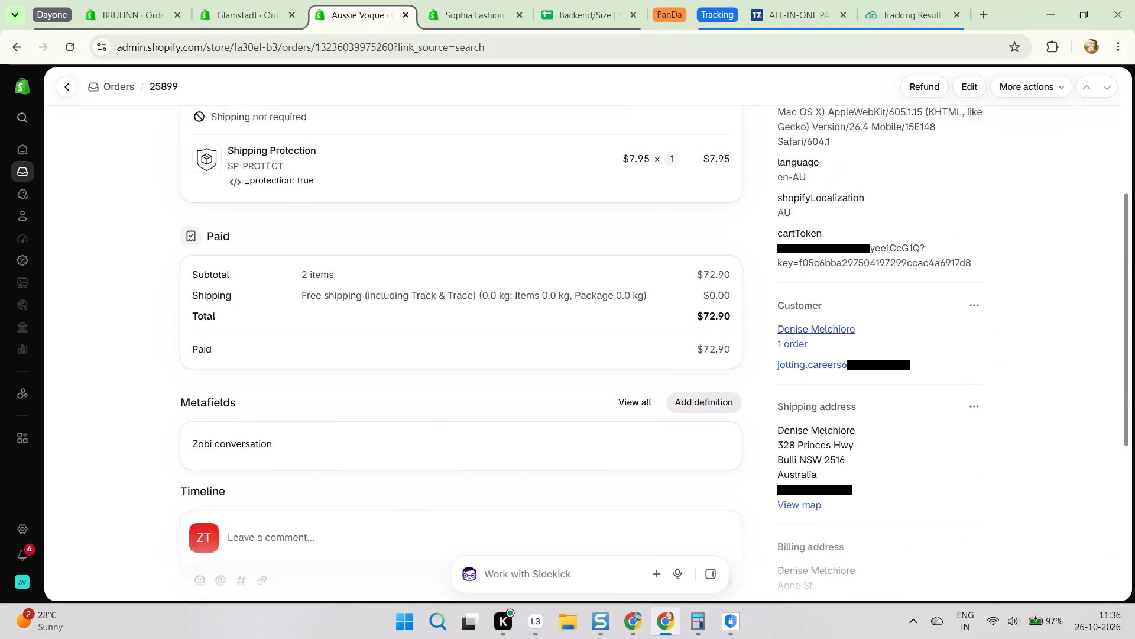
pyautogui.hotkey('alt', 'Tab')
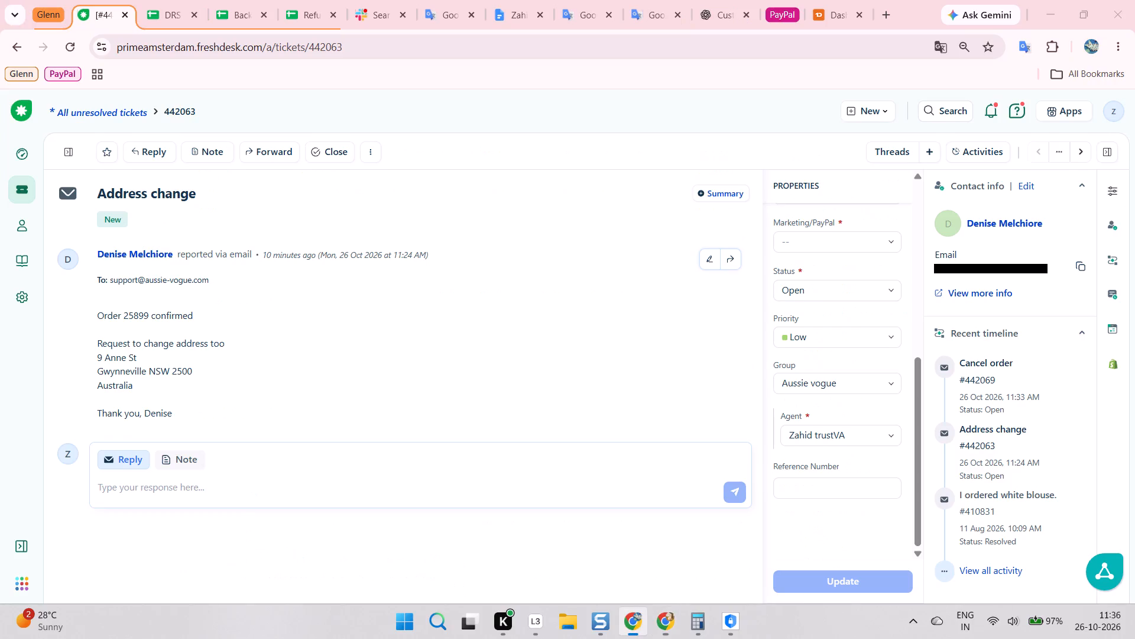
pyautogui.scroll(1, 480, 344)
pyautogui.click(452, 322)
pyautogui.hotkey('alt', 'Tab')
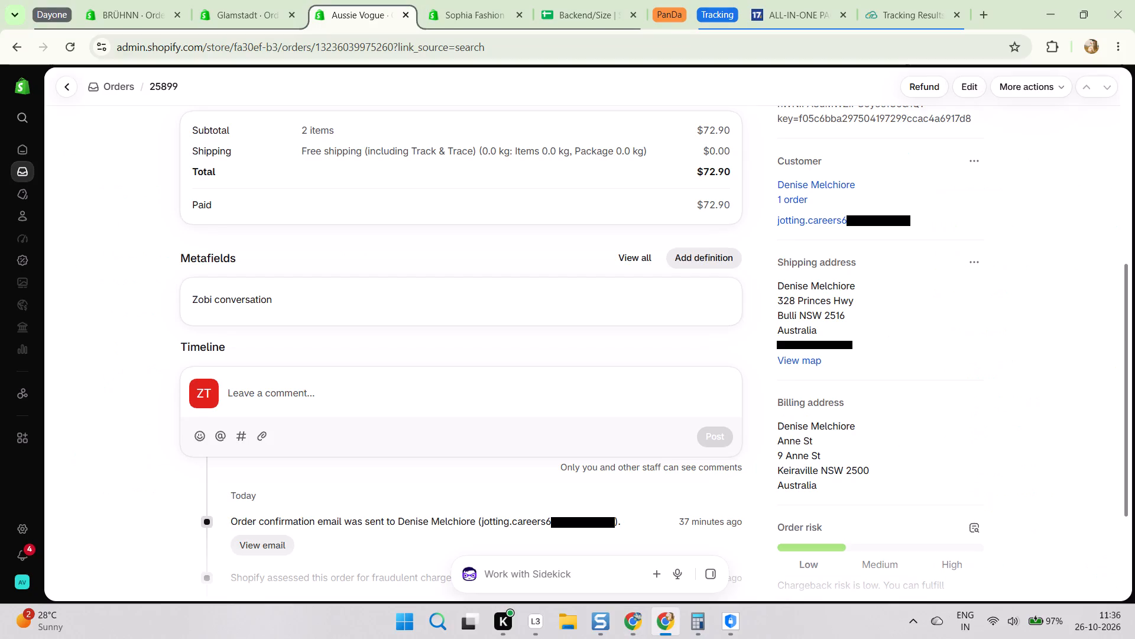
pyautogui.hotkey('alt', 'Tab')
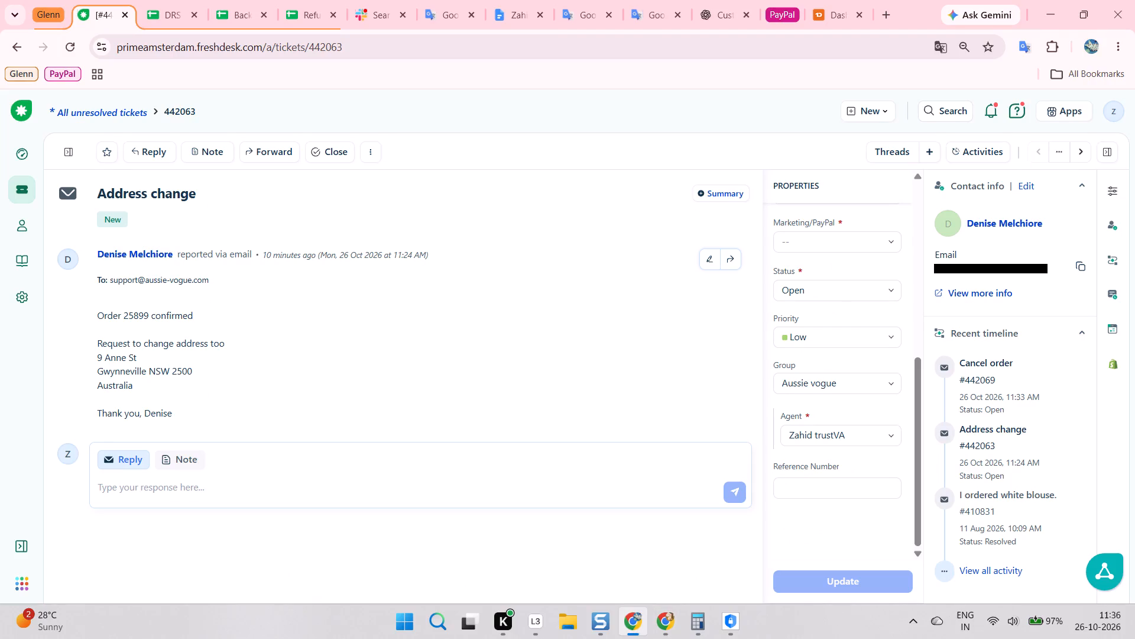
pyautogui.hotkey('alt', 'Tab')
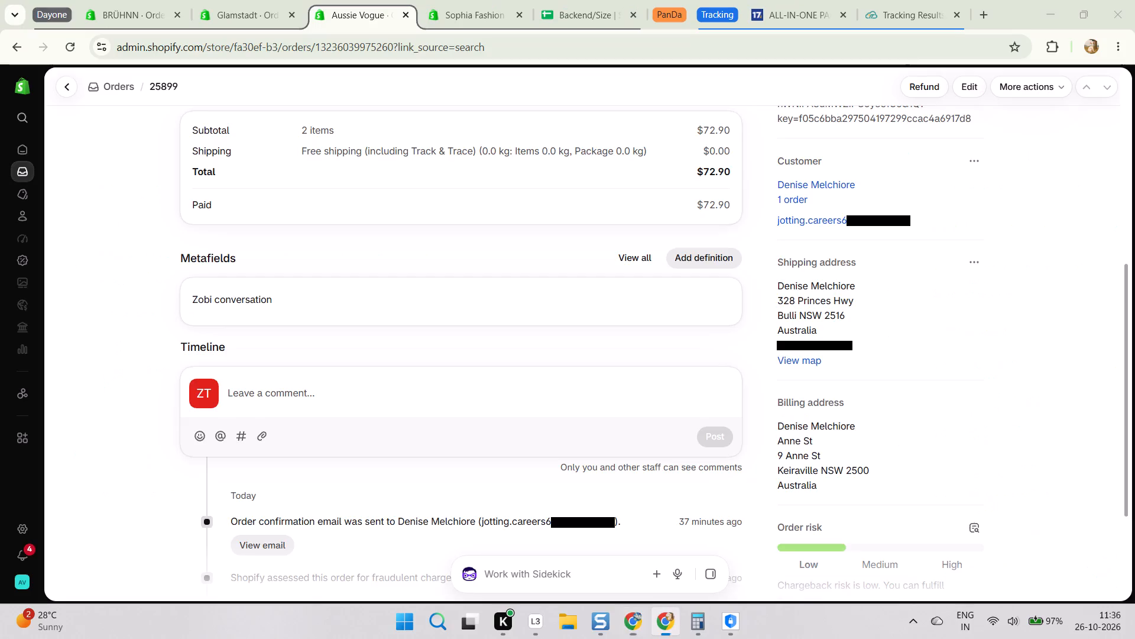
pyautogui.scroll(5, 996, 317)
pyautogui.scroll(-4, 962, 365)
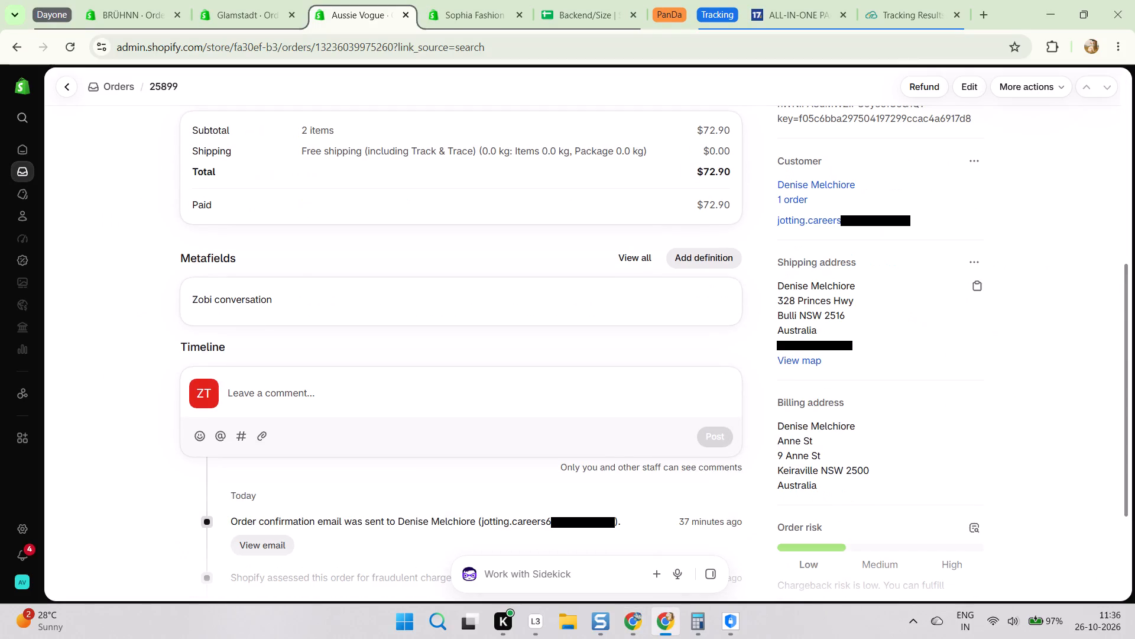
pyautogui.click(974, 263)
pyautogui.click(1001, 291)
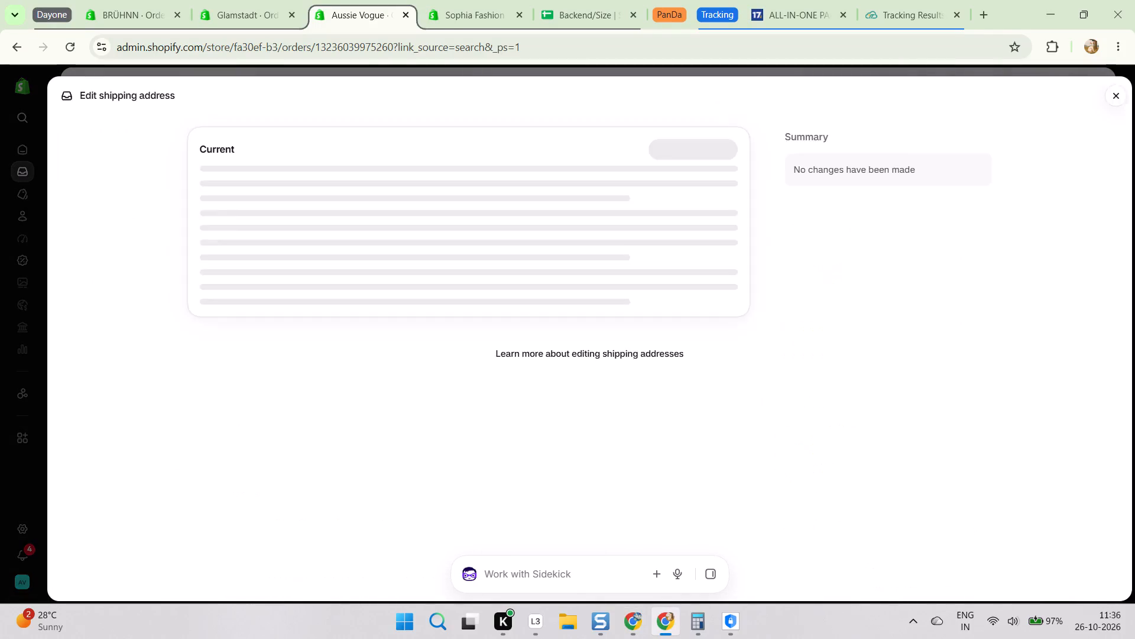
pyautogui.scroll(1, 339, 310)
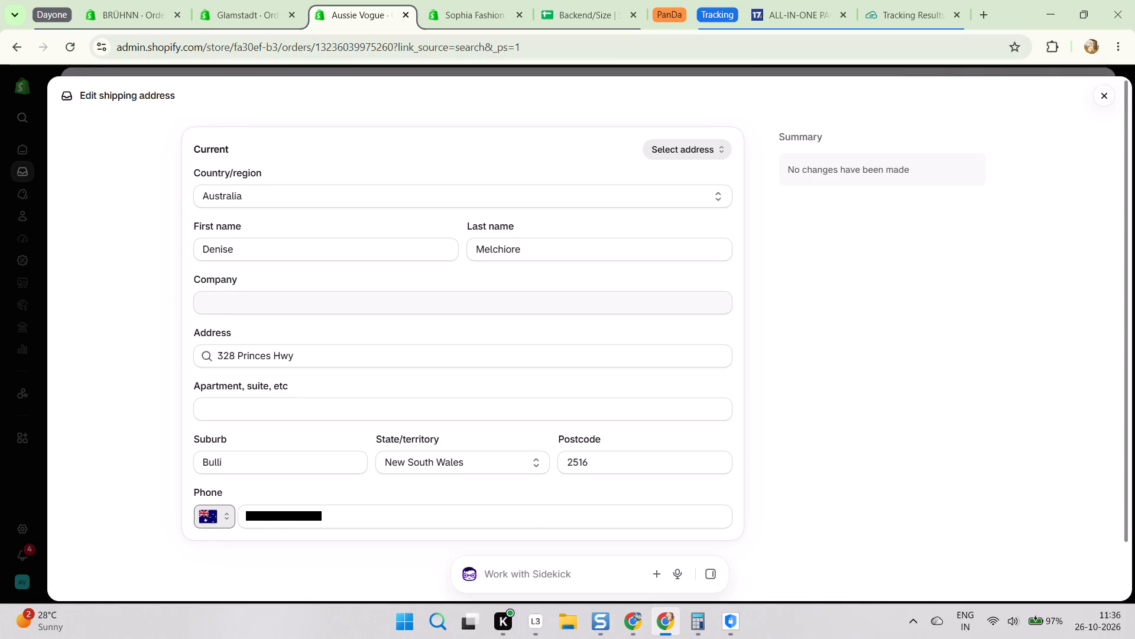
pyautogui.hotkey('alt', 'Tab')
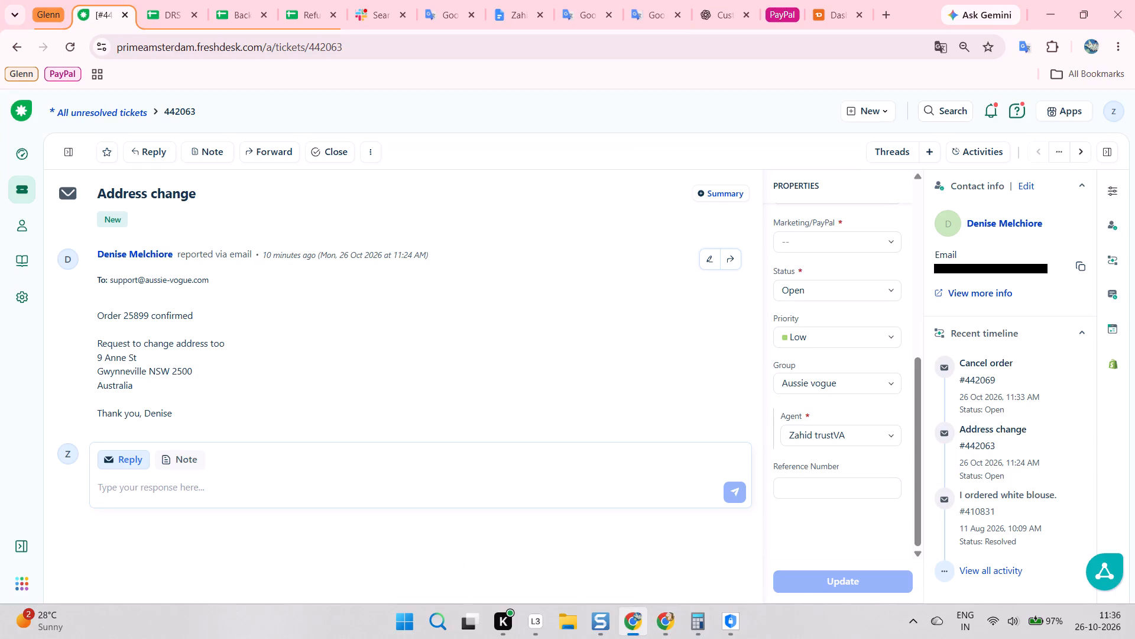
pyautogui.tripleClick(127, 359)
pyautogui.hotkey('ctrl', 'c')
pyautogui.hotkey('ctrl', 'c')
pyautogui.hotkey('alt', 'Tab')
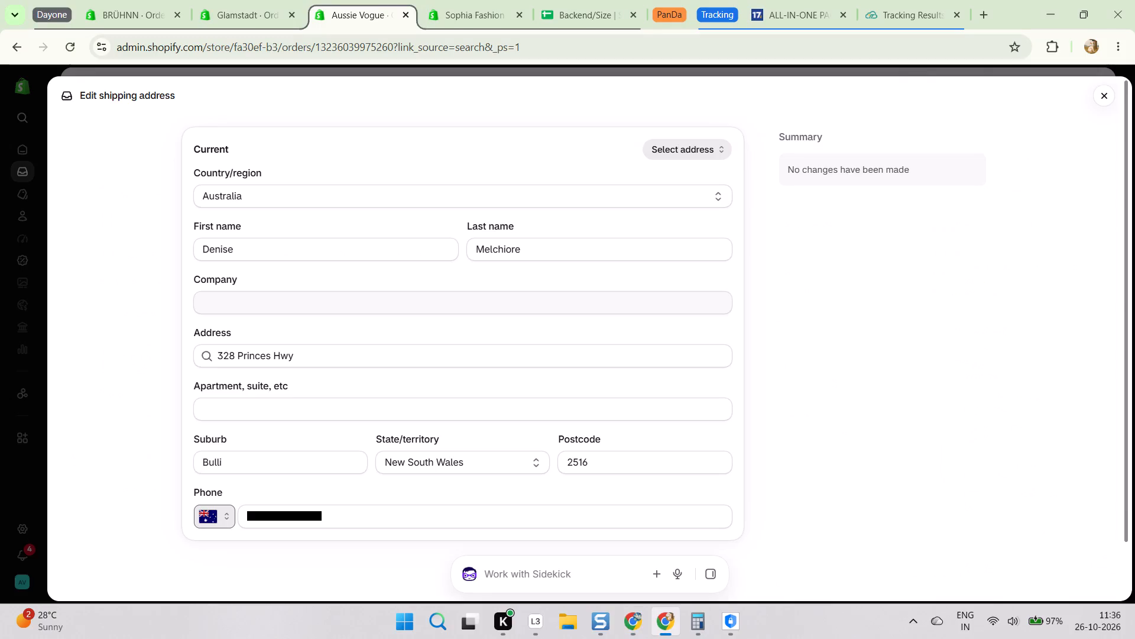
pyautogui.tripleClick(299, 360)
pyautogui.hotkey('ctrl', 'v')
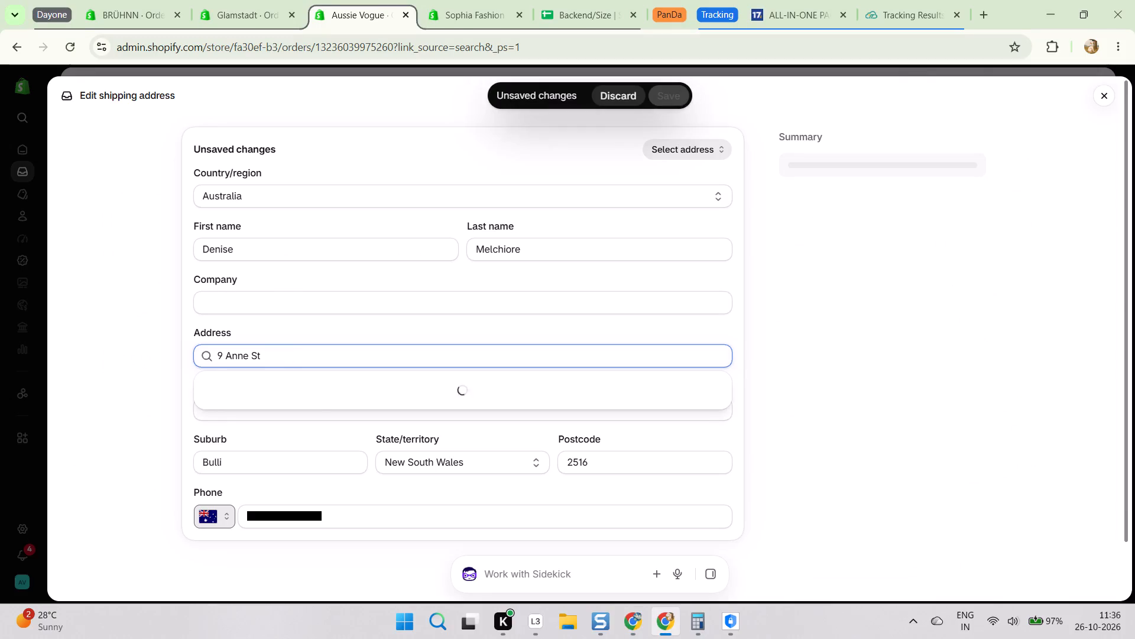
pyautogui.click(334, 328)
# Replace the suburb in the shipping address with the suburb given in ticket 442063.
pyautogui.hotkey('alt', 'Tab')
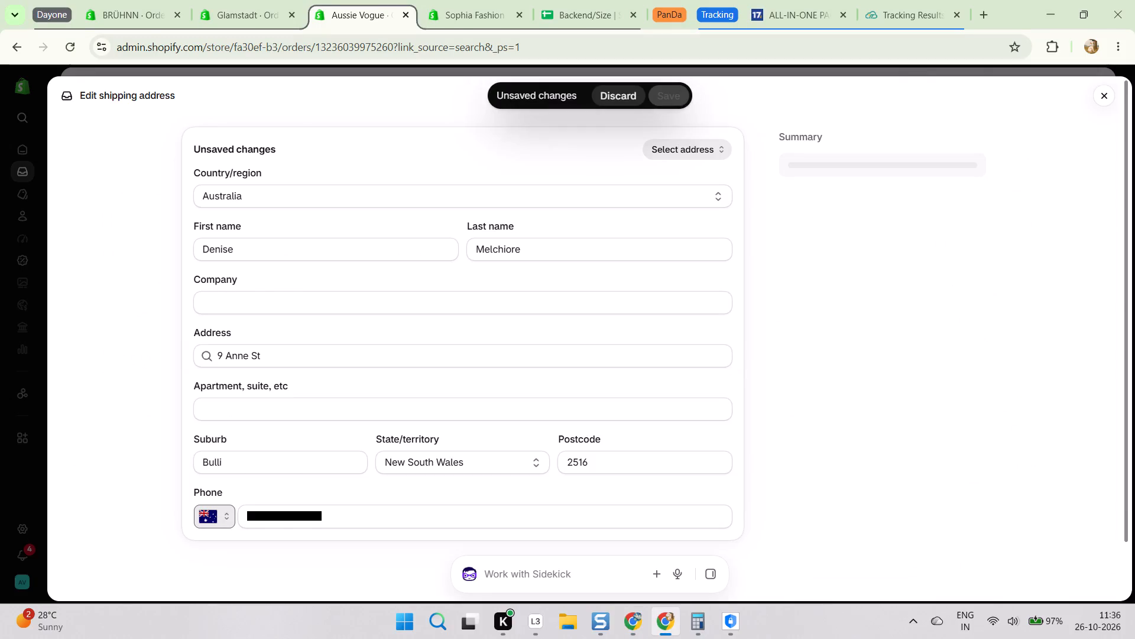
pyautogui.doubleClick(116, 369)
pyautogui.hotkey('ctrl', 'c')
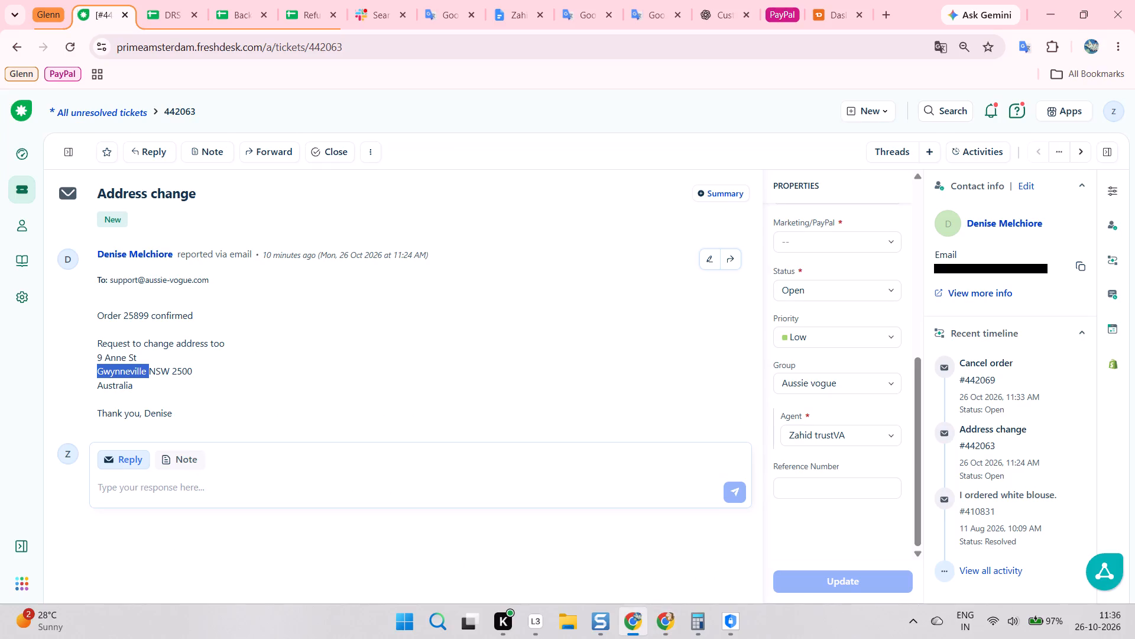
pyautogui.hotkey('ctrl', 'c')
pyautogui.hotkey('ctrl', 'c')
pyautogui.hotkey('alt', 'Tab')
pyautogui.tripleClick(239, 463)
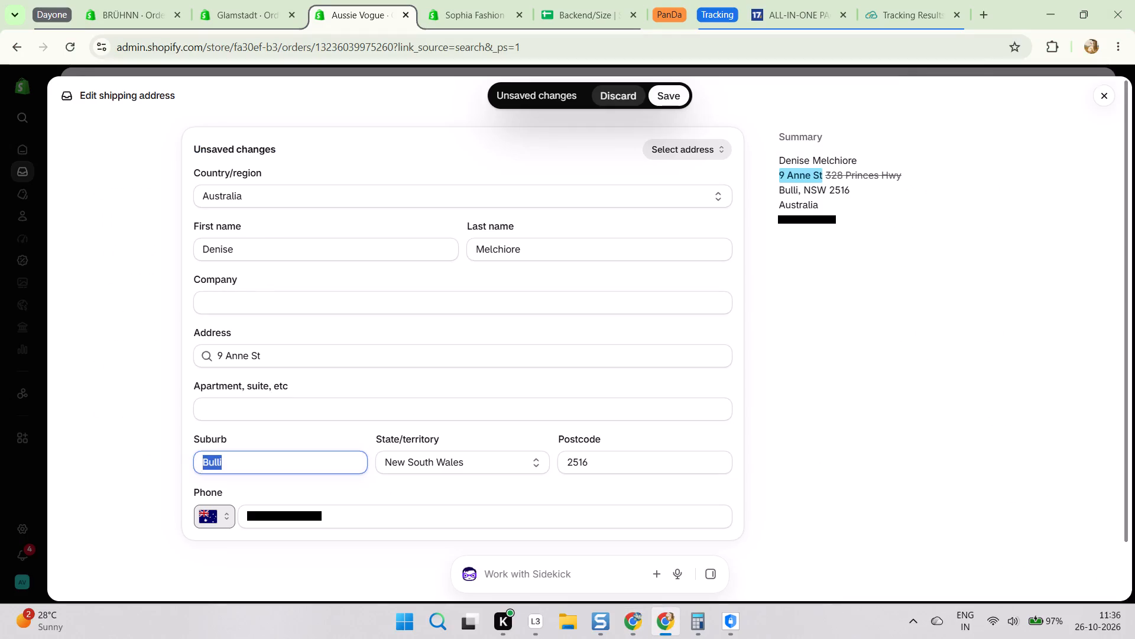
pyautogui.hotkey('ctrl', 'v')
pyautogui.click(270, 438)
# Replace the shipping address's postcode with the one given in ticket 442063.
pyautogui.hotkey('alt', 'Tab')
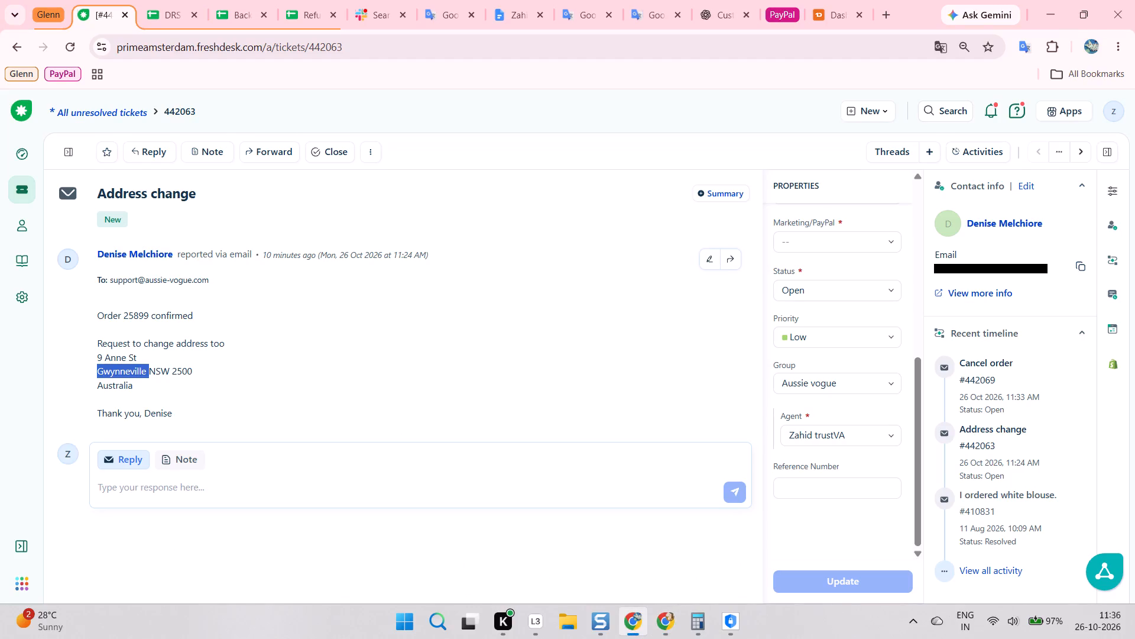
pyautogui.hotkey('alt', 'Tab')
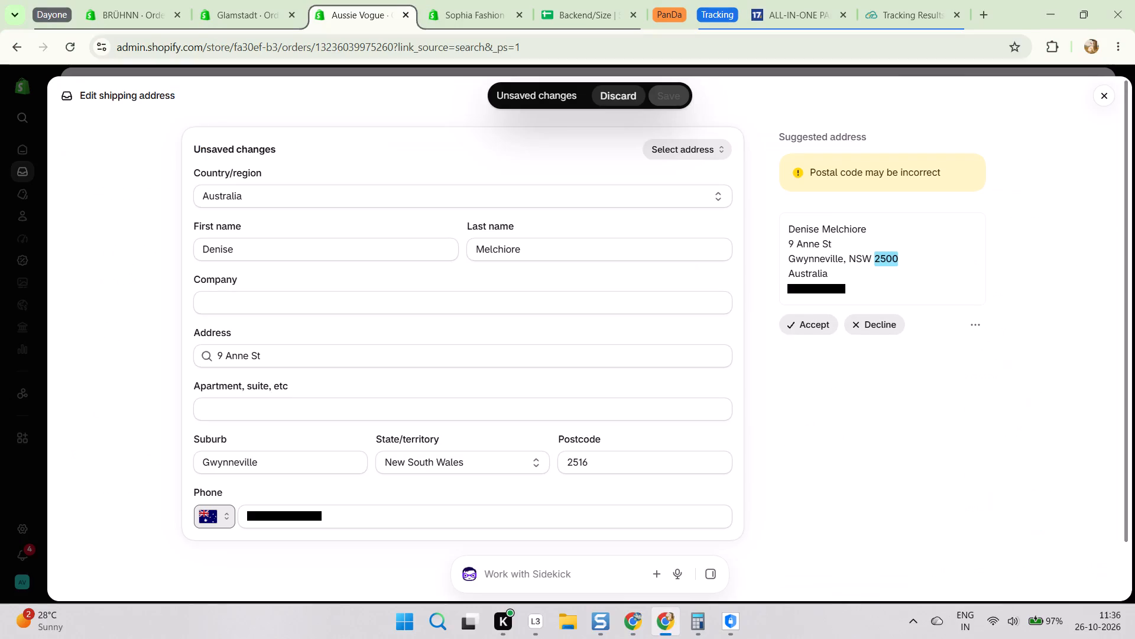
pyautogui.hotkey('alt', 'Tab')
pyautogui.doubleClick(177, 370)
pyautogui.hotkey('ctrl', 'c')
pyautogui.hotkey('ctrl', 'c')
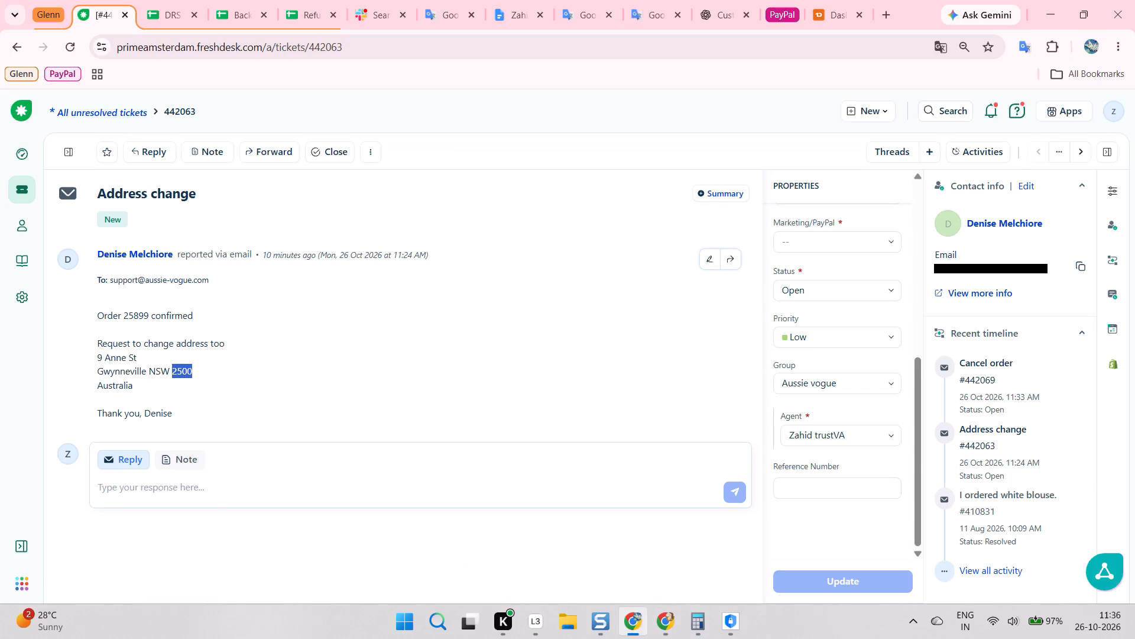
pyautogui.hotkey('alt', 'Tab')
pyautogui.tripleClick(604, 460)
pyautogui.hotkey('ctrl', 'v')
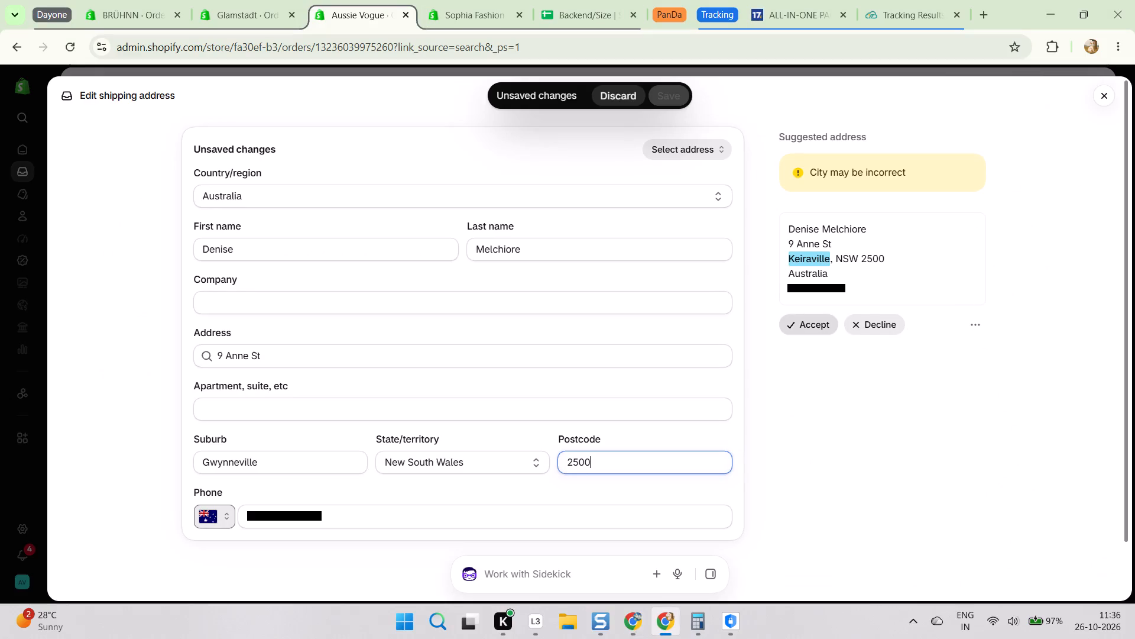
# Accept the suggested suburb correction for the shipping address and save the edited address.
pyautogui.scroll(1, 802, 317)
pyautogui.click(815, 324)
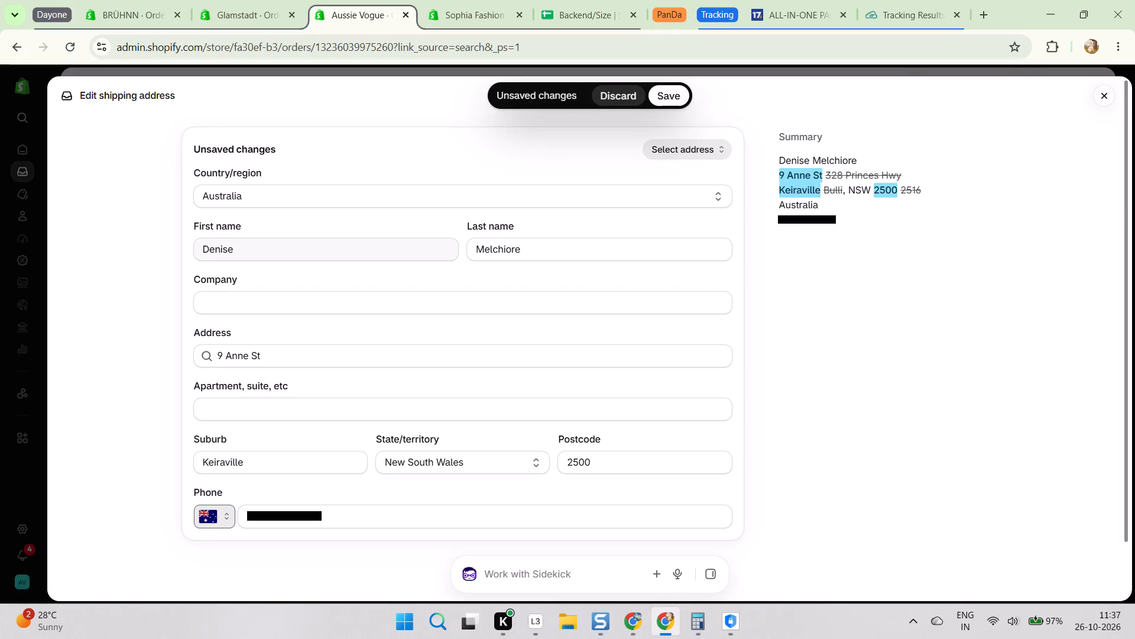
pyautogui.scroll(3, 264, 226)
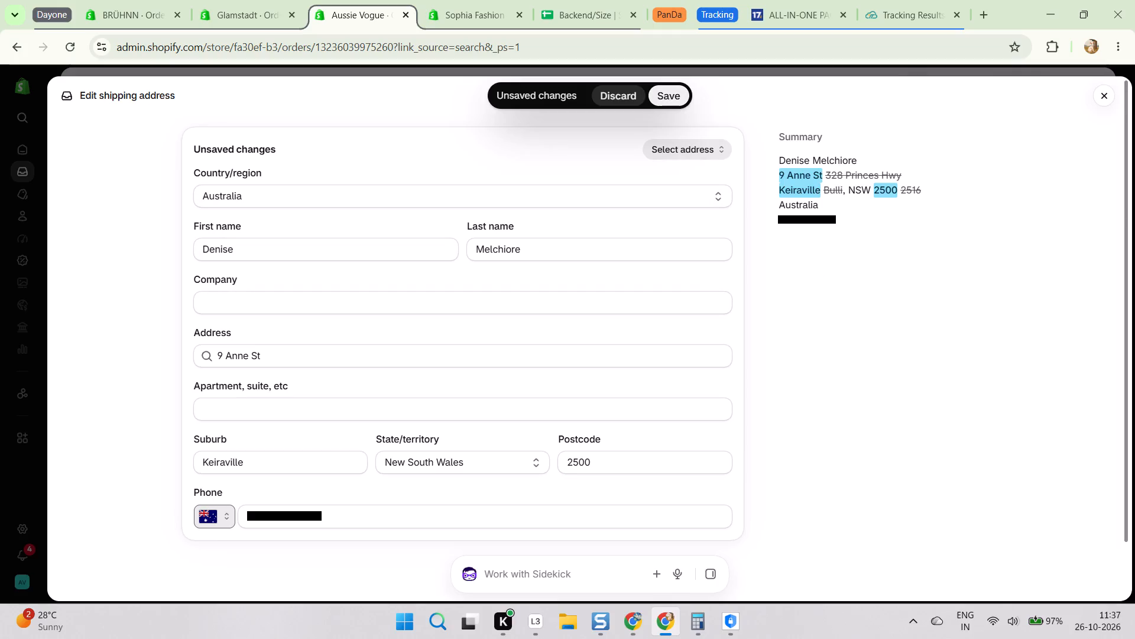
pyautogui.click(664, 99)
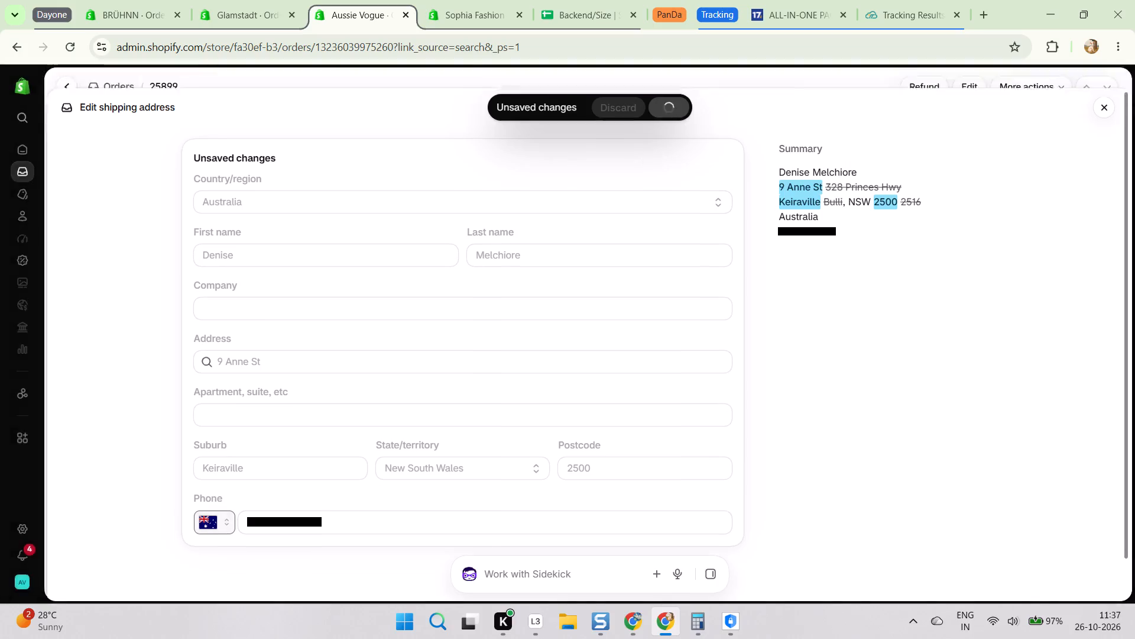
pyautogui.scroll(2, 283, 247)
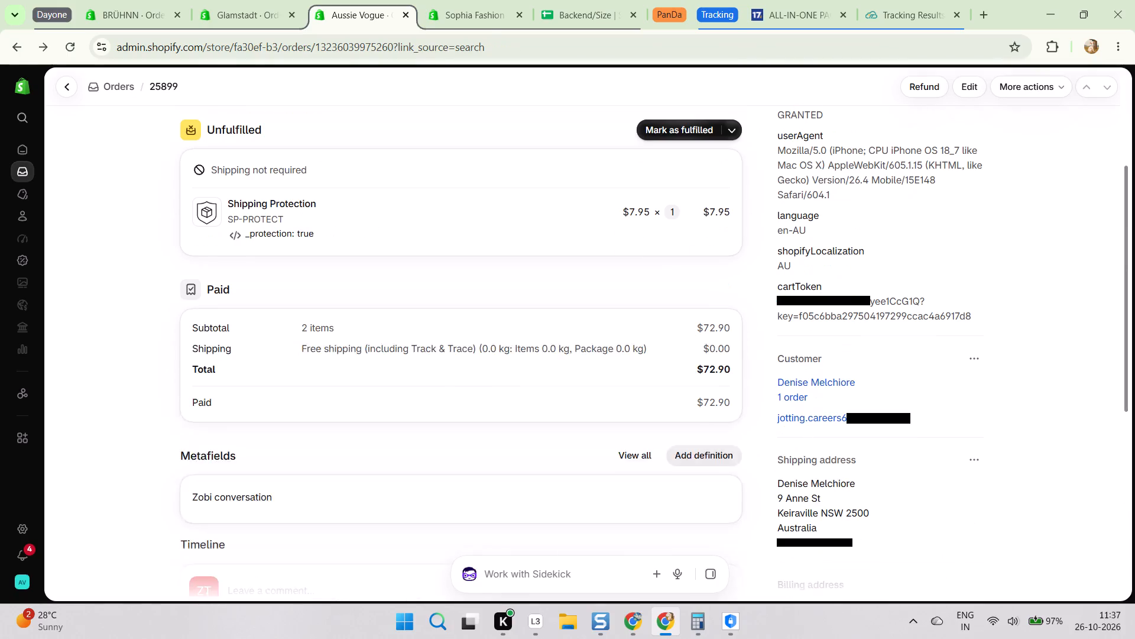
pyautogui.scroll(-1, 372, 245)
pyautogui.scroll(4, 367, 247)
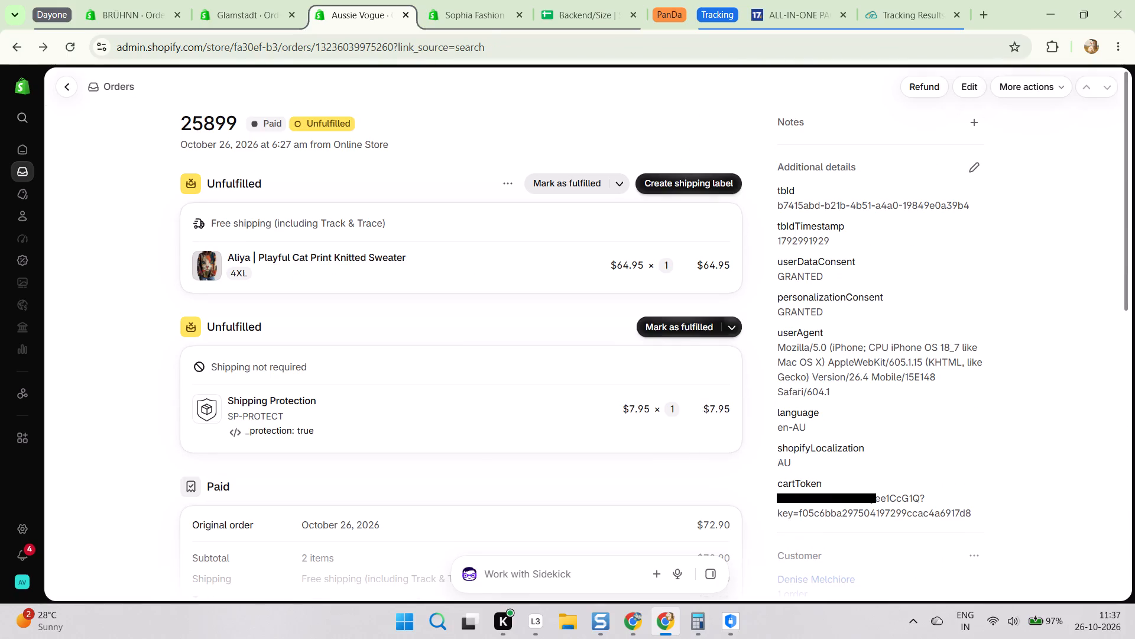
pyautogui.scroll(5, 167, 251)
pyautogui.click(69, 46)
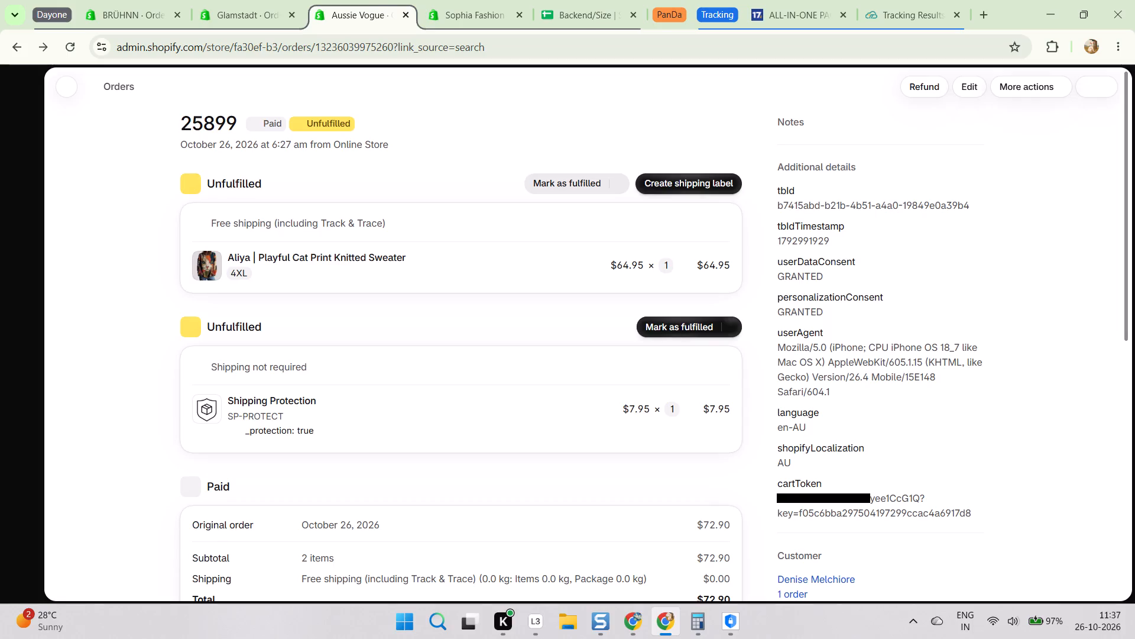
pyautogui.scroll(-1, 442, 306)
pyautogui.scroll(-2, 508, 322)
pyautogui.scroll(-1, 657, 357)
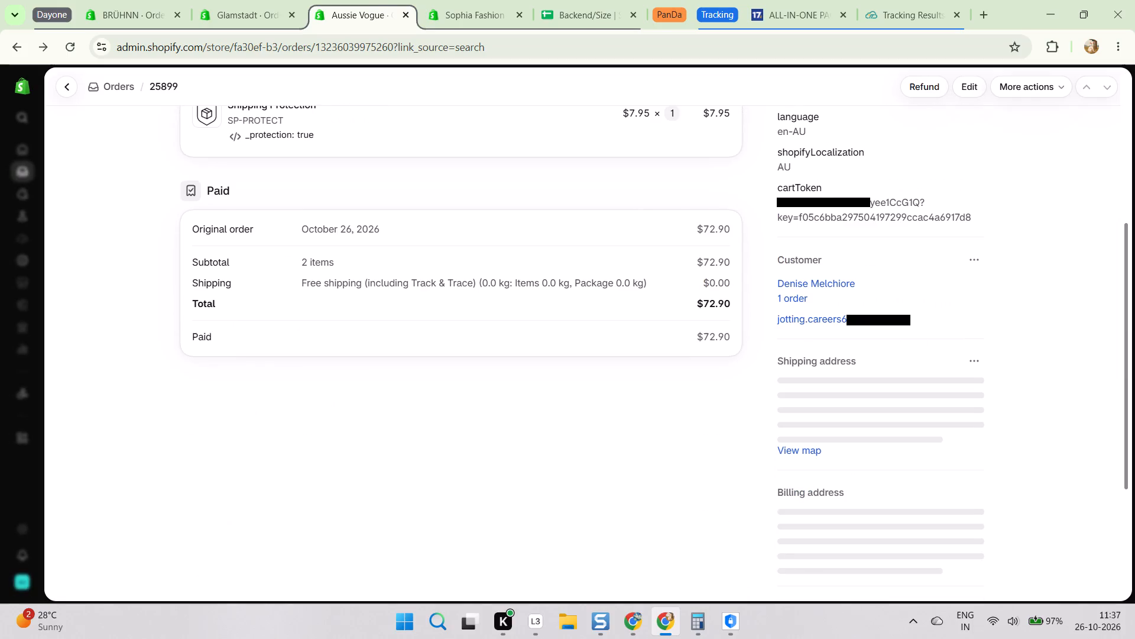
pyautogui.scroll(1, 644, 346)
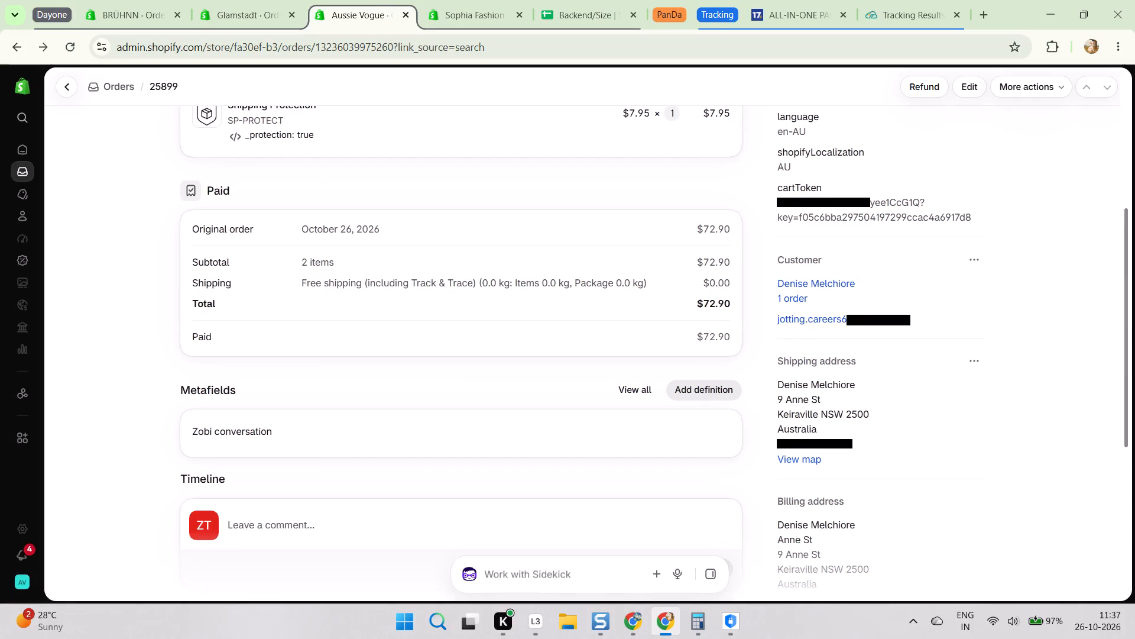
pyautogui.scroll(-1, 857, 384)
pyautogui.click(810, 363)
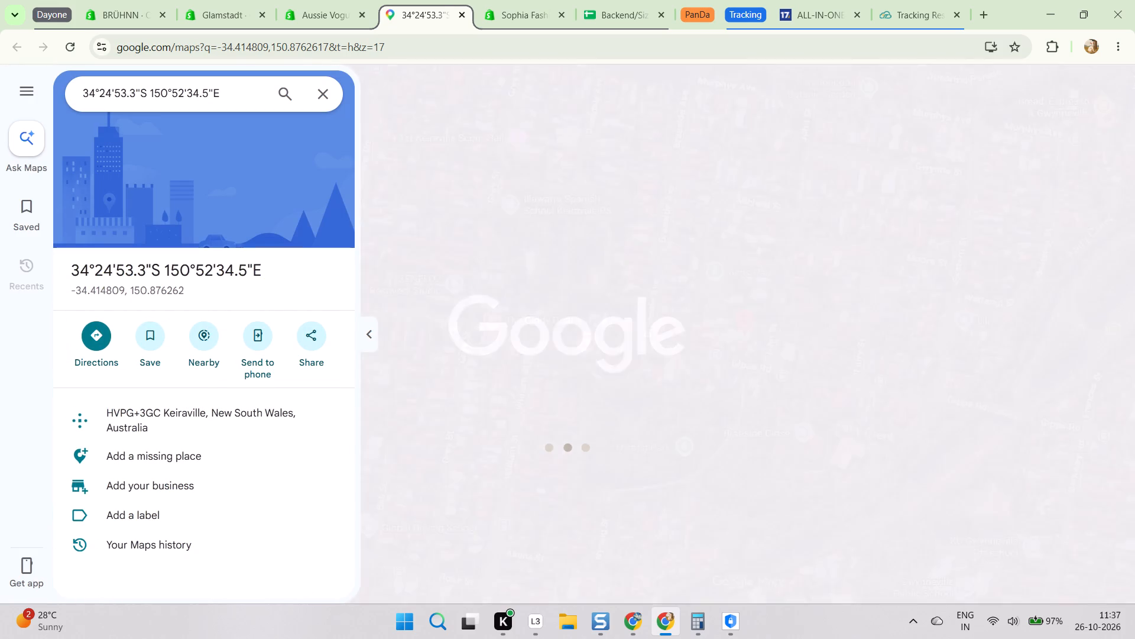
pyautogui.scroll(-1, 453, 327)
pyautogui.scroll(4, 564, 389)
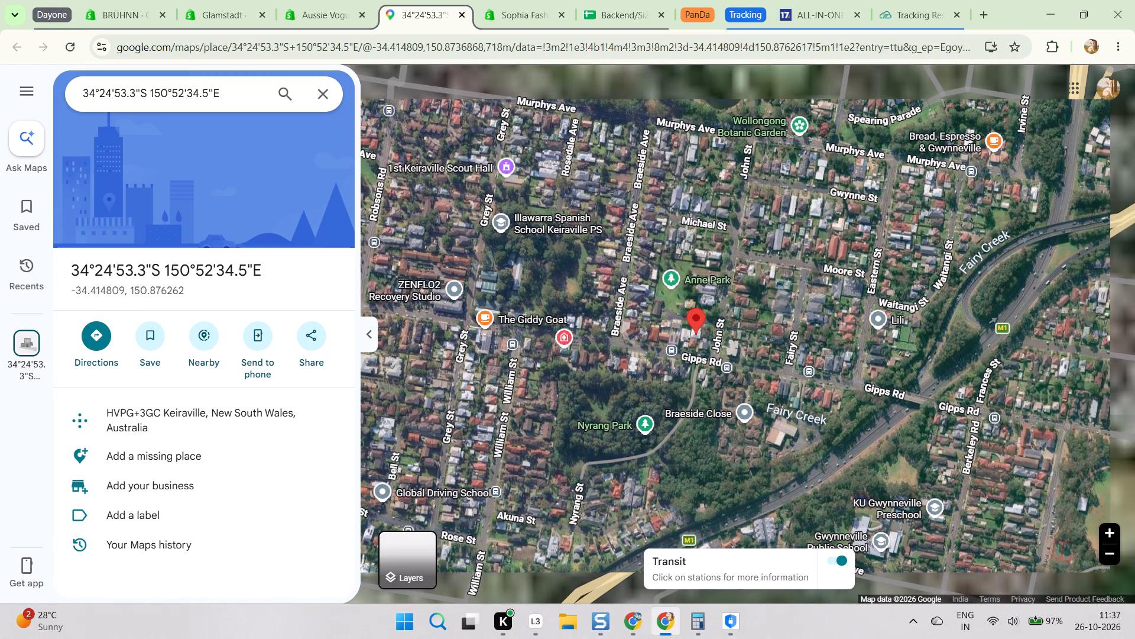
pyautogui.click(458, 17)
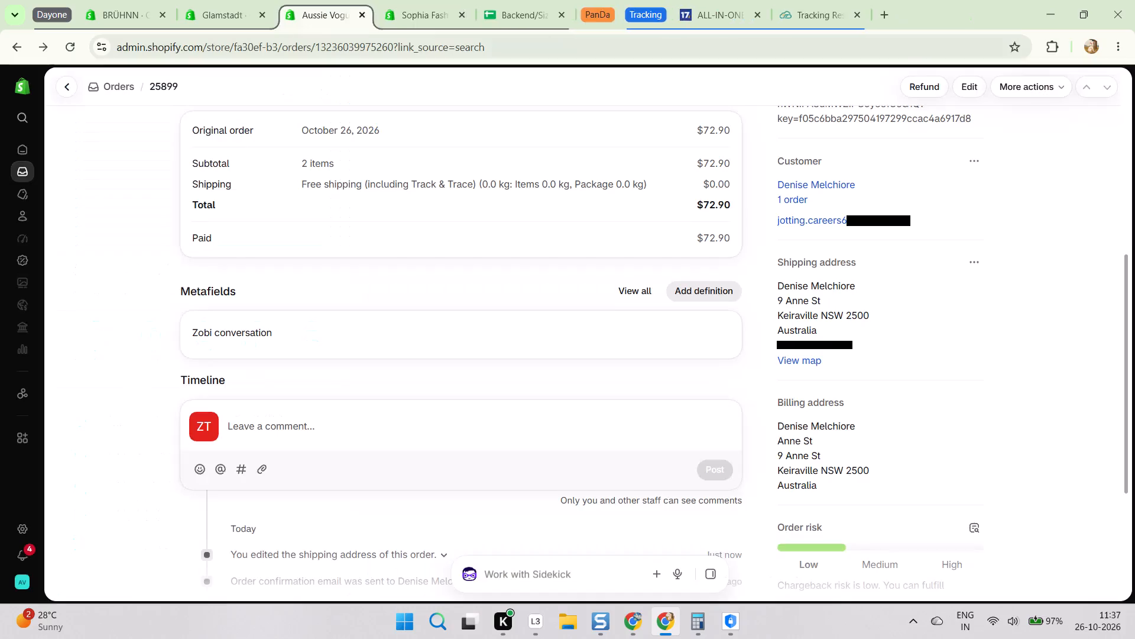
pyautogui.scroll(12, 546, 351)
pyautogui.click(420, 174)
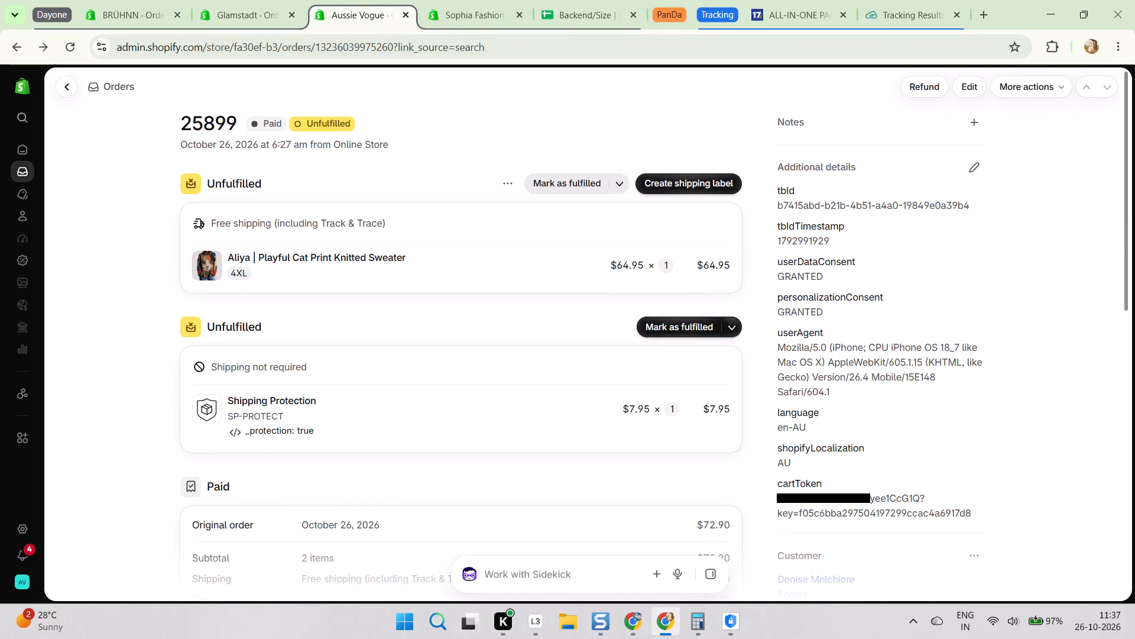
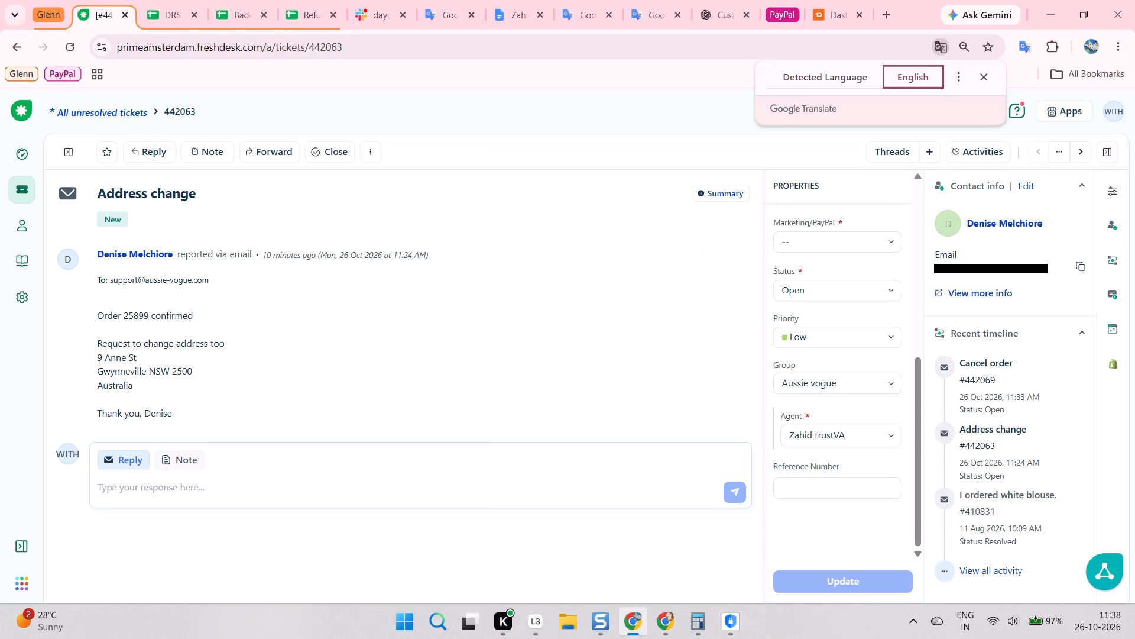
# Show ticket 442063 in its detected language instead of the English translation.
pyautogui.tripleClick(805, 74)
pyautogui.click(462, 384)
# Copy the address update confirmation text, without its closing, from the Address issue section of the reply templates document.
pyautogui.click(499, 0)
pyautogui.click(437, 0)
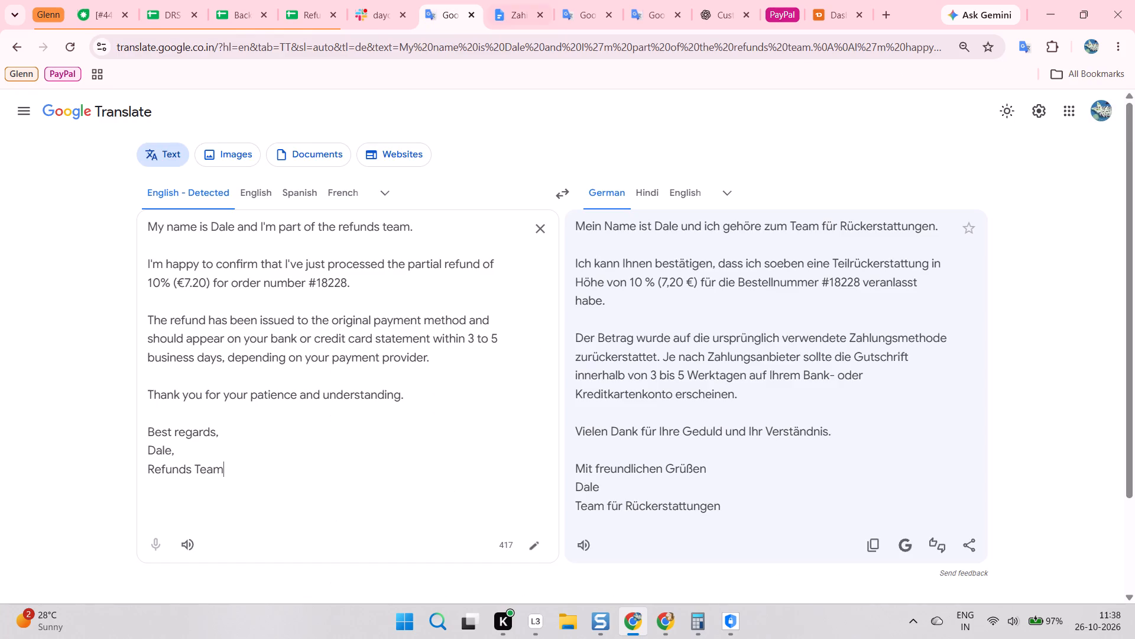
pyautogui.click(520, 0)
pyautogui.click(91, 310)
pyautogui.click(111, 264)
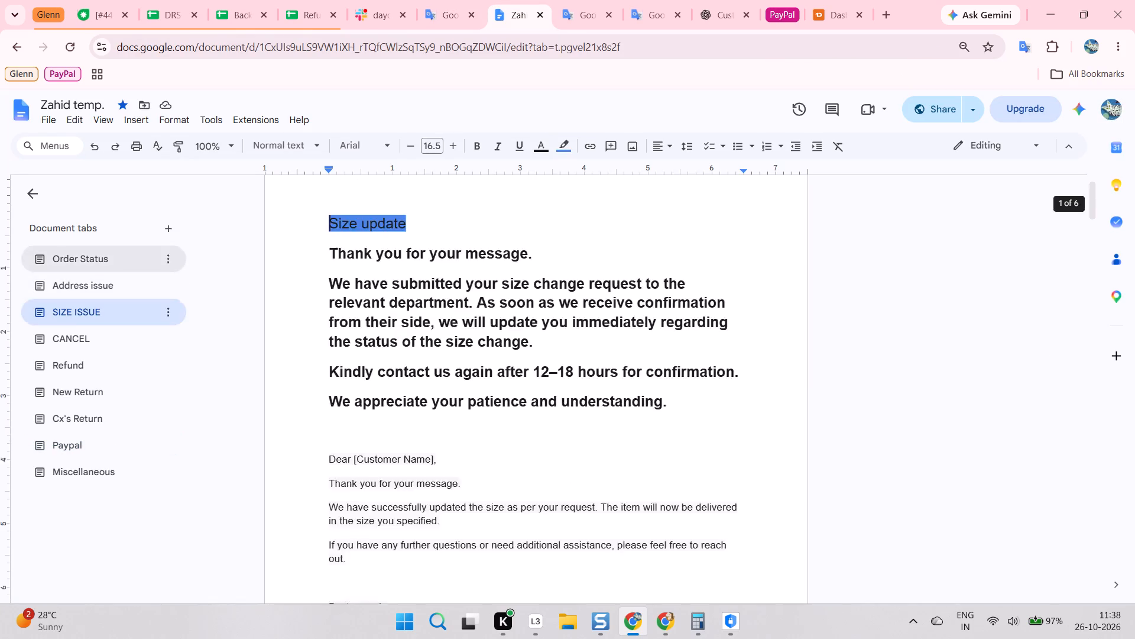
pyautogui.click(95, 340)
pyautogui.scroll(4, 414, 351)
pyautogui.click(93, 318)
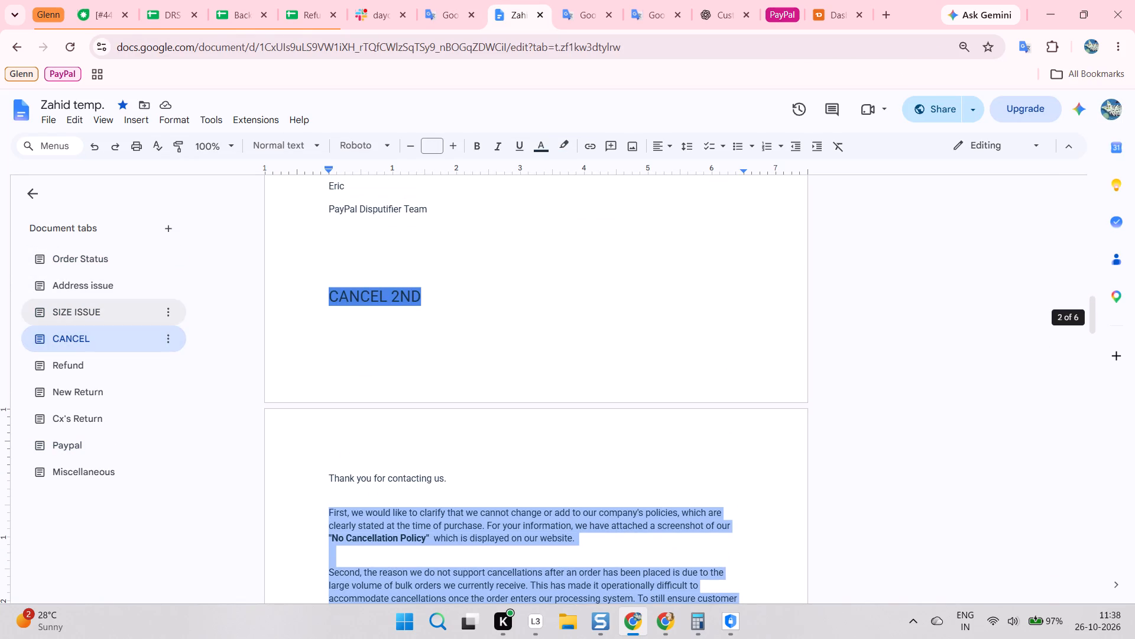
pyautogui.click(115, 270)
pyautogui.click(111, 275)
pyautogui.scroll(1, 371, 335)
pyautogui.scroll(3, 440, 331)
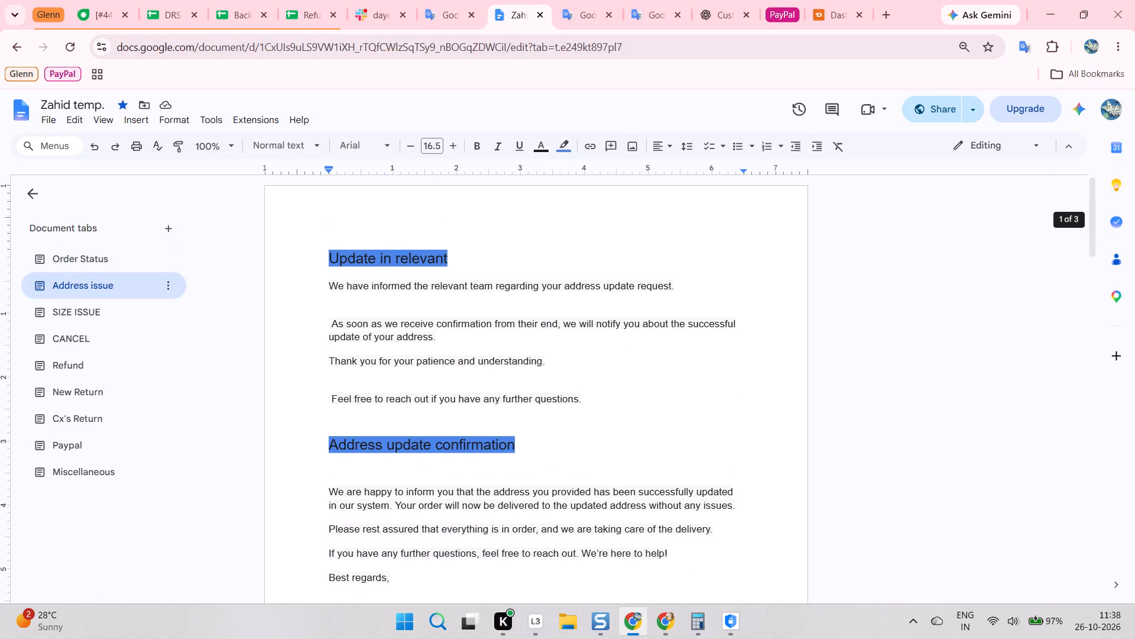
pyautogui.scroll(3, 528, 335)
pyautogui.scroll(-2, 497, 338)
pyautogui.moveTo(315, 293); pyautogui.dragTo(711, 369)
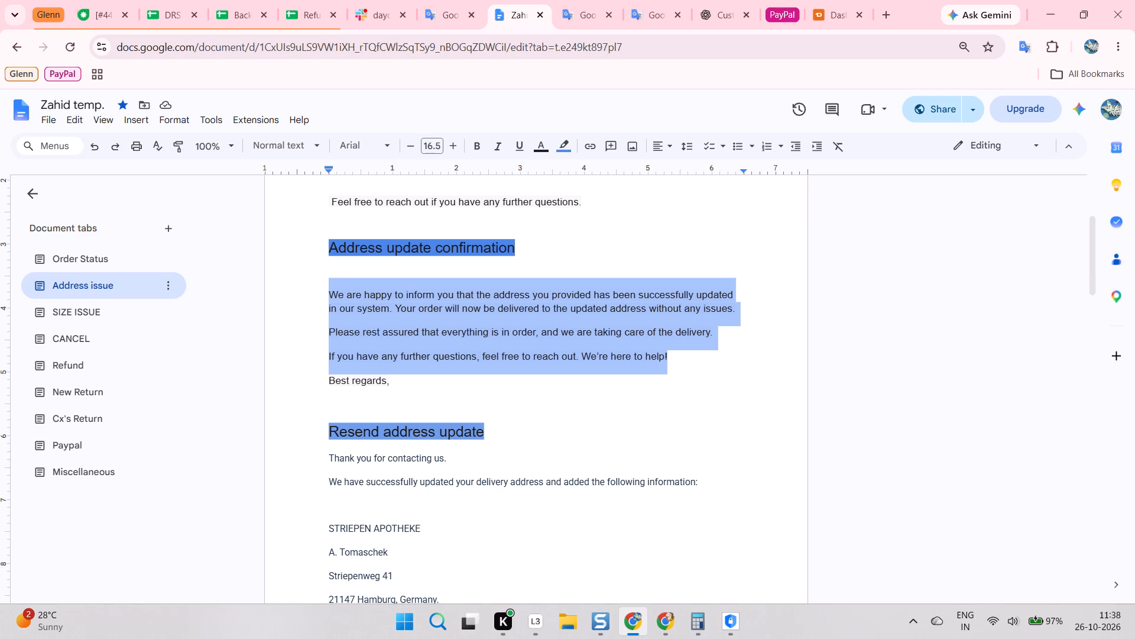
pyautogui.moveTo(711, 369); pyautogui.dragTo(669, 362)
pyautogui.hotkey('ctrl', 'c')
pyautogui.hotkey('ctrl', 'c')
pyautogui.hotkey('ctrl', 'c')
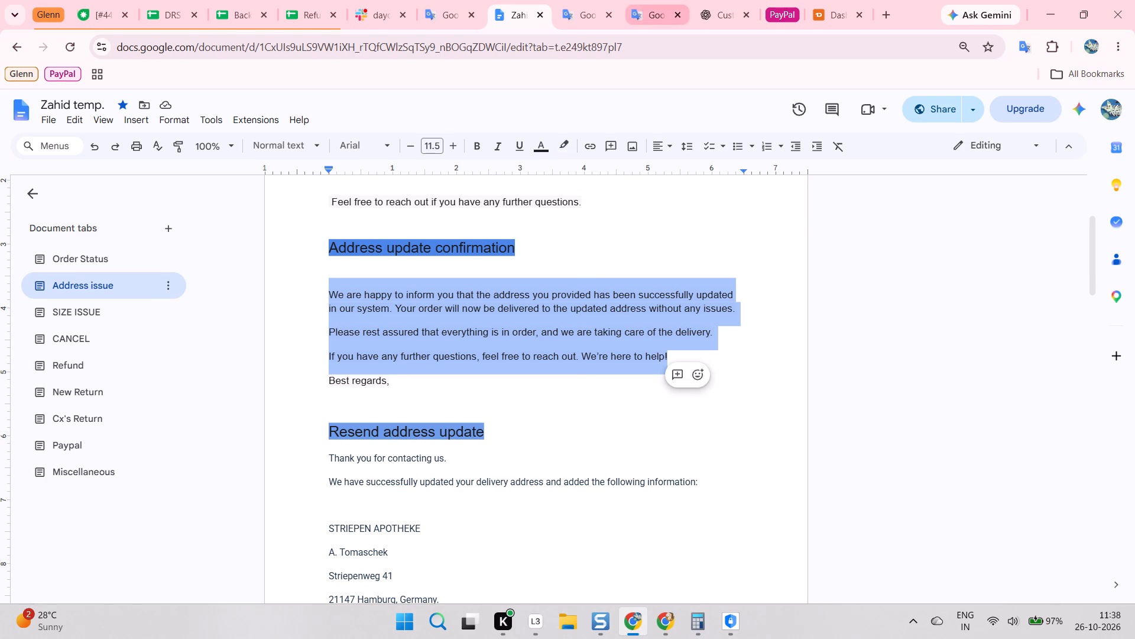
# Paste the confirmation text into the empty Google Translate draft and separate its paragraphs with blank lines.
pyautogui.click(638, 2)
pyautogui.scroll(6, 446, 206)
pyautogui.click(541, 235)
pyautogui.hotkey('ctrl', 'v')
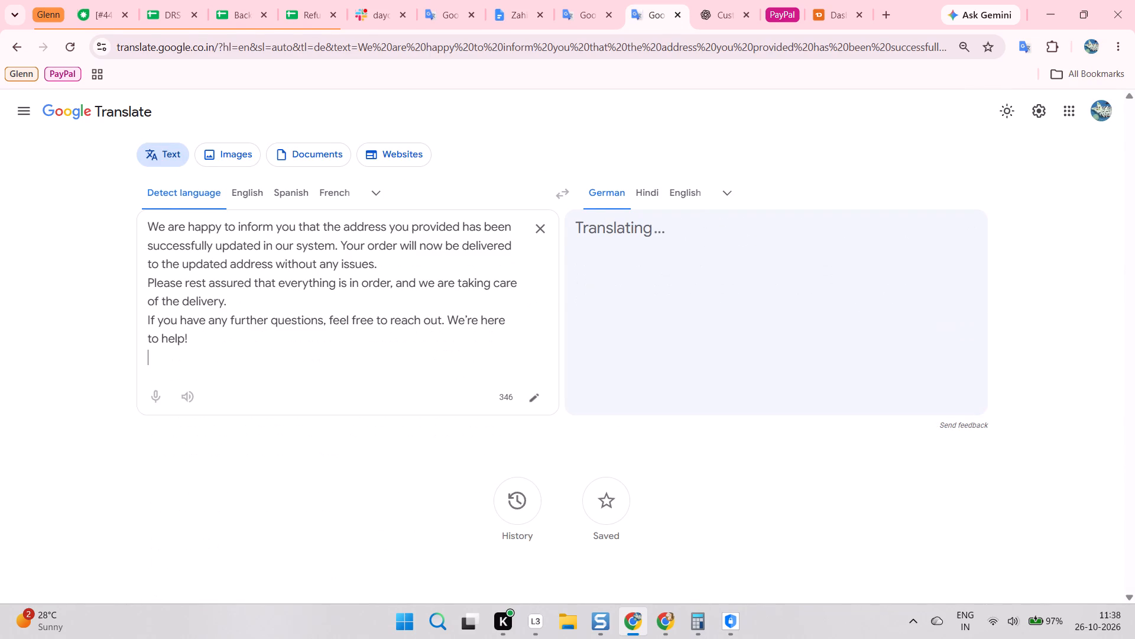
pyautogui.press('BackSpace')
pyautogui.click(325, 305)
pyautogui.press('Return')
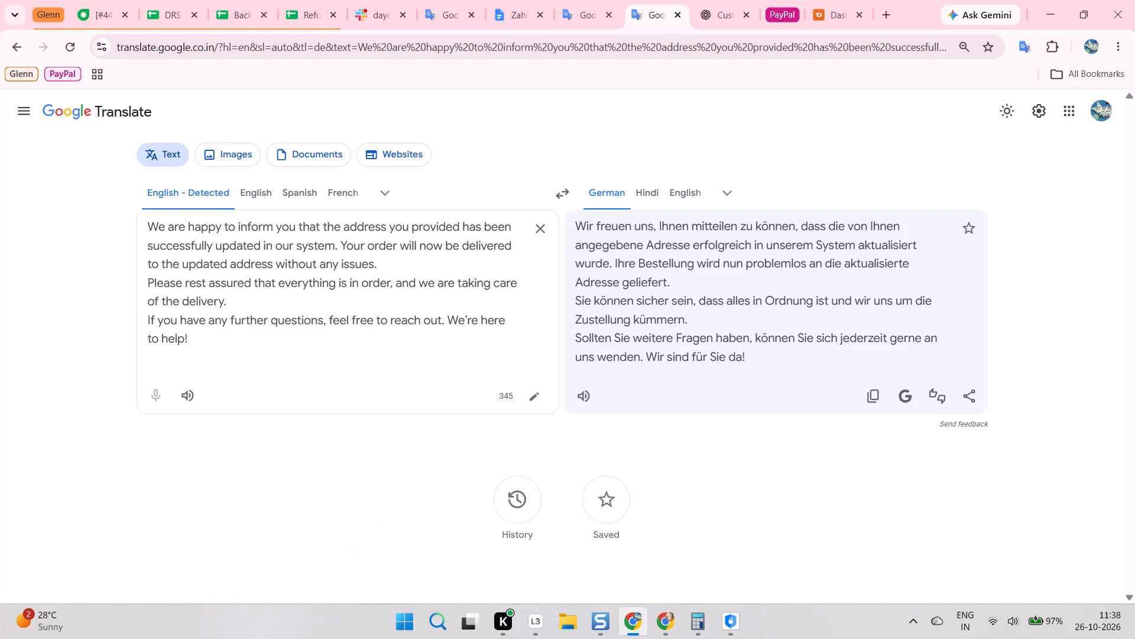
pyautogui.click(397, 264)
pyautogui.press('Return')
# Add the opening line "Thank you for contacting us," above the confirmation text, with blank lines between them.
pyautogui.click(147, 223)
pyautogui.press('Return')
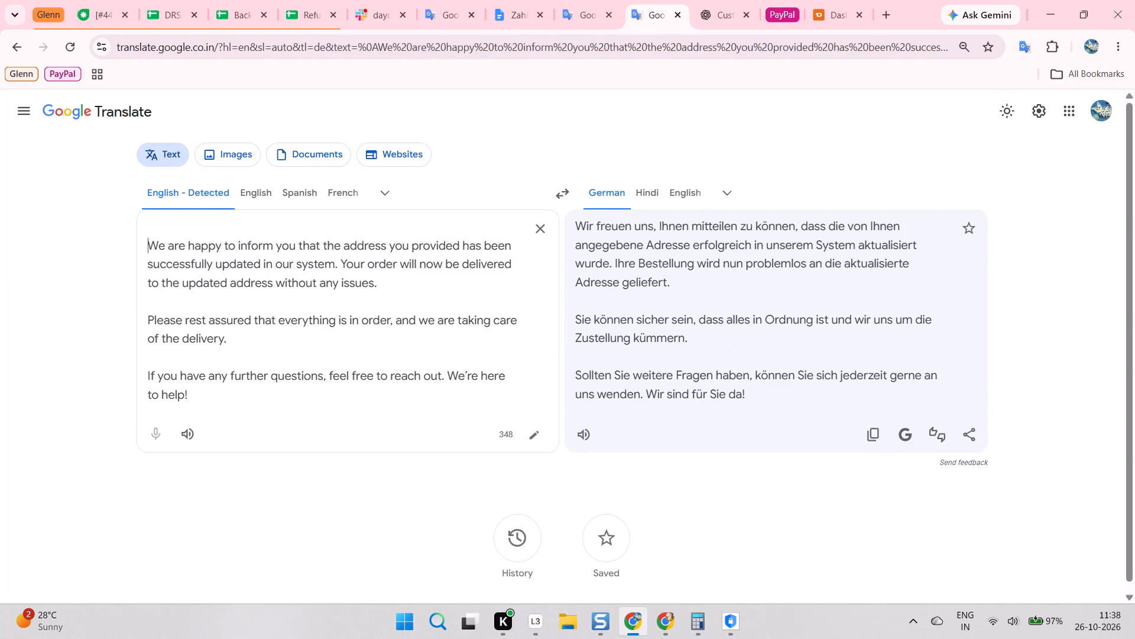
pyautogui.press('Return')
pyautogui.press('Return')
pyautogui.click(171, 233)
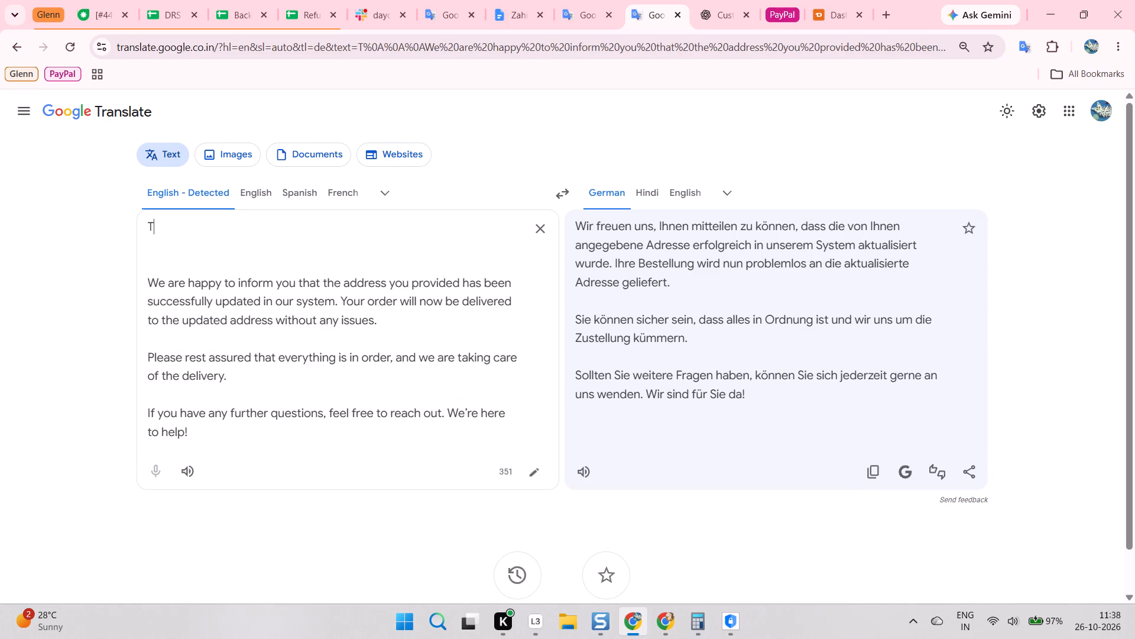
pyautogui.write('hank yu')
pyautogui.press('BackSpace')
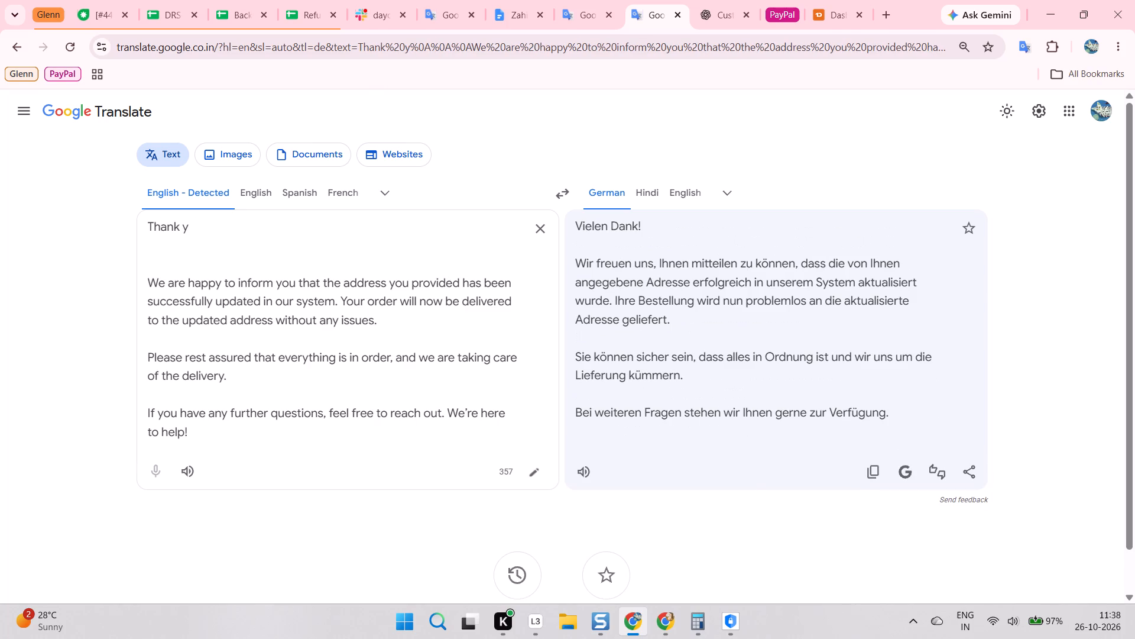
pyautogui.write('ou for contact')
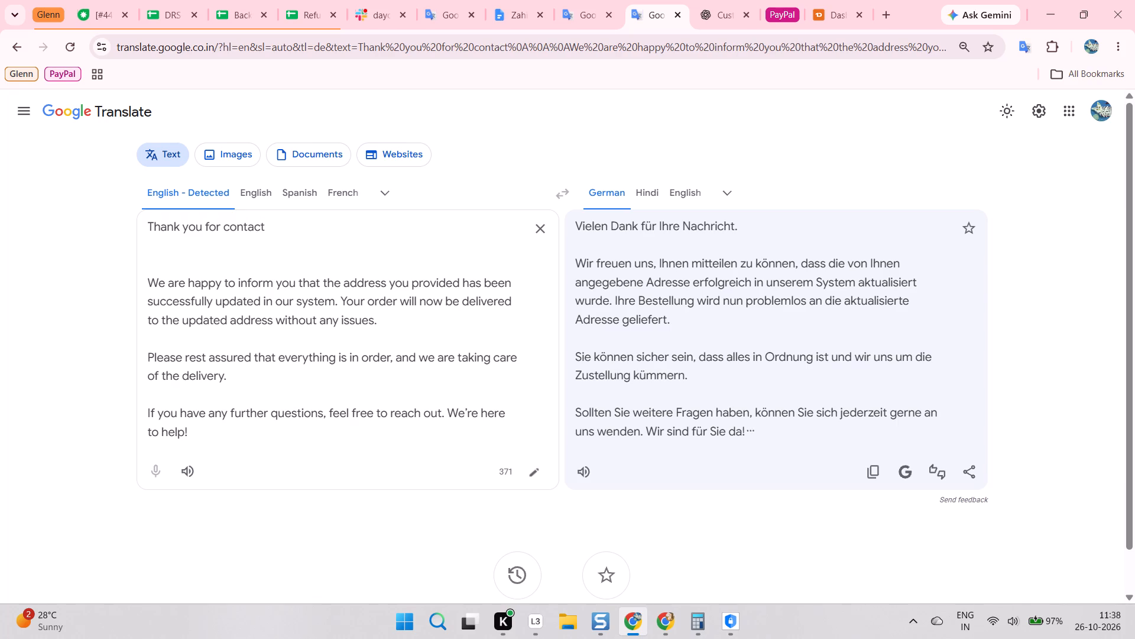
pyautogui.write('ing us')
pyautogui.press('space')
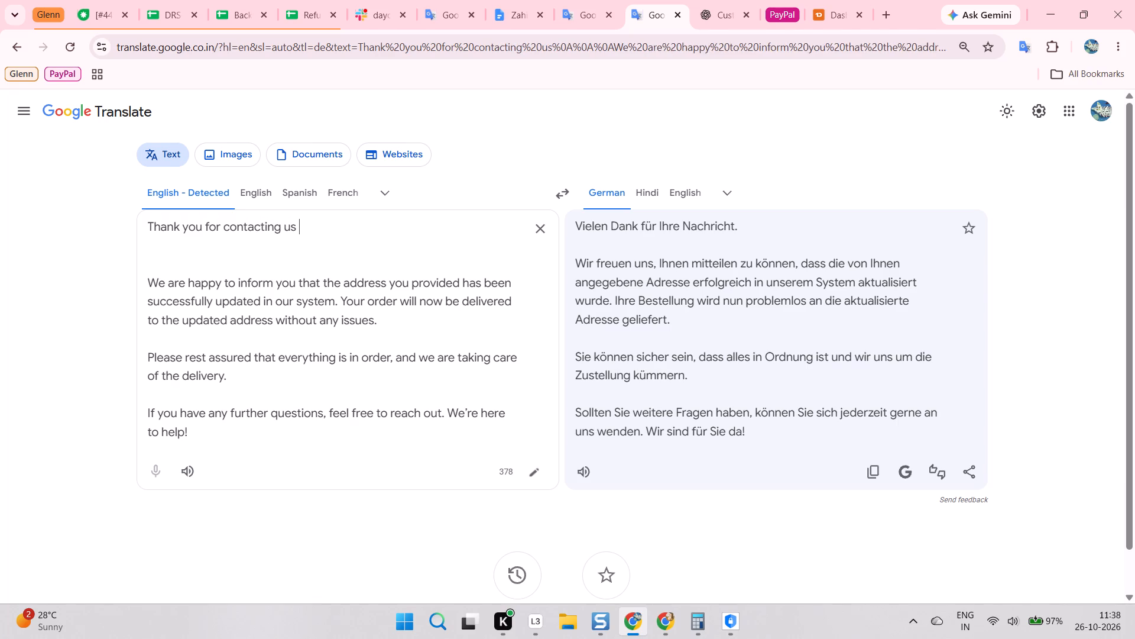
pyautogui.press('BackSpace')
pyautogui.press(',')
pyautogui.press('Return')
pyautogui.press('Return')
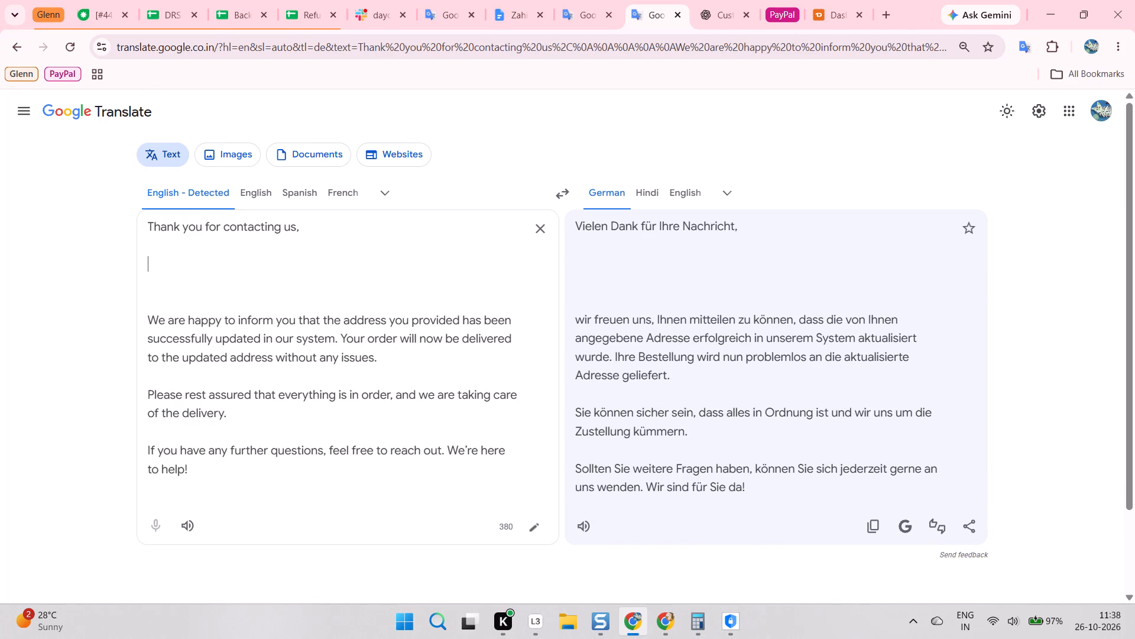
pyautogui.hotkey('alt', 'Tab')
pyautogui.scroll(14, 316, 237)
pyautogui.doubleClick(206, 128)
pyautogui.hotkey('ctrl', 'c')
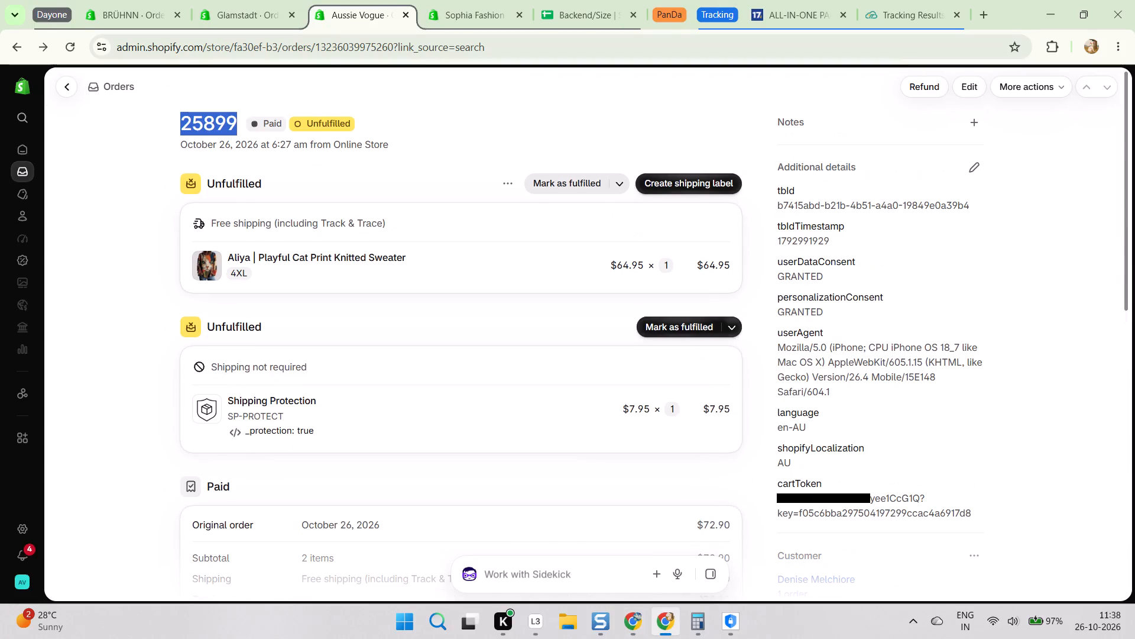
pyautogui.hotkey('ctrl', 'c')
pyautogui.hotkey('alt', 'Tab')
pyautogui.hotkey('ctrl', 'v')
pyautogui.press('Return')
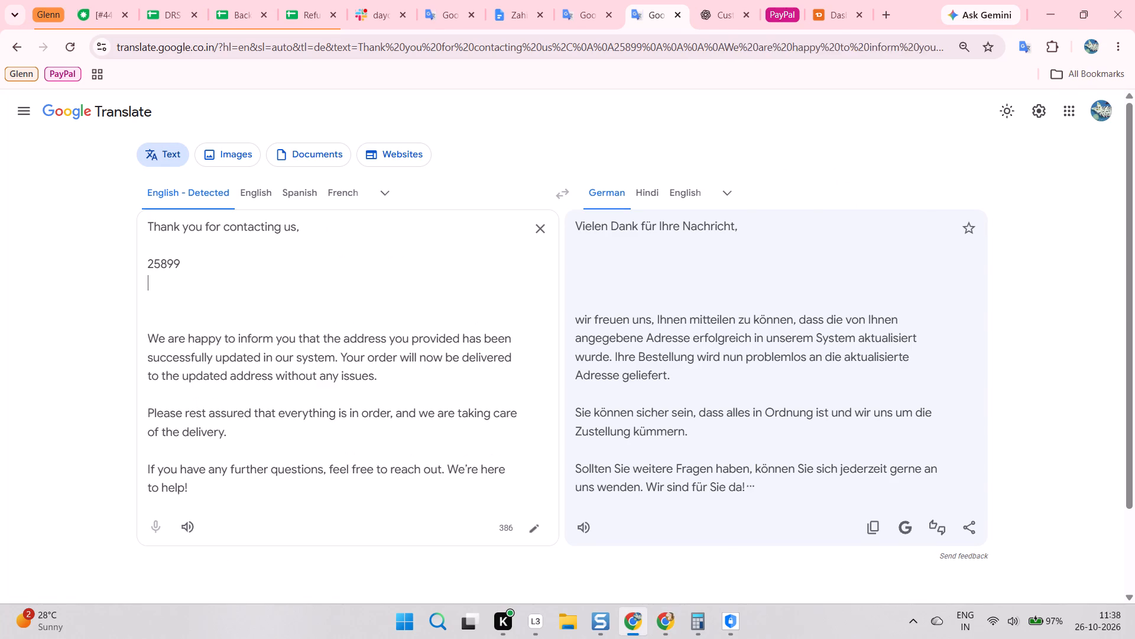
# Add the ordered item below the order number as one line: "Aliya | Playful Cat Print Knitted Sweater - 4XL".
pyautogui.press('Return')
pyautogui.hotkey('alt', 'Tab')
pyautogui.moveTo(253, 279); pyautogui.dragTo(222, 259)
pyautogui.hotkey('ctrl', 'c')
pyautogui.hotkey('ctrl', 'c')
pyautogui.hotkey('alt', 'Tab')
pyautogui.hotkey('ctrl', 'v')
pyautogui.click(155, 299)
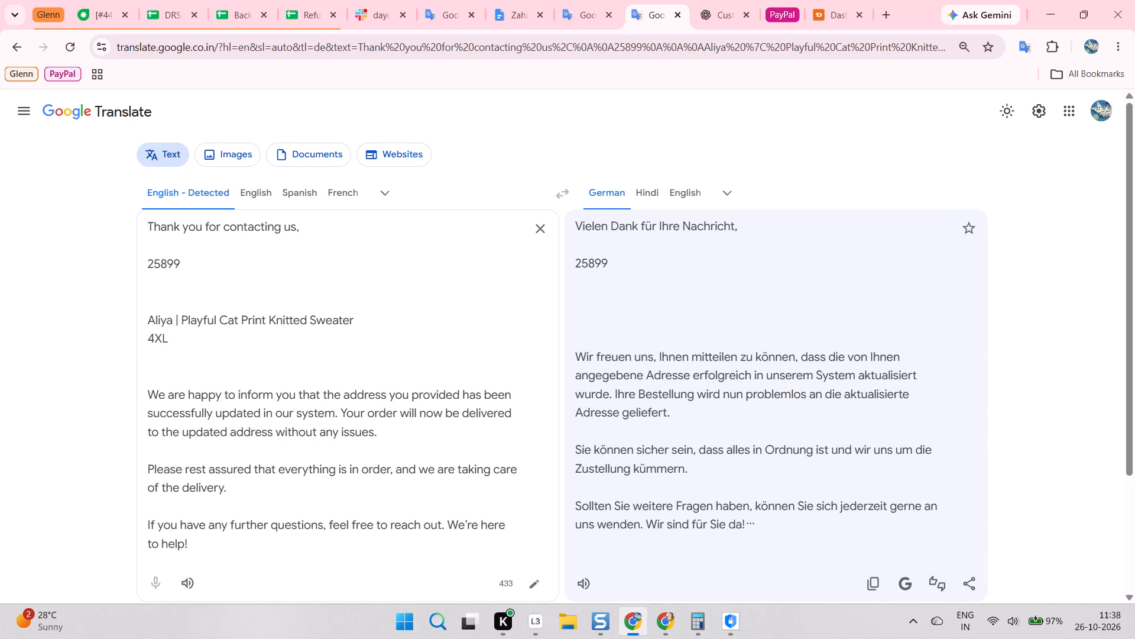
pyautogui.press('BackSpace')
pyautogui.click(150, 318)
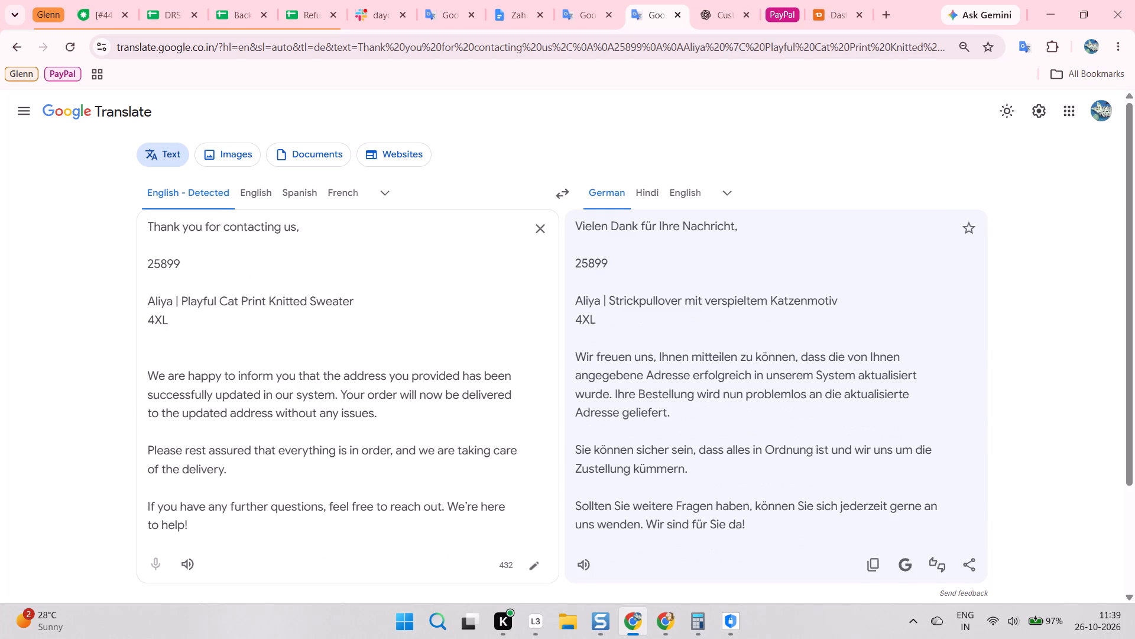
pyautogui.press('BackSpace')
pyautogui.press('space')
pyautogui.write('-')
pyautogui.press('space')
pyautogui.click(398, 296)
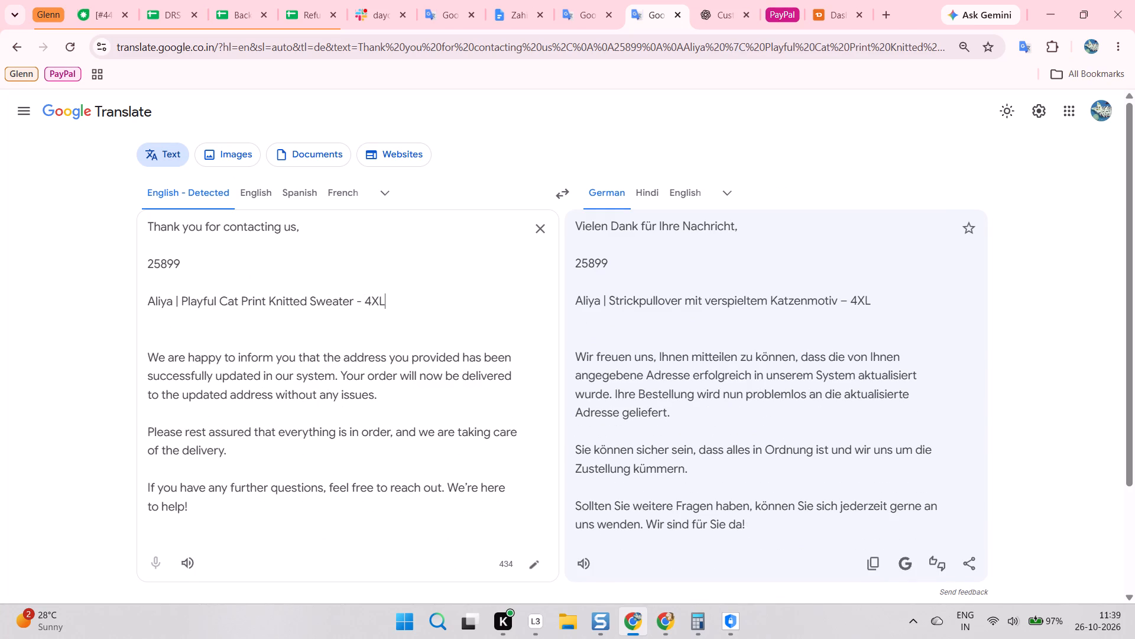
pyautogui.press('Return')
pyautogui.press('Return')
pyautogui.hotkey('alt', 'Tab')
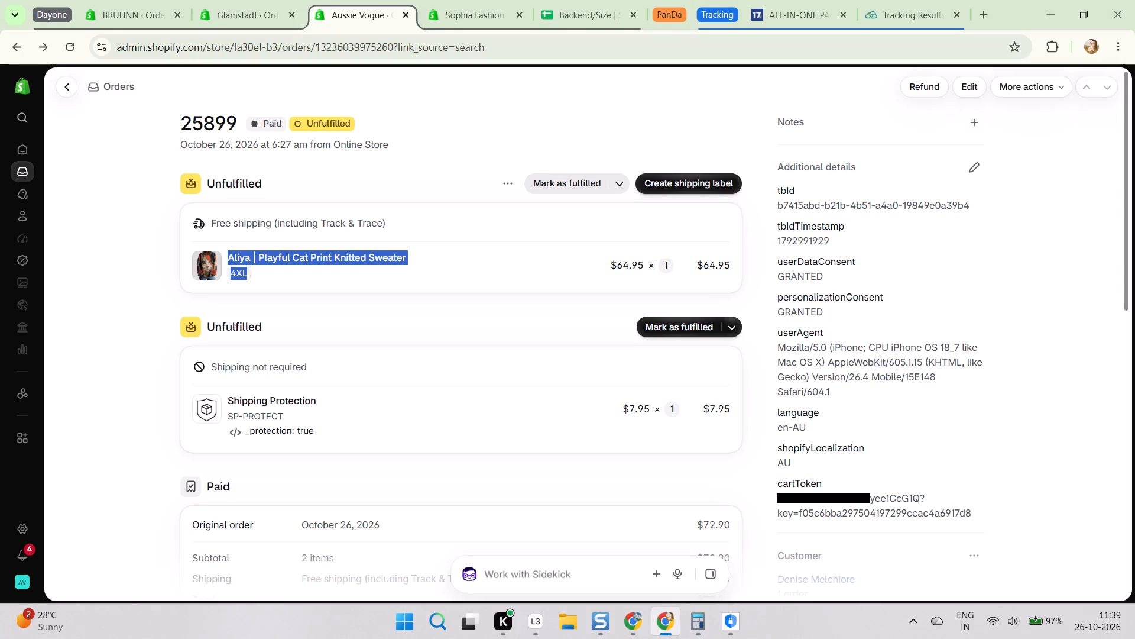
pyautogui.hotkey('alt', 'Tab')
pyautogui.hotkey('alt', 'Tab')
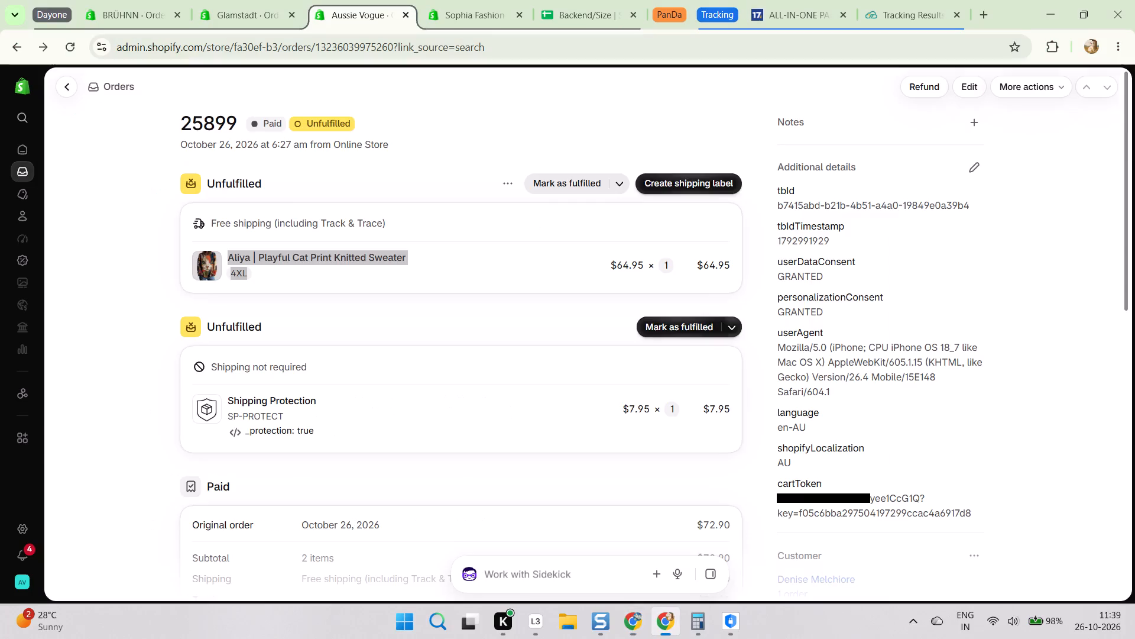
pyautogui.scroll(-3, 805, 292)
pyautogui.moveTo(774, 360); pyautogui.dragTo(904, 444)
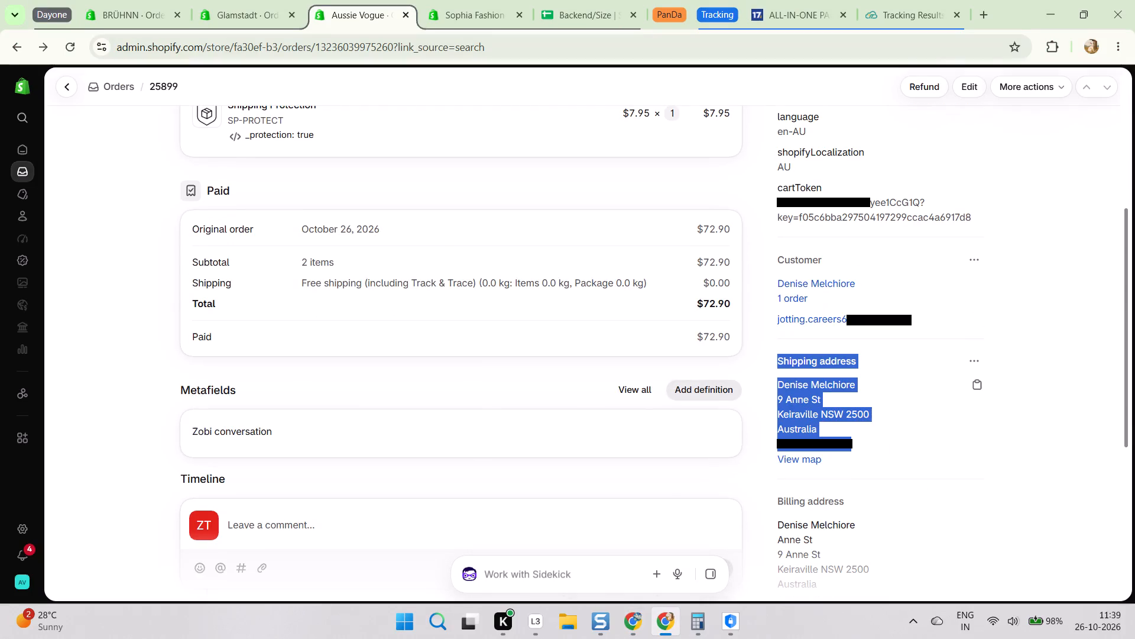
pyautogui.moveTo(904, 444); pyautogui.dragTo(903, 448)
pyautogui.hotkey('ctrl', 'c')
pyautogui.hotkey('ctrl', 'c')
pyautogui.hotkey('ctrl', 'c')
pyautogui.hotkey('alt', 'Tab')
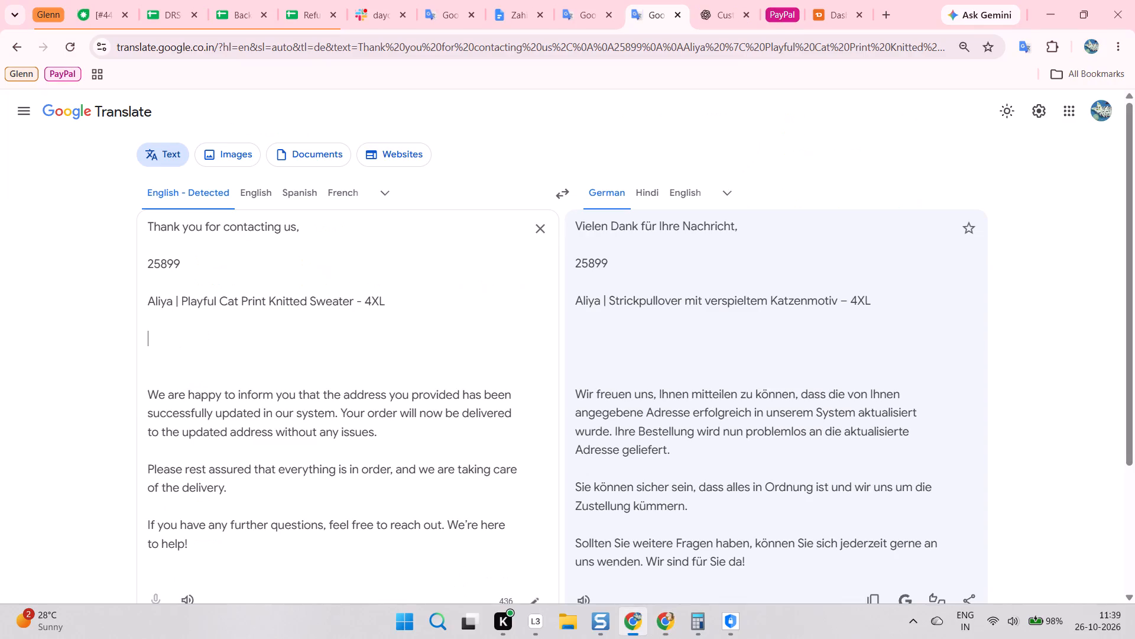
pyautogui.hotkey('ctrl', 'v')
pyautogui.scroll(-1, 210, 414)
pyautogui.click(215, 362)
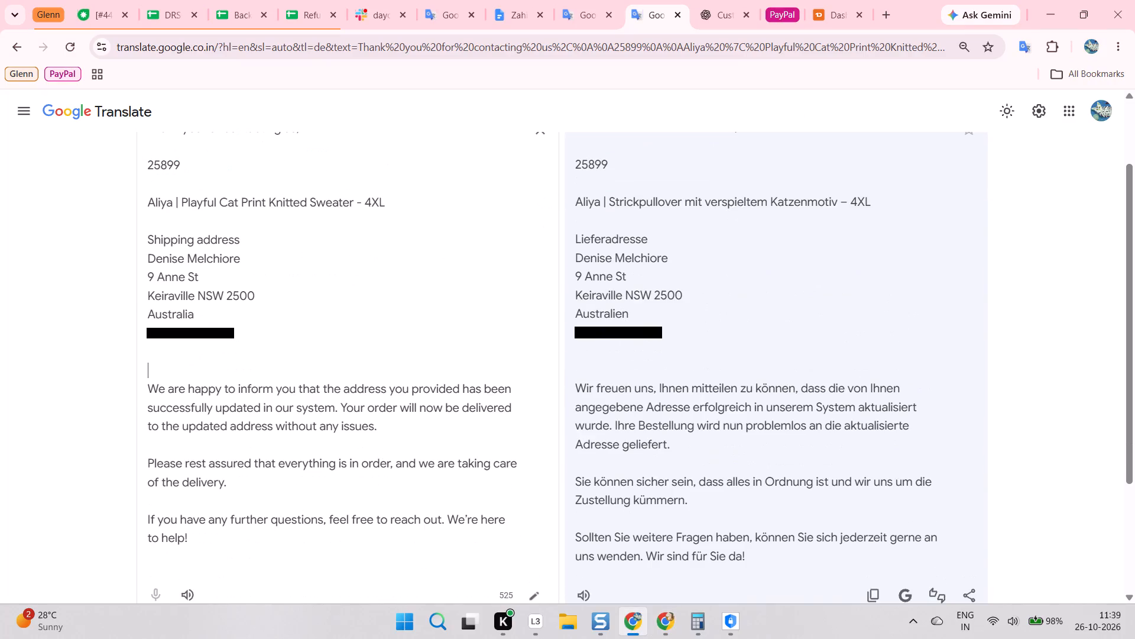
pyautogui.press('BackSpace')
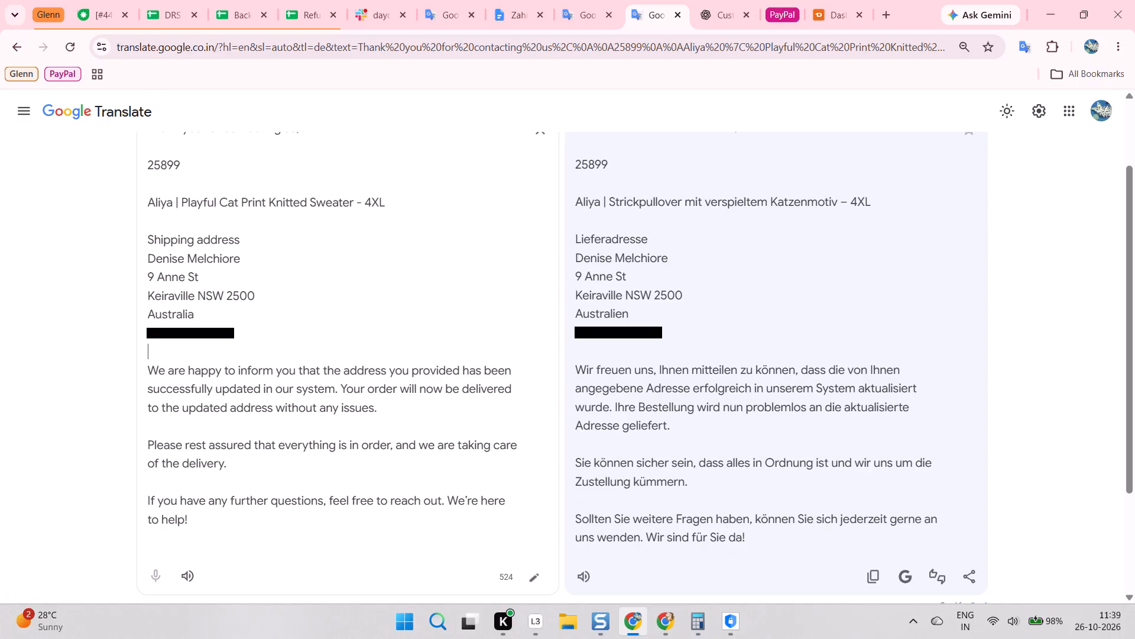
# Copy the entire English draft from Google Translate.
pyautogui.scroll(3, 378, 322)
pyautogui.hotkey('alt', 'Tab')
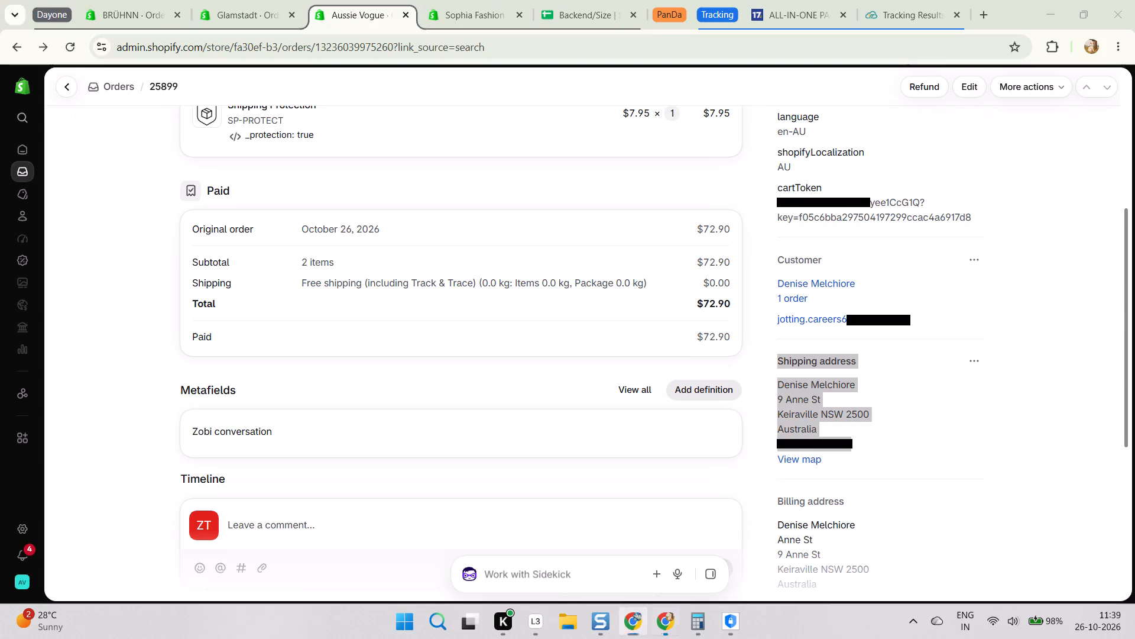
pyautogui.hotkey('alt', 'Tab')
pyautogui.click(375, 358)
pyautogui.hotkey('ctrl', 'a')
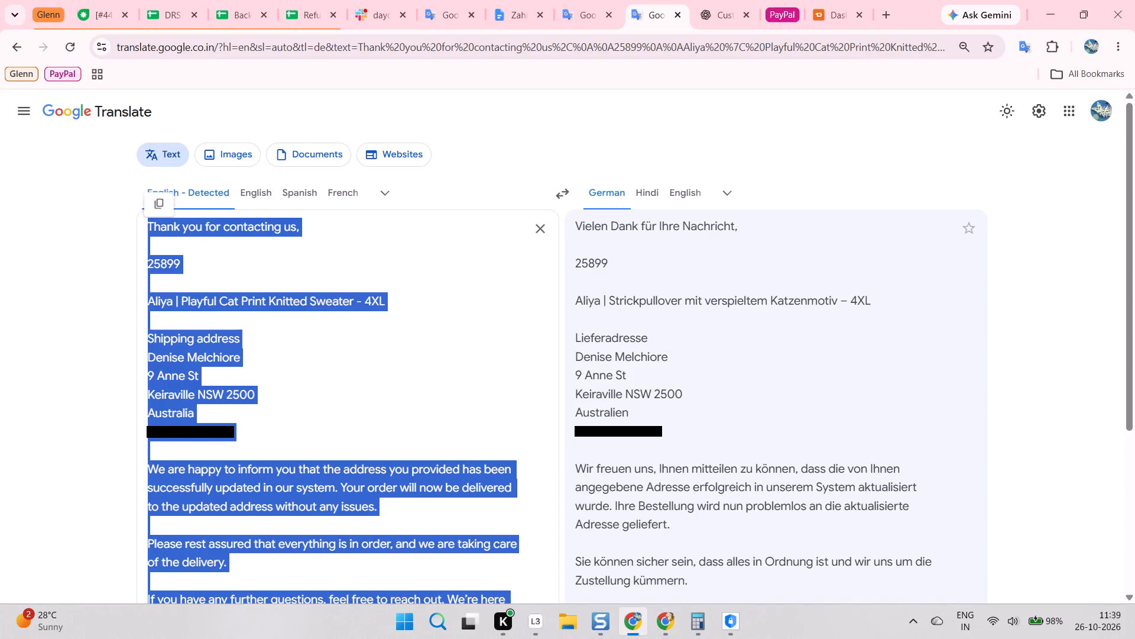
pyautogui.hotkey('ctrl', 'c')
pyautogui.hotkey('ctrl', 'c')
pyautogui.hotkey('ctrl', 'c')
pyautogui.click(86, 0)
pyautogui.click(397, 348)
pyautogui.moveTo(465, 266); pyautogui.dragTo(465, 275, button='right')
pyautogui.scroll(-3, 490, 454)
pyautogui.click(546, 536)
pyautogui.tripleClick(813, 72)
pyautogui.click(358, 288)
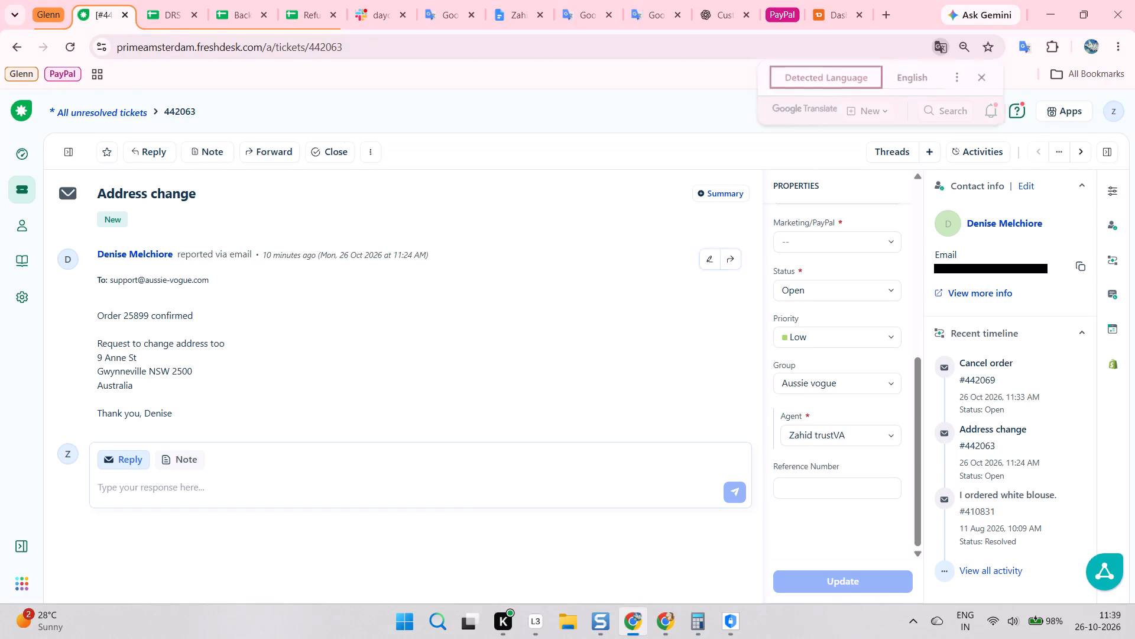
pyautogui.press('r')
pyautogui.scroll(-7, 128, 363)
pyautogui.click(126, 508)
pyautogui.keyDown('ctrl'); pyautogui.click(151, 487); pyautogui.keyUp('ctrl')
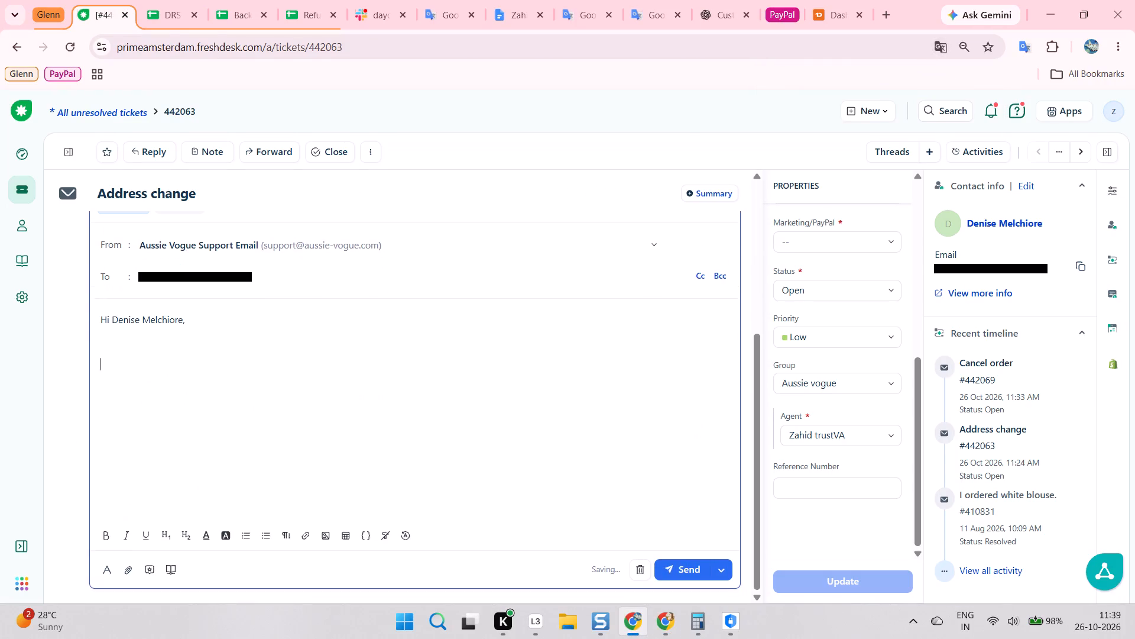
# Replace the reply's default greeting with the canned response "aun".
pyautogui.hotkey('ctrl', 'a')
pyautogui.press('BackSpace')
pyautogui.press('BackSpace')
pyautogui.press('BackSpace')
pyautogui.press('BackSpace')
pyautogui.press('BackSpace')
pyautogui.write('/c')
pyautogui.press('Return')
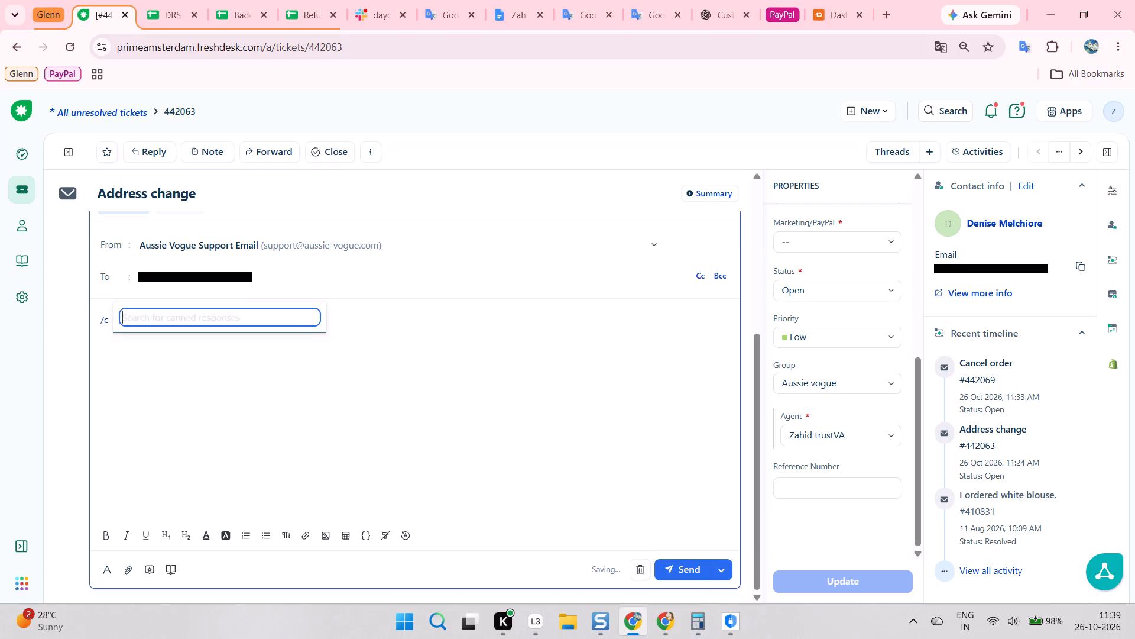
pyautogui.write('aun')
pyautogui.click(154, 356)
# Paste the address confirmation draft between the reply's greeting and sign-off and remove an extra blank line before "Best regards".
pyautogui.click(128, 348)
pyautogui.hotkey('ctrl', 'v')
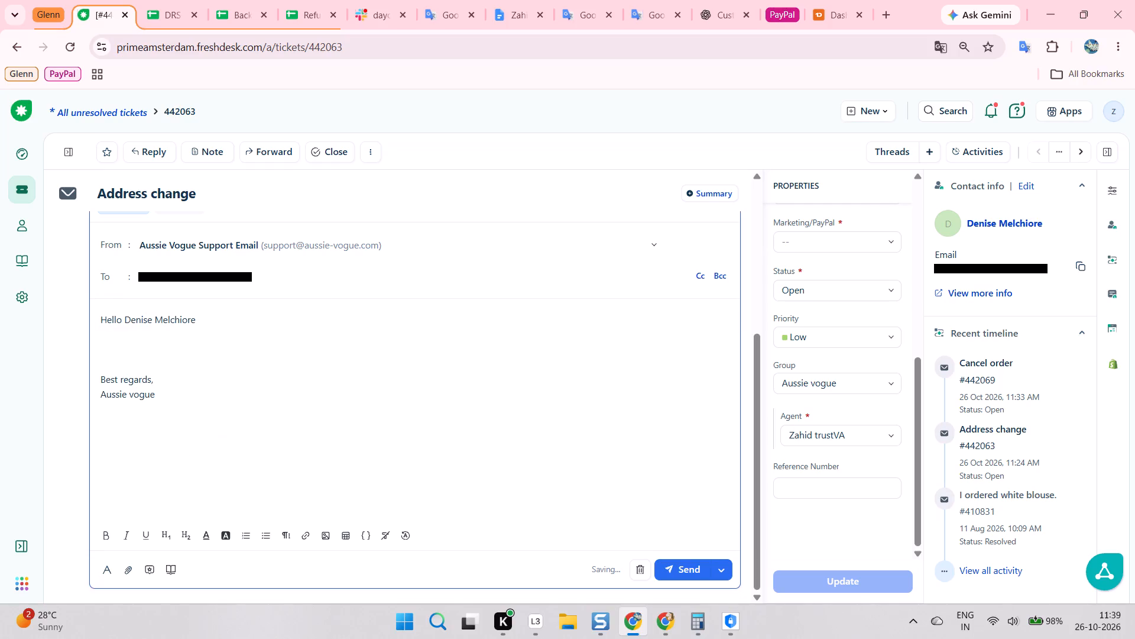
pyautogui.scroll(-9, 140, 349)
pyautogui.click(158, 469)
pyautogui.press('BackSpace')
# Make the order number, the item line and the "Shipping address" heading in the reply bold.
pyautogui.scroll(2, 206, 430)
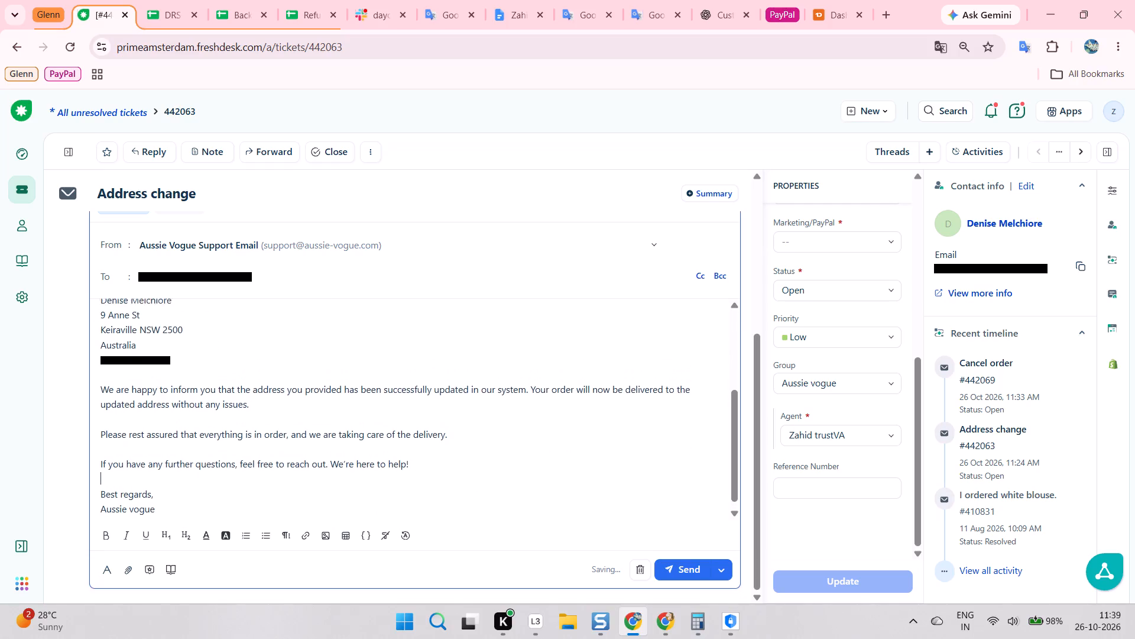
pyautogui.moveTo(167, 437); pyautogui.dragTo(144, 406)
pyautogui.click(179, 386)
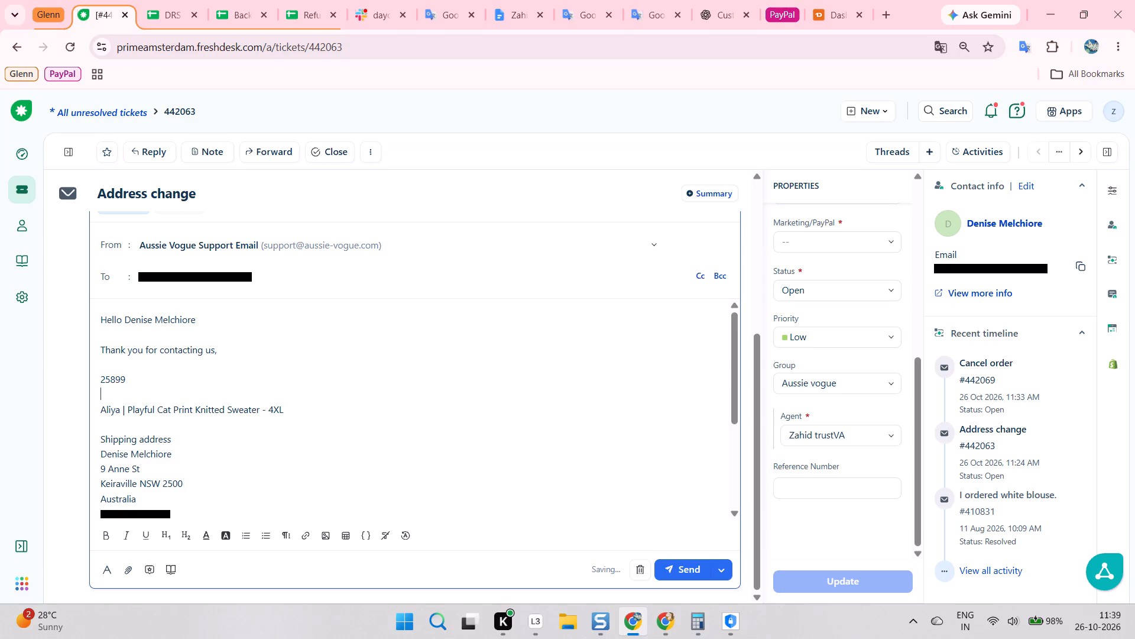
pyautogui.moveTo(191, 440); pyautogui.dragTo(75, 376)
pyautogui.hotkey('ctrl', 'b')
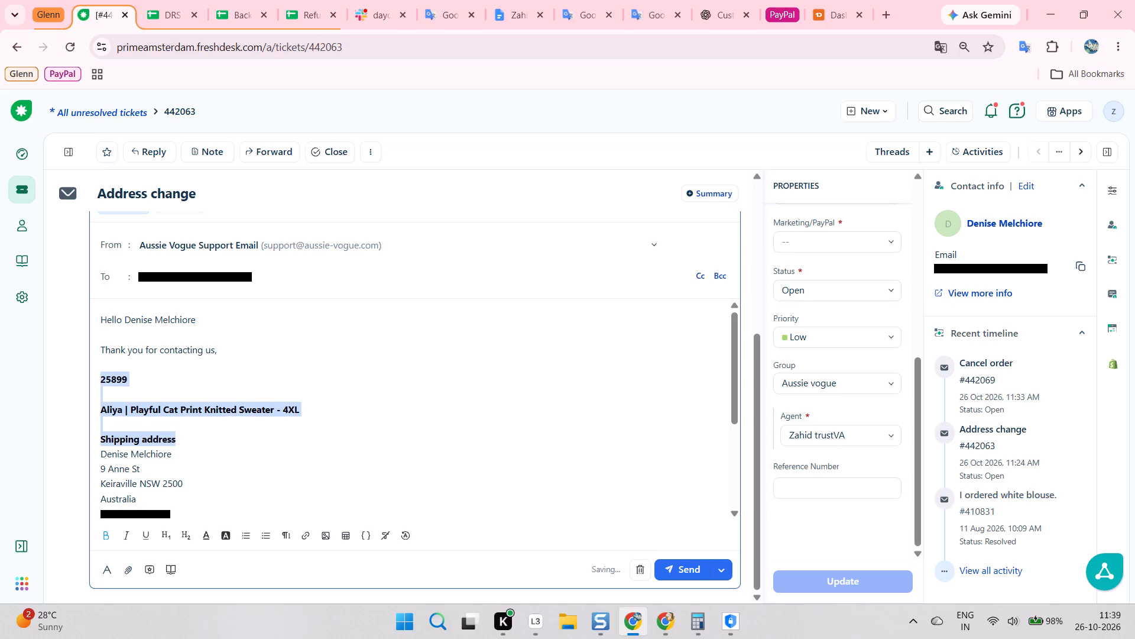
# Send the address update reply to the customer and check the sent message in the ticket's conversation.
pyautogui.scroll(-14, 291, 402)
pyautogui.click(679, 577)
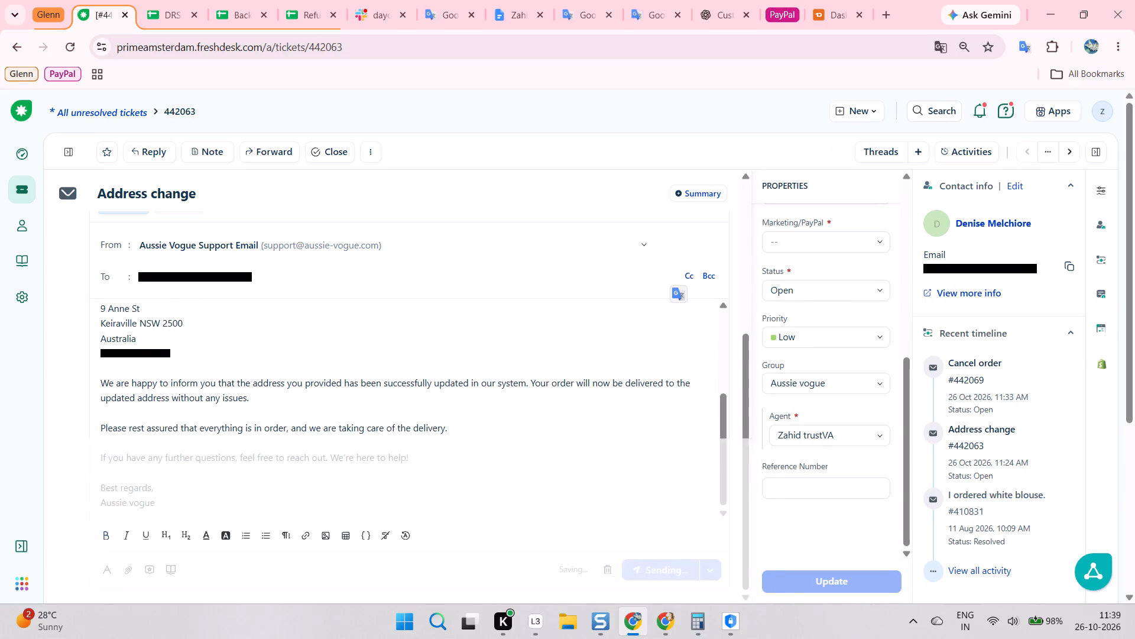
pyautogui.scroll(-5, 488, 391)
pyautogui.scroll(1, 478, 376)
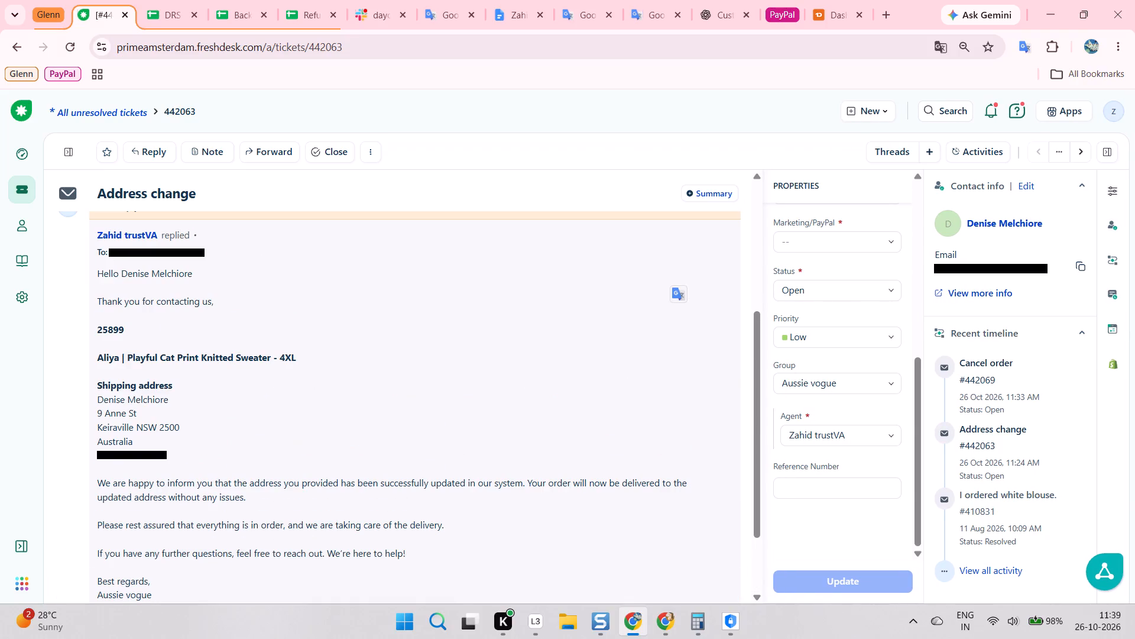
# Set the type of ticket 442063 to Address Issue in its properties.
pyautogui.scroll(5, 811, 349)
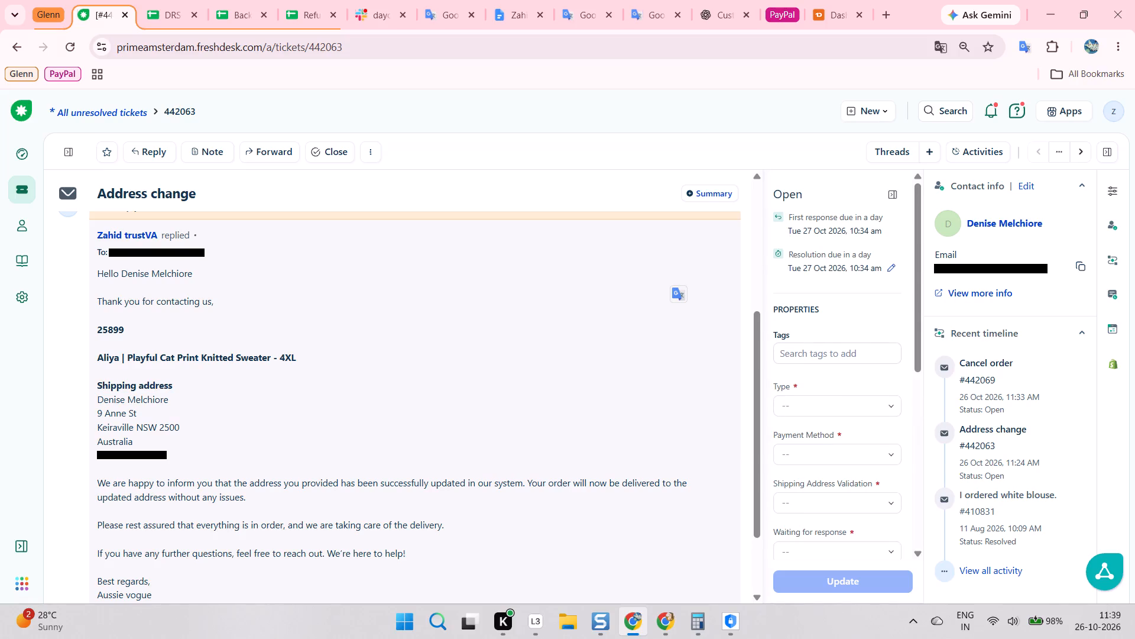
pyautogui.scroll(1, 832, 398)
pyautogui.click(821, 404)
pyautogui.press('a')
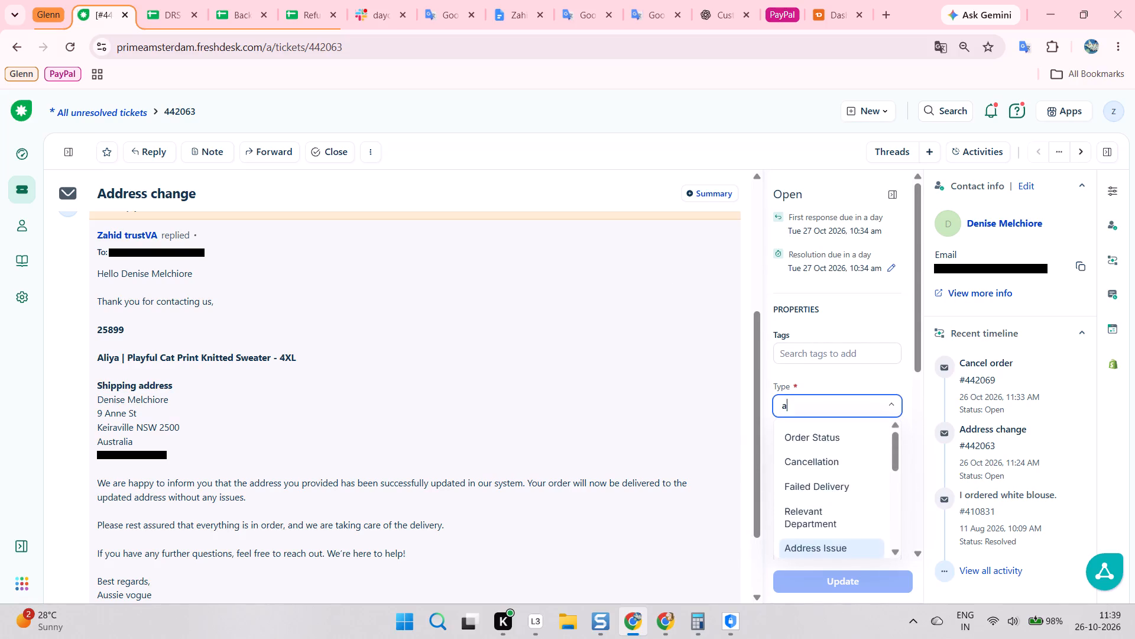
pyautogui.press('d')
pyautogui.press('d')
pyautogui.click(826, 446)
pyautogui.press('Tab')
pyautogui.hotkey('alt', 'Tab')
pyautogui.scroll(-2, 827, 375)
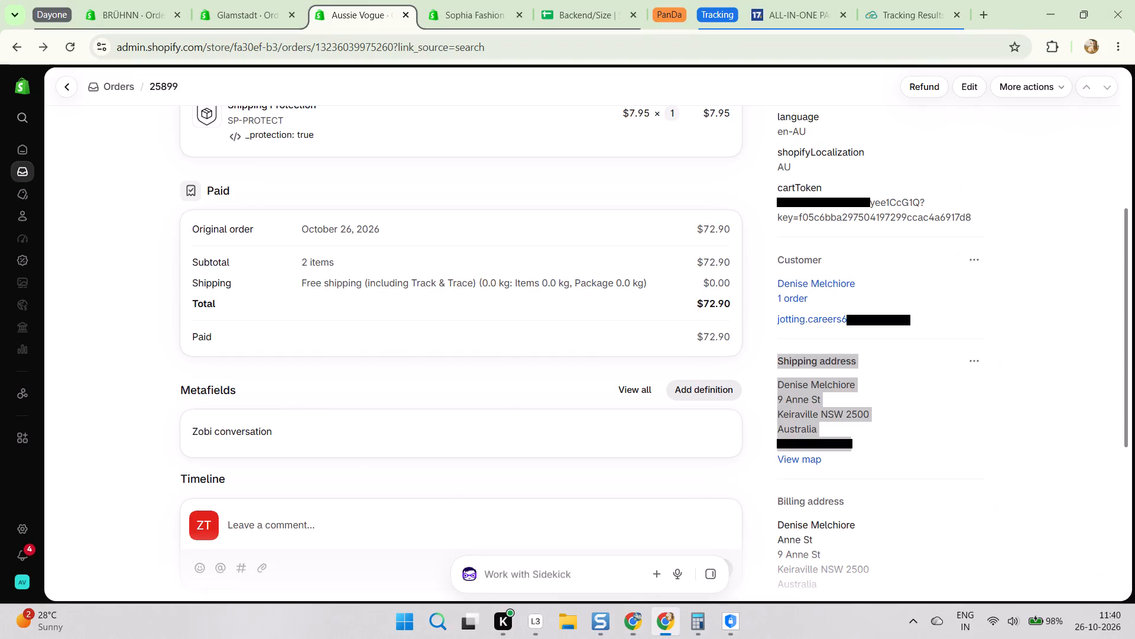
pyautogui.scroll(-5, 832, 379)
pyautogui.hotkey('alt', 'Tab')
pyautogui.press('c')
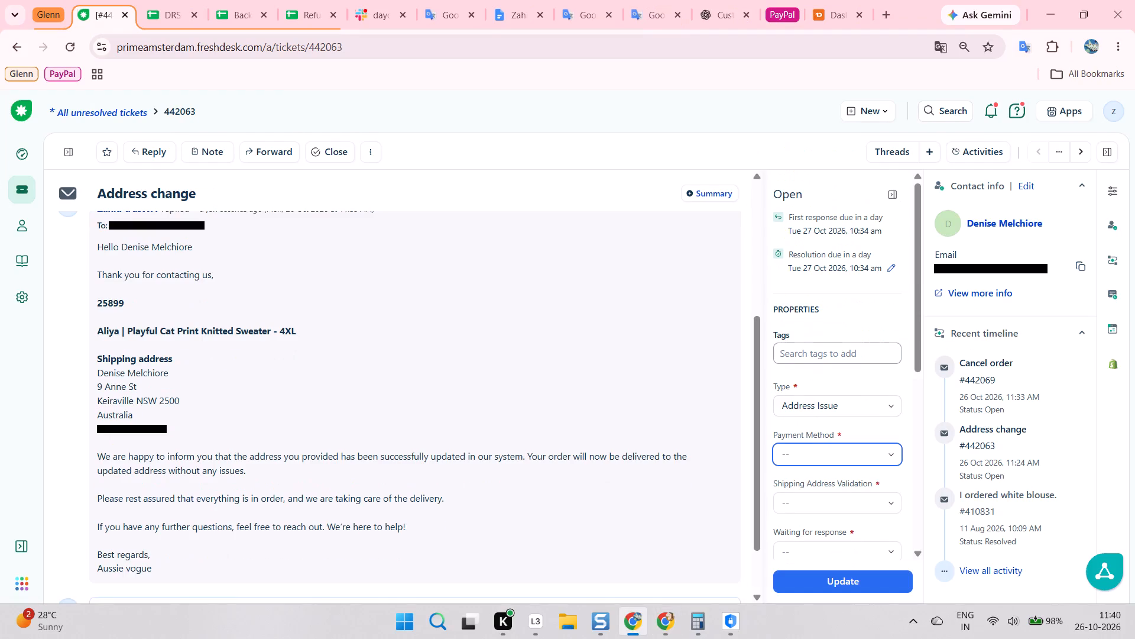
pyautogui.press('Tab')
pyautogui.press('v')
pyautogui.press('Tab')
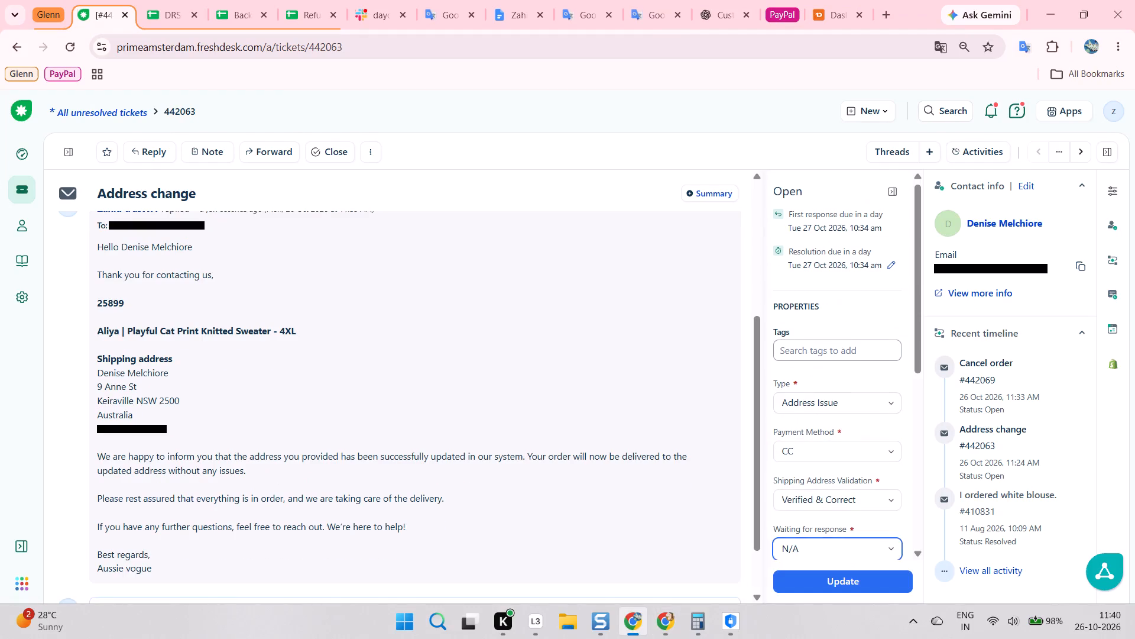
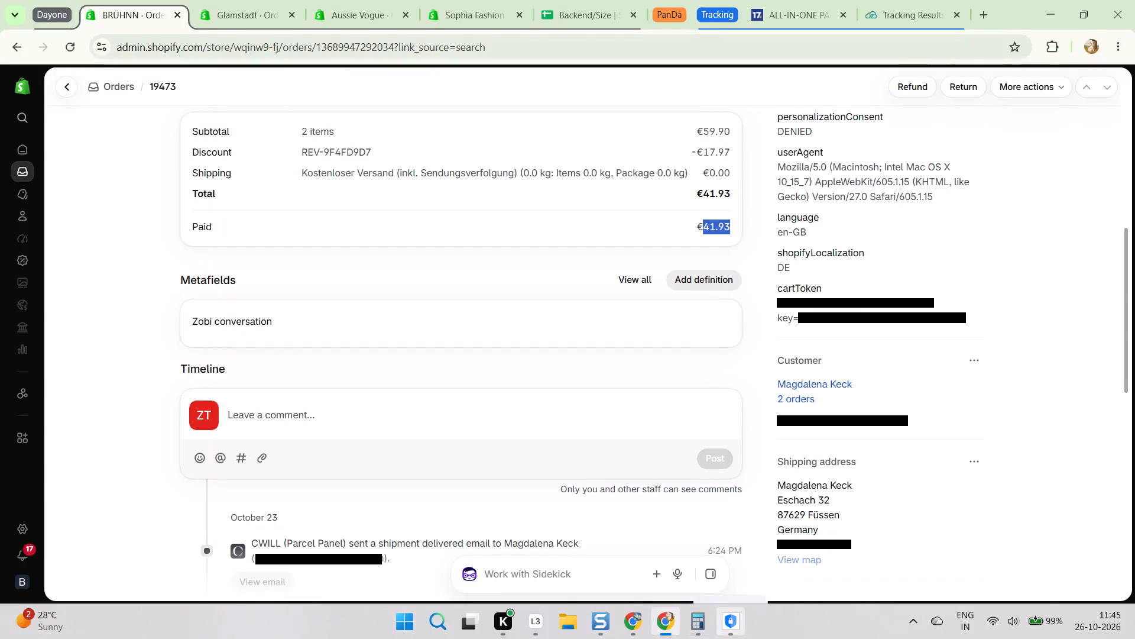
# Calculate 10% of the paid amount 41.93 in Calculator and copy the result as 4.19.
pyautogui.click(705, 626)
pyautogui.click(1008, 282)
pyautogui.hotkey('ctrl', 'v')
pyautogui.click(1056, 371)
pyautogui.write('10%')
pyautogui.press('Return')
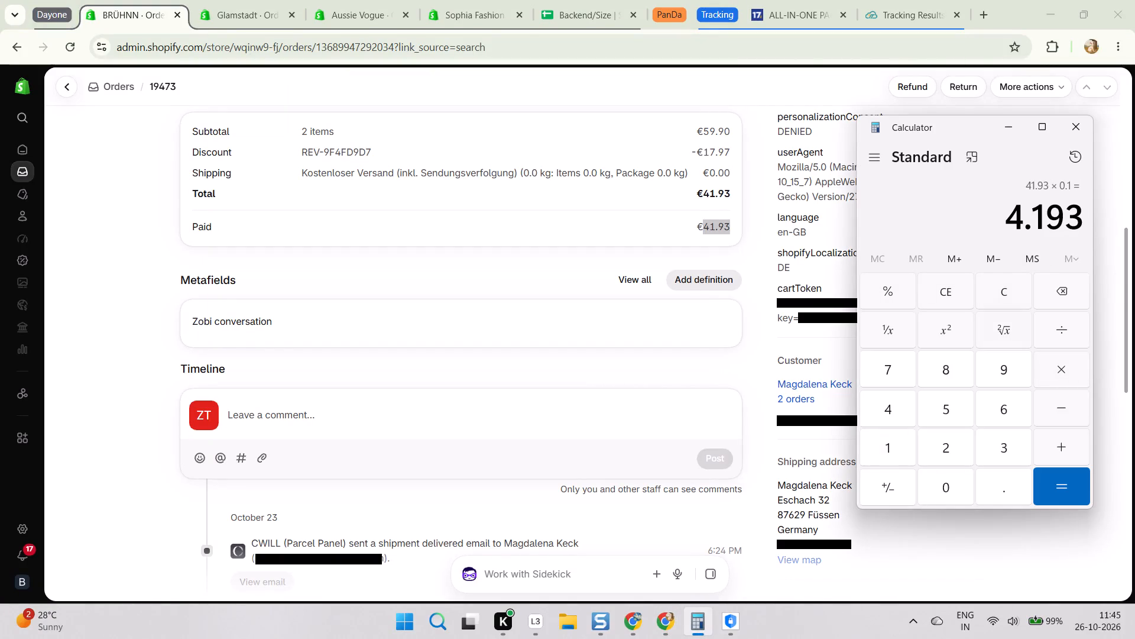
pyautogui.moveTo(1011, 219); pyautogui.dragTo(1058, 218)
pyautogui.hotkey('ctrl', 'c')
pyautogui.hotkey('ctrl', 'c')
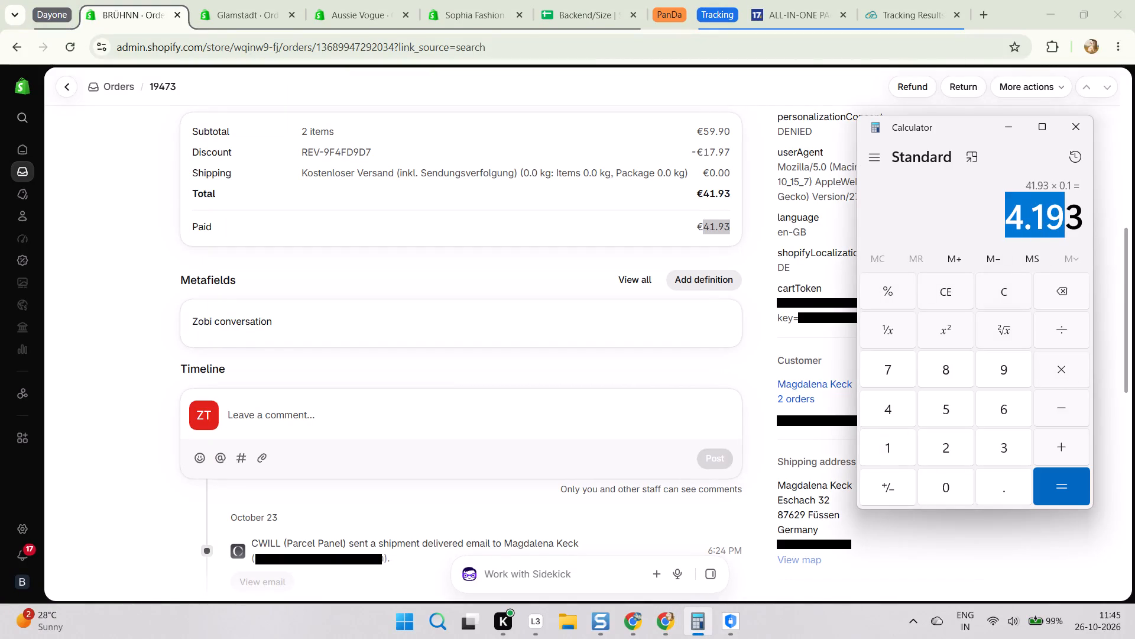
pyautogui.hotkey('alt', 'Tab')
pyautogui.click(540, 260)
pyautogui.click(627, 627)
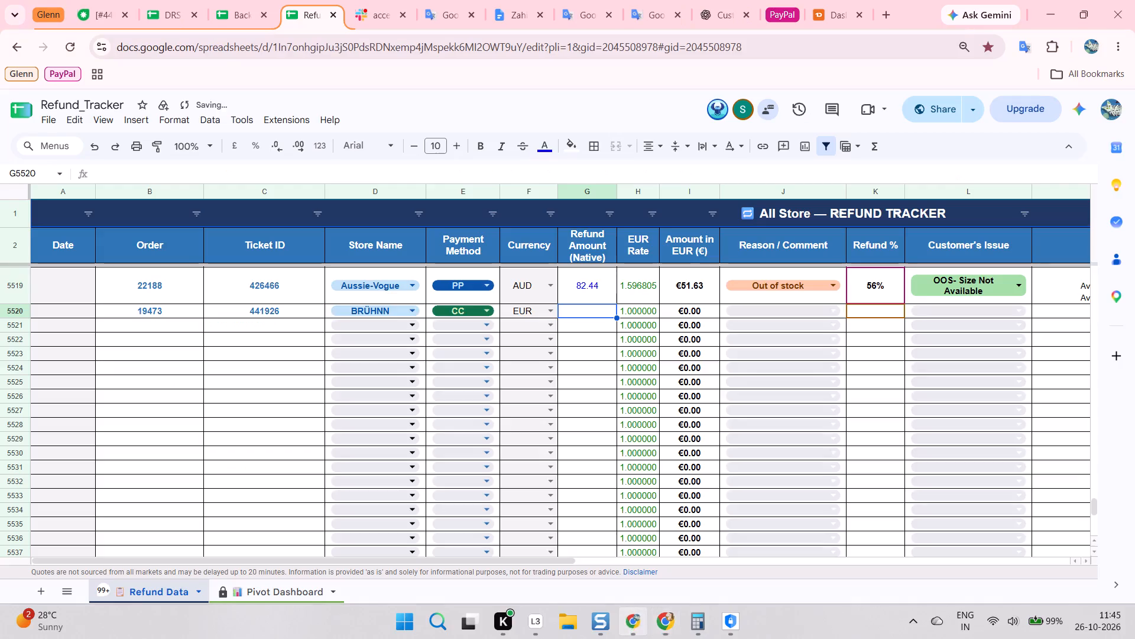
pyautogui.click(583, 330)
pyautogui.click(584, 314)
pyautogui.hotkey('ctrl', 'd')
pyautogui.tripleClick(590, 311)
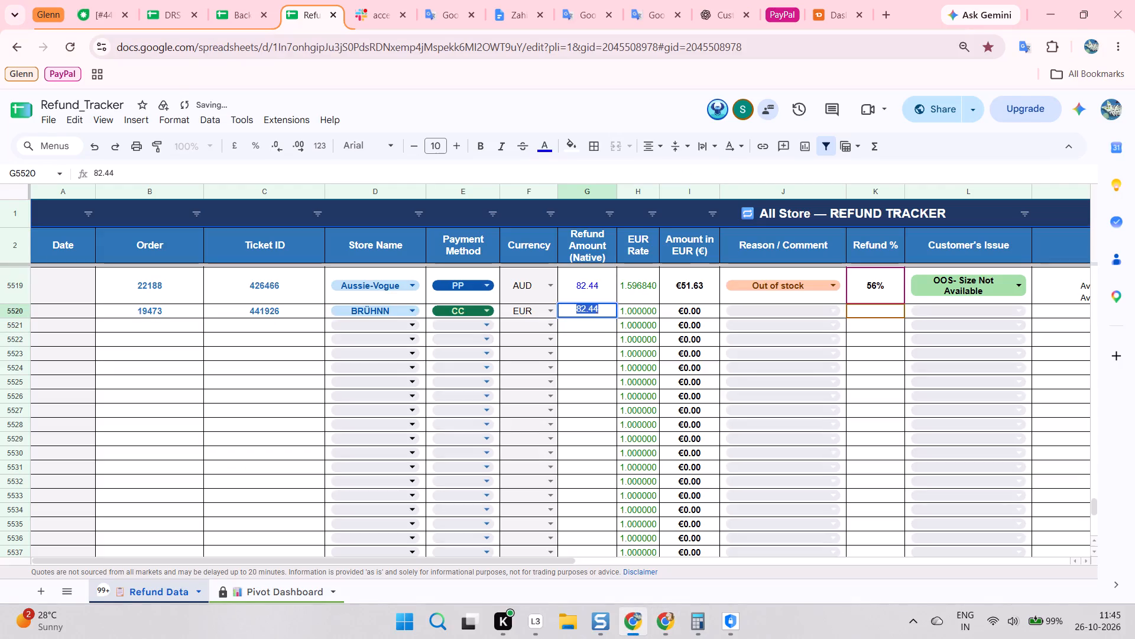
pyautogui.hotkey('ctrl', 'v')
pyautogui.click(589, 345)
pyautogui.click(758, 311)
pyautogui.click(749, 333)
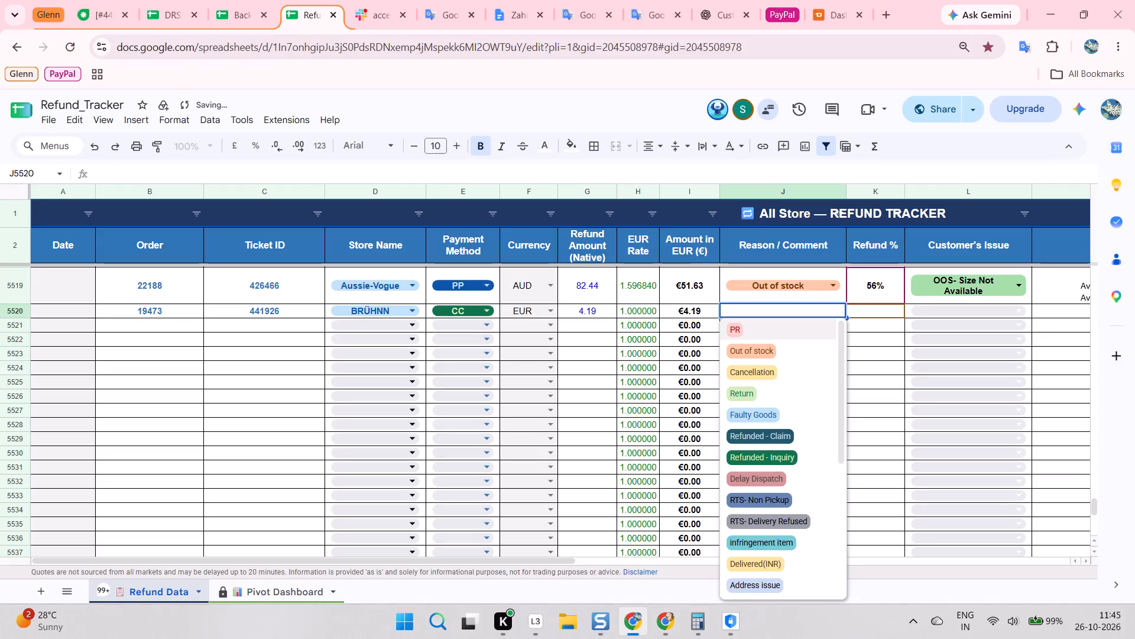
pyautogui.click(868, 316)
pyautogui.doubleClick(874, 315)
pyautogui.write('10%')
pyautogui.press('Return')
pyautogui.hscroll(-3, 874, 315)
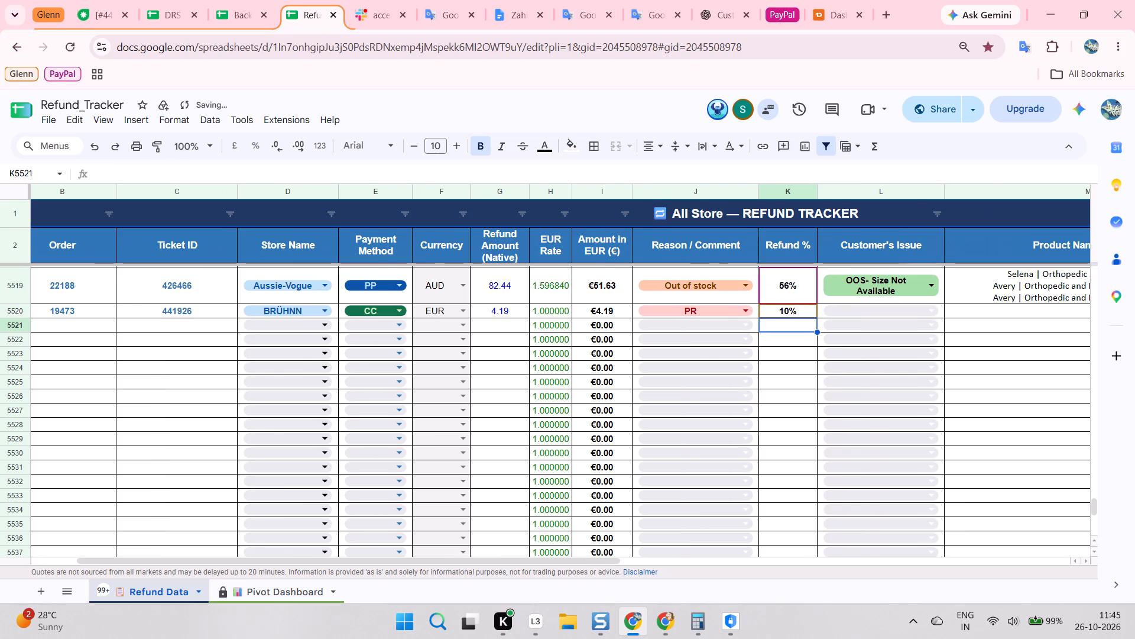
pyautogui.hscroll(-1, 809, 314)
pyautogui.scroll(1, 710, 308)
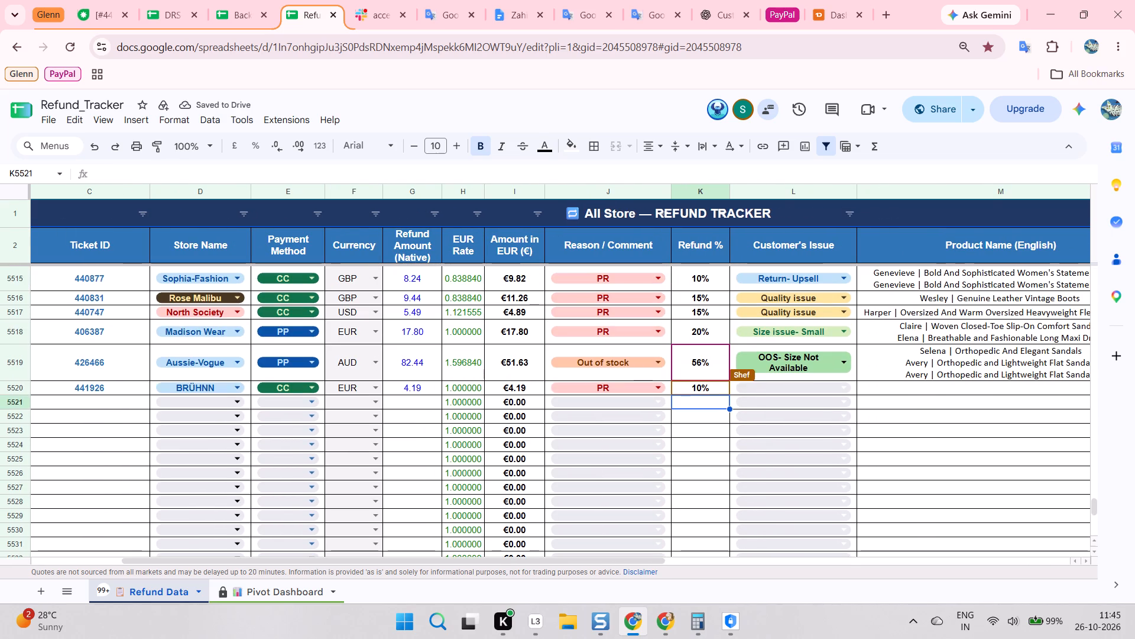
pyautogui.hscroll(-1, 767, 388)
pyautogui.click(740, 388)
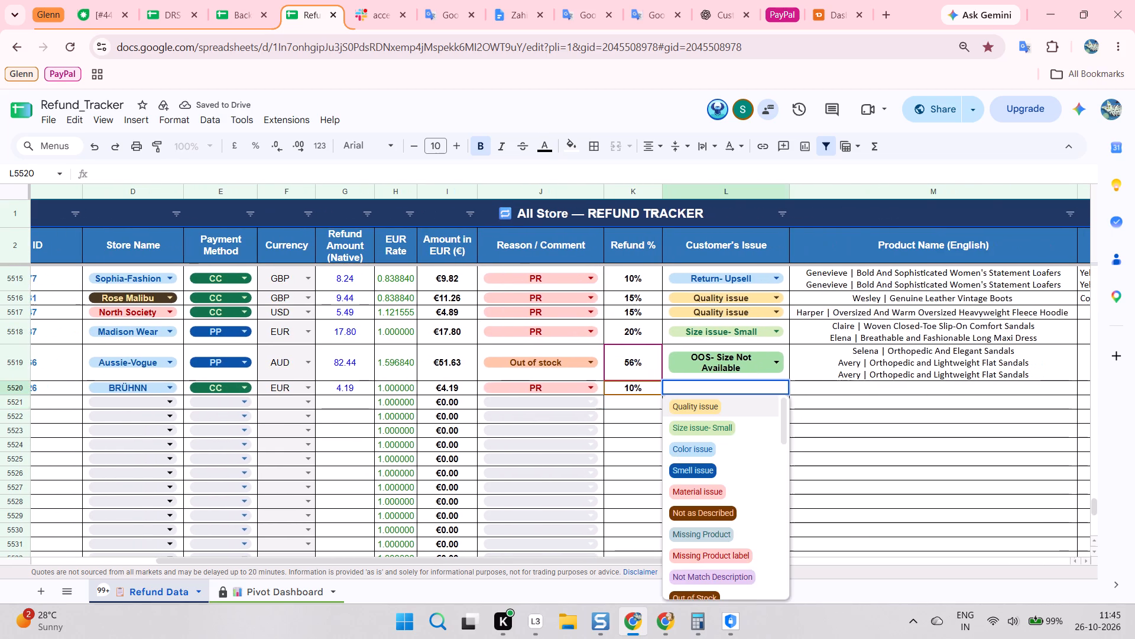
pyautogui.scroll(-4, 718, 442)
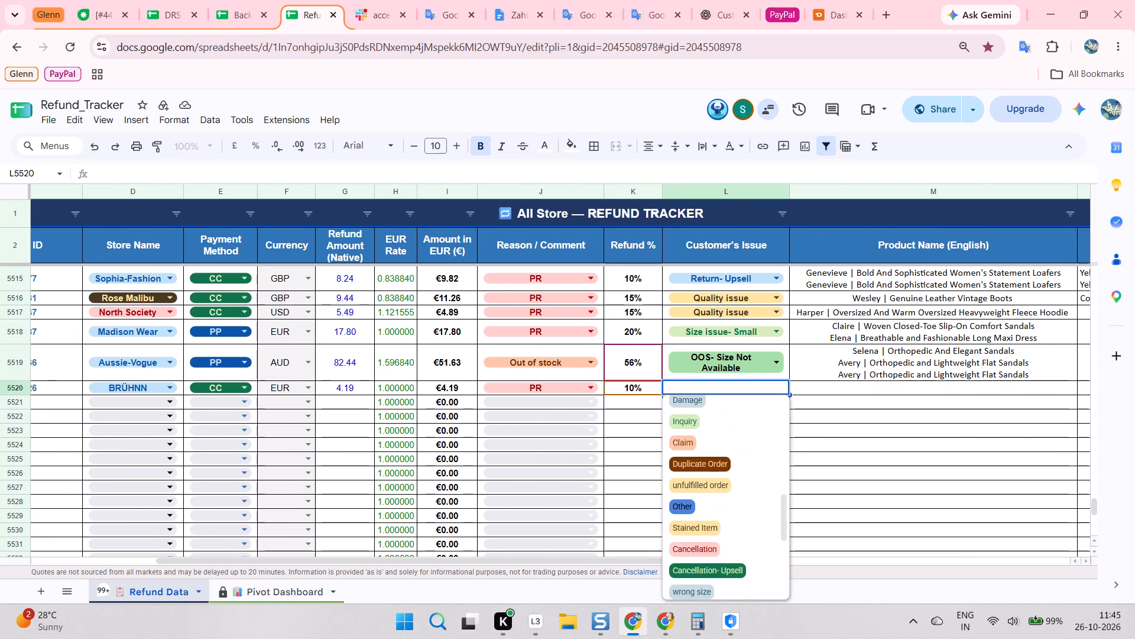
pyautogui.scroll(-5, 735, 443)
pyautogui.scroll(-1, 727, 519)
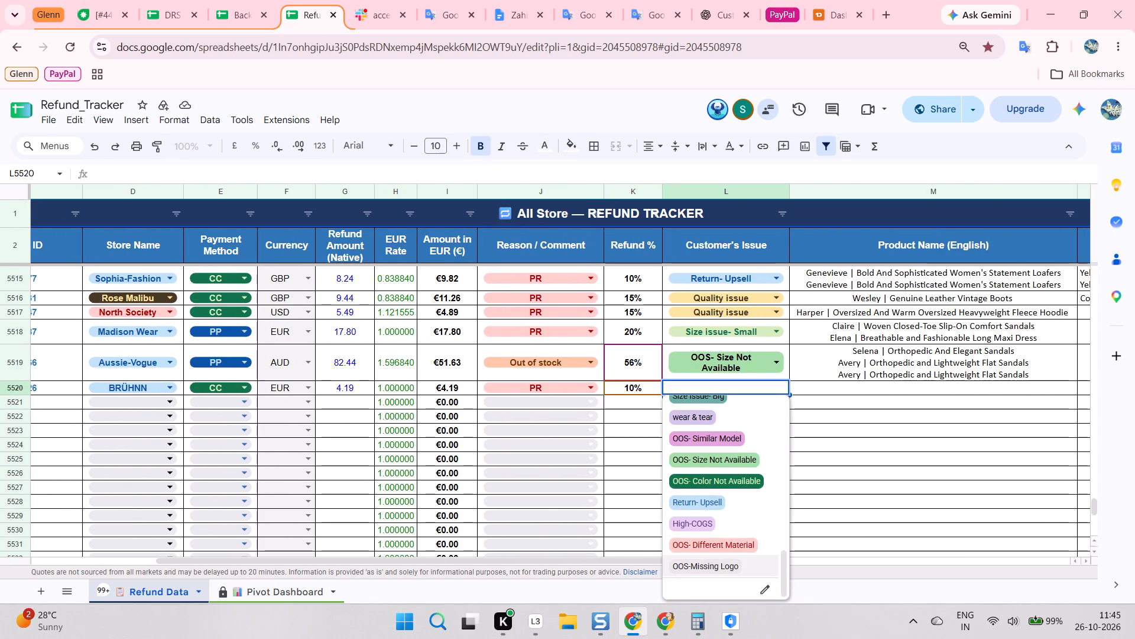
pyautogui.scroll(1, 707, 555)
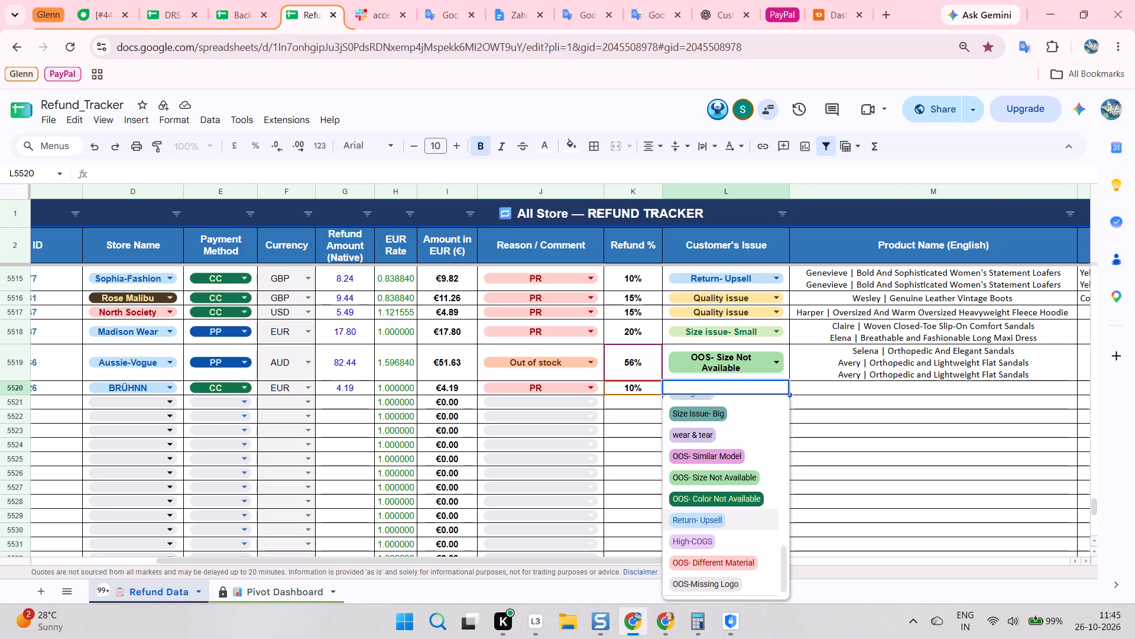
pyautogui.click(705, 524)
pyautogui.hscroll(-3, 711, 496)
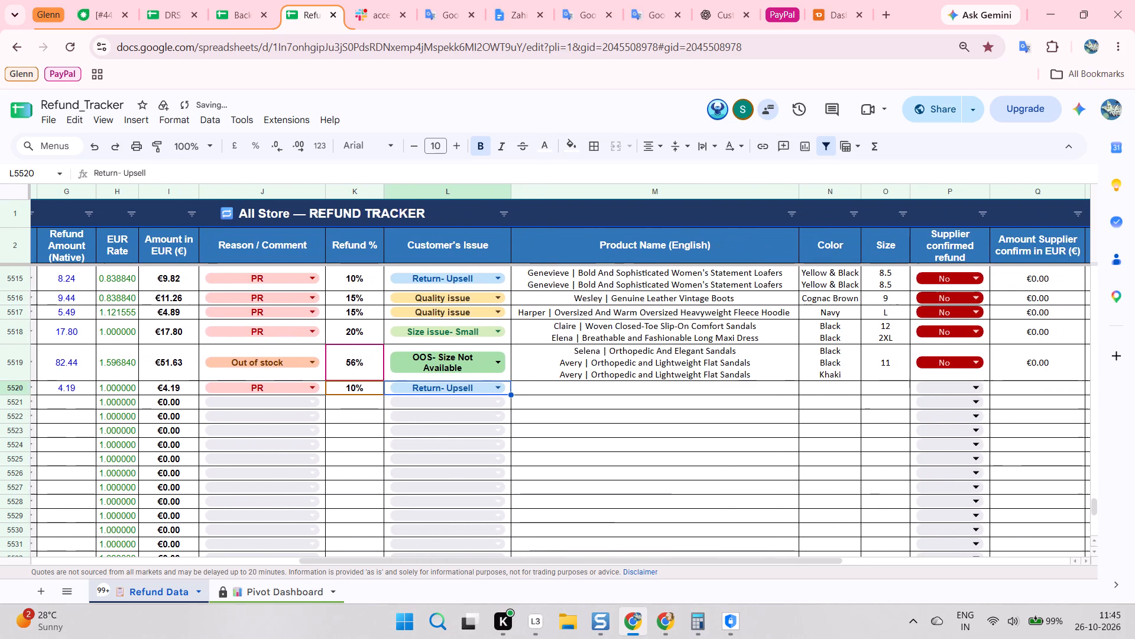
pyautogui.click(689, 453)
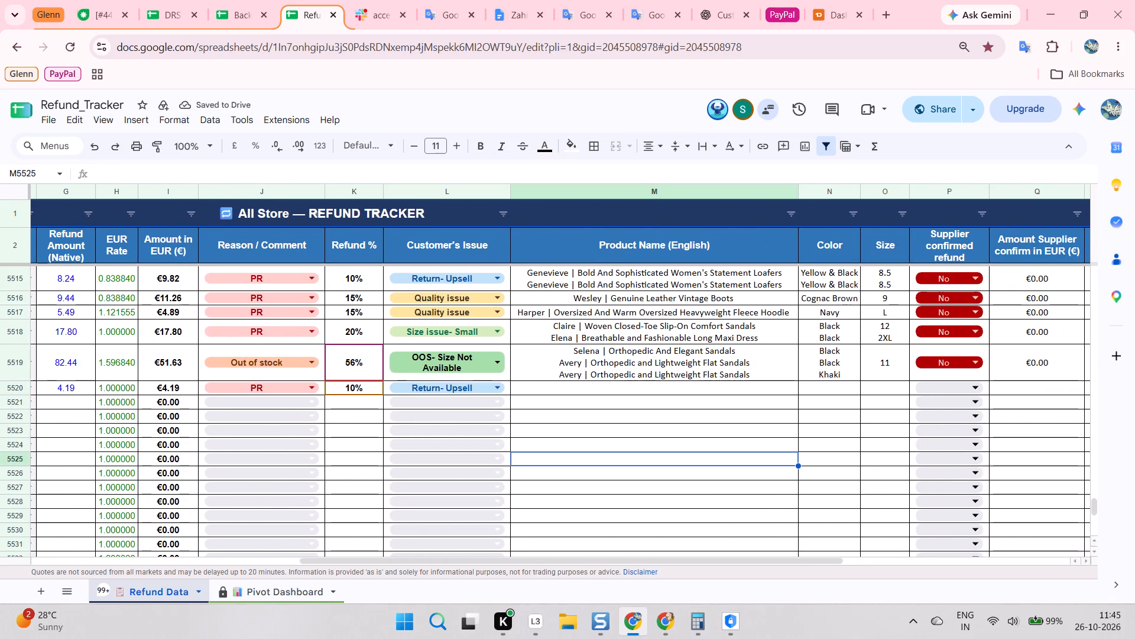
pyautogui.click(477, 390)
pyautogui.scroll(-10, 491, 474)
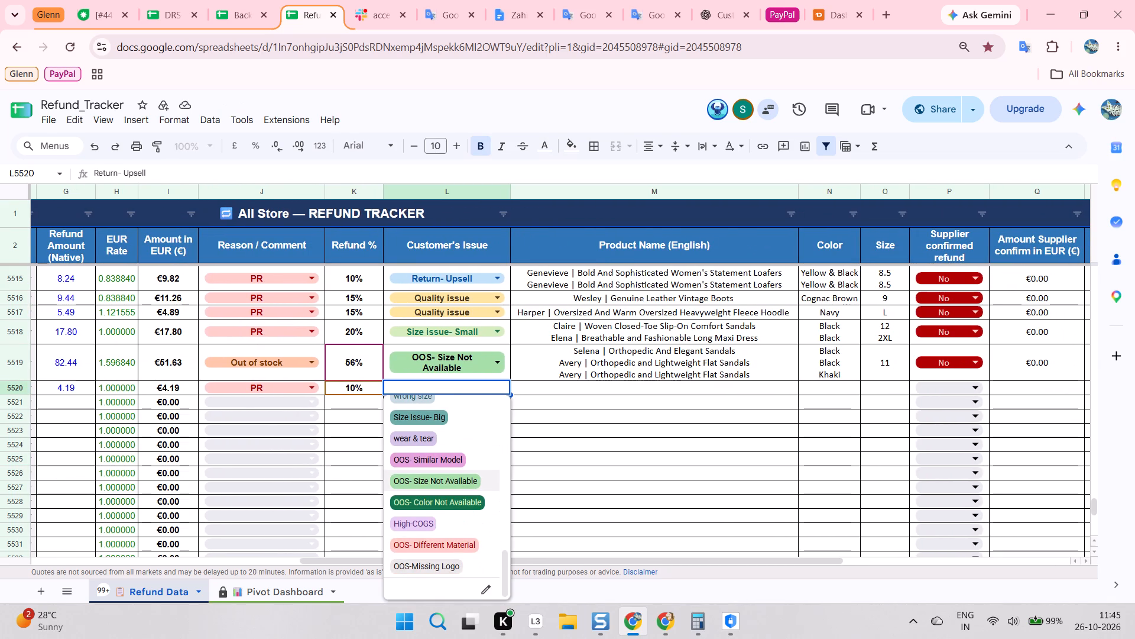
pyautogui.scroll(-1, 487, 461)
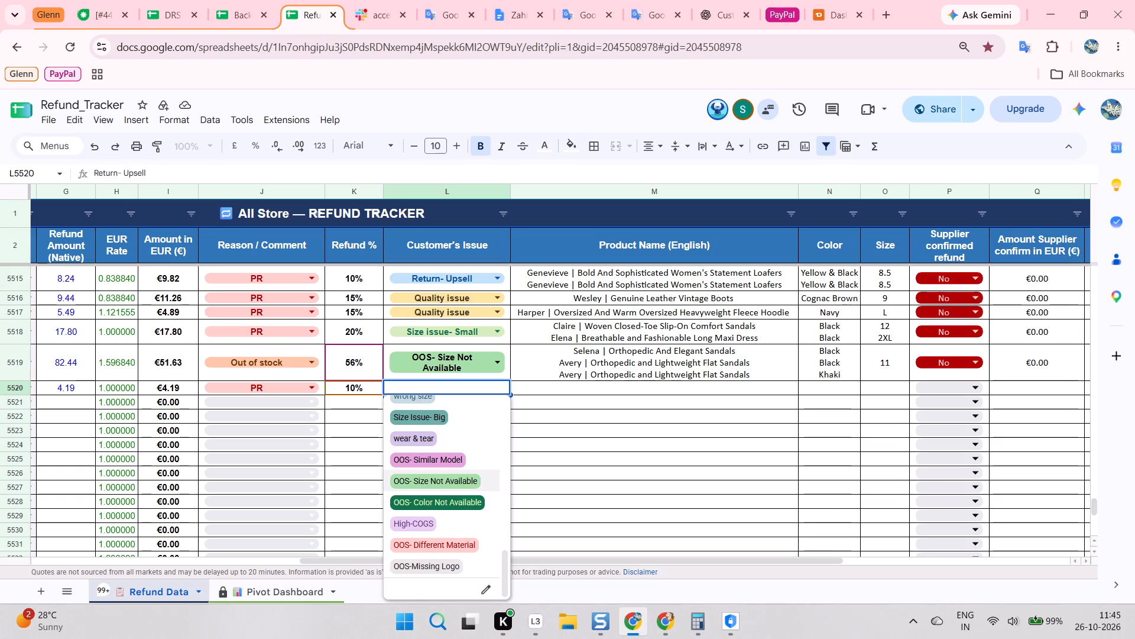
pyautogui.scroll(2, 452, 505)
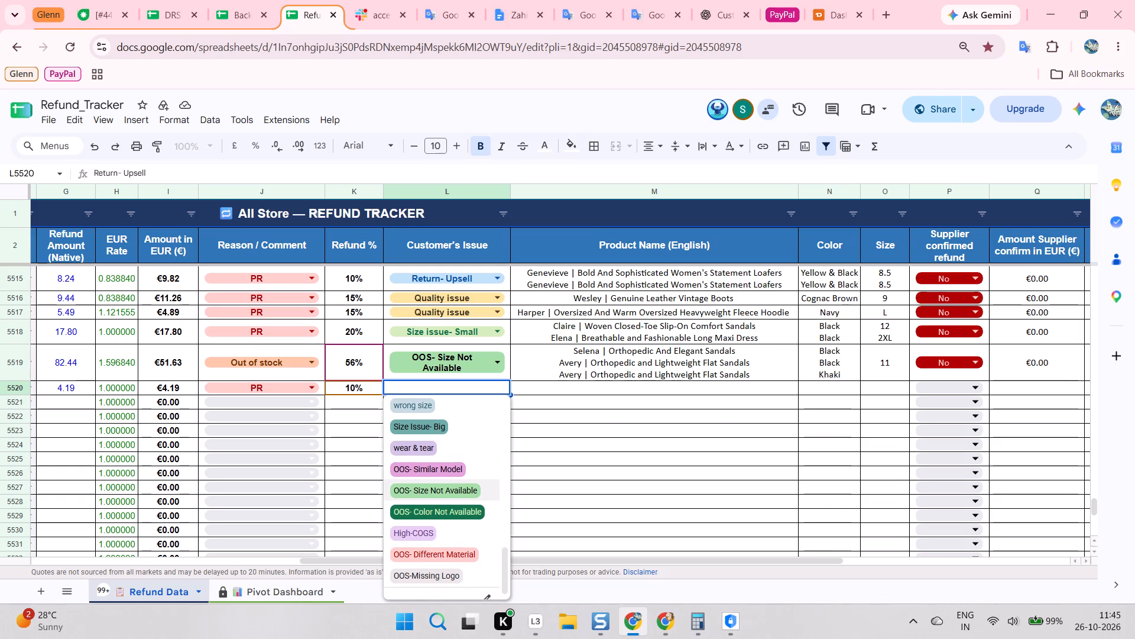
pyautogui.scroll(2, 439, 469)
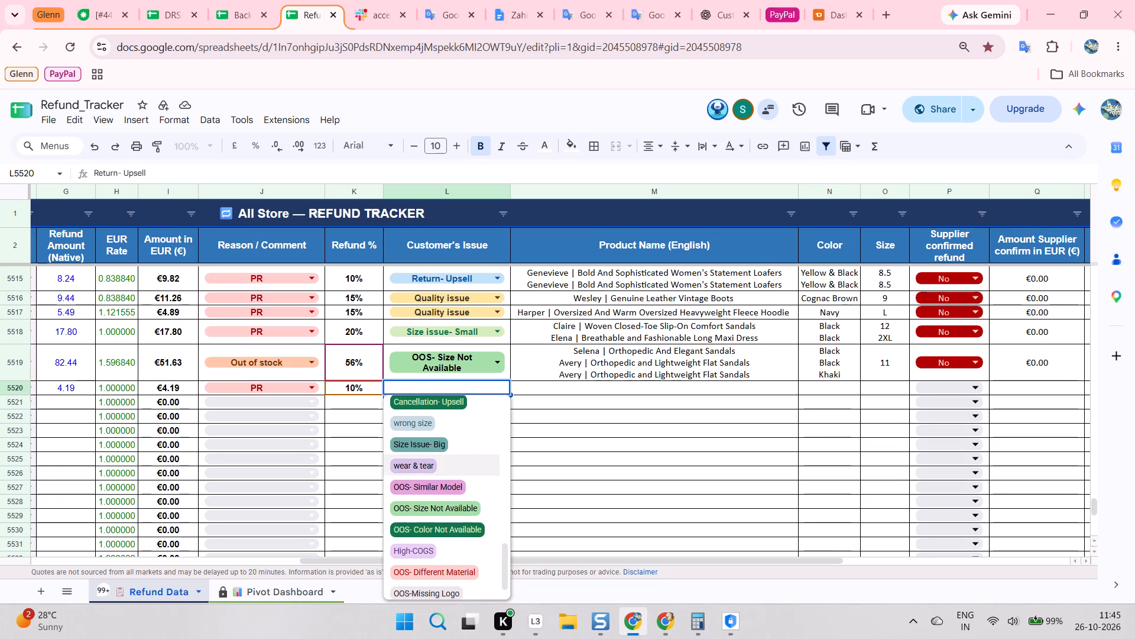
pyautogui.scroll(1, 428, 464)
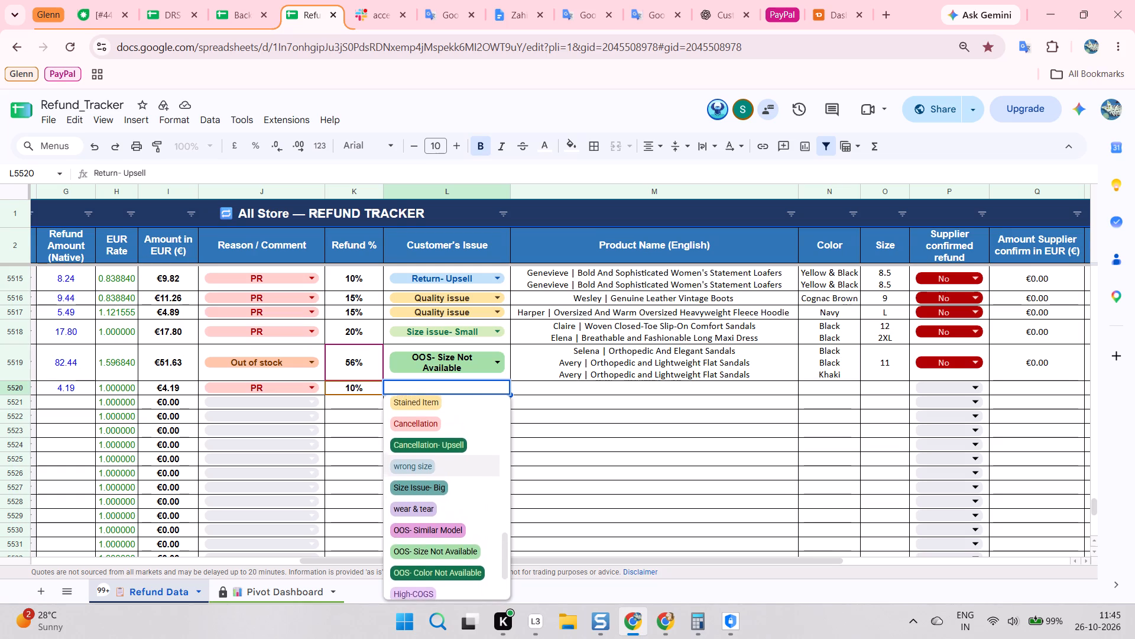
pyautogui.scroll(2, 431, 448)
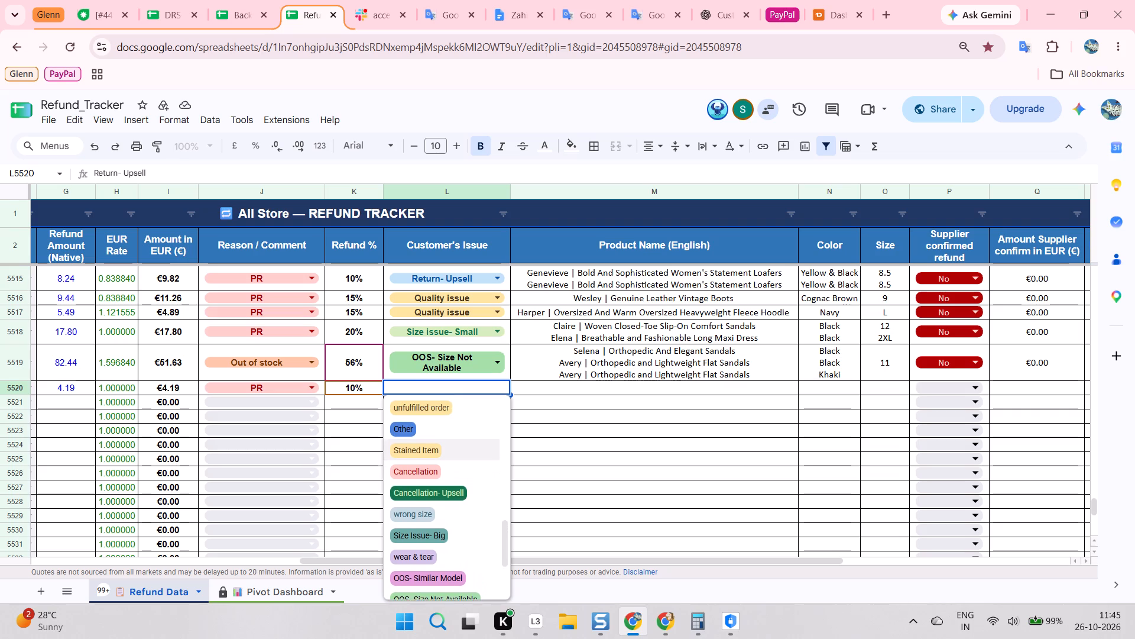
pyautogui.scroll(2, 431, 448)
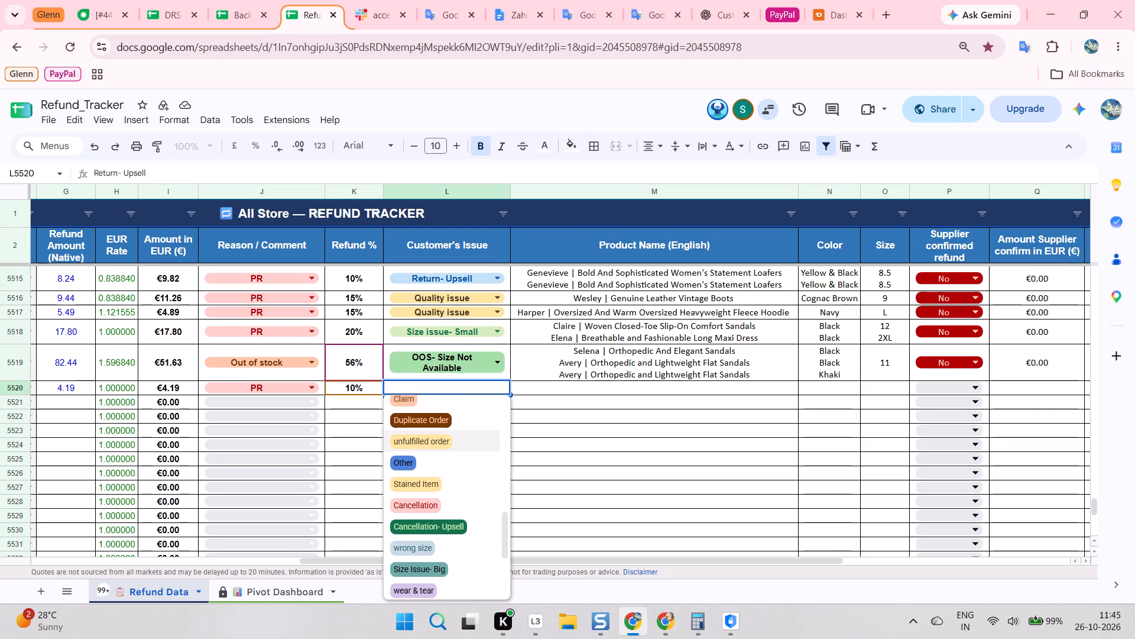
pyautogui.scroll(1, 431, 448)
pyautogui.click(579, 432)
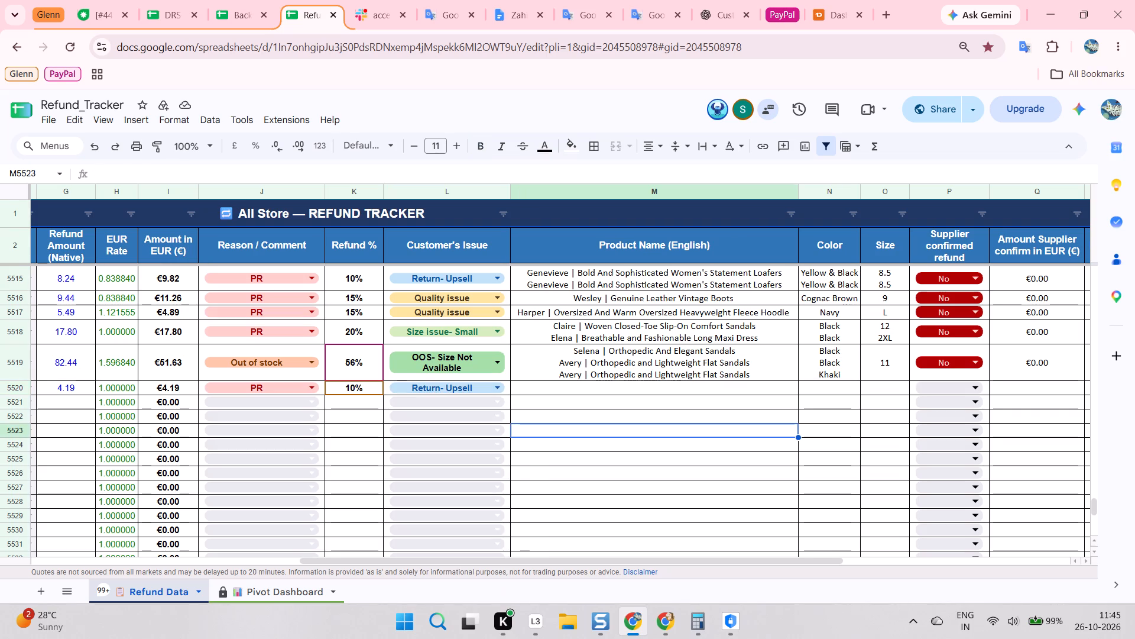
pyautogui.click(611, 388)
pyautogui.hotkey('alt', 'Tab')
pyautogui.scroll(10, 514, 349)
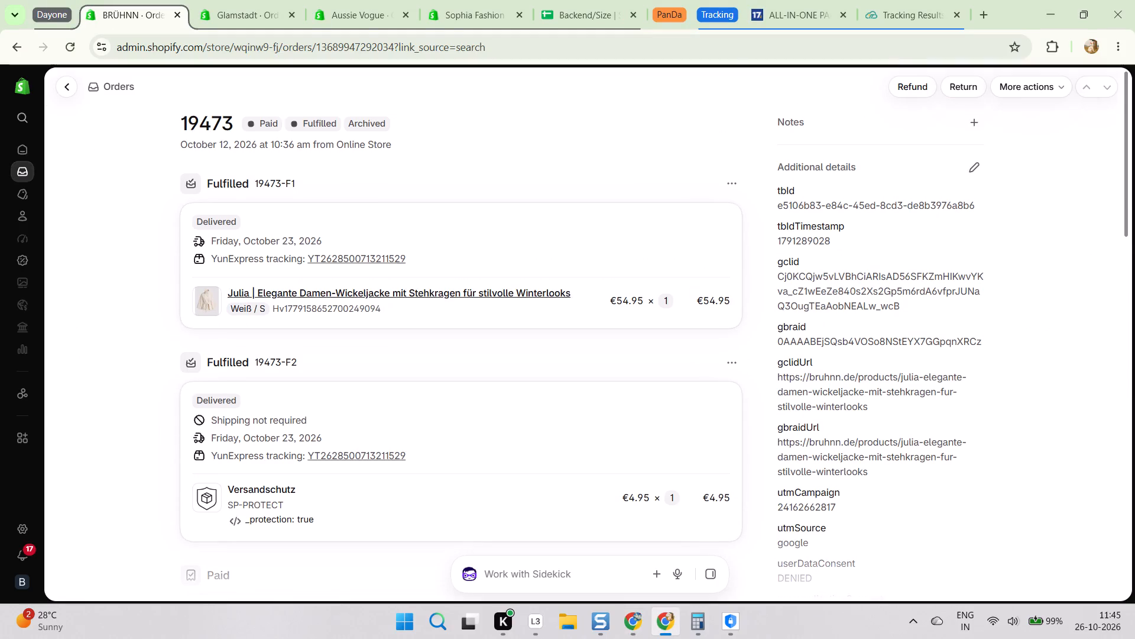
pyautogui.doubleClick(585, 283)
pyautogui.click(460, 205)
pyautogui.rightClick(461, 175)
pyautogui.scroll(-4, 496, 351)
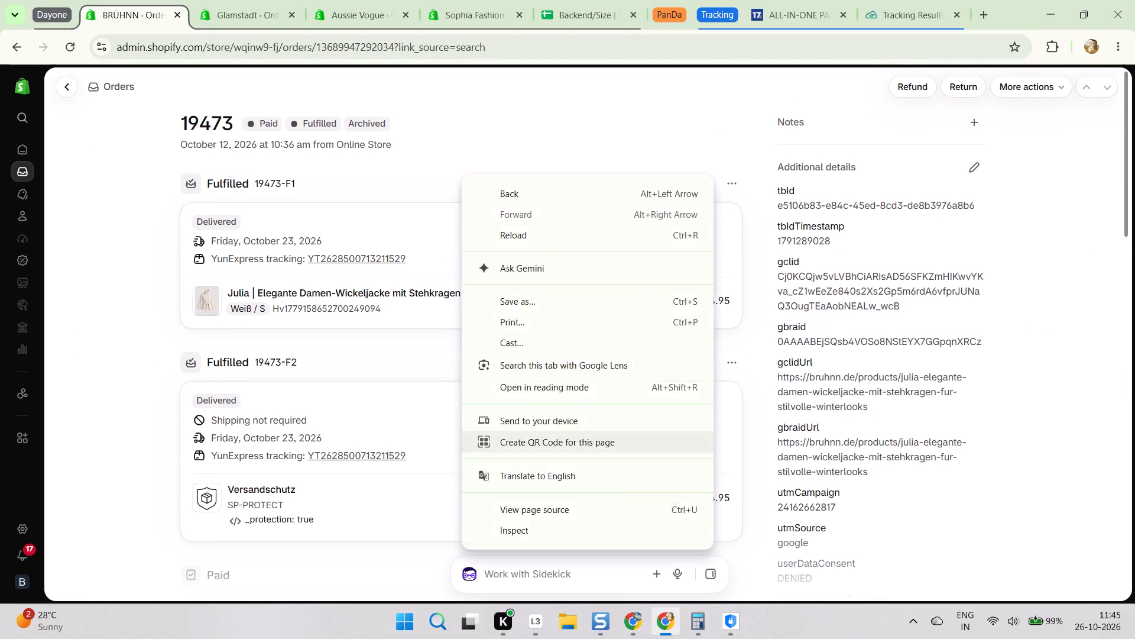
pyautogui.click(544, 479)
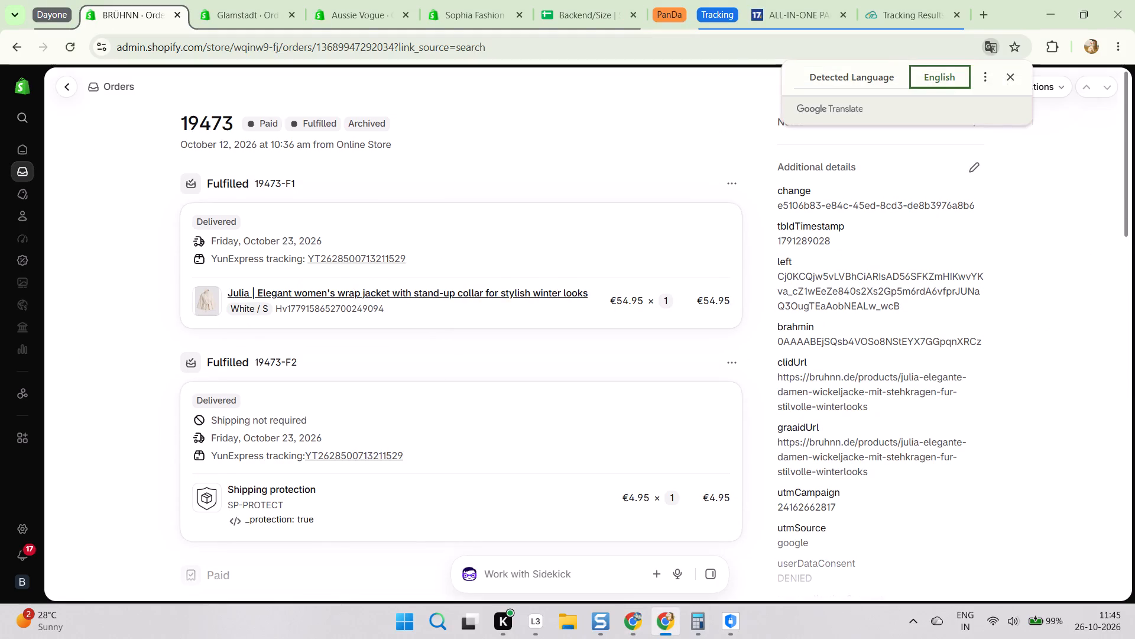
pyautogui.tripleClick(587, 284)
pyautogui.hotkey('ctrl', 'c')
pyautogui.hotkey('ctrl', 'c')
pyautogui.hotkey('ctrl', 'c')
# Switch the Shopify order page back to its original language.
pyautogui.click(479, 233)
pyautogui.rightClick(480, 206)
pyautogui.scroll(-4, 500, 348)
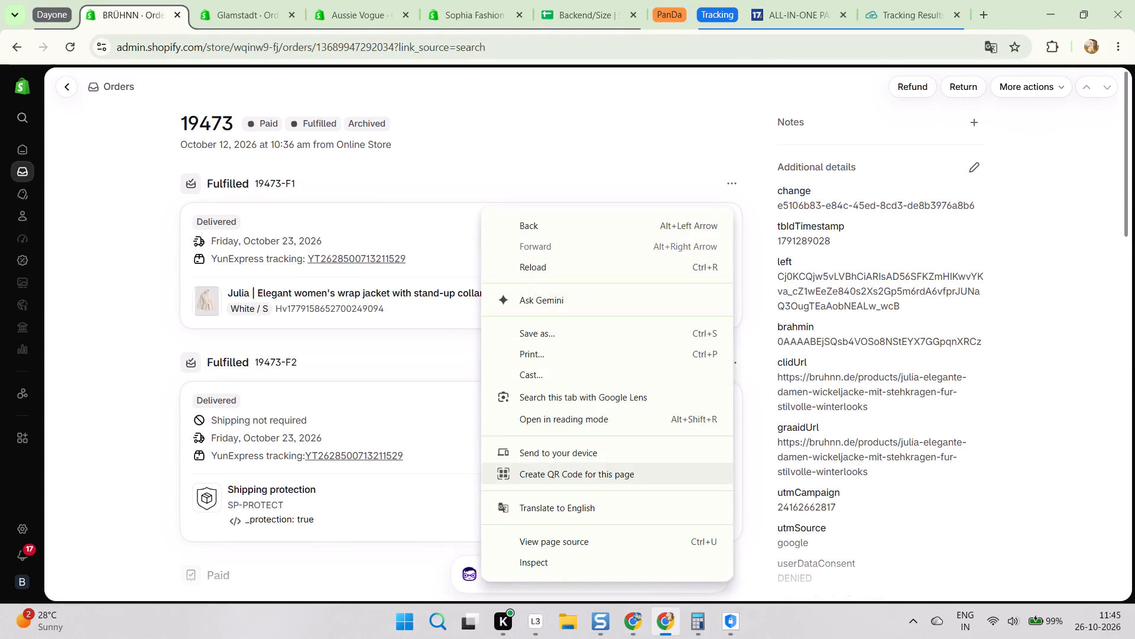
pyautogui.click(541, 502)
pyautogui.doubleClick(834, 73)
pyautogui.hotkey('alt', 'Tab')
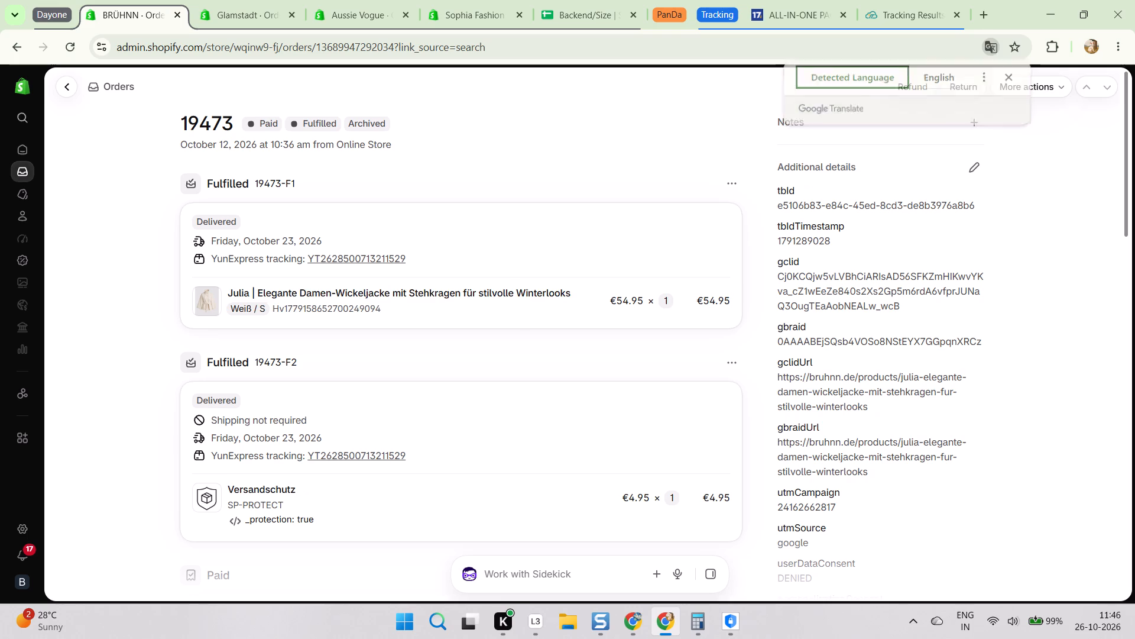
pyautogui.click(602, 425)
pyautogui.doubleClick(603, 390)
pyautogui.hotkey('ctrl', 'v')
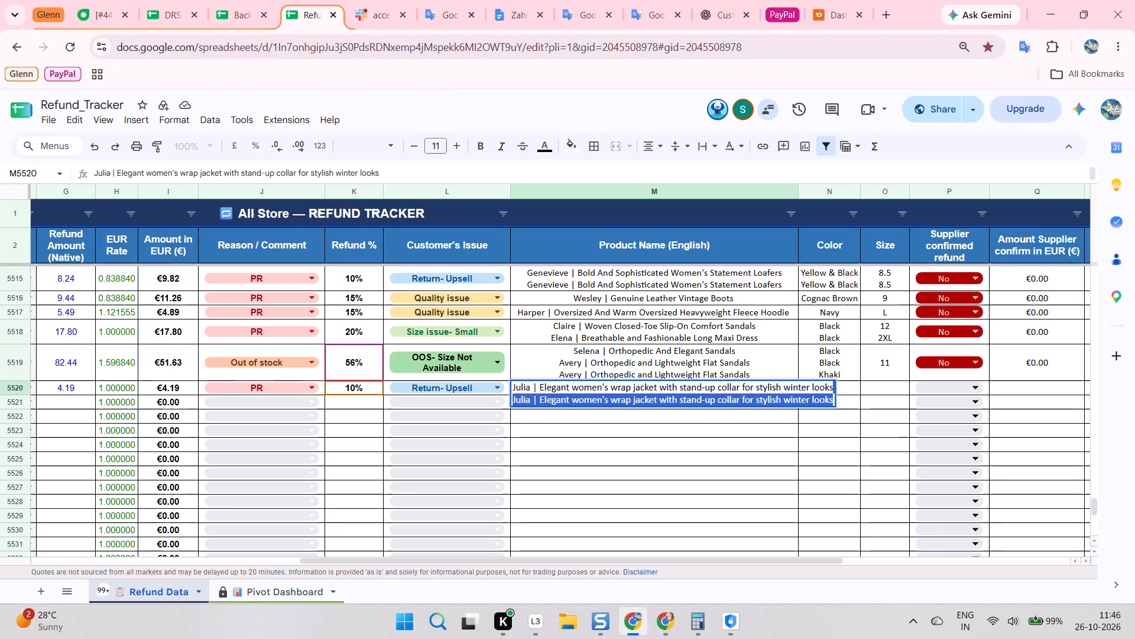
pyautogui.press('BackSpace')
pyautogui.press('BackSpace')
pyautogui.click(754, 443)
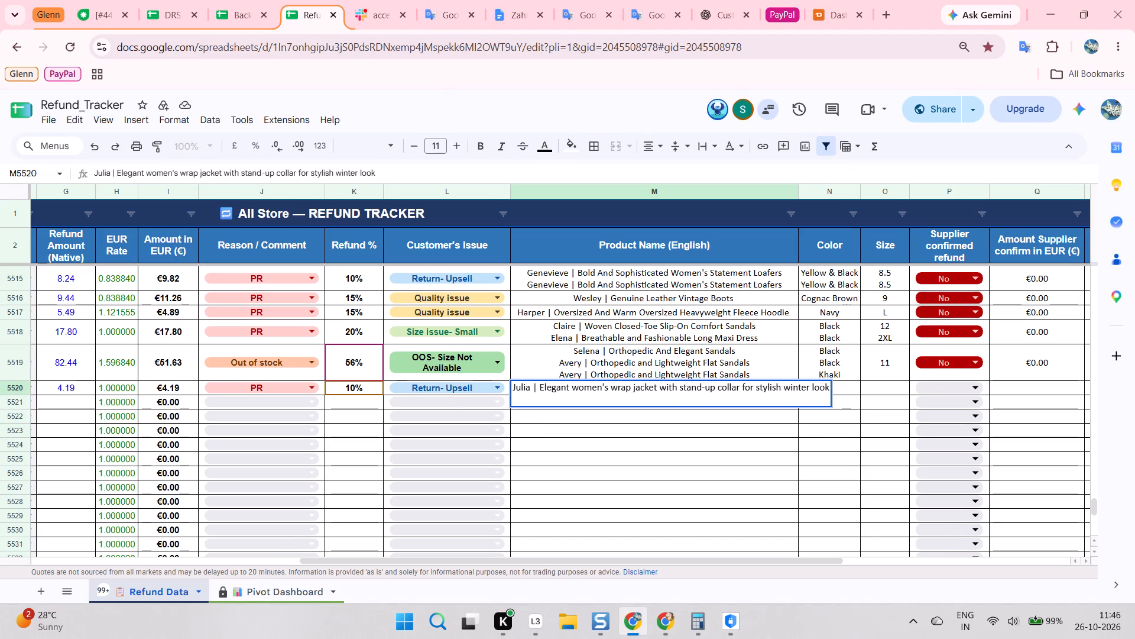
pyautogui.doubleClick(761, 401)
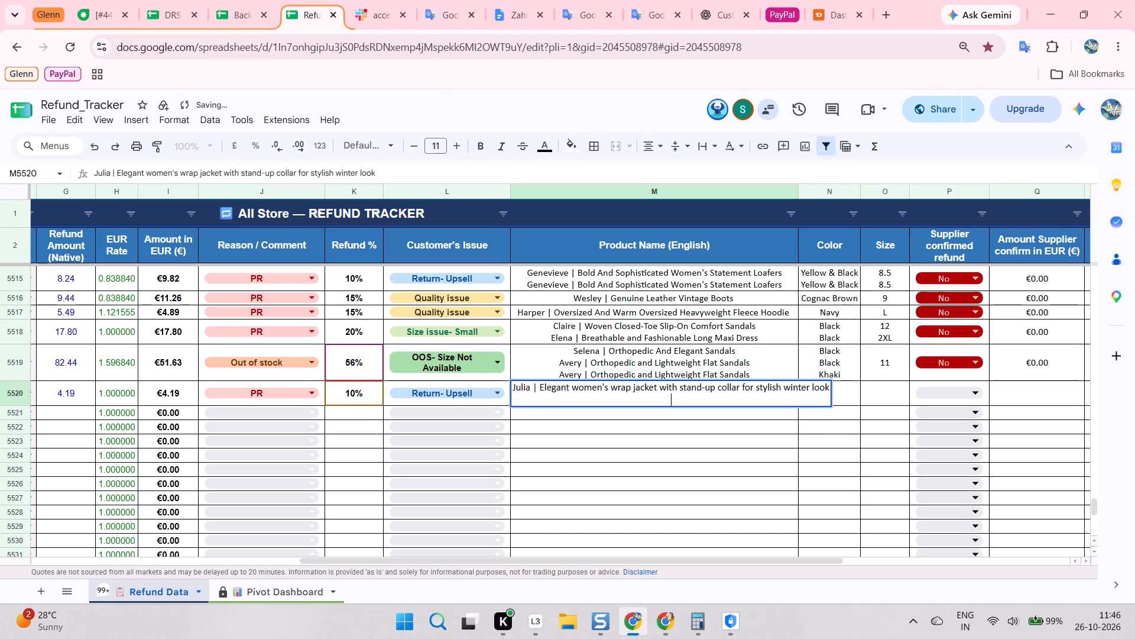
pyautogui.press('BackSpace')
pyautogui.click(728, 433)
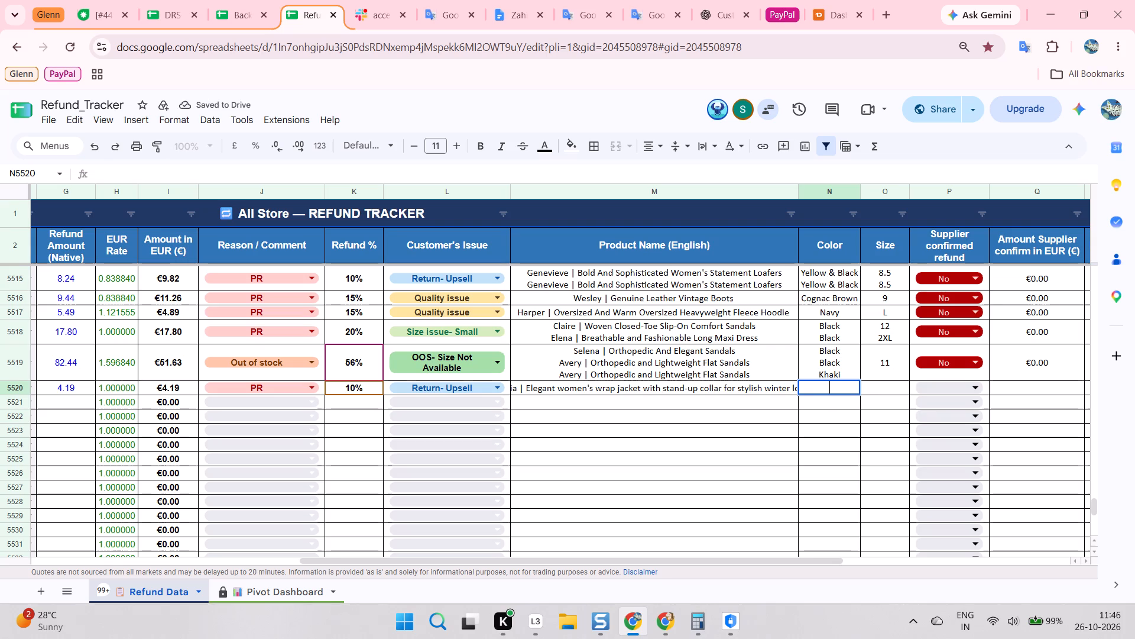
# Enter White as the color and S as the size for order 19473.
pyautogui.write('hit')
pyautogui.press('Return')
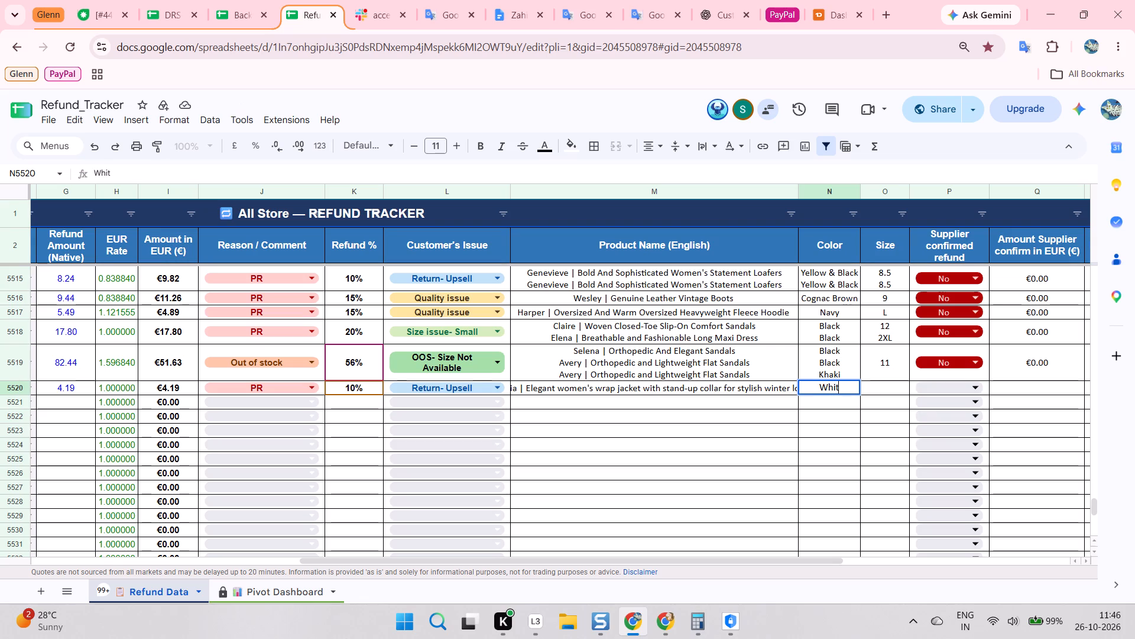
pyautogui.doubleClick(842, 385)
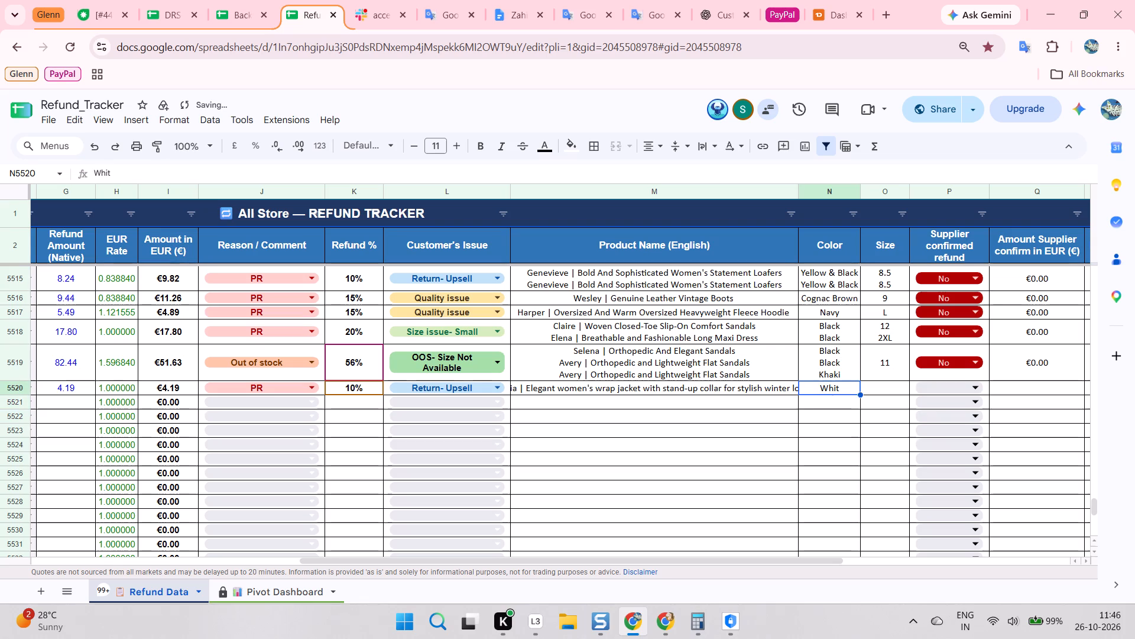
pyautogui.press('e')
pyautogui.press('Return')
pyautogui.hscroll(-4, 861, 390)
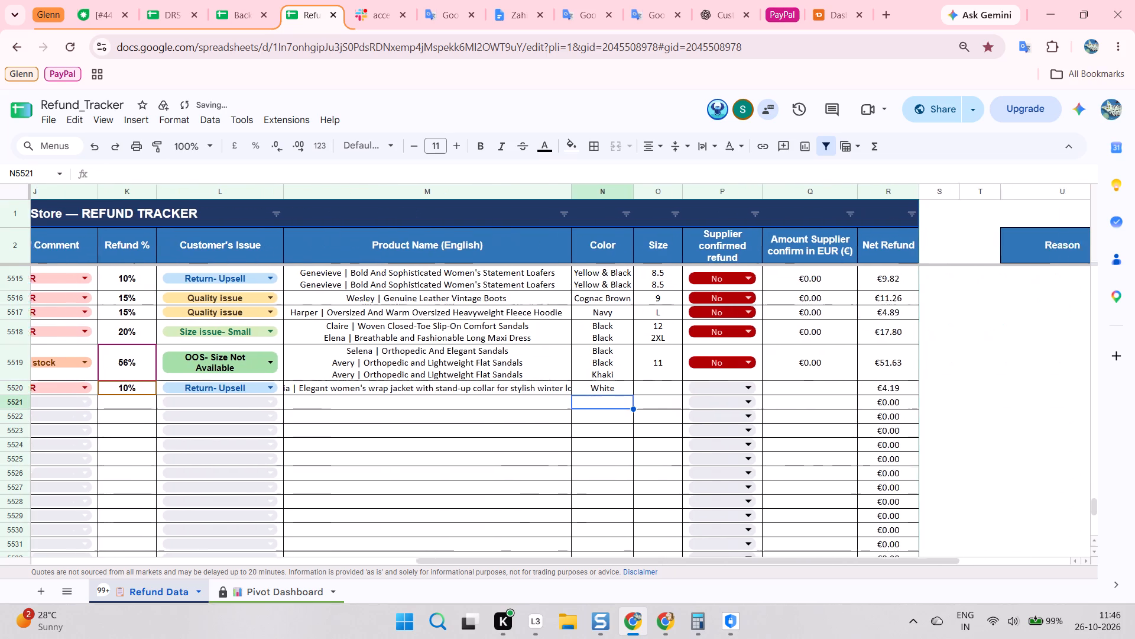
pyautogui.press('s')
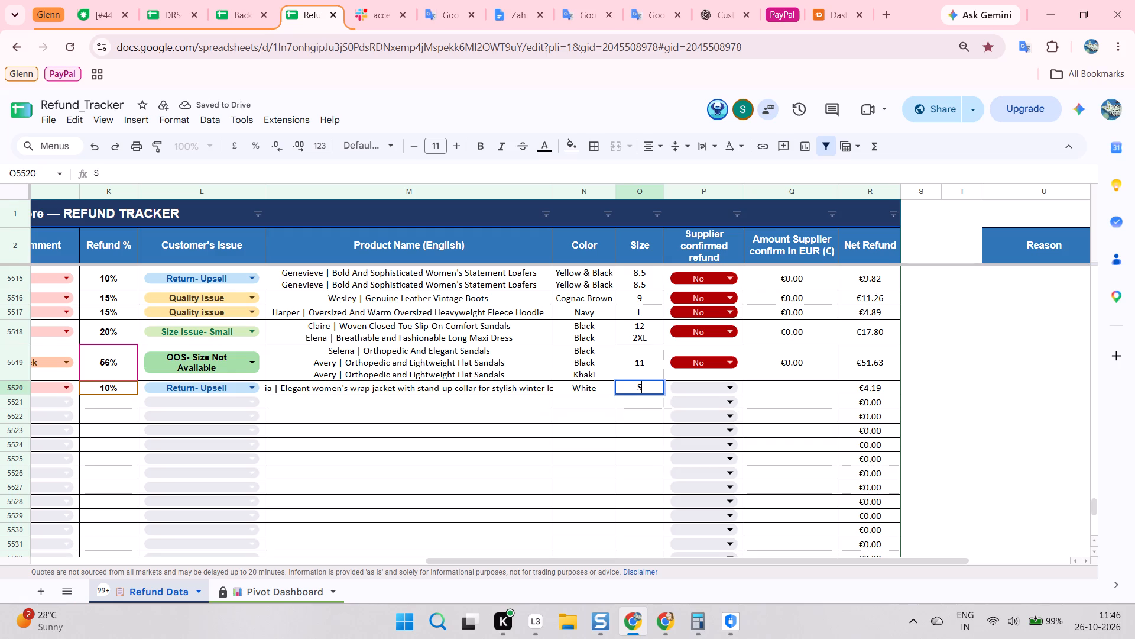
pyautogui.click(637, 413)
pyautogui.click(721, 389)
pyautogui.click(706, 395)
pyautogui.click(693, 409)
pyautogui.click(797, 390)
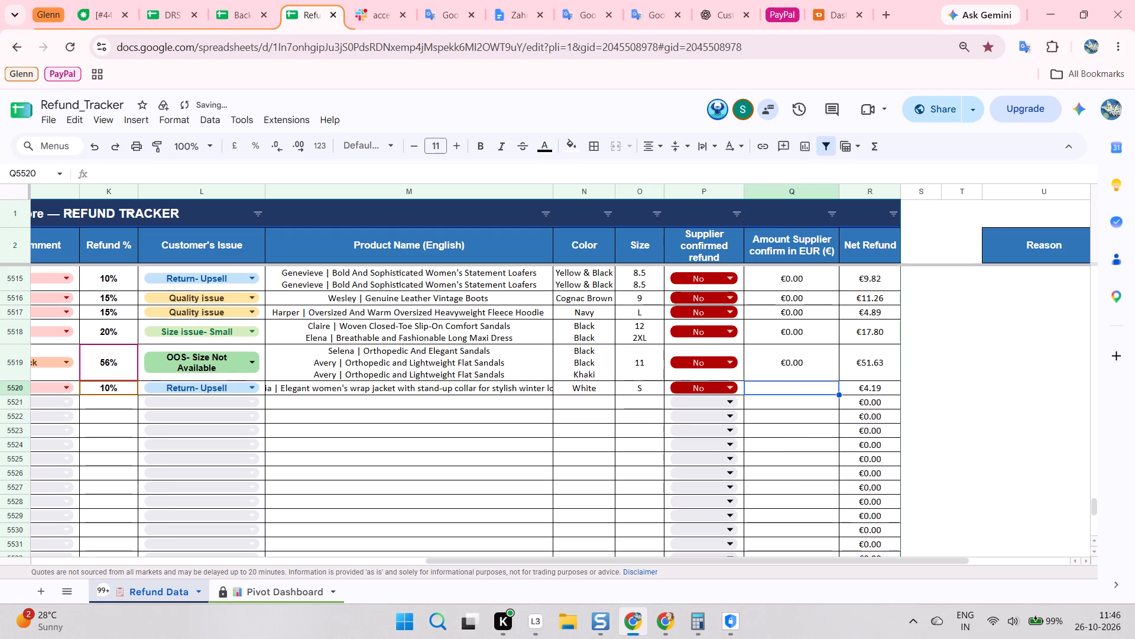
pyautogui.hotkey('ctrl', 'd')
pyautogui.click(799, 418)
pyautogui.hscroll(3, 787, 418)
pyautogui.hscroll(1, 664, 414)
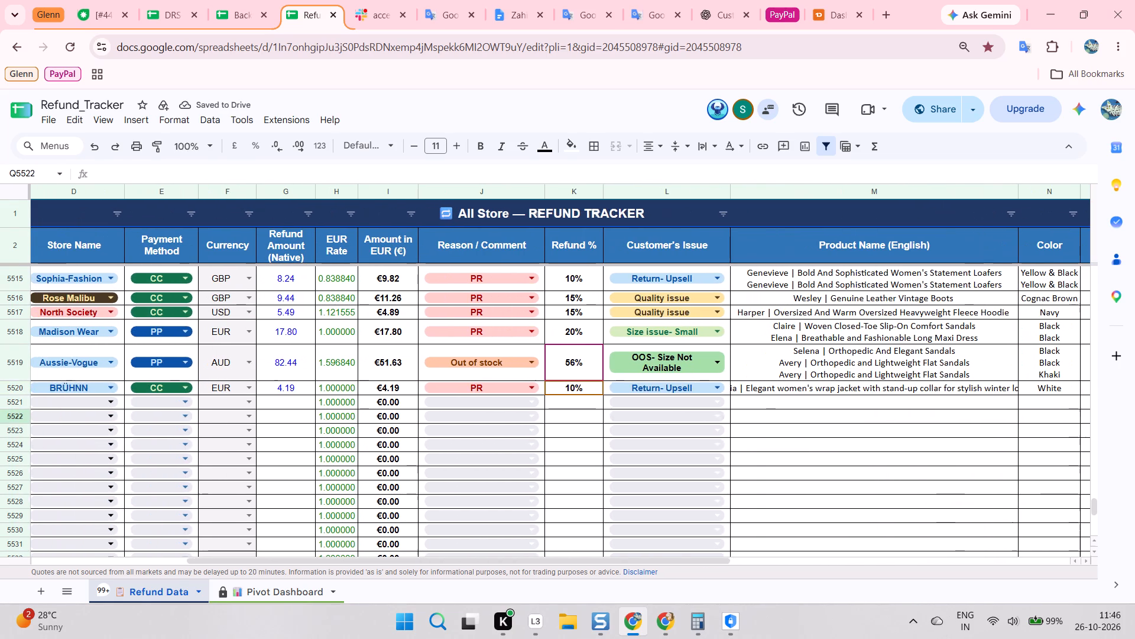
pyautogui.hscroll(1, 593, 393)
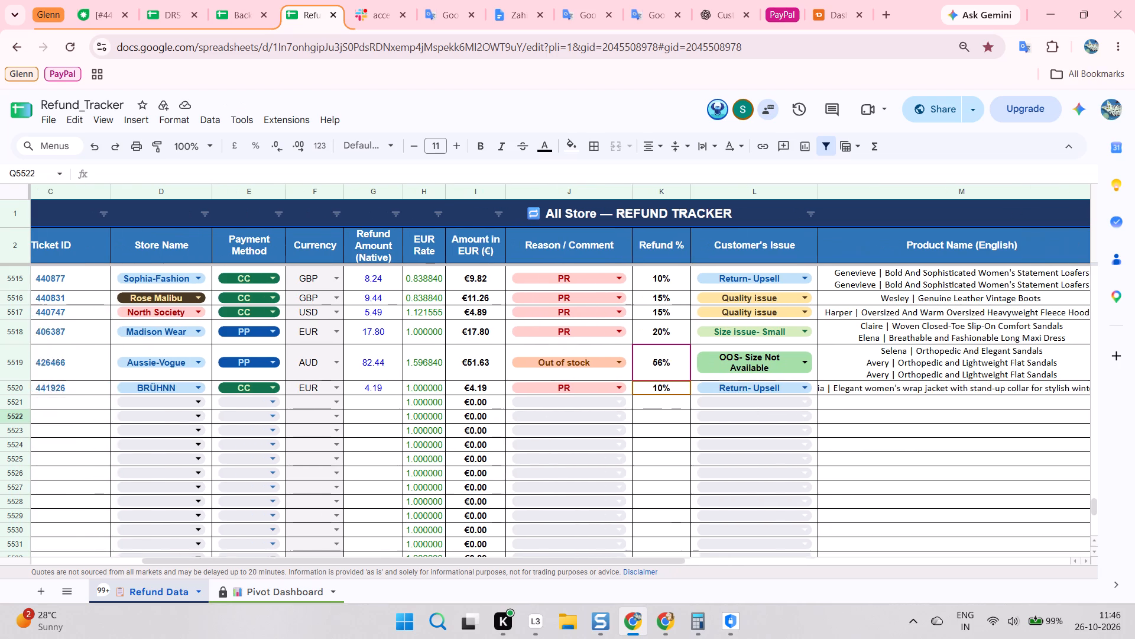
pyautogui.hscroll(5, 588, 396)
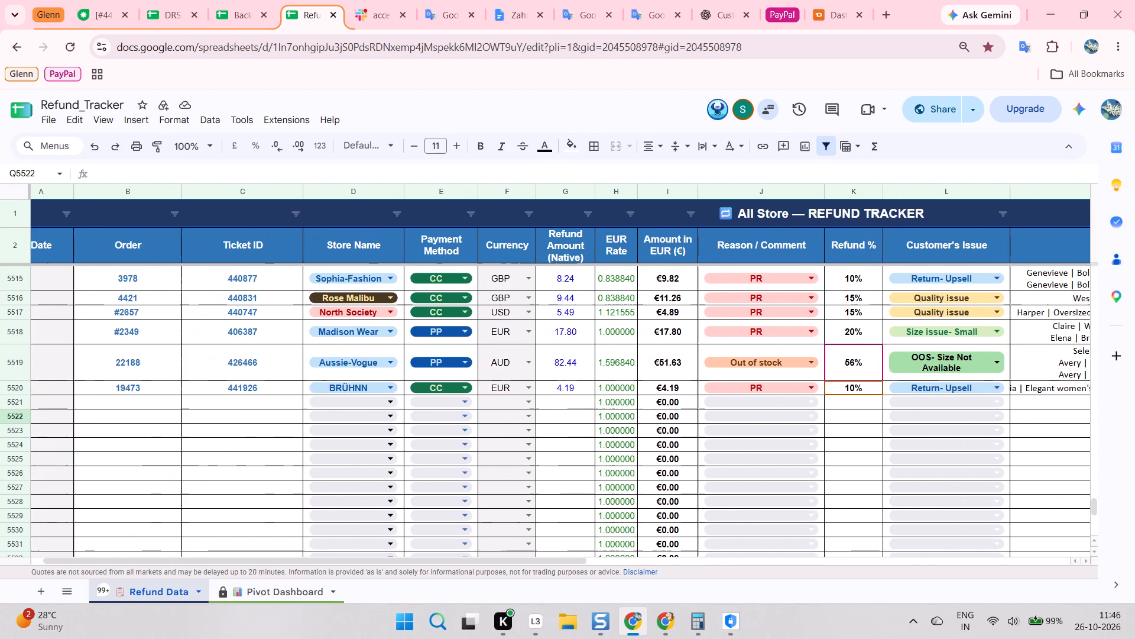
pyautogui.hscroll(1, 586, 412)
pyautogui.click(88, 0)
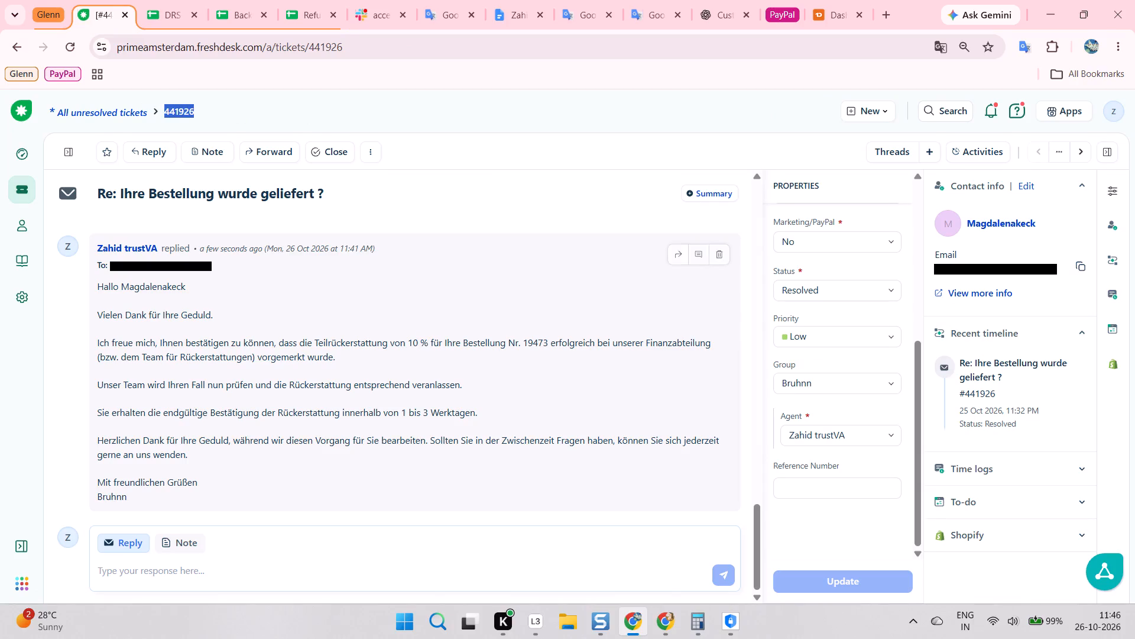
pyautogui.moveTo(423, 347); pyautogui.dragTo(429, 347)
pyautogui.scroll(-2, 740, 329)
pyautogui.scroll(-3, 243, 184)
pyautogui.doubleClick(170, 115)
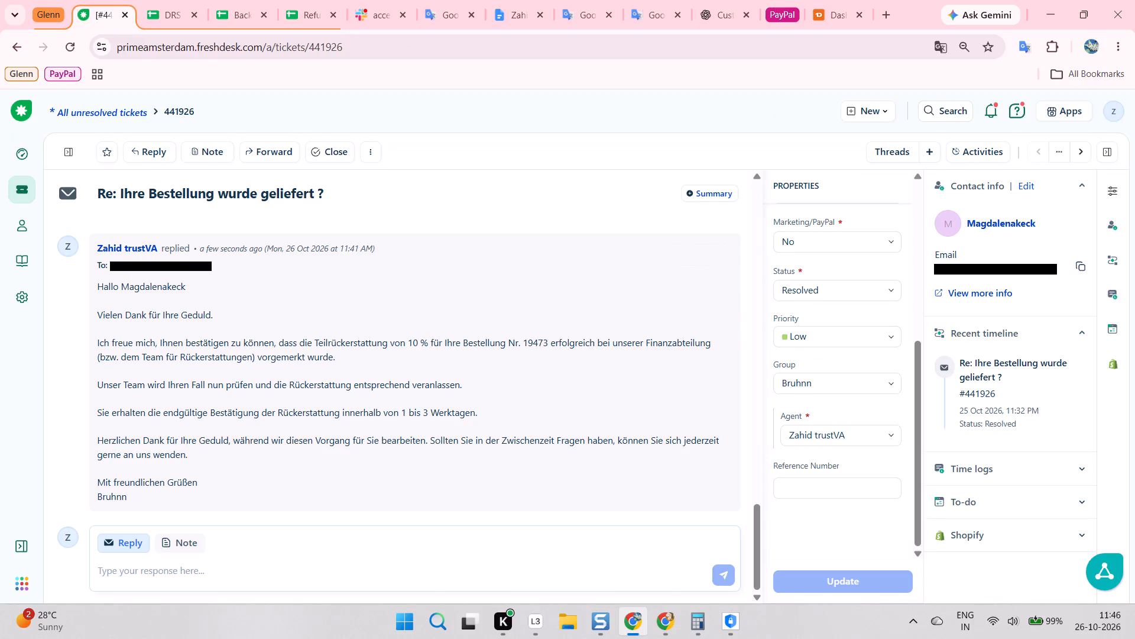
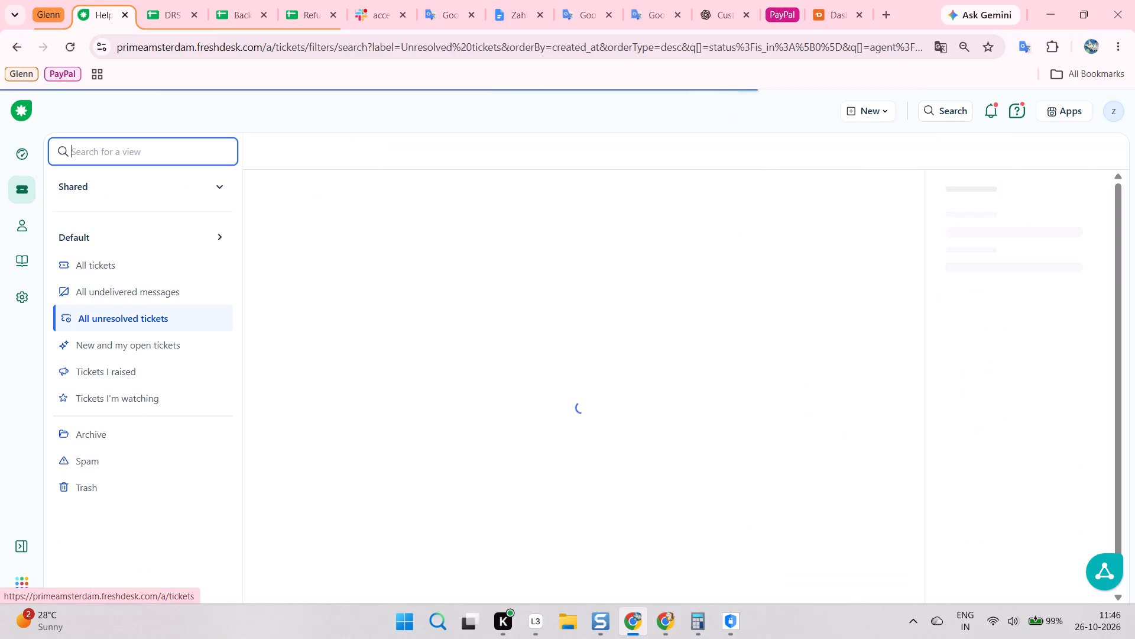
# Open the "Cancel order" ticket 442069 from the unresolved tickets and read the customer's cancellation request.
pyautogui.scroll(1, 228, 262)
pyautogui.scroll(1, 294, 265)
pyautogui.click(360, 298)
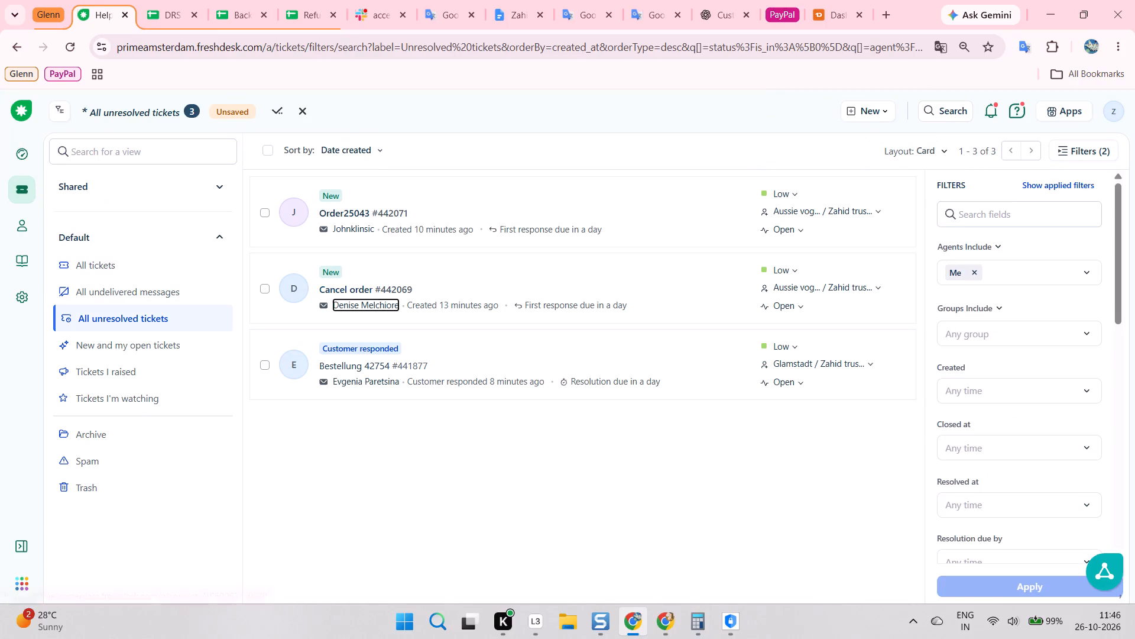
pyautogui.scroll(-3, 306, 315)
pyautogui.click(20, 143)
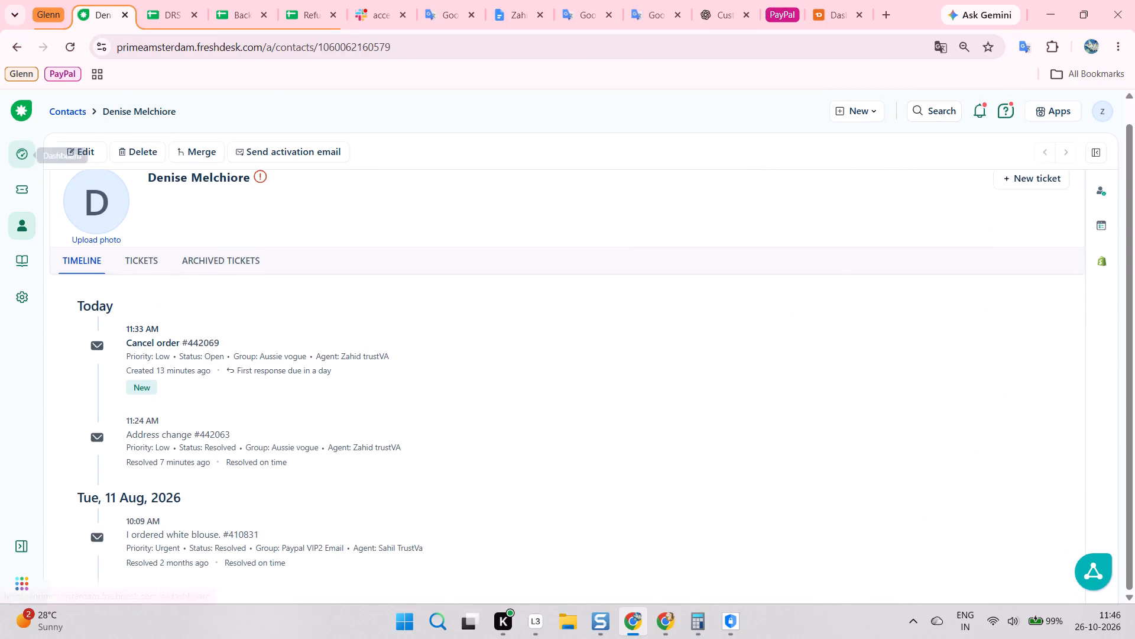
pyautogui.scroll(7, 149, 198)
pyautogui.click(105, 198)
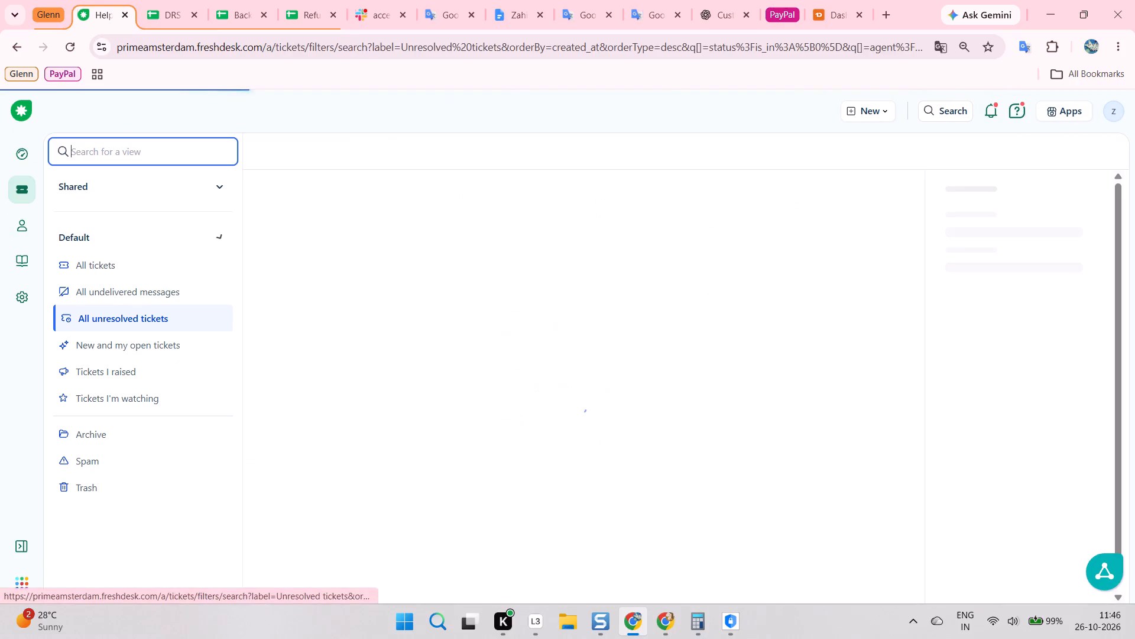
pyautogui.scroll(8, 245, 234)
pyautogui.click(346, 288)
pyautogui.scroll(1, 360, 270)
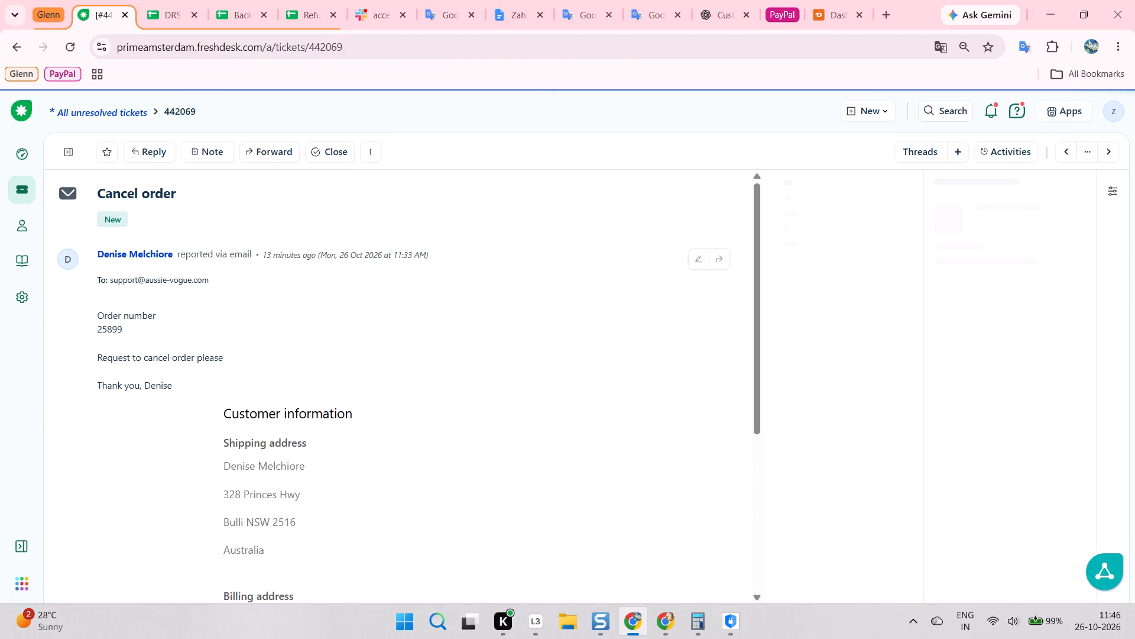
pyautogui.click(369, 315)
pyautogui.scroll(-12, 372, 317)
pyautogui.scroll(4, 387, 335)
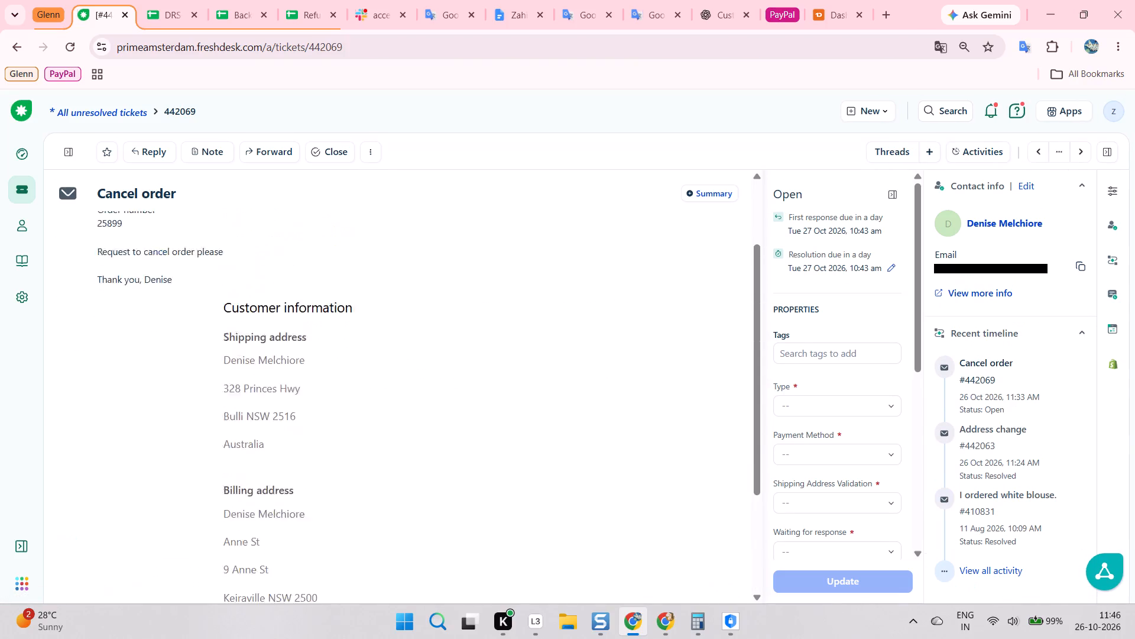
pyautogui.scroll(2, 387, 335)
pyautogui.scroll(-1, 387, 335)
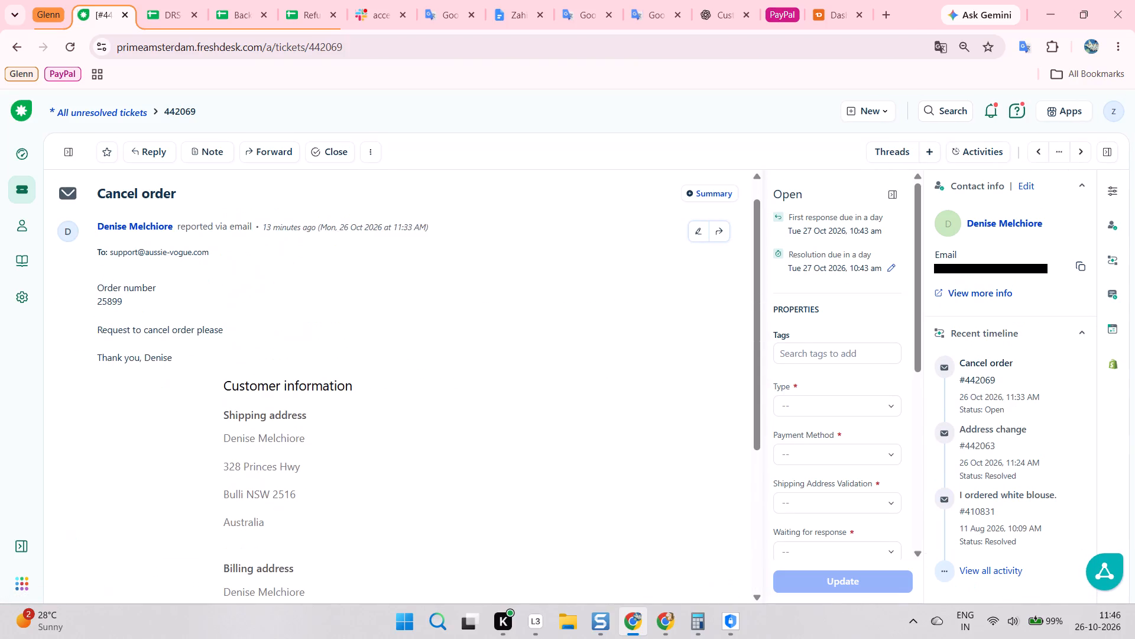
pyautogui.scroll(-1, 387, 335)
pyautogui.click(1080, 267)
pyautogui.click(496, 320)
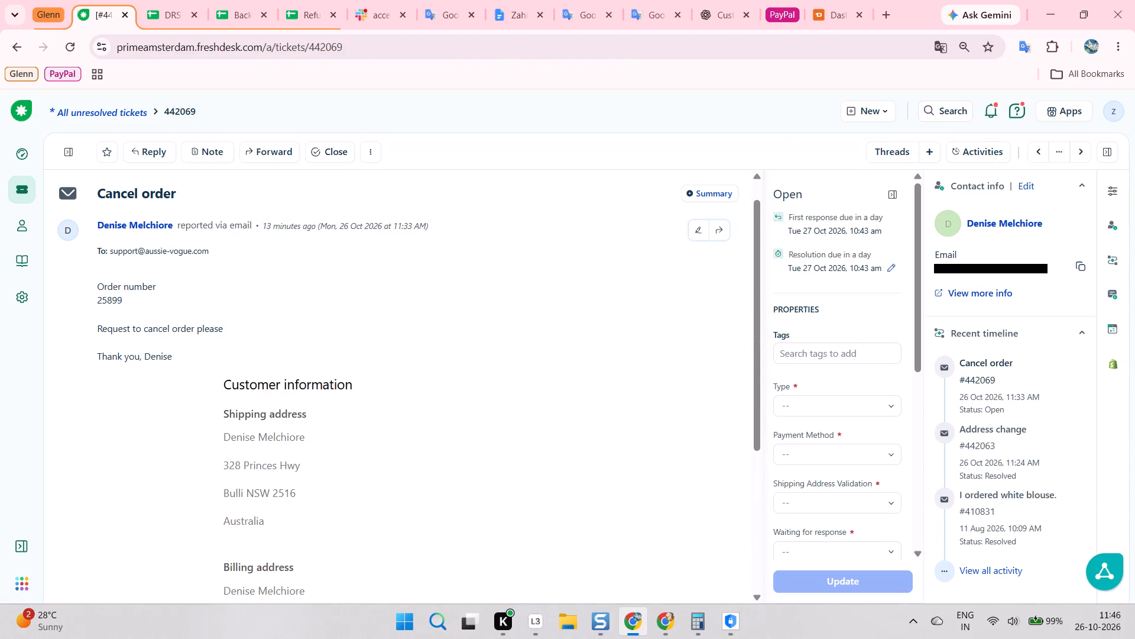
pyautogui.hotkey('alt', 'Tab')
pyautogui.click(232, 0)
pyautogui.click(335, 0)
pyautogui.scroll(2, 38, 188)
pyautogui.click(21, 116)
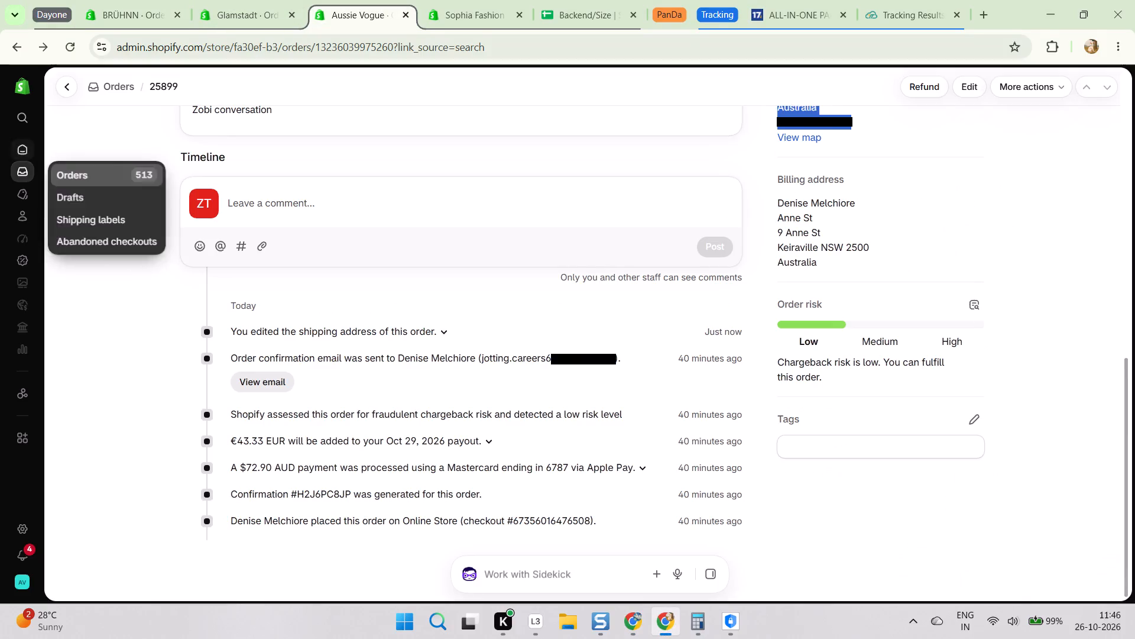
pyautogui.hotkey('ctrl', 'v')
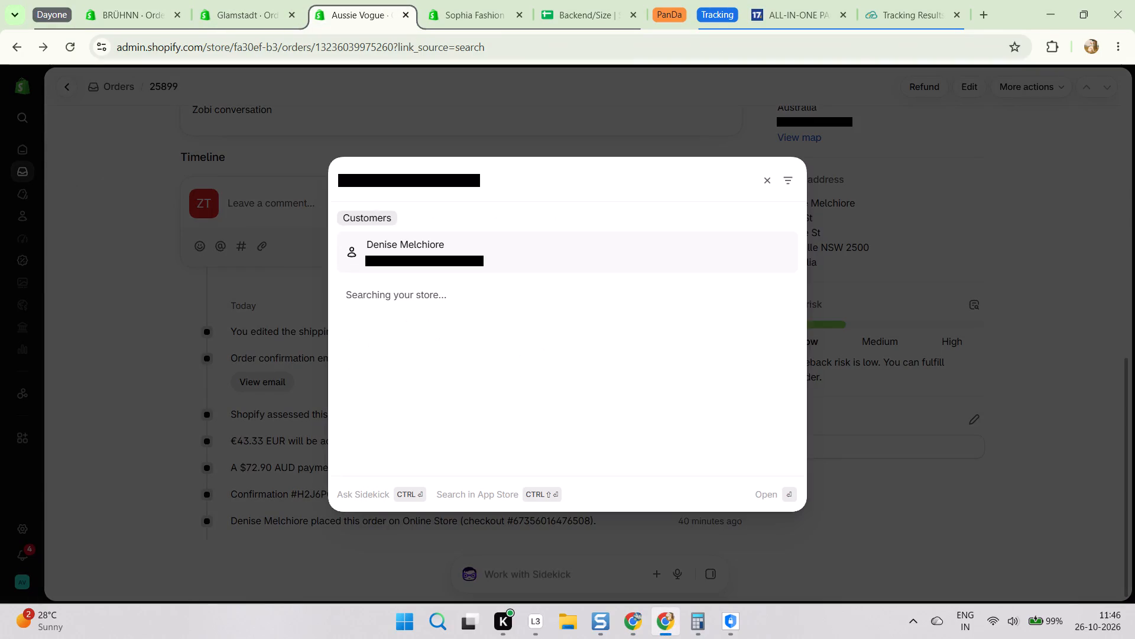
pyautogui.click(375, 285)
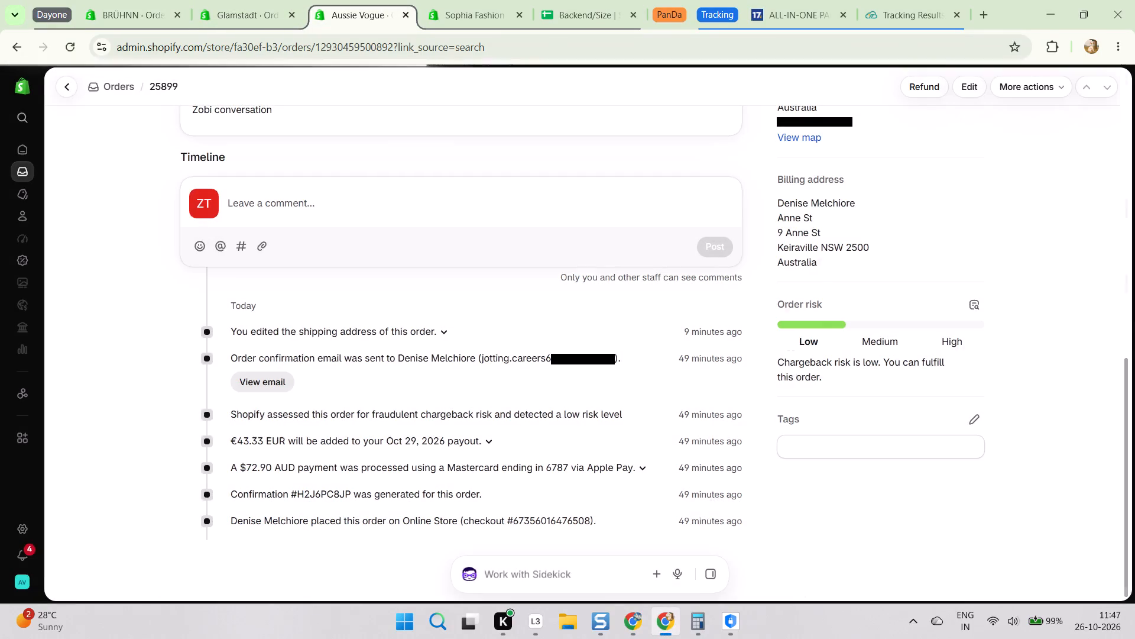
pyautogui.scroll(3, 374, 282)
# Find the requester's email on the page of order 19781 to check the customer match.
pyautogui.click(442, 206)
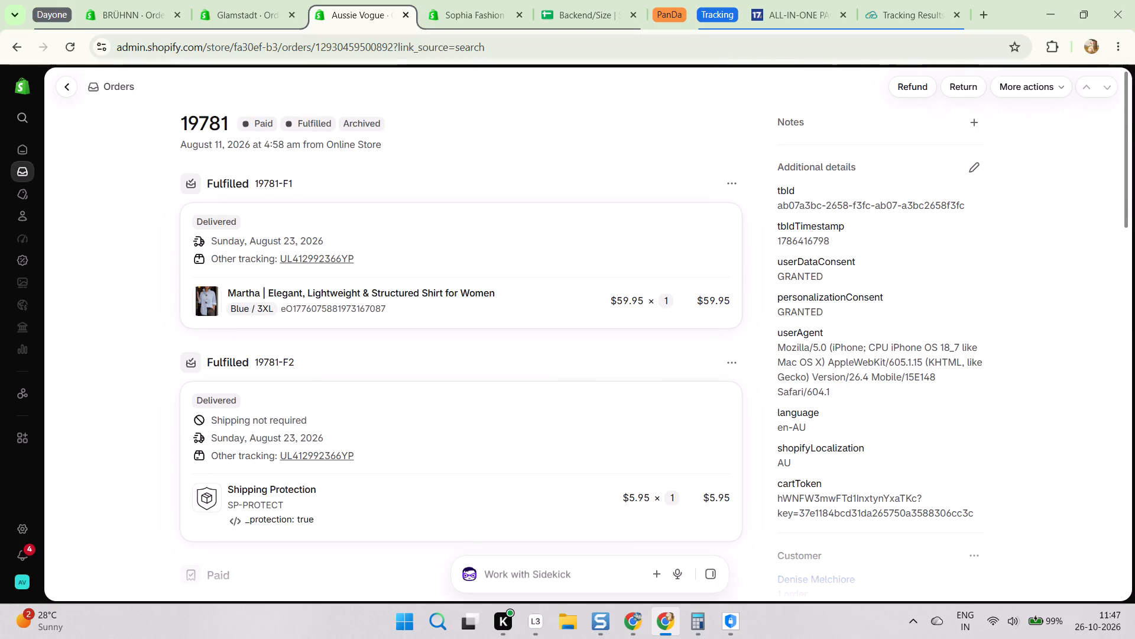
pyautogui.hotkey('ctrl', 'f')
pyautogui.hotkey('ctrl', 'v')
pyautogui.scroll(6, 639, 183)
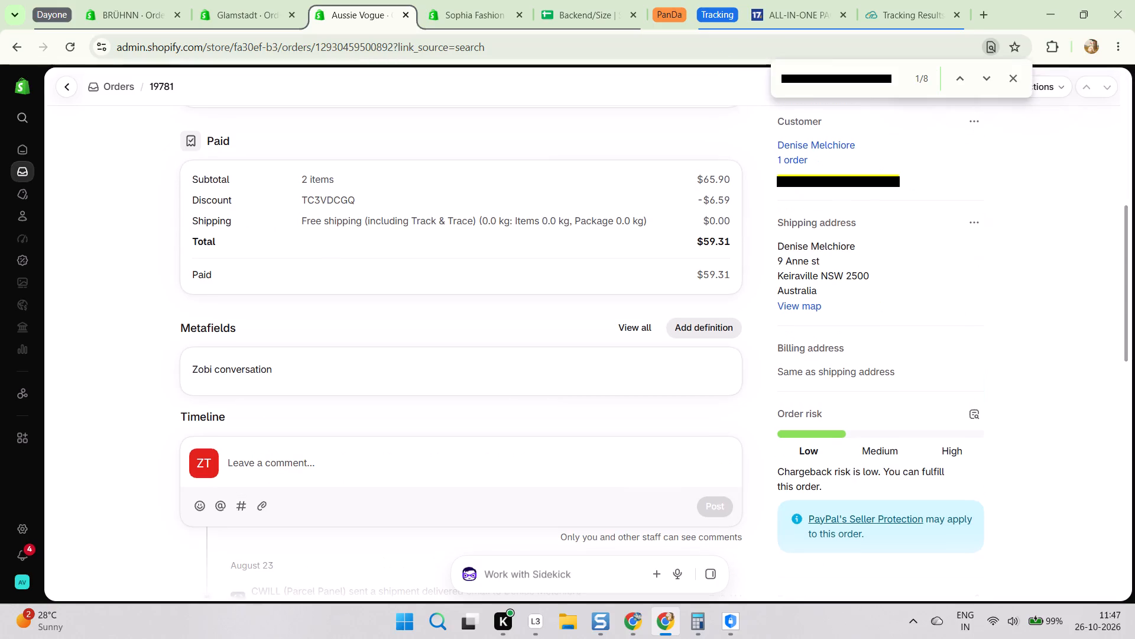
pyautogui.click(1015, 76)
pyautogui.hotkey('alt', 'Tab')
pyautogui.scroll(2, 345, 331)
pyautogui.scroll(-1, 339, 361)
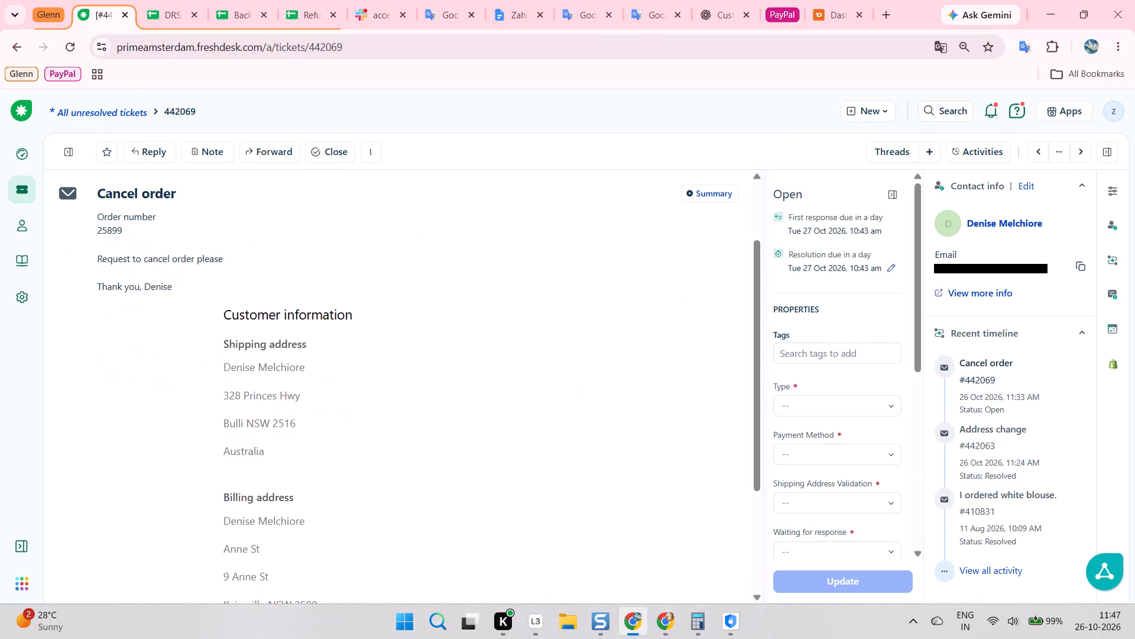
pyautogui.scroll(1, 214, 336)
pyautogui.doubleClick(108, 334)
pyautogui.hotkey('ctrl', 'c')
pyautogui.hotkey('ctrl', 'c')
pyautogui.hotkey('alt', 'Tab')
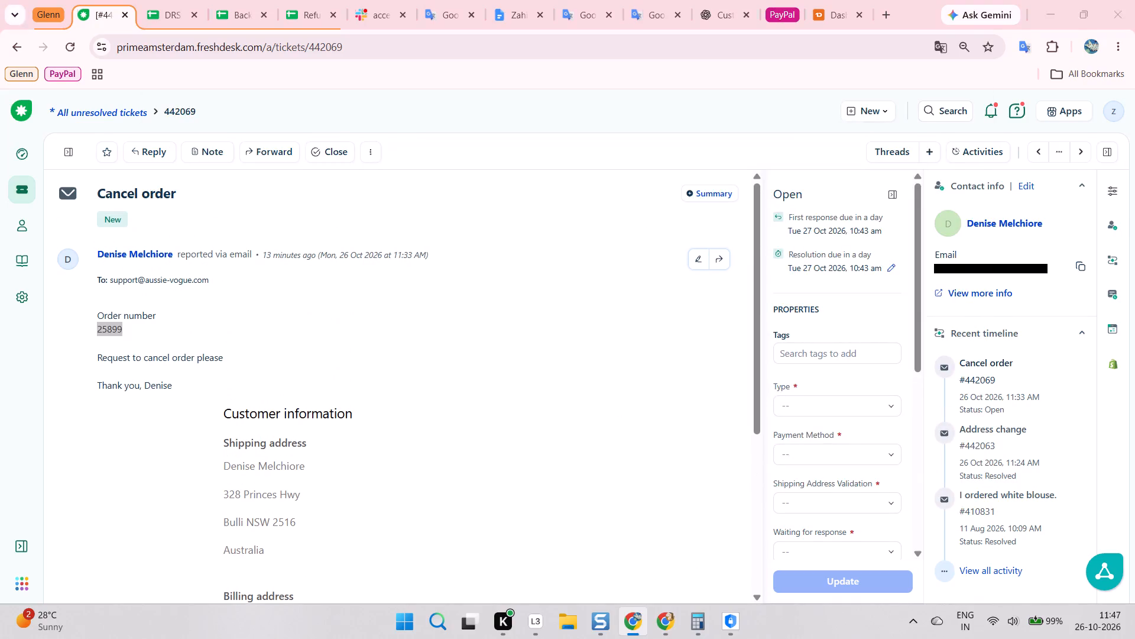
pyautogui.scroll(1, 368, 100)
pyautogui.scroll(3, 88, 171)
pyautogui.click(11, 119)
pyautogui.hotkey('ctrl', 'v')
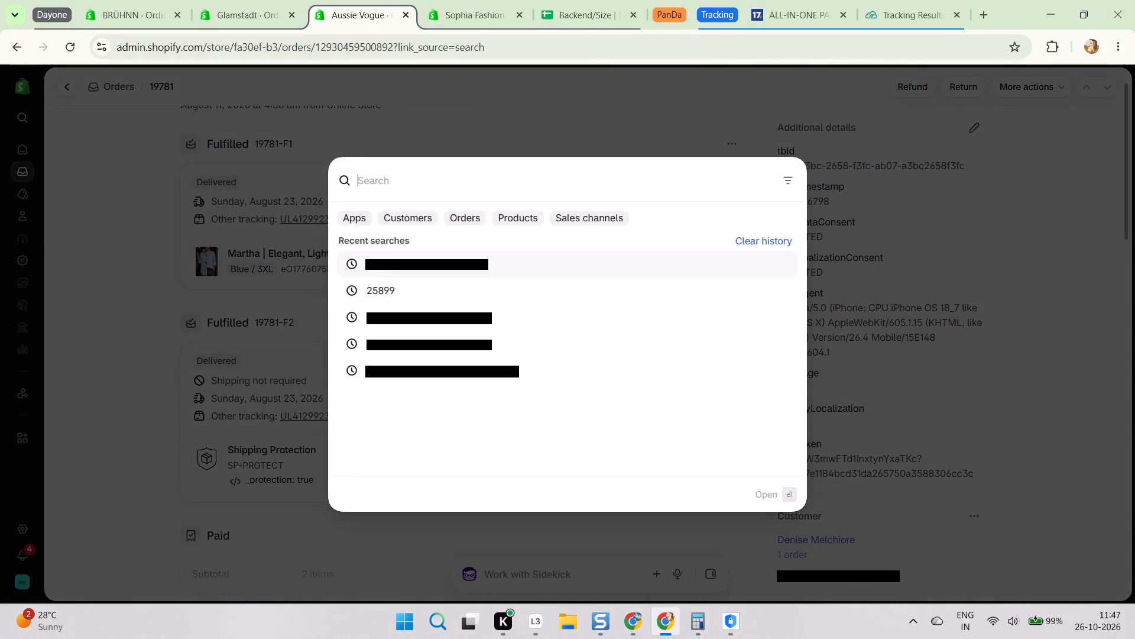
pyautogui.click(384, 238)
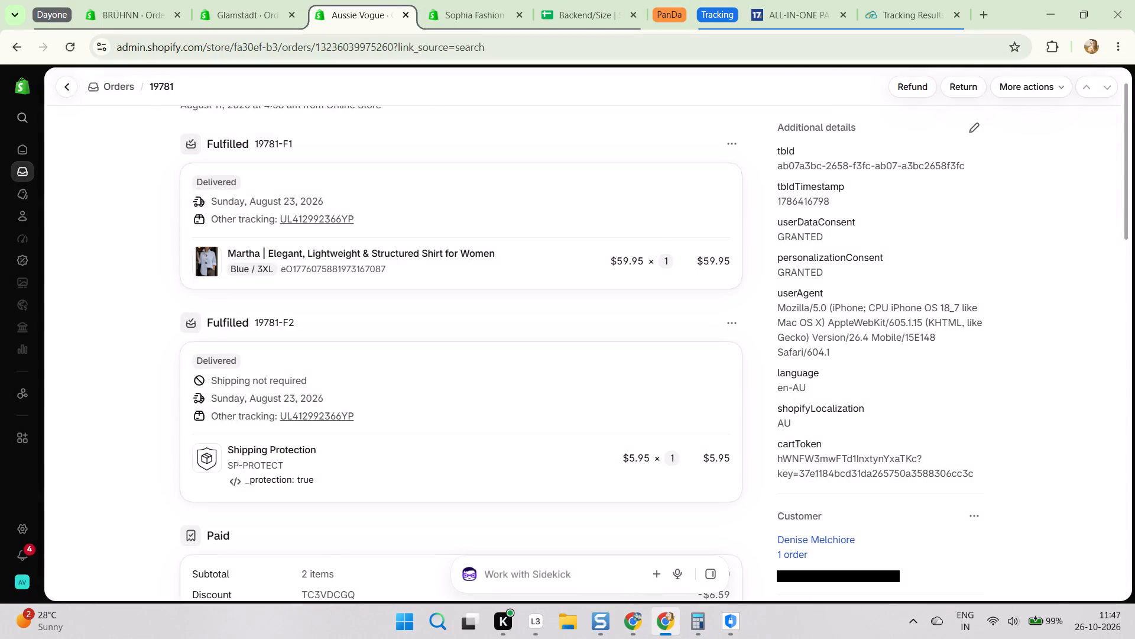
pyautogui.click(453, 160)
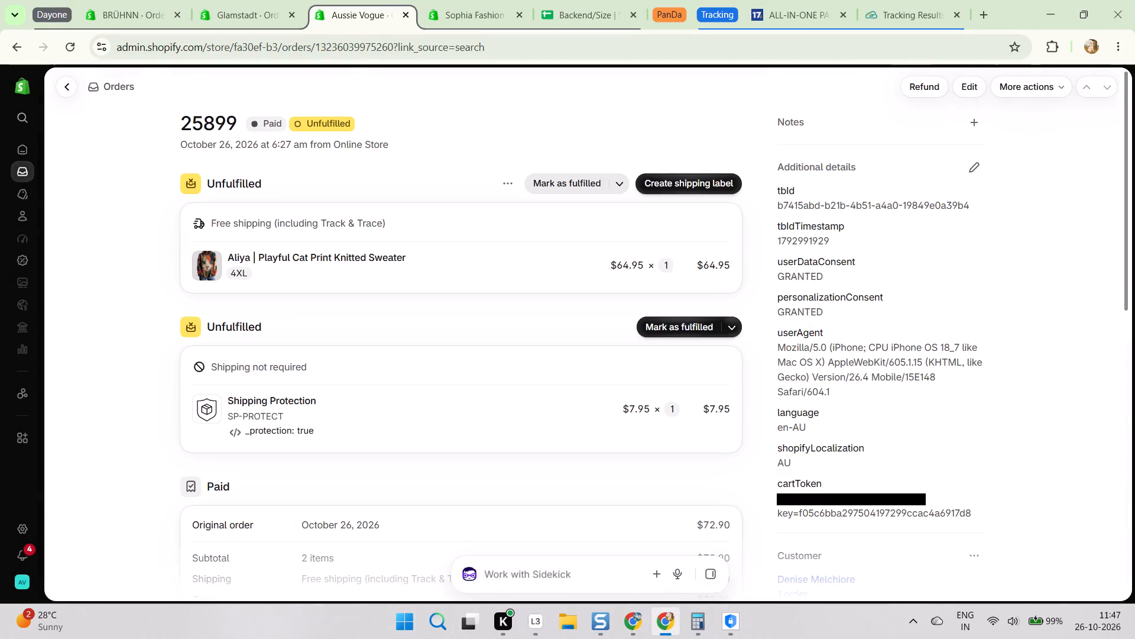
pyautogui.scroll(-6, 466, 193)
# In the Zahid temp. document's CANCEL section, copy the "After order cancellation" message from the apology through the closing thank-you line.
pyautogui.hotkey('alt', 'Tab')
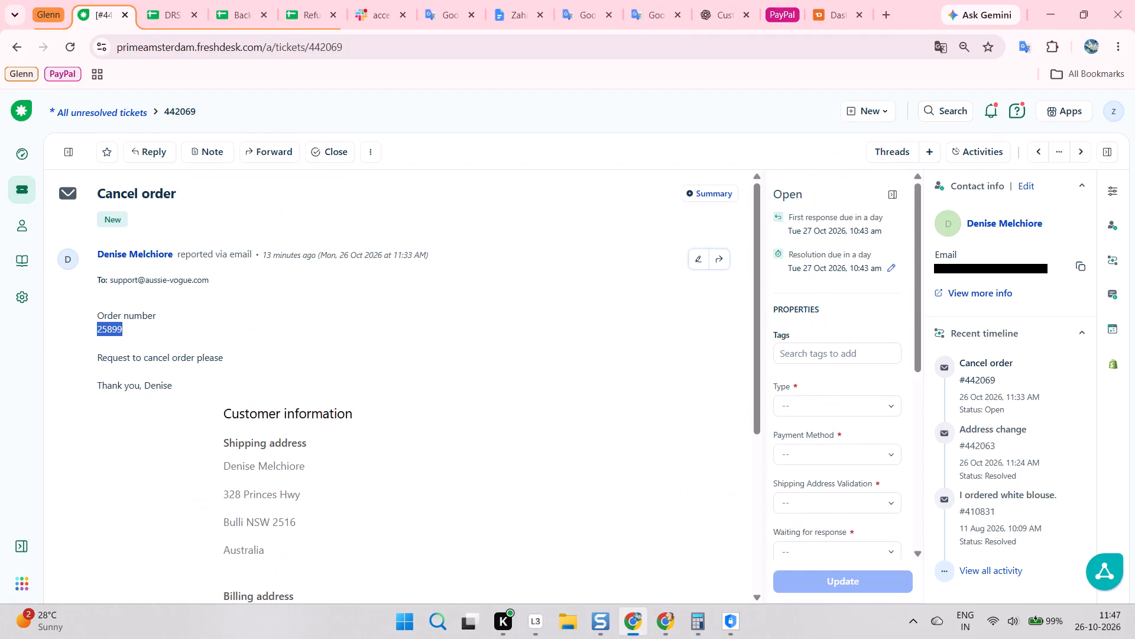
pyautogui.click(504, 0)
pyautogui.click(438, 0)
pyautogui.click(526, 0)
pyautogui.scroll(3, 143, 304)
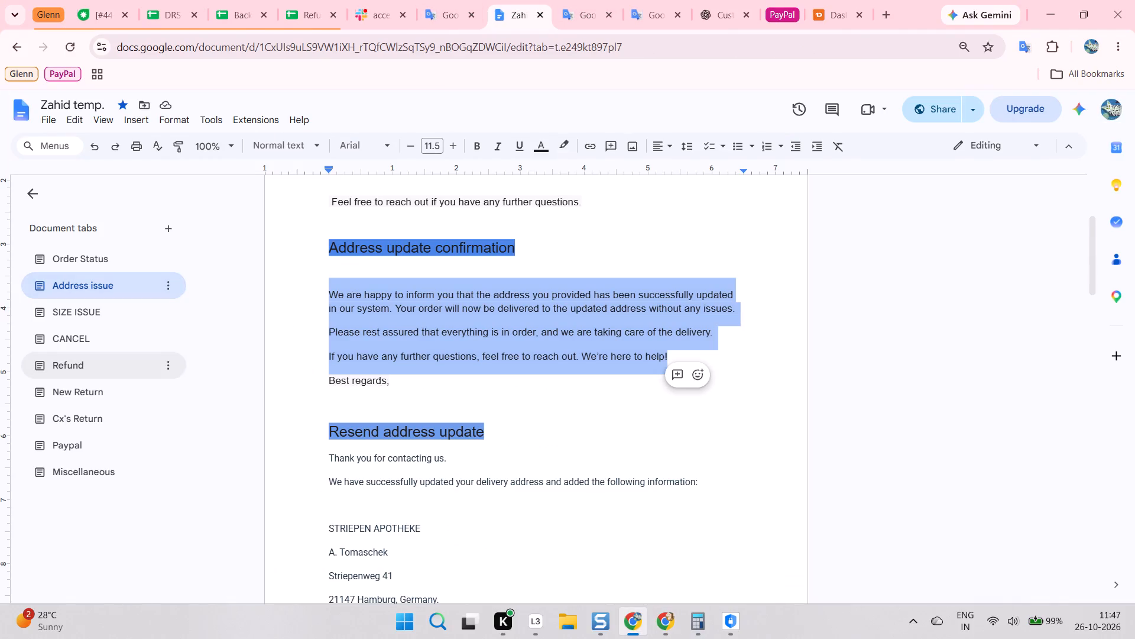
pyautogui.click(91, 344)
pyautogui.scroll(12, 432, 330)
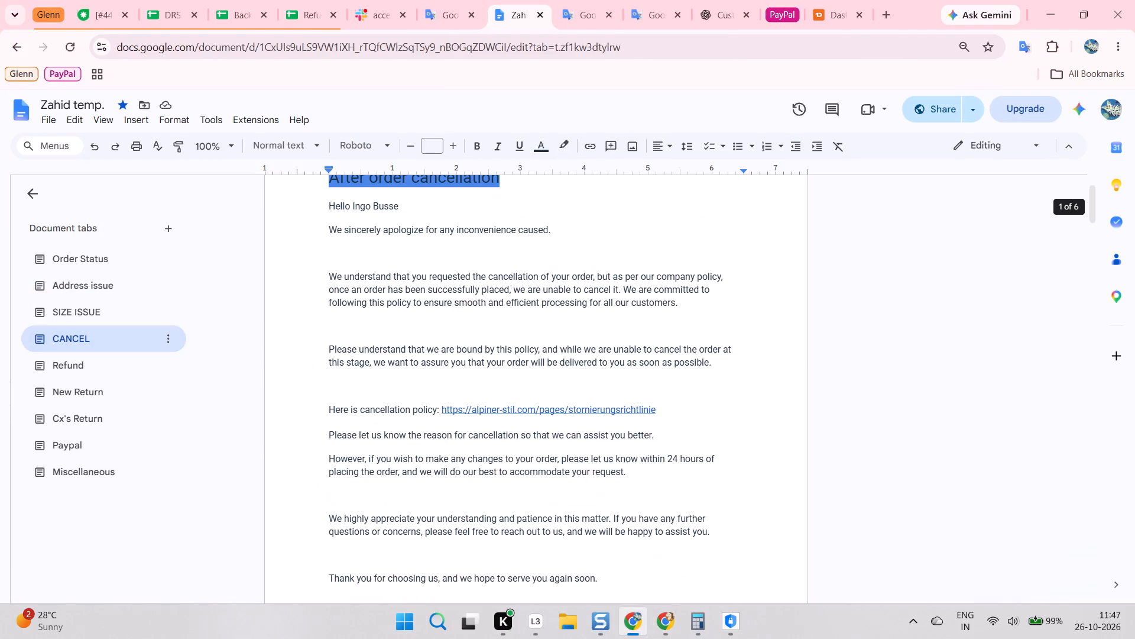
pyautogui.scroll(6, 389, 302)
pyautogui.moveTo(316, 315); pyautogui.dragTo(604, 359)
pyautogui.scroll(-4, 451, 373)
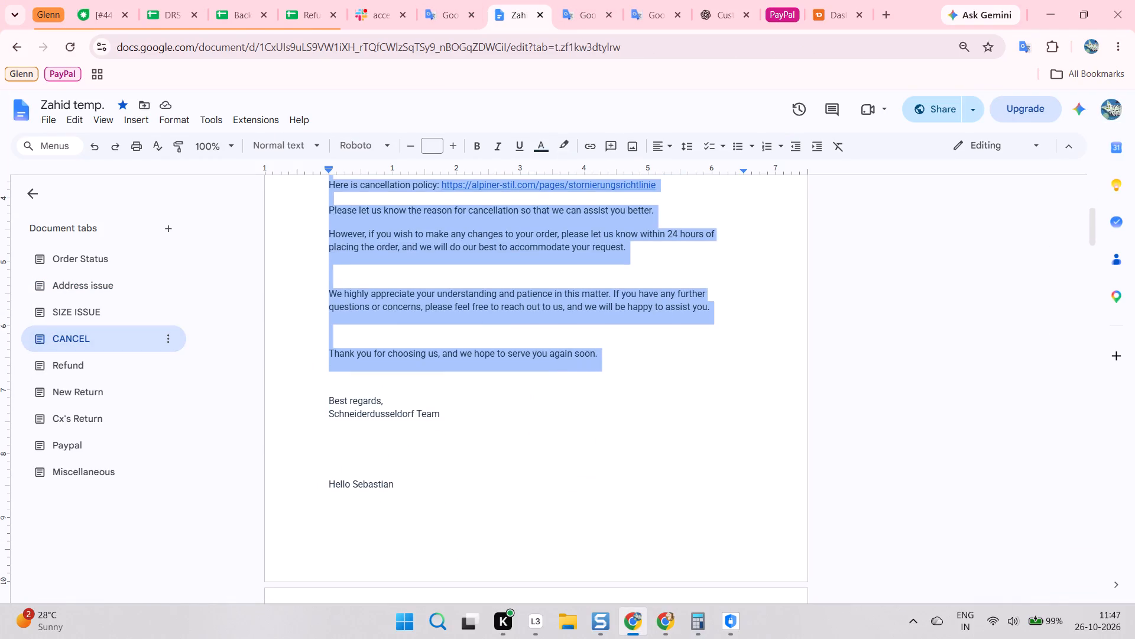
pyautogui.moveTo(604, 359); pyautogui.dragTo(600, 362)
pyautogui.hotkey('ctrl', 'c')
pyautogui.hotkey('ctrl', 'c')
pyautogui.hotkey('ctrl', 'c')
# In Google Translate, replace the old address-update text below "Thank you for contacting us," with the copied cancellation message.
pyautogui.click(643, 0)
pyautogui.scroll(8, 440, 243)
pyautogui.scroll(-4, 231, 365)
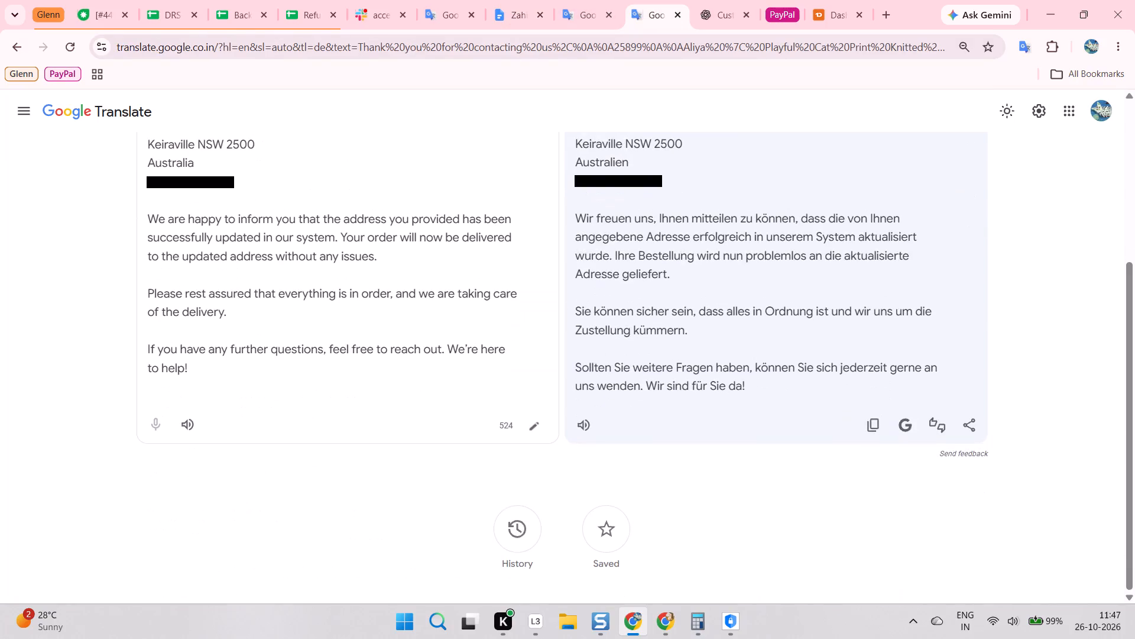
pyautogui.moveTo(205, 368); pyautogui.dragTo(134, 268)
pyautogui.scroll(7, 115, 350)
pyautogui.hotkey('ctrl', 'v')
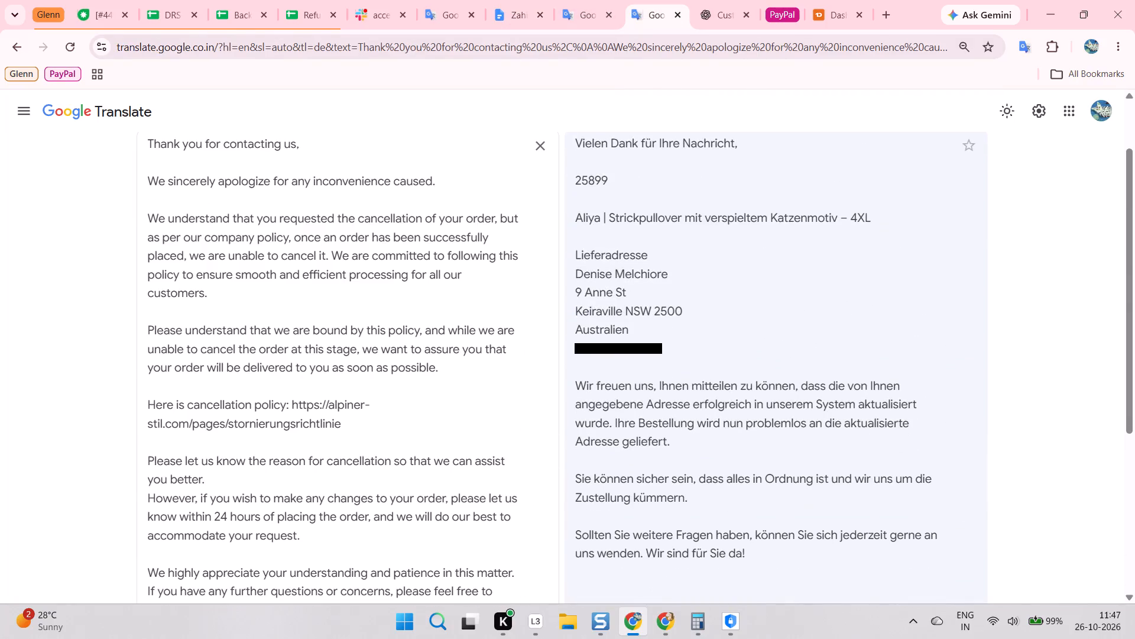
pyautogui.scroll(-4, 196, 310)
pyautogui.press('BackSpace')
pyautogui.scroll(2, 280, 370)
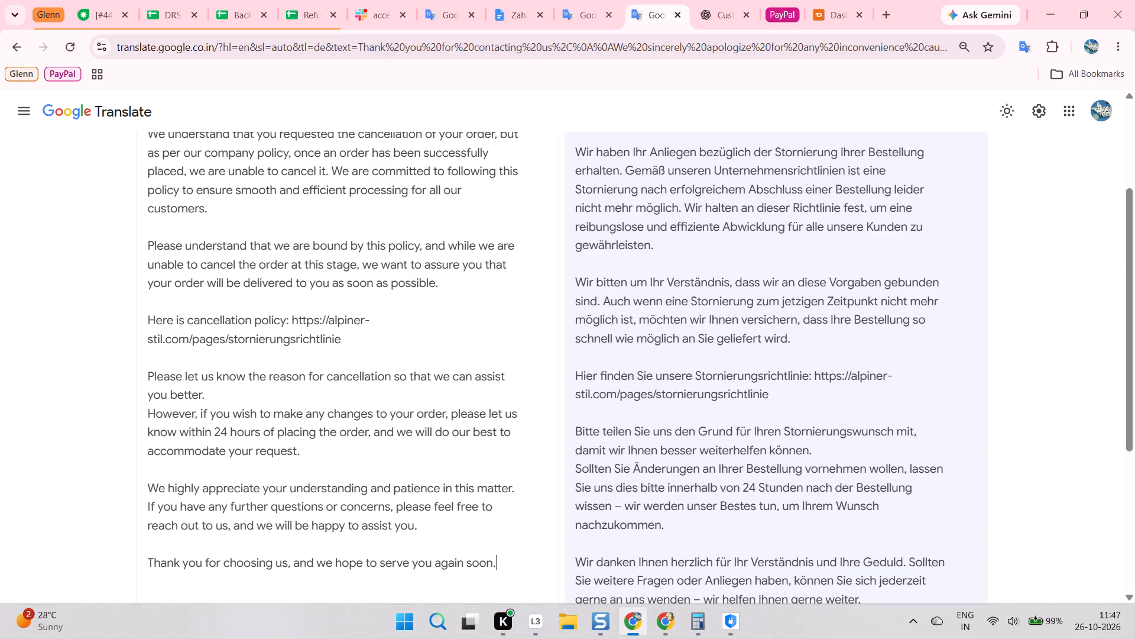
# Insert a blank line before the paragraph starting "However, if you wish to make any changes" and look over the draft.
pyautogui.click(208, 395)
pyautogui.press('Return')
pyautogui.scroll(2, 265, 375)
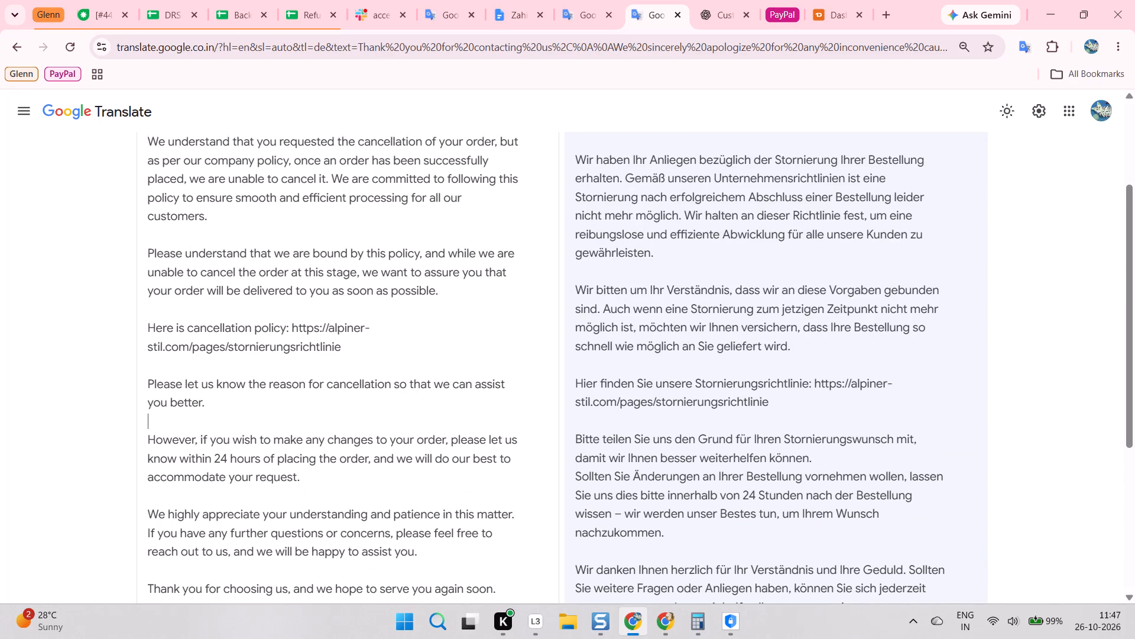
pyautogui.scroll(5, 272, 372)
pyautogui.click(326, 232)
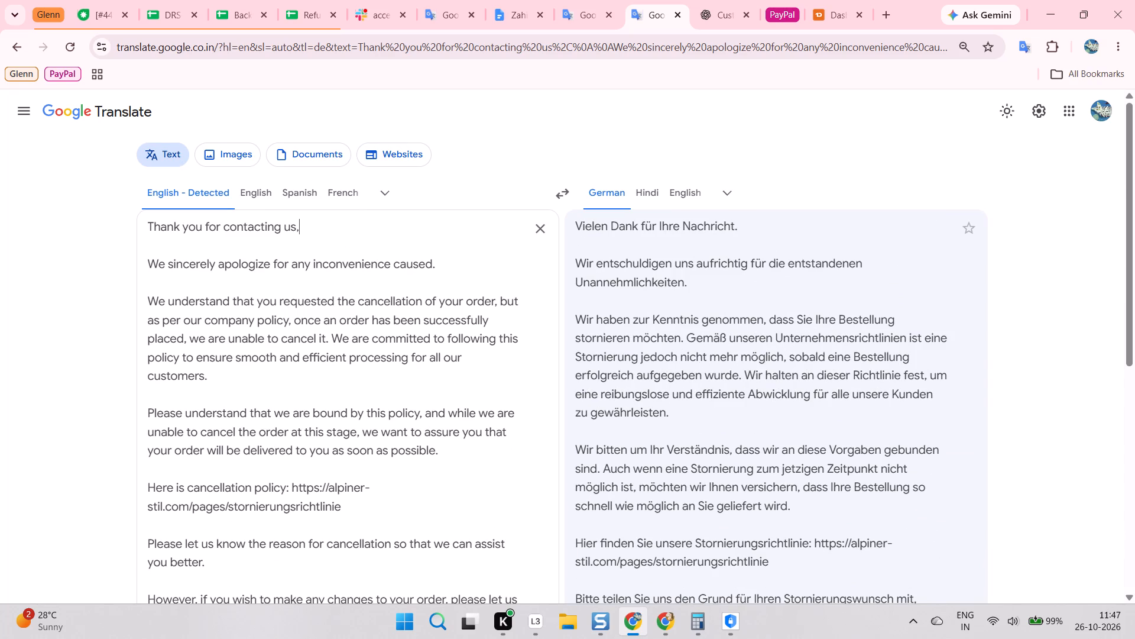
pyautogui.scroll(-2, 327, 346)
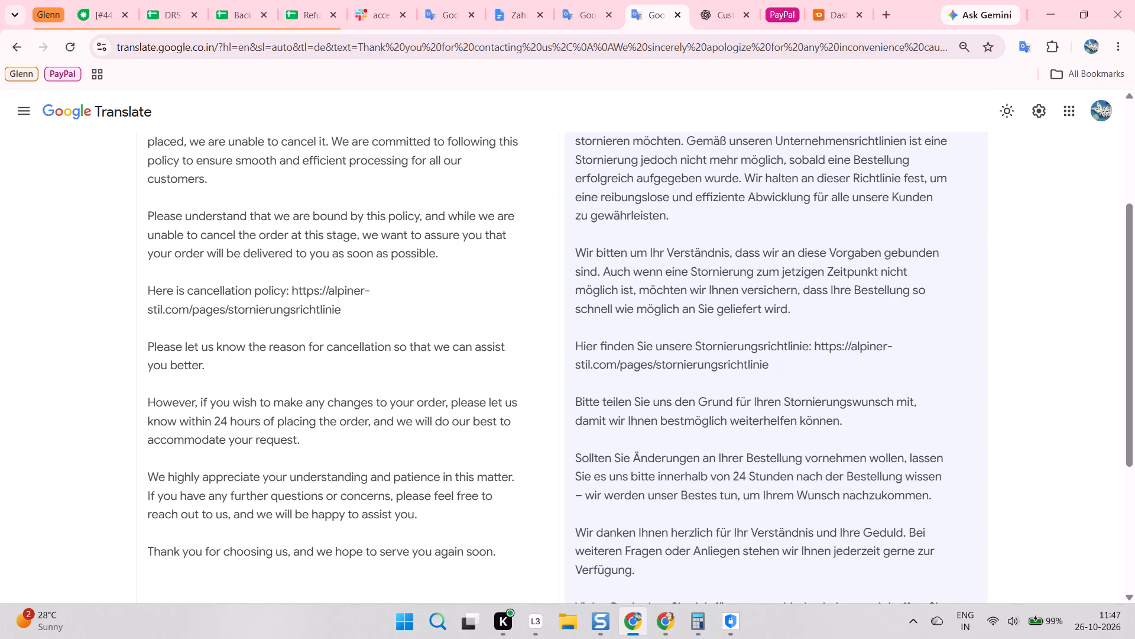
# Open Aussie Vogue's cancellation policy page in a new browser tab and copy its web address.
pyautogui.hotkey('alt', 'Tab')
pyautogui.scroll(13, 387, 249)
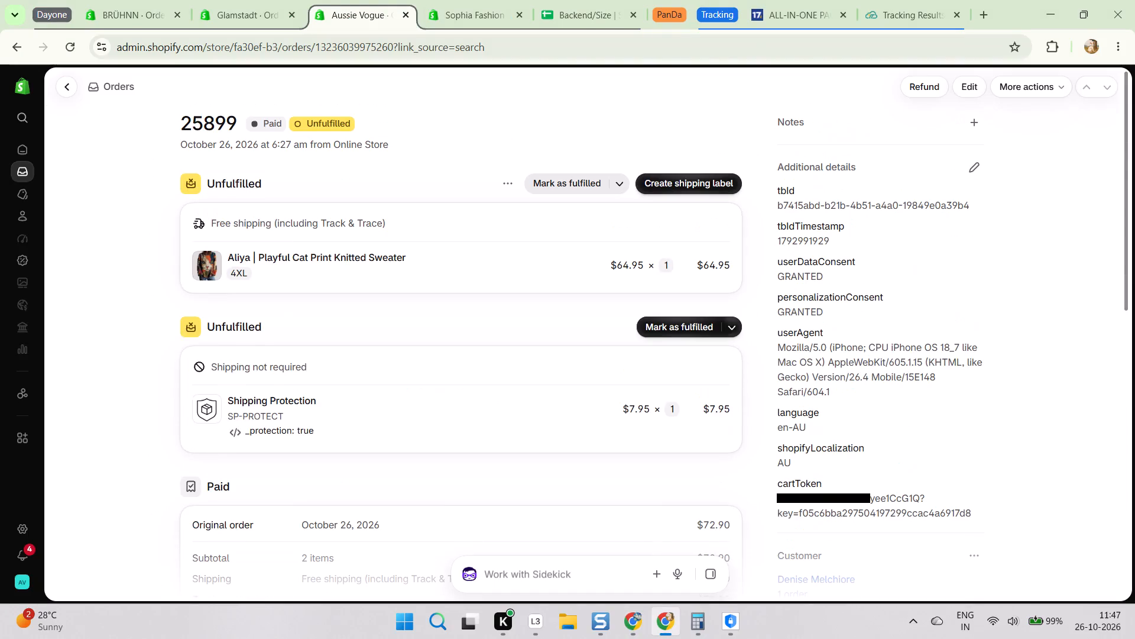
pyautogui.scroll(1, 622, 139)
pyautogui.click(982, 12)
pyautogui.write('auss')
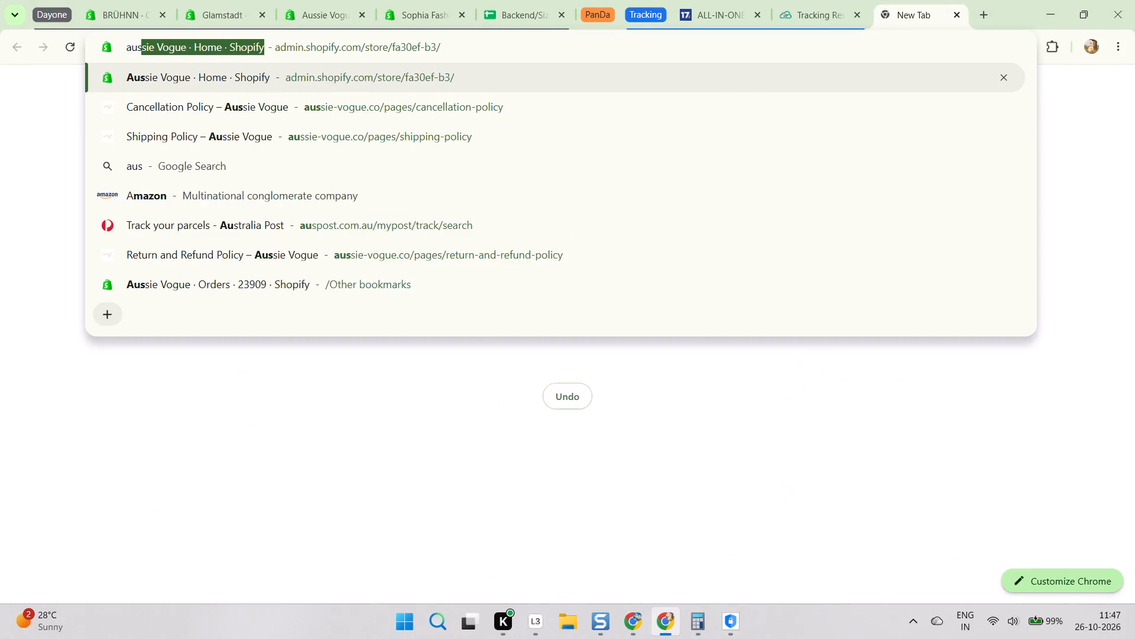
pyautogui.click(313, 105)
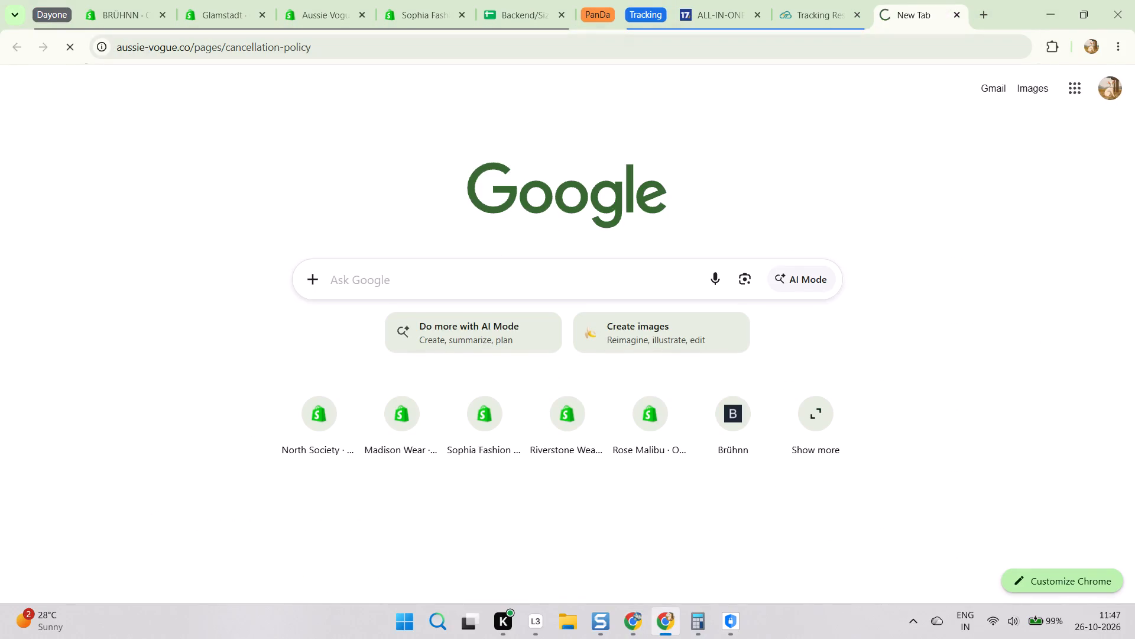
pyautogui.click(353, 44)
pyautogui.hotkey('ctrl', 'c')
pyautogui.hotkey('ctrl', 'c')
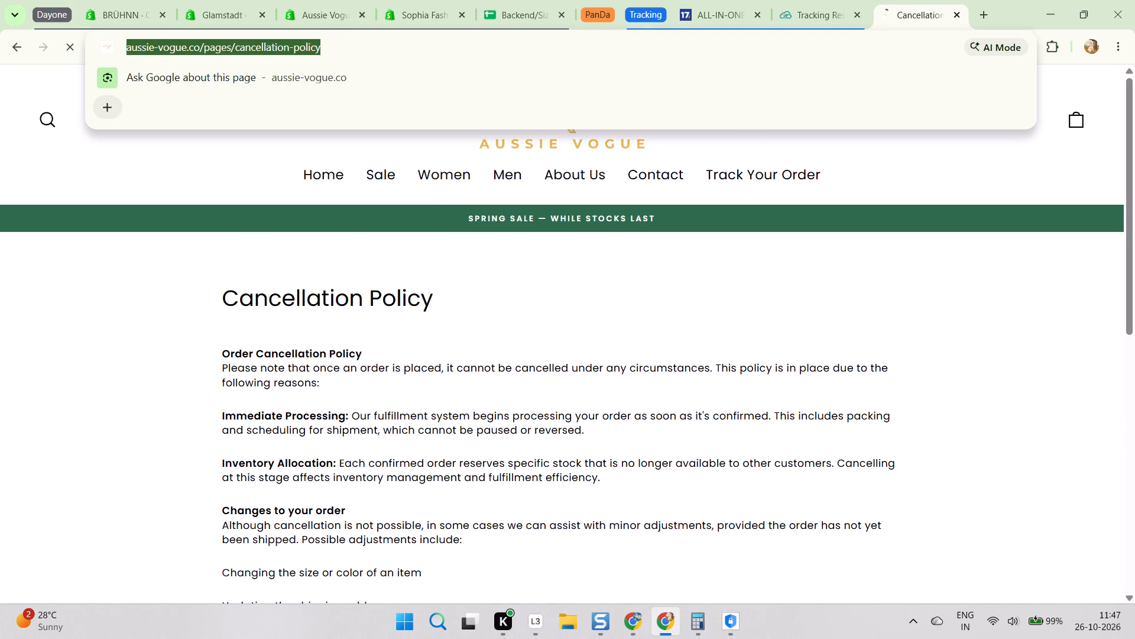
pyautogui.hotkey('alt', 'Tab')
pyautogui.moveTo(293, 295); pyautogui.dragTo(342, 317)
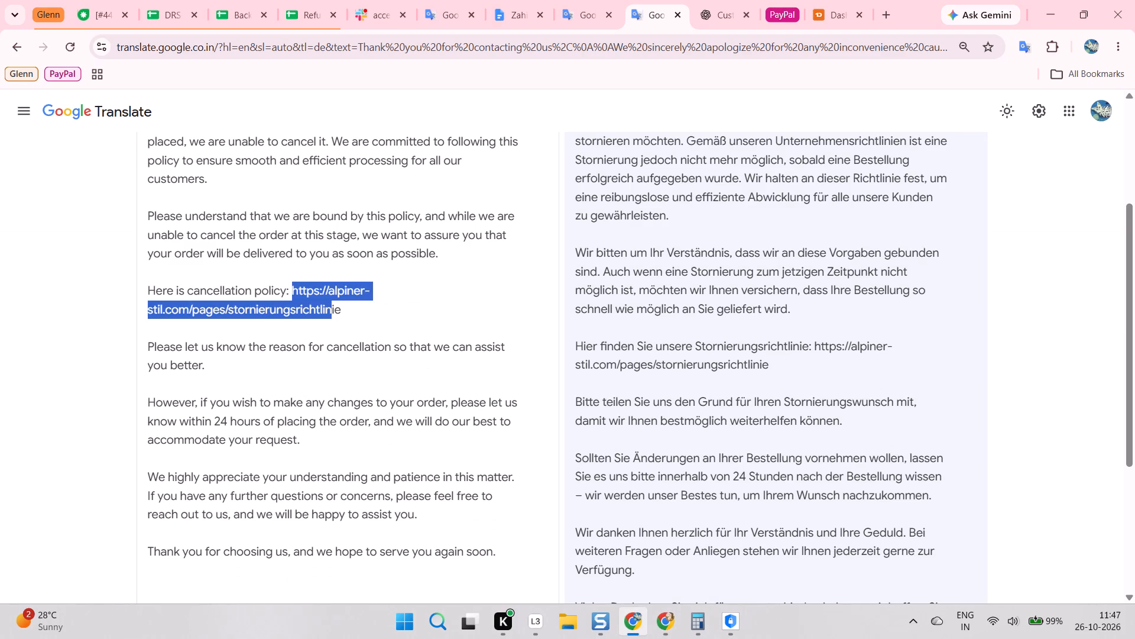
pyautogui.moveTo(342, 317); pyautogui.dragTo(346, 317)
pyautogui.hotkey('ctrl', 'v')
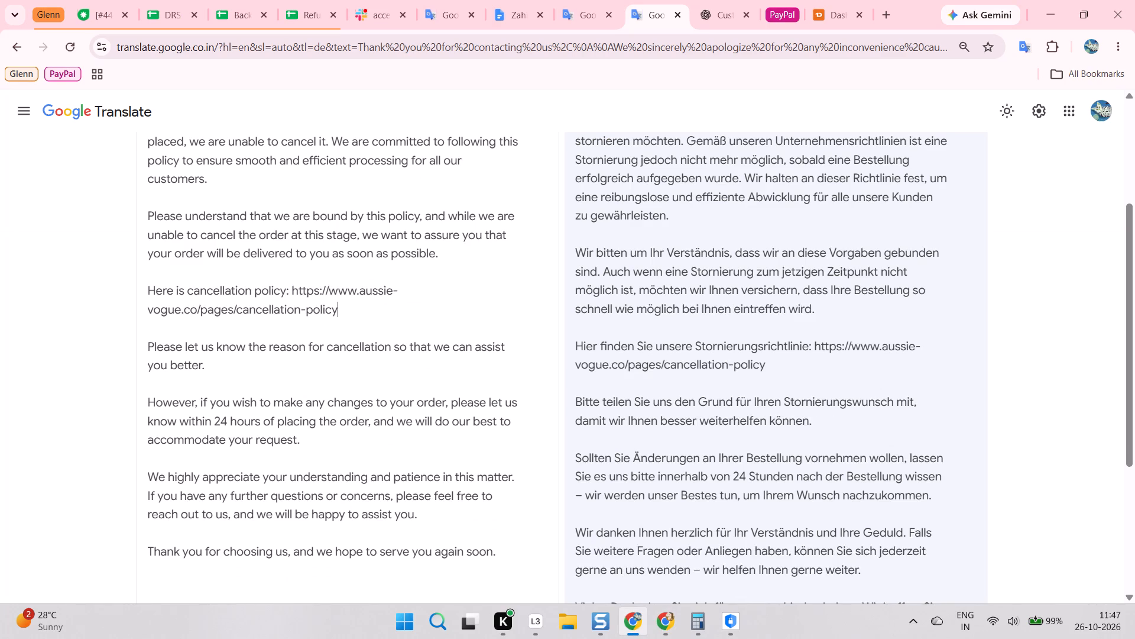
pyautogui.scroll(2, 292, 322)
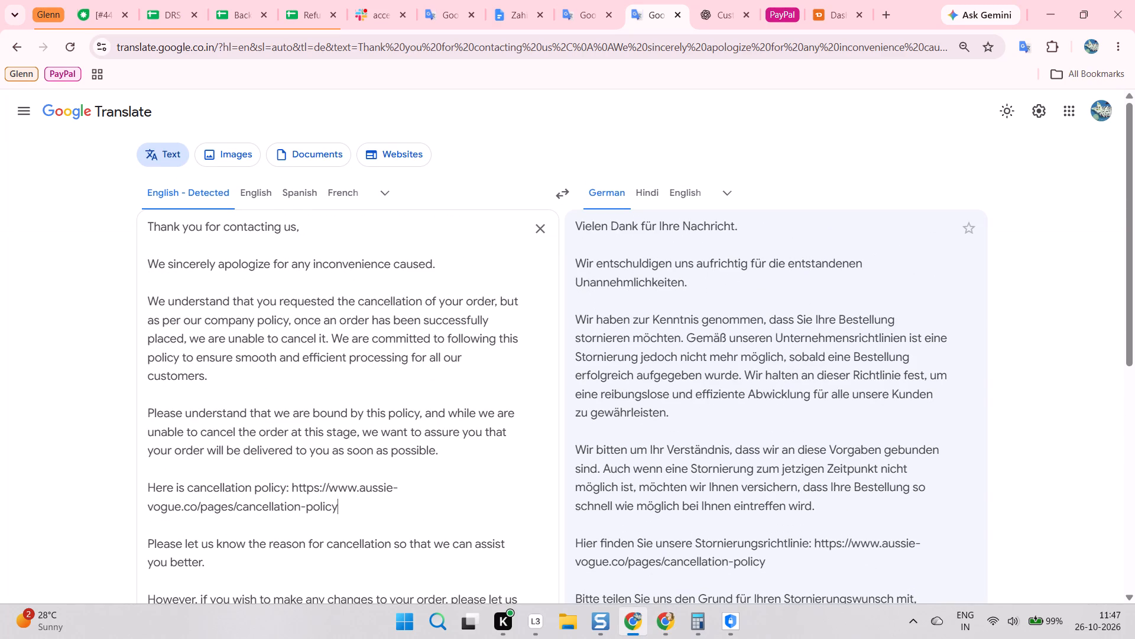
# Copy the whole English cancellation draft from Google Translate and start a reply on Freshdesk ticket 442069.
pyautogui.hotkey('ctrl', 'a')
pyautogui.hotkey('ctrl', 'c')
pyautogui.hotkey('ctrl', 'c')
pyautogui.hotkey('ctrl', 'c')
pyautogui.click(100, 0)
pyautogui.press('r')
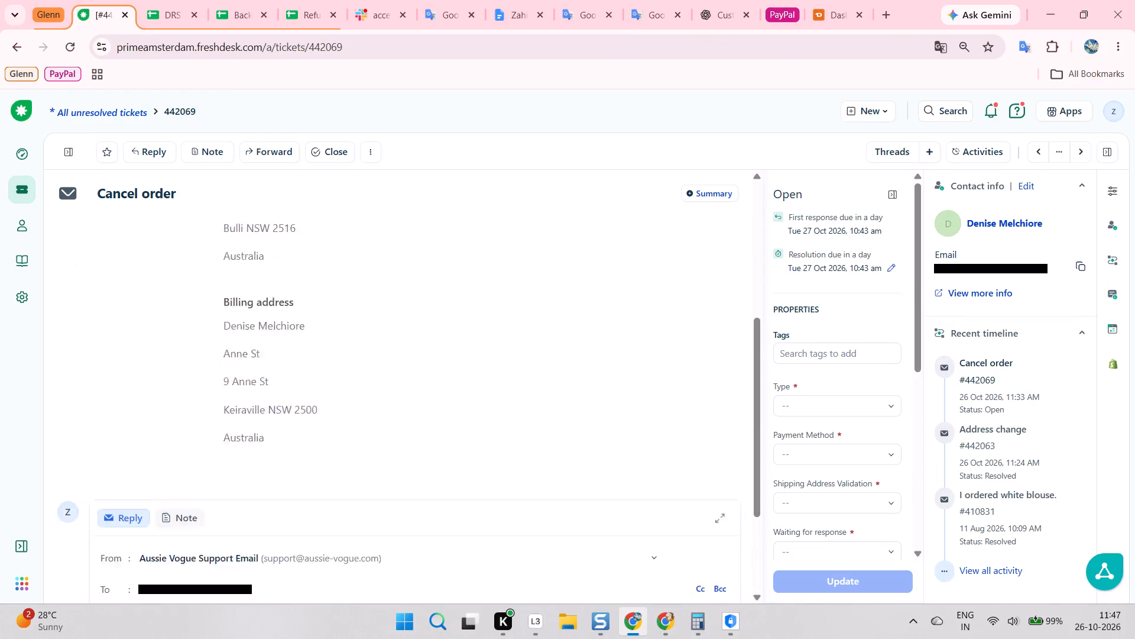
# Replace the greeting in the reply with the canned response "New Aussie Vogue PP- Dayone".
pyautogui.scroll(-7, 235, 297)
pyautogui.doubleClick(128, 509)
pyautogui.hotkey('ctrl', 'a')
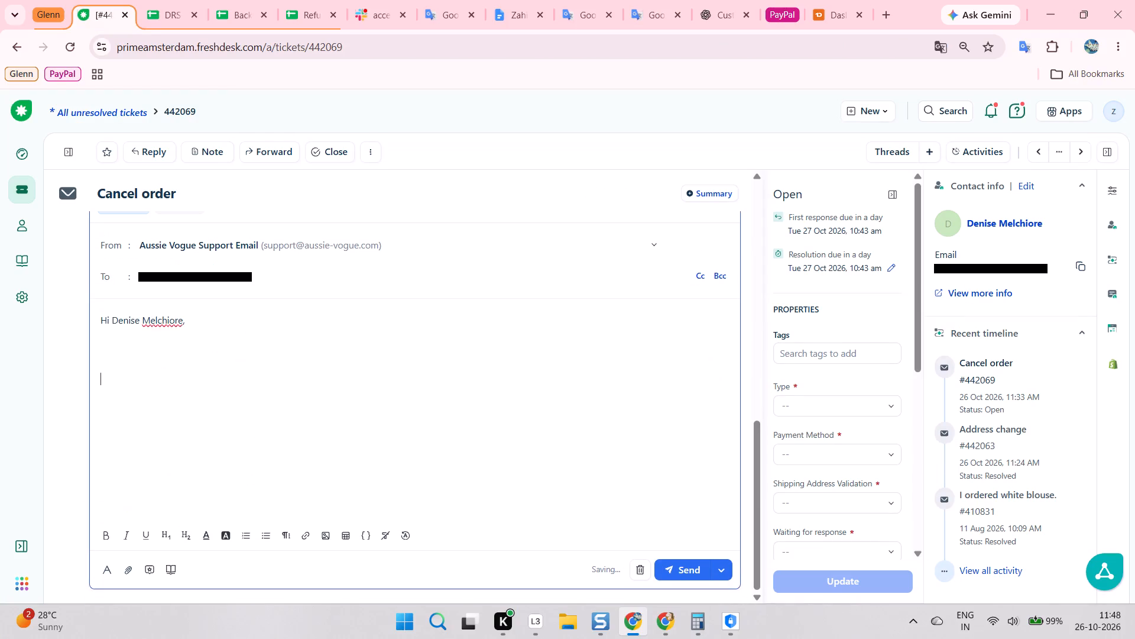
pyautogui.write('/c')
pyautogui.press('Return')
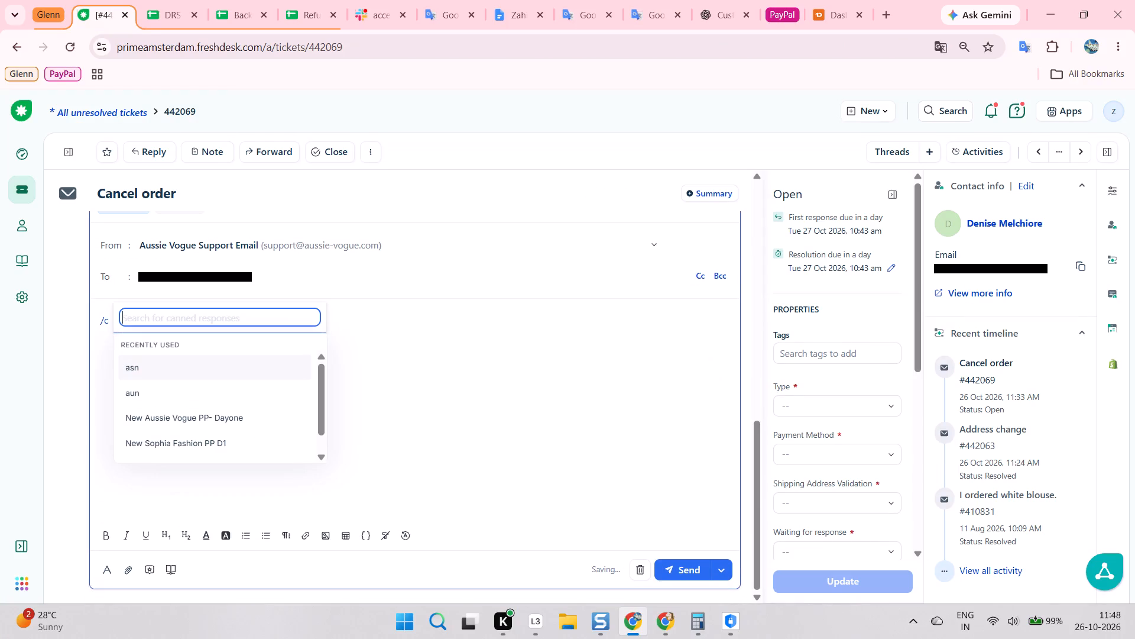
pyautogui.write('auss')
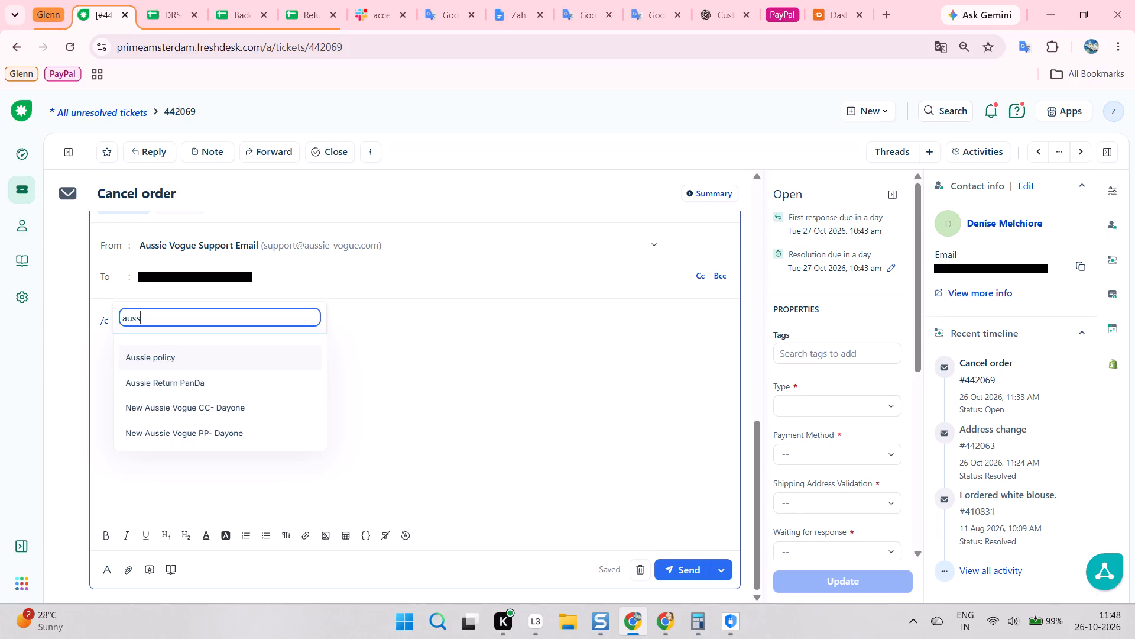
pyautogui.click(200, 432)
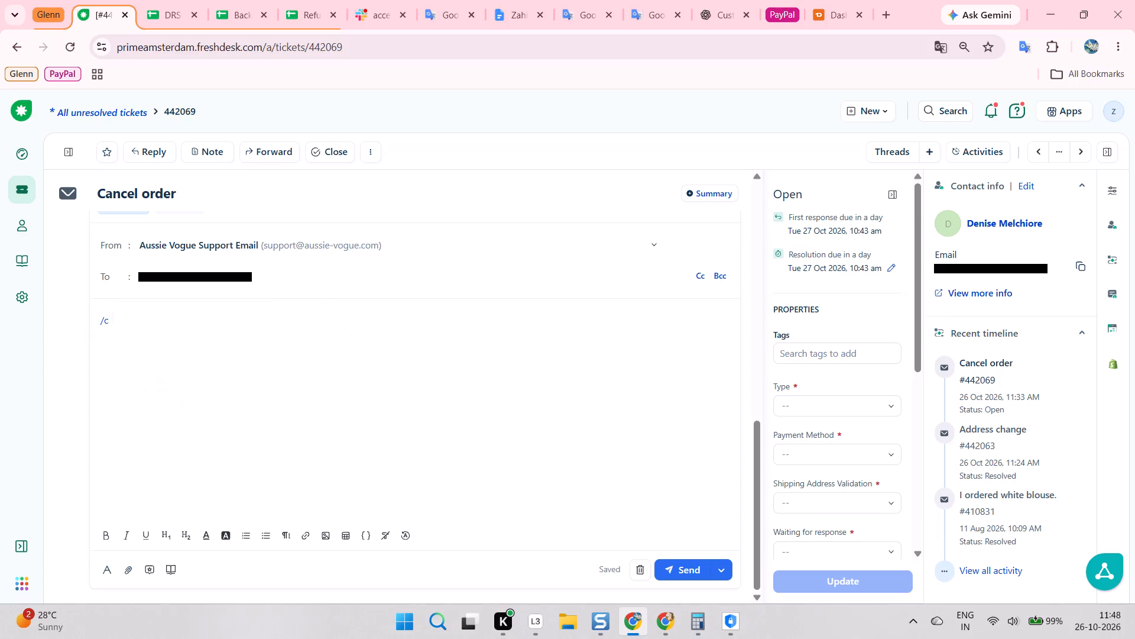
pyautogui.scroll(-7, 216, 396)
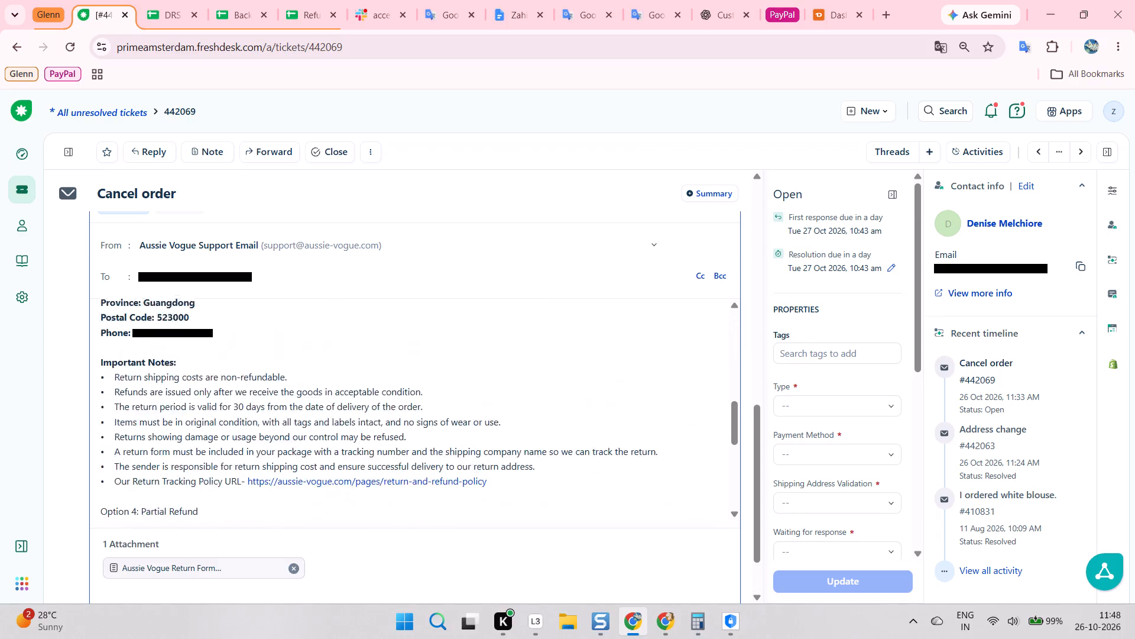
# Remove the attached Aussie Vogue return form and clear all text and images from the reply.
pyautogui.scroll(-9, 213, 371)
pyautogui.click(290, 495)
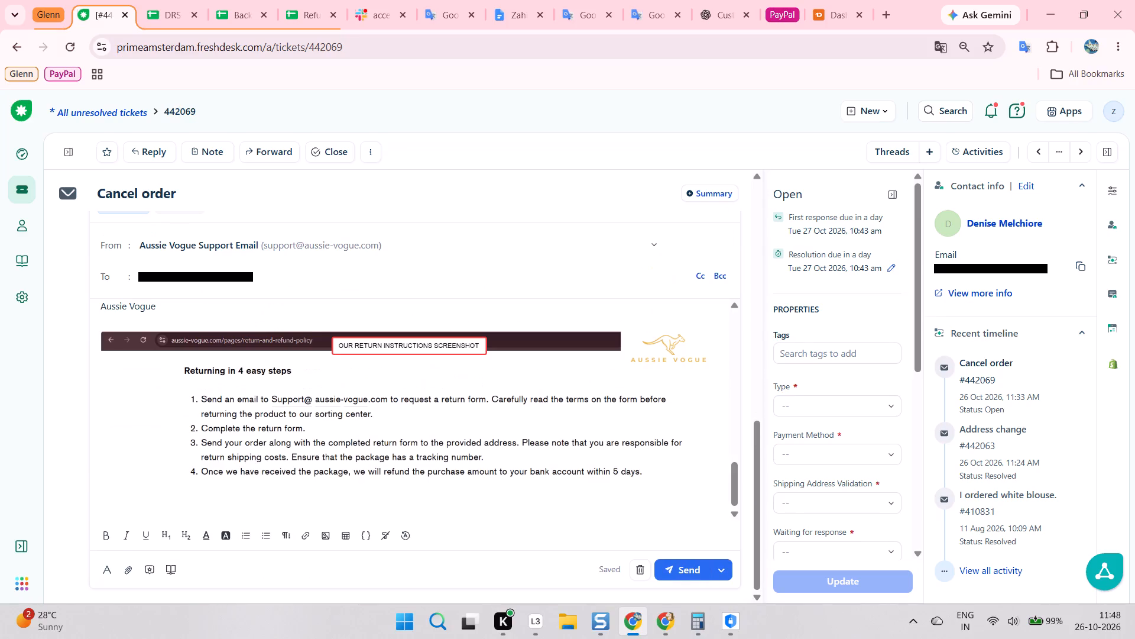
pyautogui.click(369, 343)
pyautogui.hotkey('ctrl', 'a')
pyautogui.press('BackSpace')
pyautogui.press('BackSpace')
pyautogui.press('BackSpace')
pyautogui.press('BackSpace')
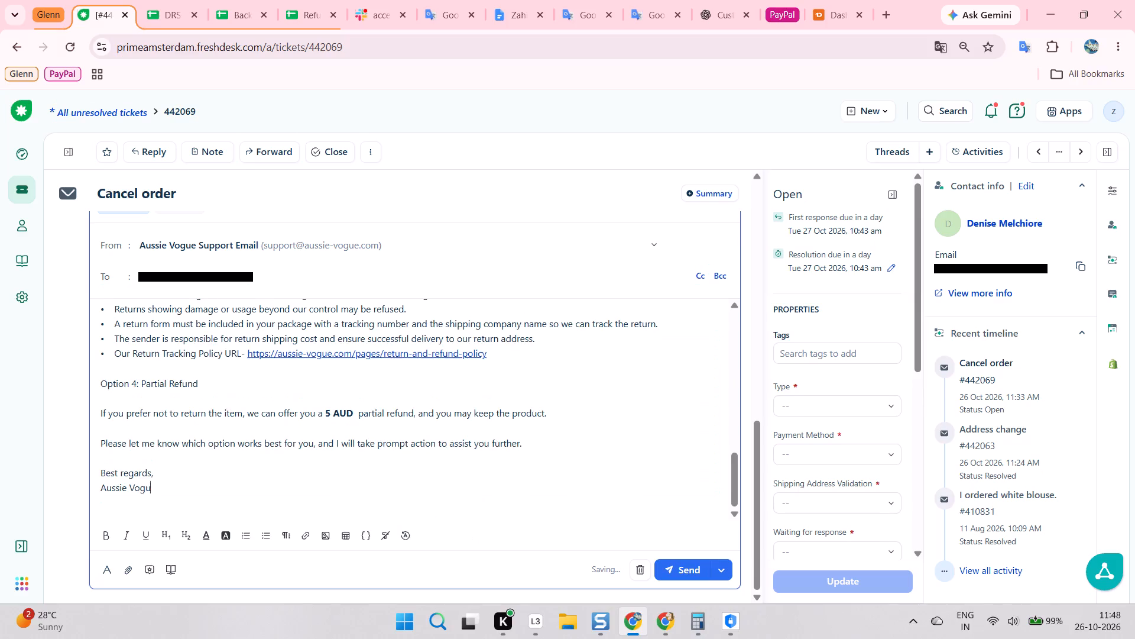
pyautogui.press('BackSpace')
pyautogui.press('BackSpace')
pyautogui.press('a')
pyautogui.press('BackSpace')
pyautogui.press('BackSpace')
pyautogui.press('BackSpace')
pyautogui.press('BackSpace')
pyautogui.hotkey('ctrl', 'BackSpace')
pyautogui.hotkey('ctrl', 'a')
pyautogui.press('BackSpace')
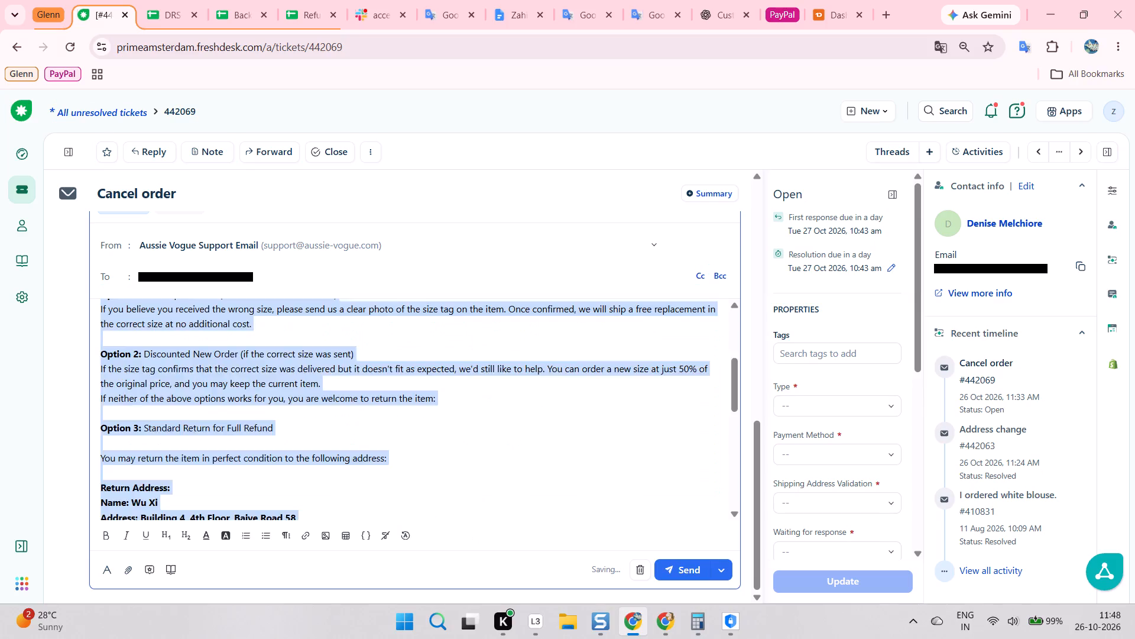
pyautogui.press('BackSpace')
pyautogui.press('BackSpace')
pyautogui.press('BackSpace')
pyautogui.press('BackSpace')
pyautogui.scroll(1, 371, 342)
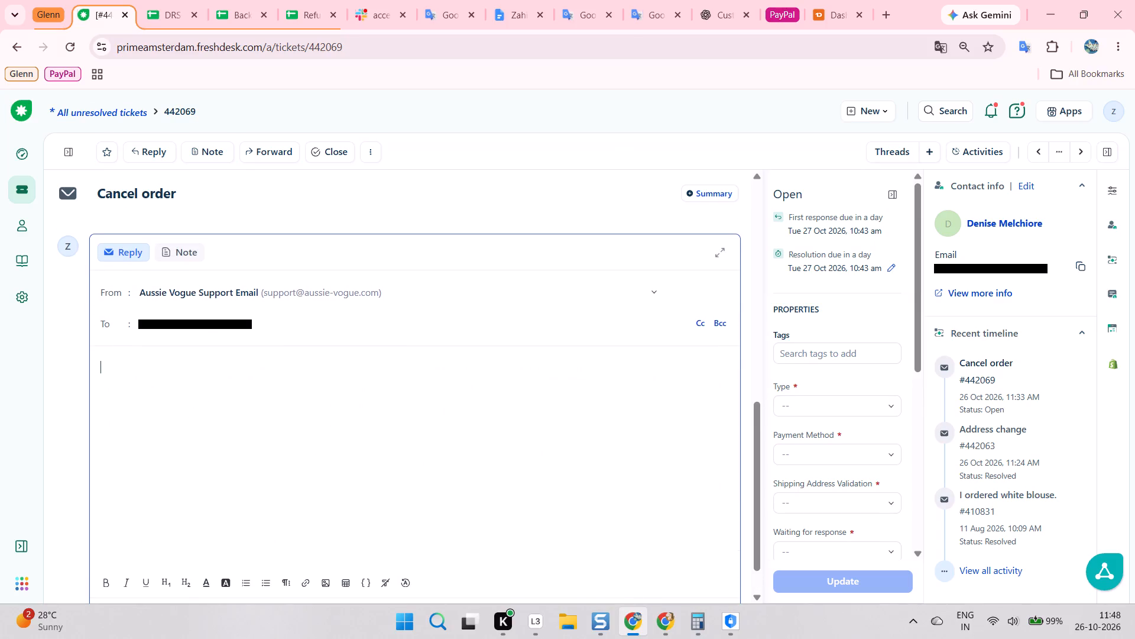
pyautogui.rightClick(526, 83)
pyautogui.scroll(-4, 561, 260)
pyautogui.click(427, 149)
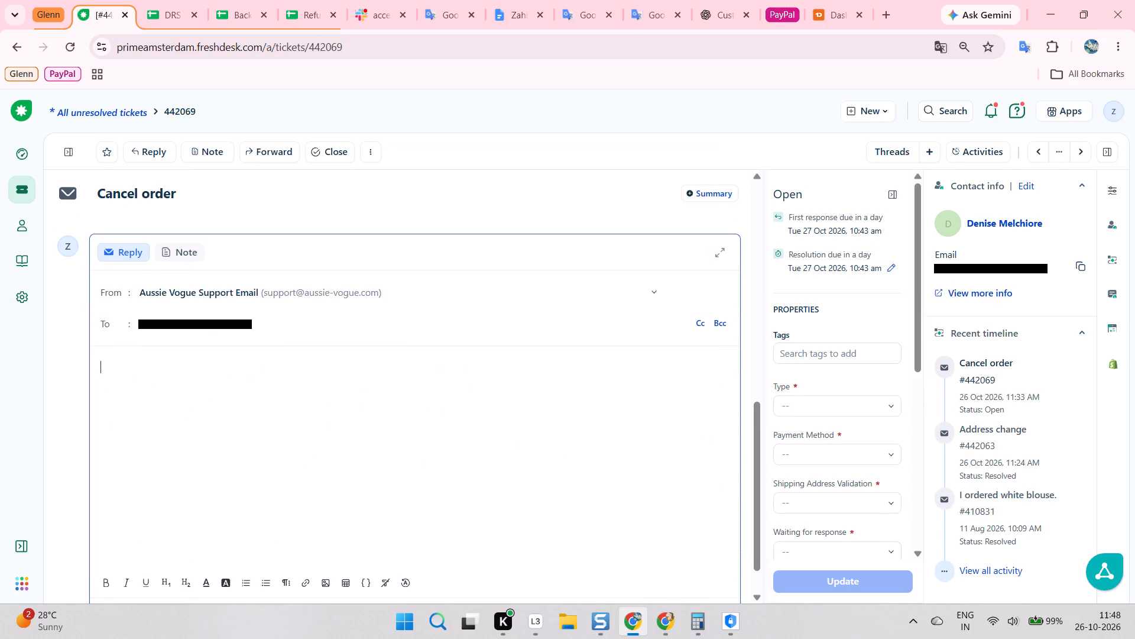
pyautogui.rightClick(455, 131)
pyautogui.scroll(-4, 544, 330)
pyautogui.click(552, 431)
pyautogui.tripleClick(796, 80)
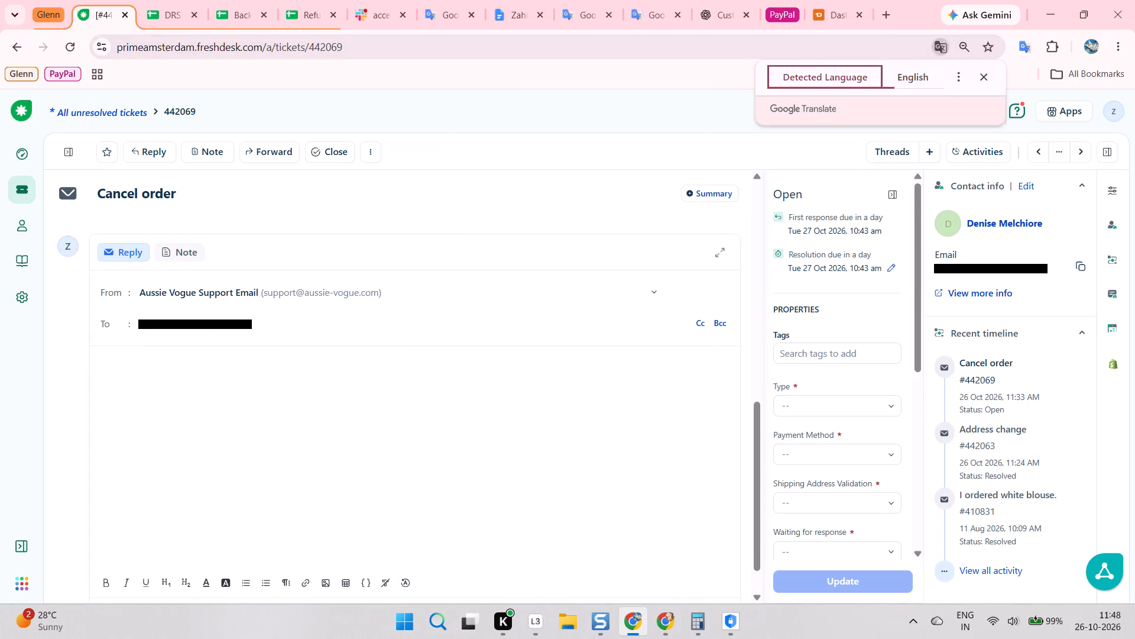
# Insert the Aussie Vogue greeting and sign-off into the empty reply using the canned response "aun".
pyautogui.click(319, 383)
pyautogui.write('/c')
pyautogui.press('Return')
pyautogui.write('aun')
pyautogui.click(154, 410)
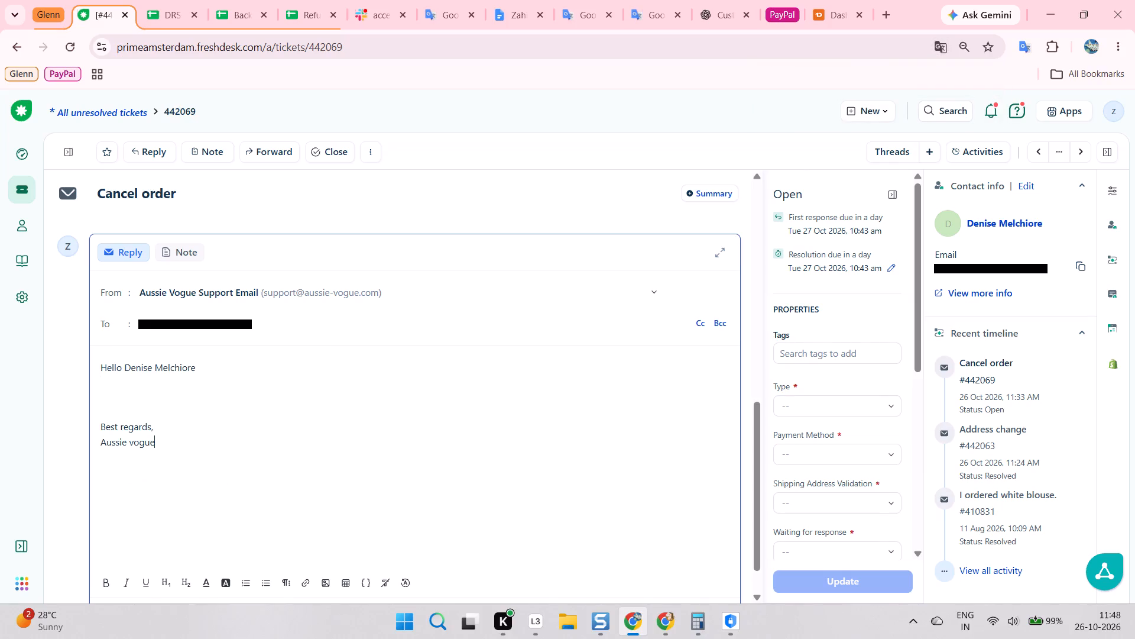
# Paste the copied cancellation message between the greeting and "Best regards," and delete the extra blank line above the sign-off.
pyautogui.moveTo(129, 394); pyautogui.dragTo(136, 393)
pyautogui.hotkey('ctrl', 'v')
pyautogui.scroll(-9, 127, 397)
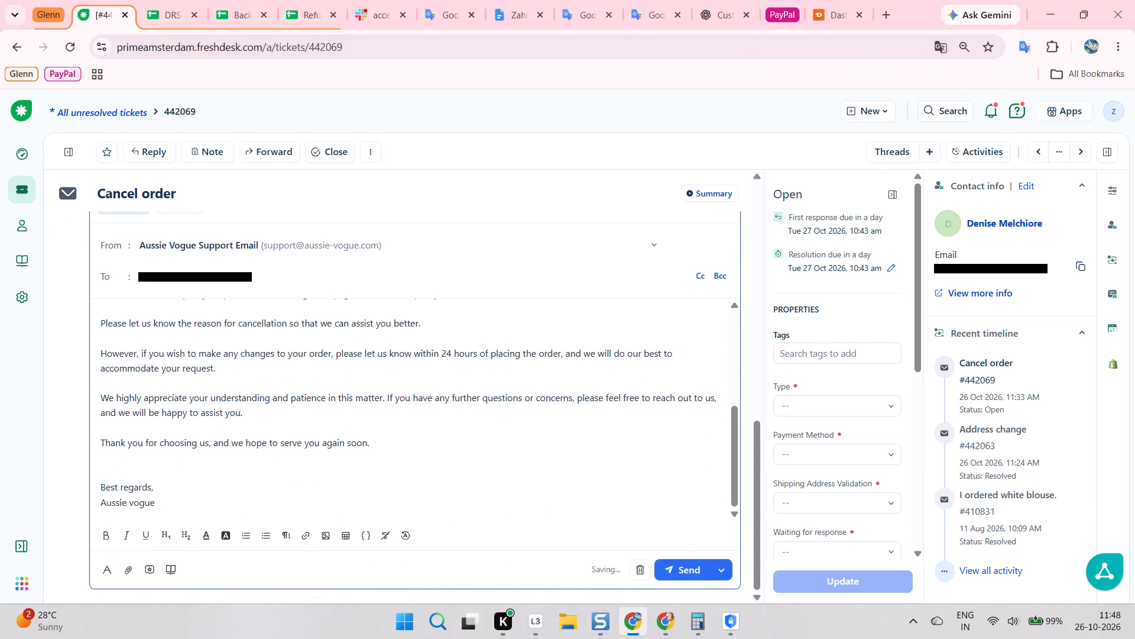
pyautogui.click(140, 472)
pyautogui.press('BackSpace')
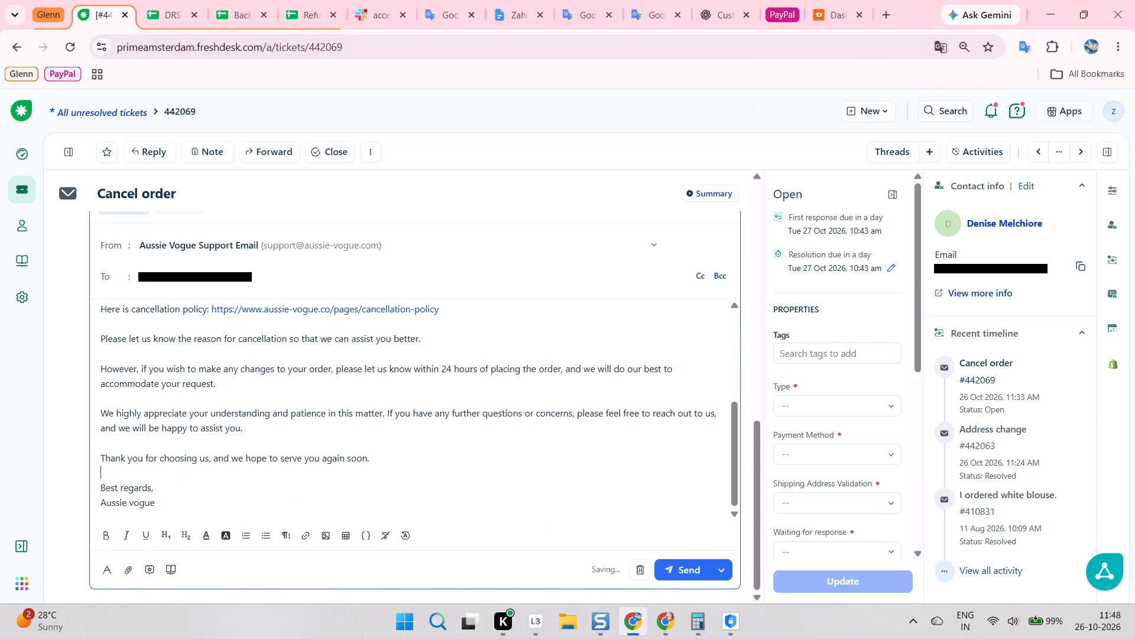
# Bold the reply text from "Please let us know the reason for cancellation" through "accommodate your request.".
pyautogui.scroll(4, 203, 445)
pyautogui.scroll(1, 209, 393)
pyautogui.scroll(-2, 238, 414)
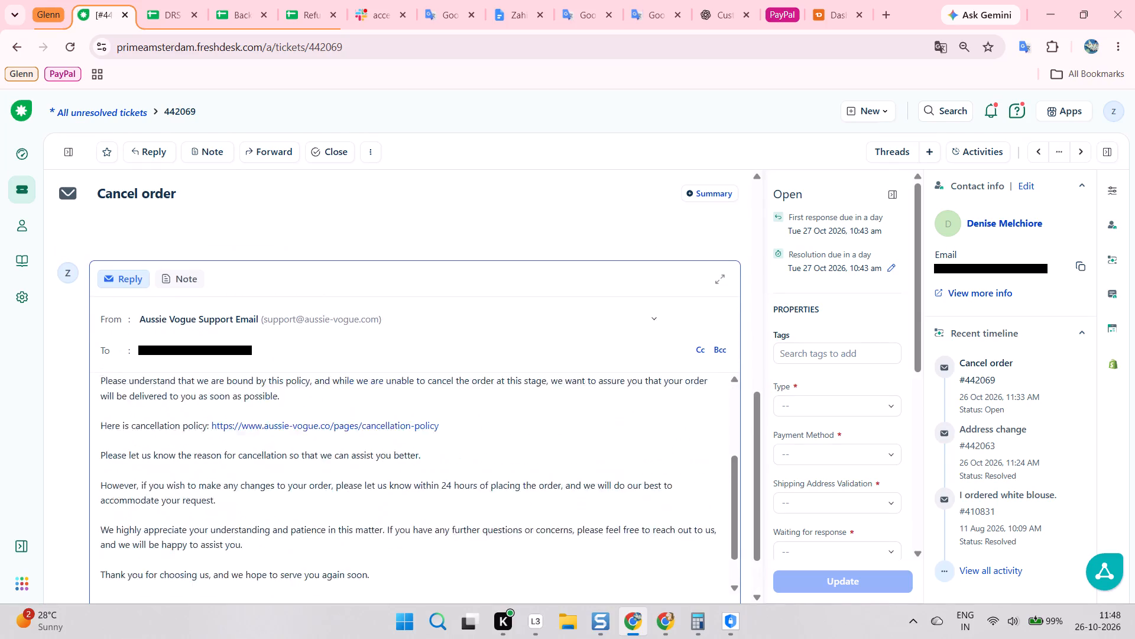
pyautogui.scroll(-1, 247, 411)
pyautogui.moveTo(229, 463); pyautogui.dragTo(83, 410)
pyautogui.hotkey('ctrl', 'b')
pyautogui.scroll(-11, 267, 440)
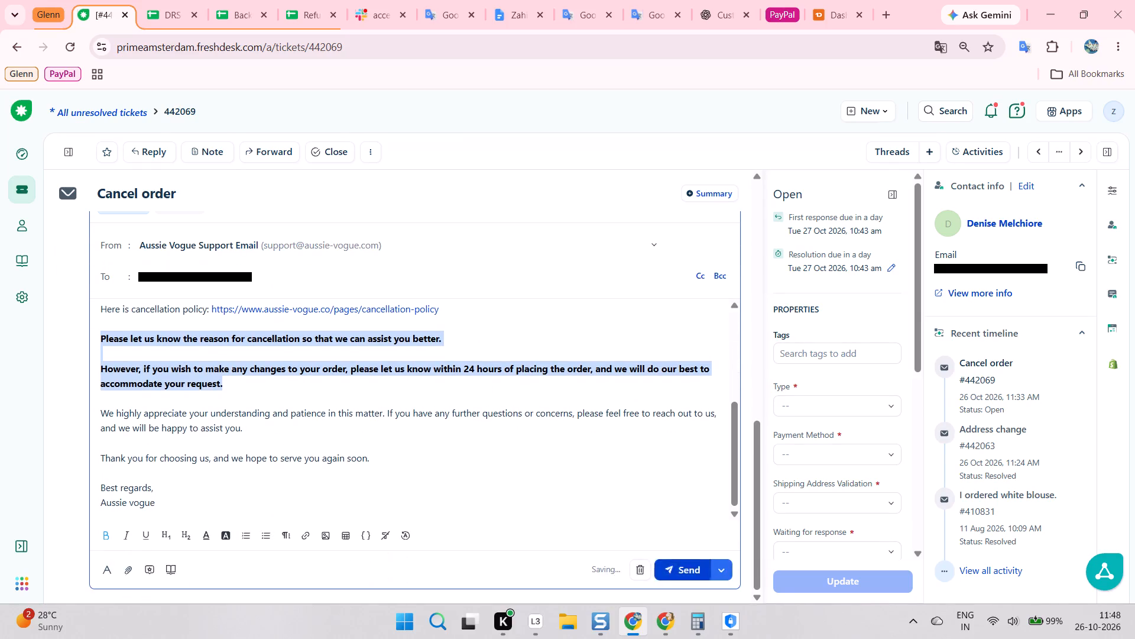
# Send the cancellation-policy reply to the customer.
pyautogui.click(685, 575)
# Set the Type property of ticket 442069 to Cancellation.
pyautogui.click(826, 411)
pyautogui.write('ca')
pyautogui.click(817, 442)
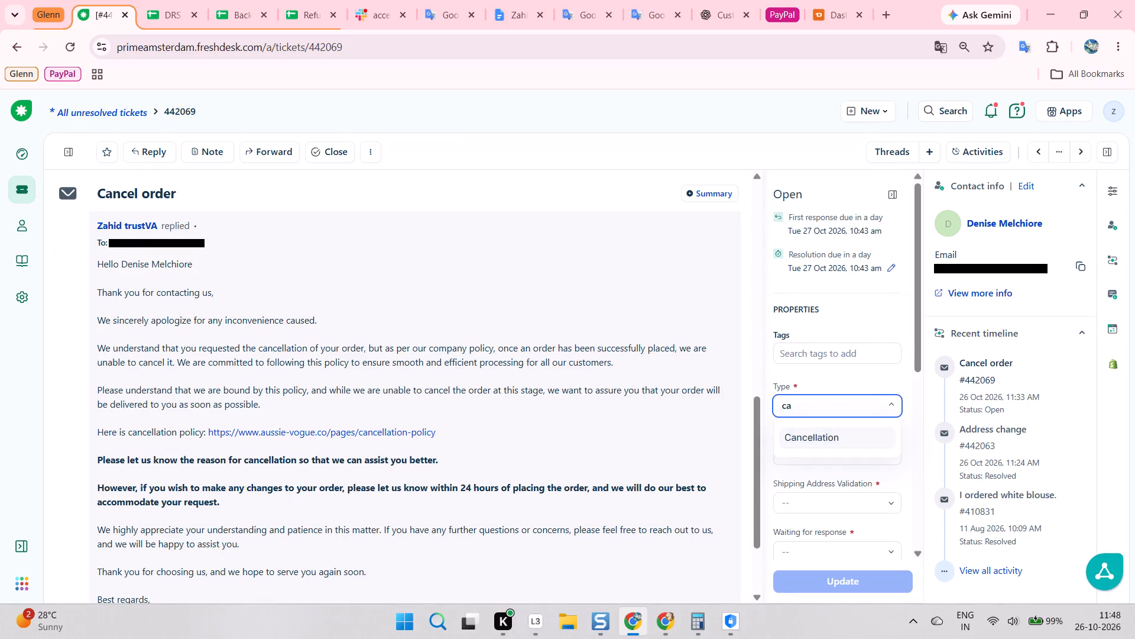
pyautogui.press('Tab')
pyautogui.hotkey('alt', 'Tab')
pyautogui.scroll(-4, 771, 394)
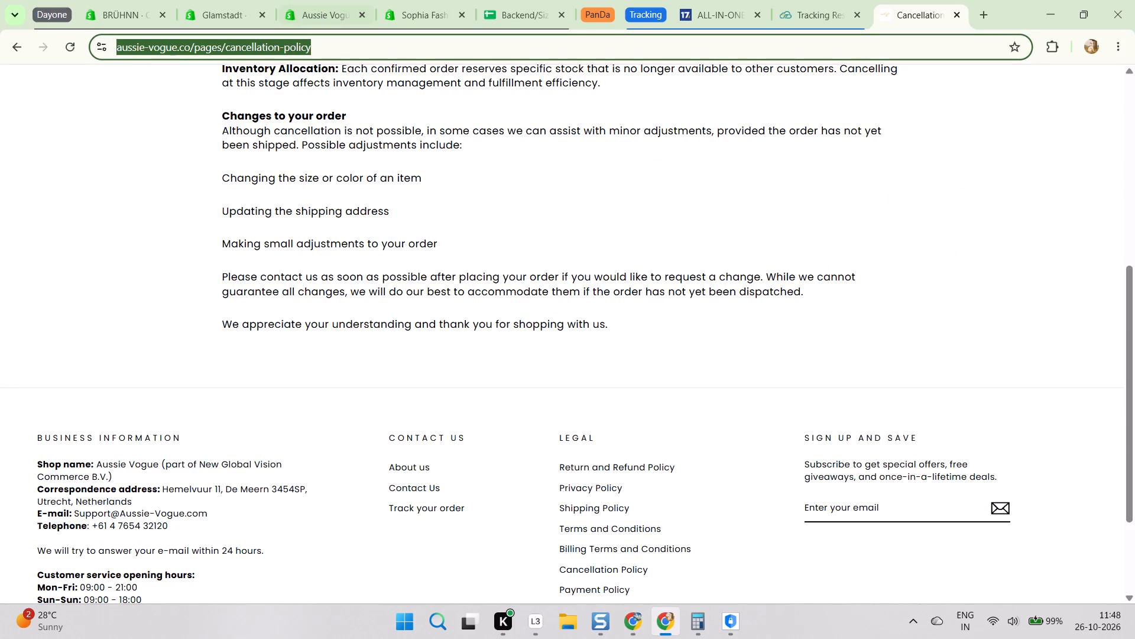
pyautogui.click(958, 14)
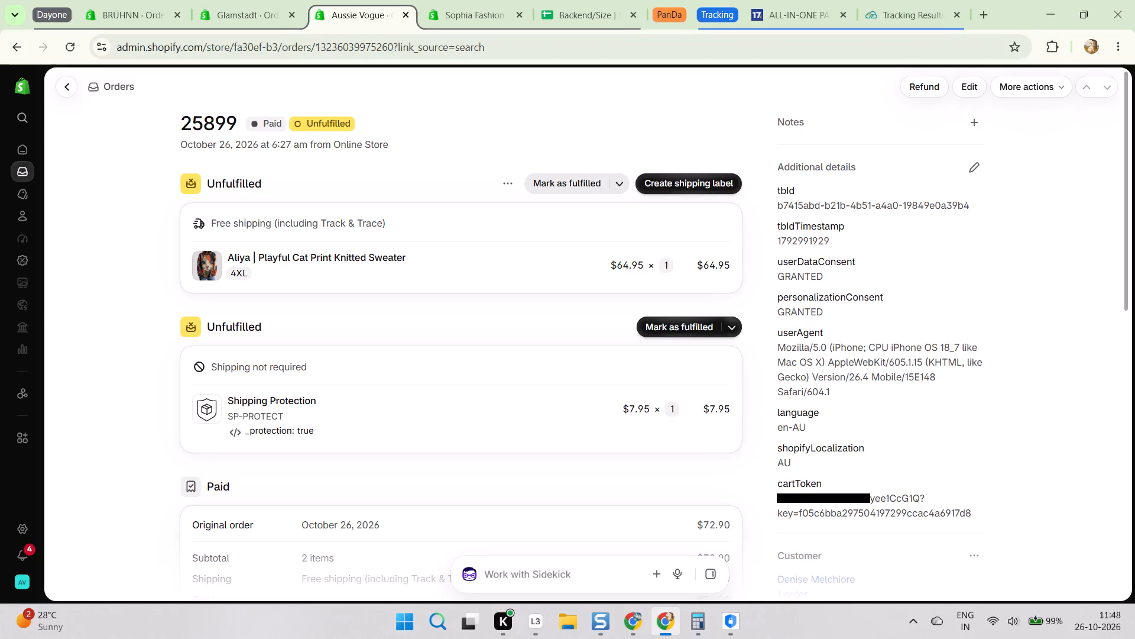
pyautogui.scroll(-9, 595, 186)
pyautogui.hotkey('alt', 'Tab')
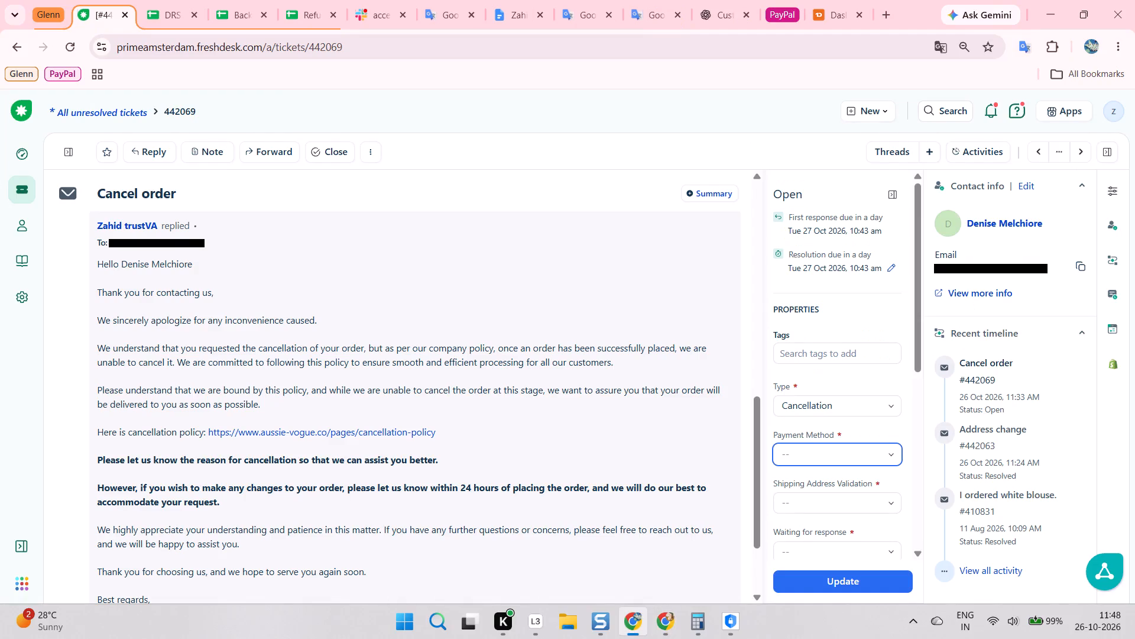
# Set Payment Method to CC, Shipping Address Validation to Verified & Correct, Waiting for response to N/A, and Marketing/PayPal to No.
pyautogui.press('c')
pyautogui.press('Tab')
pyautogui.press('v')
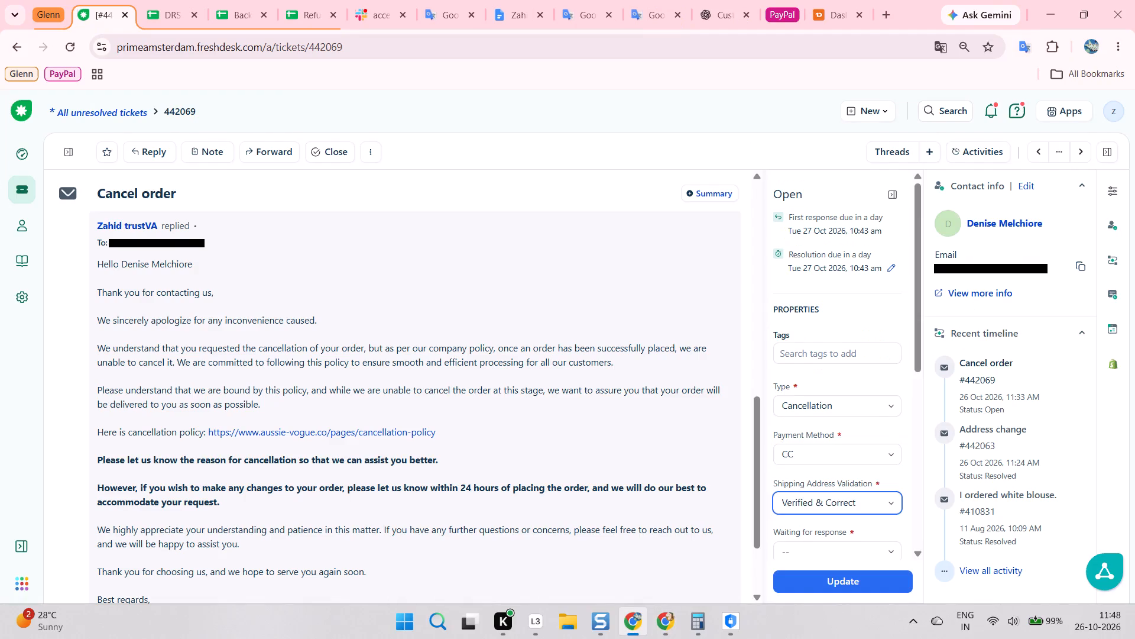
pyautogui.press('Tab')
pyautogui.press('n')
pyautogui.press('Tab')
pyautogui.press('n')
# Set the ticket's Status to Resolved, assign your own agent account, and save the updated properties.
pyautogui.press('Tab')
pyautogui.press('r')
pyautogui.press('Tab')
pyautogui.press('Tab')
pyautogui.press('Tab')
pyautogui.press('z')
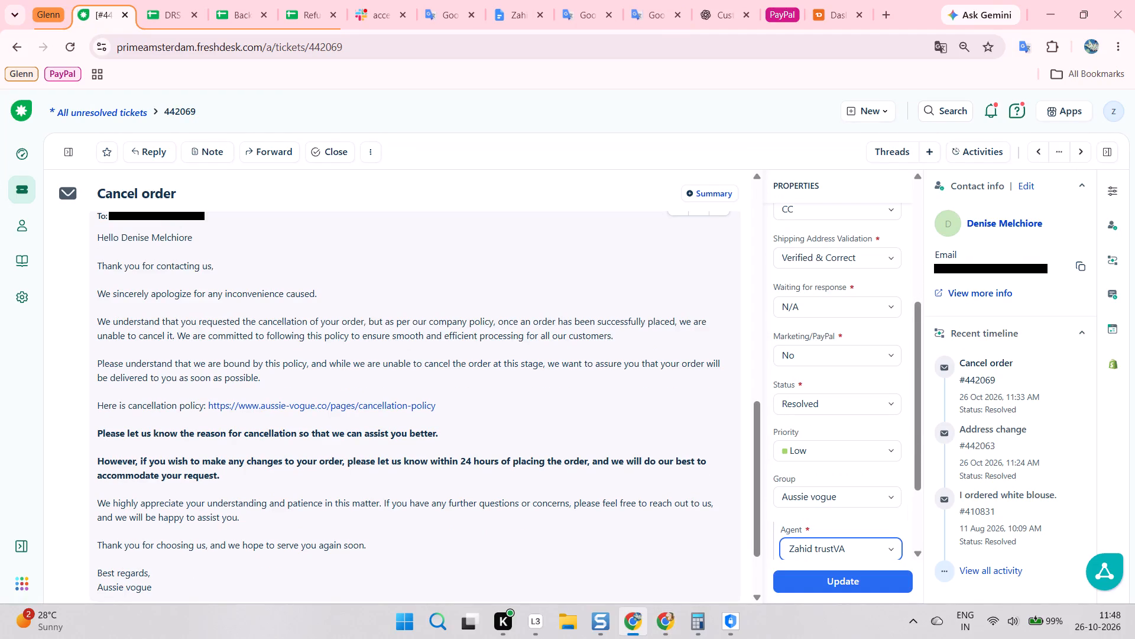
pyautogui.scroll(-3, 664, 331)
pyautogui.click(842, 593)
pyautogui.click(838, 585)
pyautogui.scroll(4, 332, 286)
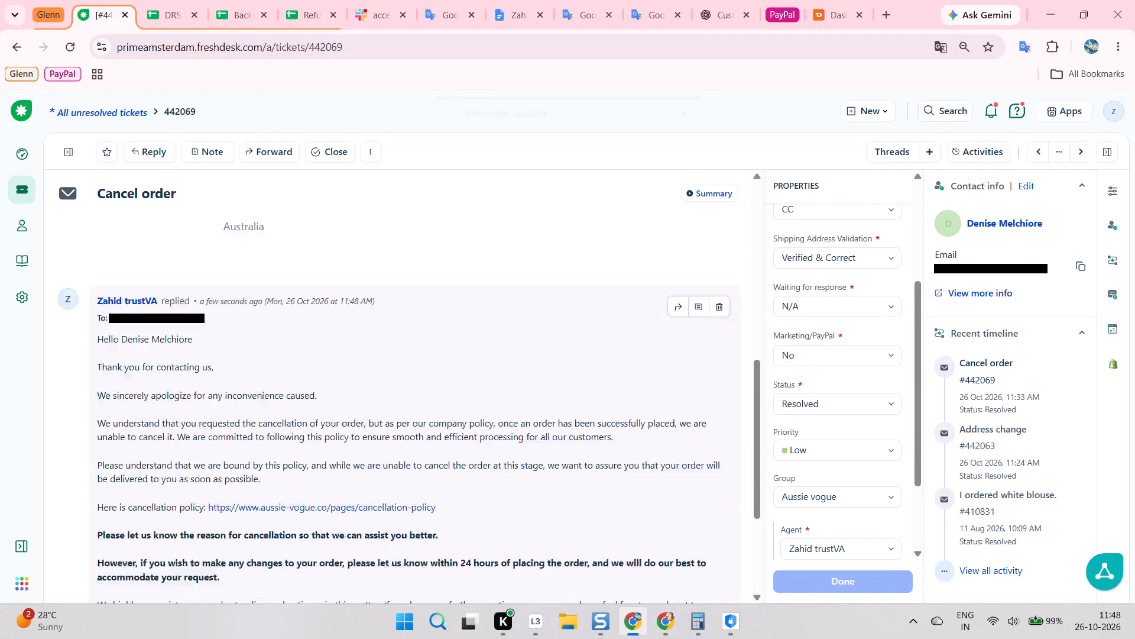
pyautogui.doubleClick(168, 104)
pyautogui.hotkey('ctrl', 'c')
pyautogui.hotkey('ctrl', 'c')
pyautogui.hotkey('ctrl', 'c')
pyautogui.click(168, 0)
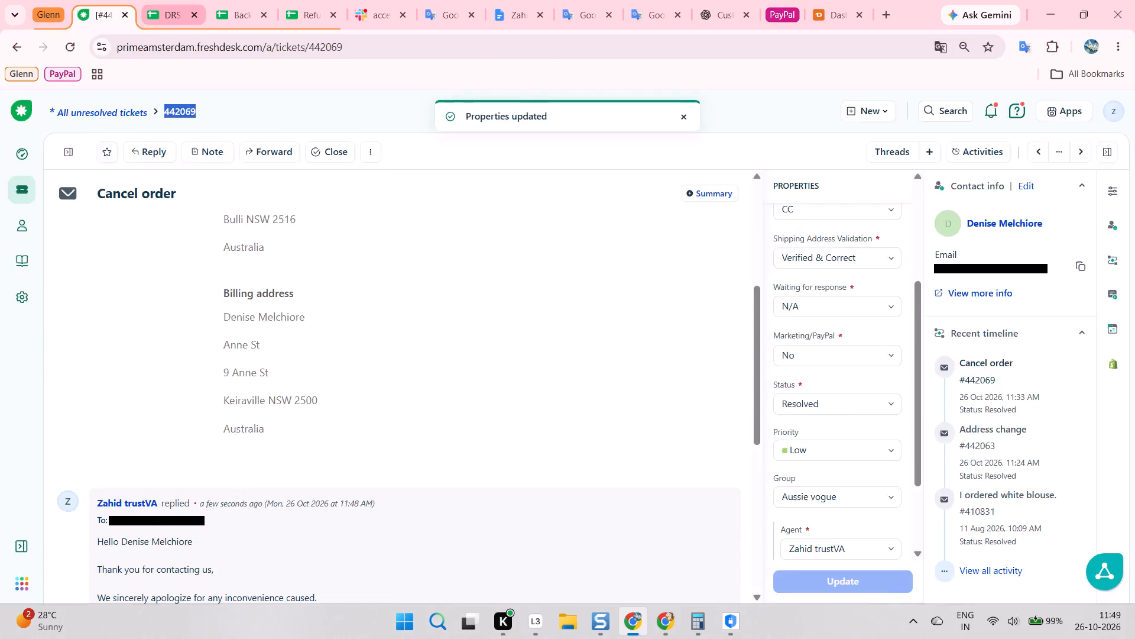
pyautogui.hotkey('ctrl', 'v')
pyautogui.click(350, 300)
pyautogui.scroll(-1, 350, 296)
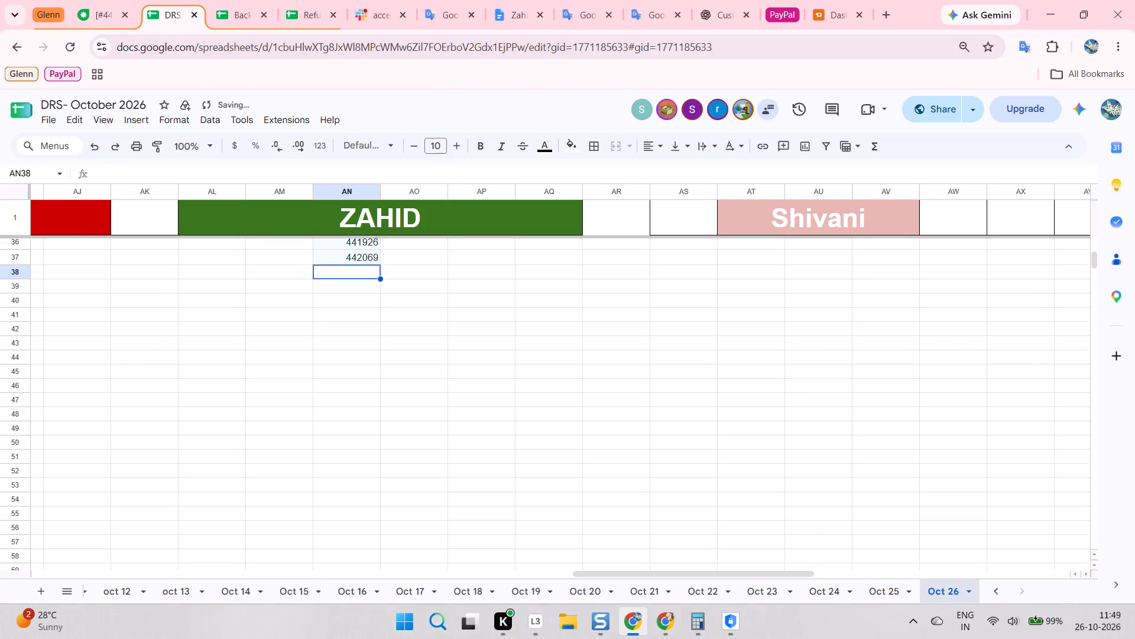
pyautogui.scroll(-1, 350, 296)
pyautogui.click(93, 0)
pyautogui.scroll(-2, 371, 337)
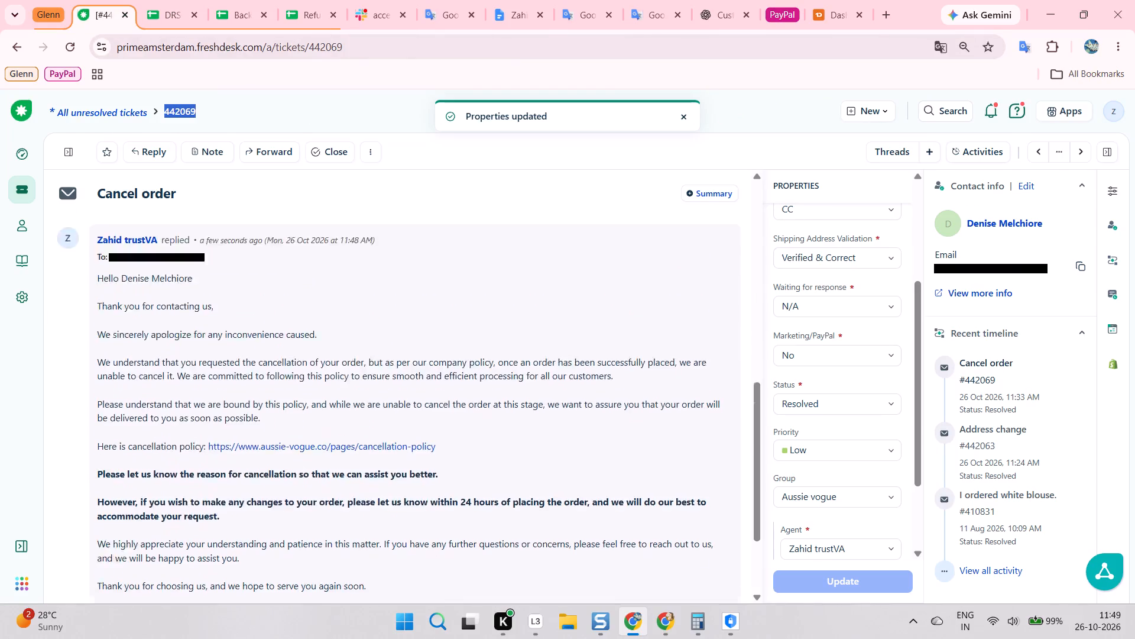
pyautogui.scroll(-5, 364, 332)
pyautogui.click(492, 351)
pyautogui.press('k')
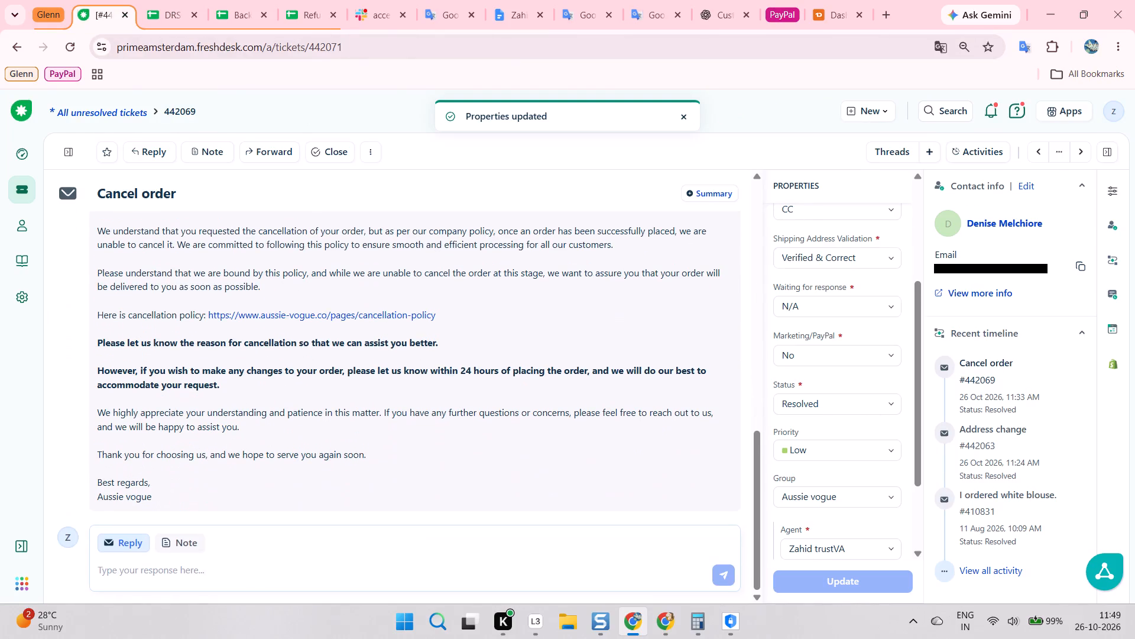
pyautogui.scroll(-4, 492, 351)
pyautogui.click(479, 289)
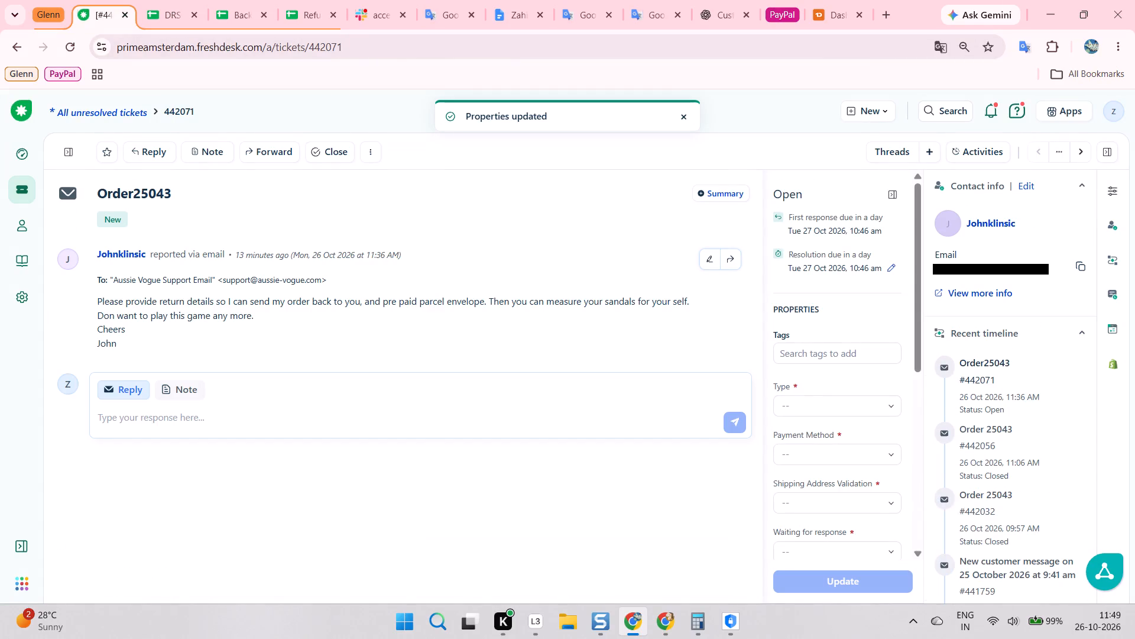
pyautogui.scroll(-4, 1023, 417)
pyautogui.click(466, 303)
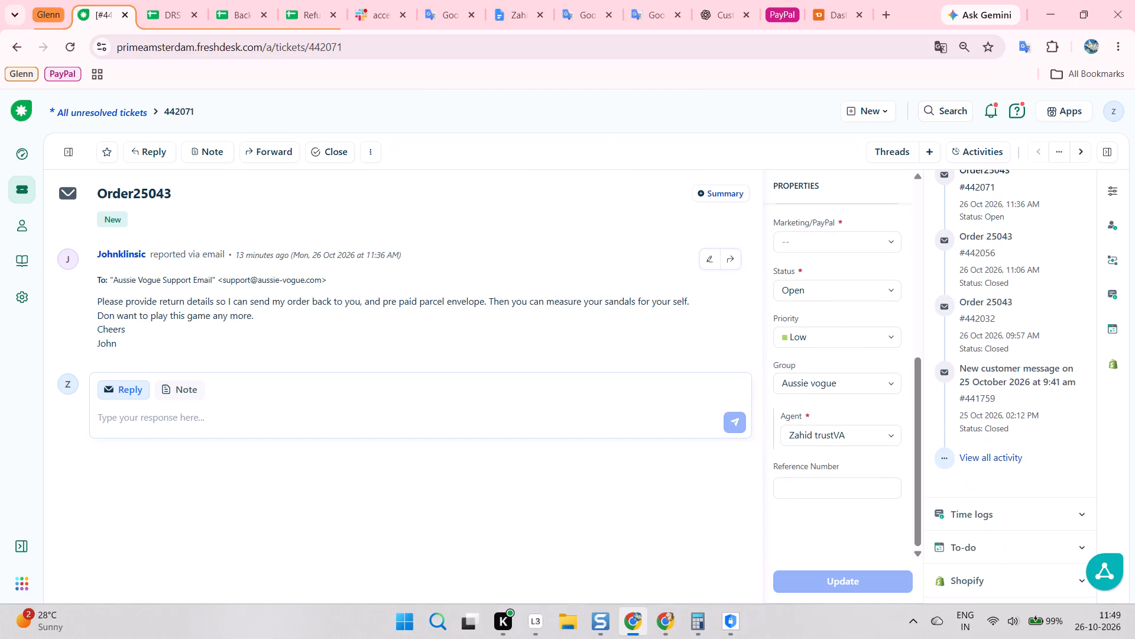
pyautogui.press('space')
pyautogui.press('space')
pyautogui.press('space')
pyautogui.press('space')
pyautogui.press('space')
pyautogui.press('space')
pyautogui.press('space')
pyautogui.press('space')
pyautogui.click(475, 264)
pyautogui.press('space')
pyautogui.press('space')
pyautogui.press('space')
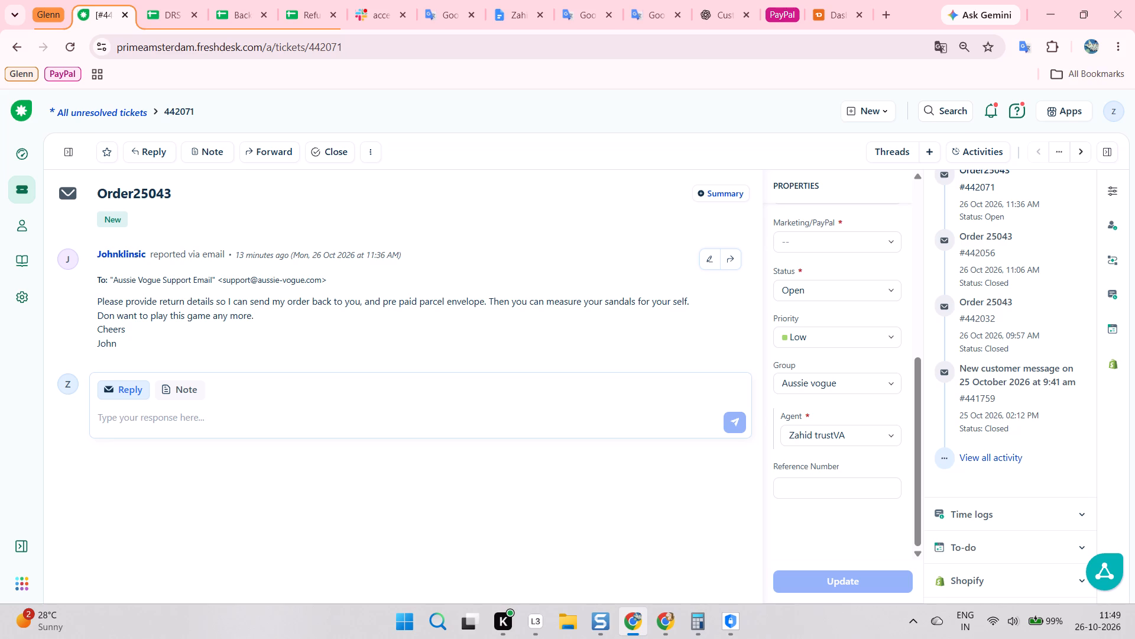
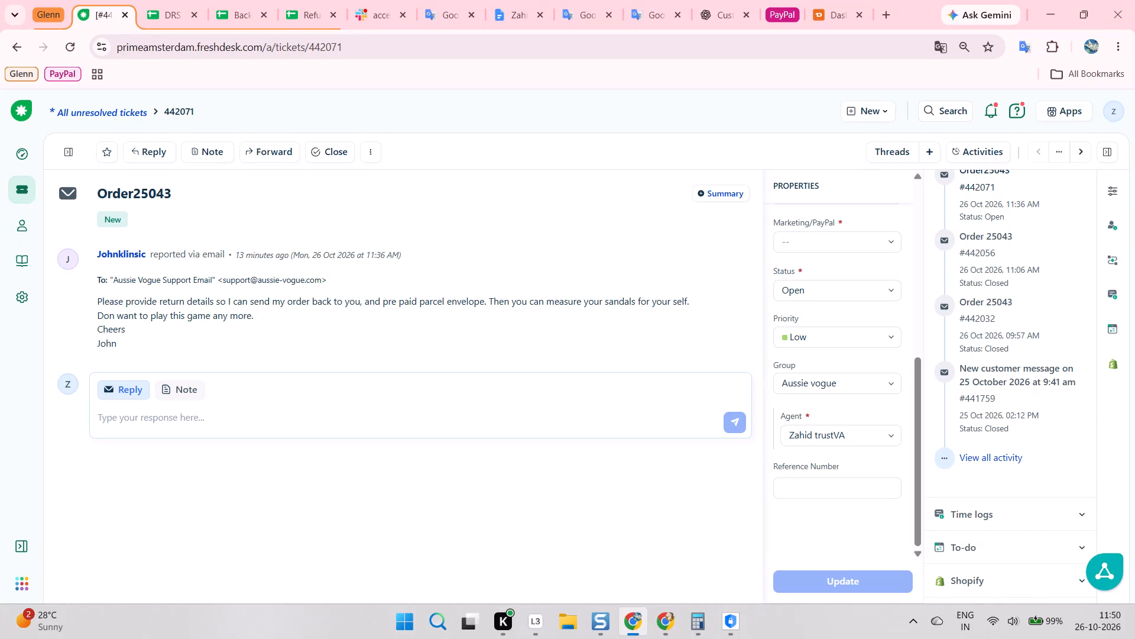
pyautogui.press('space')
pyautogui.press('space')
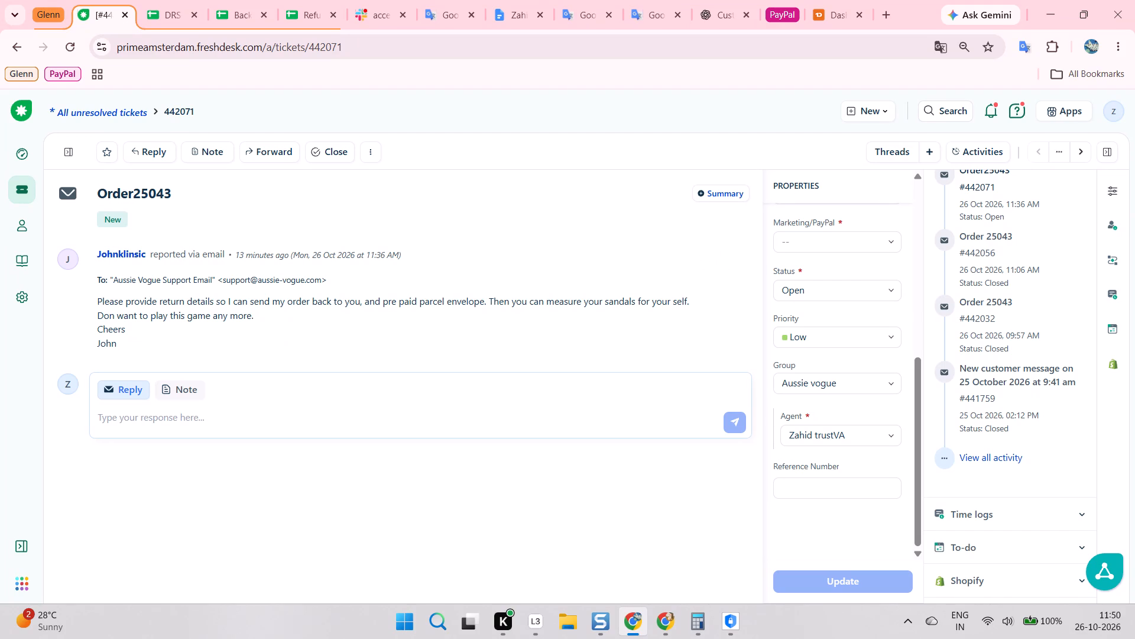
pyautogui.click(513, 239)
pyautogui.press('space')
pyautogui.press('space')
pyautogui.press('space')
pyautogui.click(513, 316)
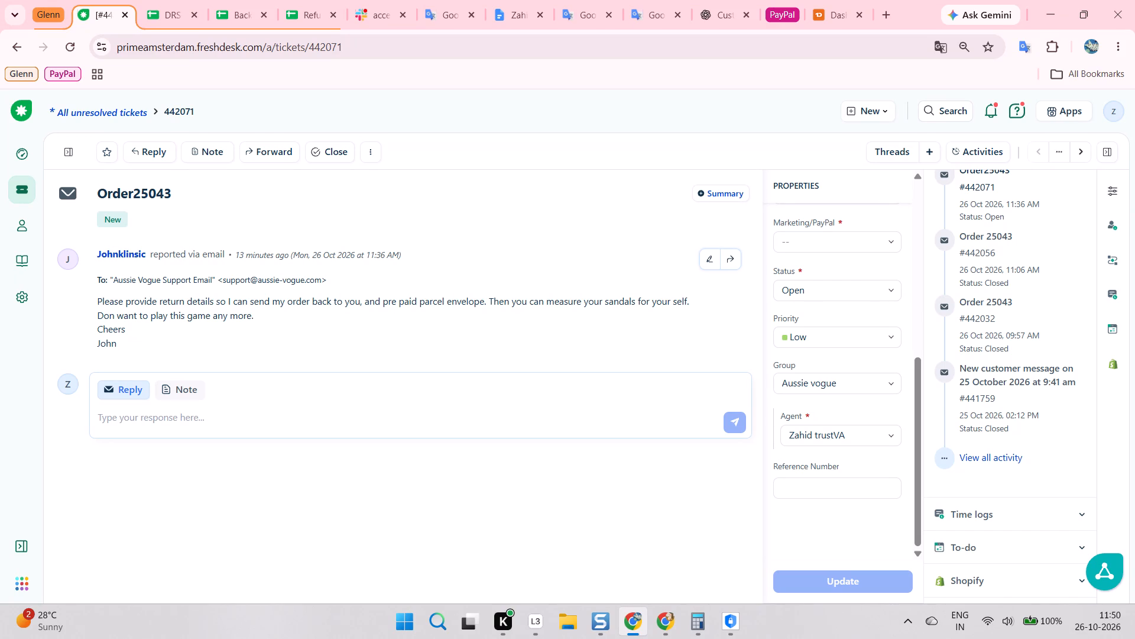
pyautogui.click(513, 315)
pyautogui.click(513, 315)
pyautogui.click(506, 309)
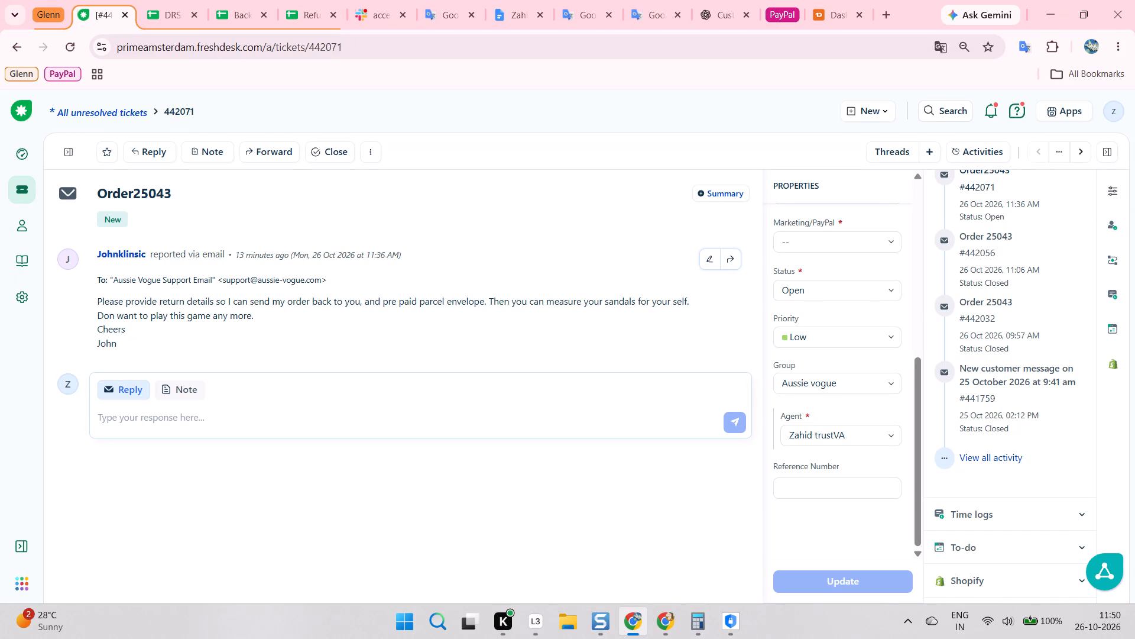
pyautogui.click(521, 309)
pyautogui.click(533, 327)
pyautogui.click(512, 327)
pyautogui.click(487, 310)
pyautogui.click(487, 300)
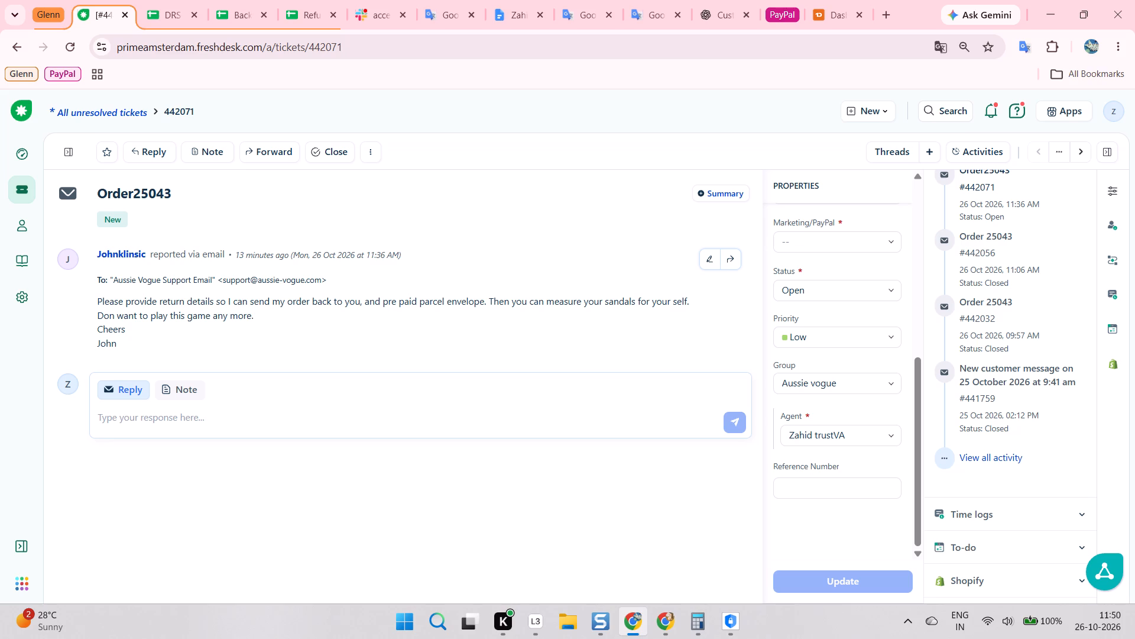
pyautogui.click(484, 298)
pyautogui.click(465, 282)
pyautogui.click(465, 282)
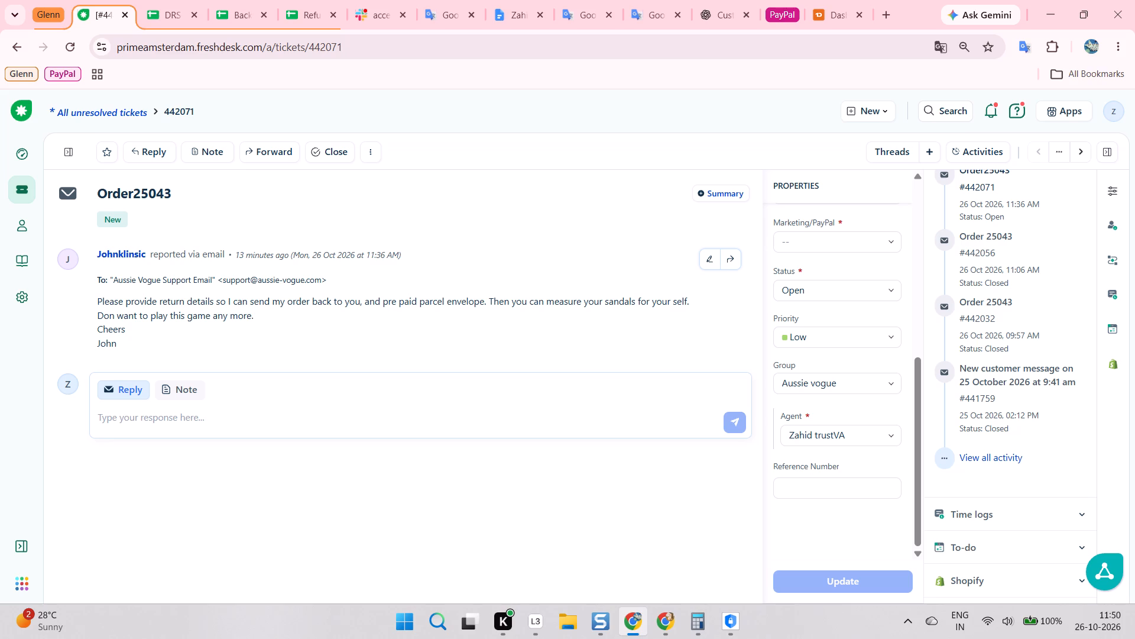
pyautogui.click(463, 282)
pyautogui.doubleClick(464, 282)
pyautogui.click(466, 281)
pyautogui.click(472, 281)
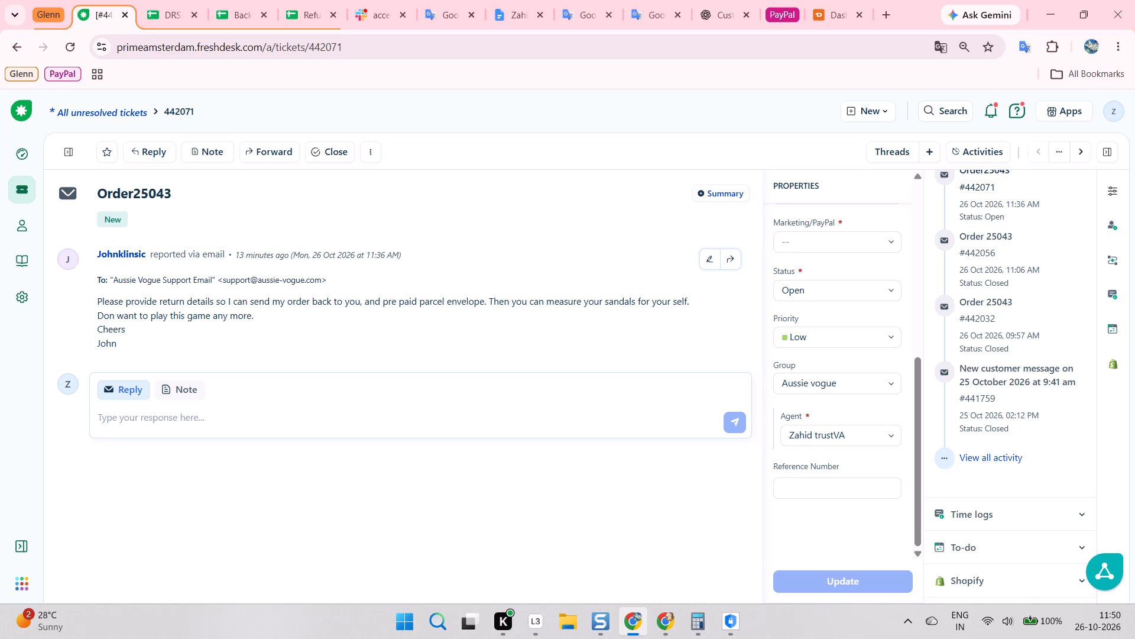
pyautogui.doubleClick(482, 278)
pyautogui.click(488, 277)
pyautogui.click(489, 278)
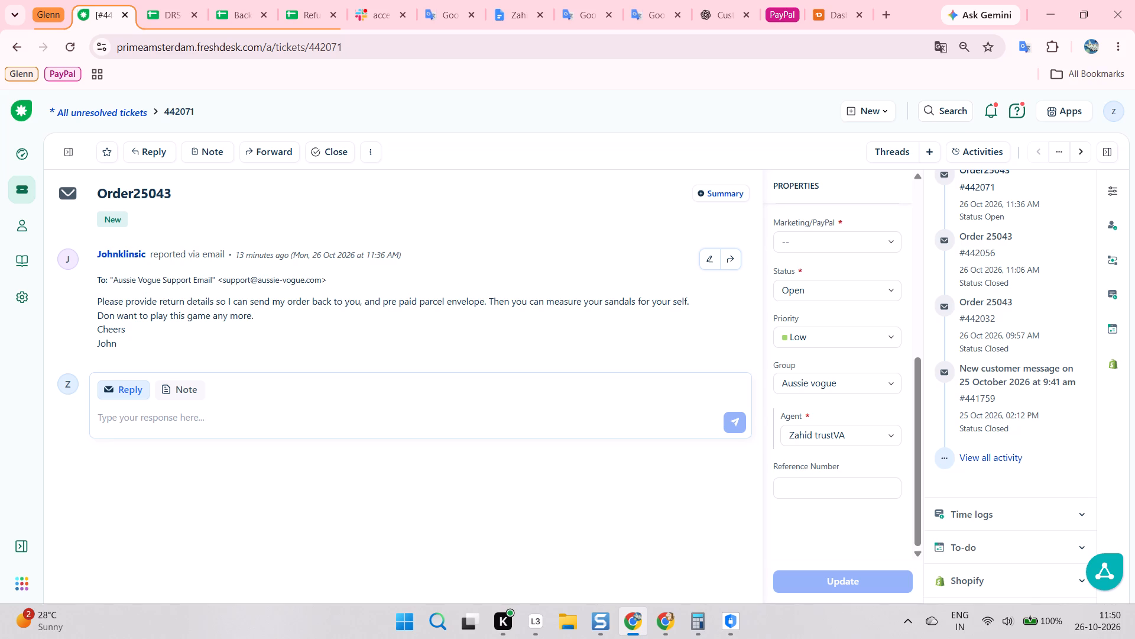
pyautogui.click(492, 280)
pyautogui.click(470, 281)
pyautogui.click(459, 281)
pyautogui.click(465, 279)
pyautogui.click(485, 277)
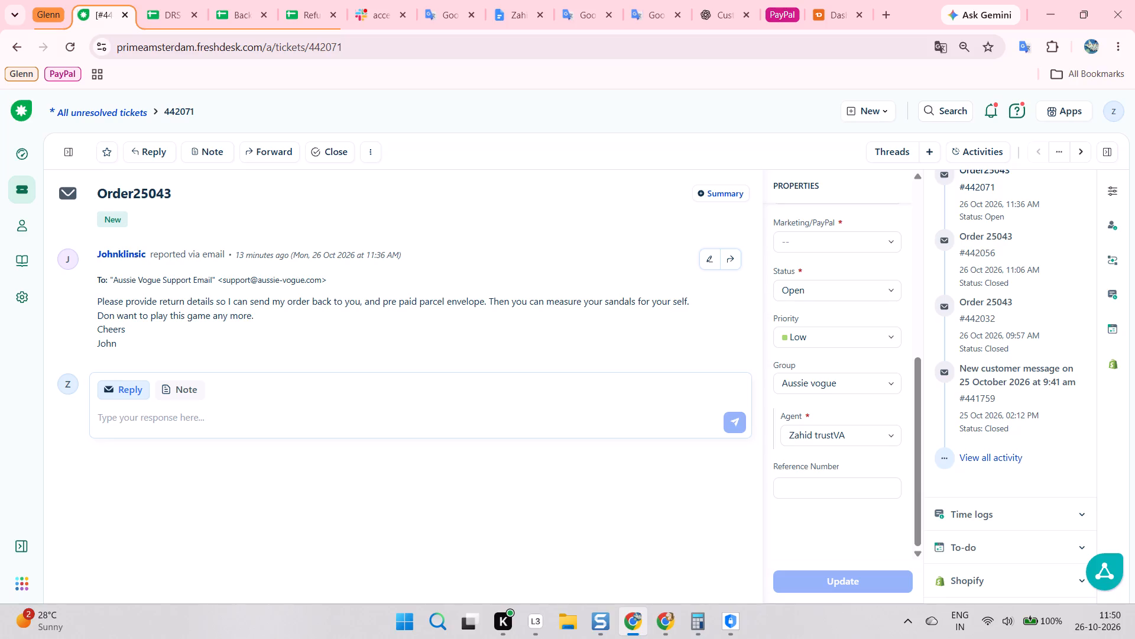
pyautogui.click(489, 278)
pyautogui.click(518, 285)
# Copy the customer's email address from the contact info of ticket 442071.
pyautogui.scroll(12, 549, 294)
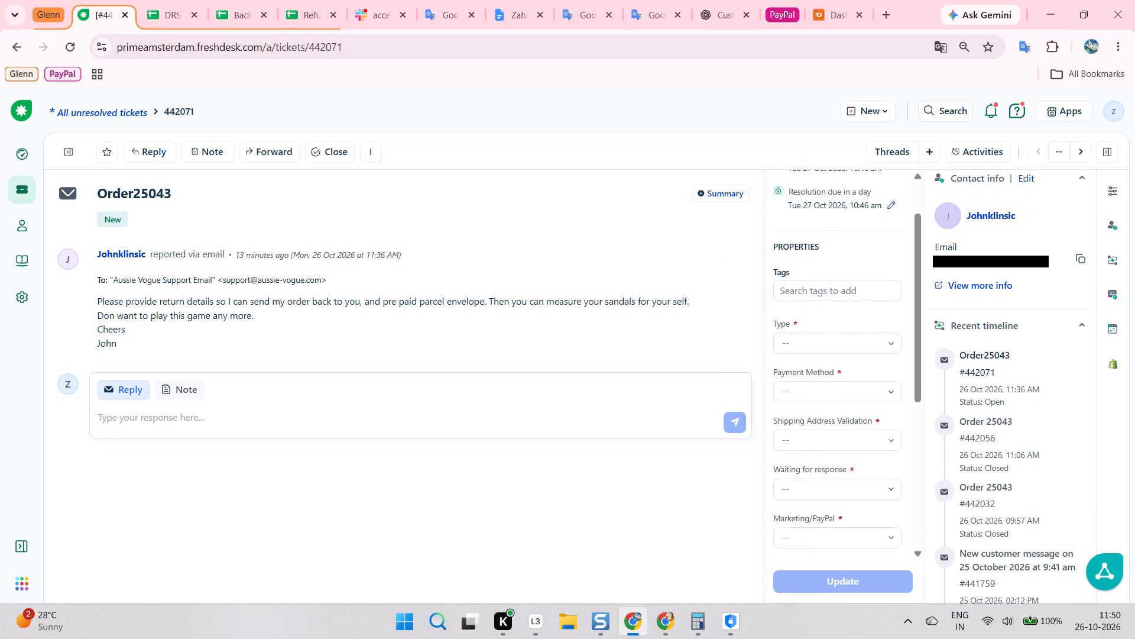
pyautogui.scroll(14, 1065, 324)
pyautogui.click(1085, 273)
pyautogui.click(1084, 267)
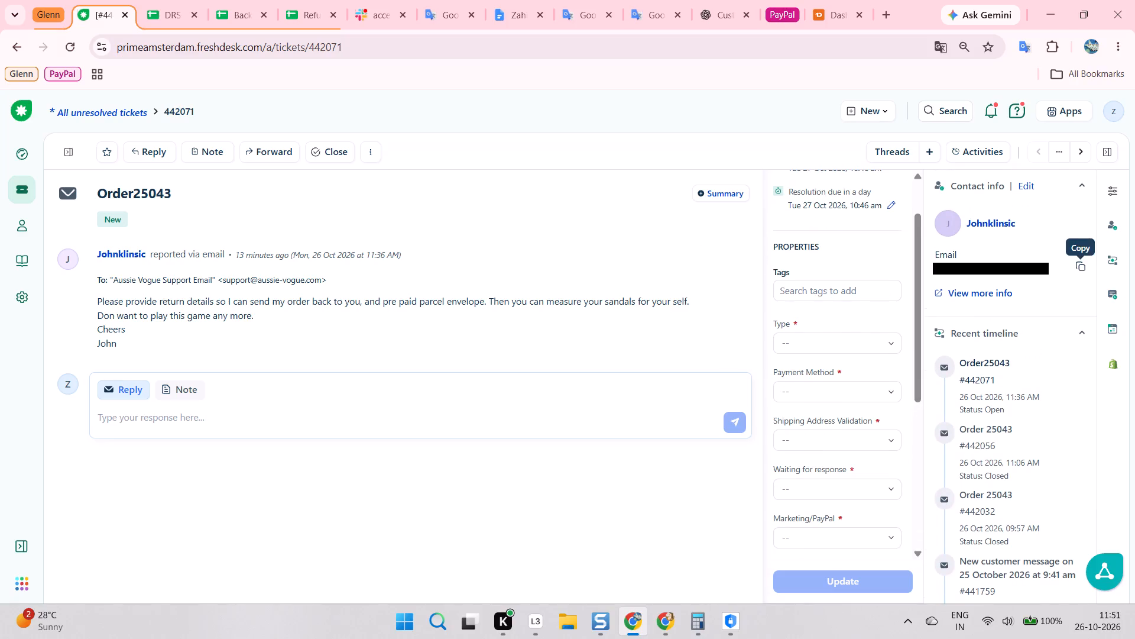
pyautogui.scroll(3, 980, 293)
pyautogui.click(390, 272)
pyautogui.hotkey('alt', 'Tab')
pyautogui.scroll(5, 275, 168)
pyautogui.click(243, 21)
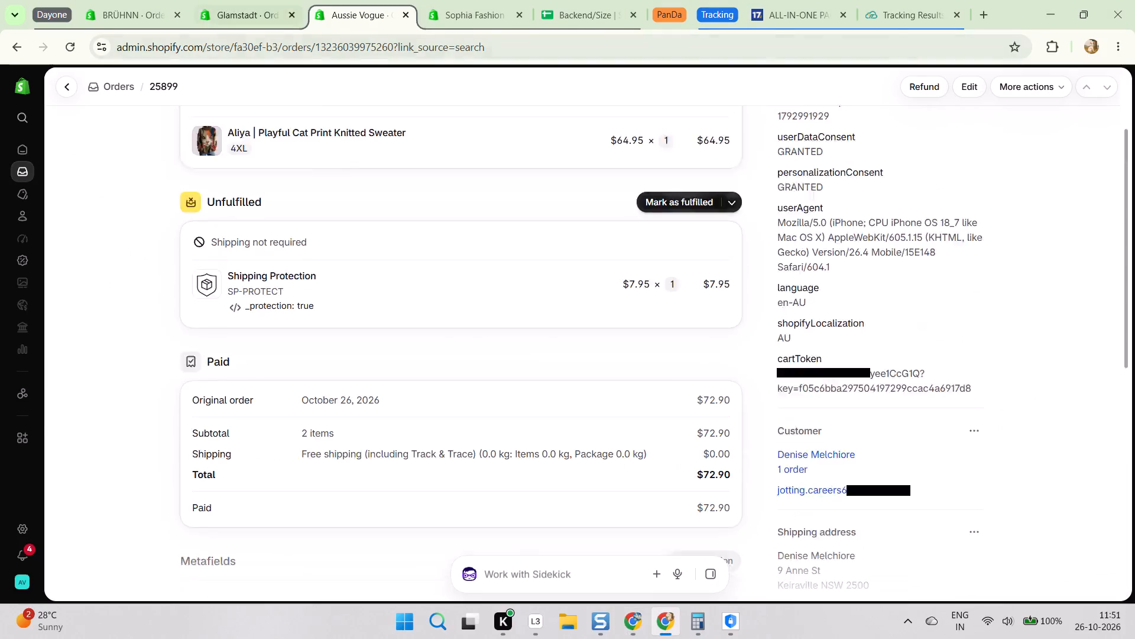
pyautogui.click(354, 4)
pyautogui.scroll(8, 239, 69)
pyautogui.click(26, 123)
pyautogui.hotkey('ctrl', 'v')
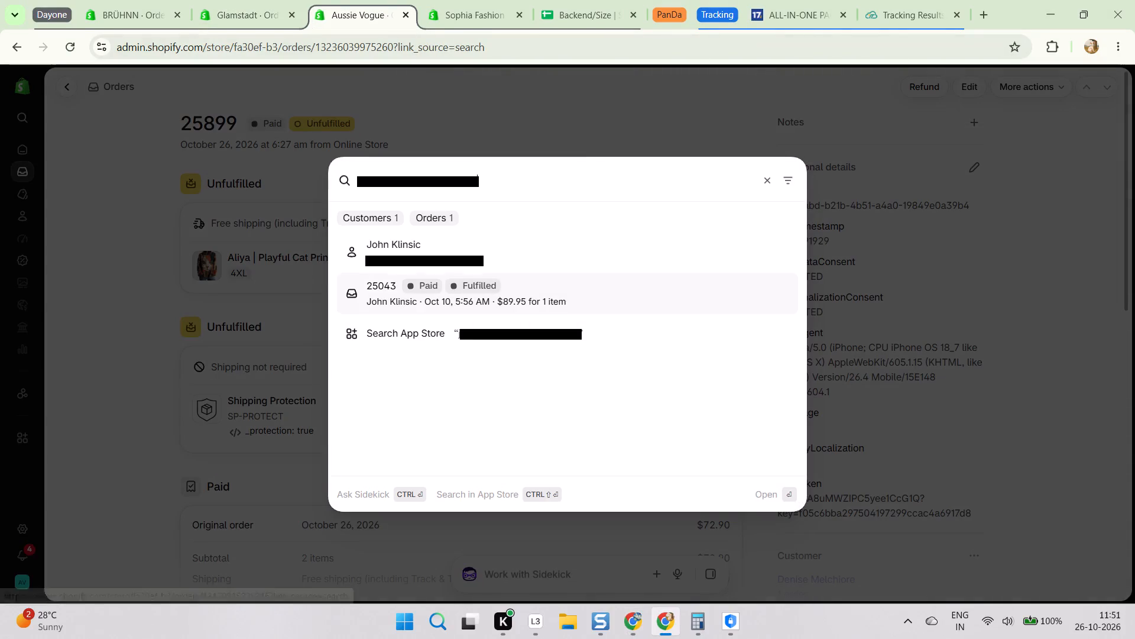
pyautogui.click(382, 283)
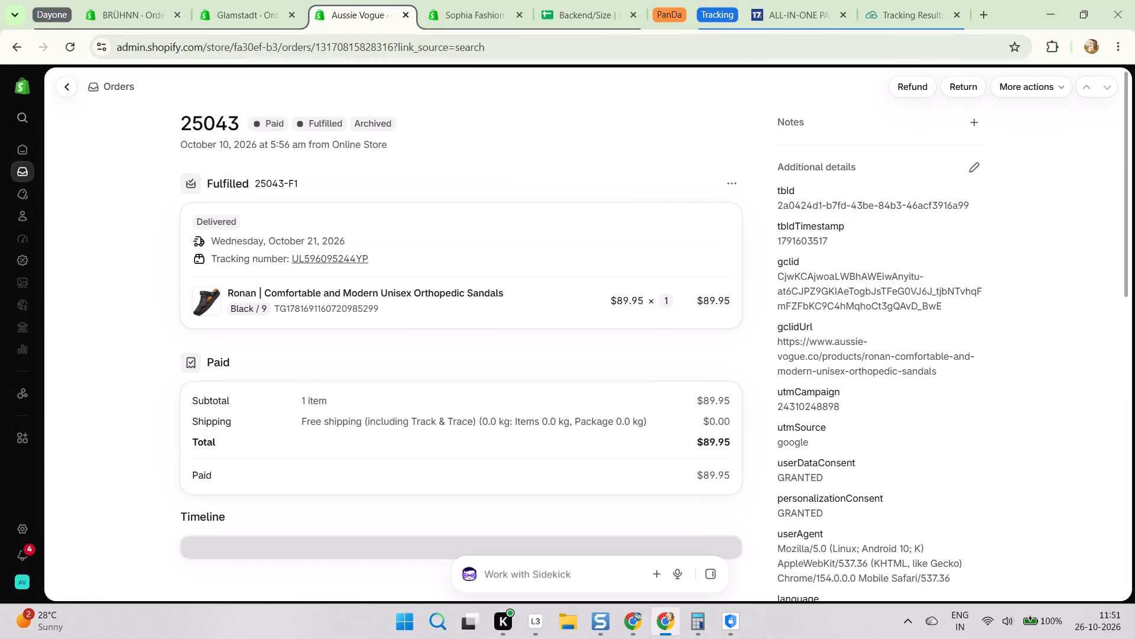
pyautogui.scroll(1, 416, 286)
pyautogui.click(433, 220)
pyautogui.scroll(4, 429, 220)
pyautogui.click(421, 216)
pyautogui.click(418, 205)
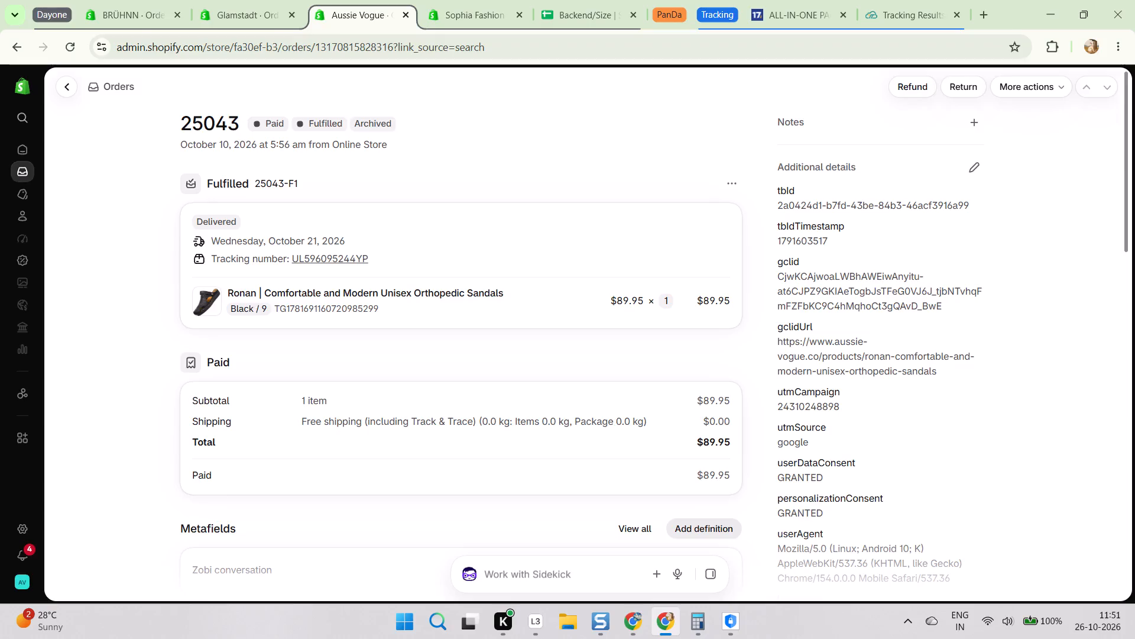
pyautogui.hotkey('alt', 'Tab')
pyautogui.hotkey('alt', 'Tab')
pyautogui.scroll(2, 255, 130)
pyautogui.doubleClick(226, 121)
pyautogui.hotkey('ctrl', 'c')
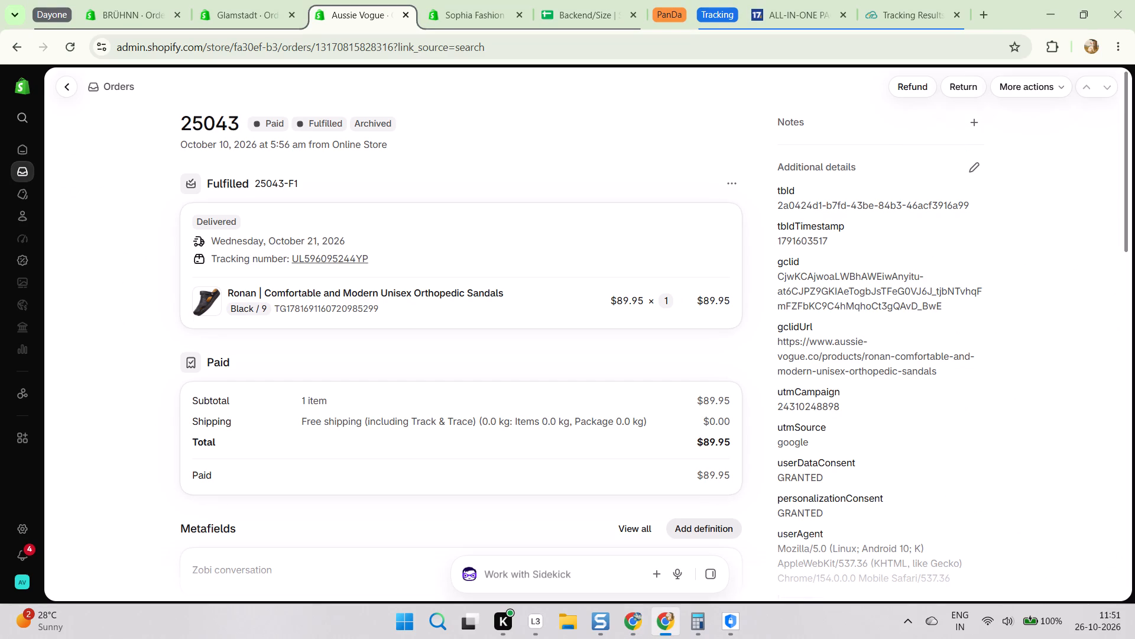
pyautogui.scroll(4, 263, 150)
pyautogui.doubleClick(215, 128)
pyautogui.hotkey('ctrl', 'c')
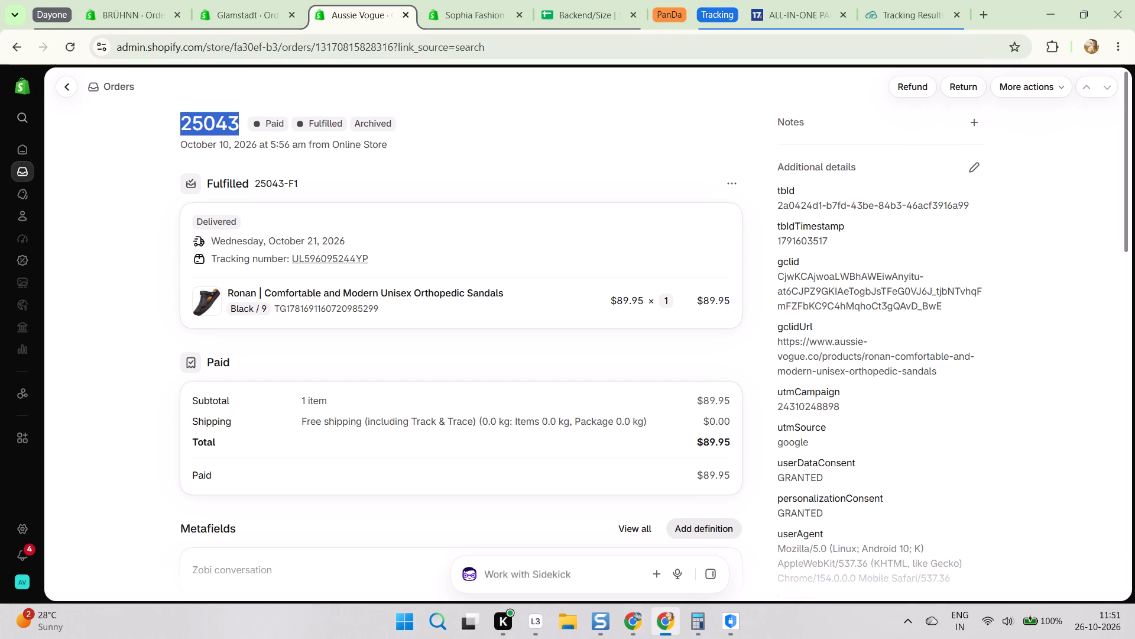
pyautogui.hotkey('ctrl', 'c')
pyautogui.hotkey('ctrl', 'c')
pyautogui.hotkey('alt', 'Tab')
pyautogui.scroll(5, 288, 154)
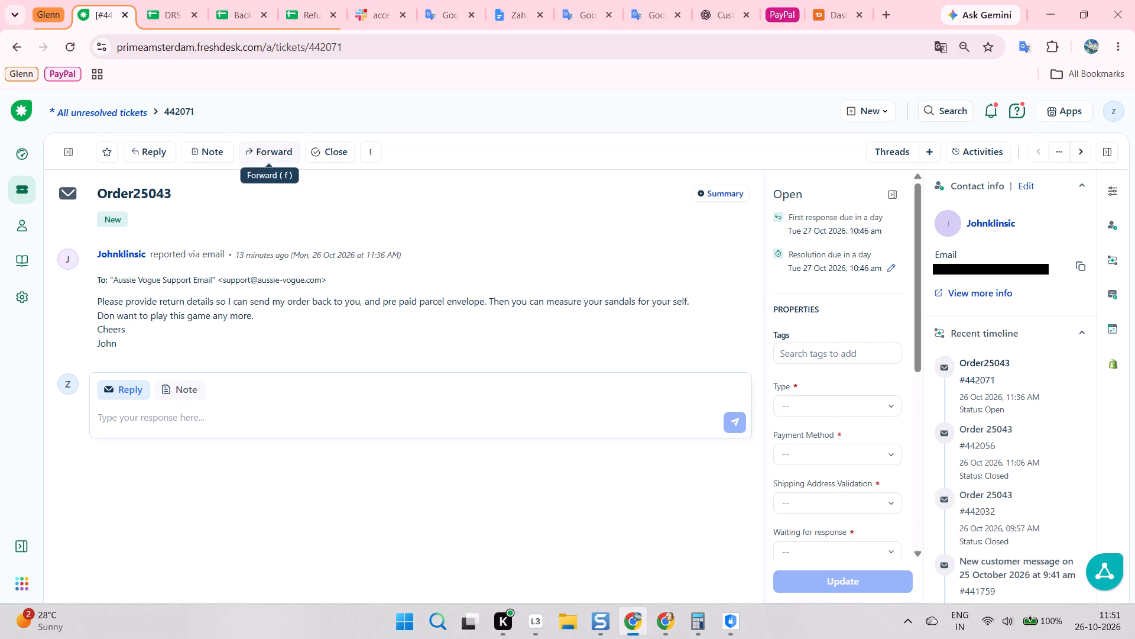
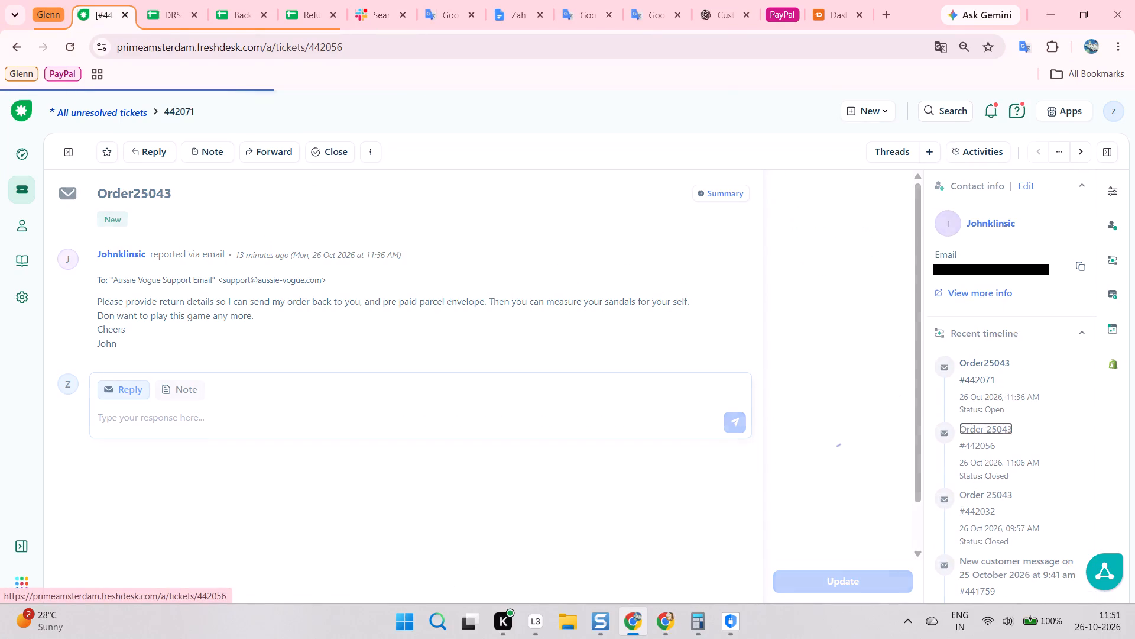
pyautogui.scroll(-5, 514, 426)
pyautogui.click(449, 308)
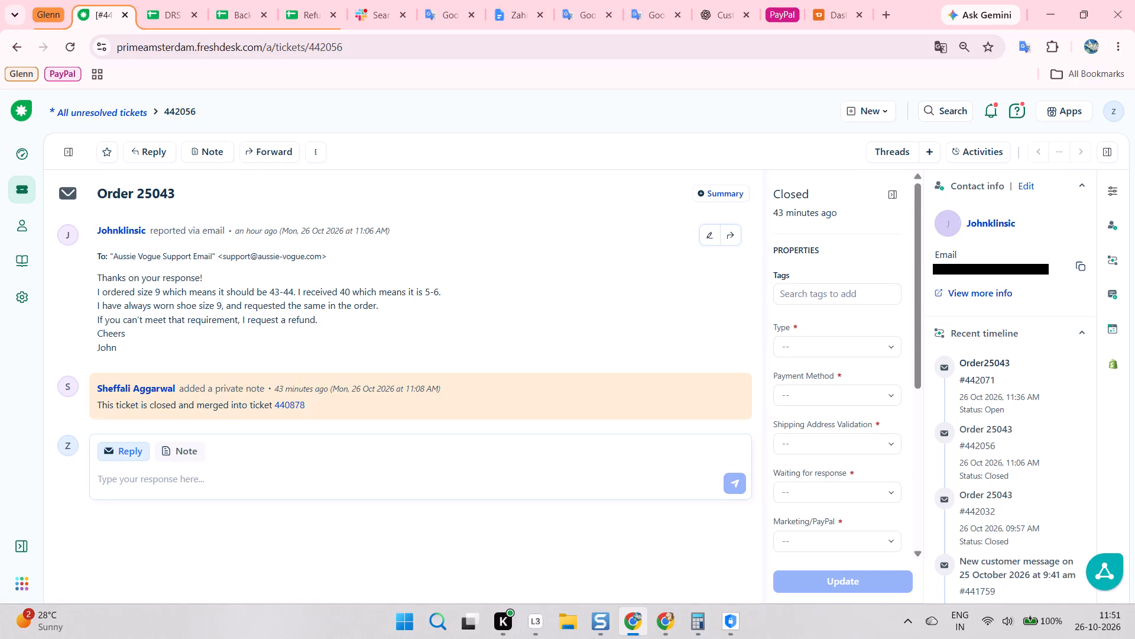
pyautogui.moveTo(478, 318); pyautogui.dragTo(479, 325)
pyautogui.click(491, 296)
pyautogui.click(452, 287)
pyautogui.click(987, 500)
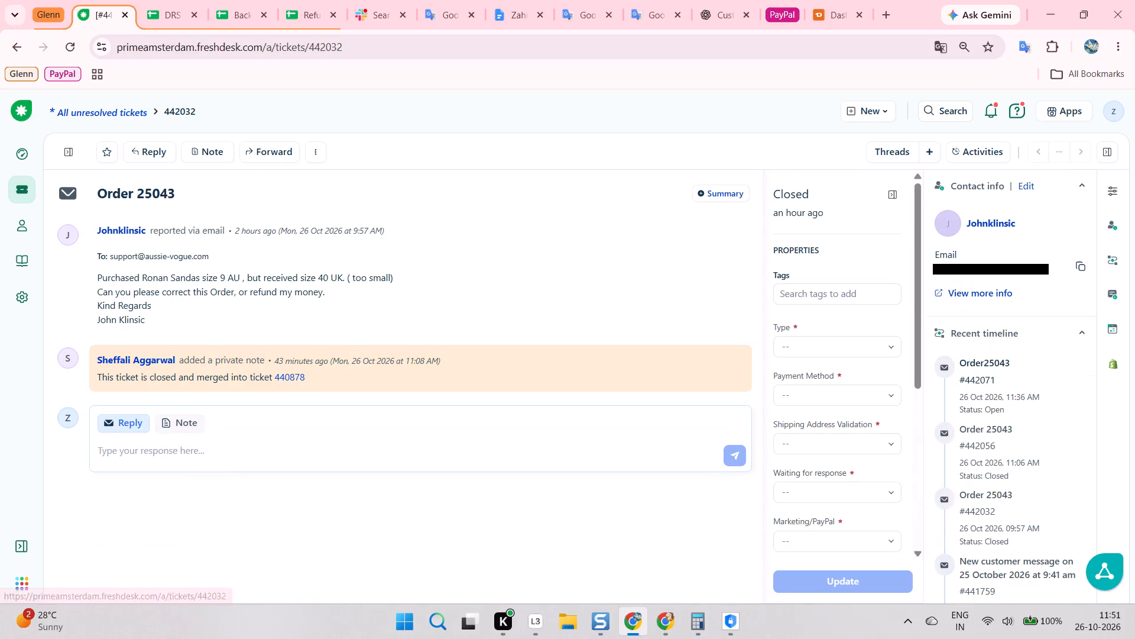
pyautogui.scroll(-3, 639, 376)
pyautogui.click(433, 281)
pyautogui.scroll(-2, 1080, 409)
pyautogui.click(1001, 380)
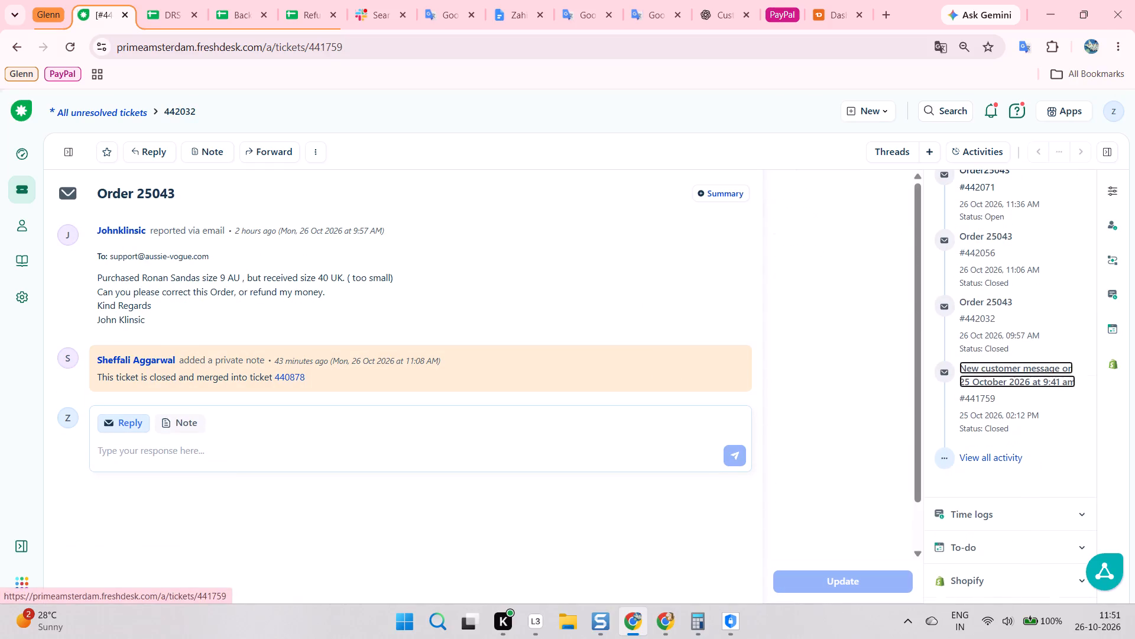
pyautogui.scroll(-6, 476, 349)
pyautogui.scroll(-3, 1068, 398)
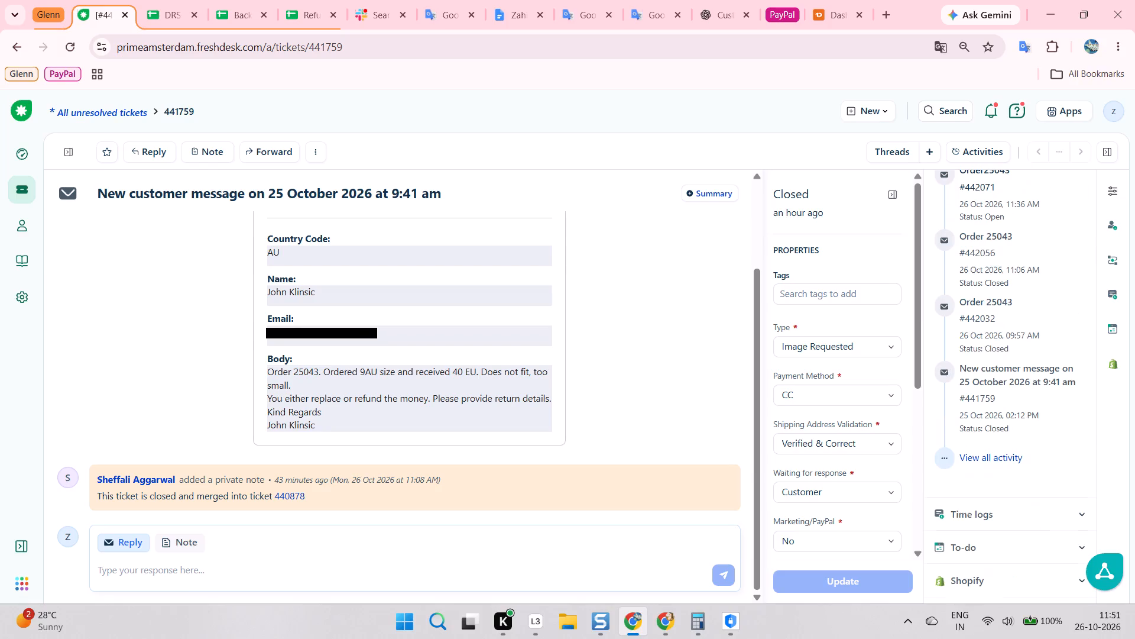
pyautogui.click(1005, 454)
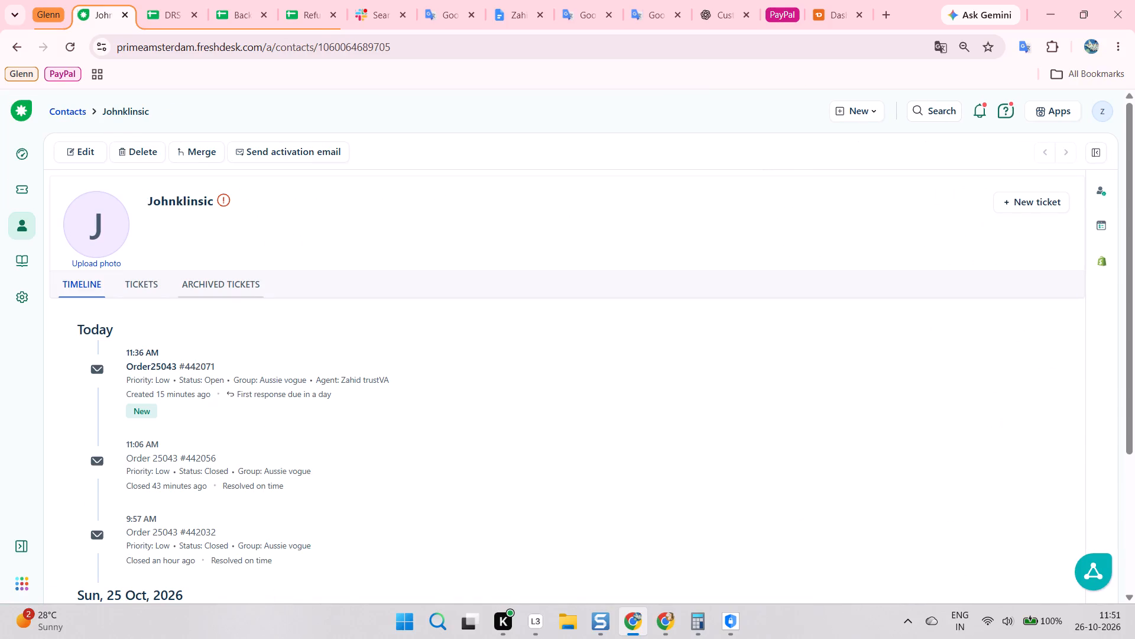
pyautogui.click(146, 273)
pyautogui.scroll(-6, 220, 270)
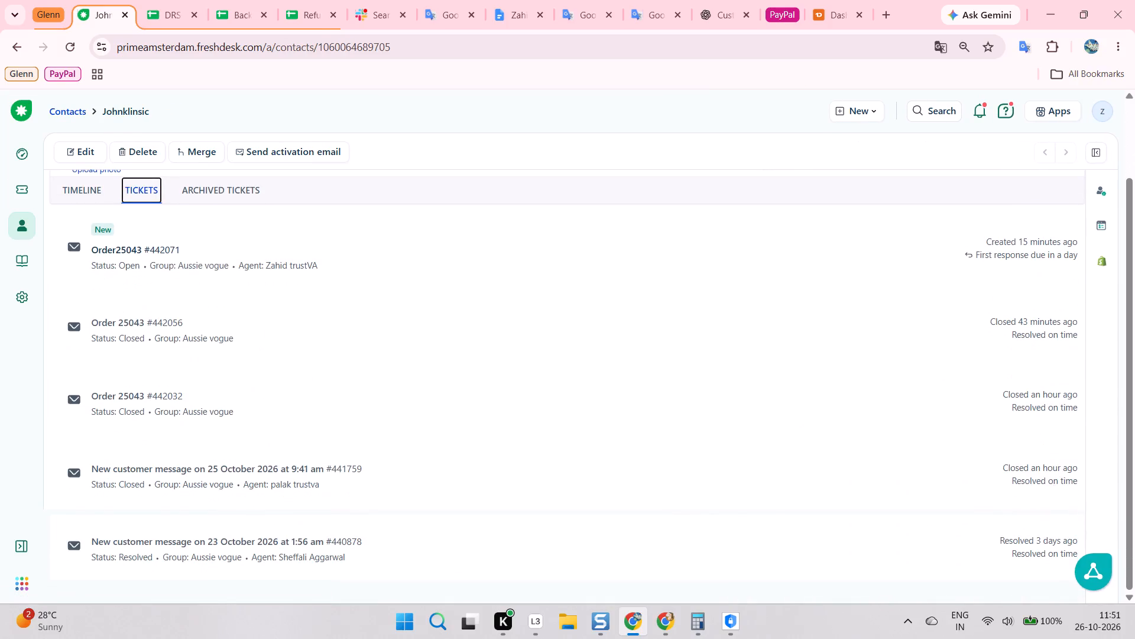
pyautogui.scroll(-1, 385, 359)
pyautogui.scroll(-1, 301, 508)
pyautogui.click(198, 537)
pyautogui.scroll(-3, 262, 397)
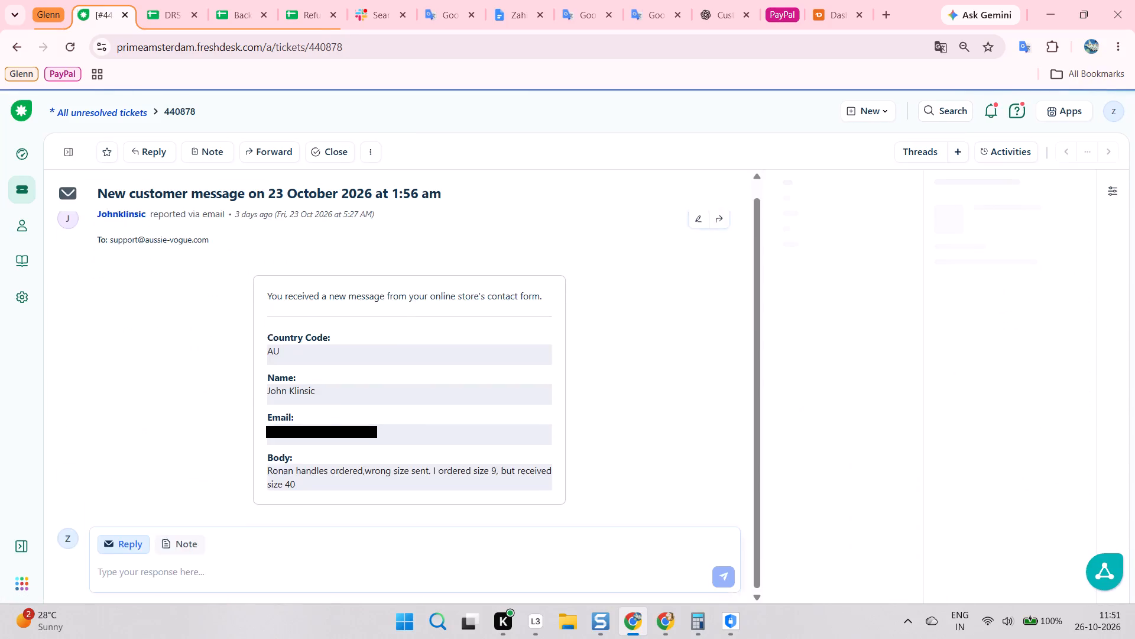
pyautogui.scroll(-7, 273, 392)
pyautogui.scroll(1, 357, 387)
pyautogui.scroll(-9, 1133, 398)
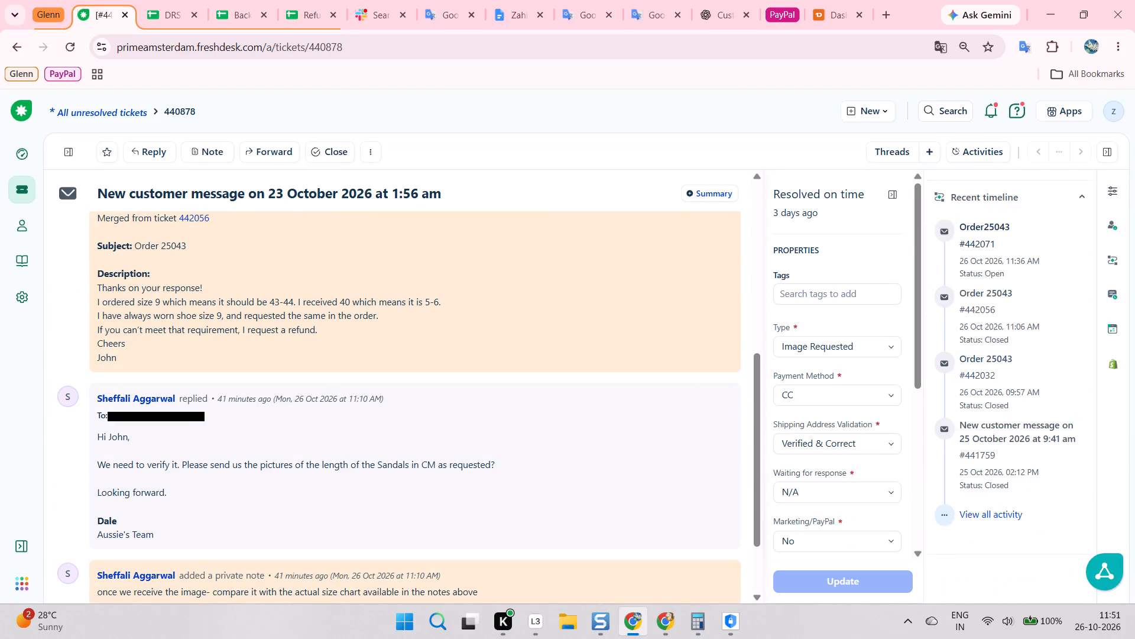
pyautogui.scroll(-1, 1026, 474)
pyautogui.click(1008, 456)
pyautogui.click(154, 284)
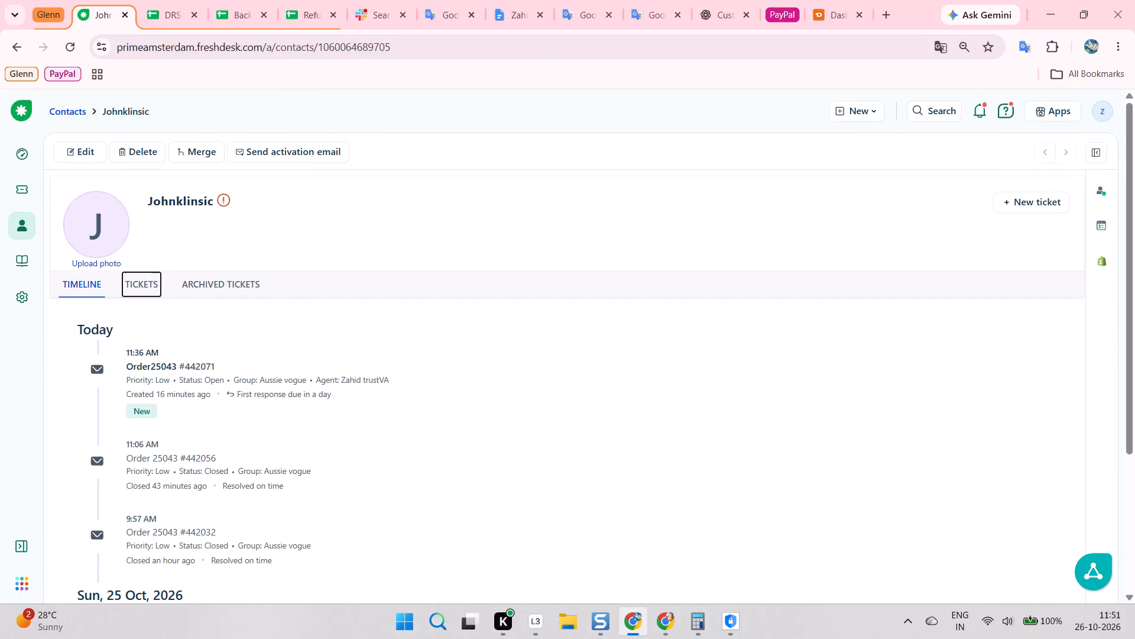
pyautogui.scroll(-4, 214, 319)
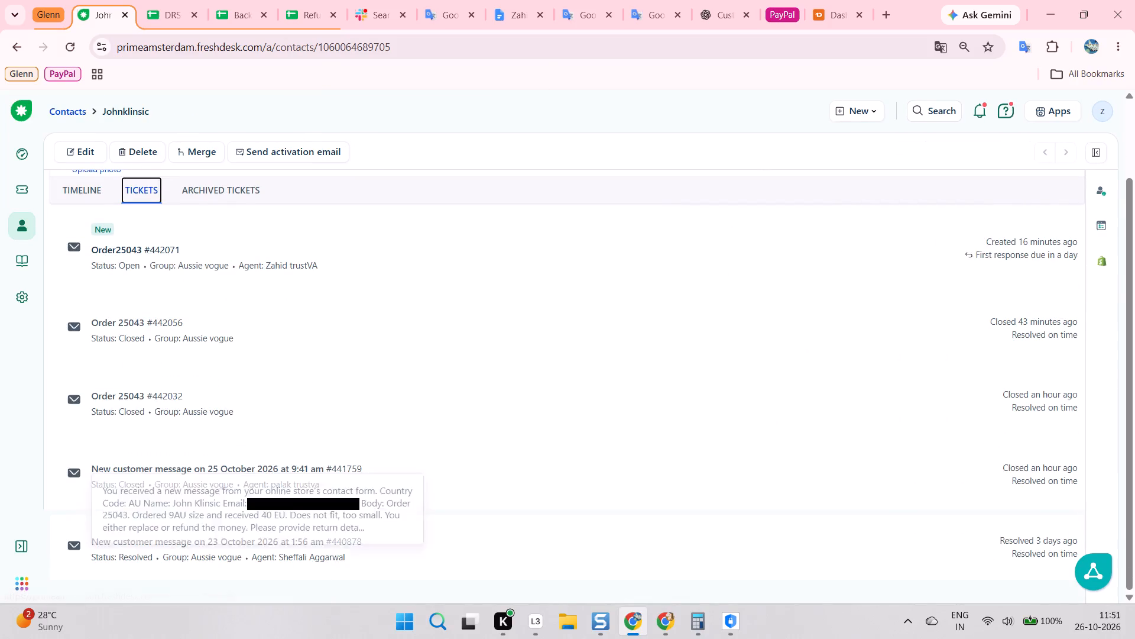
pyautogui.click(260, 543)
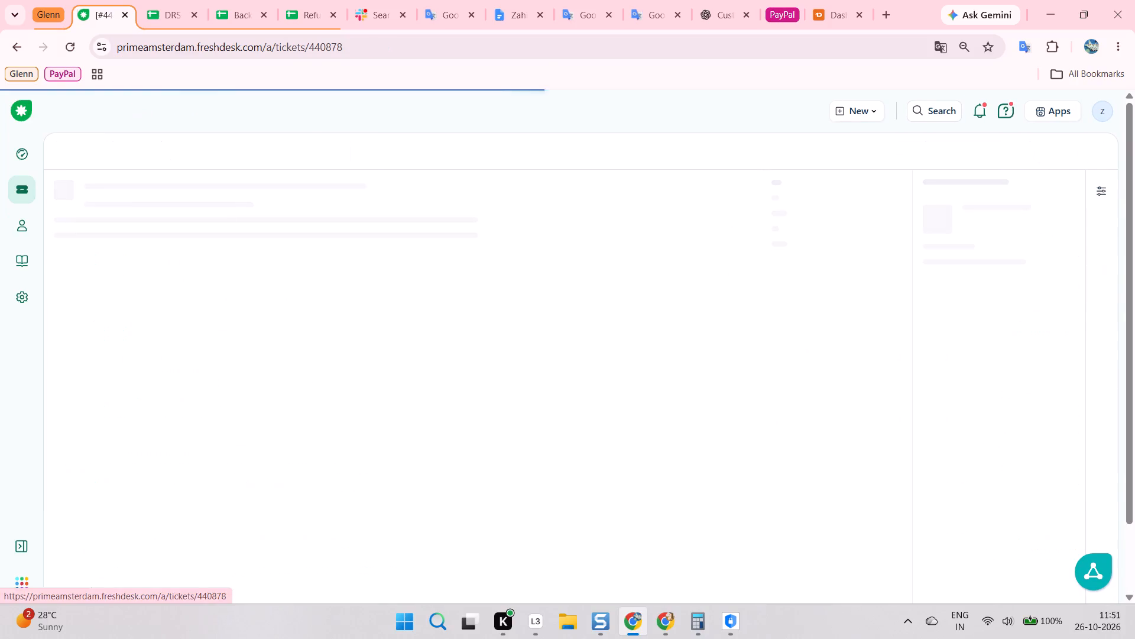
# Expand the collapsed conversations in ticket 440878 and read the whole thread through to the latest private note.
pyautogui.scroll(-2, 367, 401)
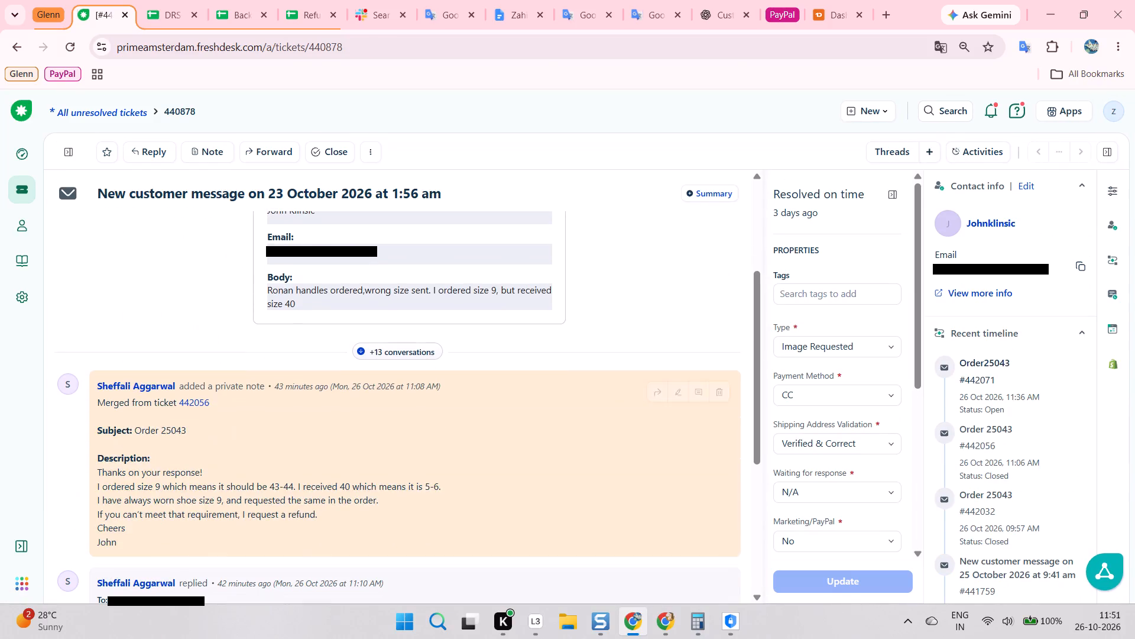
pyautogui.click(395, 347)
pyautogui.scroll(2, 401, 348)
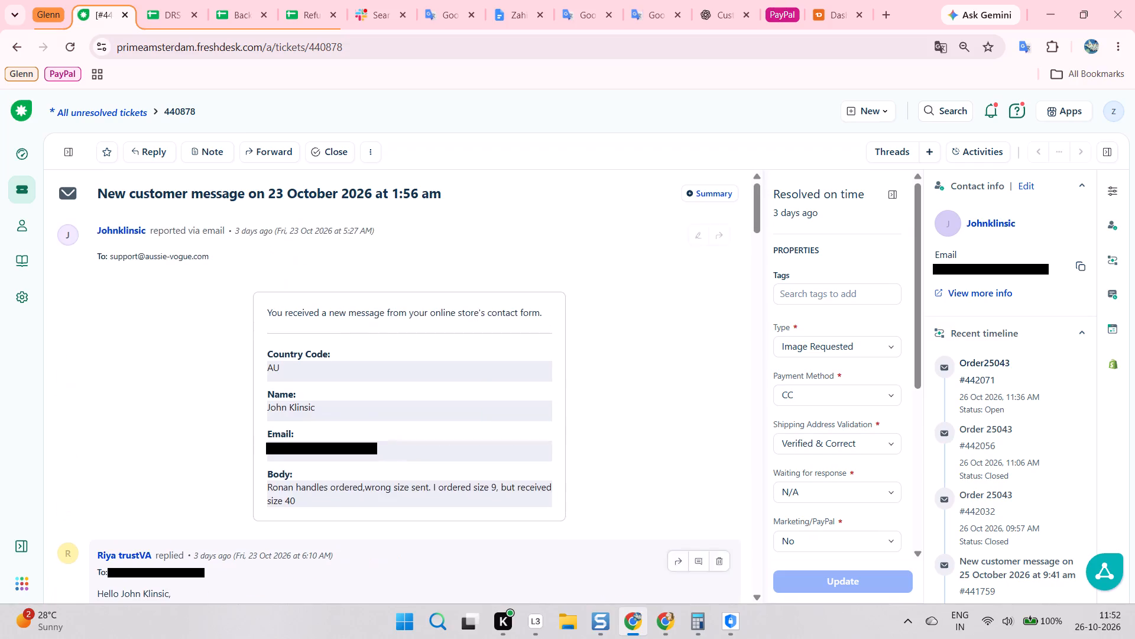
pyautogui.scroll(-1, 408, 342)
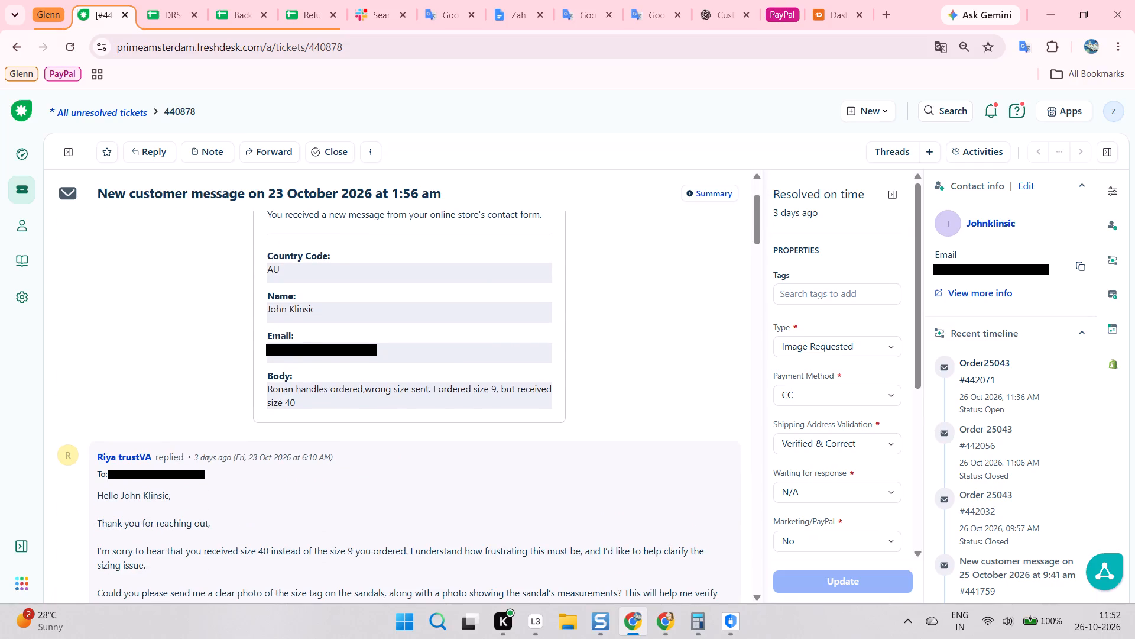
pyautogui.scroll(-1, 447, 343)
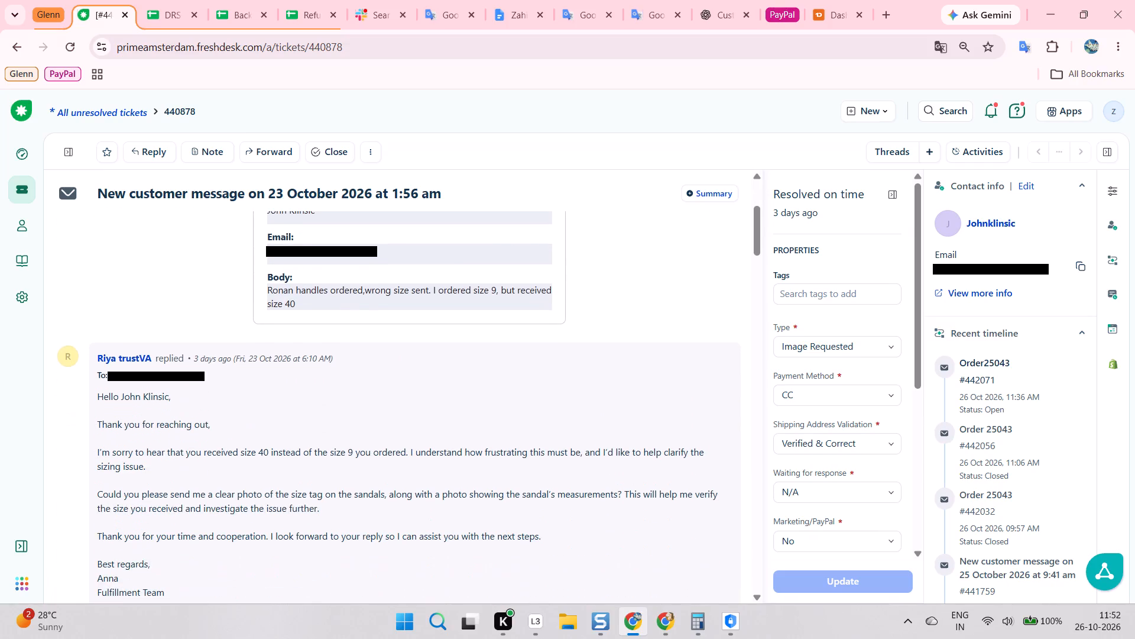
pyautogui.scroll(-4, 437, 343)
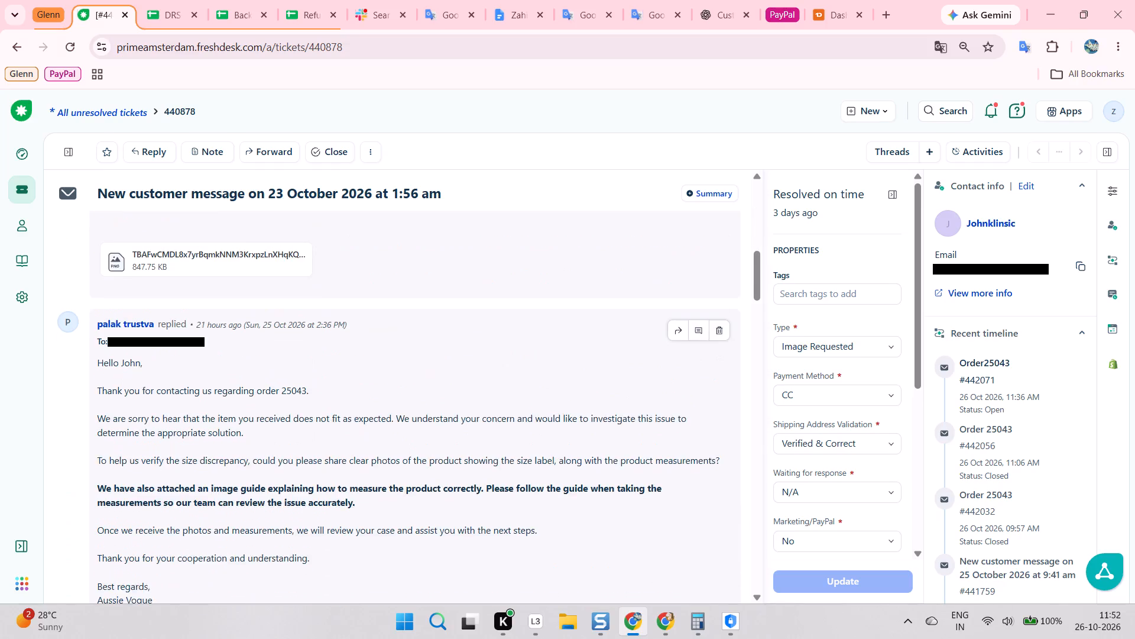
pyautogui.scroll(-6, 429, 335)
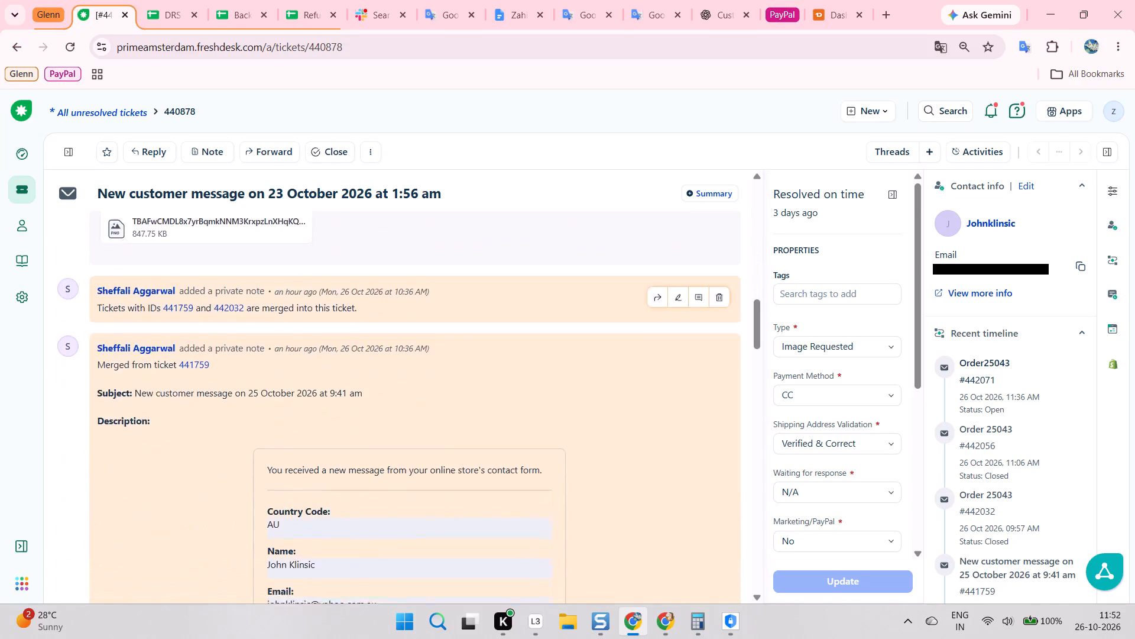
pyautogui.scroll(-6, 423, 334)
pyautogui.click(373, 346)
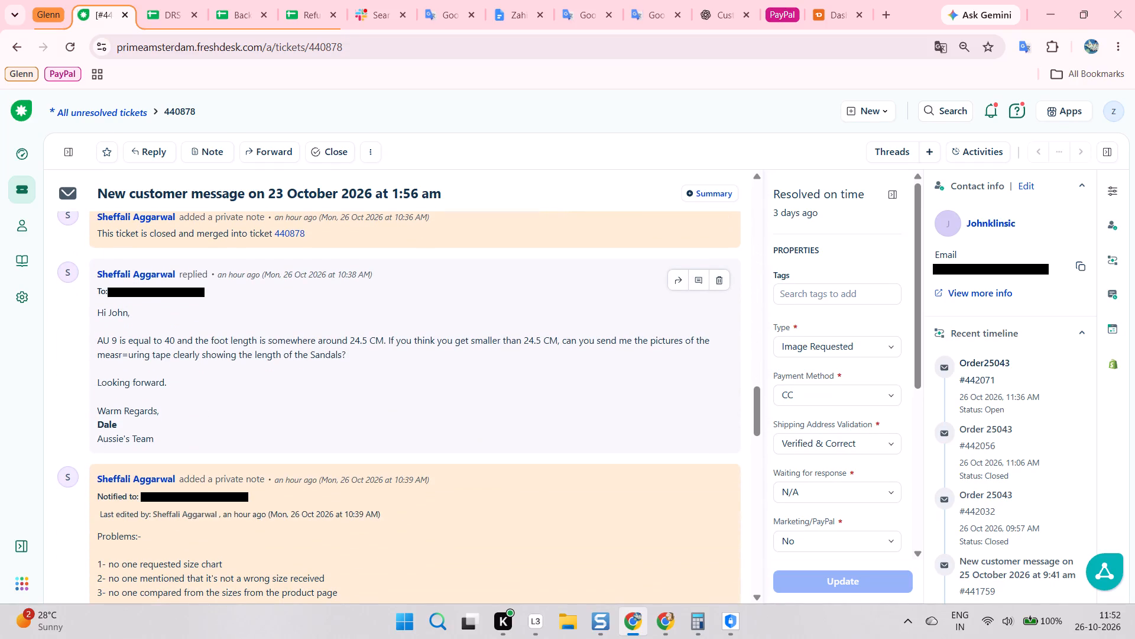
pyautogui.scroll(-8, 440, 325)
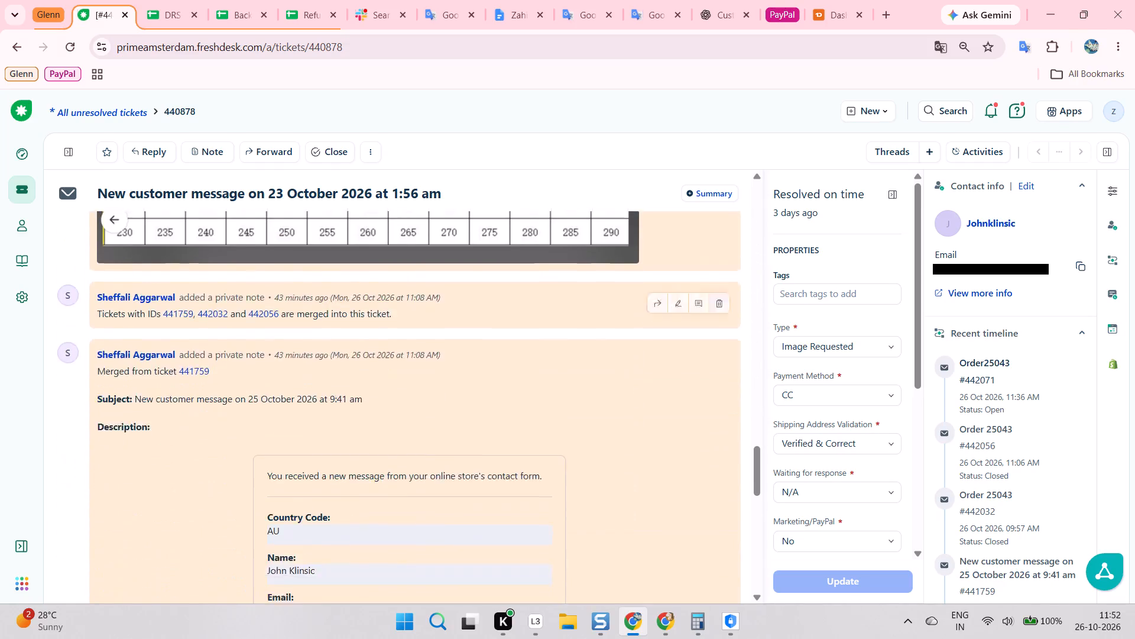
pyautogui.scroll(-8, 453, 325)
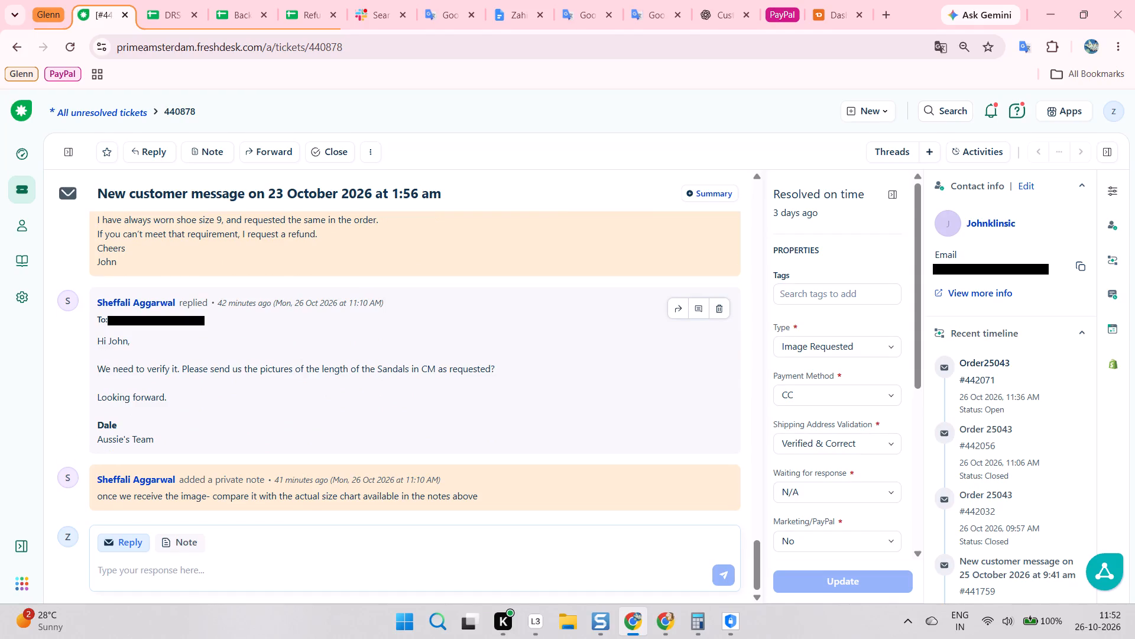
pyautogui.scroll(-13, 430, 318)
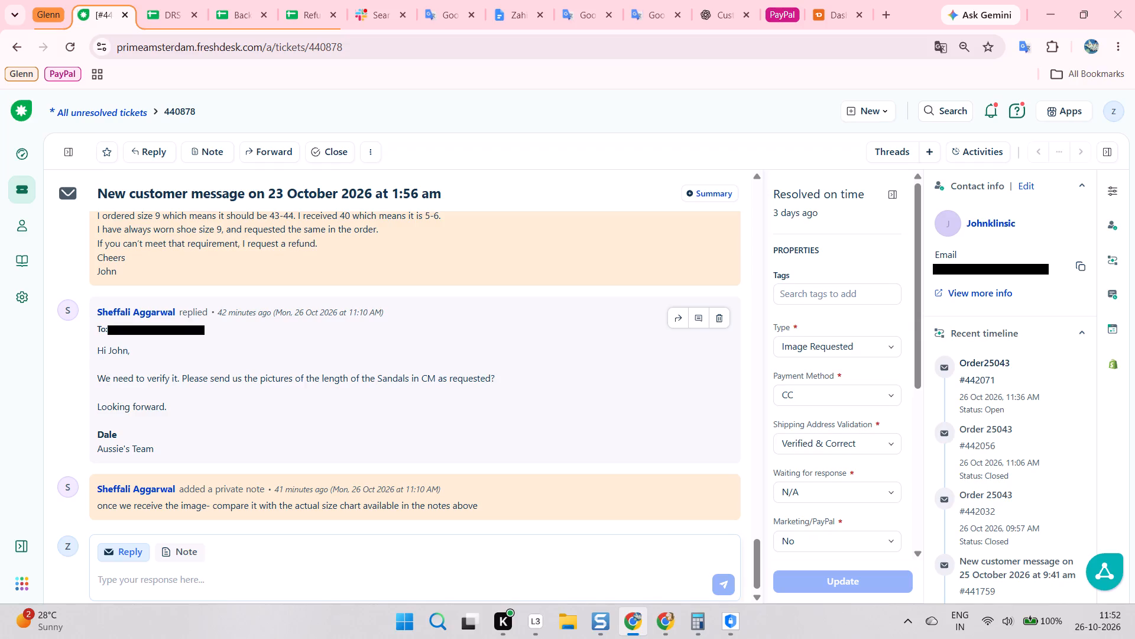
# Review ticket 440878 again, checking the merged messages, the size chart note and the agents' earlier photo and measurement requests.
pyautogui.scroll(1, 461, 411)
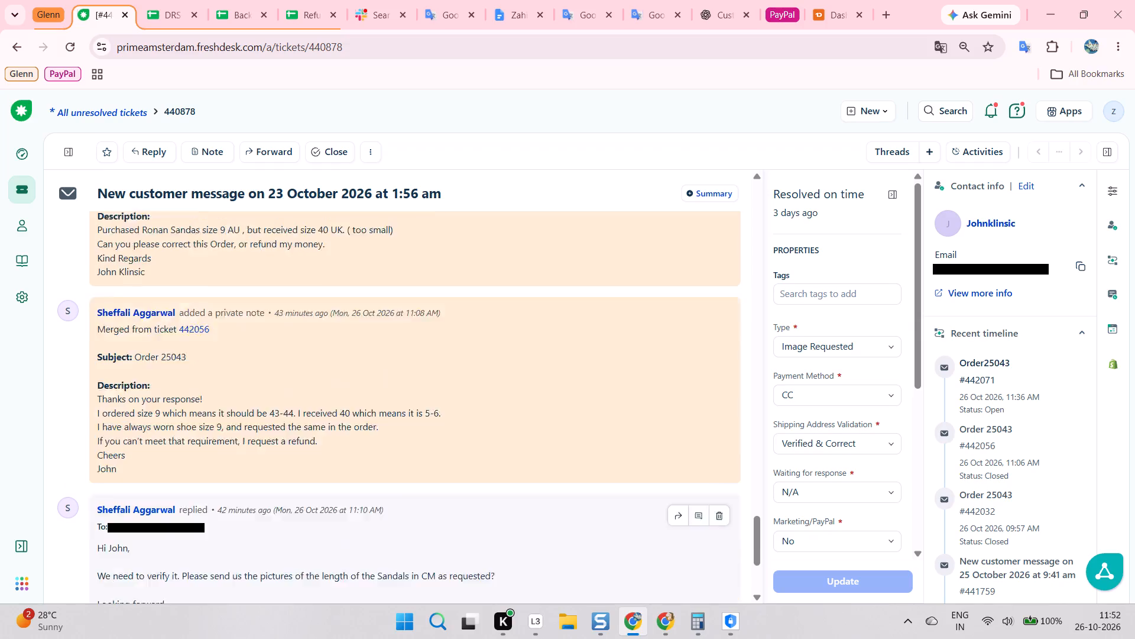
pyautogui.scroll(1, 461, 411)
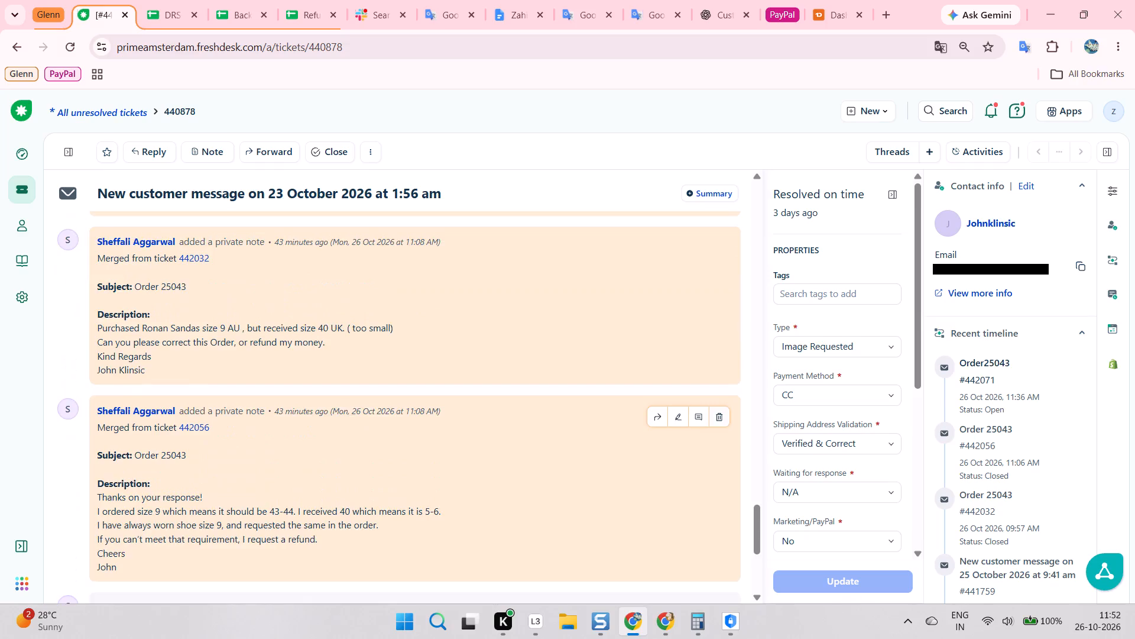
pyautogui.scroll(6, 461, 411)
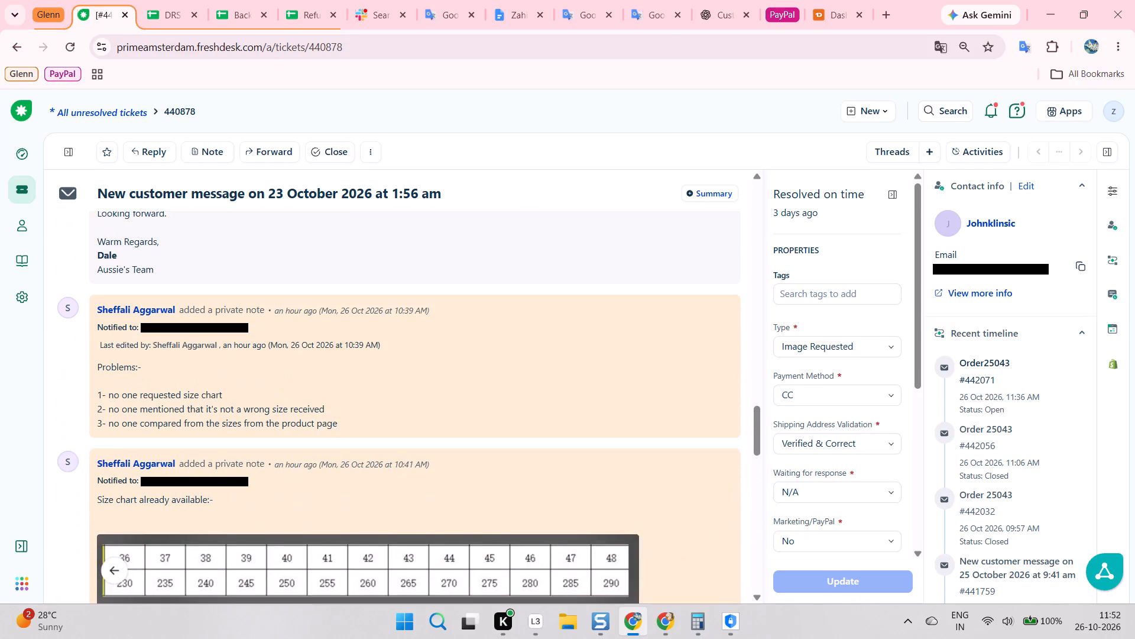
pyautogui.scroll(1, 461, 411)
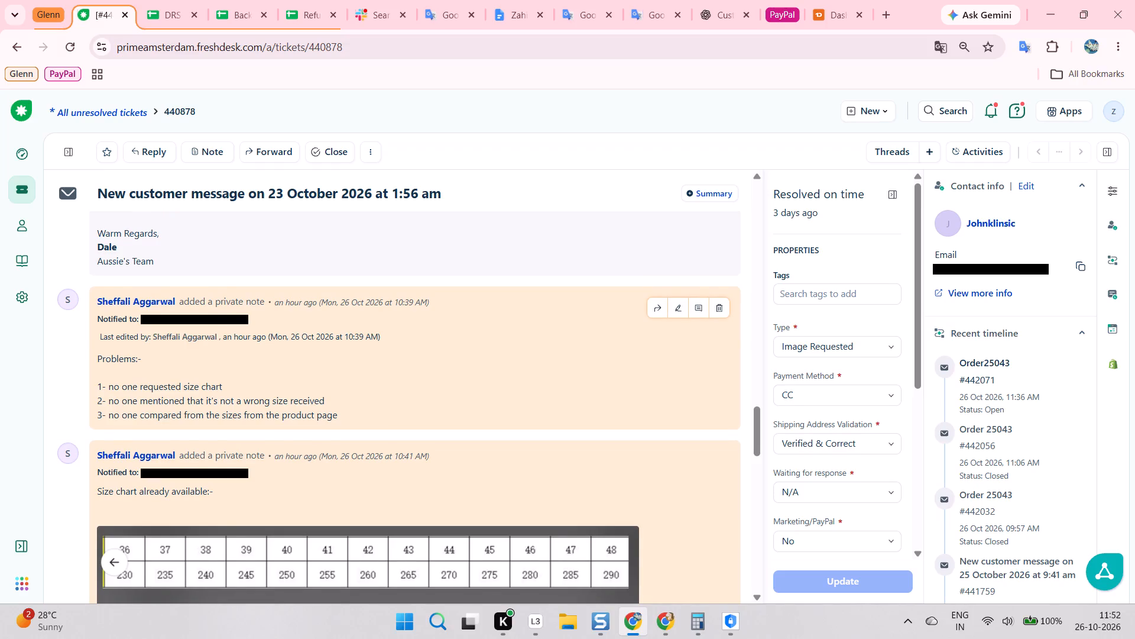
pyautogui.scroll(4, 232, 416)
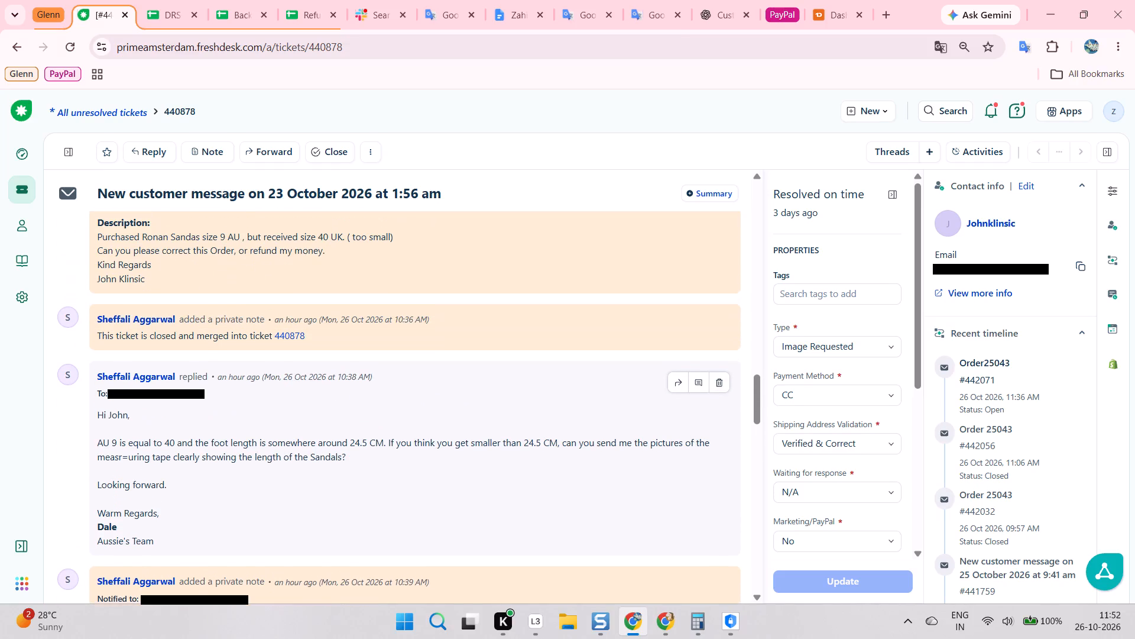
pyautogui.scroll(5, 295, 411)
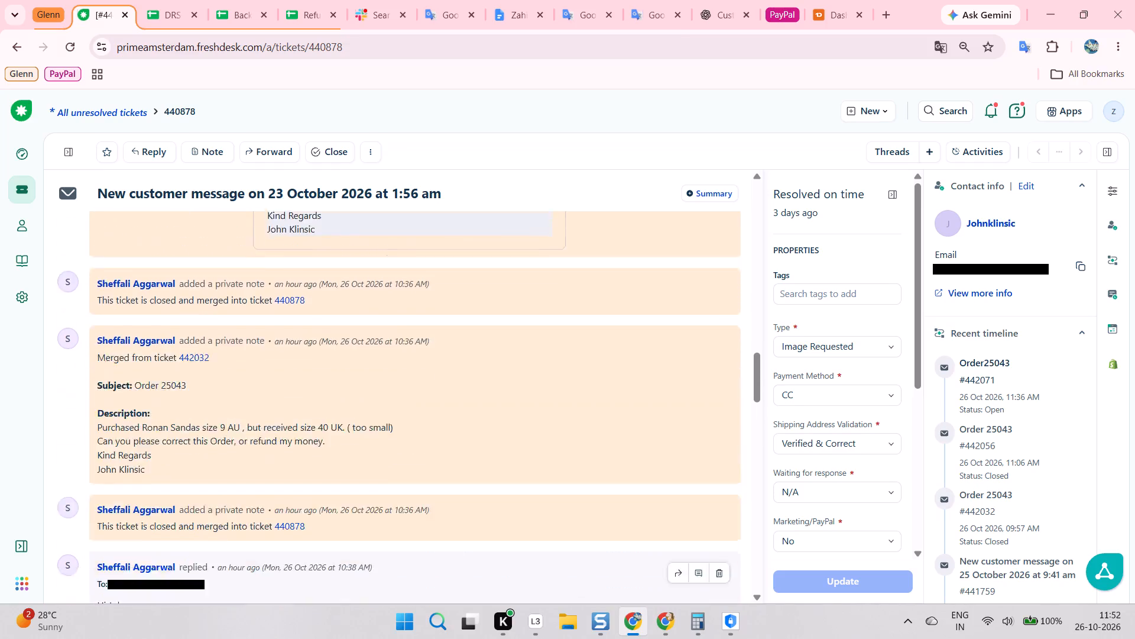
pyautogui.scroll(5, 303, 409)
pyautogui.scroll(-2, 307, 408)
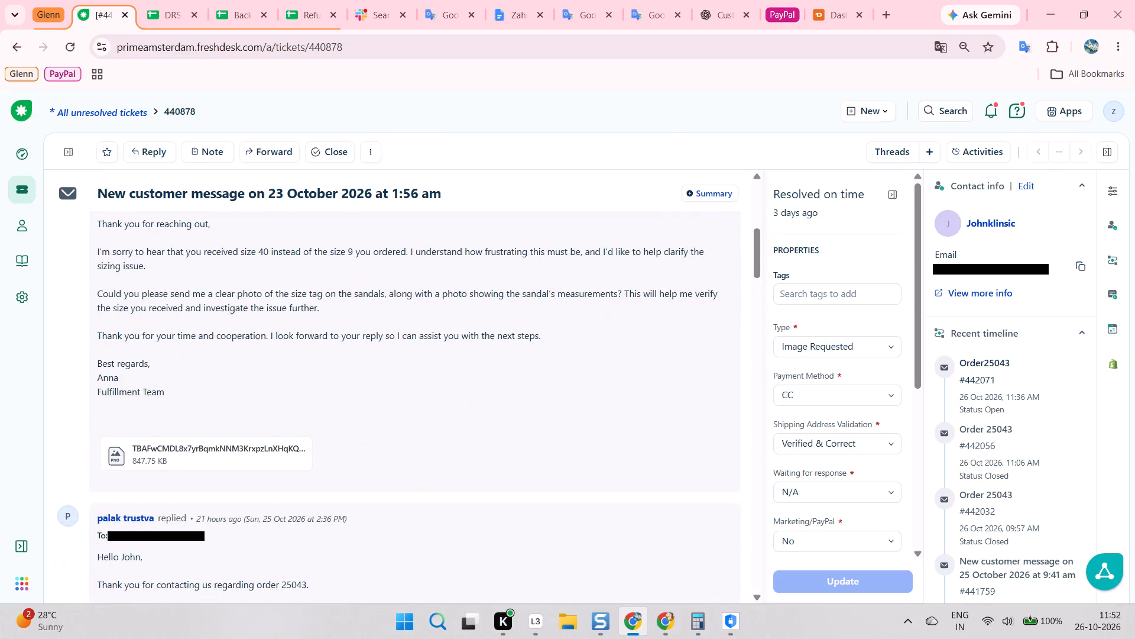
pyautogui.scroll(-3, 307, 408)
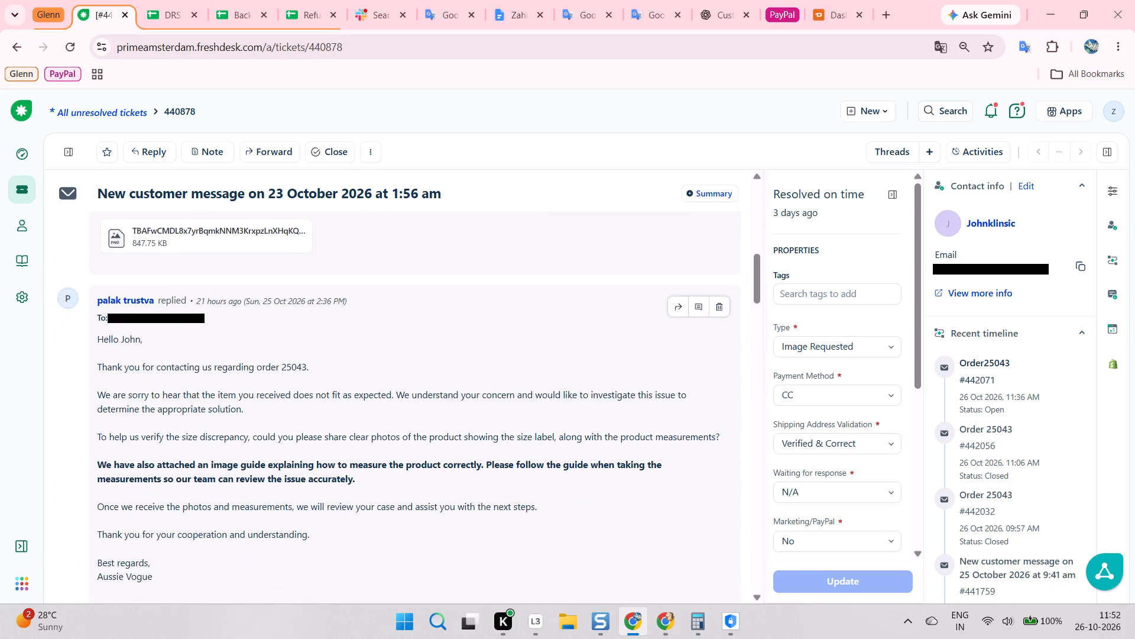
pyautogui.scroll(-1, 378, 382)
pyautogui.scroll(8, 407, 379)
pyautogui.scroll(2, 1013, 393)
pyautogui.click(985, 362)
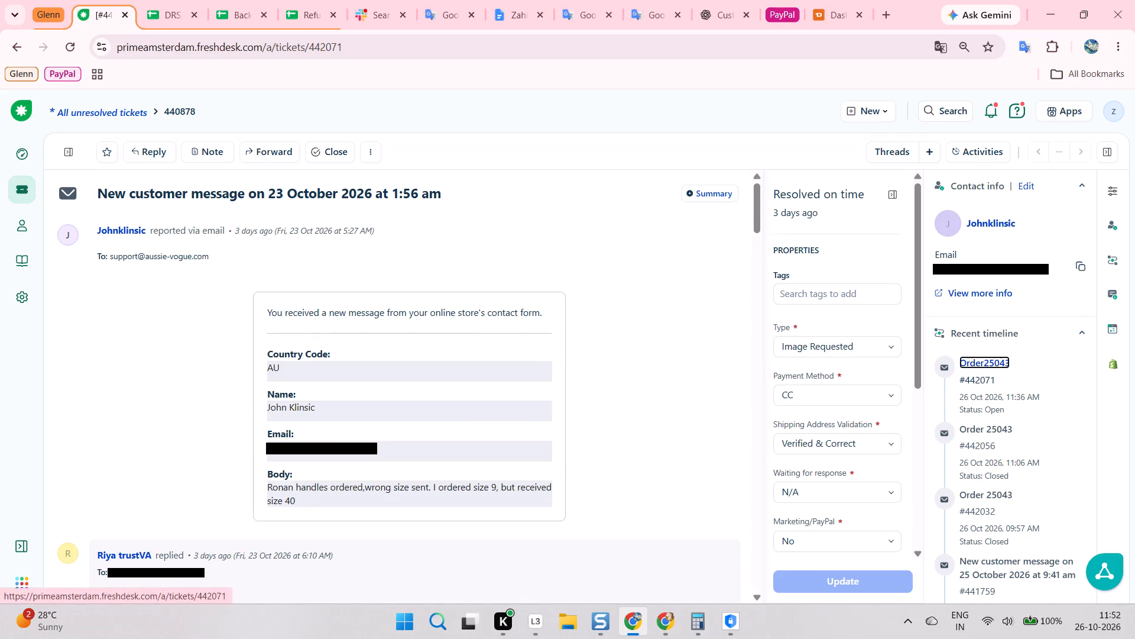
pyautogui.scroll(2, 310, 357)
pyautogui.click(379, 325)
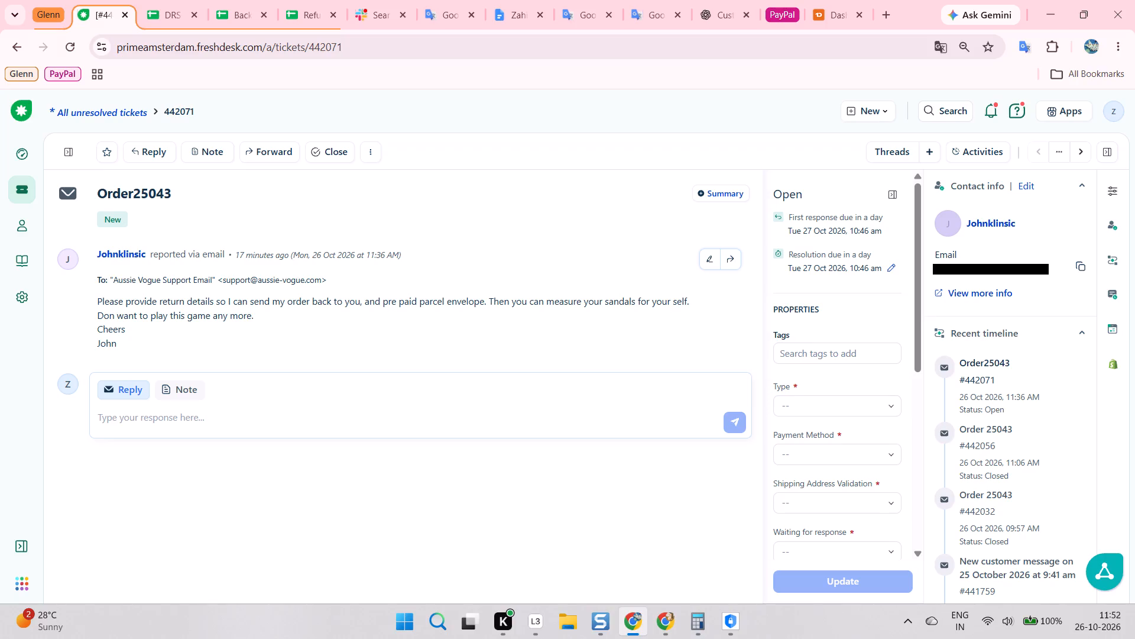
pyautogui.moveTo(406, 308); pyautogui.dragTo(411, 308)
pyautogui.moveTo(411, 308); pyautogui.dragTo(411, 308)
pyautogui.click(461, 299)
pyautogui.click(476, 297)
pyautogui.click(521, 301)
pyautogui.click(553, 301)
pyautogui.click(579, 302)
pyautogui.moveTo(594, 303); pyautogui.dragTo(604, 303)
pyautogui.moveTo(619, 303); pyautogui.dragTo(627, 304)
pyautogui.click(643, 302)
pyautogui.click(661, 302)
pyautogui.moveTo(666, 301); pyautogui.dragTo(672, 301)
pyautogui.click(674, 301)
pyautogui.click(627, 283)
pyautogui.click(588, 277)
pyautogui.click(517, 292)
pyautogui.click(408, 291)
pyautogui.click(282, 312)
pyautogui.click(237, 322)
pyautogui.scroll(2, 338, 331)
pyautogui.scroll(-3, 1053, 449)
pyautogui.click(1001, 460)
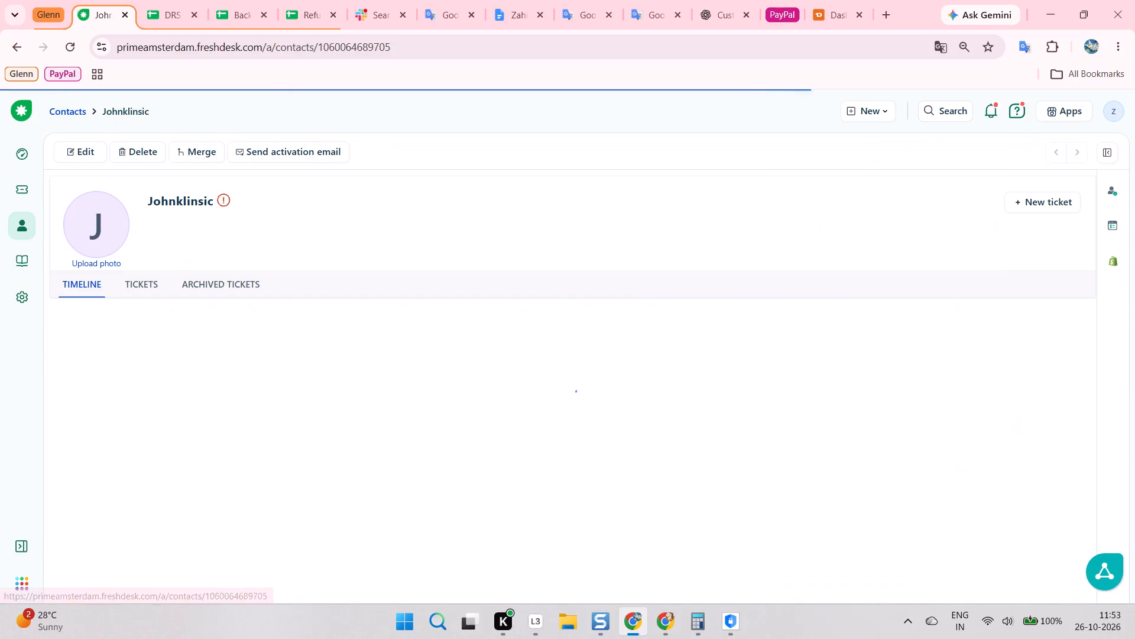
pyautogui.click(141, 284)
pyautogui.scroll(-15, 168, 300)
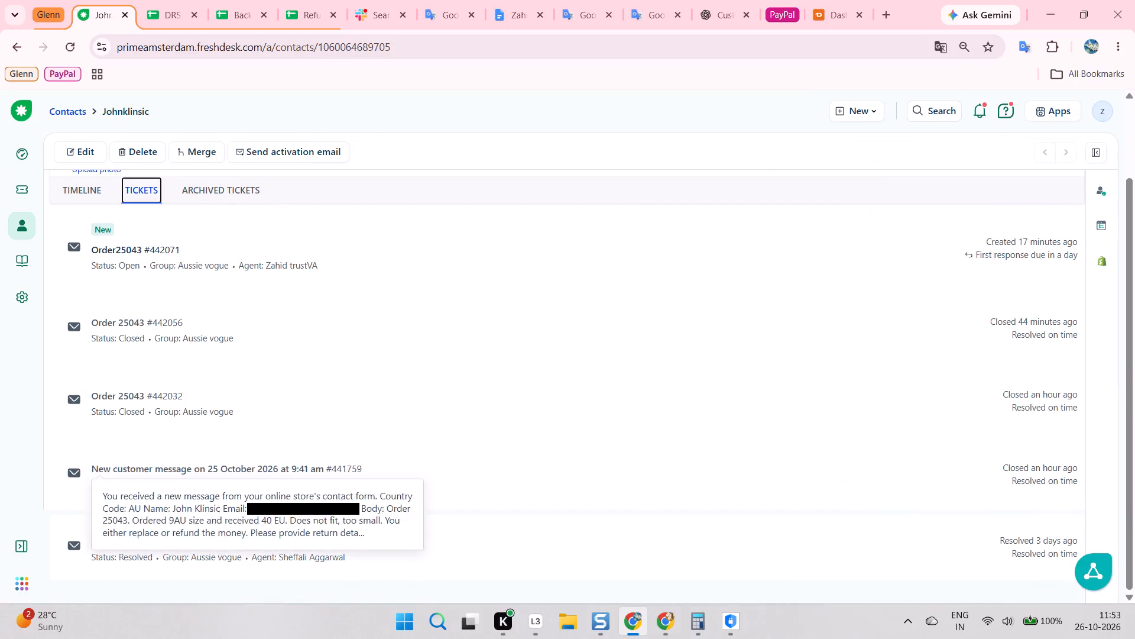
pyautogui.click(241, 540)
pyautogui.scroll(-4, 279, 434)
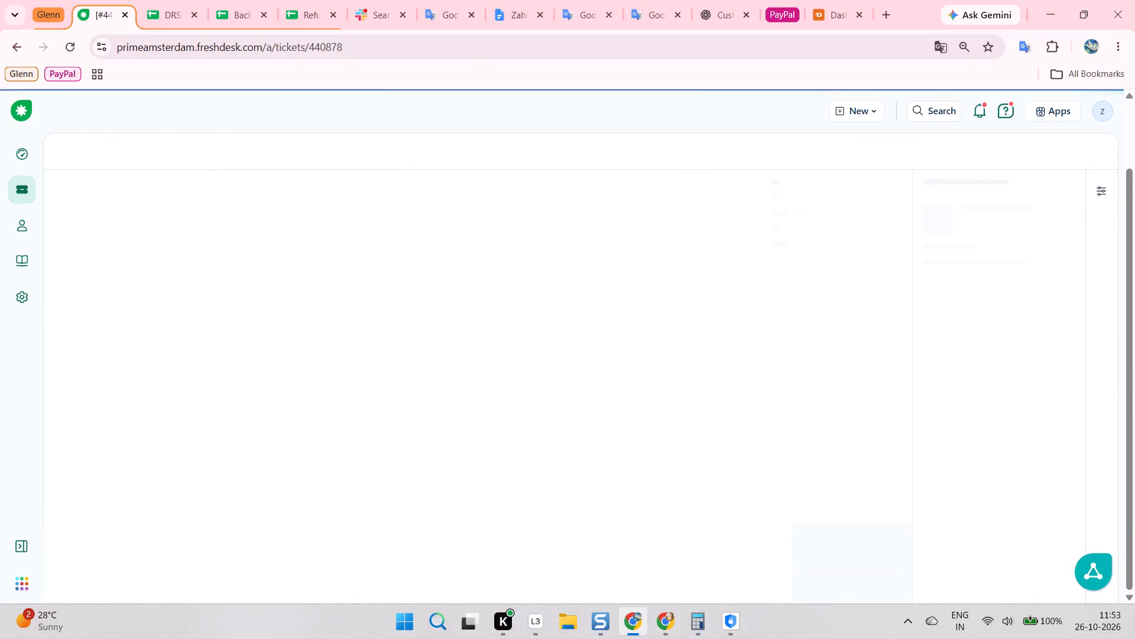
pyautogui.scroll(-2, 309, 408)
pyautogui.scroll(1, 367, 402)
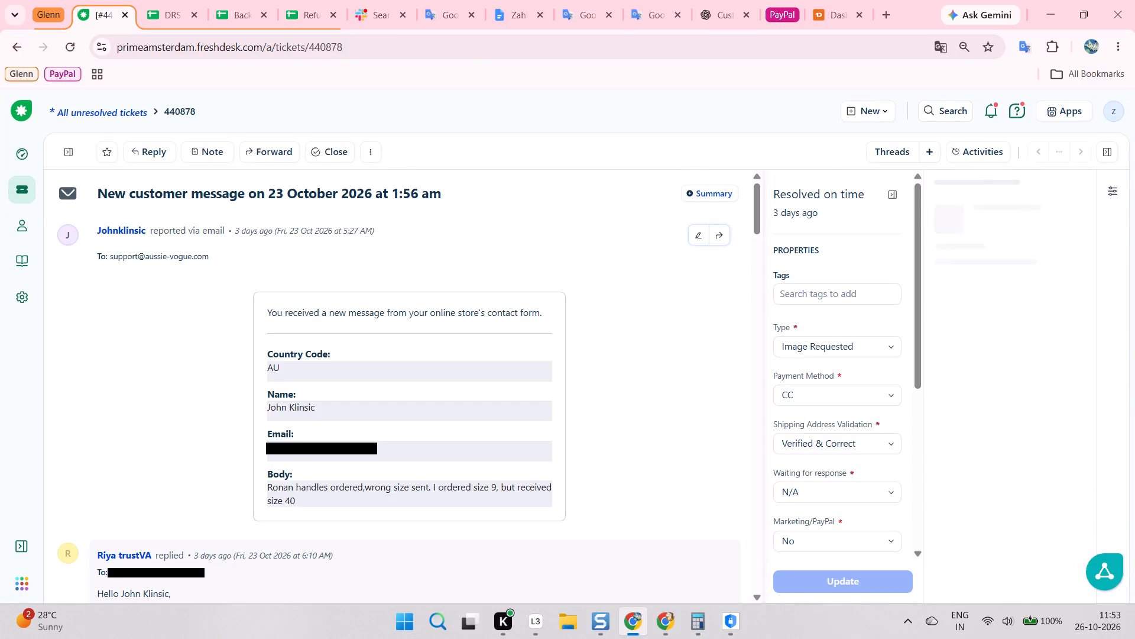
pyautogui.scroll(-2, 379, 390)
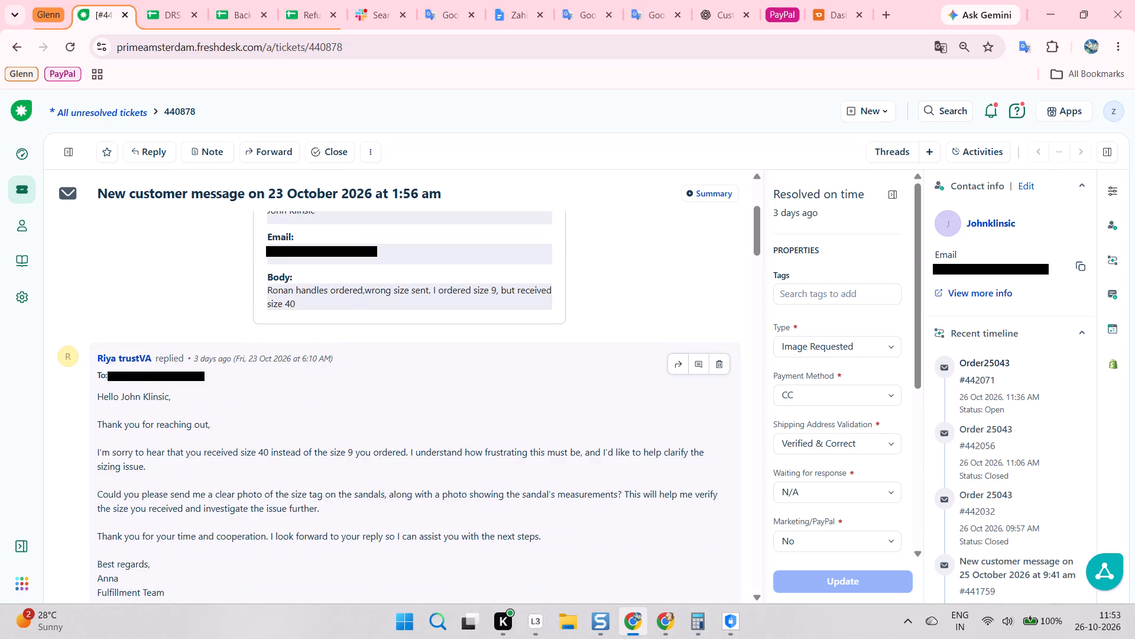
pyautogui.scroll(-6, 392, 380)
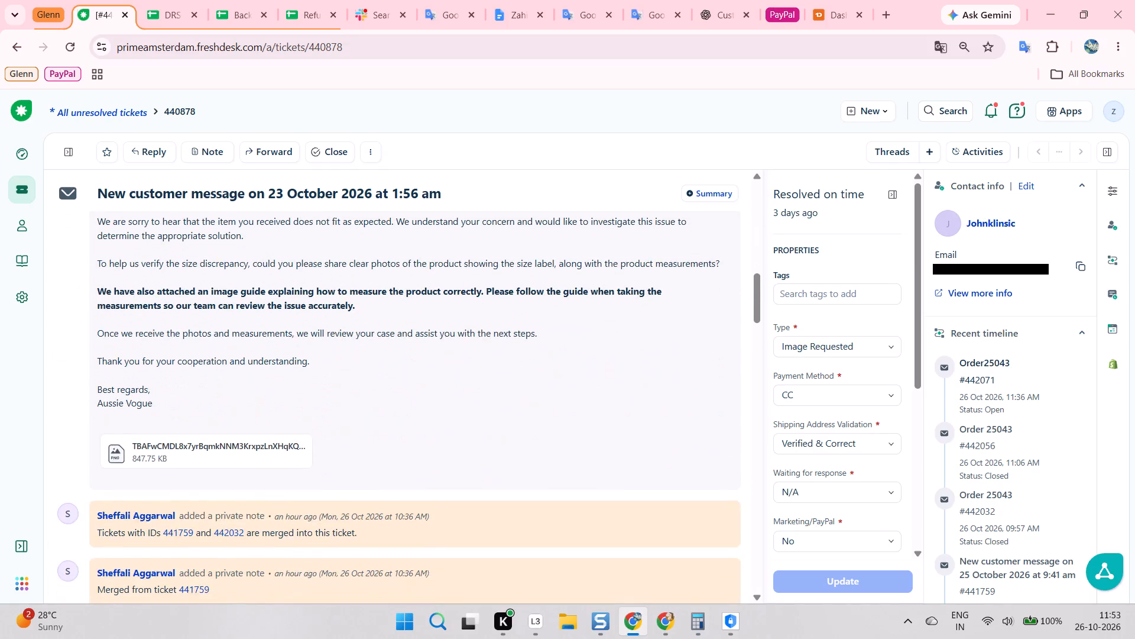
pyautogui.scroll(-10, 216, 396)
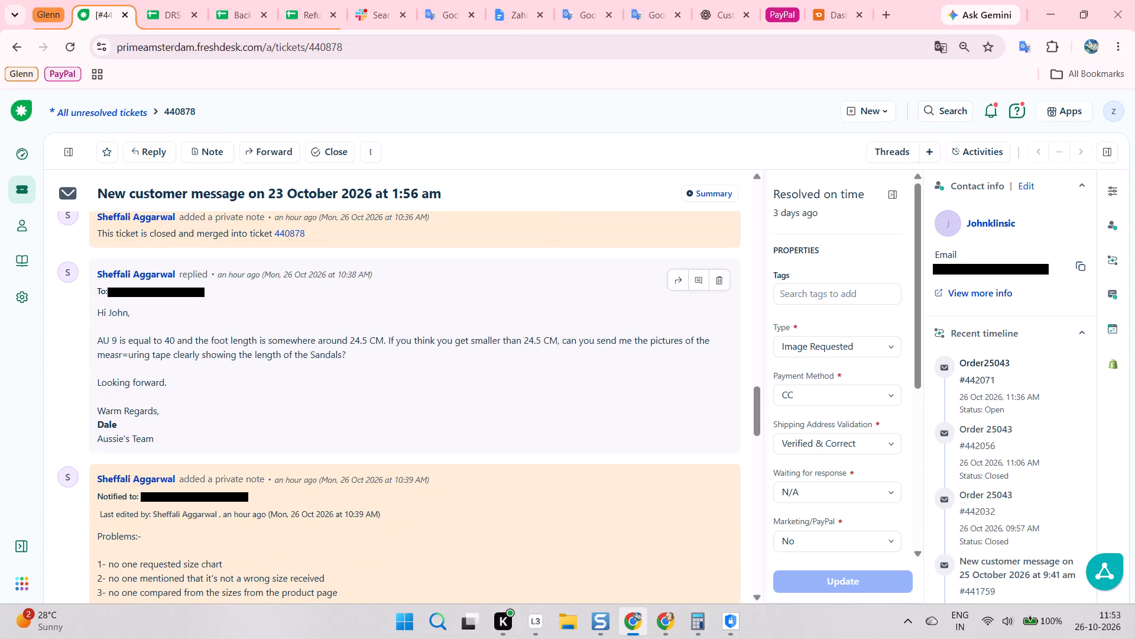
pyautogui.scroll(4, 253, 385)
pyautogui.scroll(5, 125, 361)
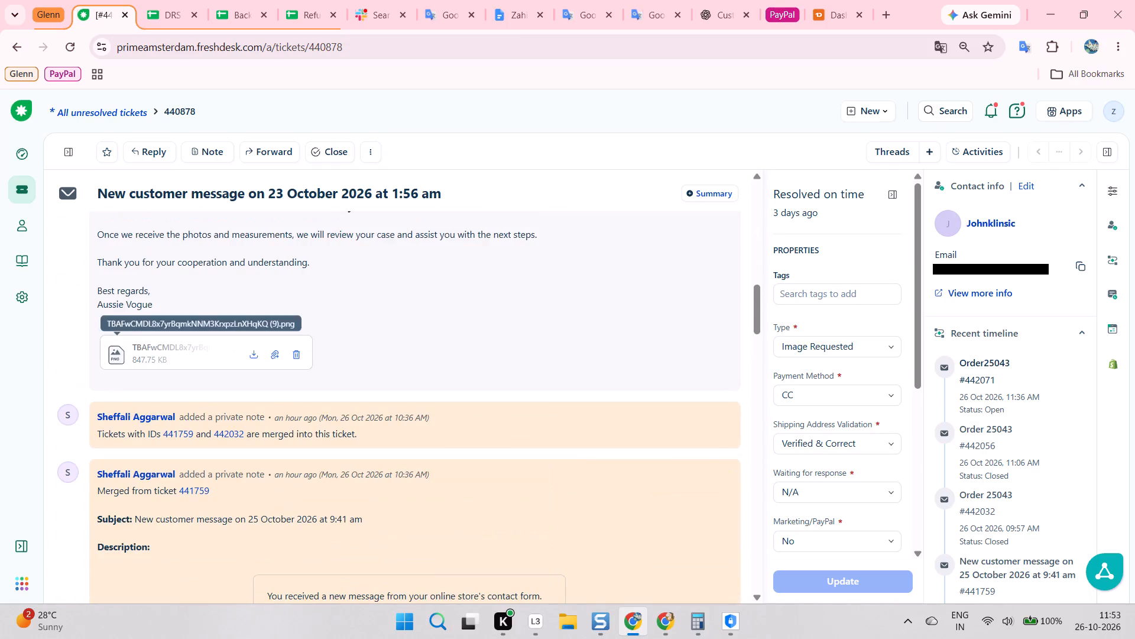
# Preview the measuring guide image attached to the Aussie Vogue reply in ticket 440878.
pyautogui.click(111, 359)
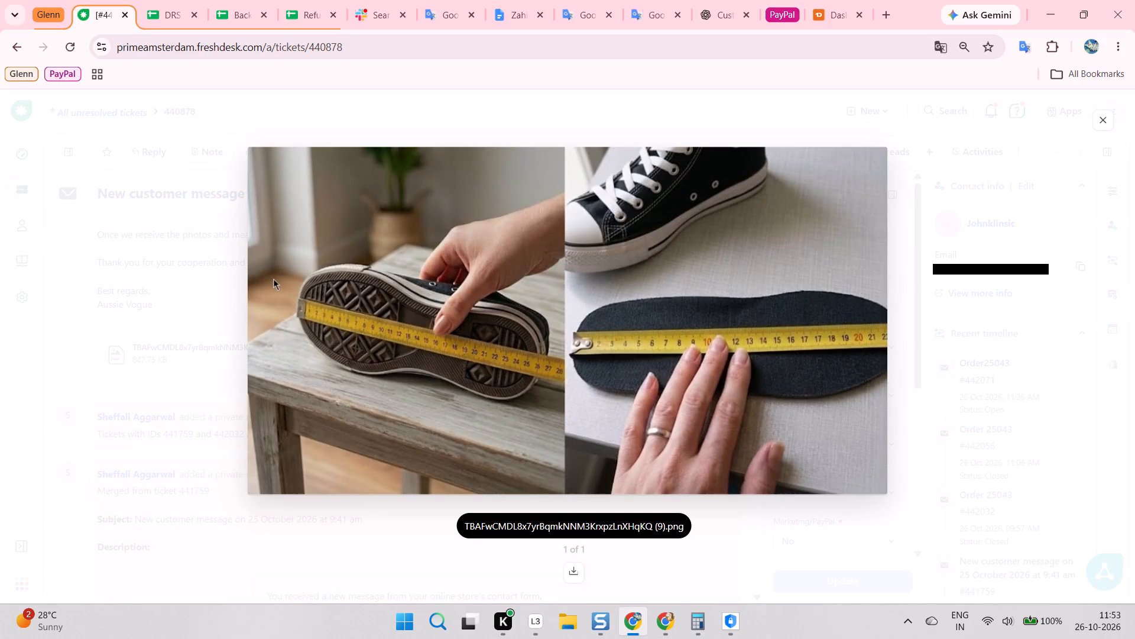
pyautogui.click(183, 435)
# Review ticket 440878 again from the top down to the latest private note on comparing against the size chart.
pyautogui.scroll(8, 222, 437)
pyautogui.scroll(1, 284, 409)
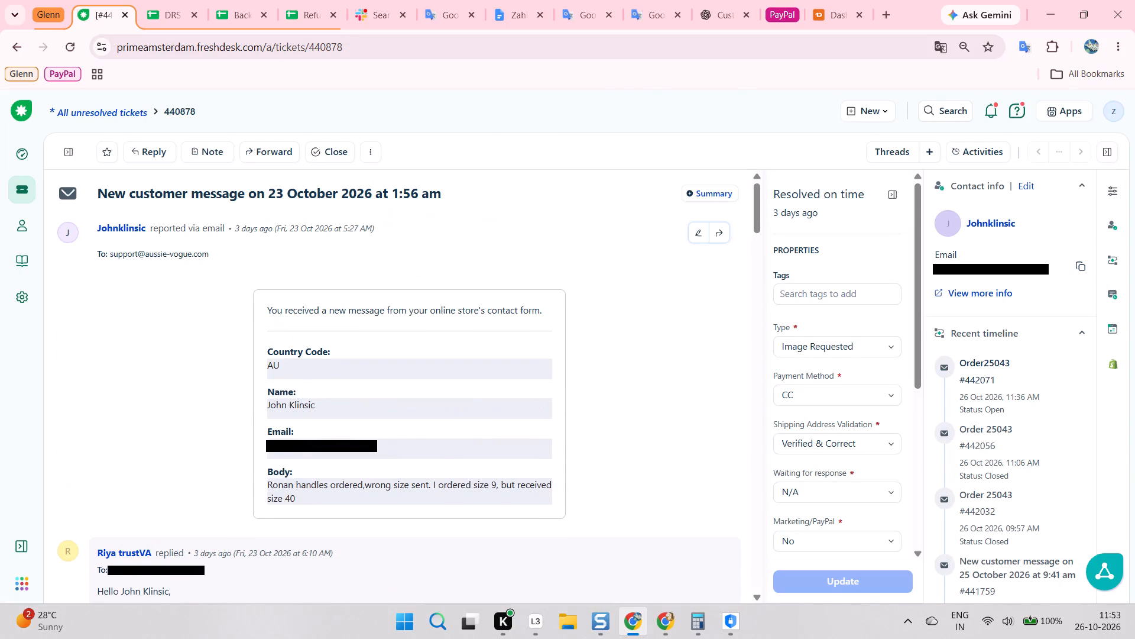
pyautogui.scroll(-12, 368, 418)
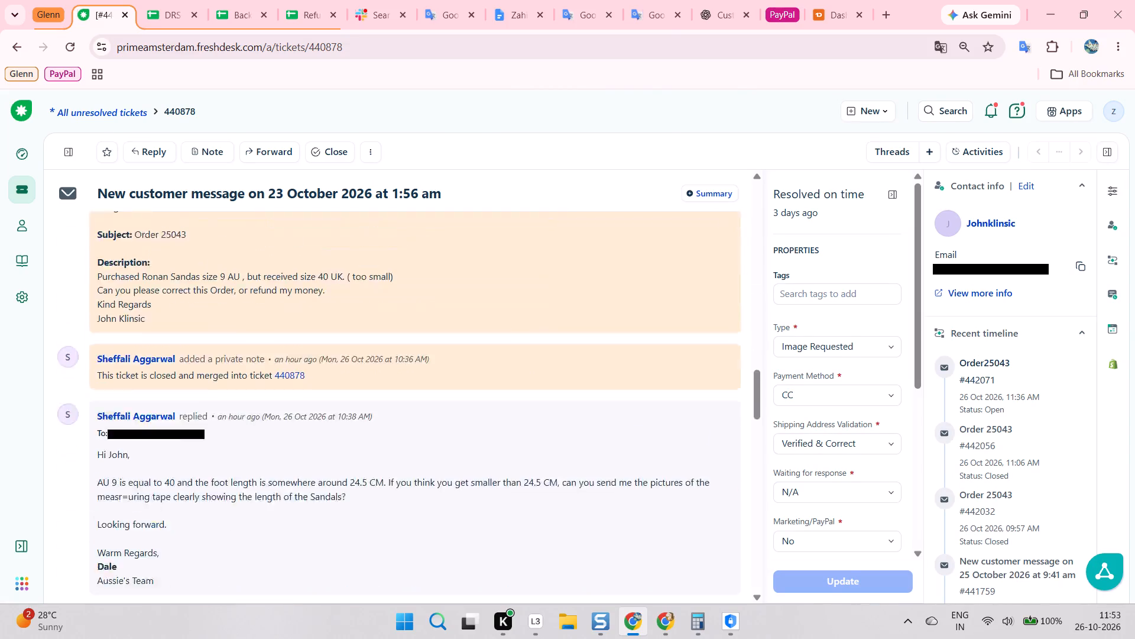
pyautogui.scroll(-16, 387, 429)
pyautogui.scroll(-3, 1101, 467)
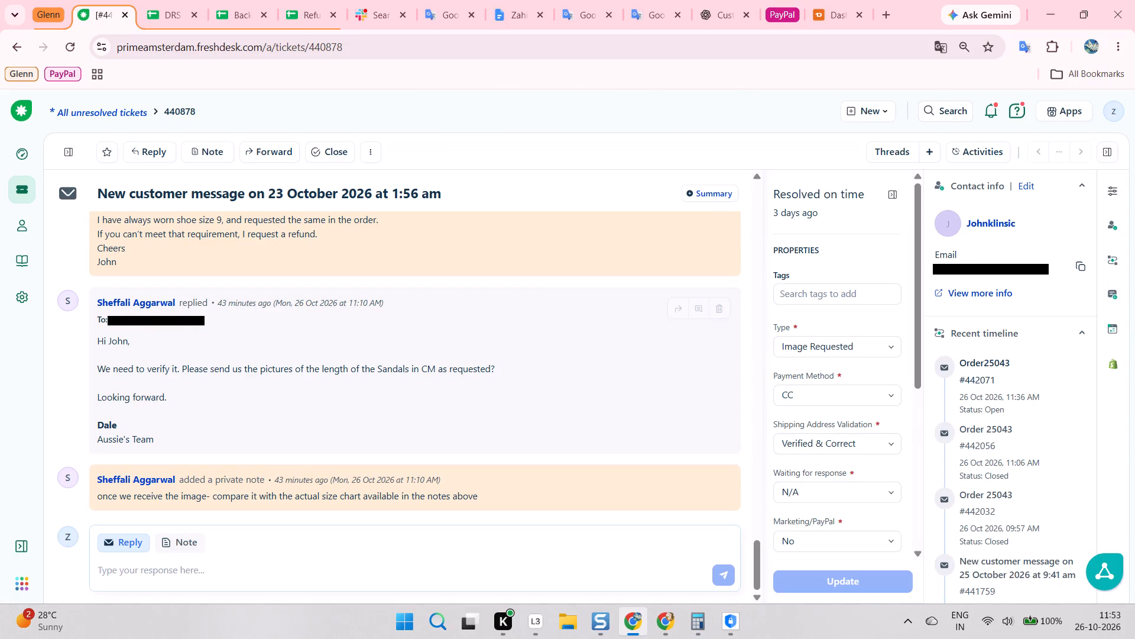
# Open merged ticket 441759 from the customer's recent timeline and read its contact-form message, note and properties.
pyautogui.scroll(-1, 1001, 435)
pyautogui.click(990, 390)
pyautogui.click(1006, 376)
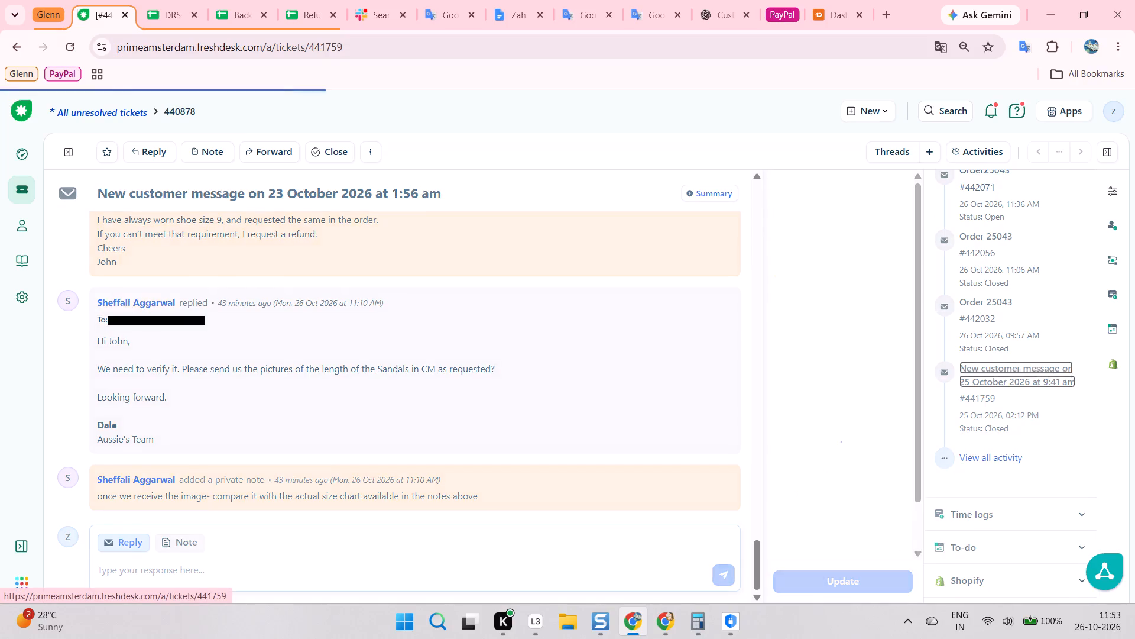
pyautogui.scroll(-4, 467, 354)
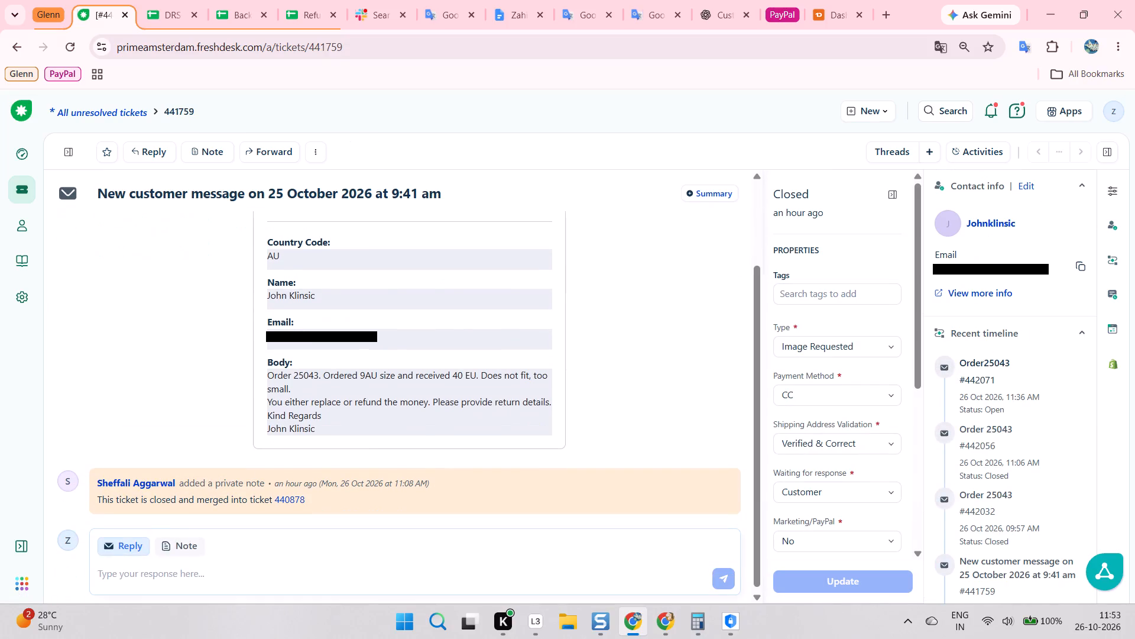
pyautogui.scroll(-1, 707, 407)
pyautogui.scroll(-1, 796, 425)
pyautogui.scroll(-1, 917, 460)
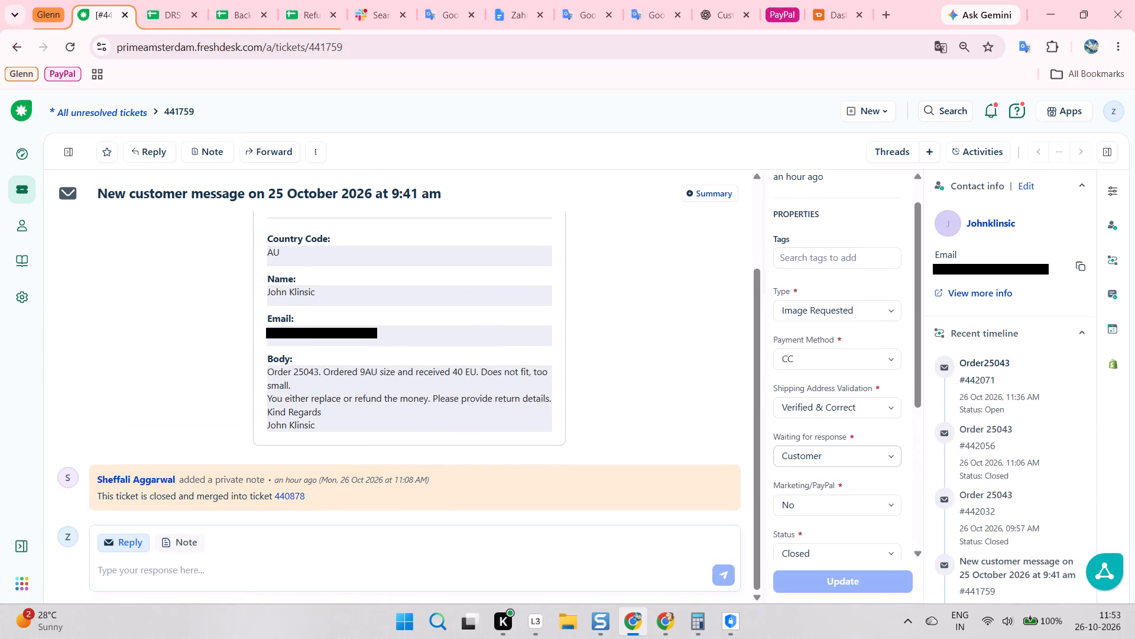
pyautogui.scroll(-2, 986, 456)
pyautogui.click(979, 304)
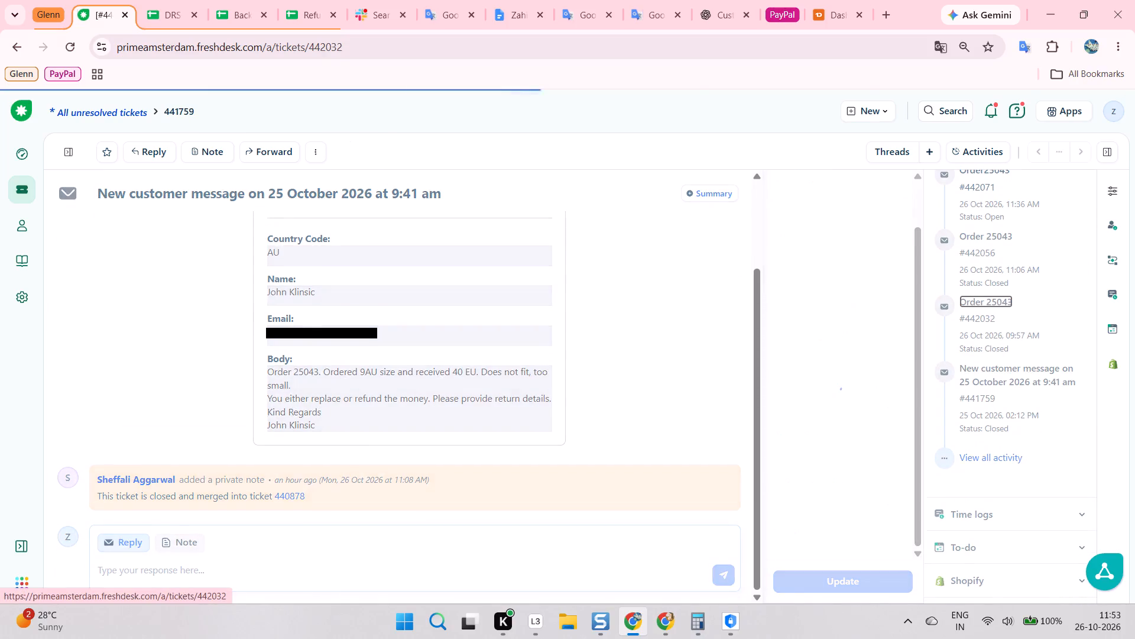
pyautogui.scroll(-2, 597, 343)
pyautogui.click(443, 285)
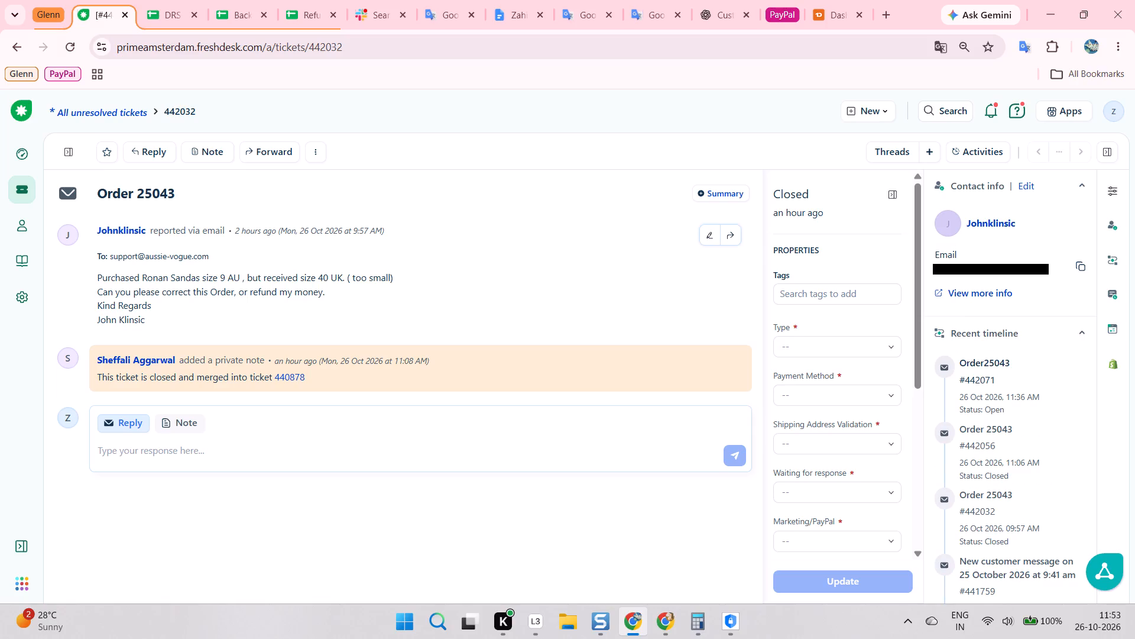
pyautogui.click(314, 304)
pyautogui.click(419, 309)
pyautogui.click(429, 302)
pyautogui.click(456, 267)
pyautogui.click(998, 428)
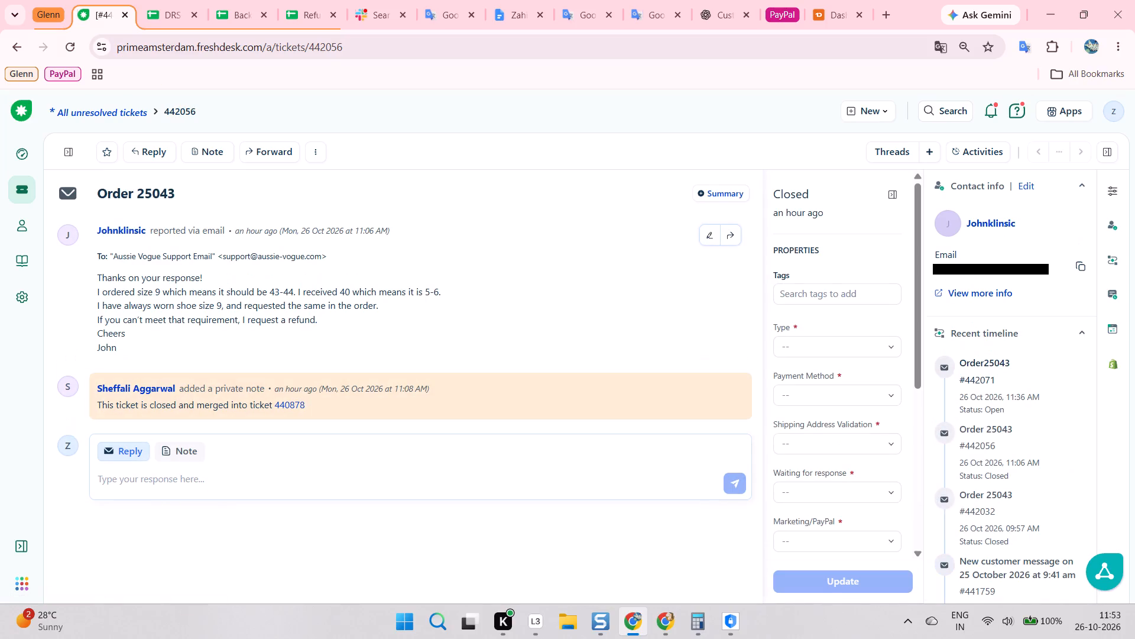
pyautogui.scroll(-1, 467, 299)
pyautogui.click(415, 305)
pyautogui.click(450, 301)
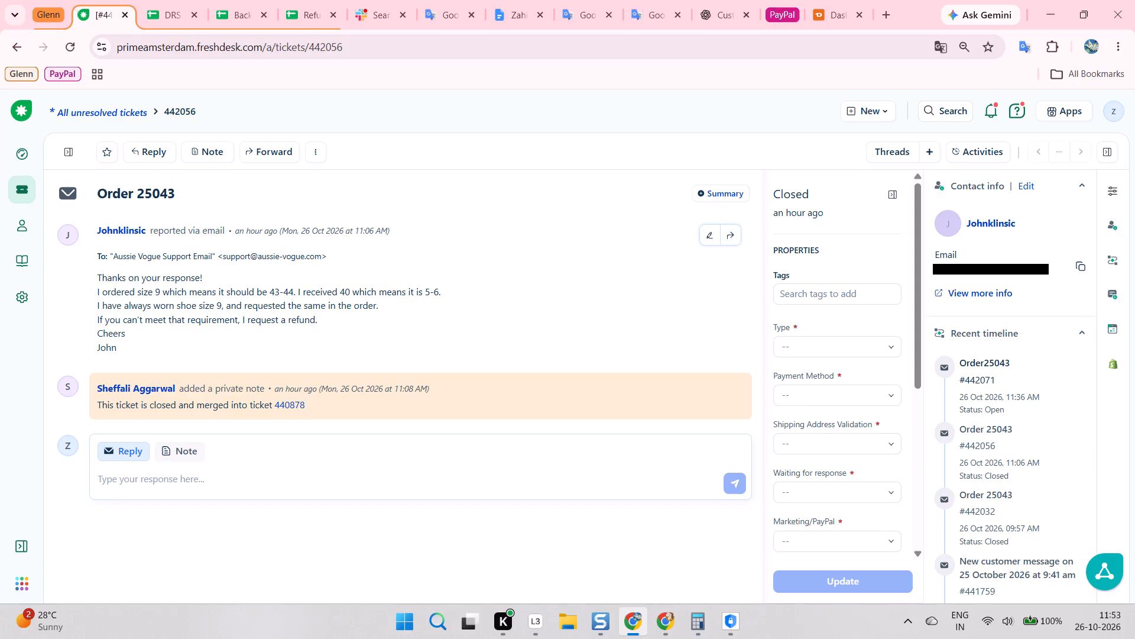
pyautogui.click(465, 304)
pyautogui.click(463, 307)
pyautogui.click(475, 293)
pyautogui.click(472, 286)
pyautogui.tripleClick(330, 305)
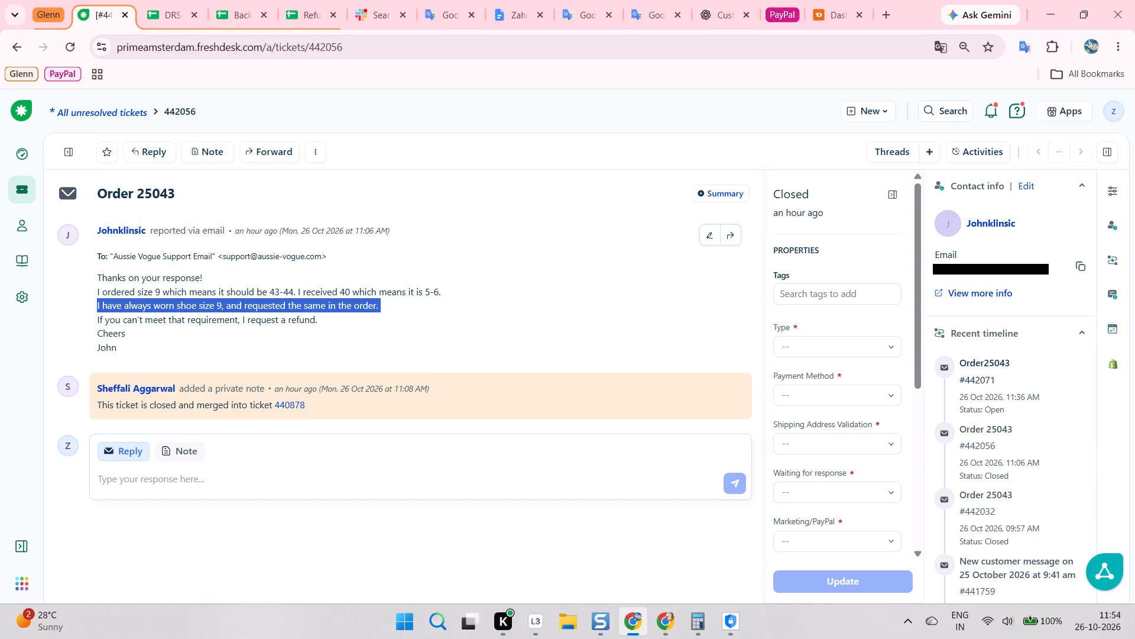
pyautogui.click(455, 315)
pyautogui.moveTo(92, 306); pyautogui.dragTo(213, 315)
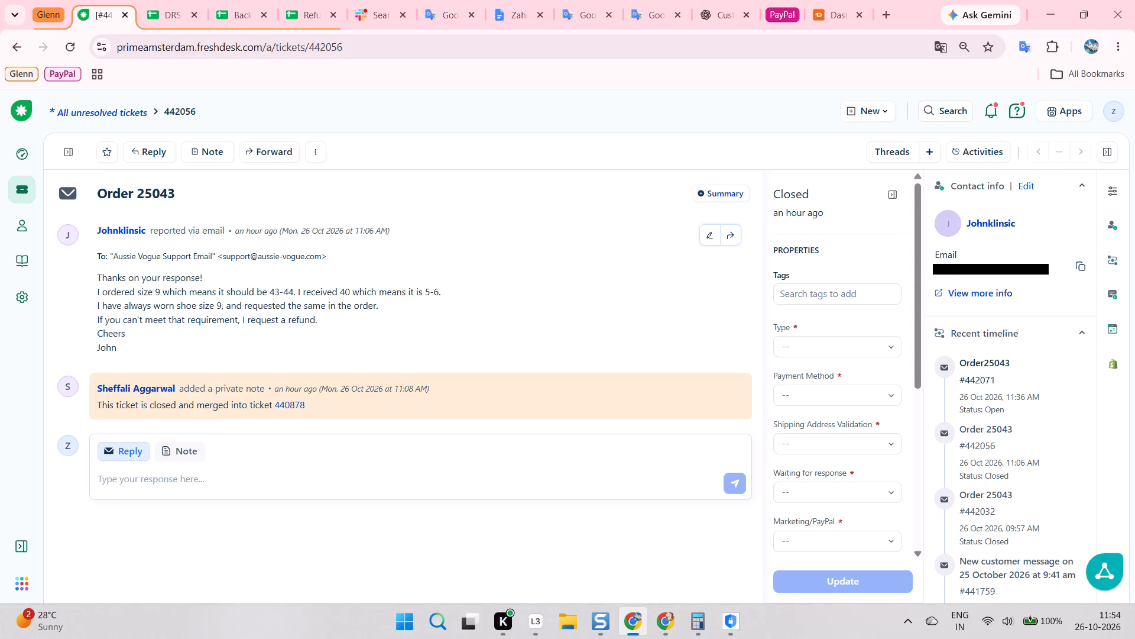
pyautogui.moveTo(213, 315); pyautogui.dragTo(344, 317)
pyautogui.click(497, 312)
pyautogui.click(988, 363)
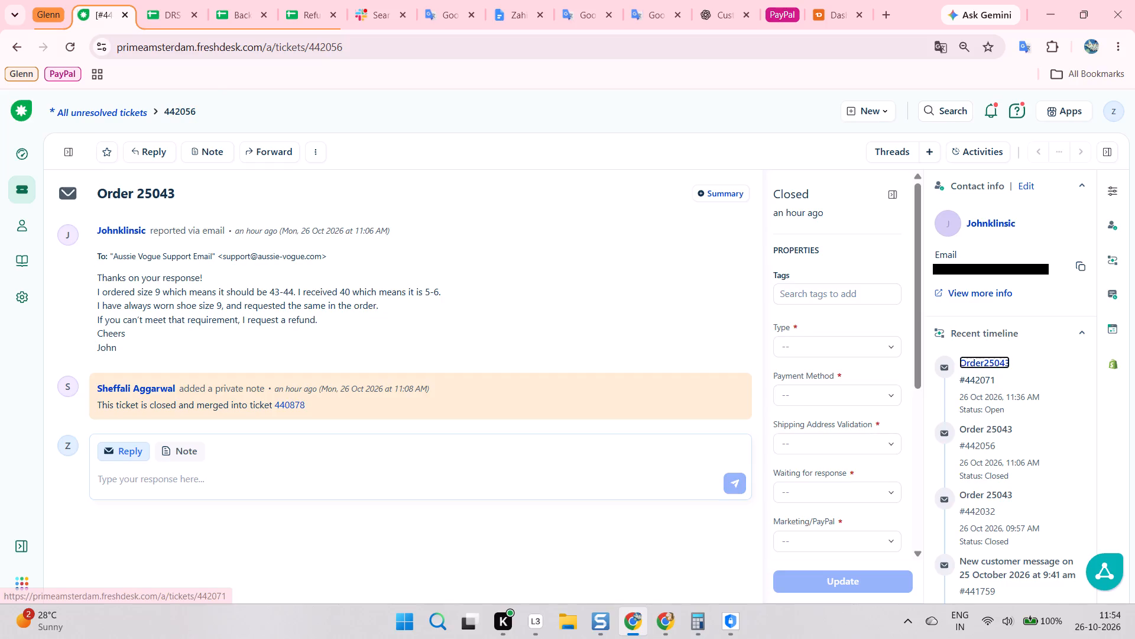
pyautogui.click(457, 302)
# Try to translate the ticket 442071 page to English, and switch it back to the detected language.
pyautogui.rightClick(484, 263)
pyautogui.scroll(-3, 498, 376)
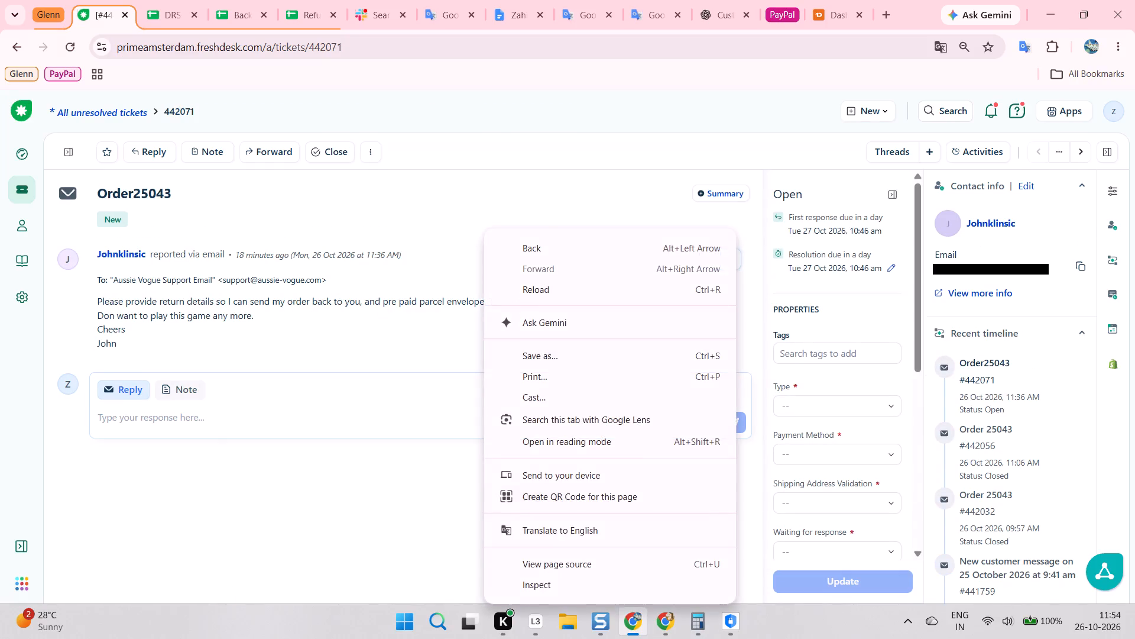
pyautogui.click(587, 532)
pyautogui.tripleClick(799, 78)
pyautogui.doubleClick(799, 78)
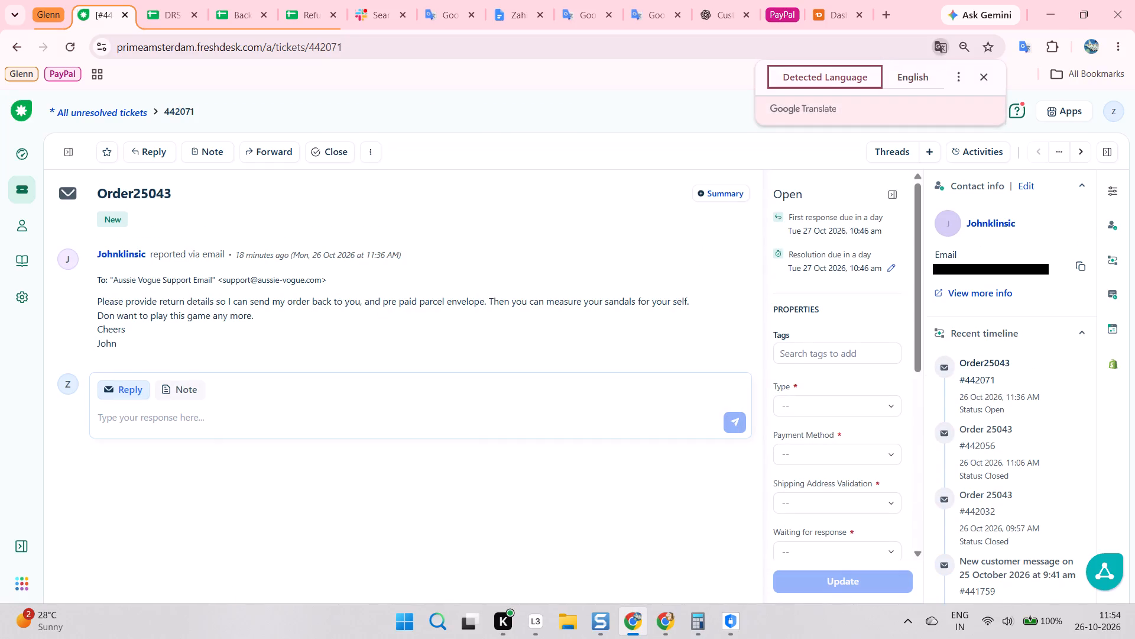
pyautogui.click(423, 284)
pyautogui.hotkey('alt', 'Tab')
pyautogui.click(477, 236)
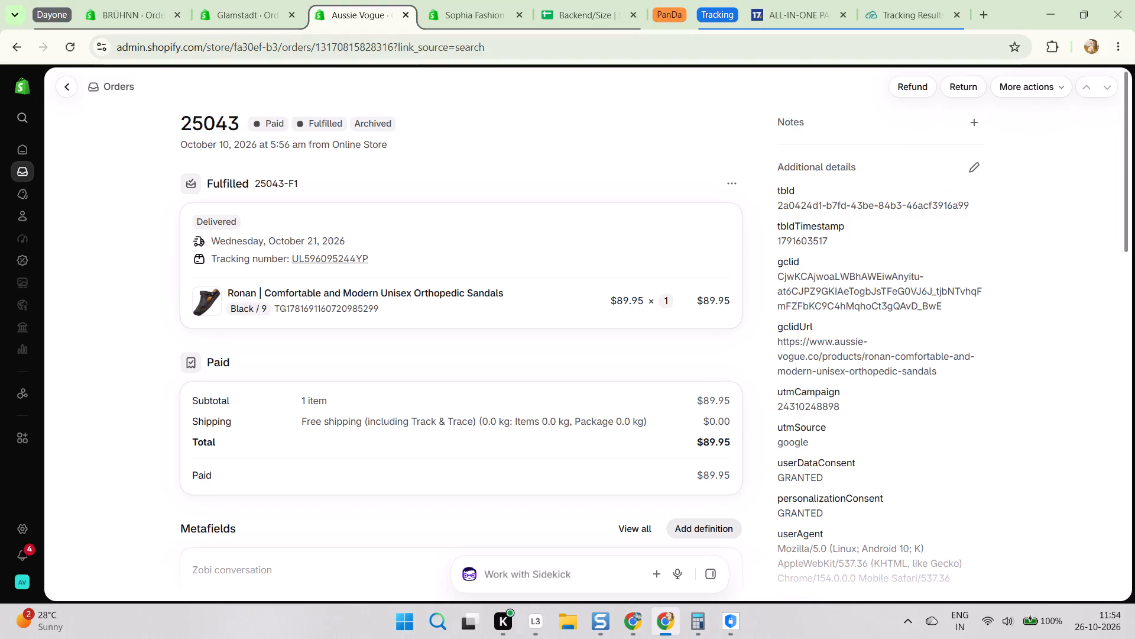
pyautogui.scroll(-6, 589, 258)
pyautogui.scroll(1, 662, 302)
pyautogui.hotkey('alt', 'Tab')
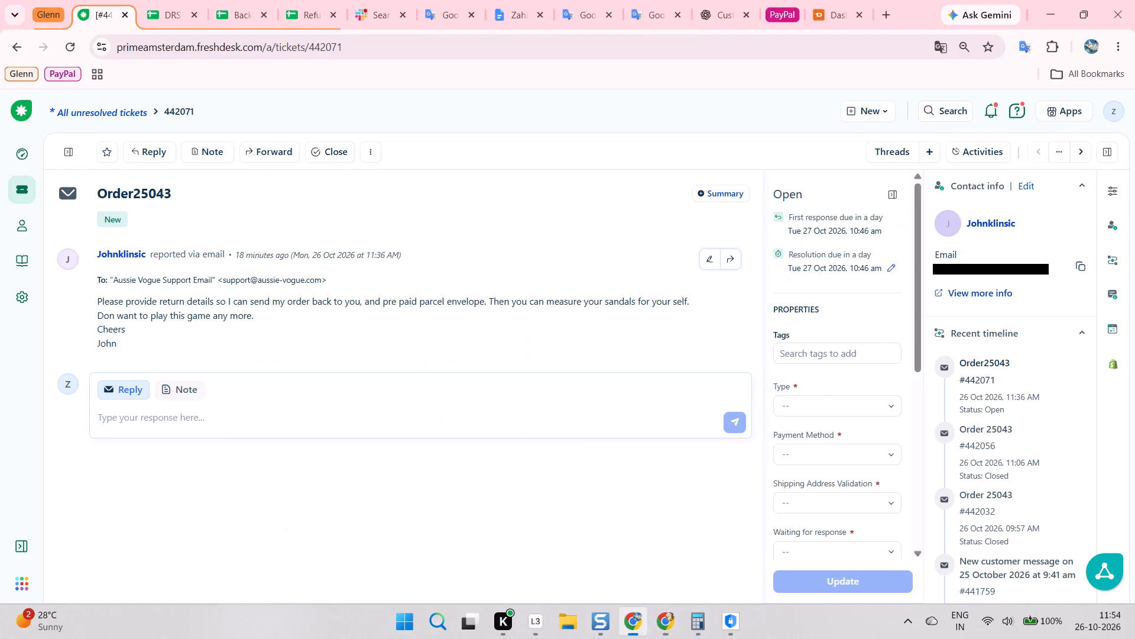
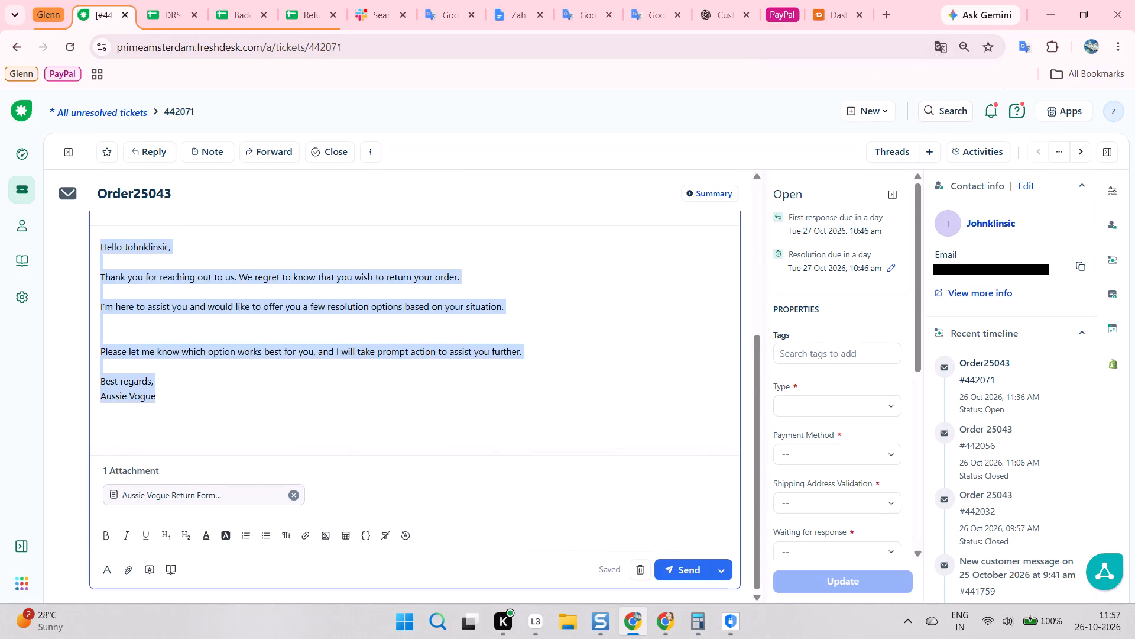
pyautogui.press('BackSpace')
pyautogui.press('BackSpace')
pyautogui.press('BackSpace')
pyautogui.press('BackSpace')
pyautogui.hotkey('ctrl', 'BackSpace')
pyautogui.hotkey('ctrl', 'v')
pyautogui.scroll(-8, 260, 332)
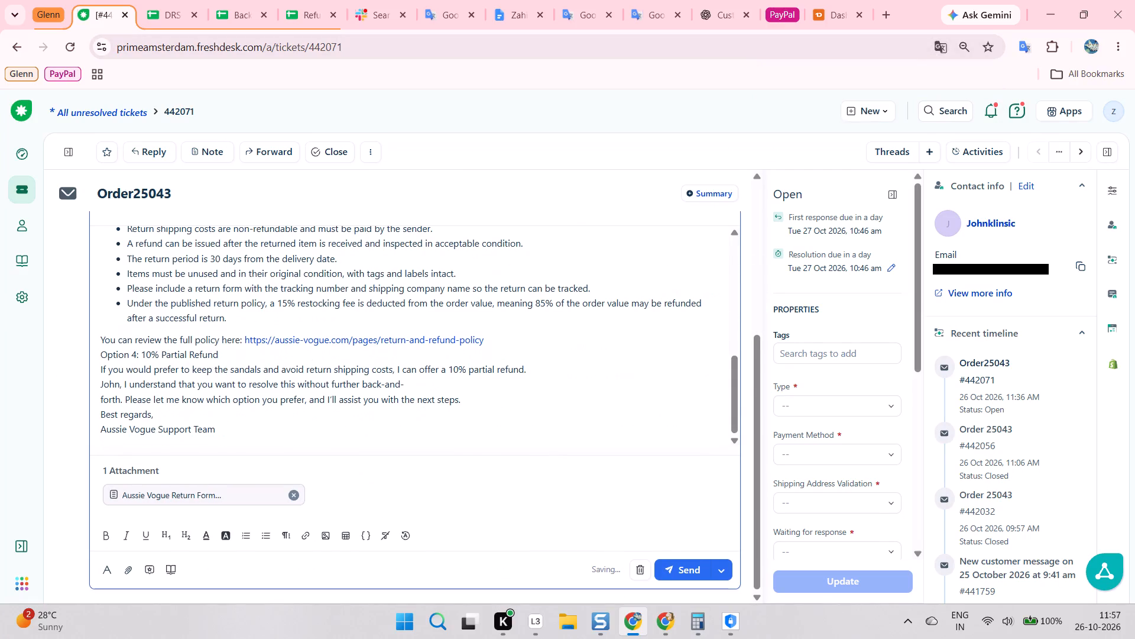
pyautogui.scroll(4, 233, 292)
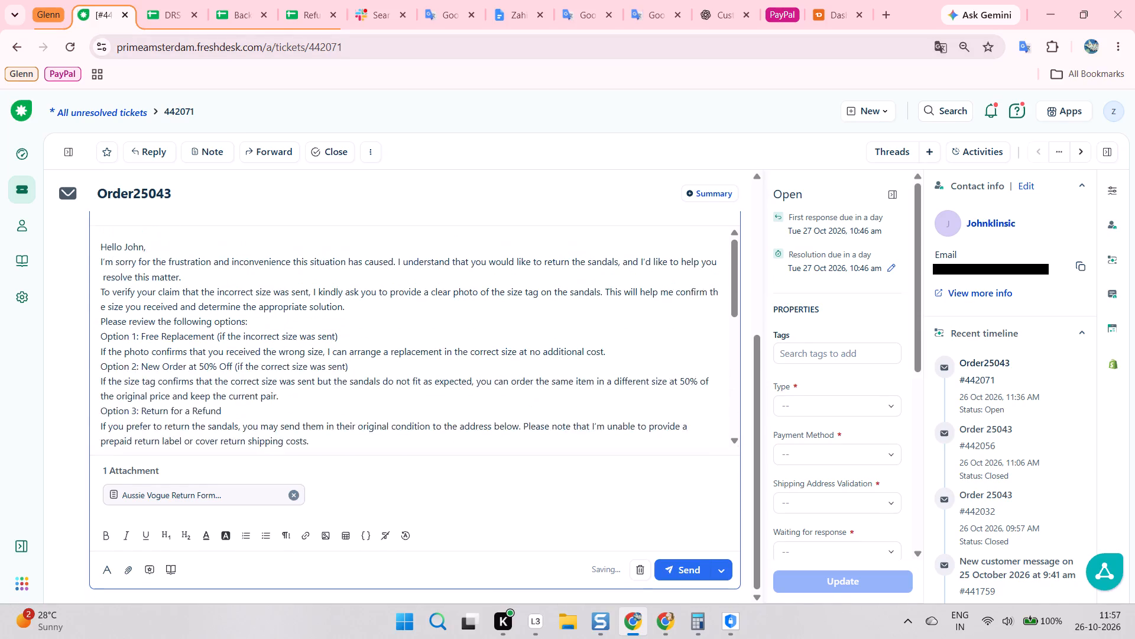
# Add blank lines in the reply after the greeting, the opening apology paragraph and the size-tag photo request.
pyautogui.scroll(1, 148, 275)
pyautogui.click(175, 343)
pyautogui.press('Return')
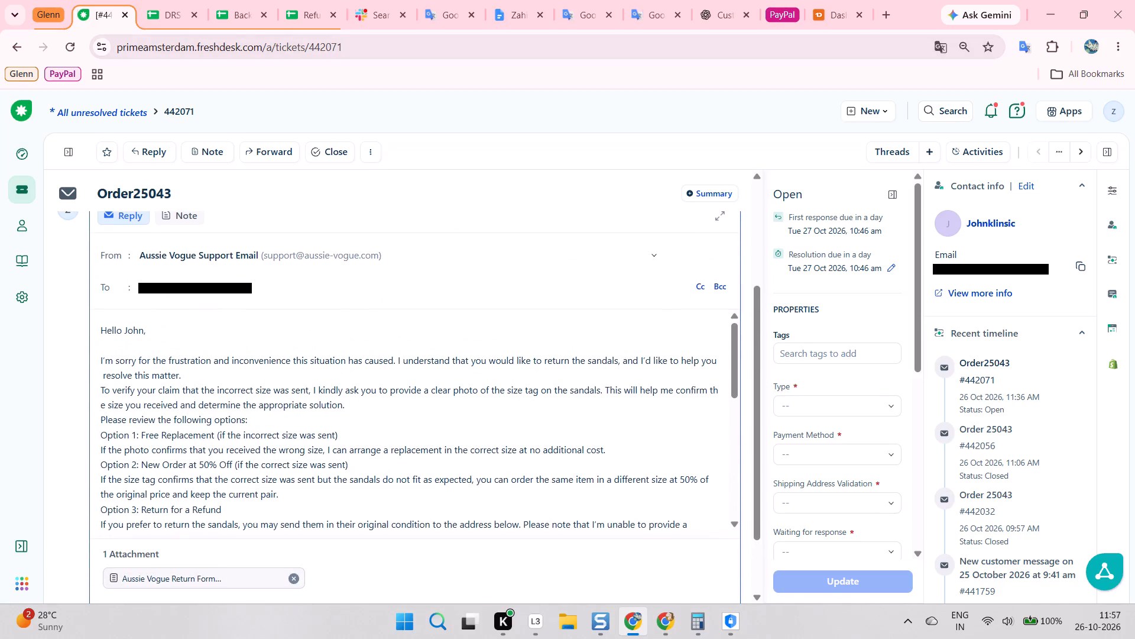
pyautogui.click(202, 378)
pyautogui.press('Return')
pyautogui.click(352, 417)
pyautogui.press('Return')
# Insert a blank line after the Option 1 text and another after the Option 2 text in the reply.
pyautogui.scroll(-1, 332, 409)
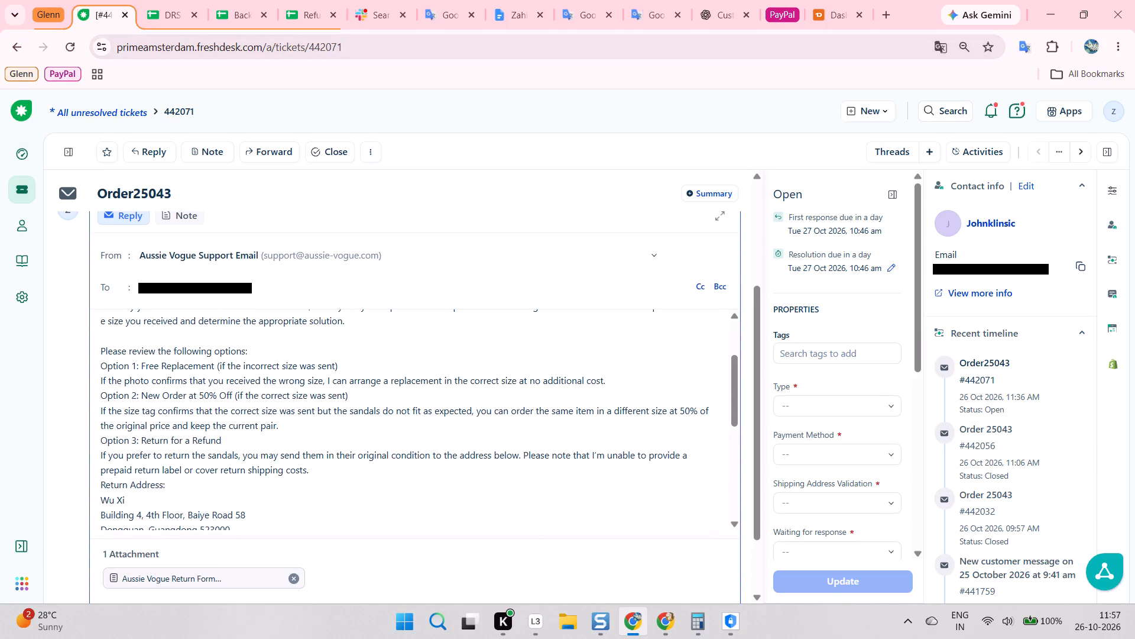
pyautogui.click(352, 368)
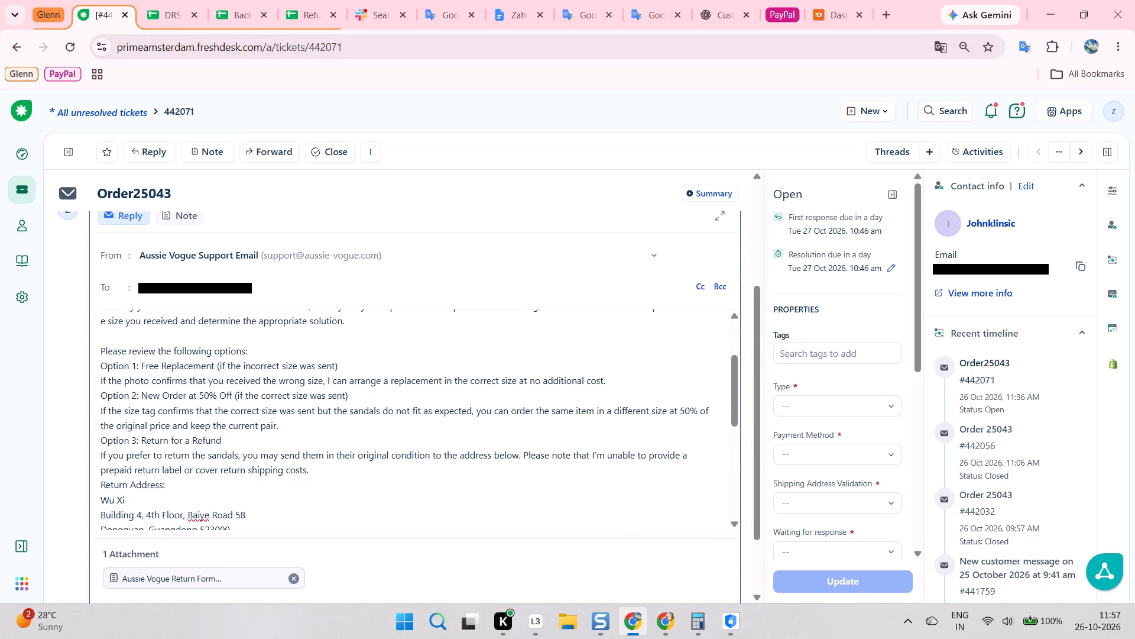
pyautogui.click(618, 381)
pyautogui.press('Return')
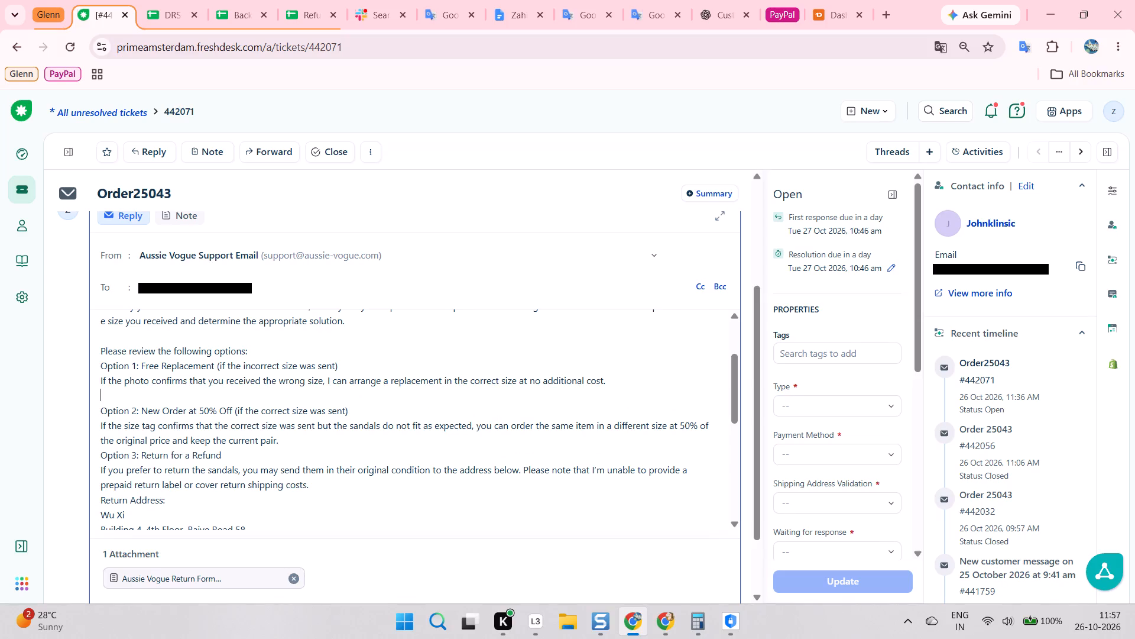
pyautogui.click(371, 414)
pyautogui.click(291, 443)
pyautogui.press('Return')
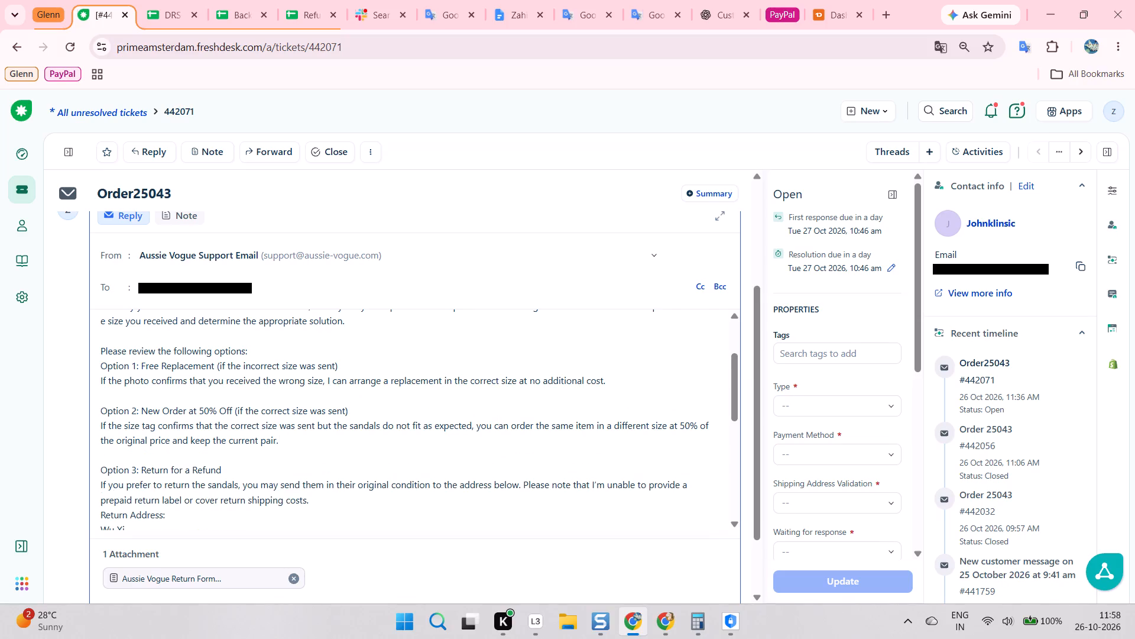
# Add a blank line before the Return Address heading and another between the return phone line and Important return information.
pyautogui.scroll(-1, 292, 398)
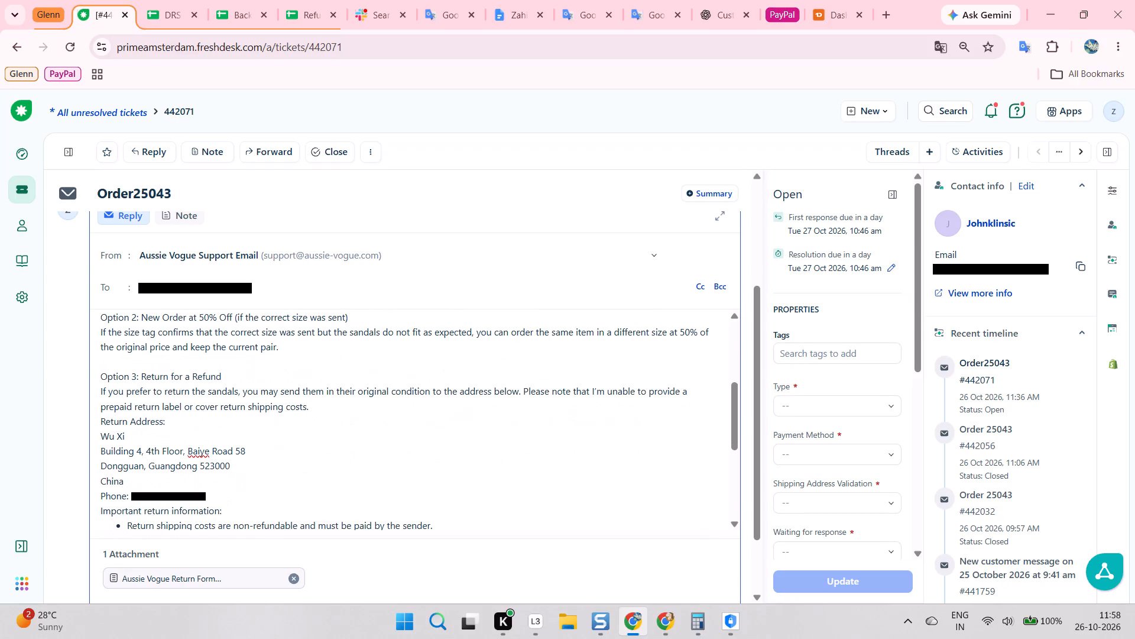
pyautogui.click(323, 400)
pyautogui.press('Return')
pyautogui.scroll(-1, 268, 406)
pyautogui.click(207, 393)
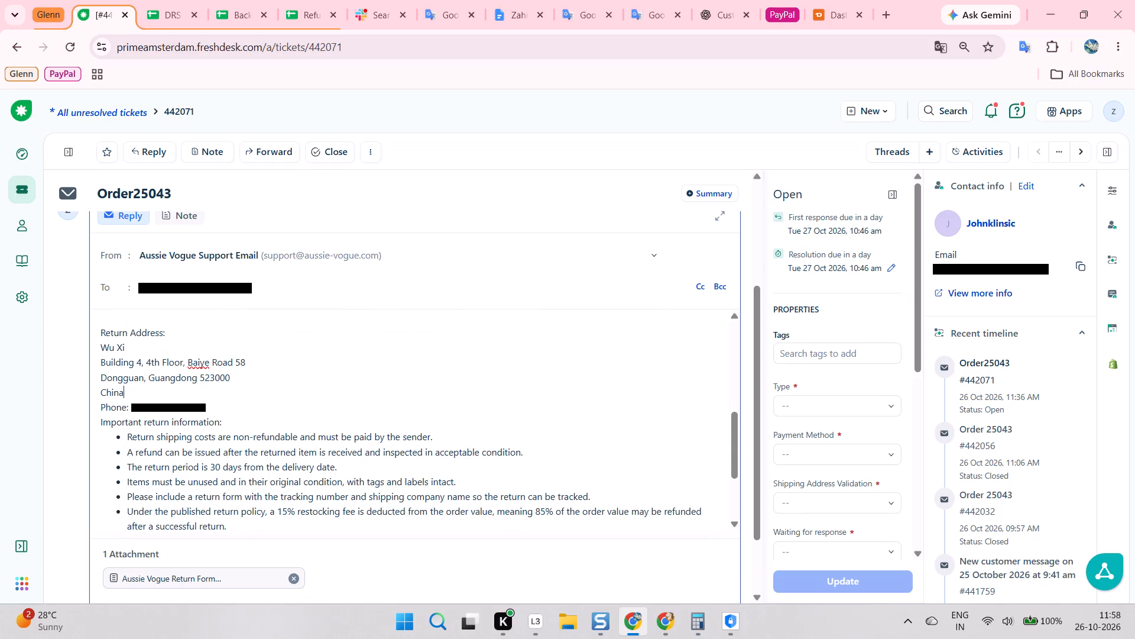
pyautogui.click(226, 412)
pyautogui.press('Return')
# Insert blank lines after the return policy link, the Option 4 text and the closing paragraph above Best regards.
pyautogui.scroll(-2, 262, 411)
pyautogui.click(245, 431)
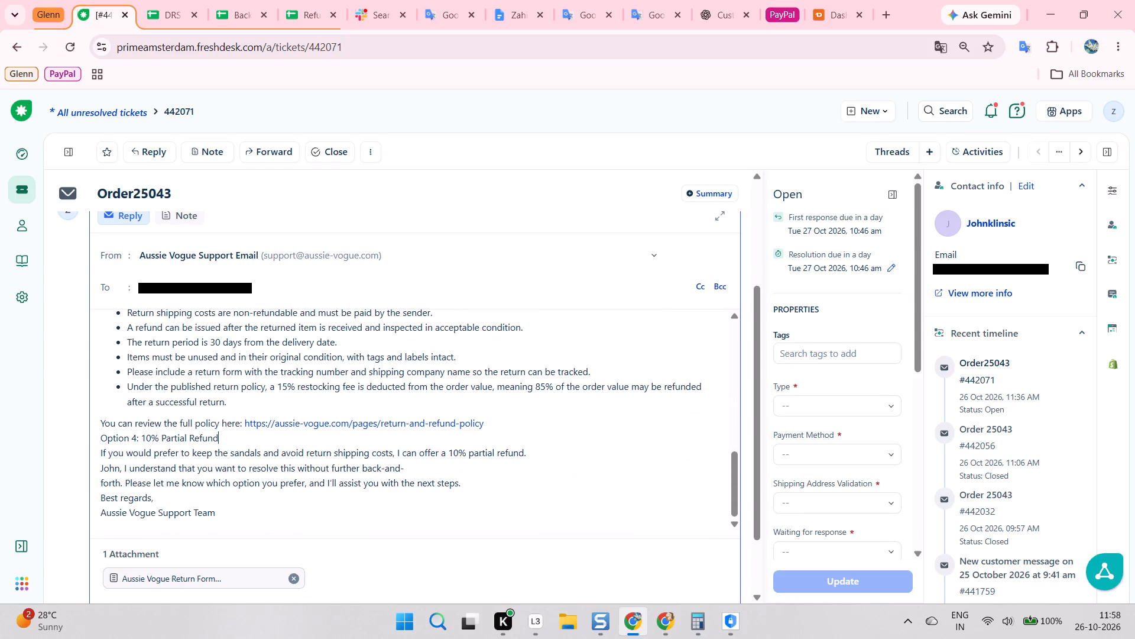
pyautogui.click(528, 425)
pyautogui.press('Return')
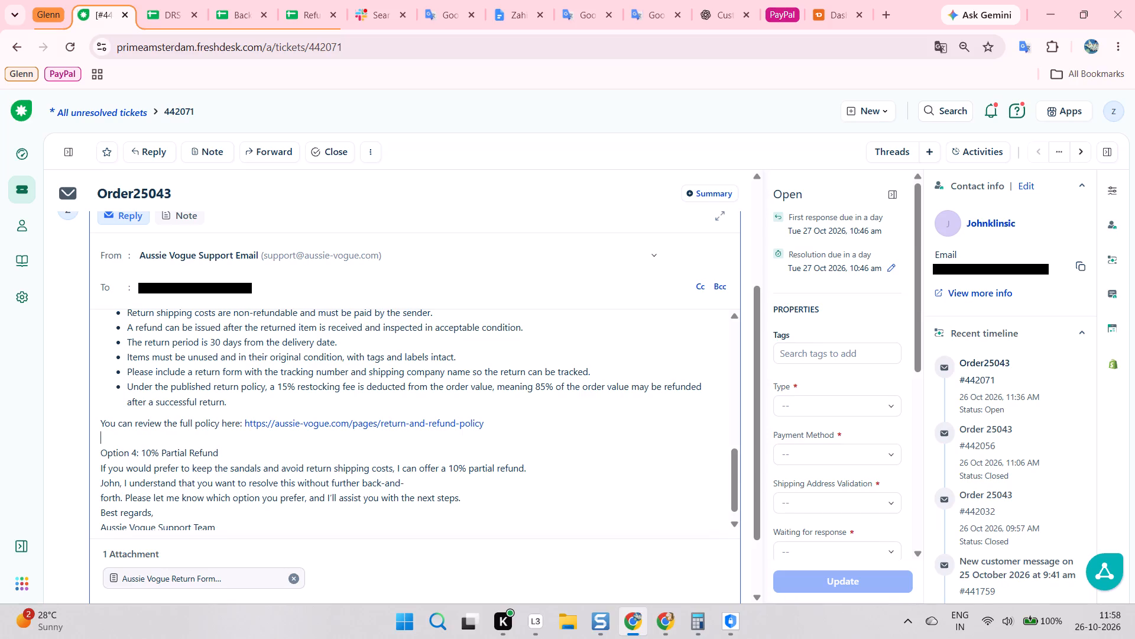
pyautogui.click(415, 479)
pyautogui.click(554, 467)
pyautogui.press('Return')
pyautogui.scroll(-2, 437, 461)
pyautogui.click(482, 478)
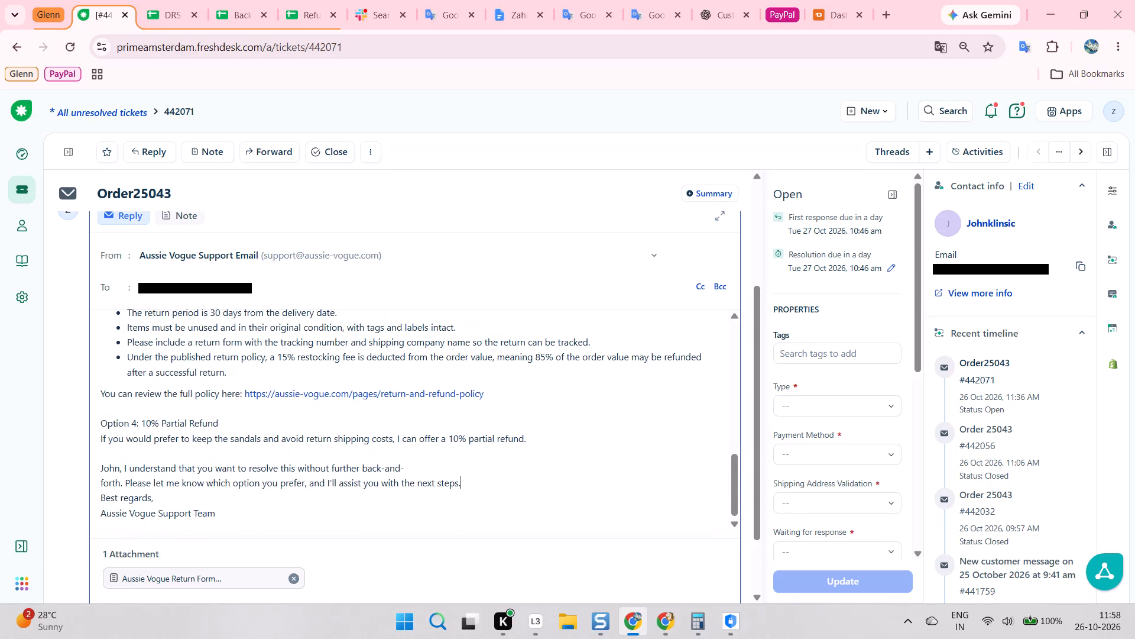
pyautogui.press('Return')
pyautogui.scroll(-4, 385, 447)
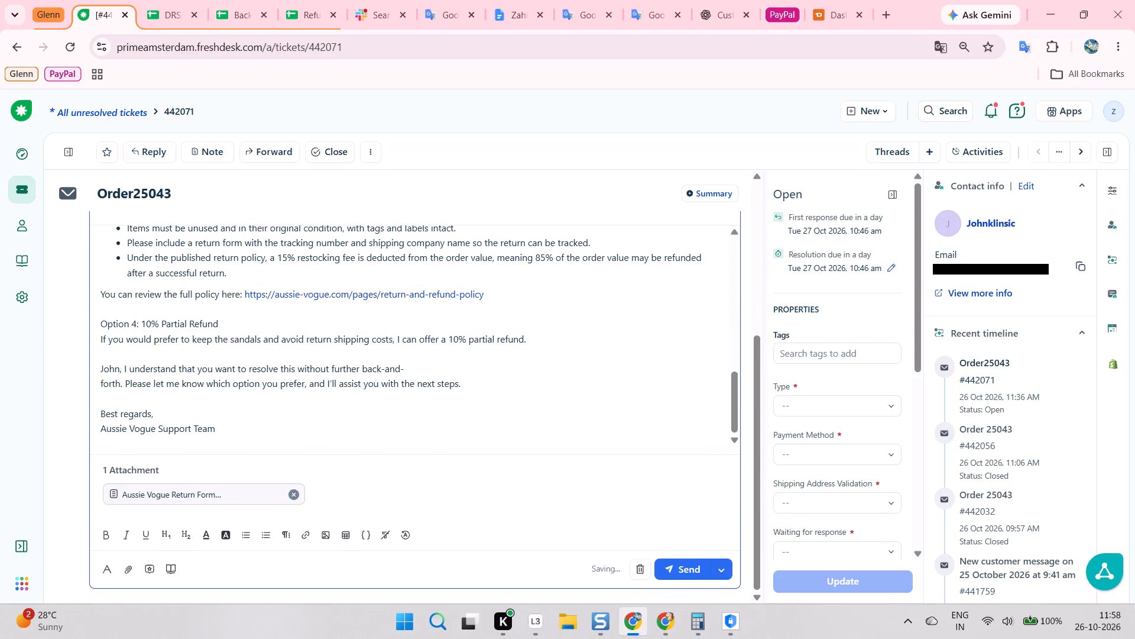
pyautogui.scroll(-1, 356, 427)
pyautogui.scroll(1, 296, 365)
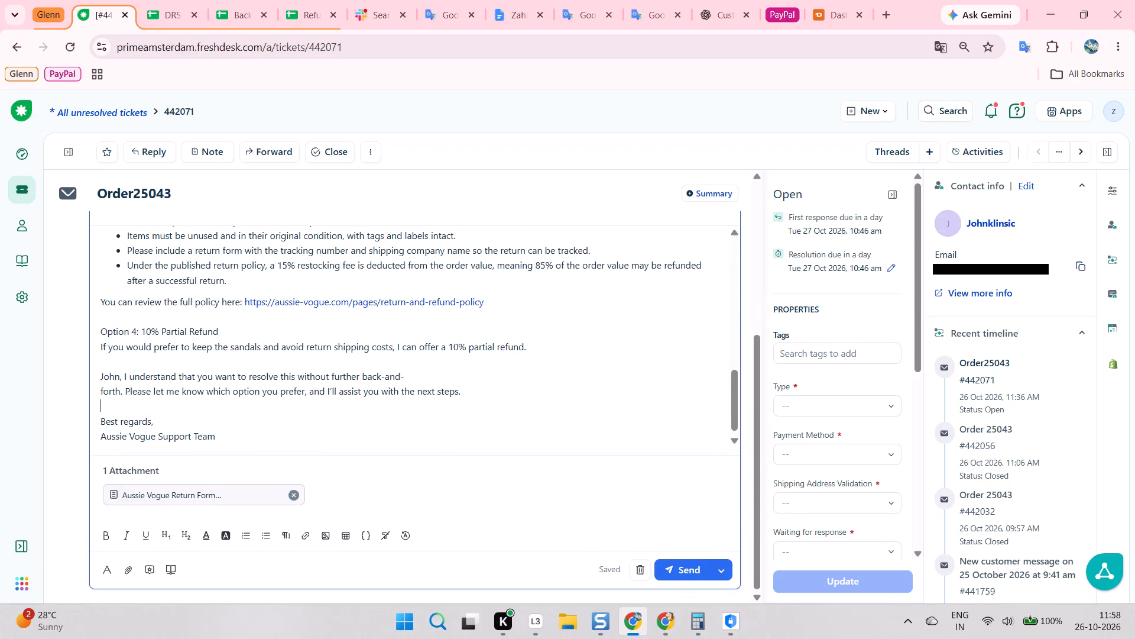
# Make the Option 4, Return Address, Option 3 and Option 2 heading lines of the reply bold.
pyautogui.scroll(1, 290, 365)
pyautogui.tripleClick(169, 354)
pyautogui.hotkey('ctrl', 'b')
pyautogui.scroll(1, 194, 354)
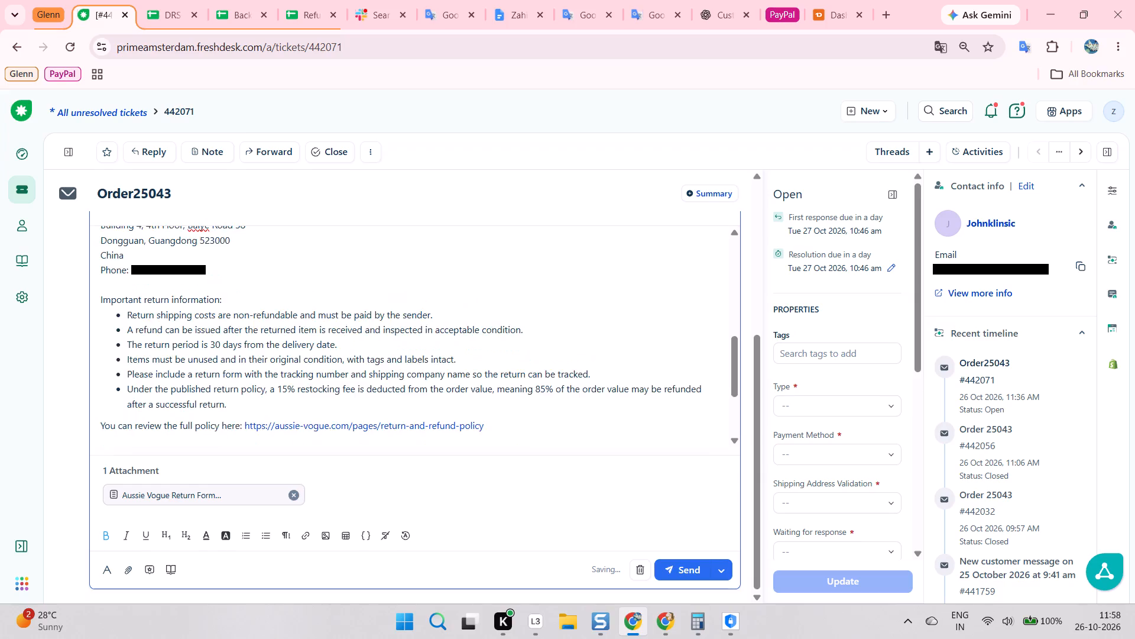
pyautogui.scroll(2, 180, 346)
pyautogui.tripleClick(146, 386)
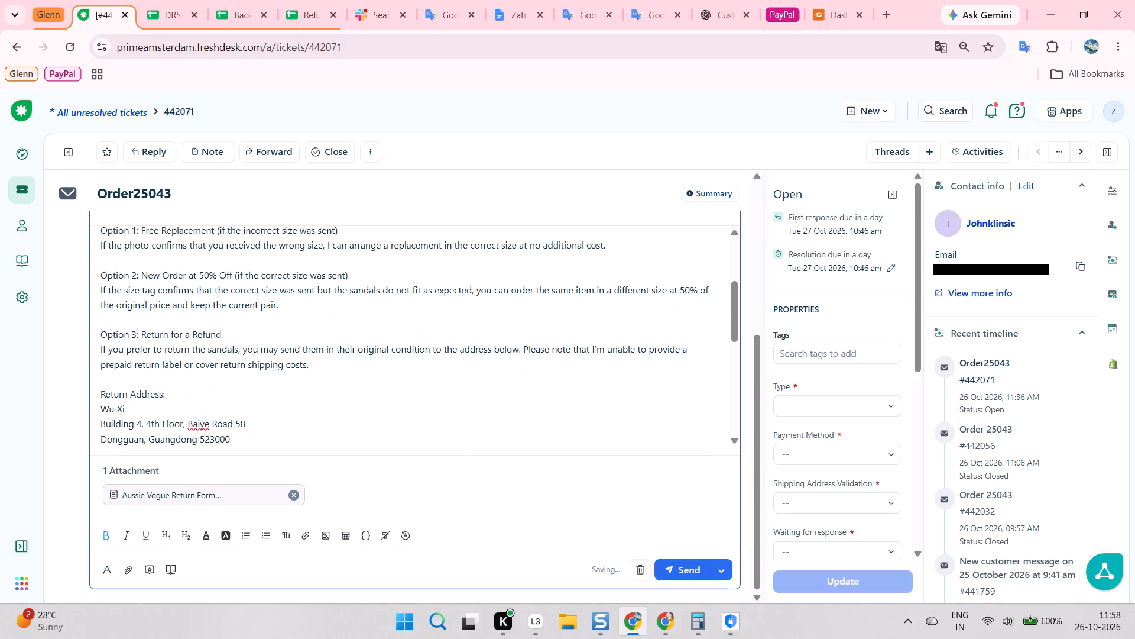
pyautogui.hotkey('ctrl', 'b')
pyautogui.scroll(1, 184, 388)
pyautogui.tripleClick(177, 431)
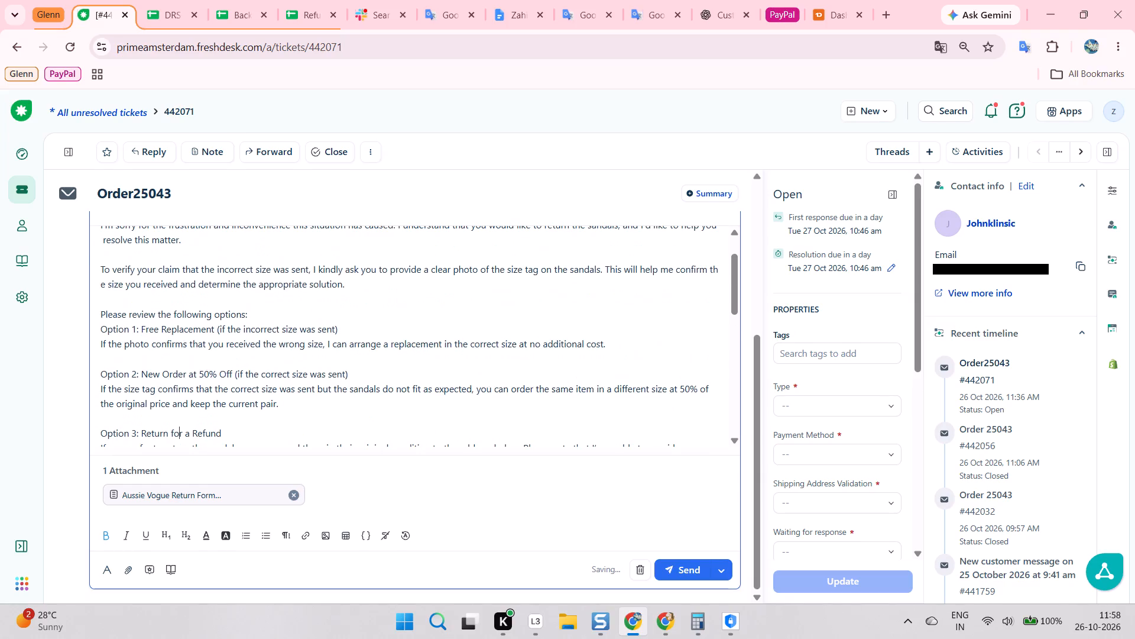
pyautogui.hotkey('ctrl', 'b')
pyautogui.tripleClick(176, 372)
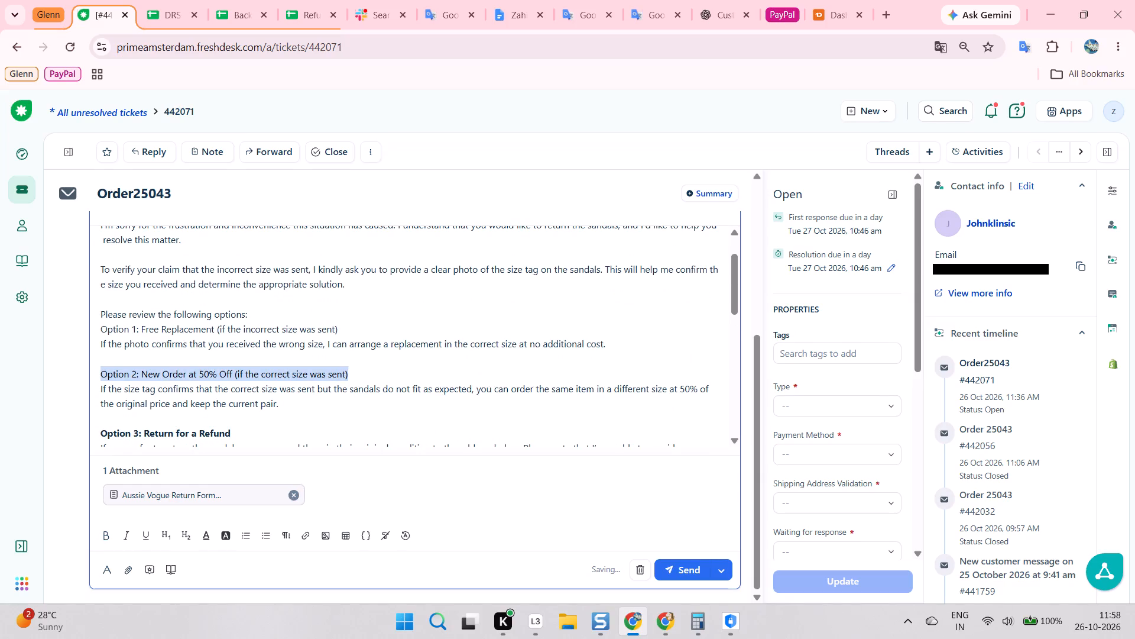
pyautogui.hotkey('ctrl', 'b')
# Add a blank line after "Please review the following options:" and make the Option 1 heading bold.
pyautogui.tripleClick(189, 312)
pyautogui.click(252, 308)
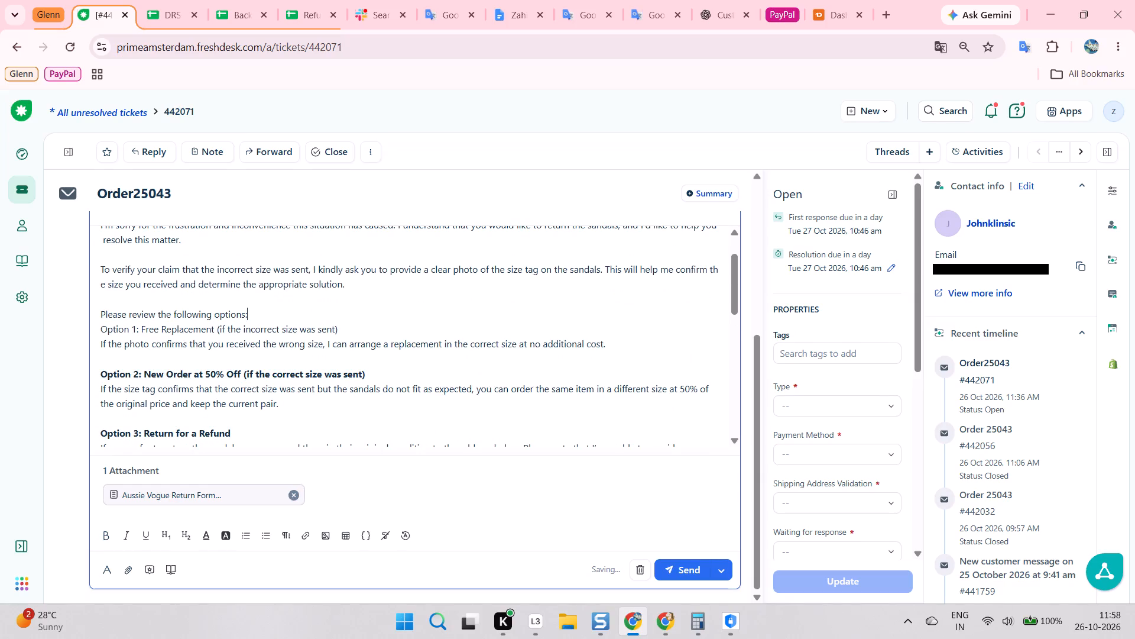
pyautogui.press('Return')
pyautogui.scroll(-1, 261, 316)
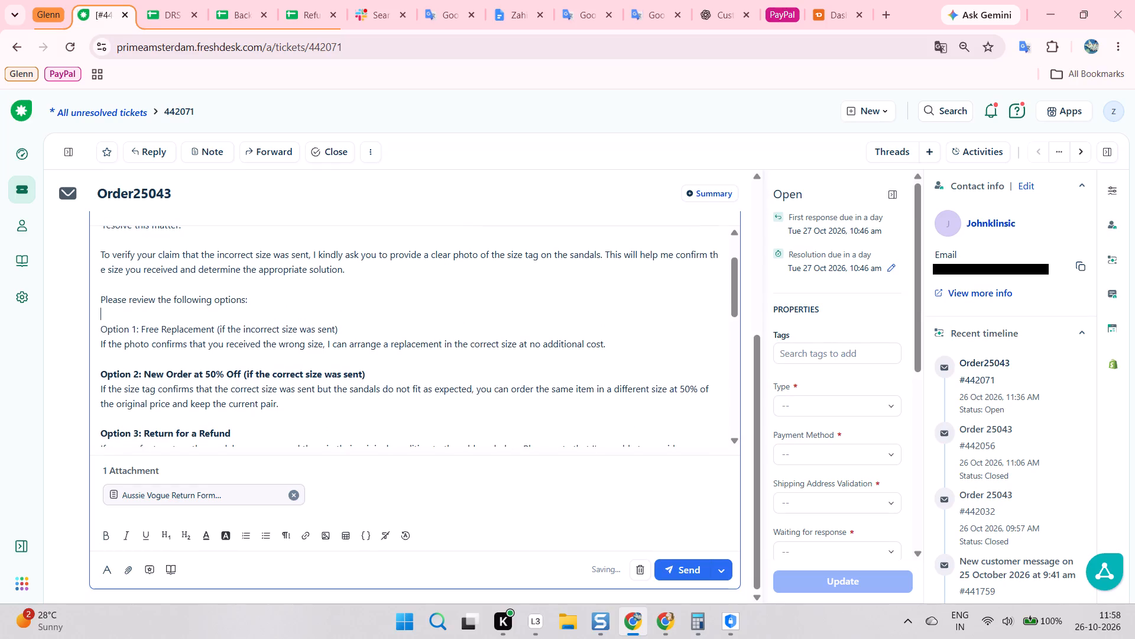
pyautogui.tripleClick(207, 328)
pyautogui.hotkey('ctrl', 'b')
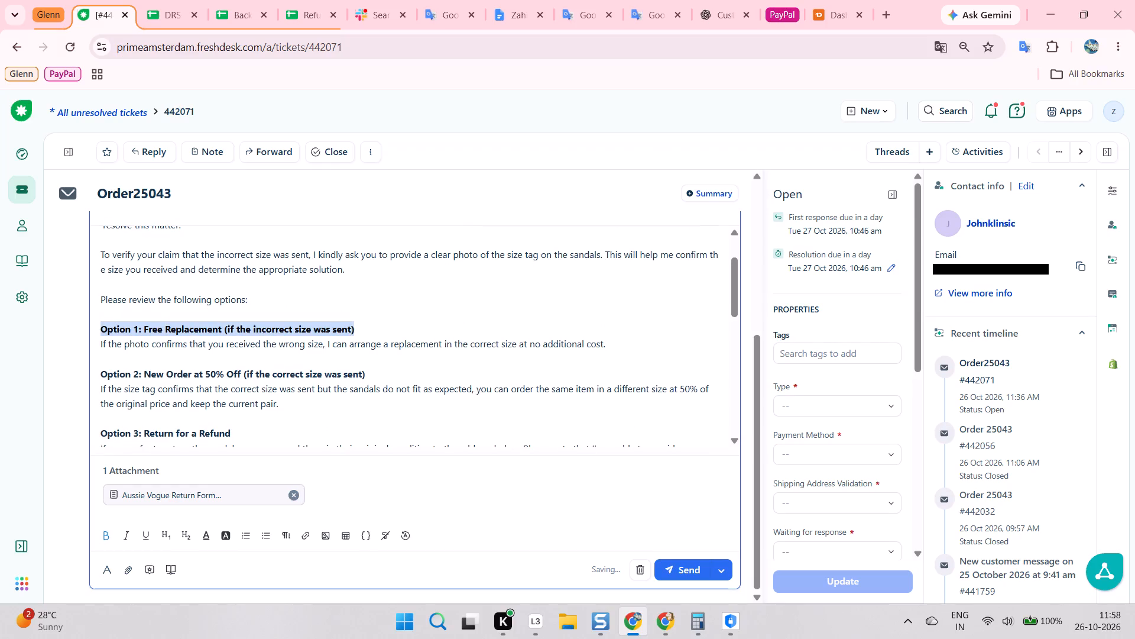
# Check the formatted reply from the greeting through the sign-off and send it to the customer.
pyautogui.scroll(2, 226, 329)
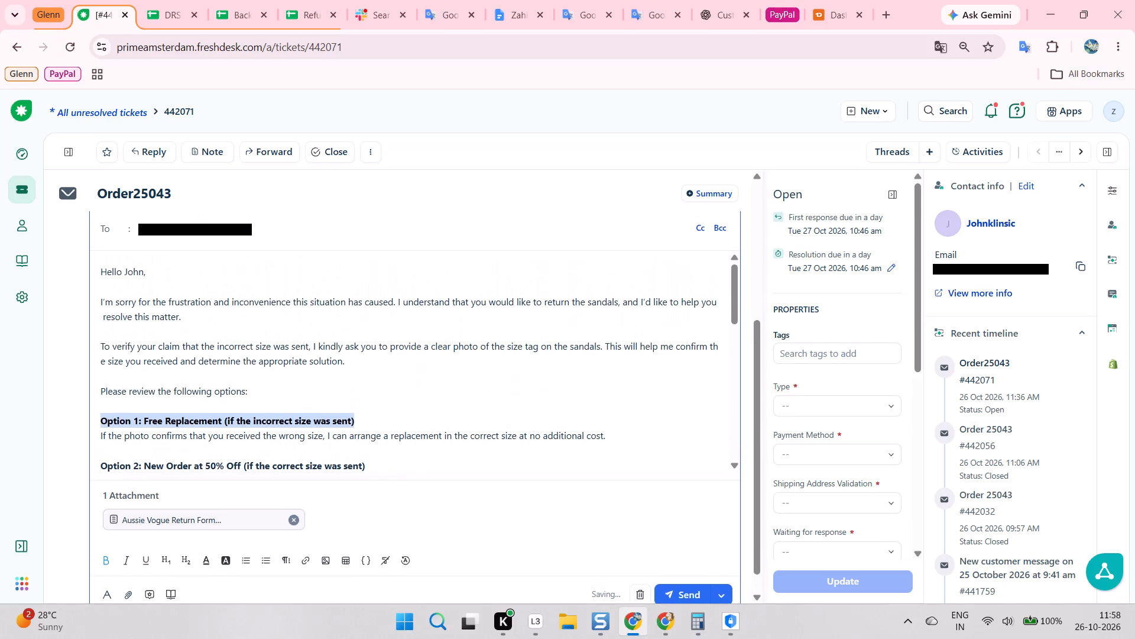
pyautogui.scroll(-2, 223, 328)
pyautogui.scroll(-1, 276, 344)
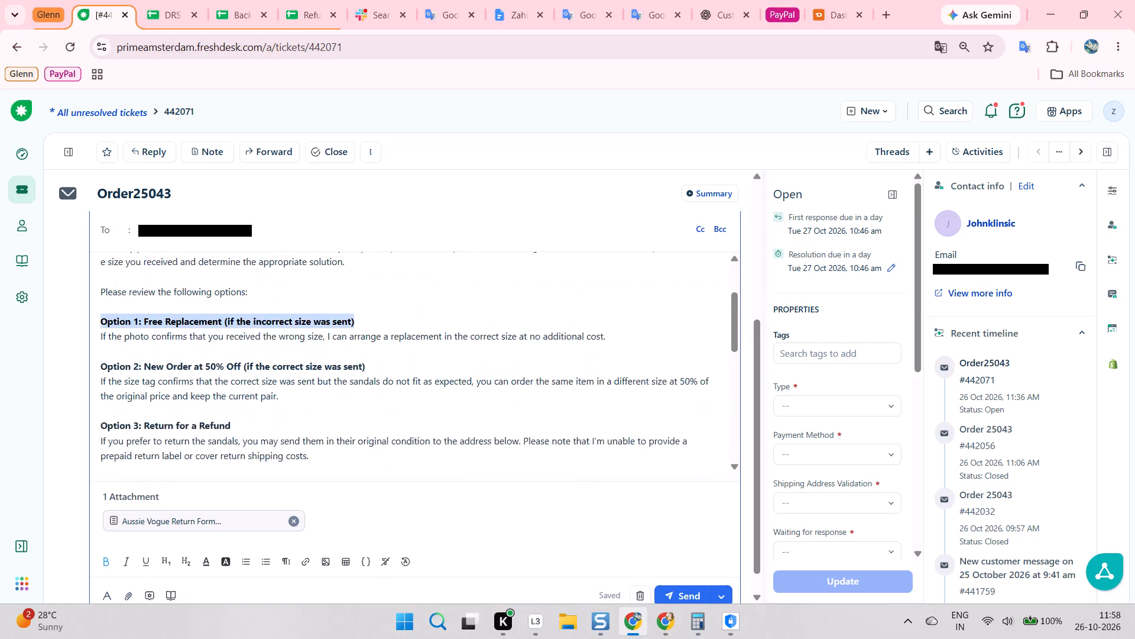
pyautogui.scroll(-1, 274, 351)
pyautogui.scroll(-5, 313, 393)
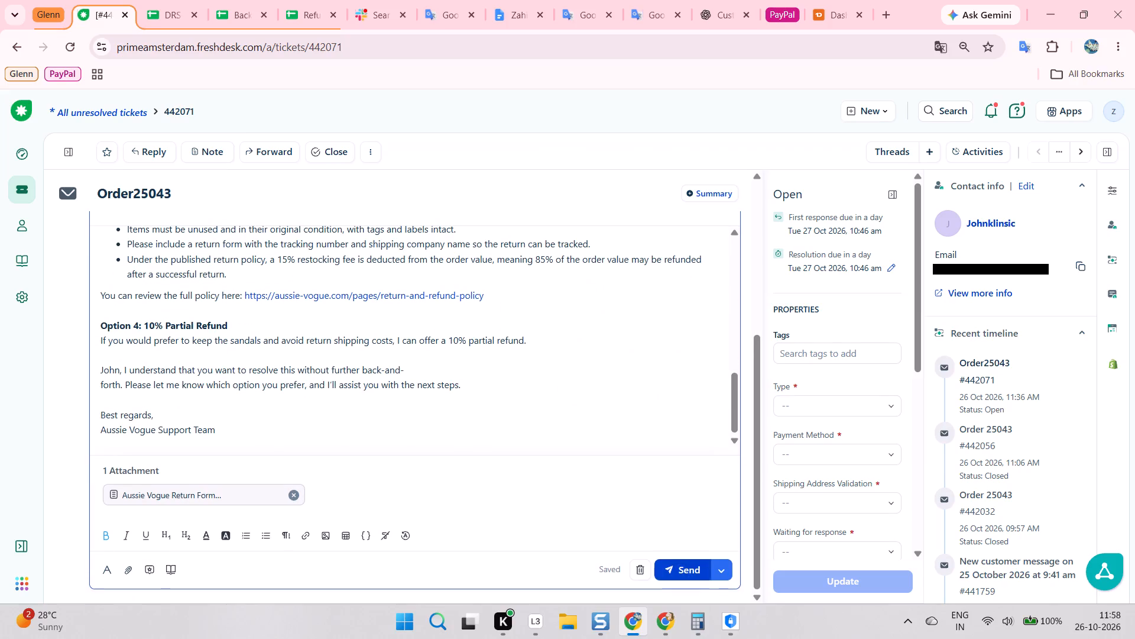
pyautogui.click(674, 573)
pyautogui.scroll(-4, 435, 448)
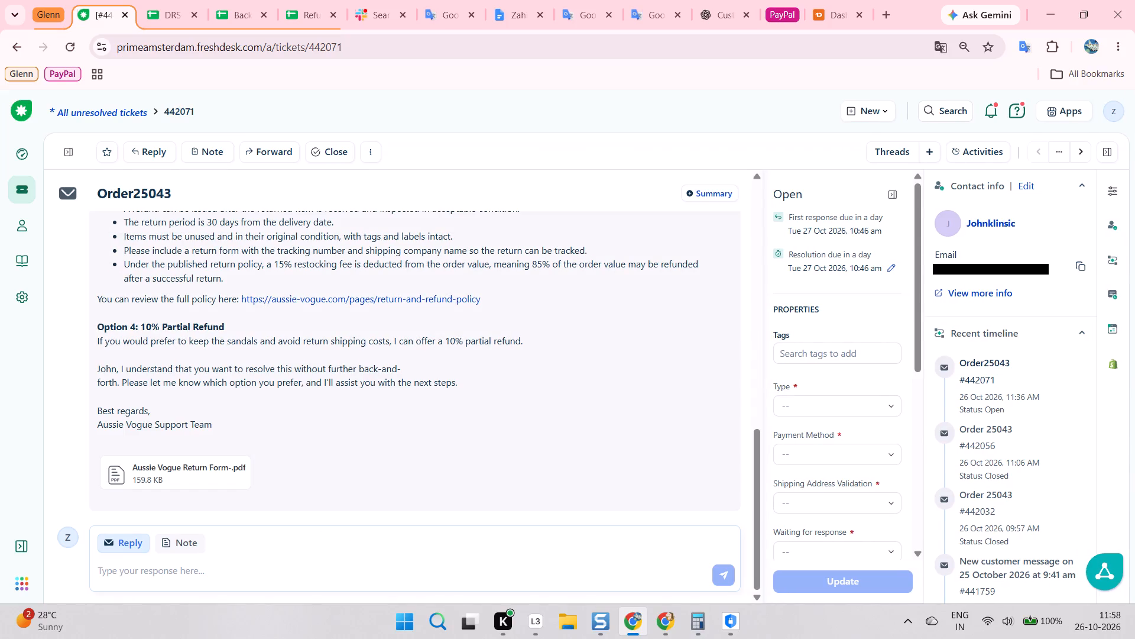
# Set the ticket type to Return + Size Issue.
pyautogui.scroll(-4, 417, 414)
pyautogui.click(818, 400)
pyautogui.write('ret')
pyautogui.click(828, 507)
pyautogui.press('Tab')
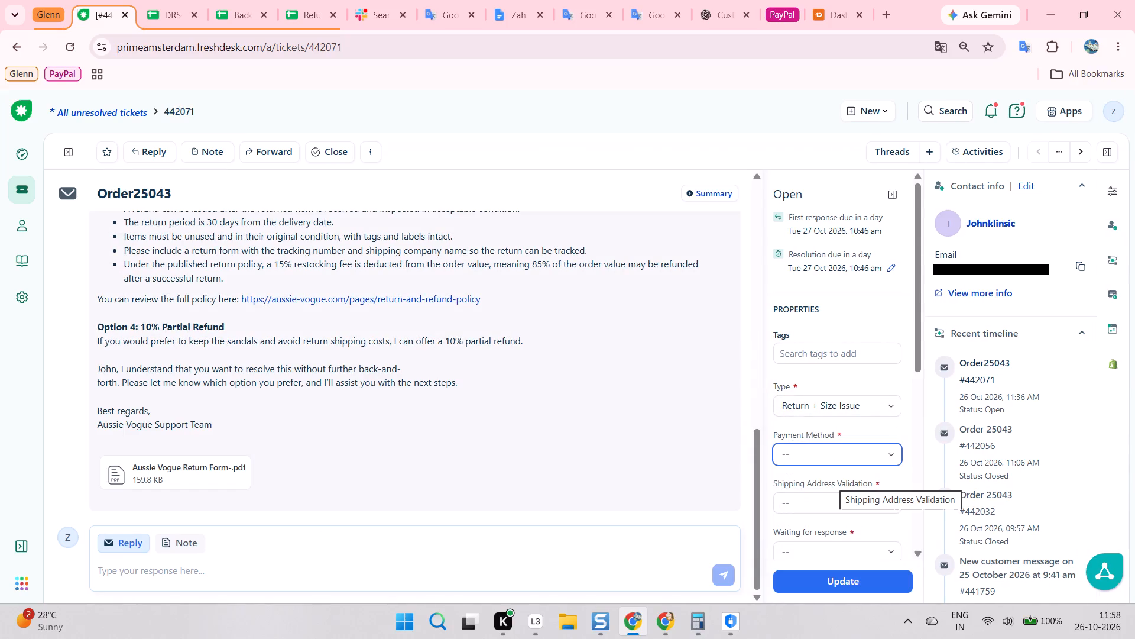
# Set payment method to CC, shipping address validation to Verified & Correct, waiting for response to N/A and Marketing/PayPal to No.
pyautogui.hotkey('alt', 'Tab')
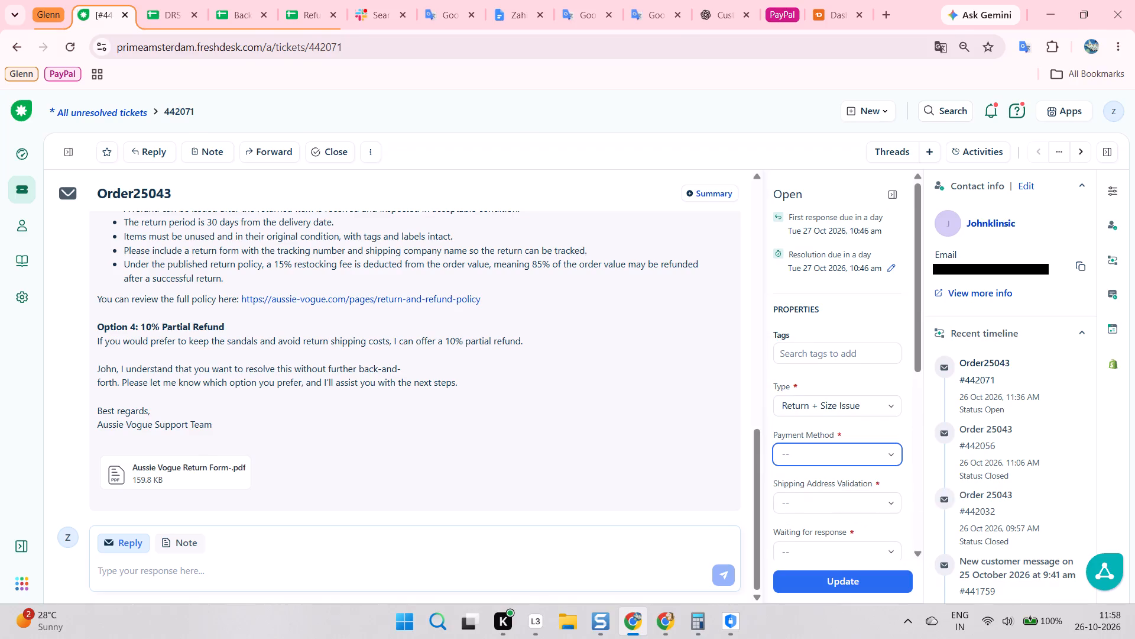
pyautogui.scroll(-10, 781, 325)
pyautogui.hotkey('alt', 'Tab')
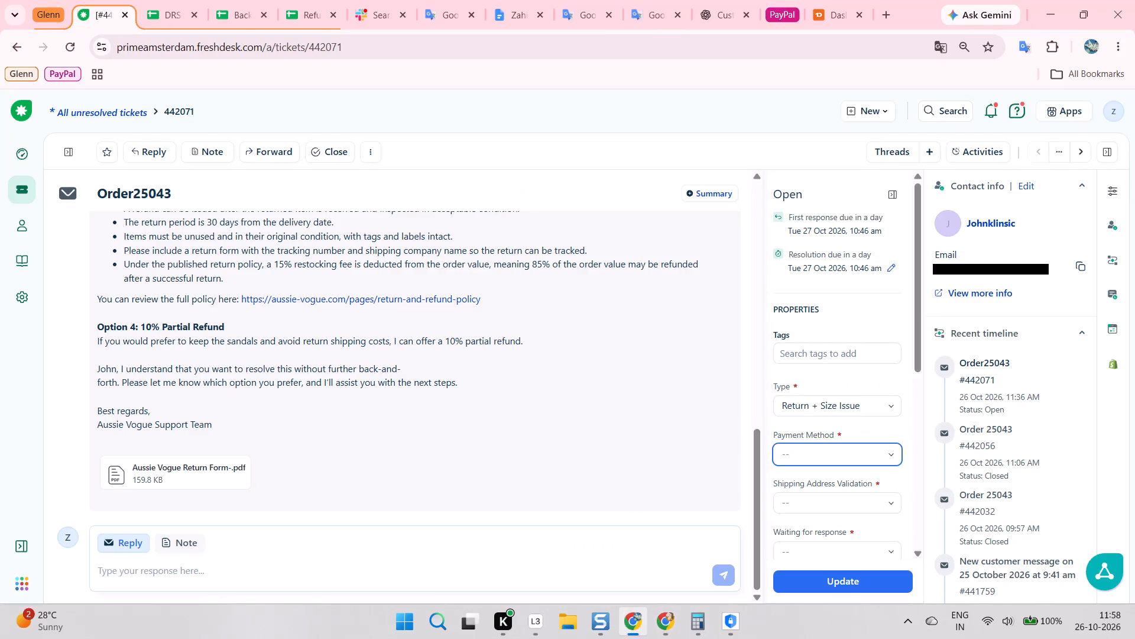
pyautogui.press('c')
pyautogui.press('Tab')
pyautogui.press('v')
pyautogui.press('Tab')
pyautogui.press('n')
pyautogui.press('Tab')
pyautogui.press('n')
pyautogui.press('Tab')
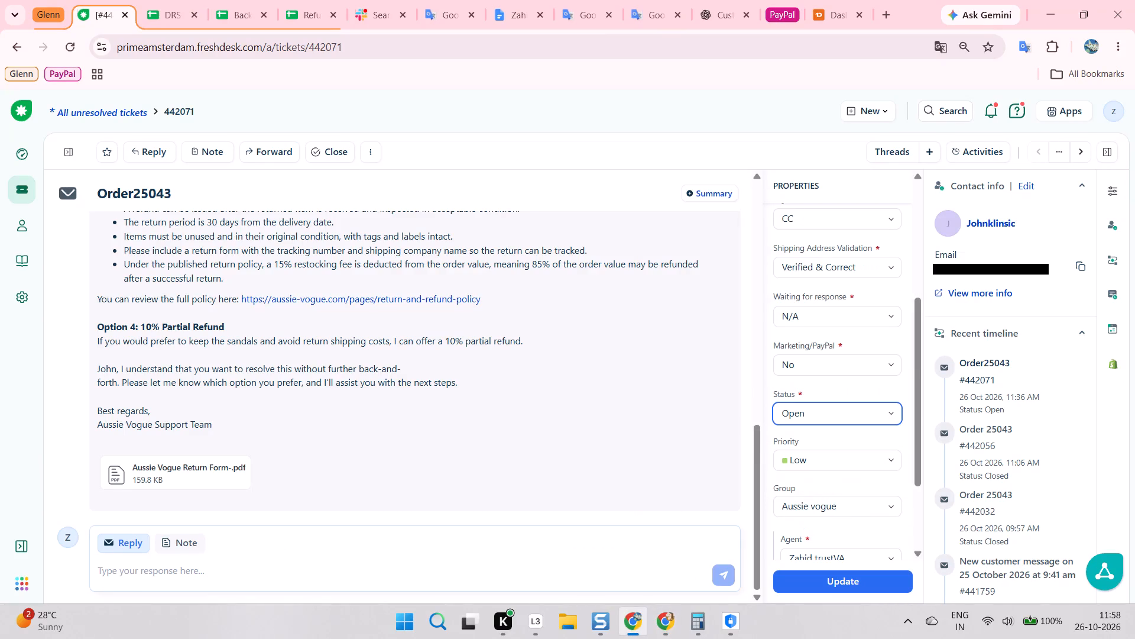
# Set the ticket status to Resolved and the agent to Zahid trustVA, and save the updated properties.
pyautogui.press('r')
pyautogui.press('Tab')
pyautogui.press('Tab')
pyautogui.press('Tab')
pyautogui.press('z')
pyautogui.scroll(-4, 841, 408)
pyautogui.click(854, 582)
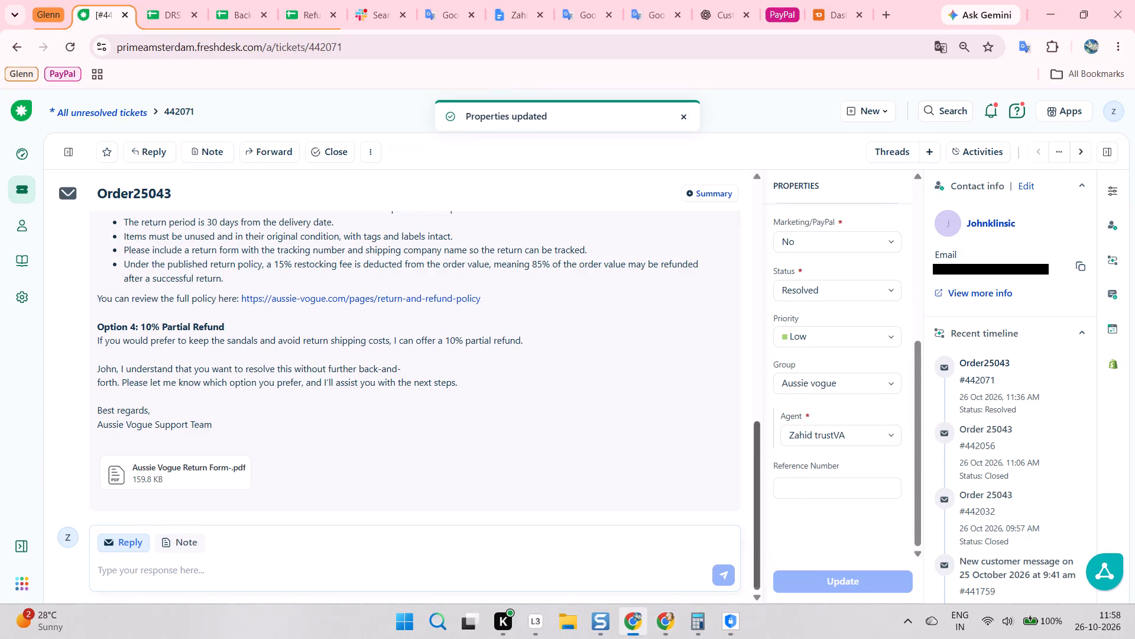
pyautogui.scroll(-3, 613, 535)
pyautogui.doubleClick(171, 102)
pyautogui.hotkey('ctrl', 'c')
pyautogui.hotkey('ctrl', 'c')
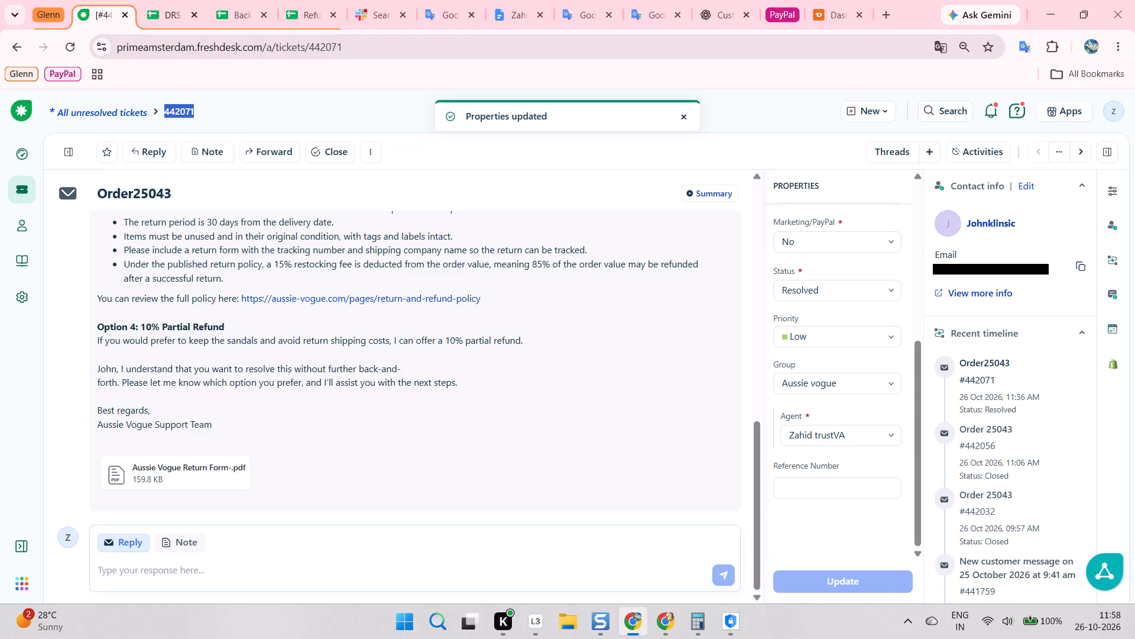
pyautogui.click(160, 14)
pyautogui.hotkey('ctrl', 'v')
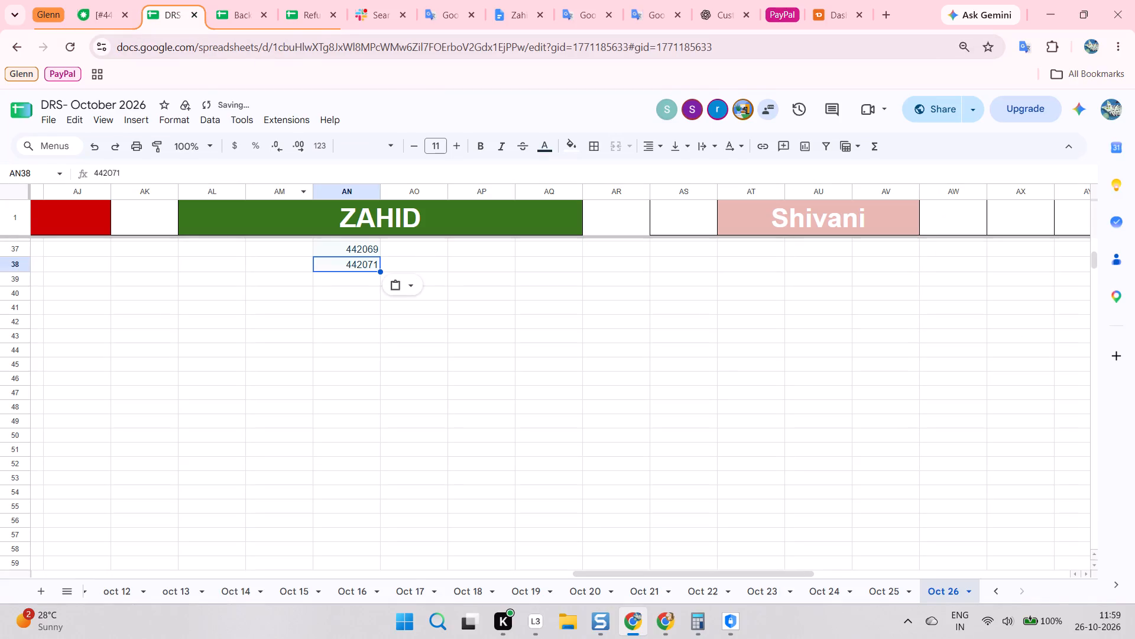
pyautogui.click(354, 282)
pyautogui.click(105, 0)
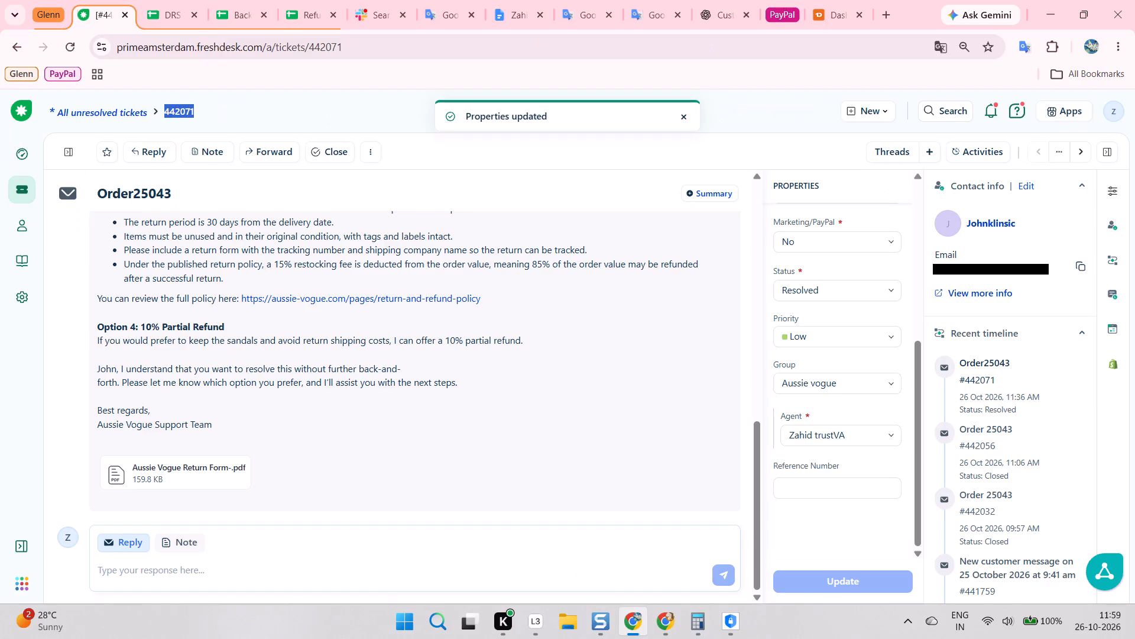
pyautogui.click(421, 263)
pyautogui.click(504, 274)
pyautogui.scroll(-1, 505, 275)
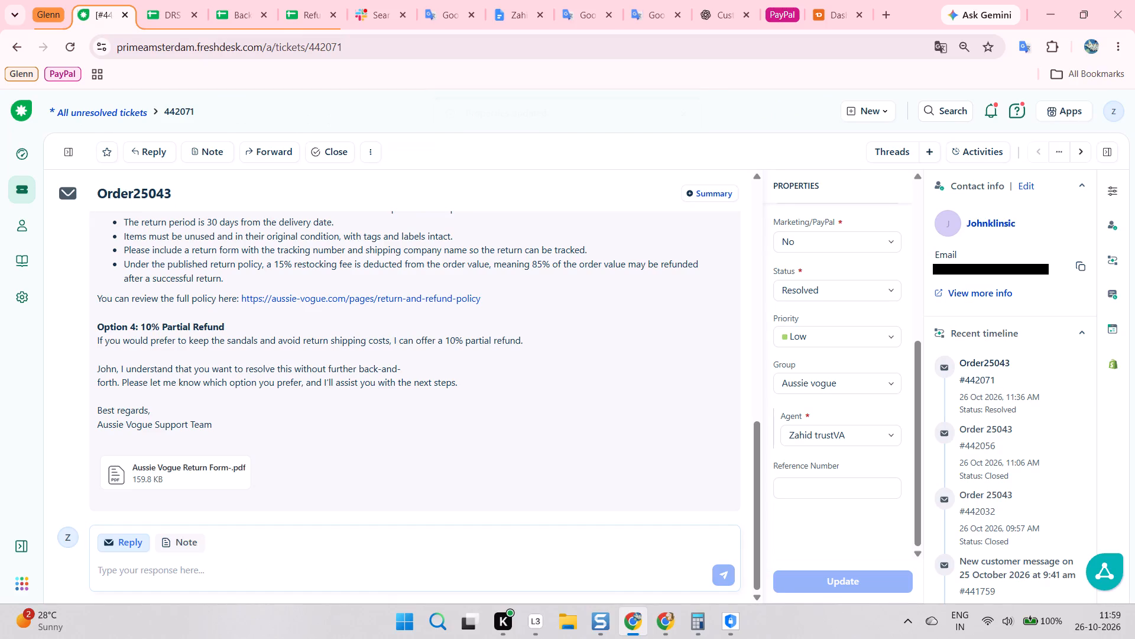
# Review the ticket number logged on the DRS sheet and the reply sent on ticket 442071.
pyautogui.click(163, 0)
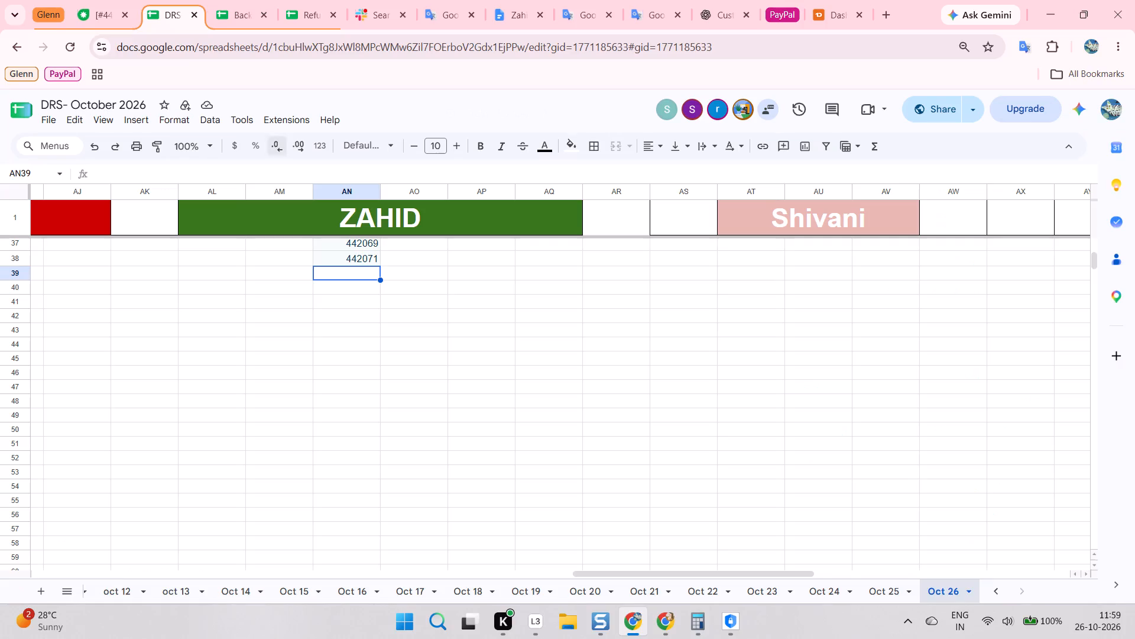
pyautogui.click(106, 0)
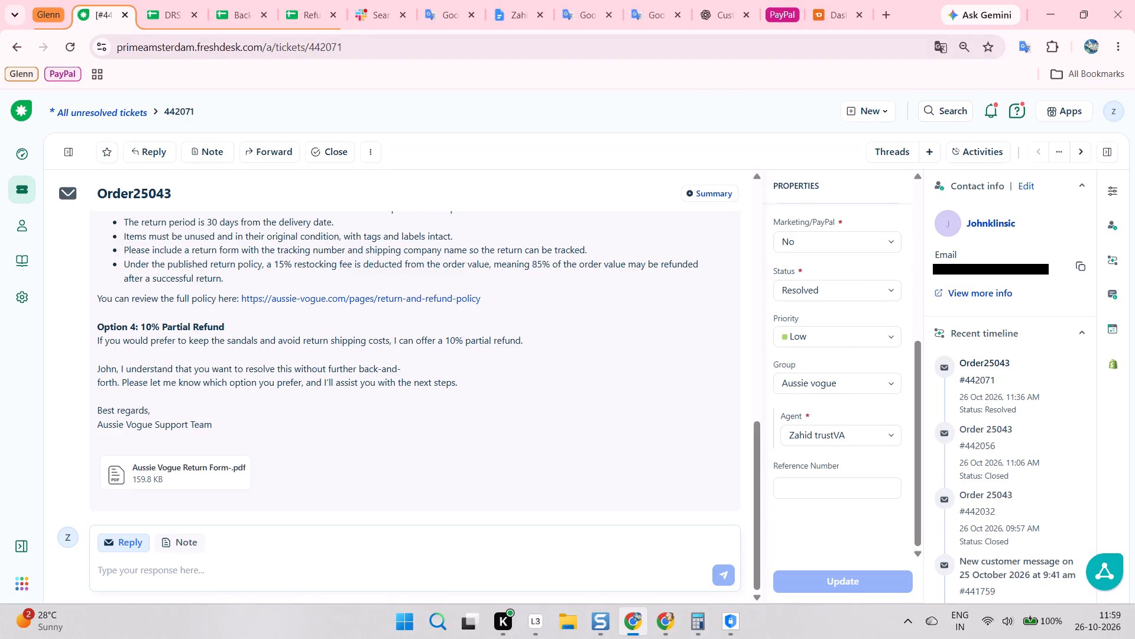
pyautogui.click(559, 343)
pyautogui.scroll(6, 559, 332)
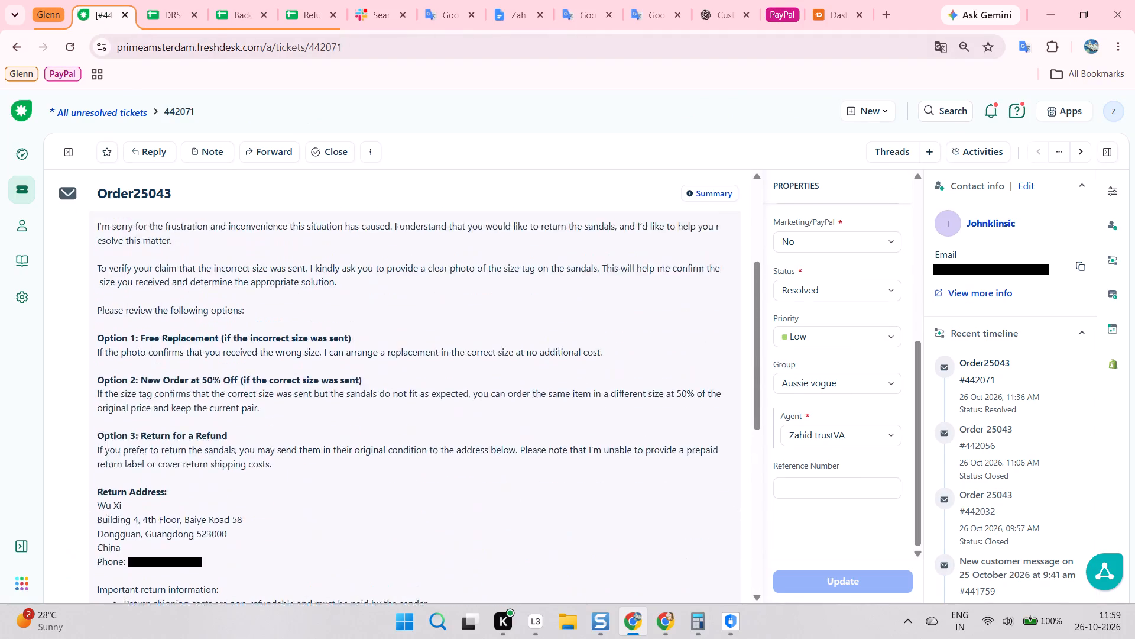
pyautogui.scroll(-1, 505, 309)
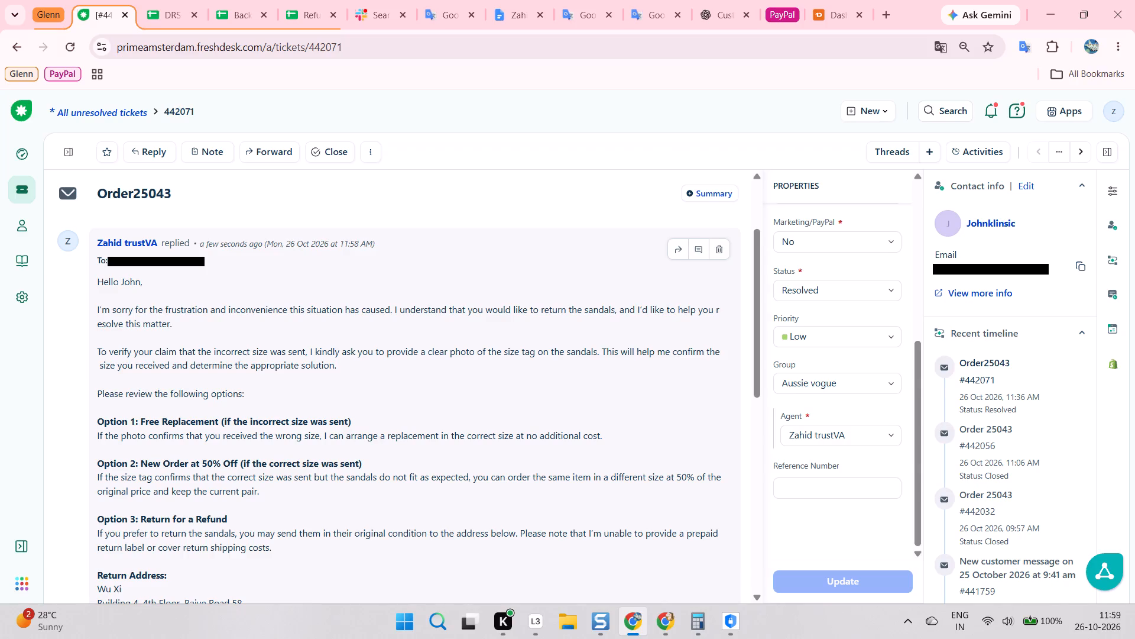
pyautogui.click(155, 0)
pyautogui.click(115, 0)
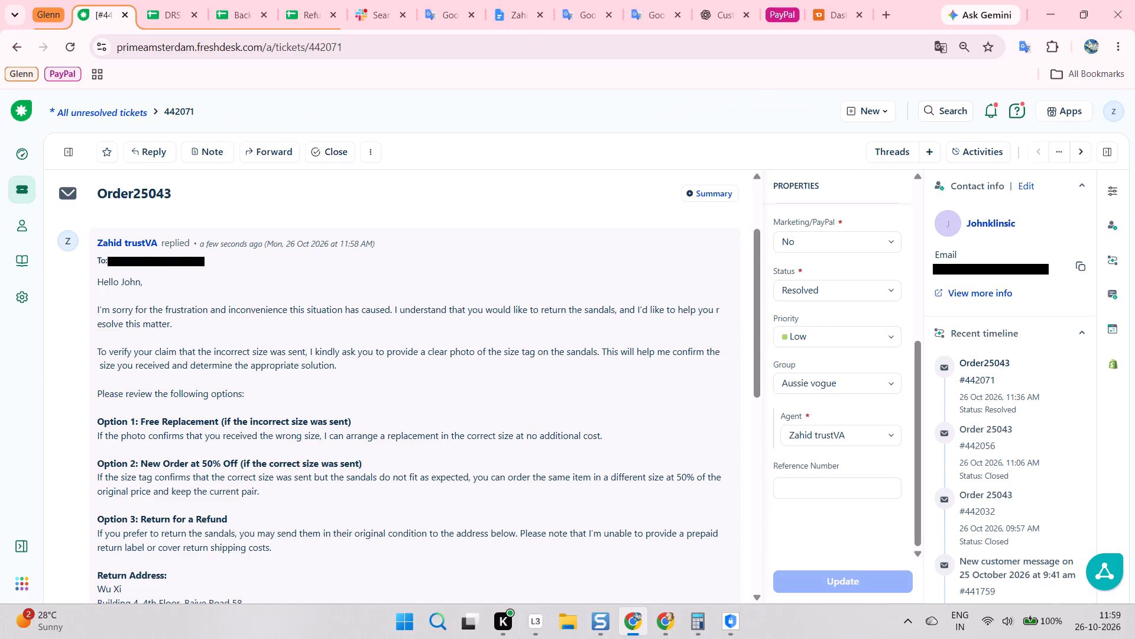
pyautogui.click(20, 193)
pyautogui.scroll(1, 410, 275)
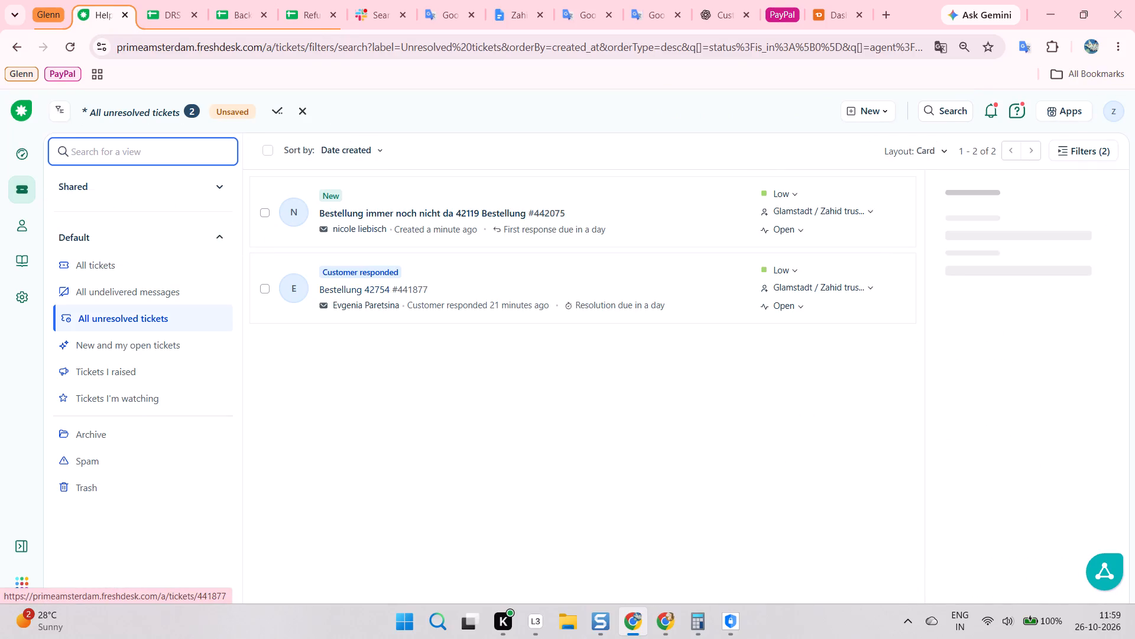
pyautogui.scroll(1, 414, 247)
pyautogui.click(413, 212)
pyautogui.scroll(-11, 385, 264)
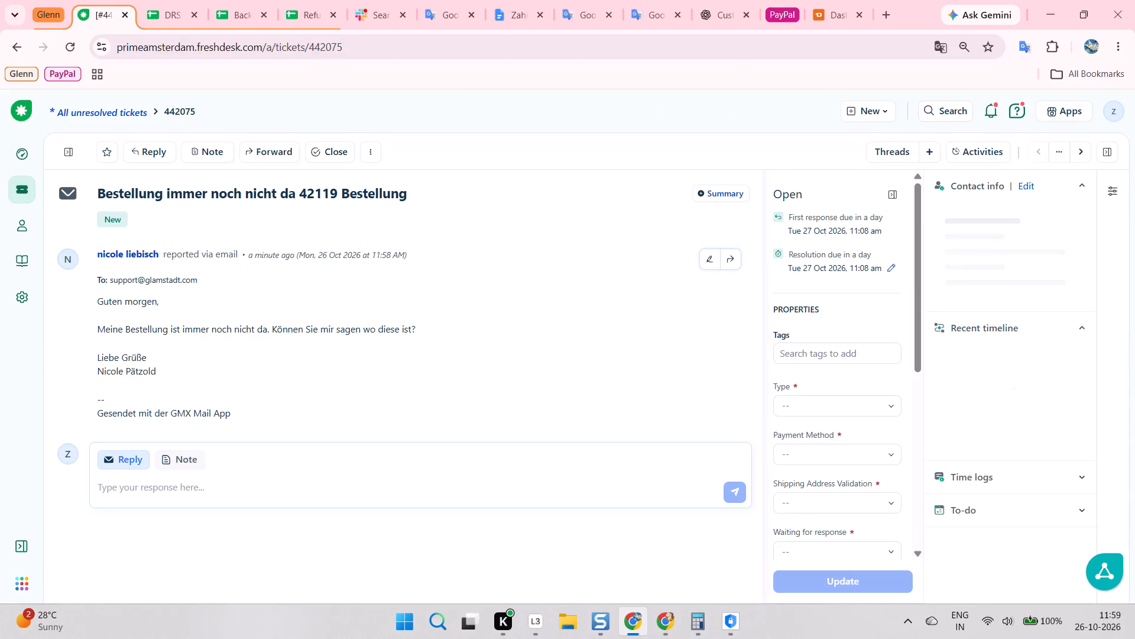
pyautogui.scroll(-7, 354, 321)
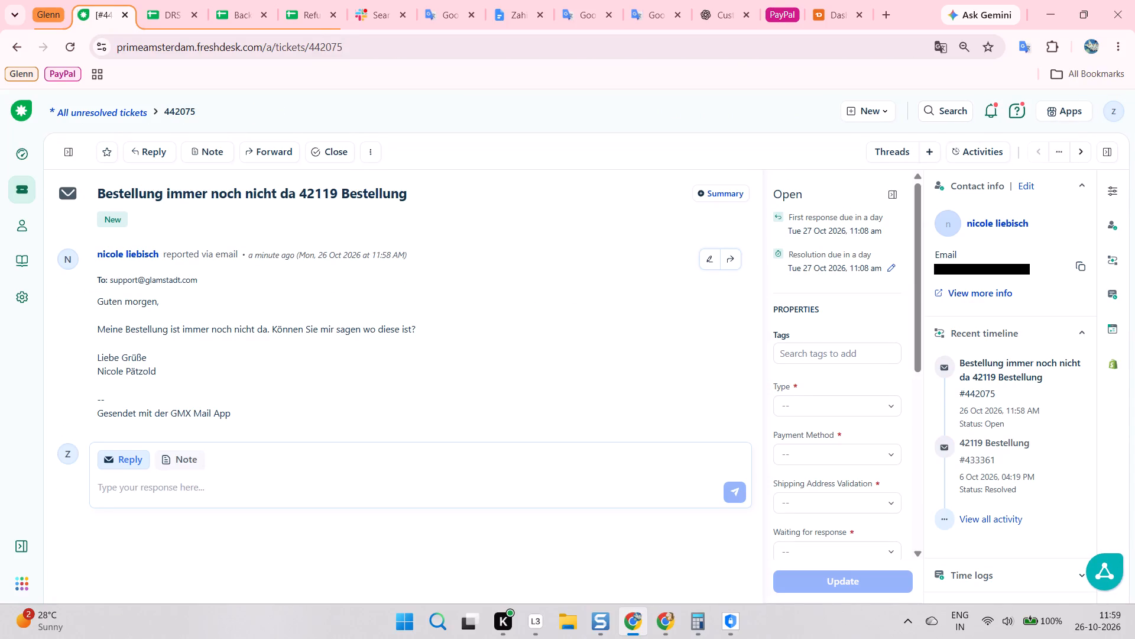
# Translate the ticket page to English to read the customer's message, and restore the original language.
pyautogui.rightClick(413, 256)
pyautogui.scroll(-3, 465, 415)
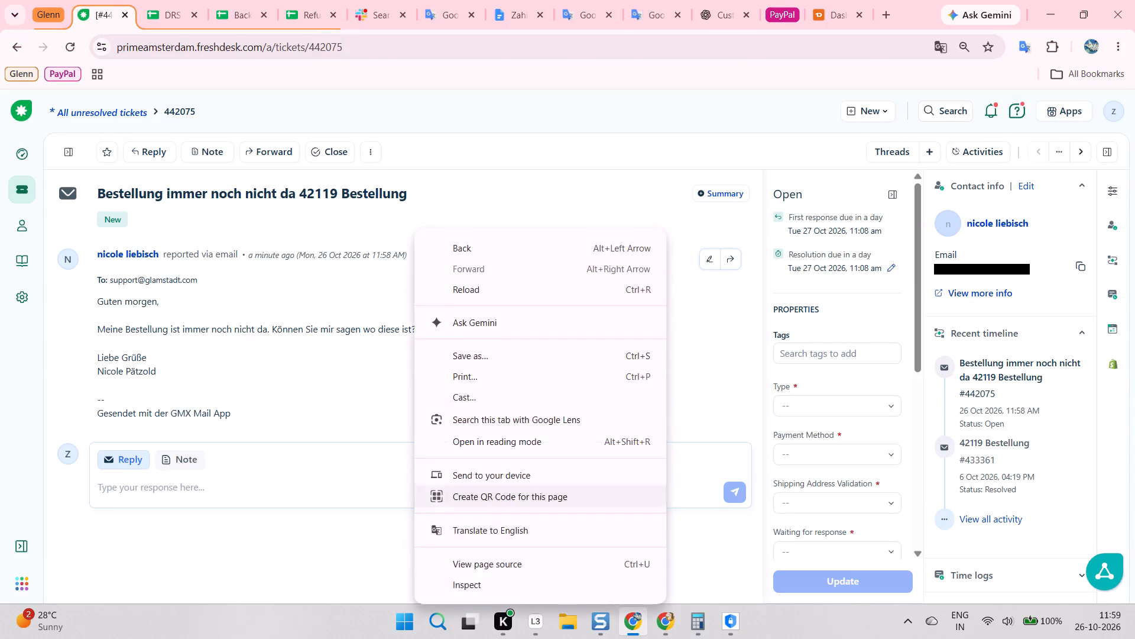
pyautogui.moveTo(497, 520); pyautogui.dragTo(497, 529)
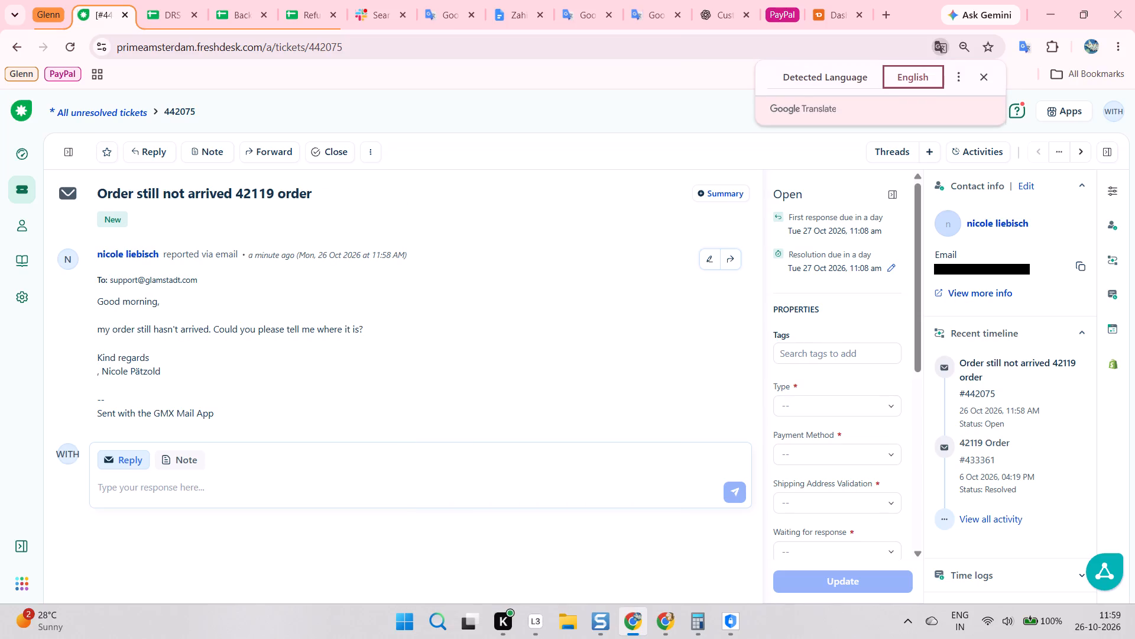
pyautogui.click(797, 73)
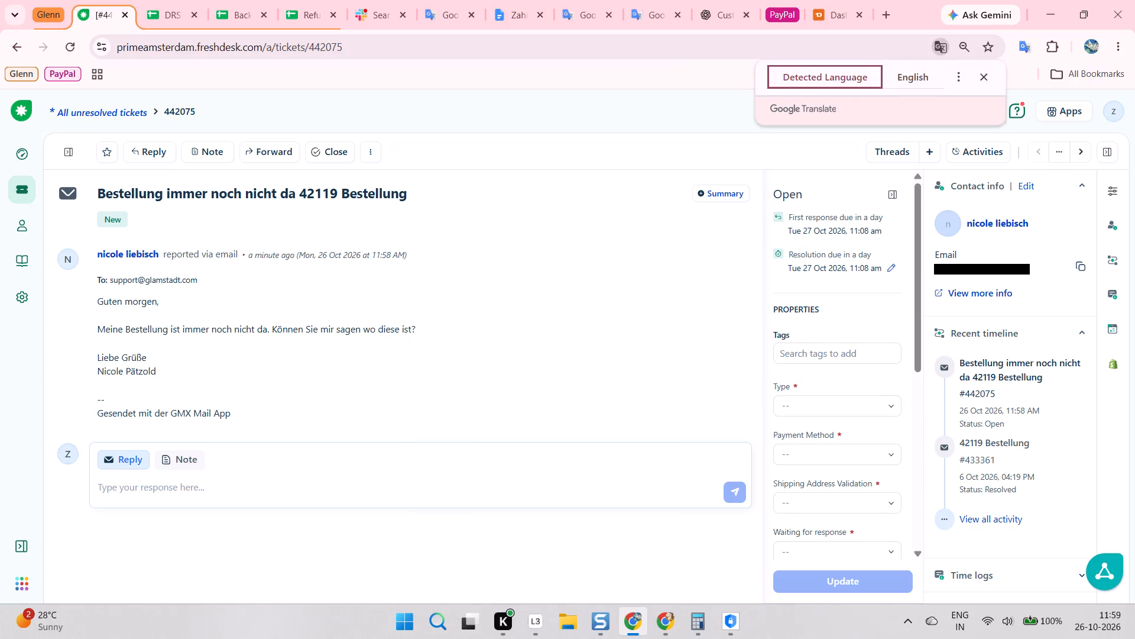
pyautogui.click(1080, 267)
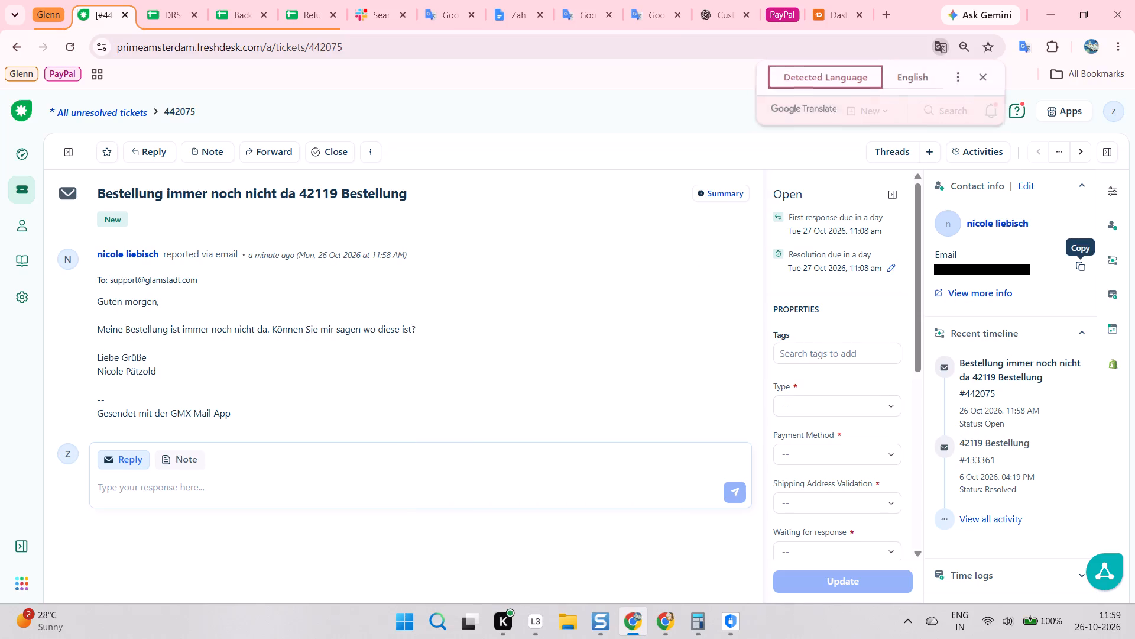
pyautogui.click(407, 296)
pyautogui.hotkey('alt', 'Tab')
pyautogui.click(238, 12)
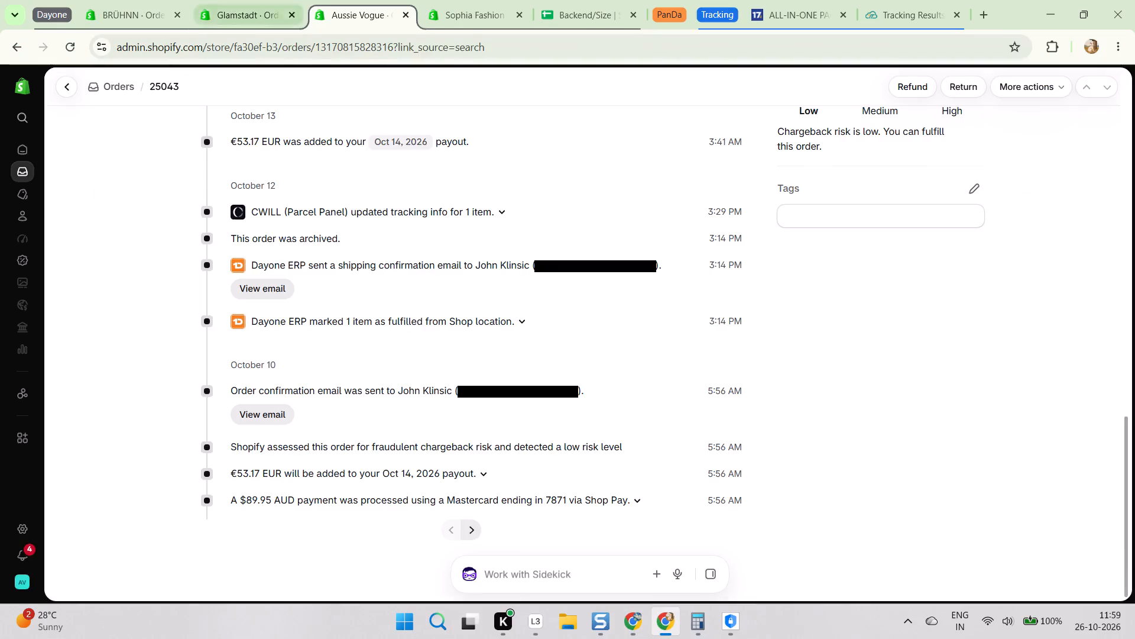
pyautogui.scroll(4, 199, 147)
pyautogui.click(61, 122)
pyautogui.hotkey('ctrl', 'v')
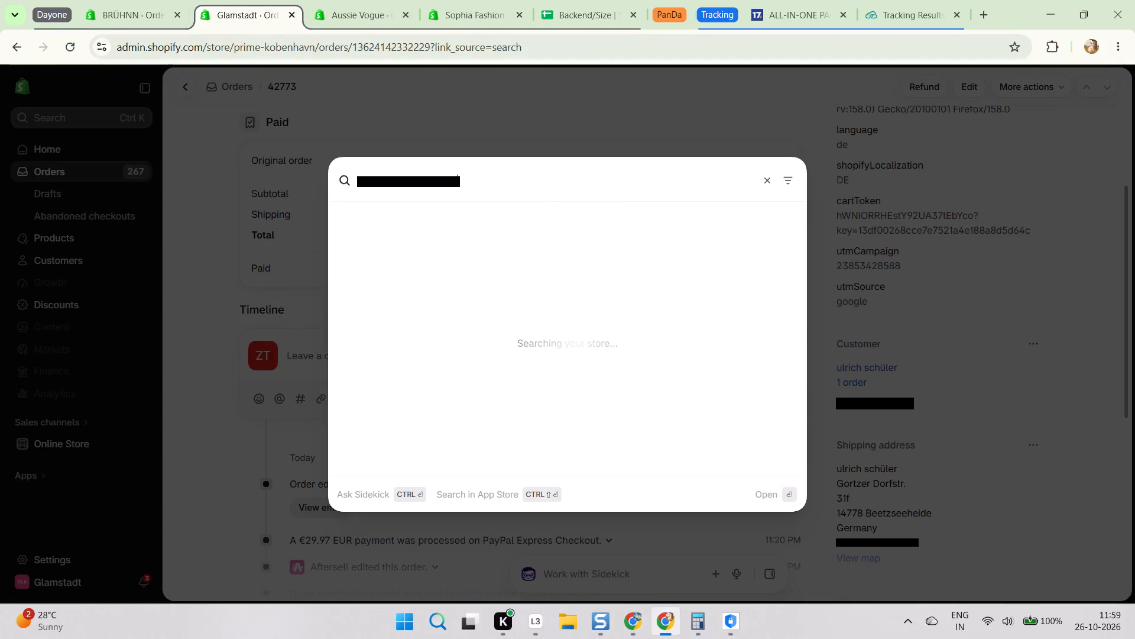
pyautogui.click(376, 285)
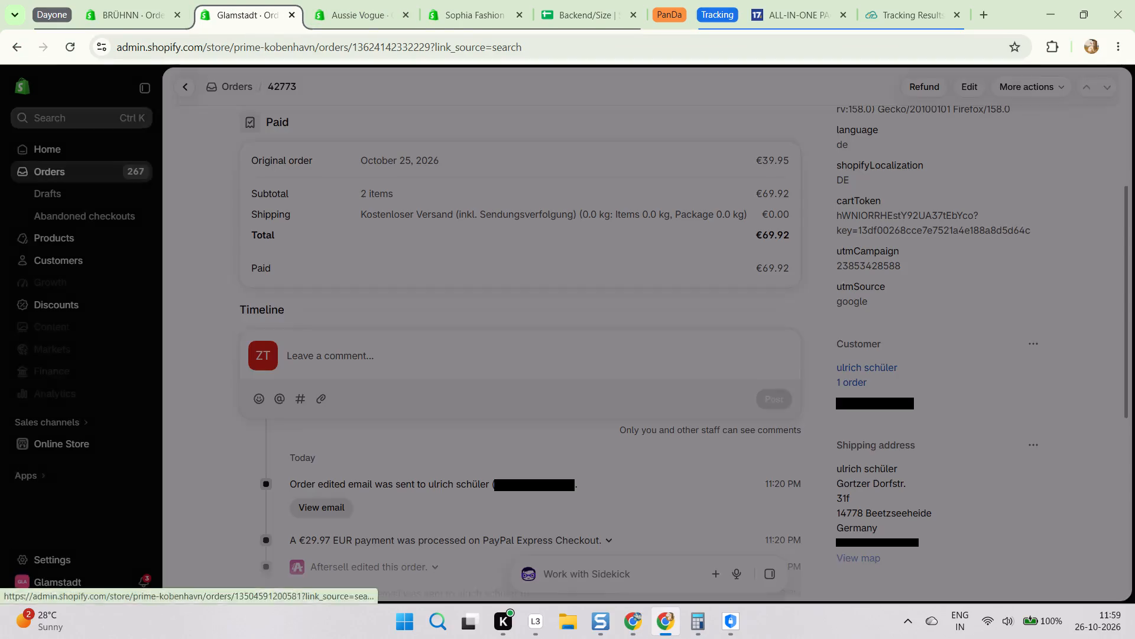
pyautogui.click(716, 10)
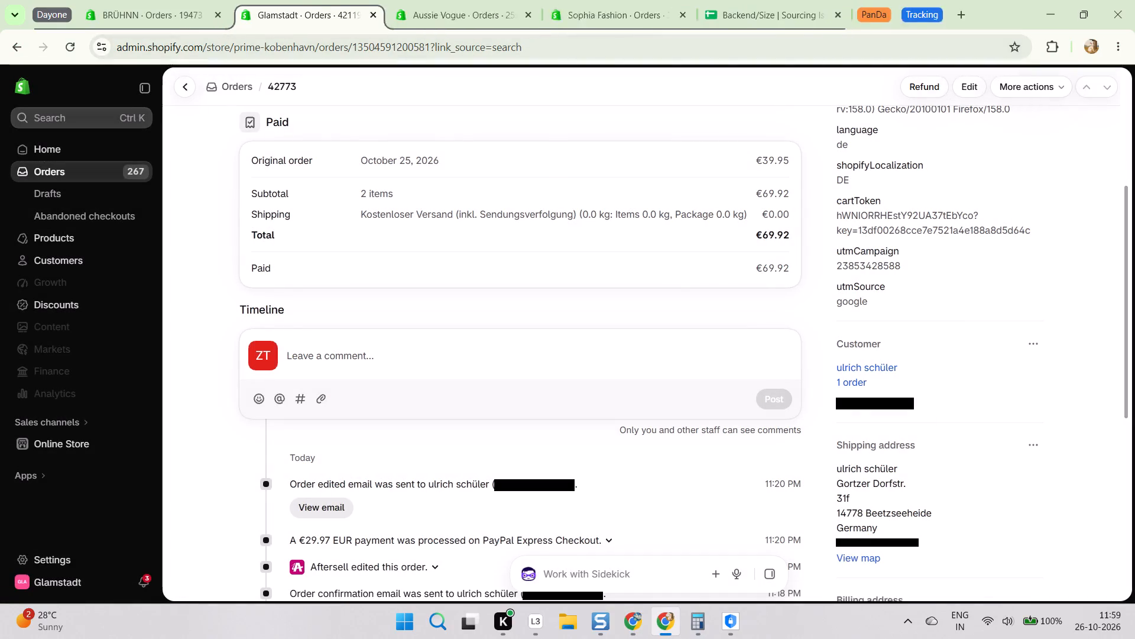
pyautogui.scroll(2, 357, 157)
pyautogui.hotkey('ctrl', 'f')
pyautogui.hotkey('ctrl', 'v')
pyautogui.scroll(2, 698, 119)
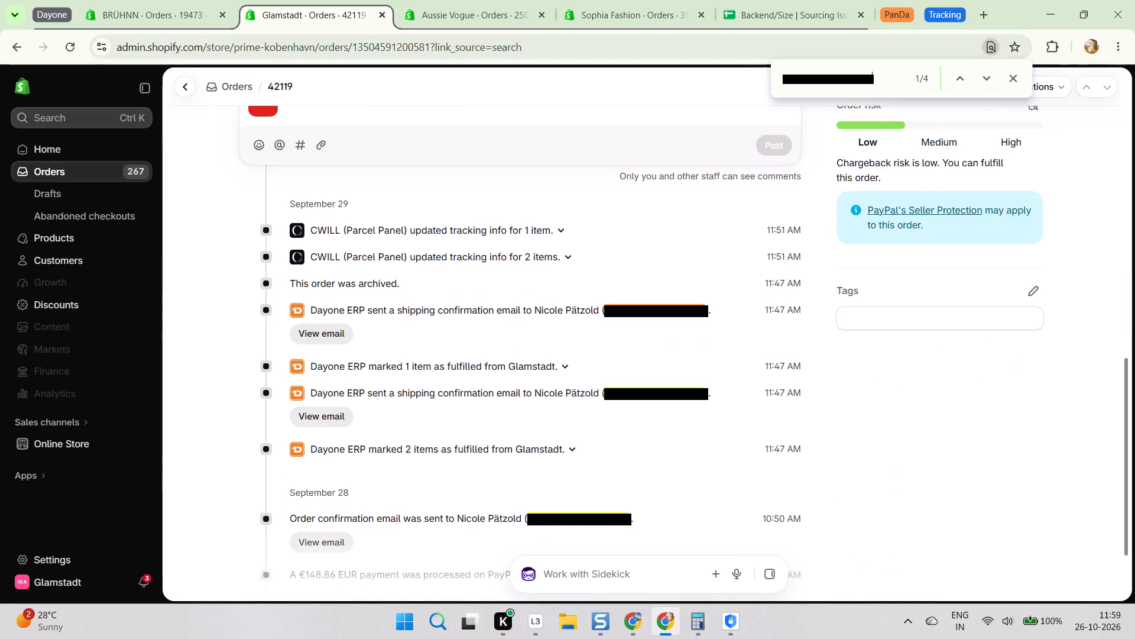
pyautogui.scroll(2, 815, 86)
pyautogui.click(1017, 80)
pyautogui.scroll(7, 621, 154)
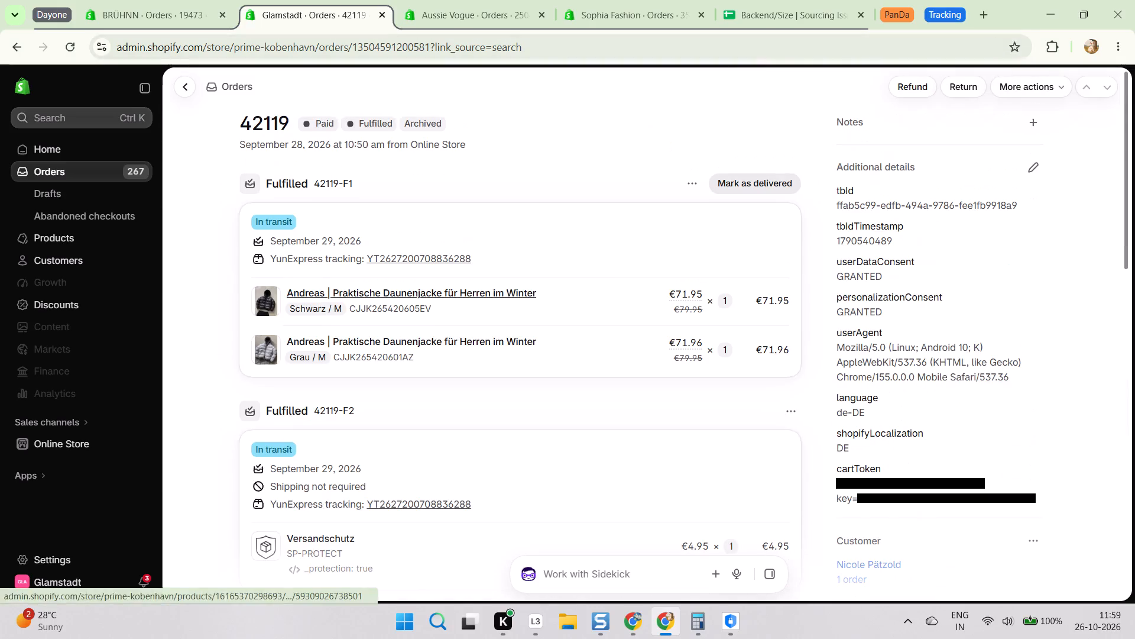
pyautogui.click(520, 168)
pyautogui.scroll(3, 533, 165)
pyautogui.doubleClick(403, 272)
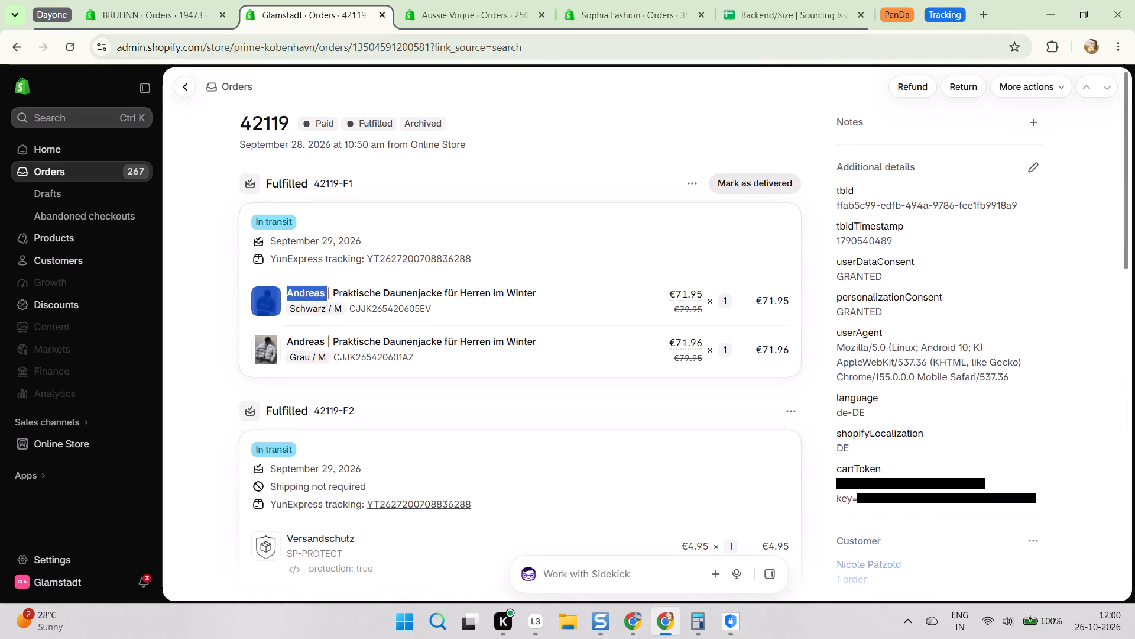
pyautogui.hotkey('ctrl', 'c')
pyautogui.doubleClick(410, 269)
pyautogui.hotkey('ctrl', 'c')
pyautogui.hotkey('ctrl', 'c')
pyautogui.hotkey('ctrl', 'c')
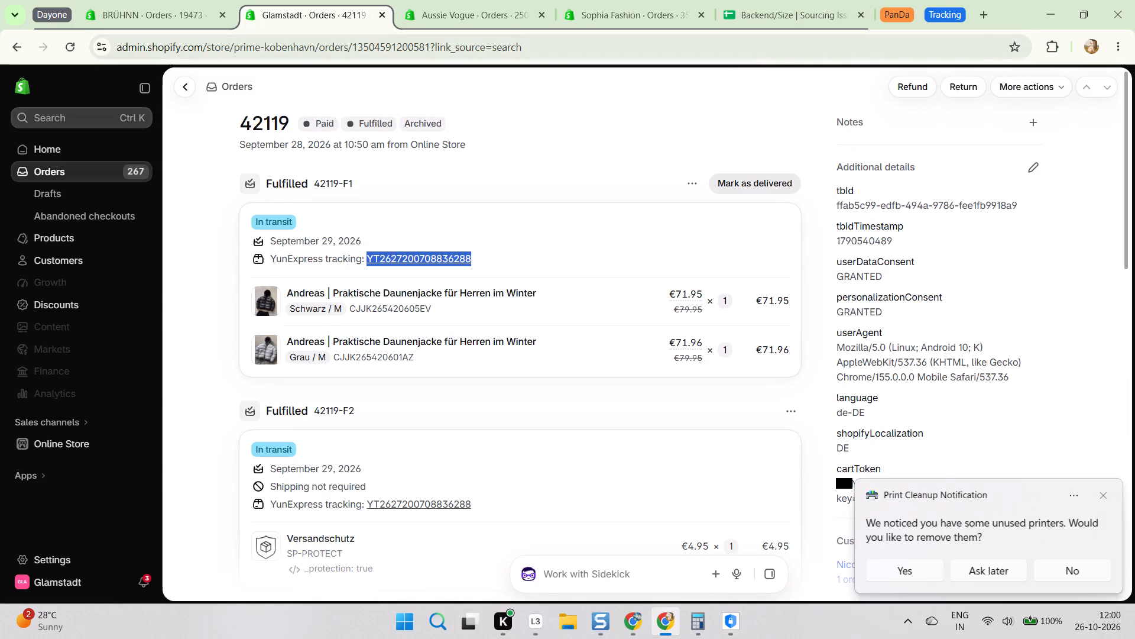
pyautogui.click(1101, 499)
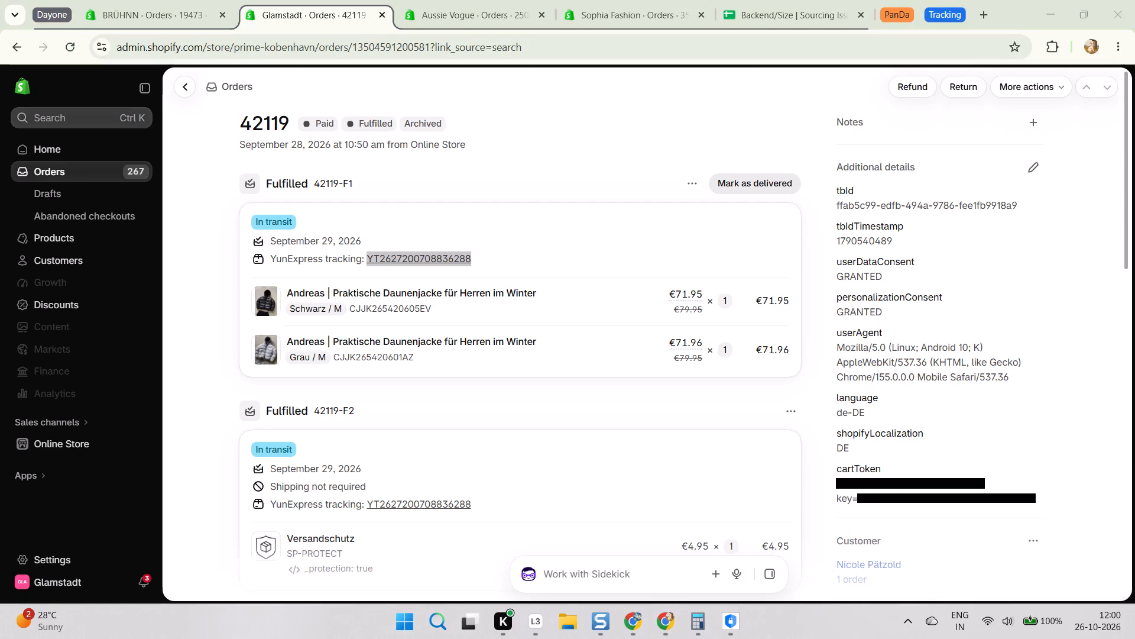
pyautogui.click(445, 233)
pyautogui.doubleClick(419, 275)
pyautogui.hotkey('ctrl', 'c')
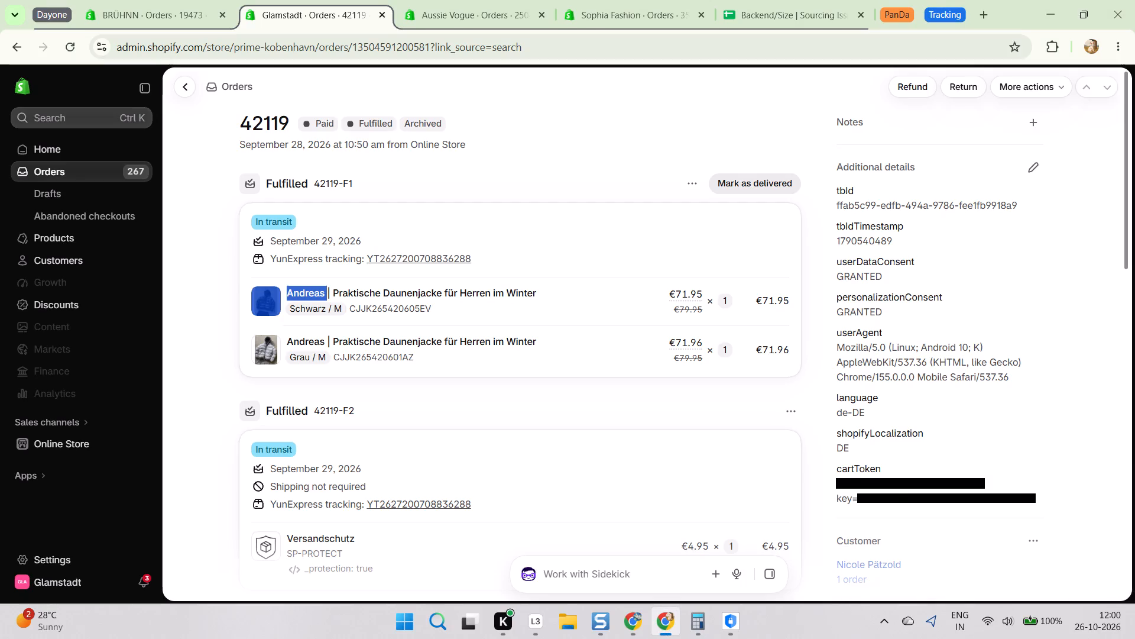
pyautogui.doubleClick(422, 269)
pyautogui.hotkey('ctrl', 'c')
pyautogui.hotkey('ctrl', 'c')
pyautogui.hotkey('ctrl', 'c')
pyautogui.click(933, 21)
pyautogui.scroll(2, 913, 19)
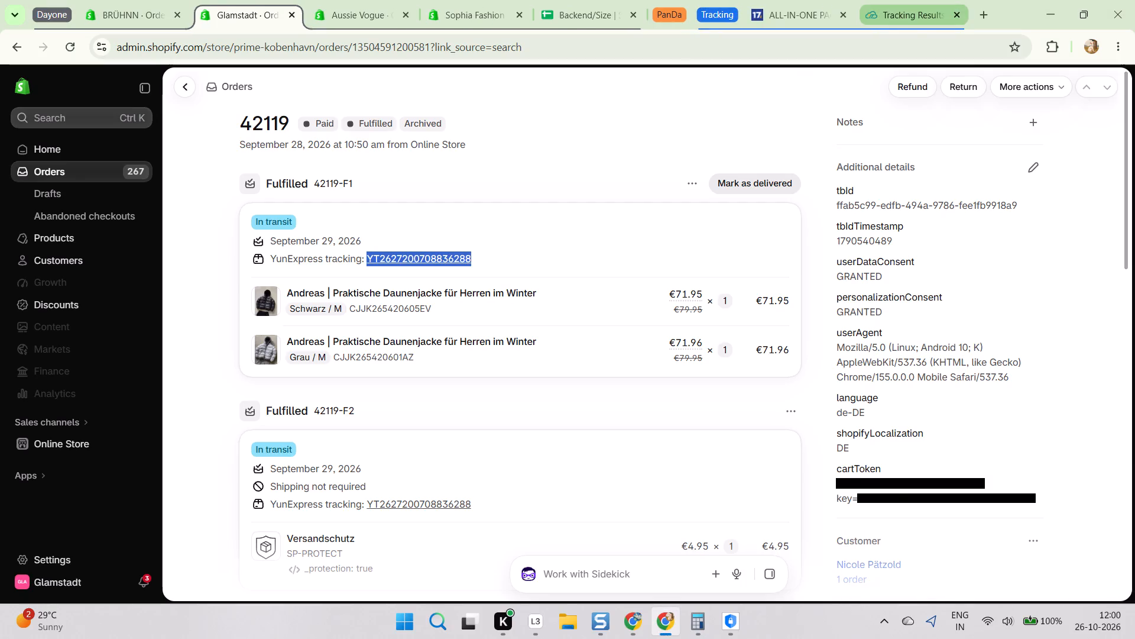
pyautogui.scroll(1, 900, 19)
pyautogui.click(914, 0)
pyautogui.scroll(8, 602, 149)
pyautogui.click(479, 209)
pyautogui.scroll(4, 575, 215)
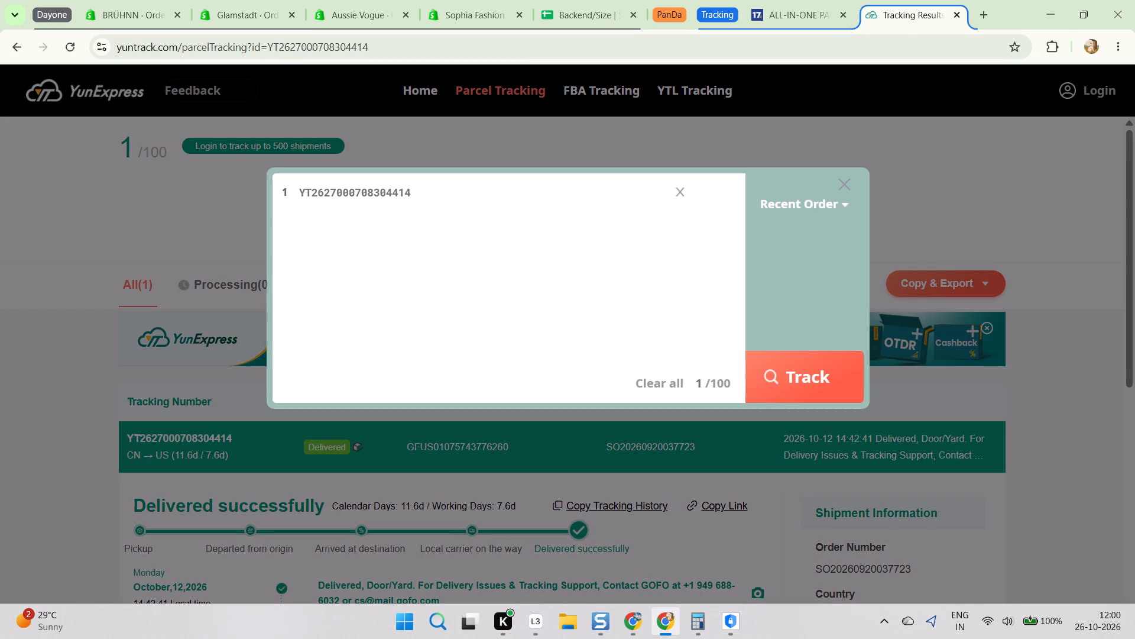
pyautogui.click(681, 191)
pyautogui.hotkey('ctrl', 'v')
pyautogui.click(821, 364)
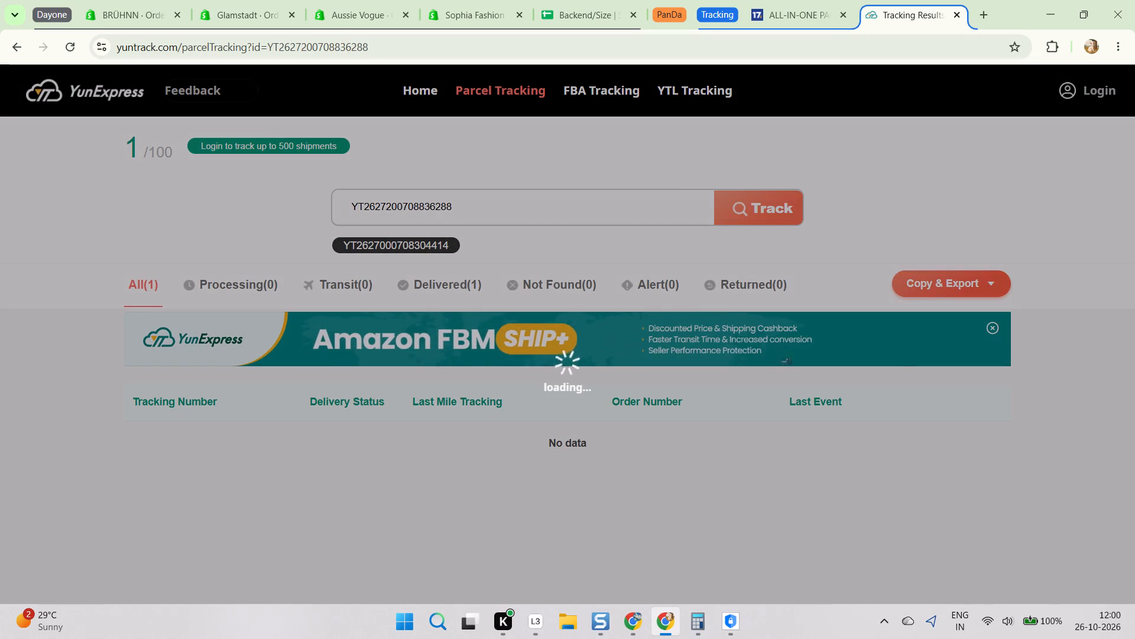
pyautogui.scroll(-2, 481, 330)
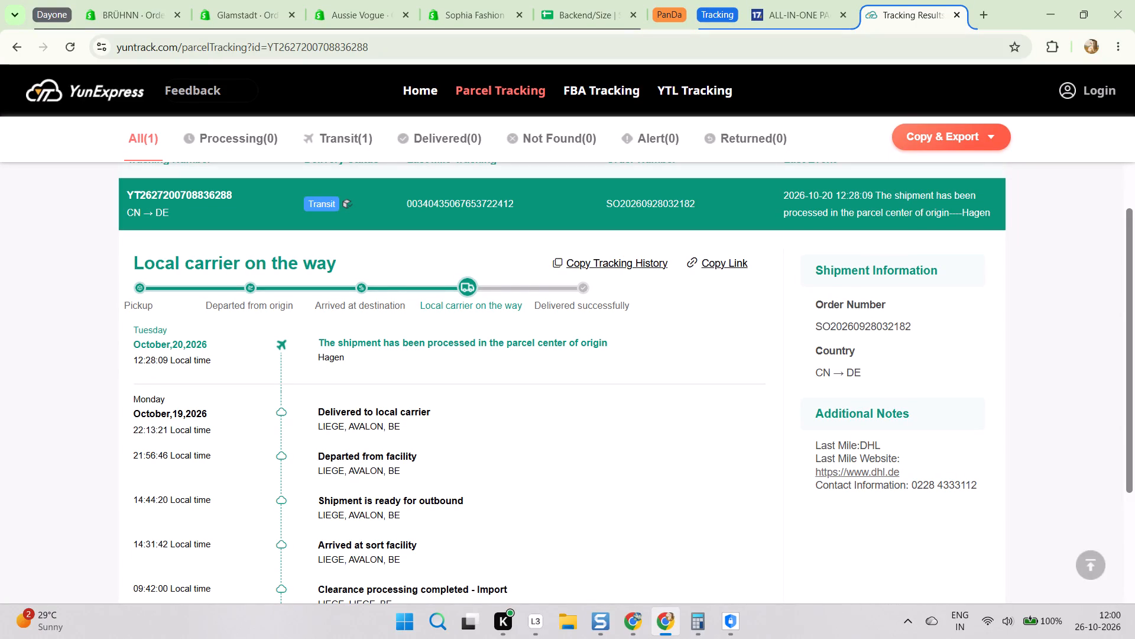
# Open the linked DHL tracking page for the parcel and examine its detailed tracking history.
pyautogui.click(868, 473)
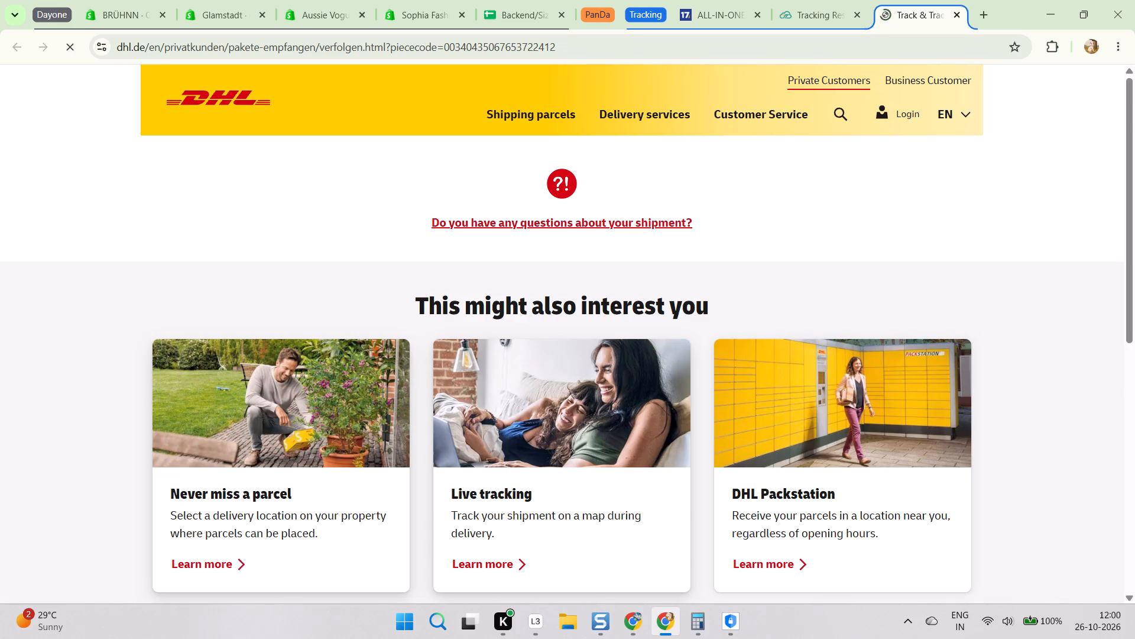
pyautogui.scroll(-2, 566, 296)
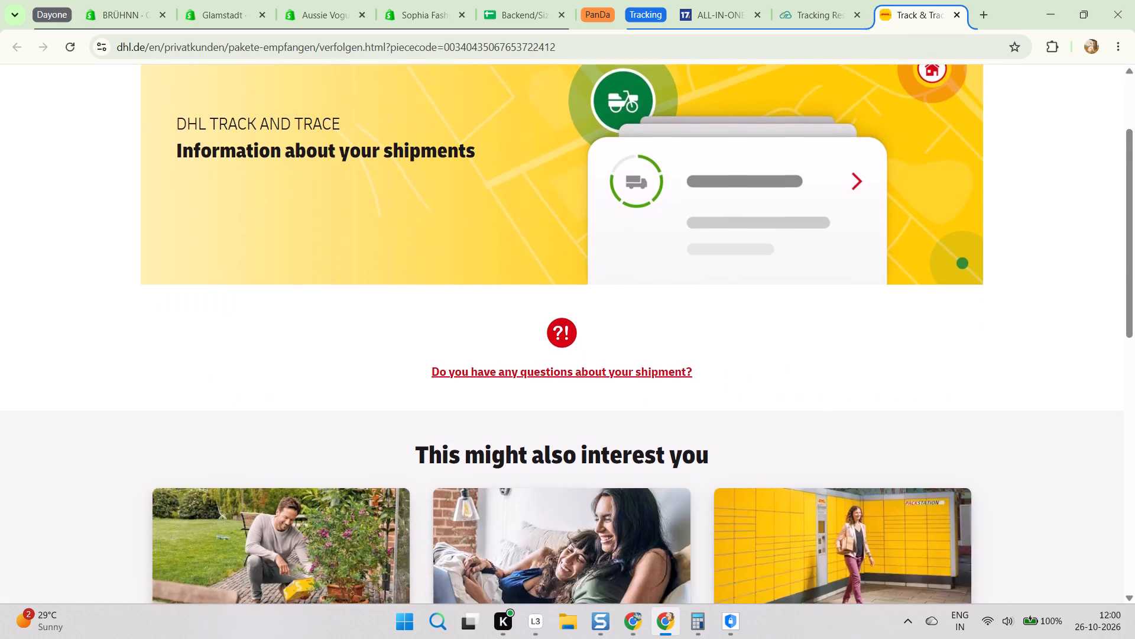
pyautogui.scroll(-2, 570, 309)
pyautogui.scroll(1, 596, 313)
pyautogui.scroll(-2, 592, 313)
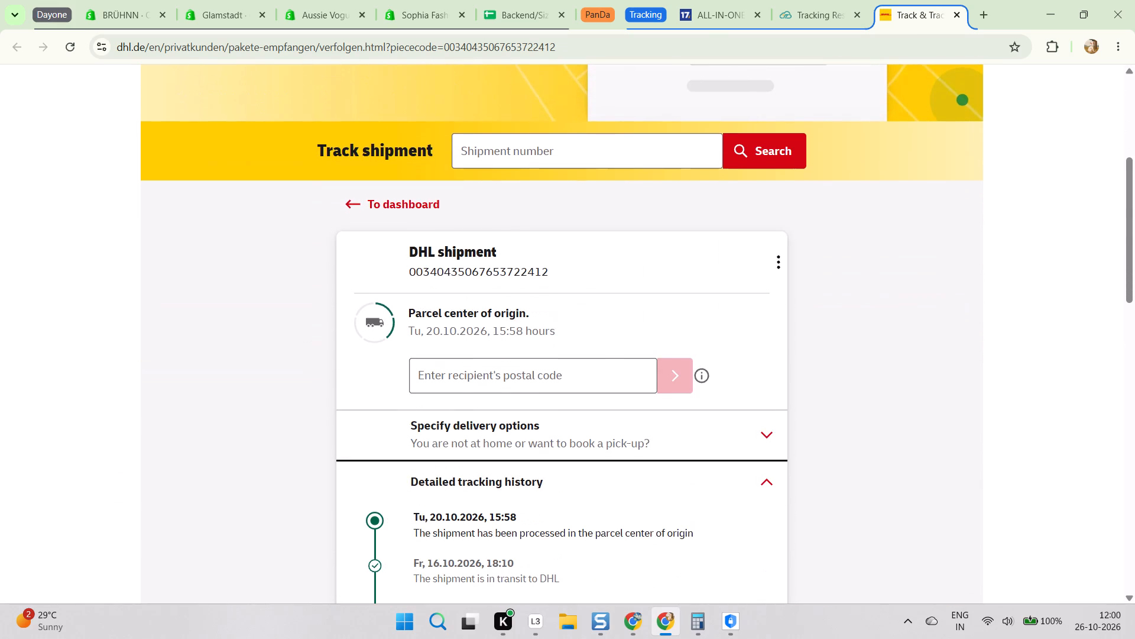
pyautogui.scroll(-2, 576, 313)
pyautogui.scroll(2, 578, 313)
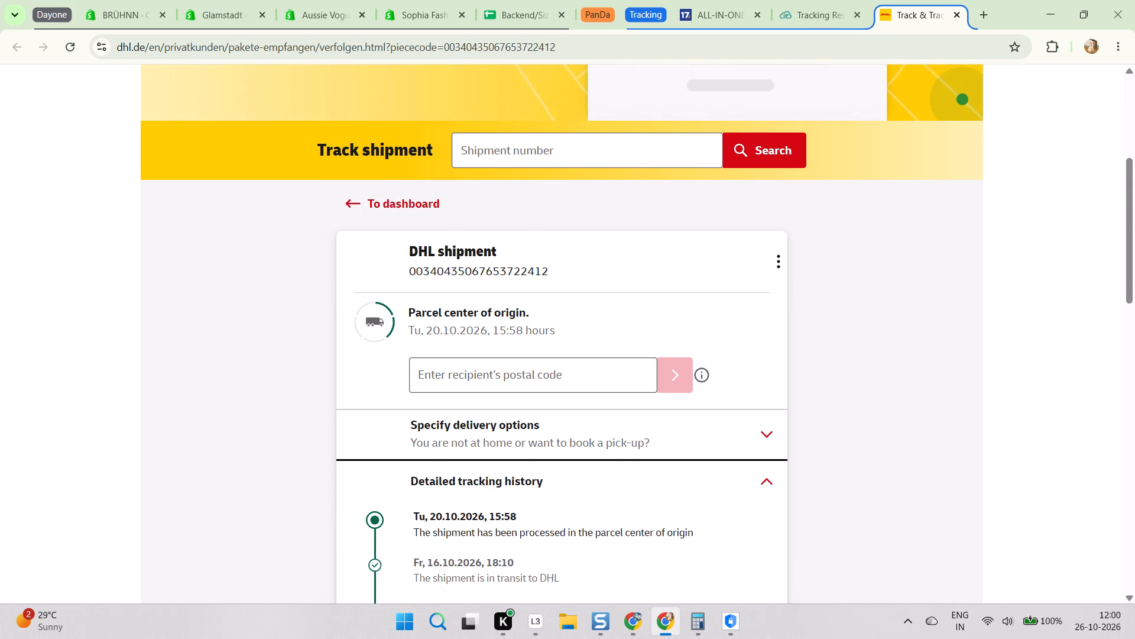
pyautogui.scroll(-1, 573, 341)
pyautogui.scroll(-1, 468, 345)
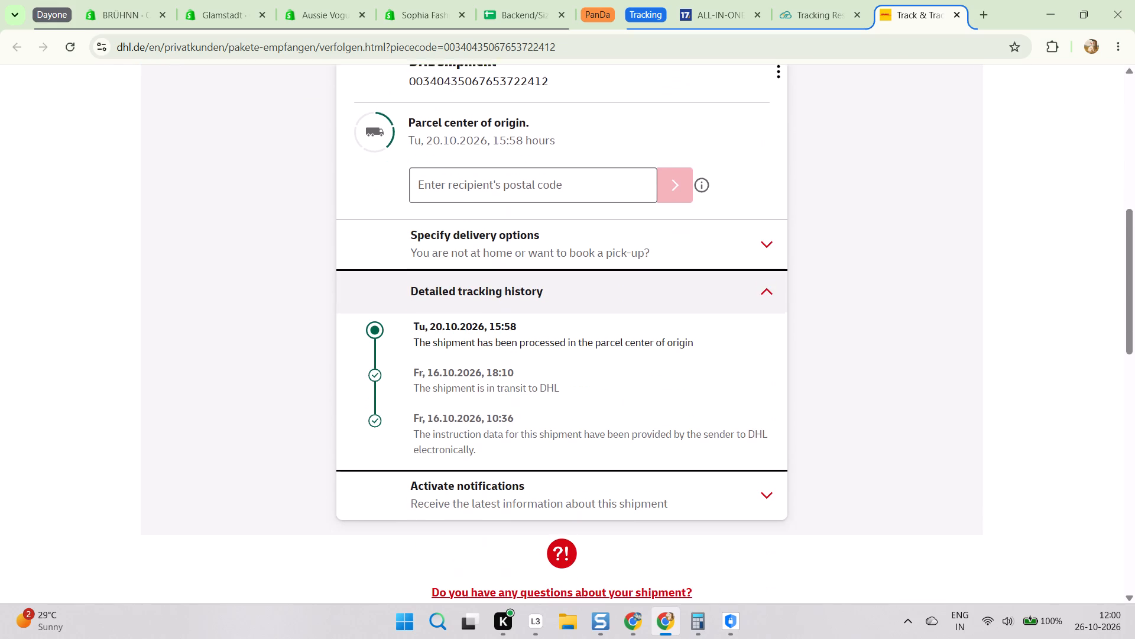
pyautogui.scroll(1, 471, 246)
pyautogui.click(109, 10)
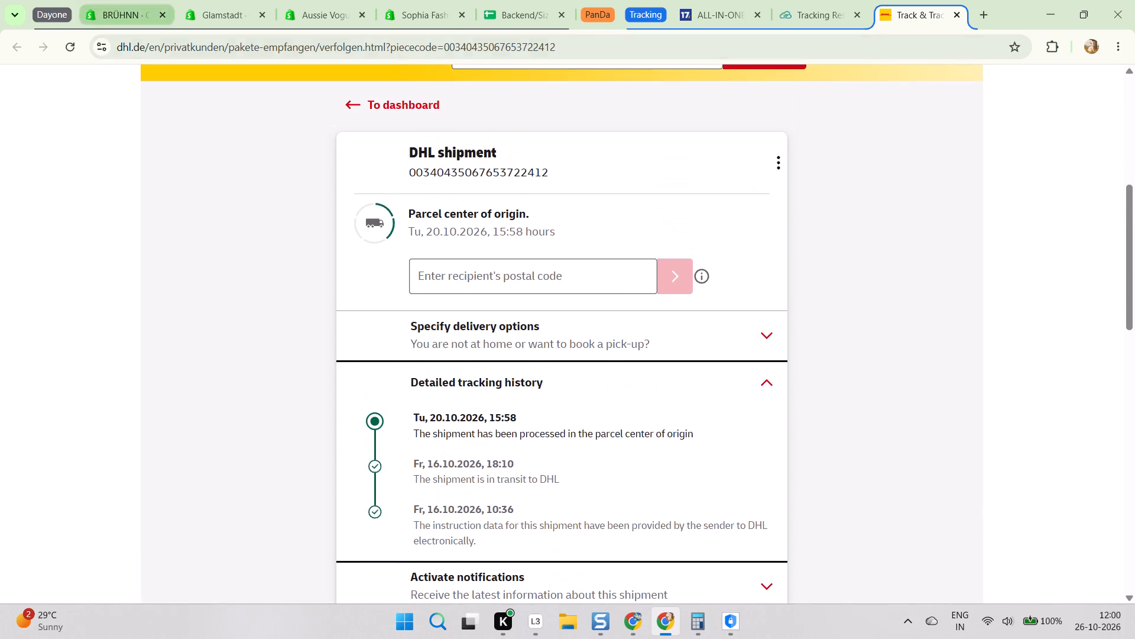
pyautogui.click(461, 214)
pyautogui.hotkey('alt', 'Tab')
pyautogui.click(386, 318)
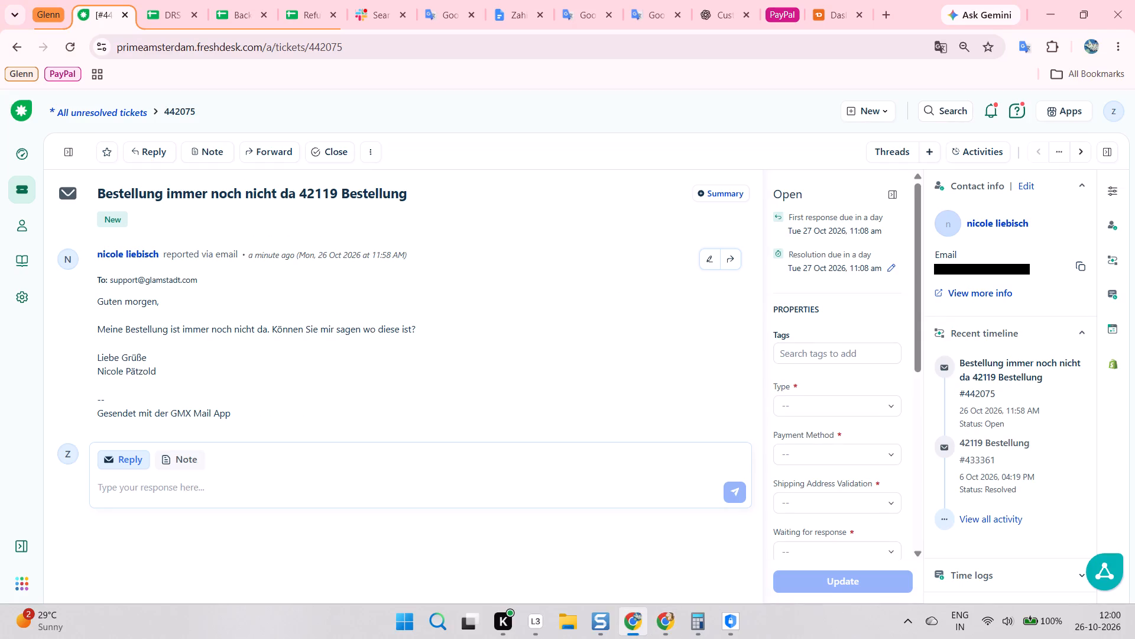
pyautogui.hotkey('alt', 'Tab')
pyautogui.click(838, 2)
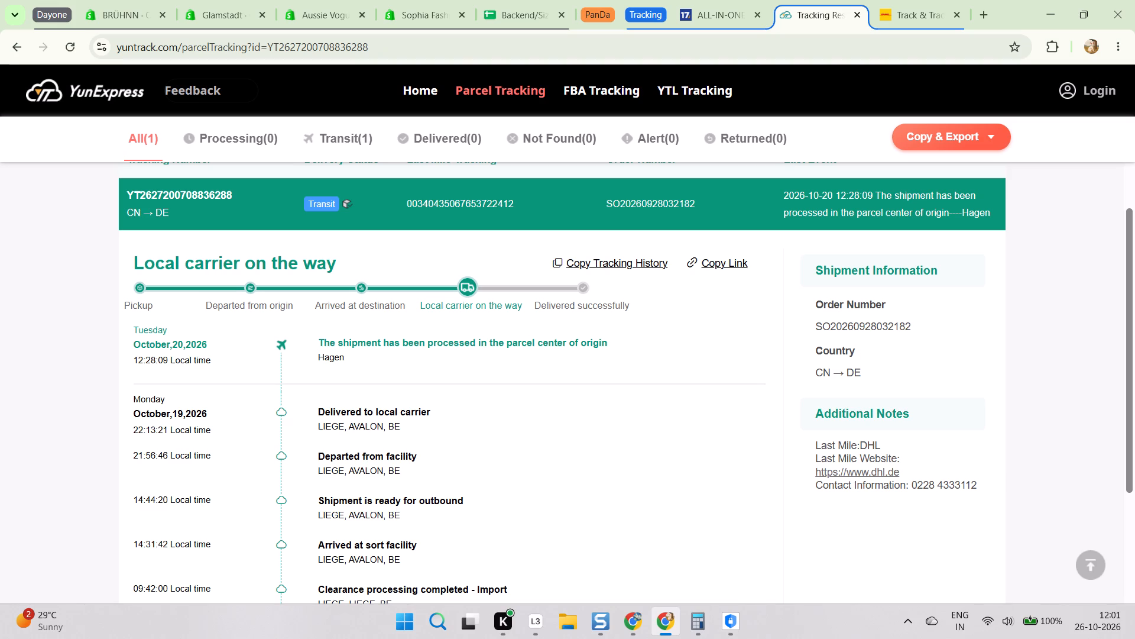
pyautogui.hotkey('alt', 'Tab')
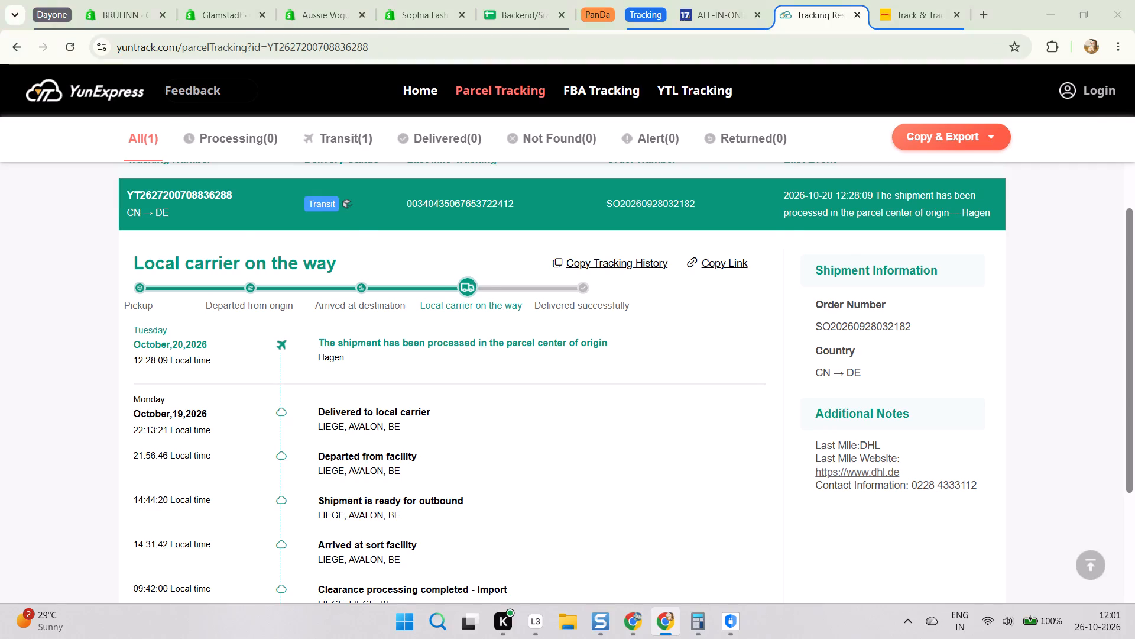
pyautogui.hotkey('alt', 'Tab')
pyautogui.click(212, 0)
pyautogui.scroll(3, 244, 202)
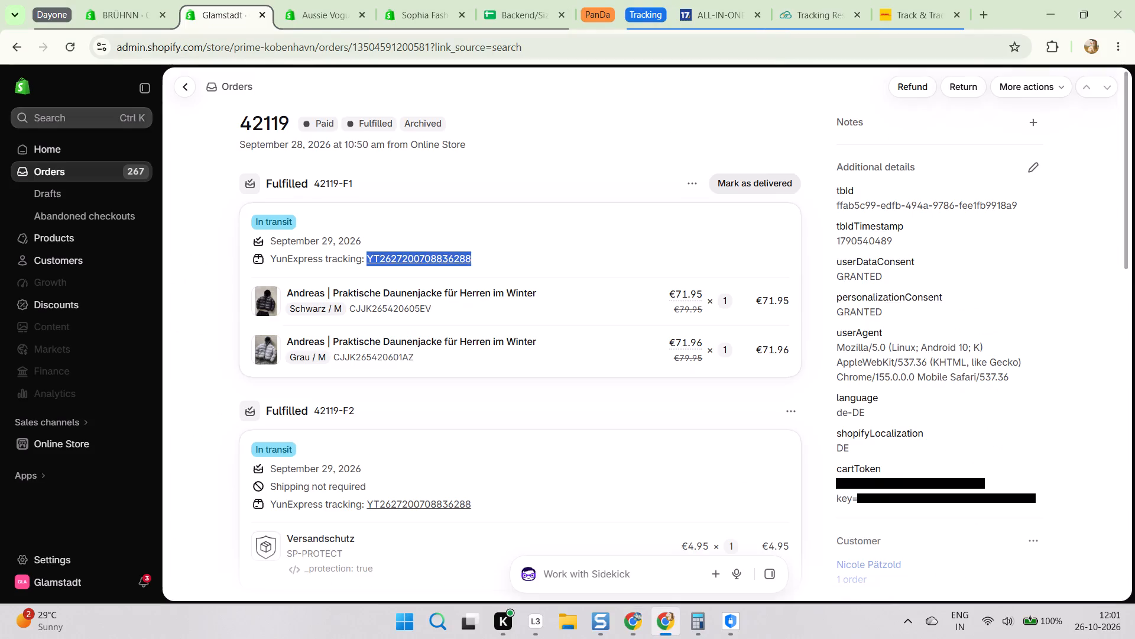
pyautogui.scroll(1, 244, 202)
pyautogui.doubleClick(266, 122)
pyautogui.hotkey('ctrl', 'c')
pyautogui.hotkey('ctrl', 'c')
pyautogui.hotkey('alt', 'Tab')
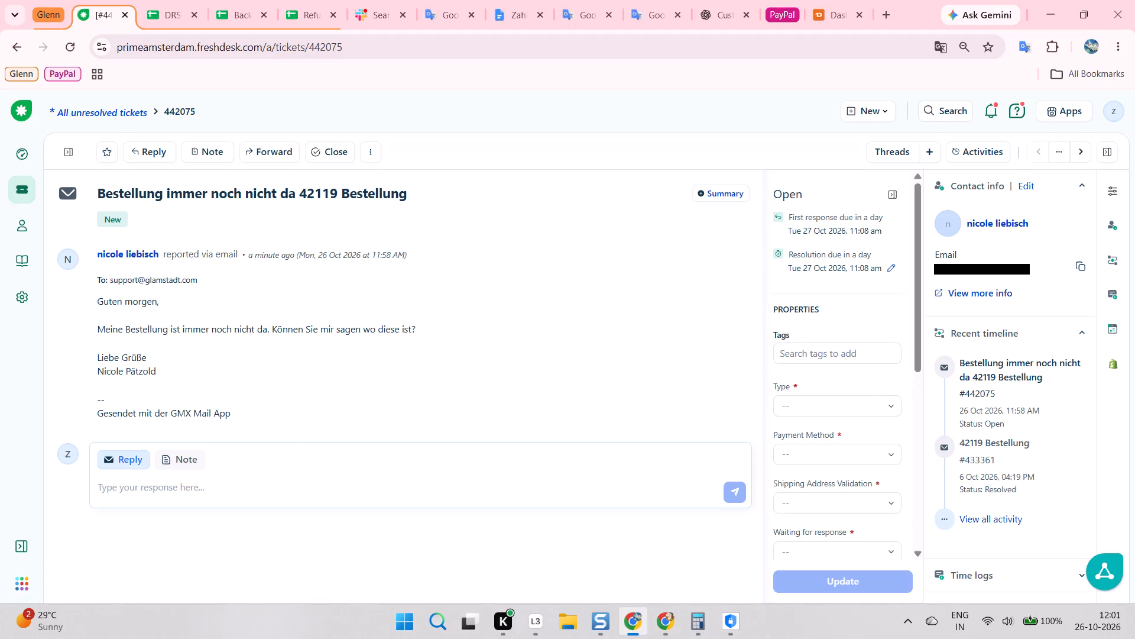
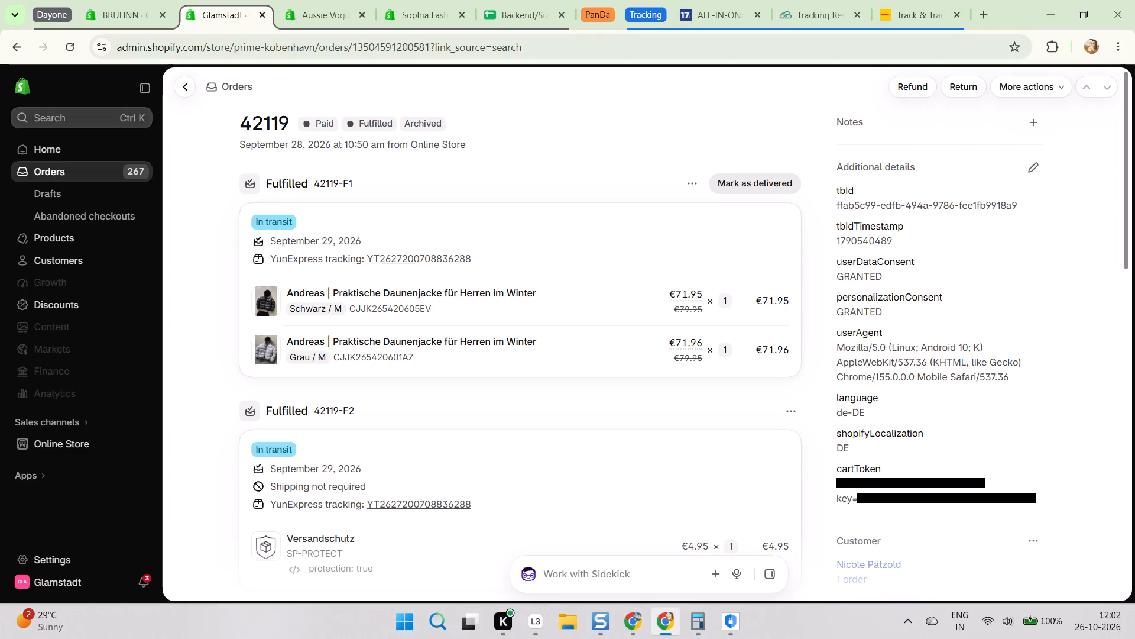
# Close the DHL shipment tracking page.
pyautogui.click(908, 0)
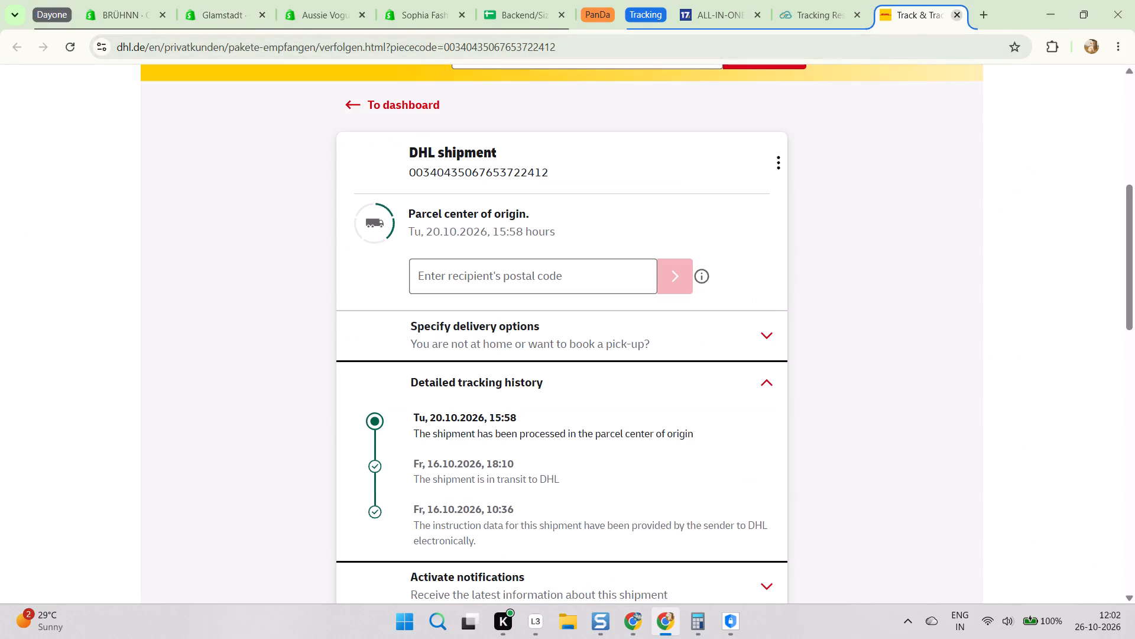
pyautogui.click(805, 9)
pyautogui.click(915, 7)
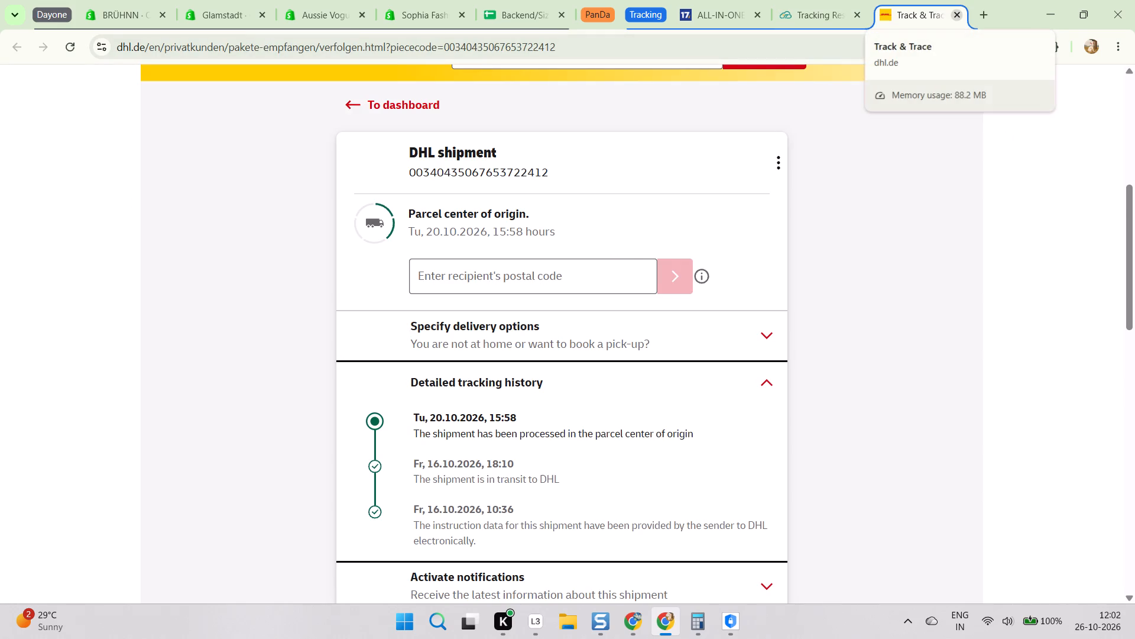
pyautogui.click(958, 16)
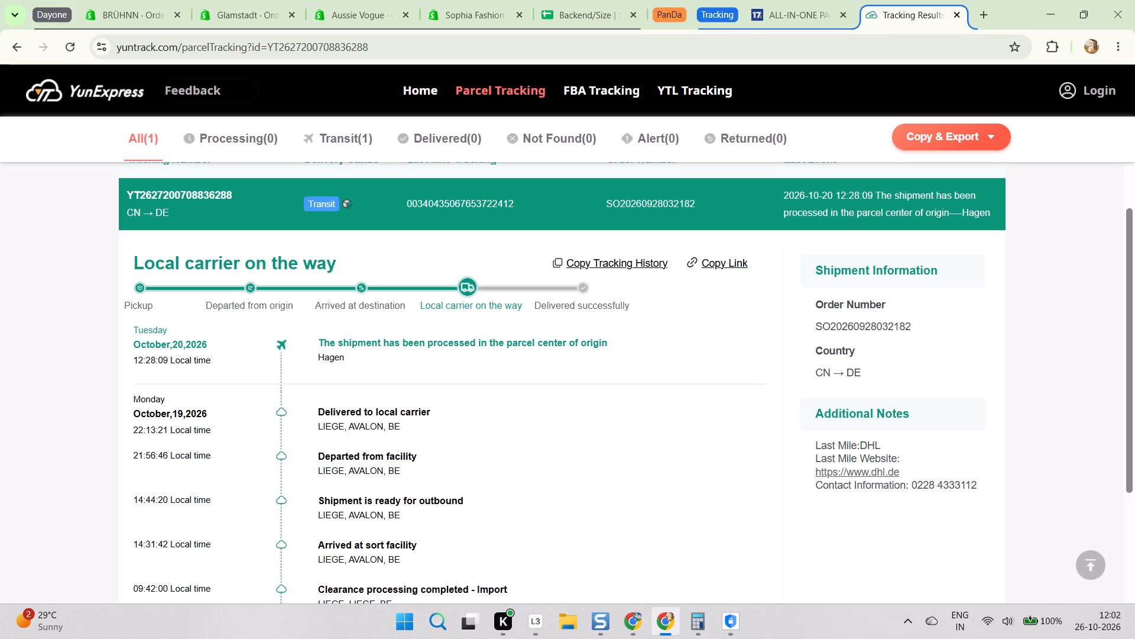
# Start a reply in ticket 442075 and replace its default greeting with the canned response found under "os2".
pyautogui.hotkey('alt', 'Tab')
pyautogui.click(462, 345)
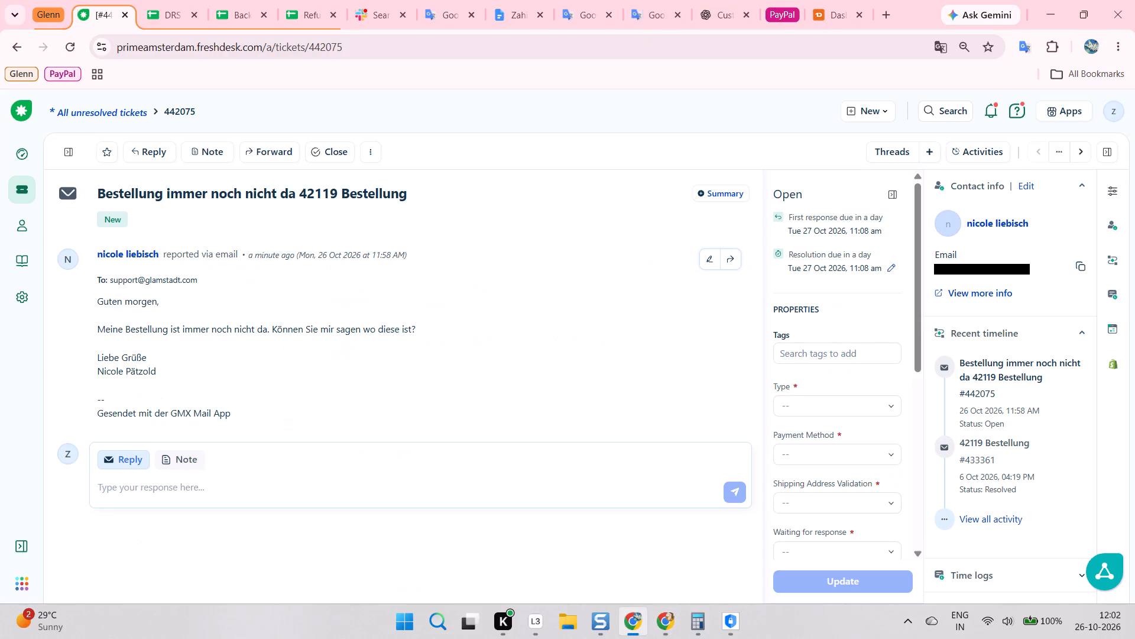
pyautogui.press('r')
pyautogui.scroll(-6, 291, 362)
pyautogui.click(126, 510)
pyautogui.keyDown('ctrl'); pyautogui.moveTo(128, 505); pyautogui.dragTo(127, 507); pyautogui.keyUp('ctrl')
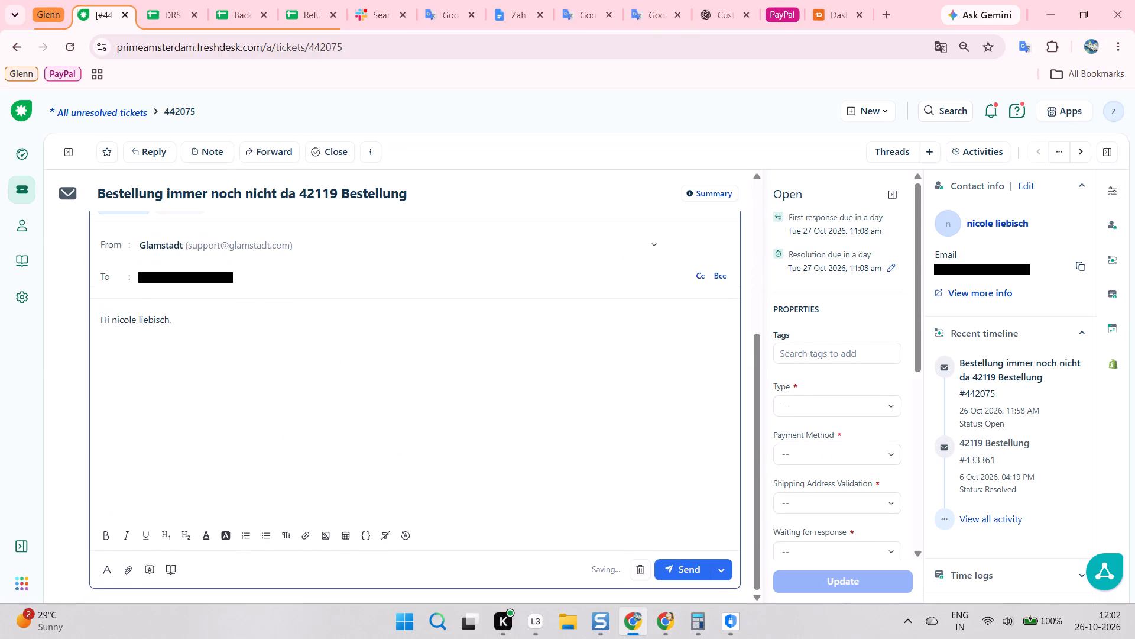
pyautogui.keyDown('ctrl'); pyautogui.moveTo(127, 507); pyautogui.dragTo(139, 500); pyautogui.keyUp('ctrl')
pyautogui.hotkey('ctrl', 'a')
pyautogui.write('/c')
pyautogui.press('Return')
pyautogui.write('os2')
pyautogui.click(142, 406)
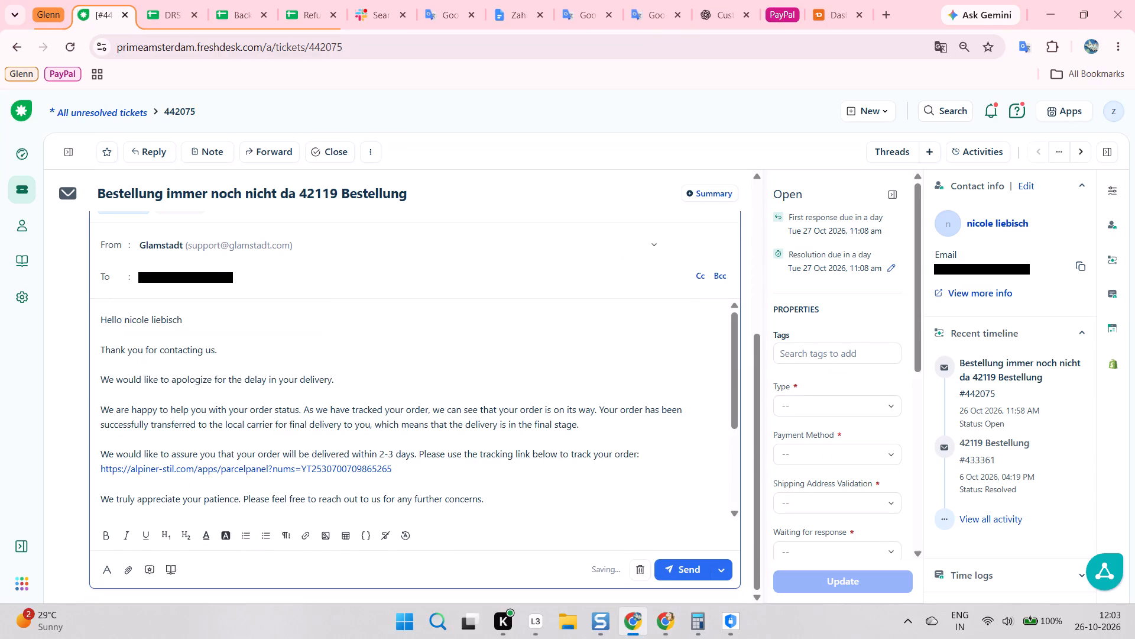
# Remove the blank lines below the Glamstadt signature in the reply.
pyautogui.scroll(-8, 163, 354)
pyautogui.press('BackSpace')
pyautogui.press('BackSpace')
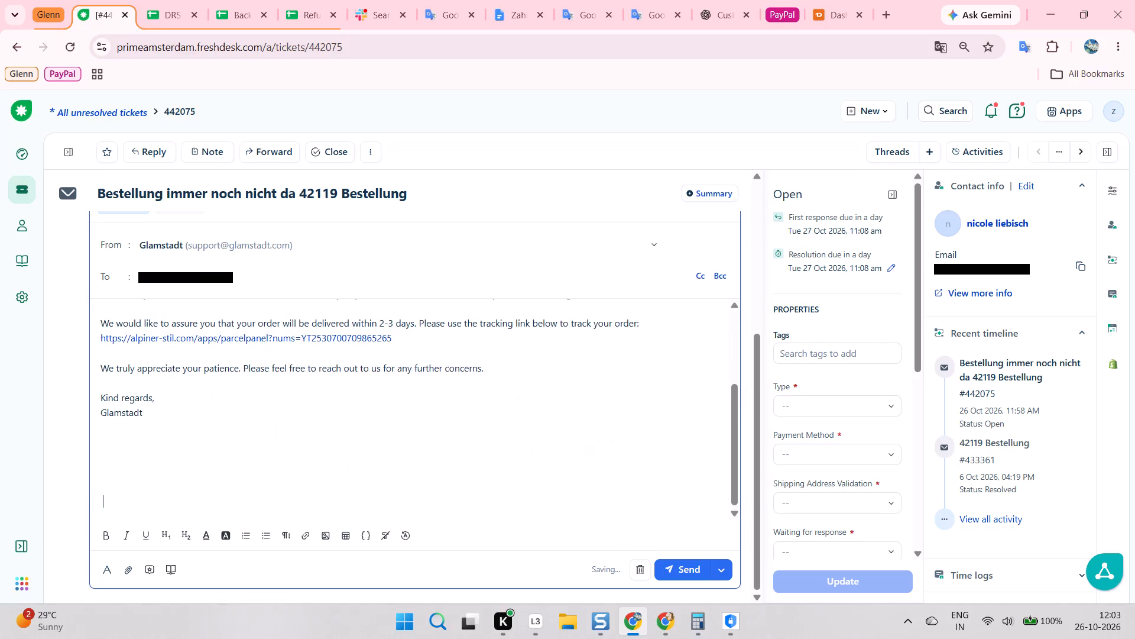
pyautogui.press('BackSpace')
pyautogui.press('BackSpace')
pyautogui.press('BackSpace')
pyautogui.press('BackSpace')
pyautogui.press('BackSpace')
pyautogui.press('BackSpace')
pyautogui.press('BackSpace')
pyautogui.press('BackSpace')
pyautogui.press('BackSpace')
pyautogui.press('BackSpace')
pyautogui.press('BackSpace')
pyautogui.press('BackSpace')
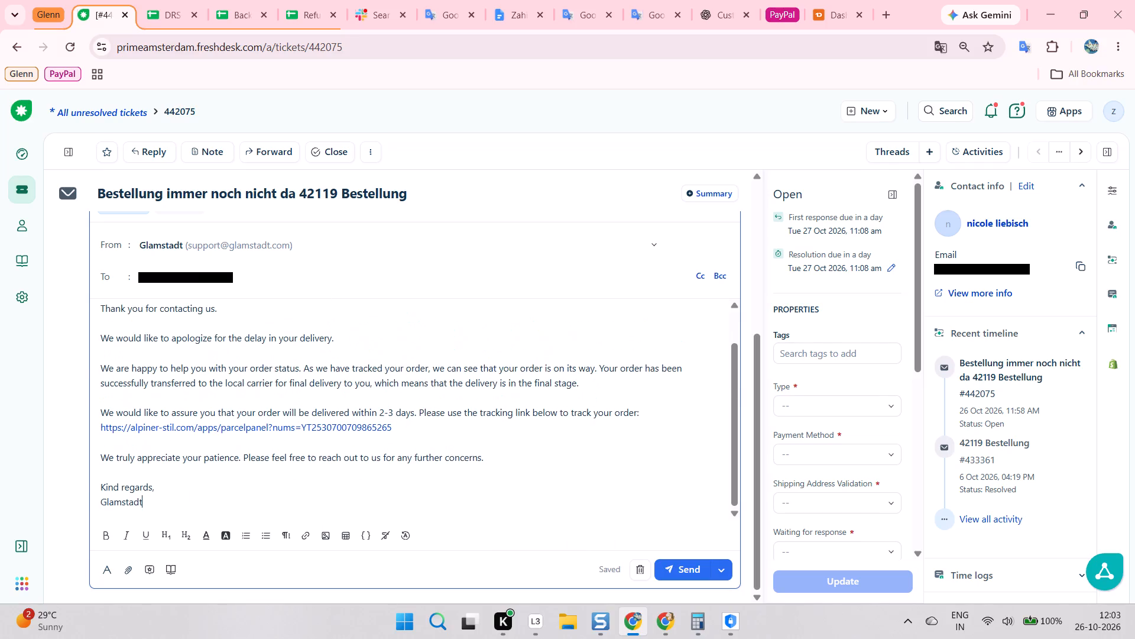
# Cut the whole reply text and paste it into Google Translate in place of the old English text for German translation.
pyautogui.scroll(5, 303, 372)
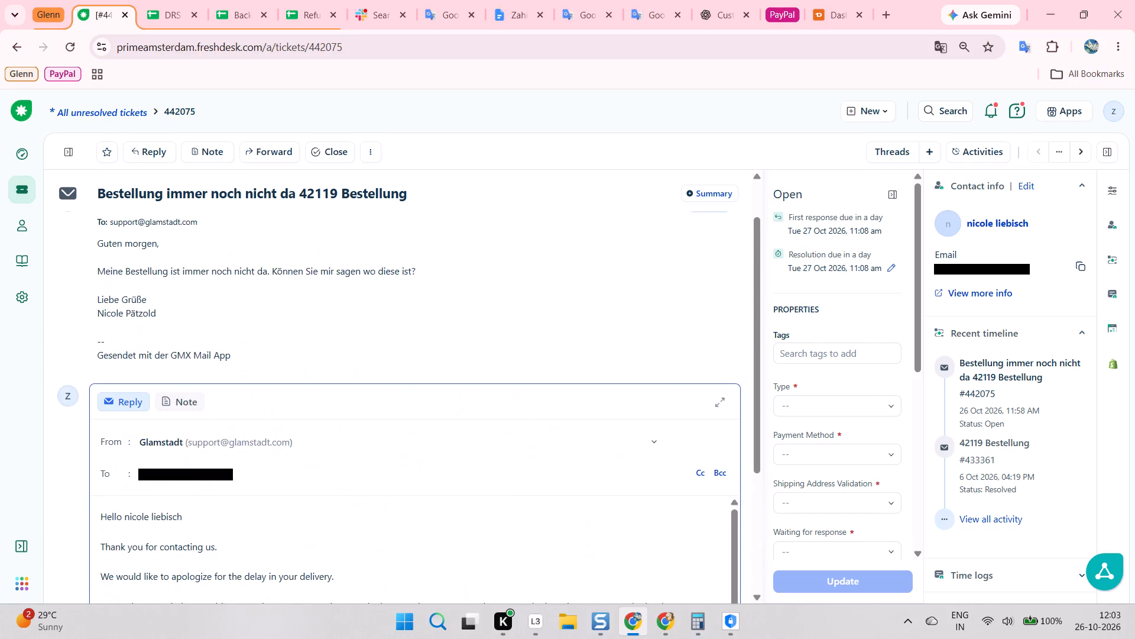
pyautogui.scroll(-1, 322, 342)
pyautogui.hotkey('ctrl', 'a')
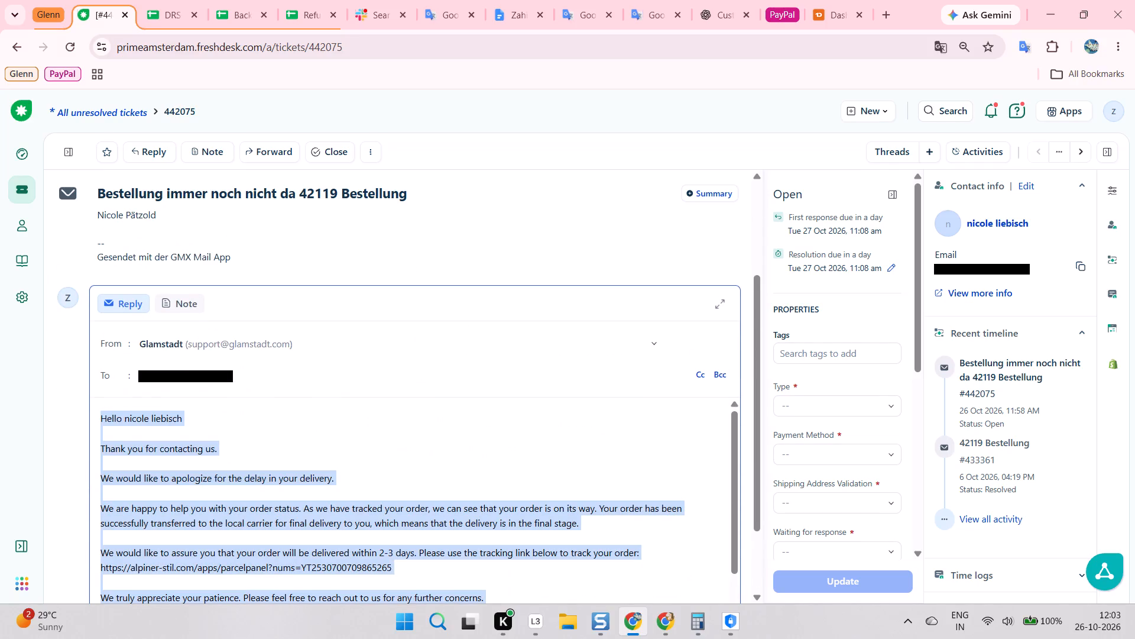
pyautogui.hotkey('ctrl', 'x')
pyautogui.click(653, 0)
pyautogui.scroll(4, 567, 203)
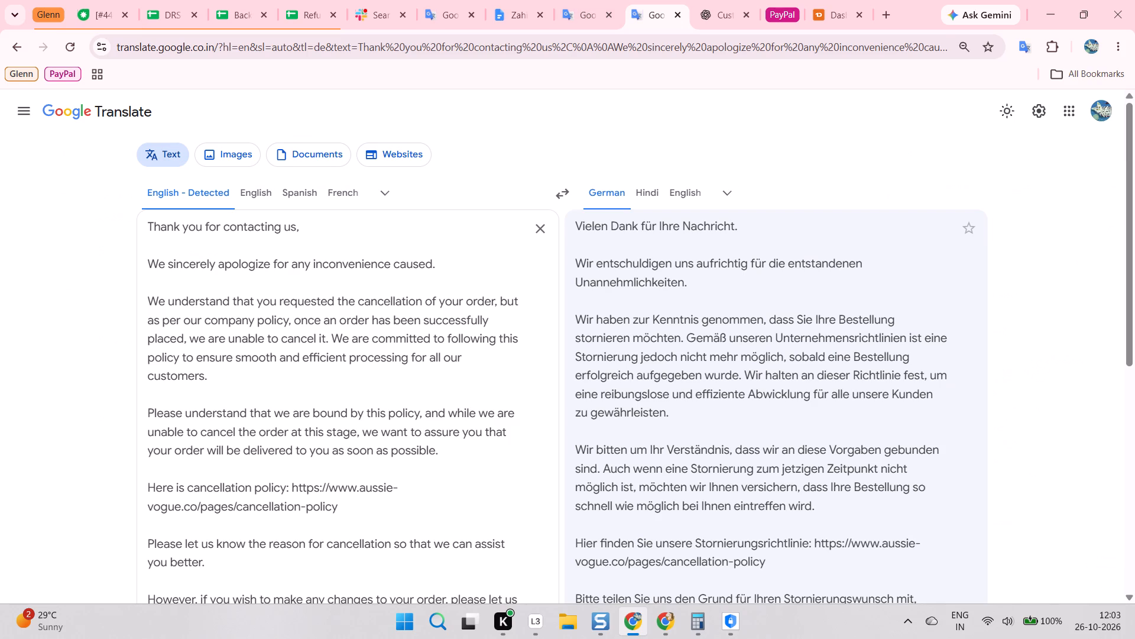
pyautogui.click(545, 231)
pyautogui.hotkey('ctrl', 'v')
pyautogui.hotkey('alt', 'Tab')
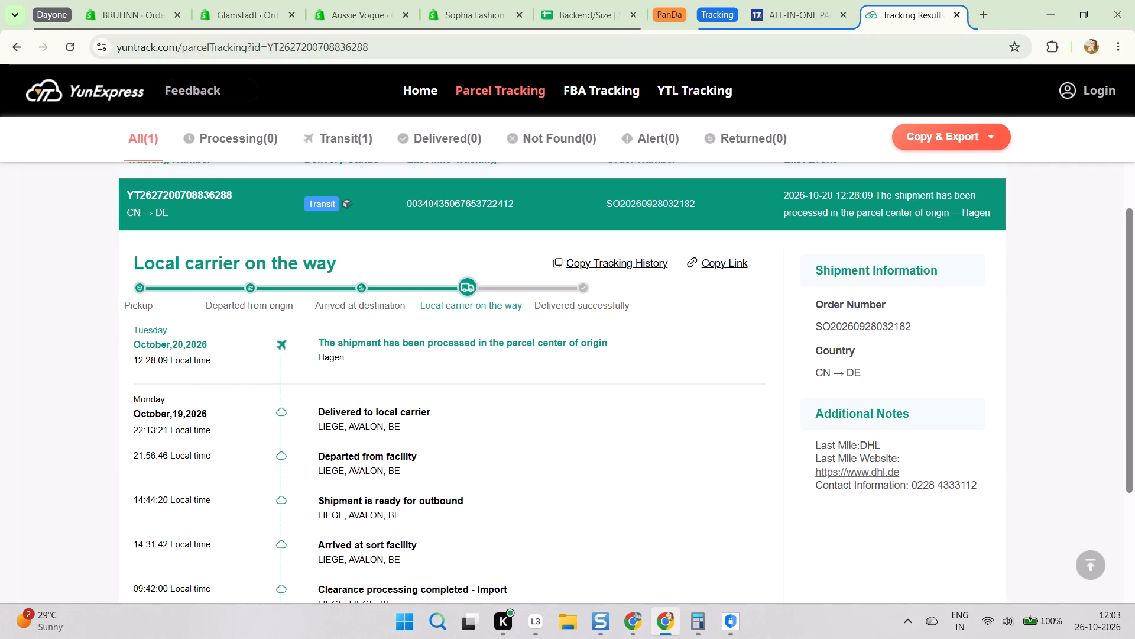
pyautogui.scroll(4, 370, 308)
pyautogui.hotkey('alt', 'Tab')
pyautogui.scroll(2, 319, 301)
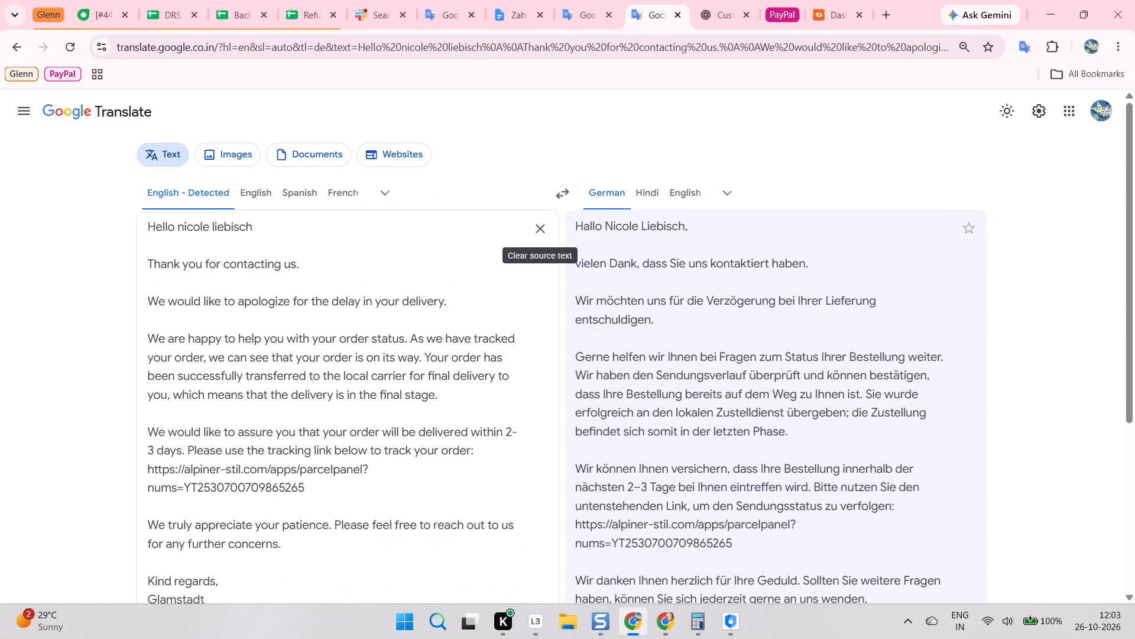
pyautogui.click(100, 0)
pyautogui.click(342, 250)
pyautogui.scroll(3, 337, 250)
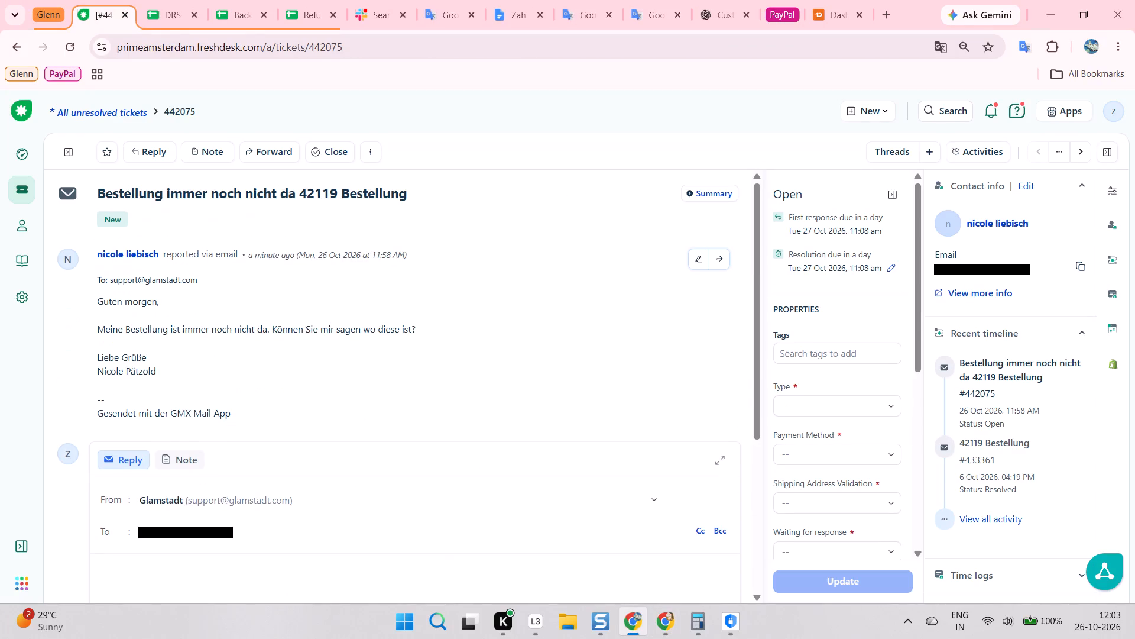
pyautogui.click(657, 0)
pyautogui.hotkey('alt', 'Tab')
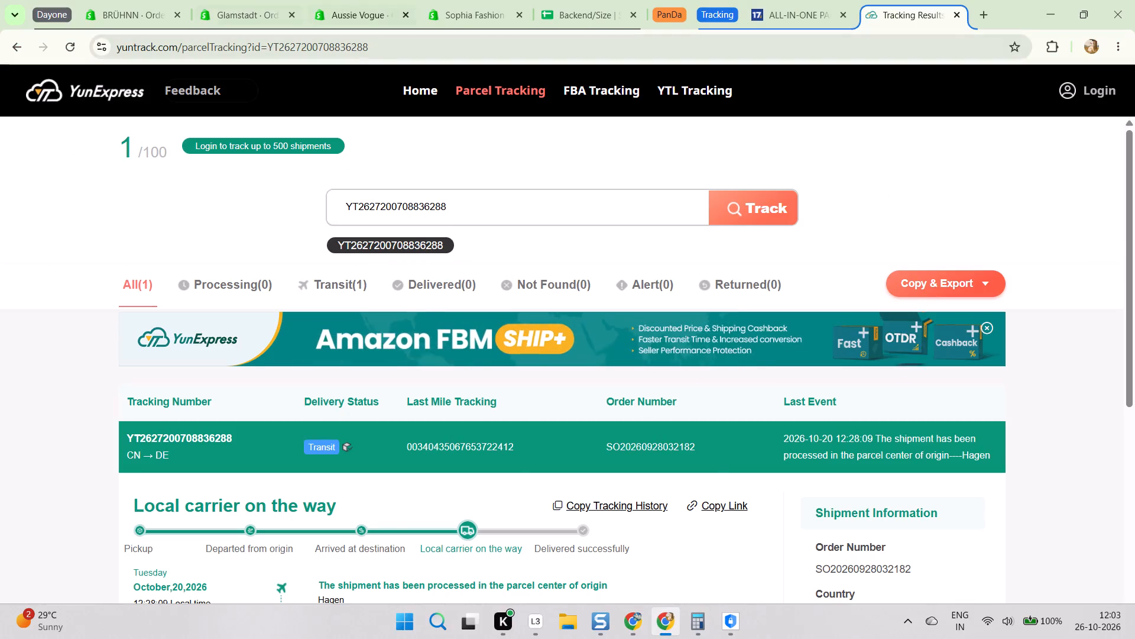
pyautogui.click(255, 0)
pyautogui.scroll(3, 339, 226)
pyautogui.doubleClick(268, 124)
pyautogui.hotkey('ctrl', 'c')
pyautogui.hotkey('ctrl', 'c')
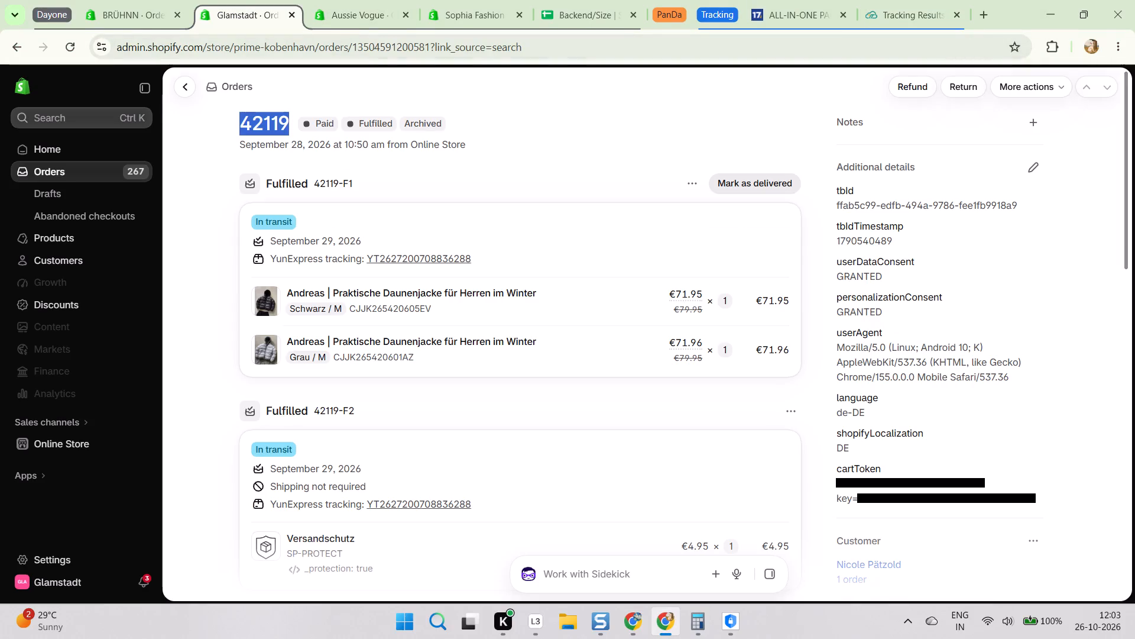
pyautogui.hotkey('alt', 'Tab')
pyautogui.click(271, 231)
pyautogui.press('Return')
pyautogui.press('Return')
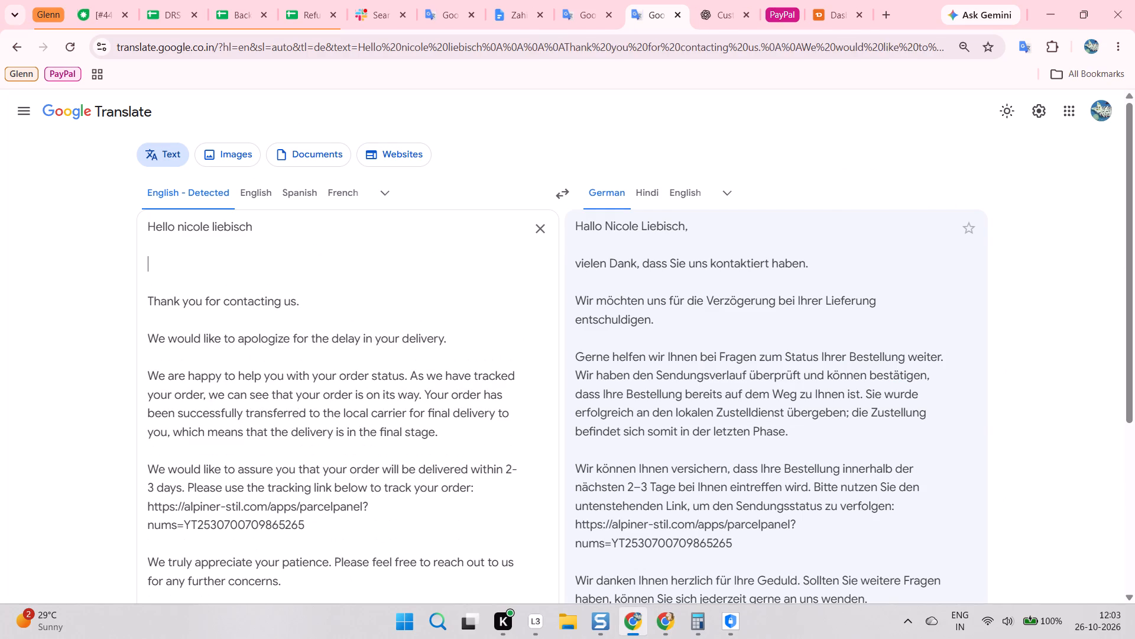
pyautogui.hotkey('ctrl', 'v')
pyautogui.hotkey('alt', 'Tab')
pyautogui.hotkey('alt', 'Tab')
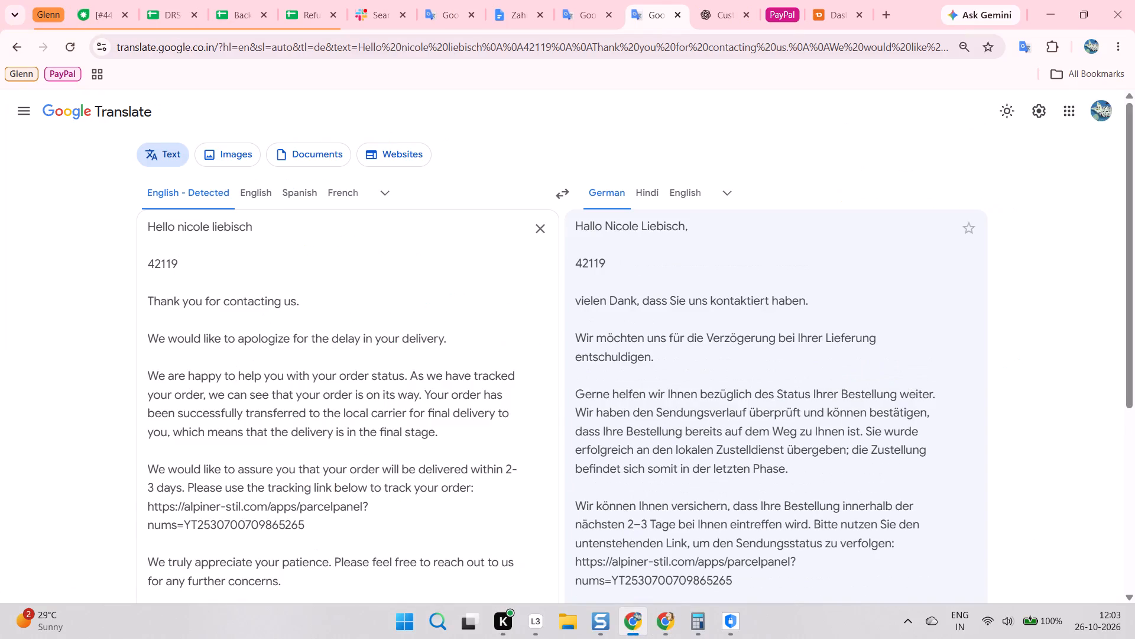
# Copy the Schwarz / M "Andreas | Praktische Daunenjacke für Herren im Winter" item from Shopify into the draft below the order number.
pyautogui.press('Return')
pyautogui.press('Return')
pyautogui.hotkey('alt', 'Tab')
pyautogui.click(456, 186)
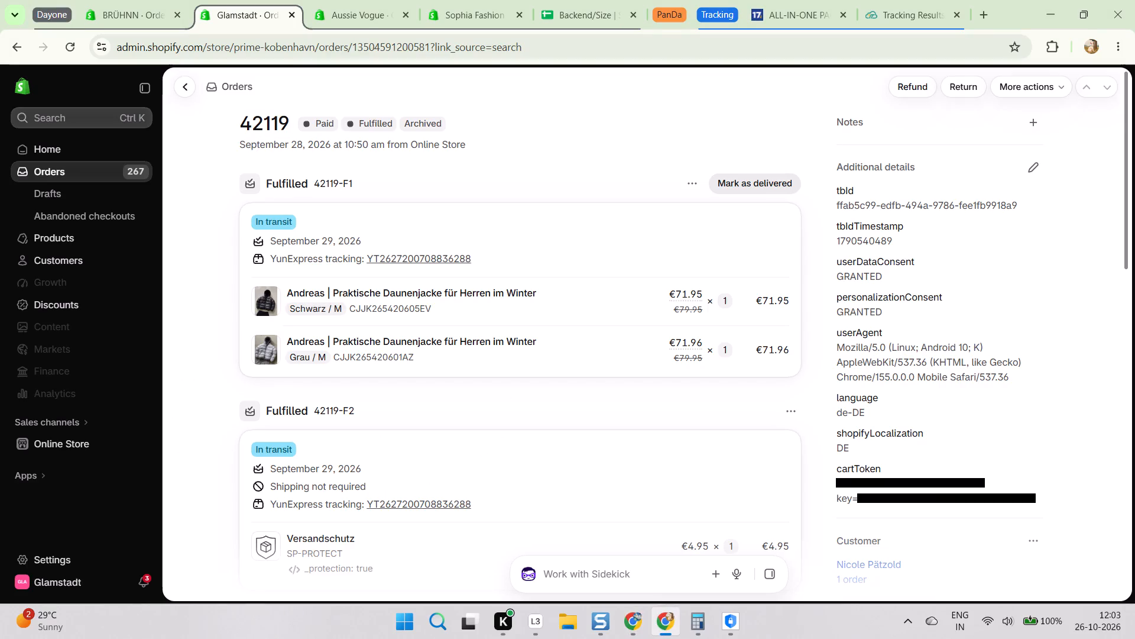
pyautogui.moveTo(342, 314); pyautogui.dragTo(258, 296)
pyautogui.hotkey('ctrl', 'c')
pyautogui.hotkey('ctrl', 'c')
pyautogui.hotkey('alt', 'Tab')
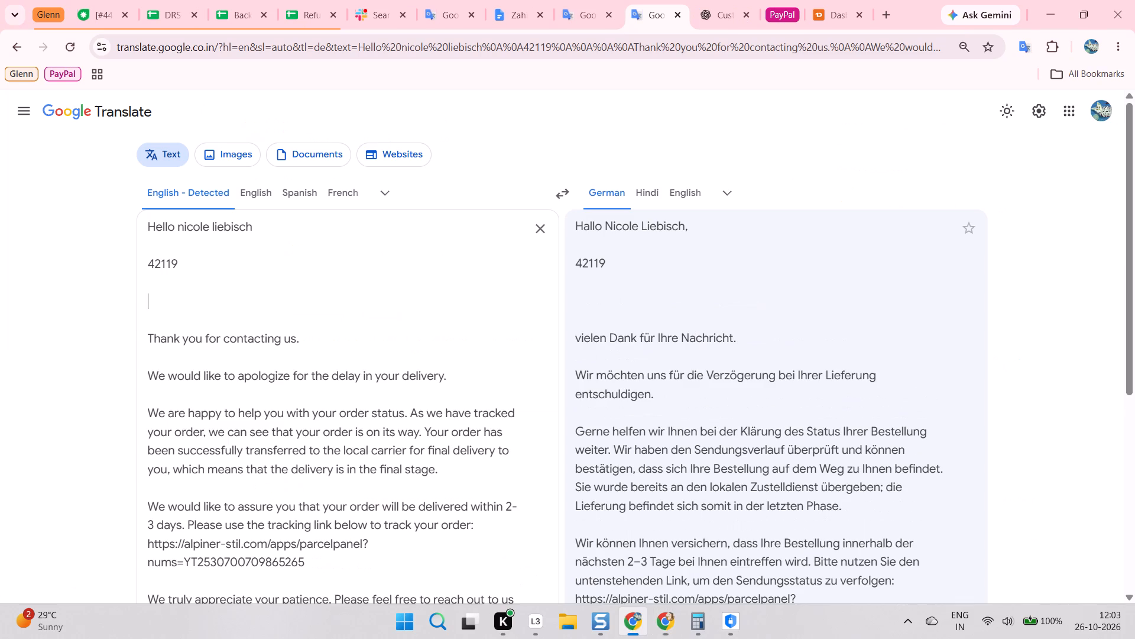
pyautogui.hotkey('ctrl', 'v')
# Copy the Grau / M jacket's name and variant from the Shopify order into the draft below the first item.
pyautogui.press('Return')
pyautogui.press('Return')
pyautogui.hotkey('alt', 'Tab')
pyautogui.moveTo(331, 366); pyautogui.dragTo(277, 343)
pyautogui.hotkey('ctrl', 'c')
pyautogui.hotkey('ctrl', 'c')
pyautogui.hotkey('alt', 'Tab')
pyautogui.hotkey('ctrl', 'v')
# Copy the shipping address block from the Shopify order into the draft below the two jackets.
pyautogui.press('Return')
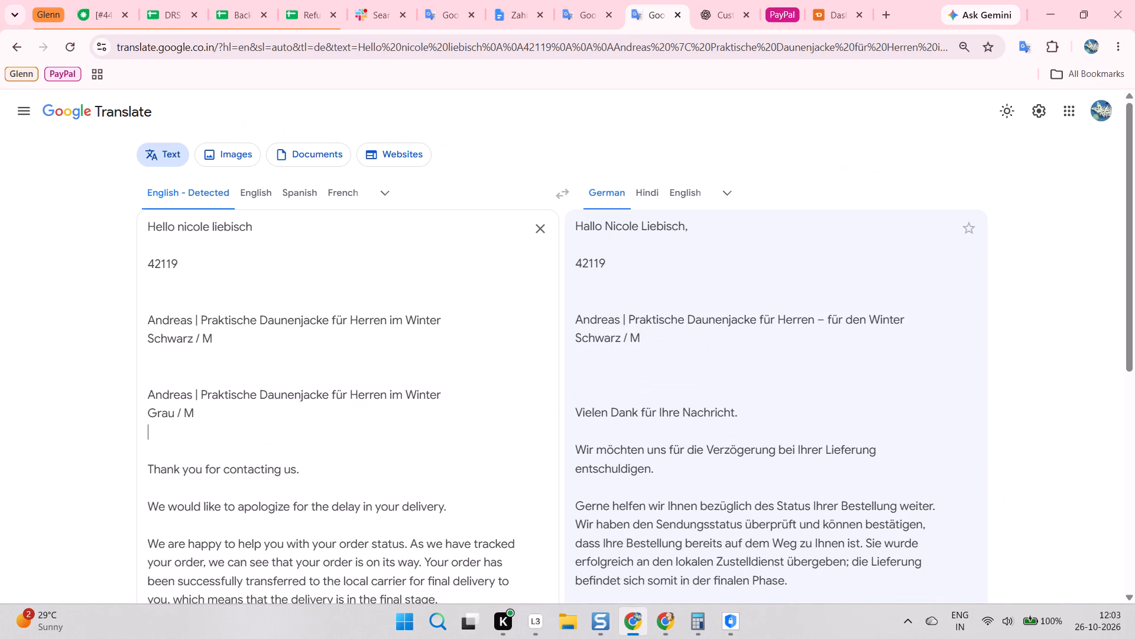
pyautogui.press('Return')
pyautogui.hotkey('alt', 'Tab')
pyautogui.scroll(-7, 638, 343)
pyautogui.scroll(2, 850, 260)
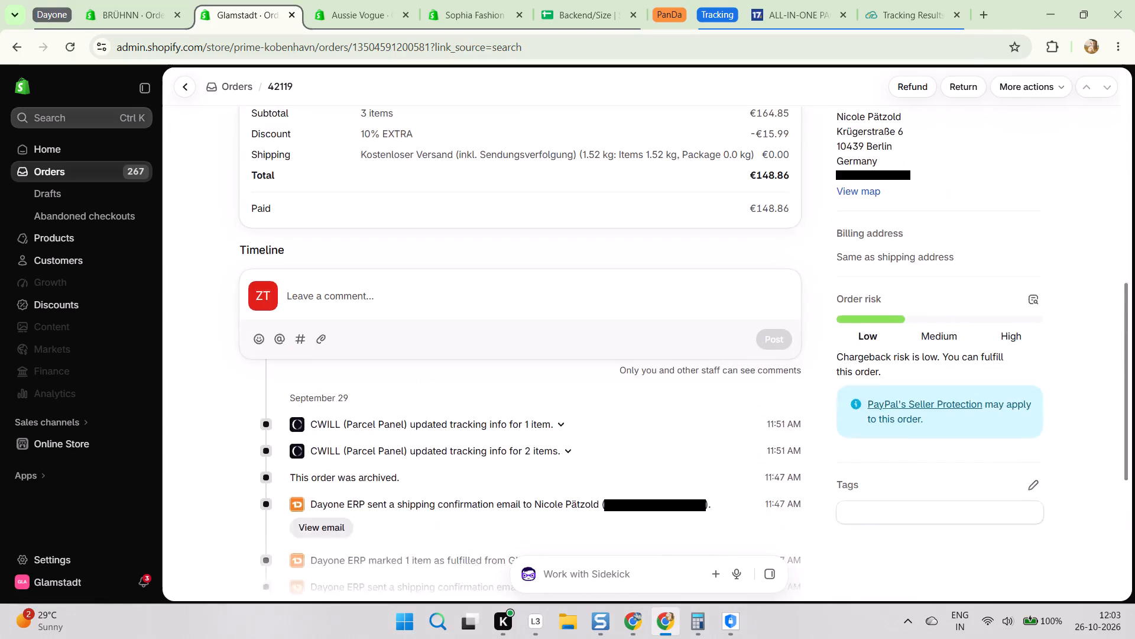
pyautogui.scroll(2, 862, 283)
pyautogui.moveTo(831, 343); pyautogui.dragTo(915, 429)
pyautogui.hotkey('ctrl', 'c')
pyautogui.hotkey('ctrl', 'c')
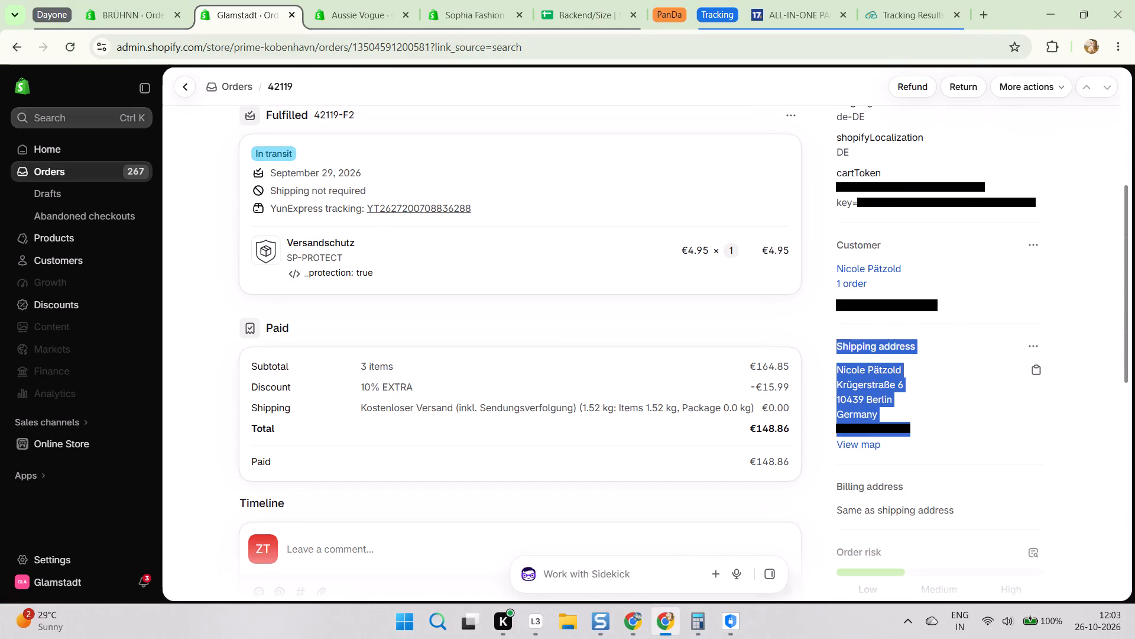
pyautogui.hotkey('alt', 'Tab')
pyautogui.hotkey('ctrl', 'v')
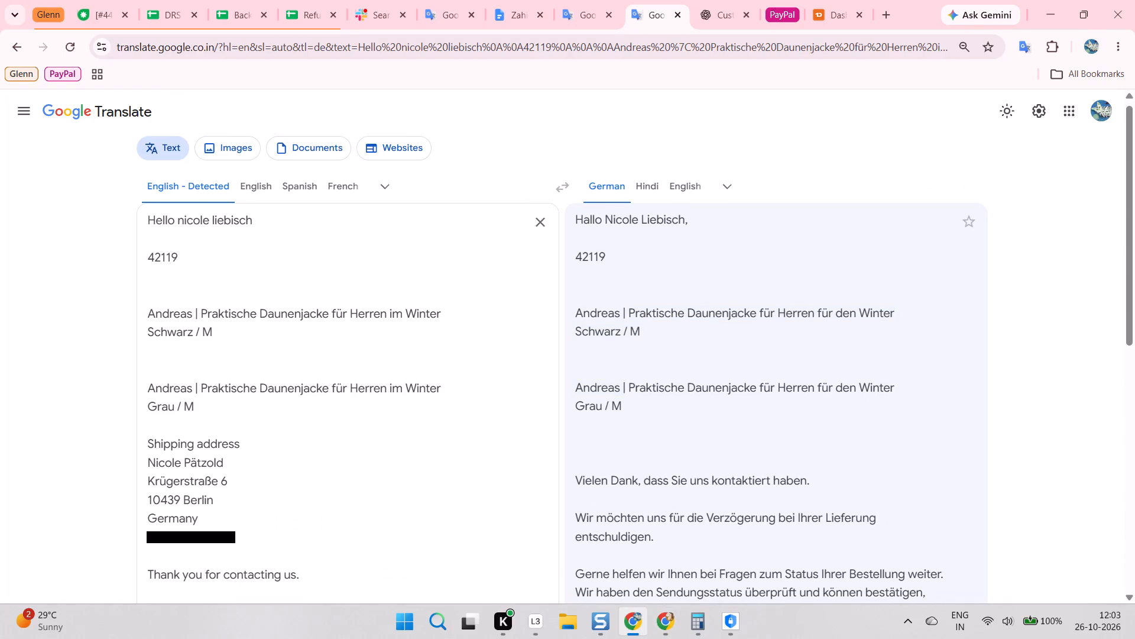
# Remove the extra blank lines around the items and join each jacket name to its variant with " - " on one line.
pyautogui.click(178, 292)
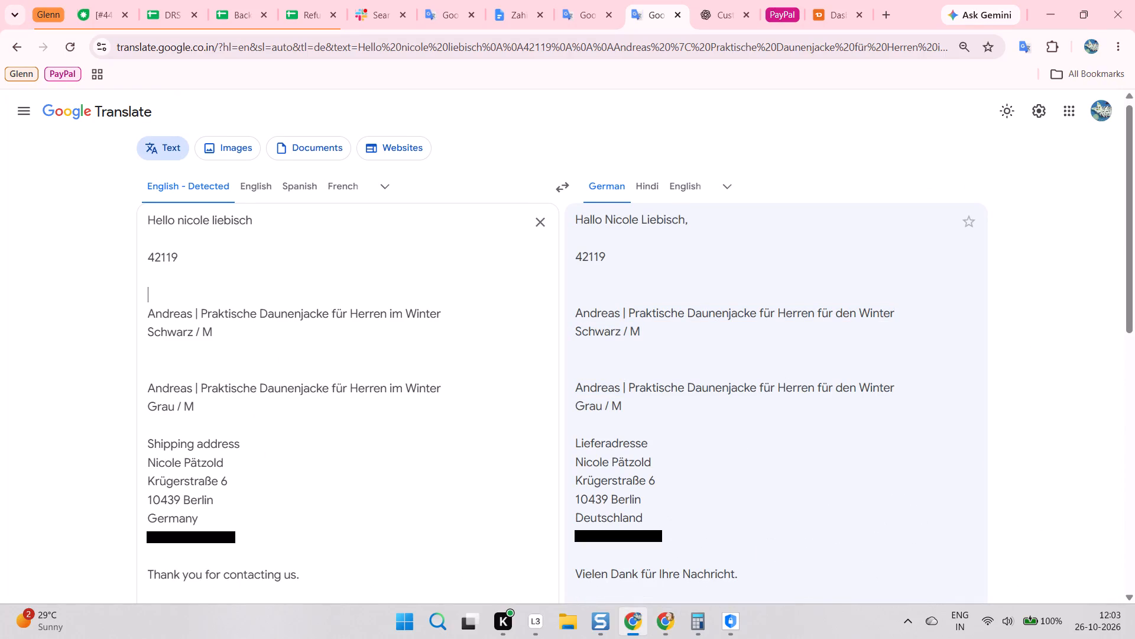
pyautogui.press('BackSpace')
pyautogui.click(148, 312)
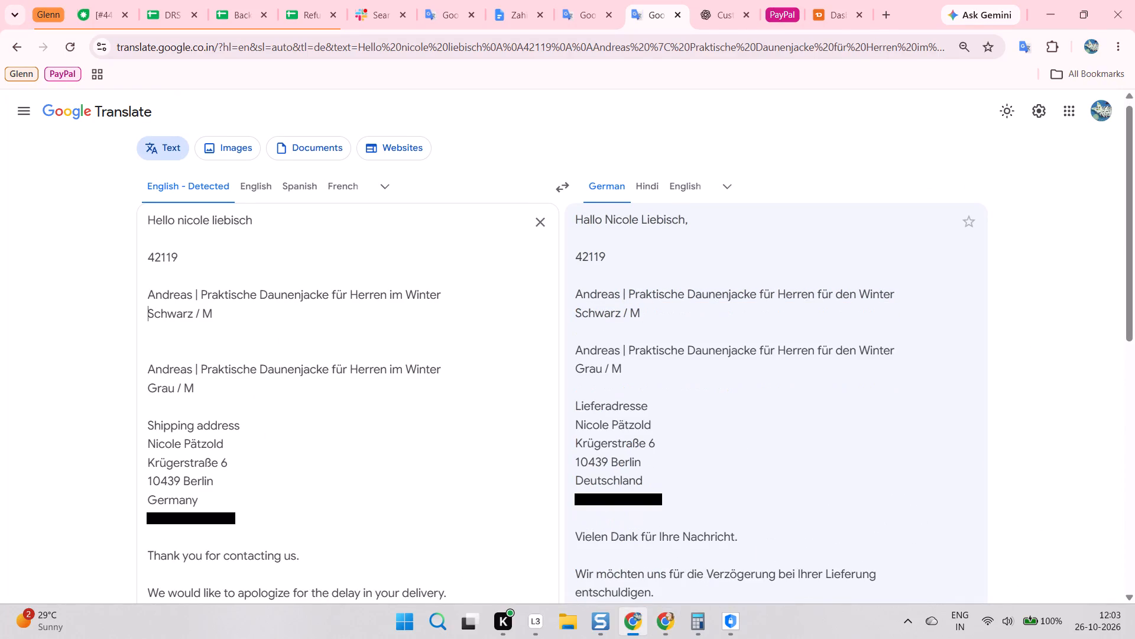
pyautogui.press('BackSpace')
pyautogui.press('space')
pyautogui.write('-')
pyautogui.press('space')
pyautogui.click(166, 334)
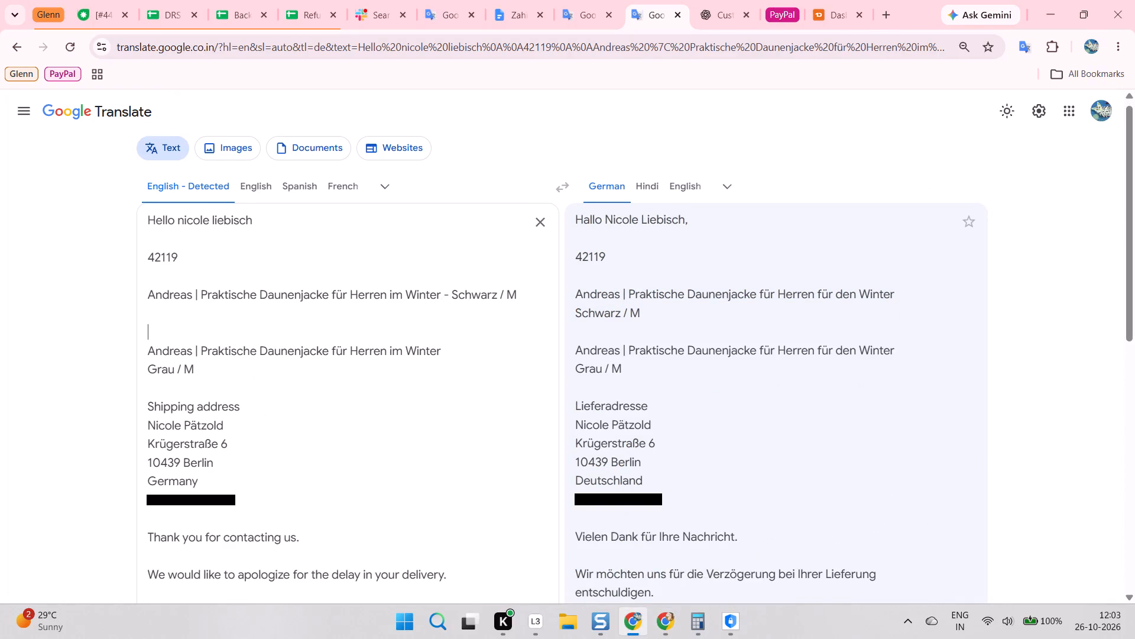
pyautogui.press('BackSpace')
pyautogui.press('BackSpace')
pyautogui.click(151, 334)
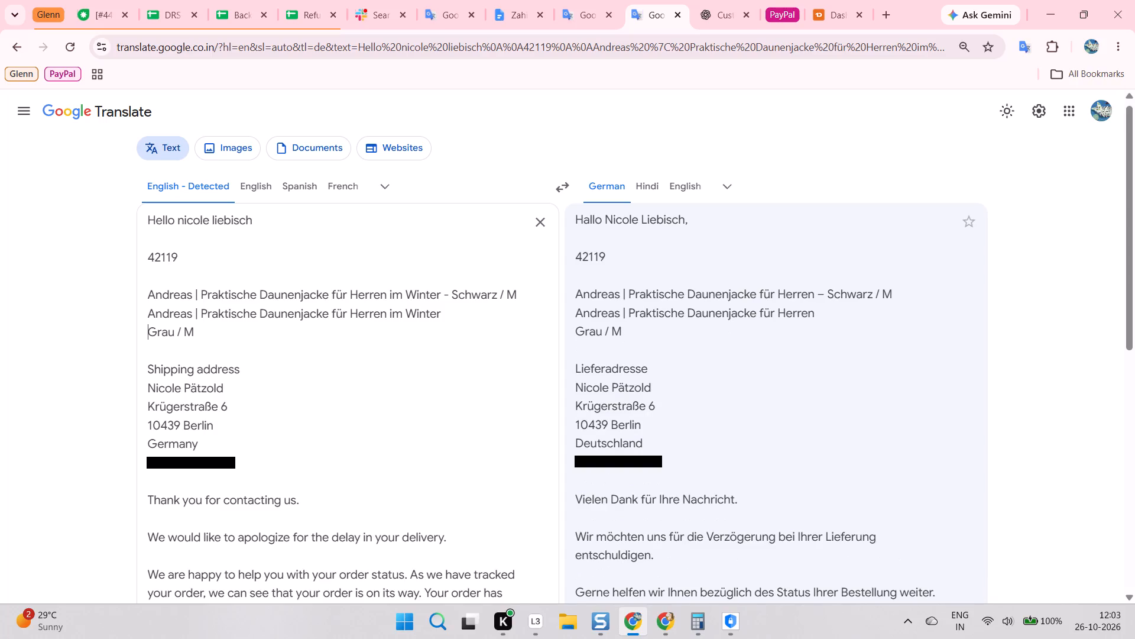
pyautogui.press('BackSpace')
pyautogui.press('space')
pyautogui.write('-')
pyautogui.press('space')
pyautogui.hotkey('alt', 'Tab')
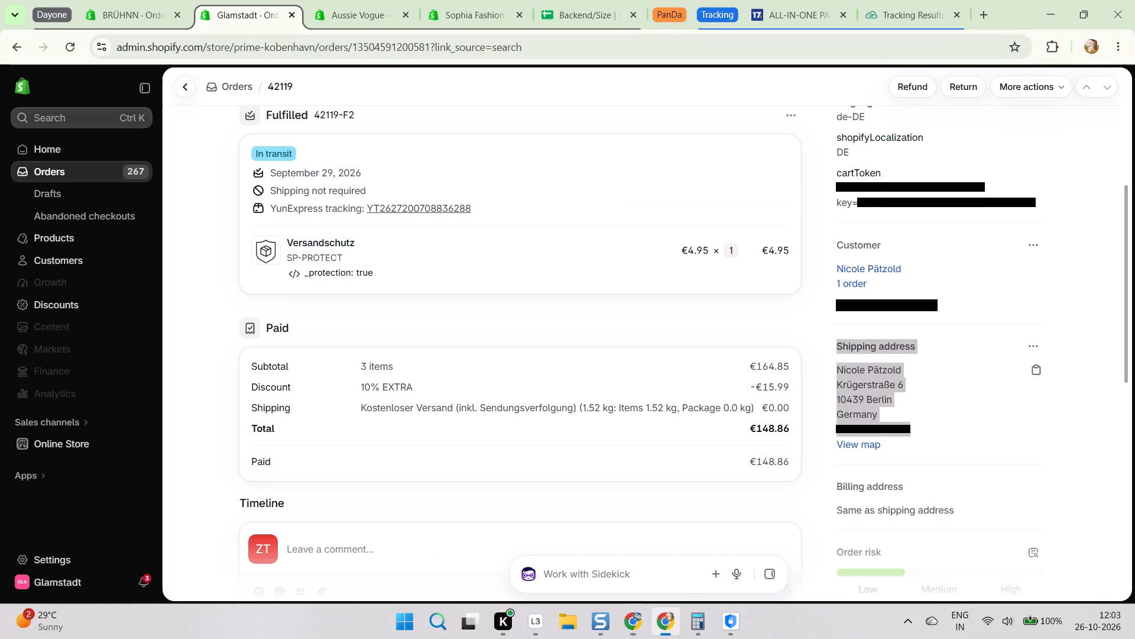
pyautogui.scroll(-2, 871, 344)
pyautogui.hotkey('alt', 'Tab')
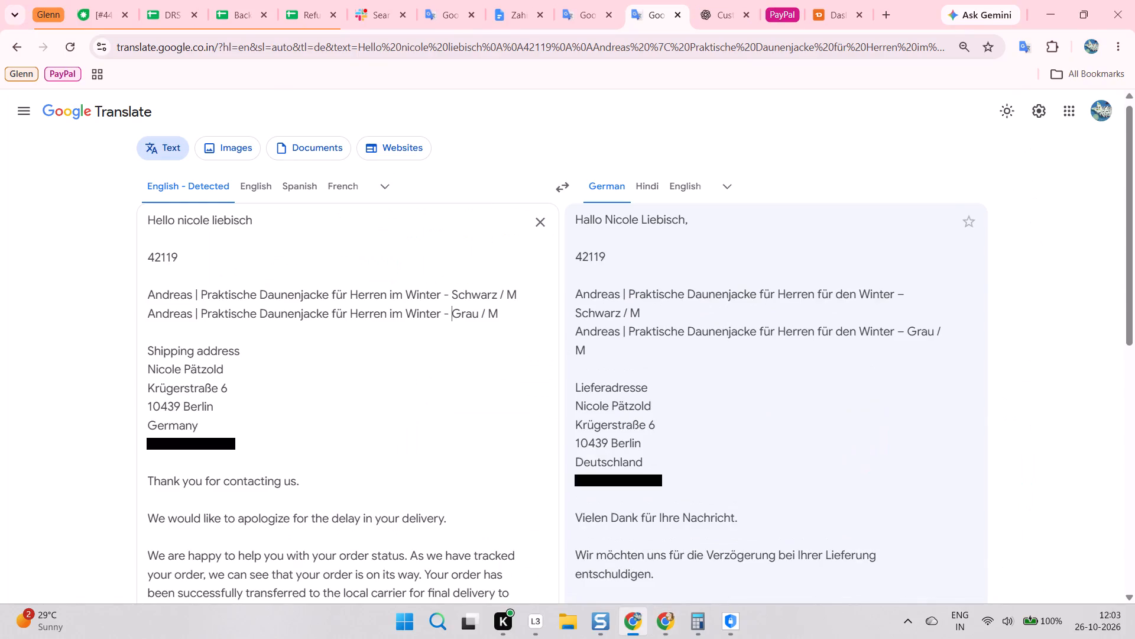
pyautogui.hotkey('alt', 'Tab')
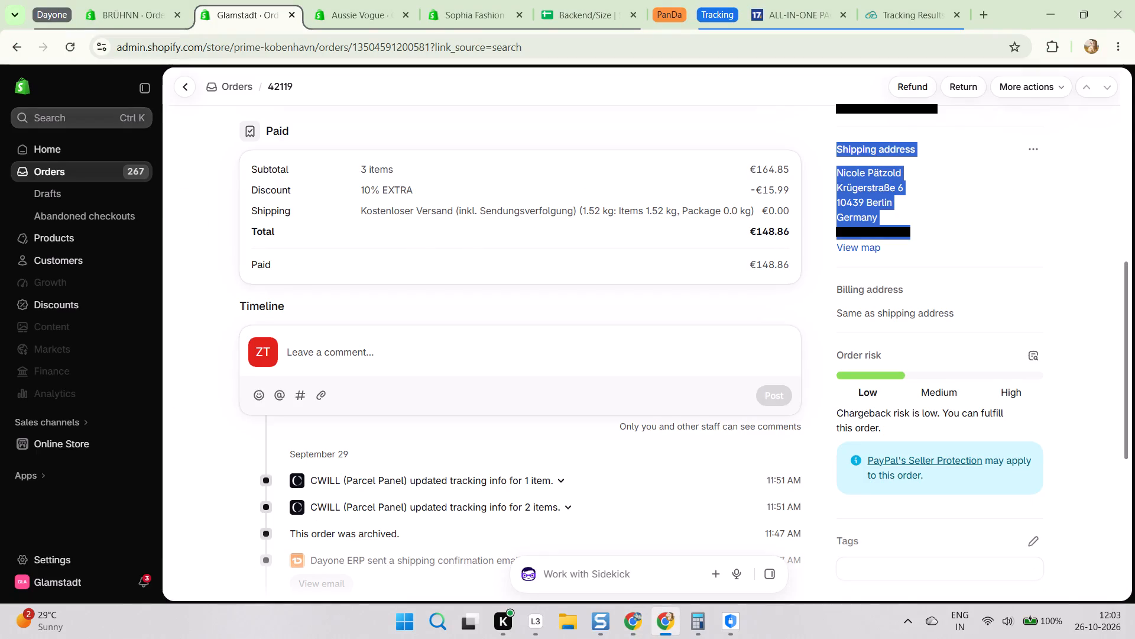
pyautogui.hotkey('alt', 'Tab')
pyautogui.scroll(-3, 314, 360)
pyautogui.hotkey('alt', 'Tab')
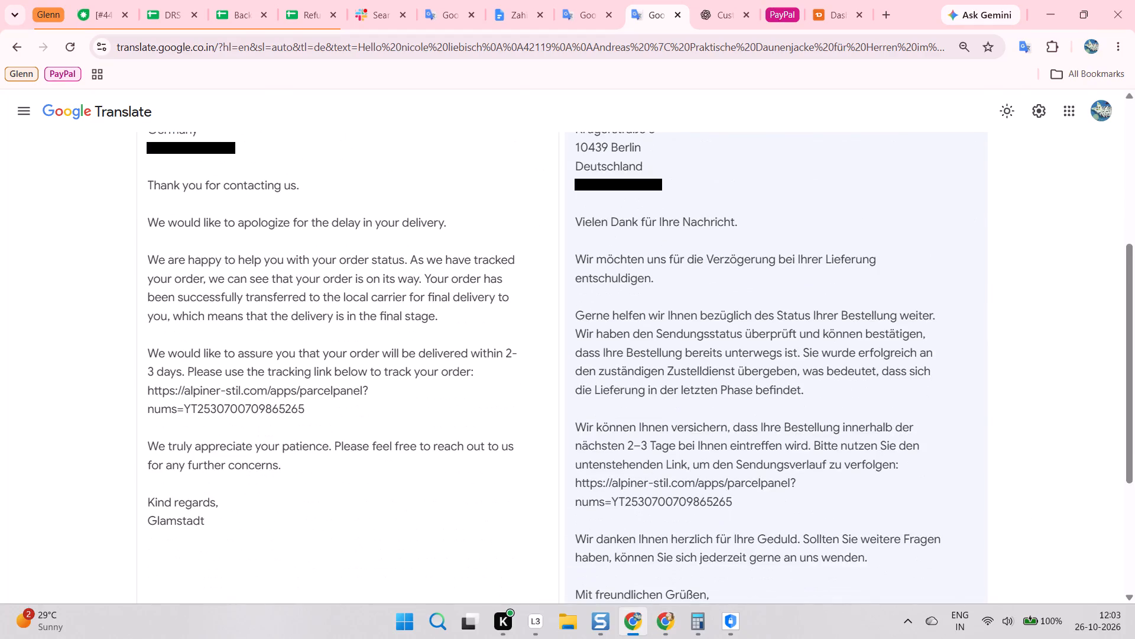
pyautogui.scroll(11, 328, 230)
pyautogui.click(390, 254)
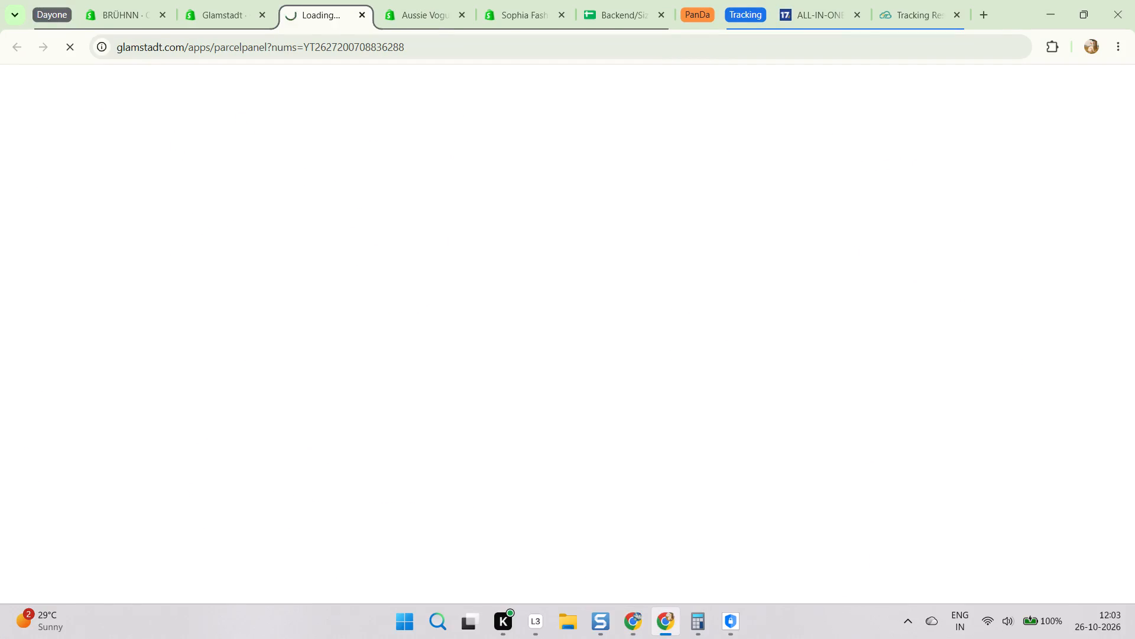
pyautogui.click(218, 0)
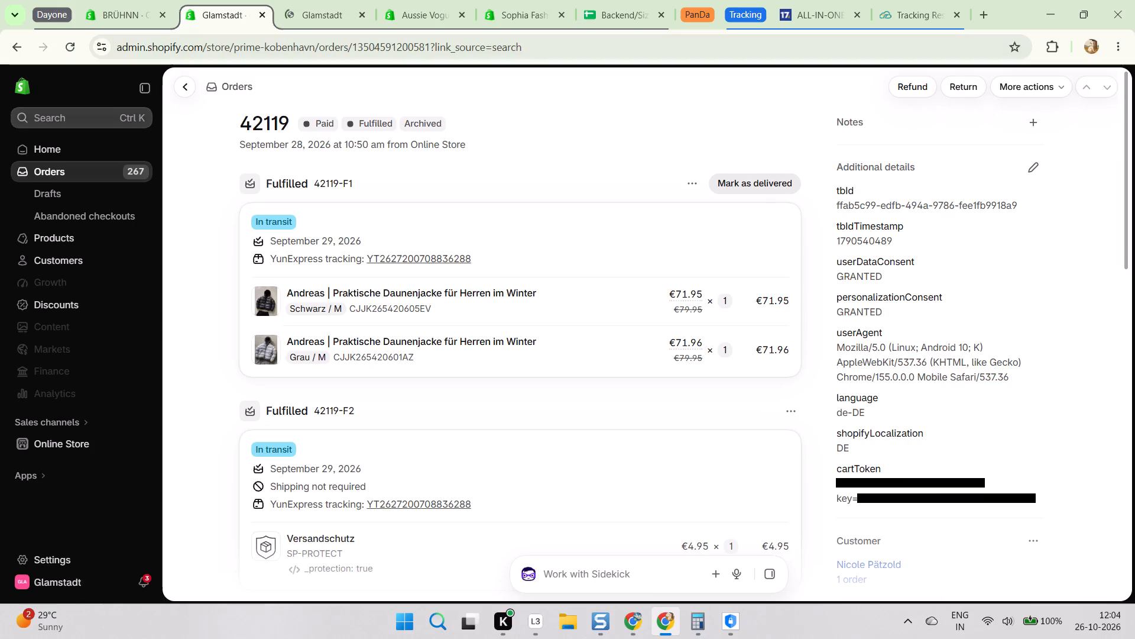
pyautogui.scroll(-2, 416, 251)
pyautogui.click(322, 0)
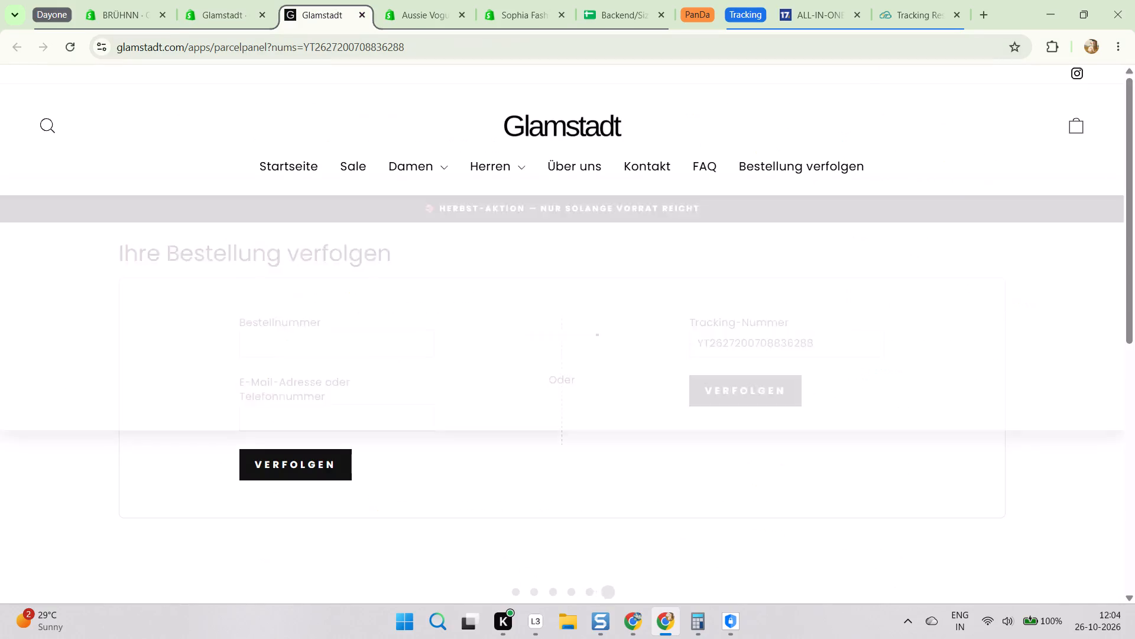
pyautogui.click(376, 51)
pyautogui.hotkey('ctrl', 'c')
pyautogui.hotkey('ctrl', 'c')
pyautogui.hotkey('alt', 'Tab')
pyautogui.scroll(-2, 294, 410)
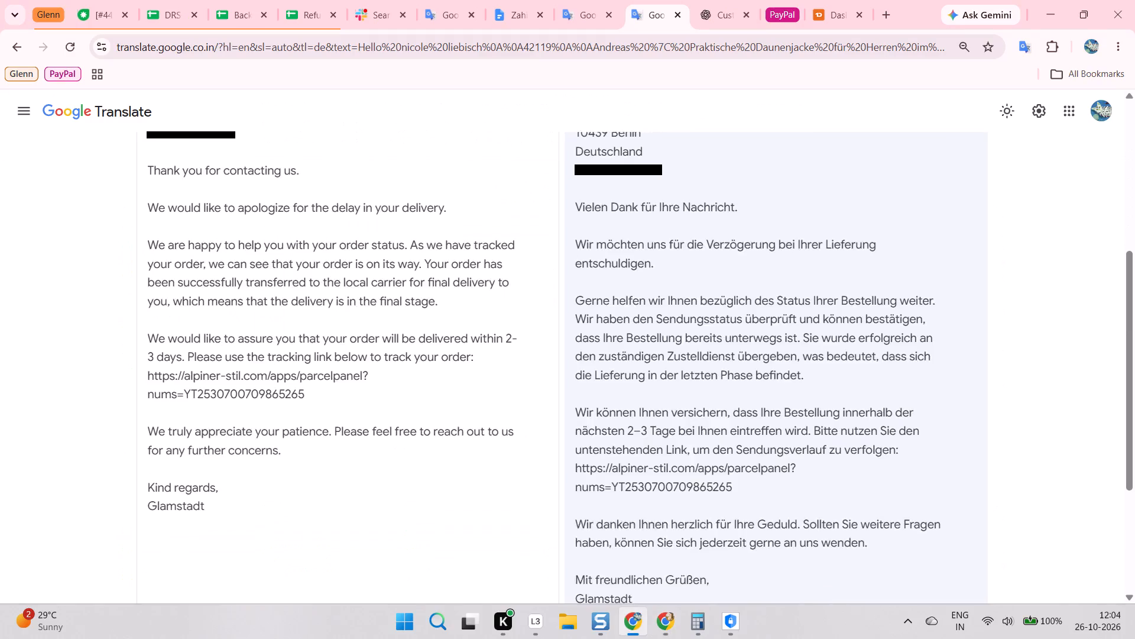
pyautogui.scroll(1, 304, 226)
pyautogui.moveTo(327, 309); pyautogui.dragTo(131, 289)
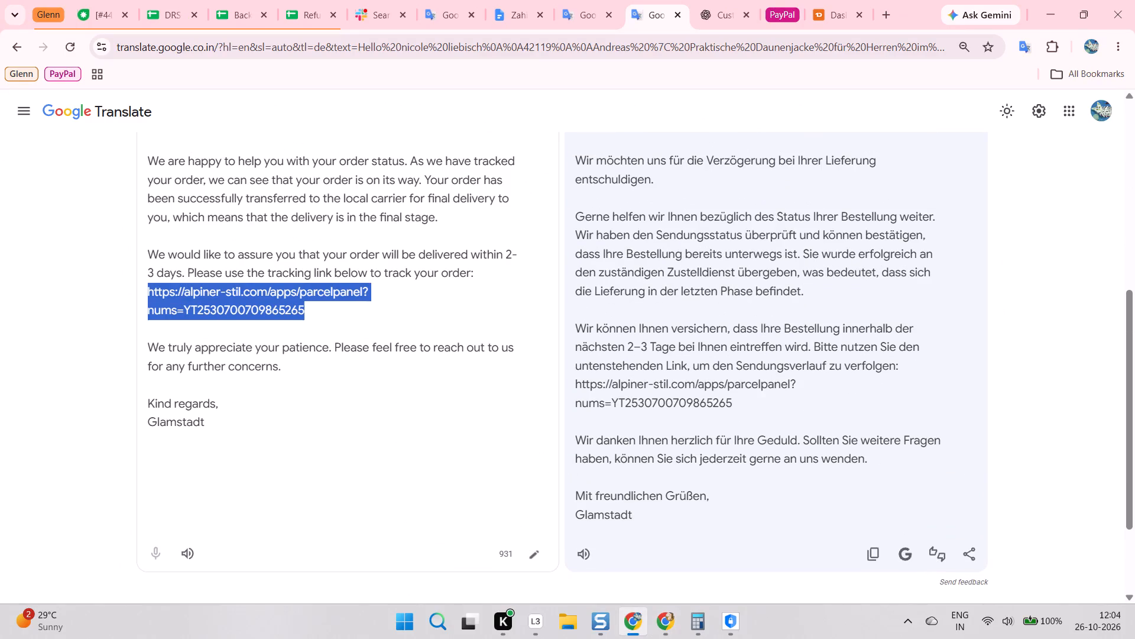
pyautogui.moveTo(131, 289); pyautogui.dragTo(111, 294)
pyautogui.hotkey('ctrl', 'v')
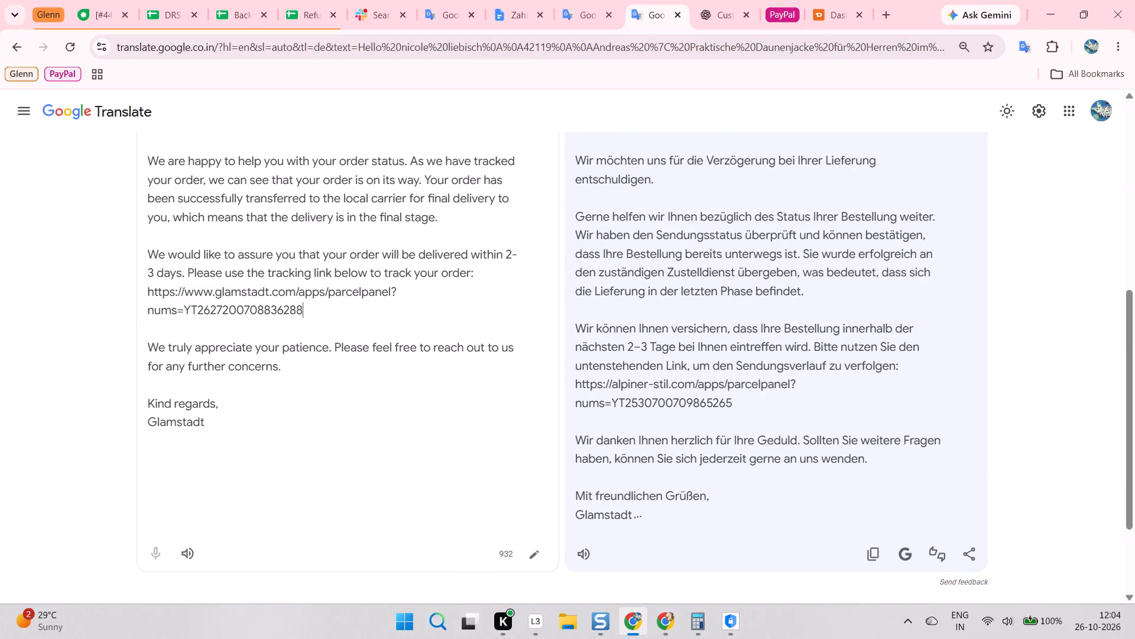
# Copy the DHL last-mile carrier, website and contact notes from the YunExpress tracking page into the draft below the tracking link.
pyautogui.press('Return')
pyautogui.press('Return')
pyautogui.hotkey('alt', 'Tab')
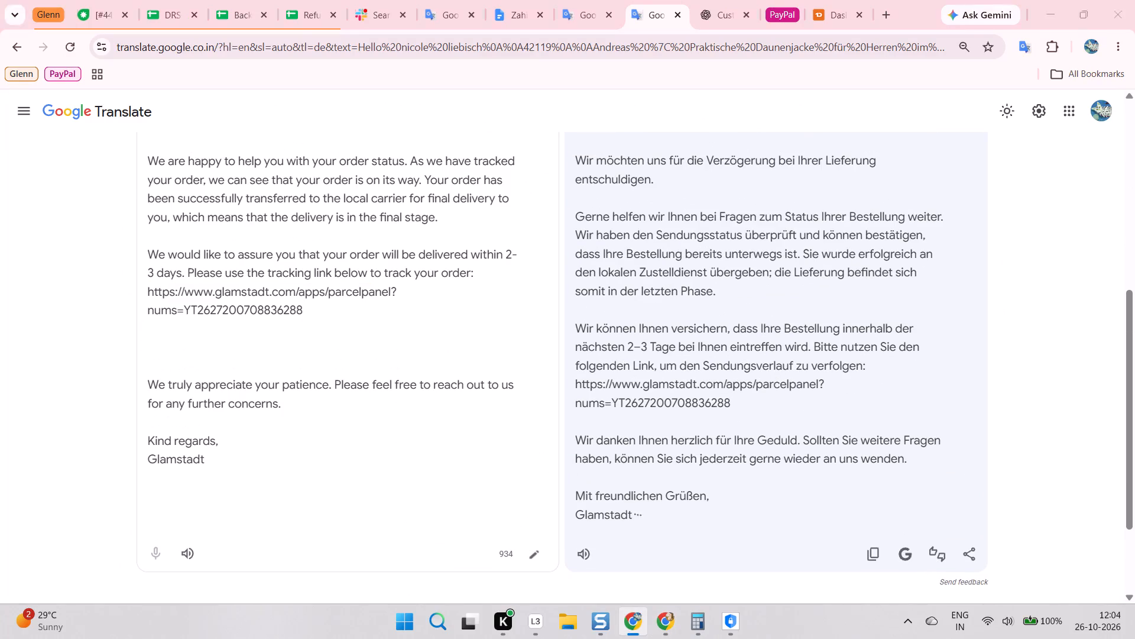
pyautogui.click(883, 0)
pyautogui.scroll(-2, 825, 237)
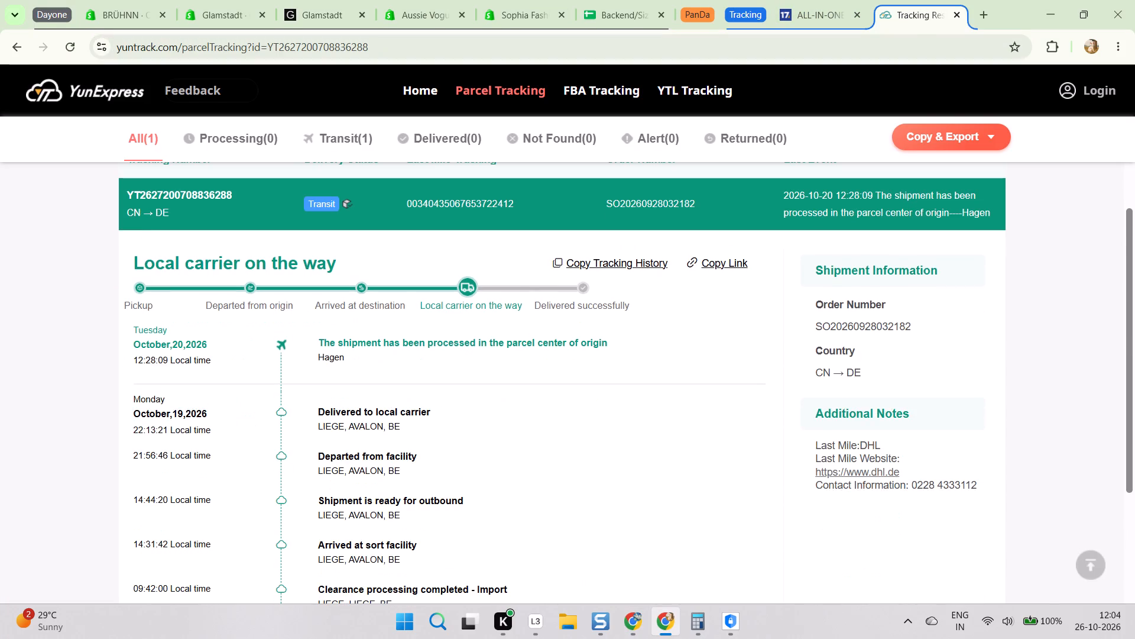
pyautogui.scroll(-1, 822, 417)
pyautogui.moveTo(800, 340); pyautogui.dragTo(1035, 402)
pyautogui.hotkey('ctrl', 'c')
pyautogui.hotkey('ctrl', 'c')
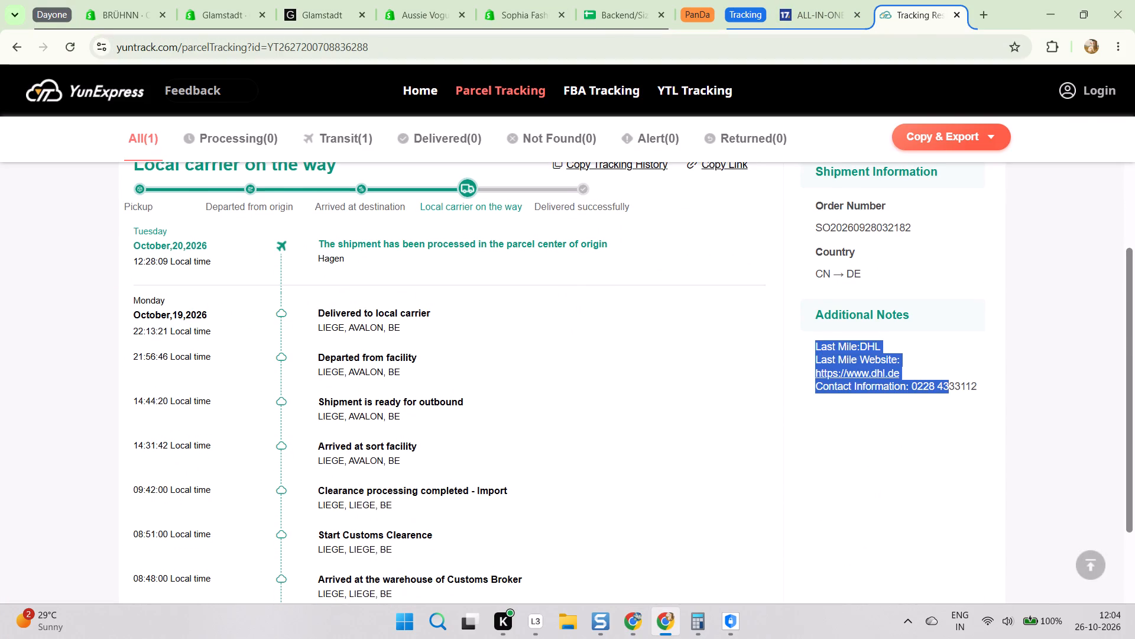
pyautogui.hotkey('alt', 'Tab')
pyautogui.hotkey('ctrl', 'v')
# Remove the extra blank lines within the DHL details, leaving a single blank line before the closing paragraph.
pyautogui.click(200, 363)
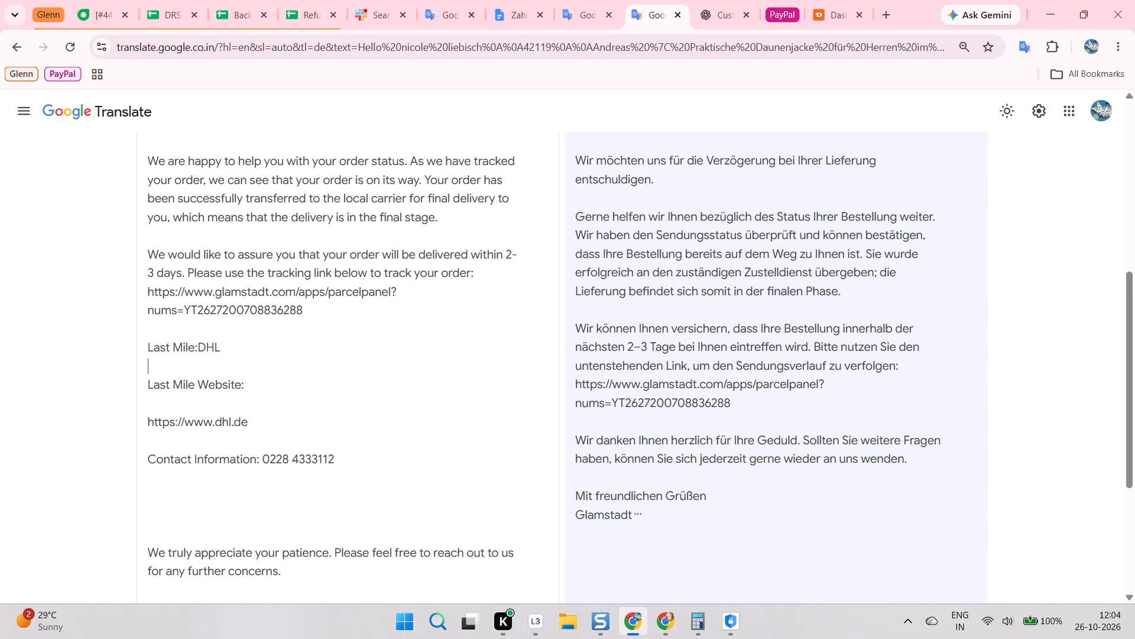
pyautogui.press('BackSpace')
pyautogui.click(190, 388)
pyautogui.press('BackSpace')
pyautogui.click(196, 398)
pyautogui.press('BackSpace')
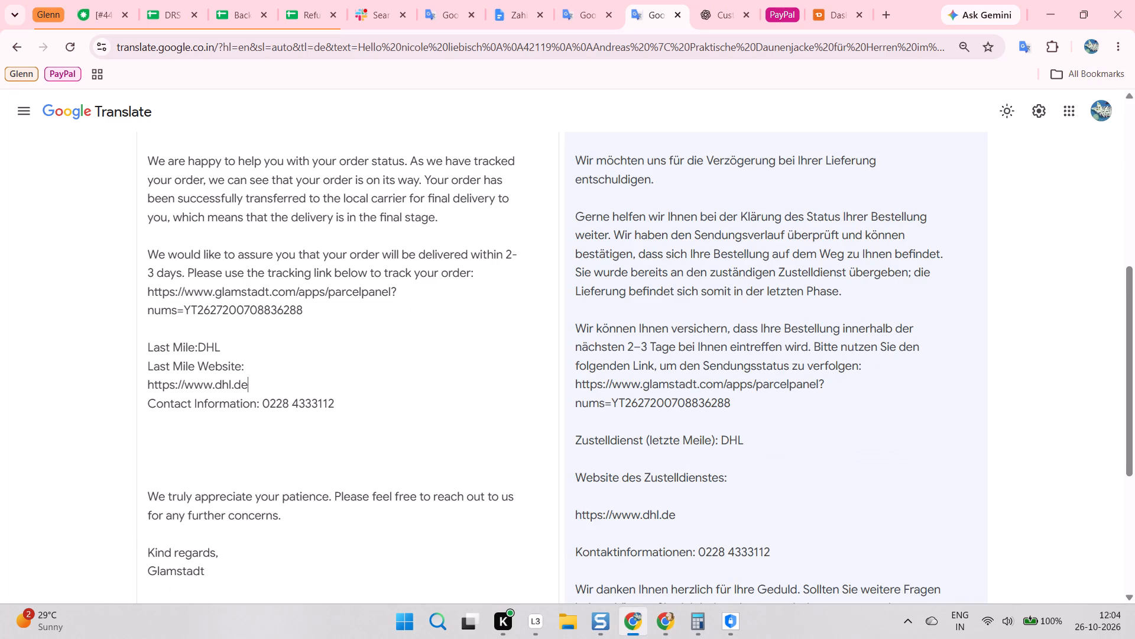
pyautogui.click(194, 469)
pyautogui.press('BackSpace')
pyautogui.press('BackSpace')
pyautogui.press('BackSpace')
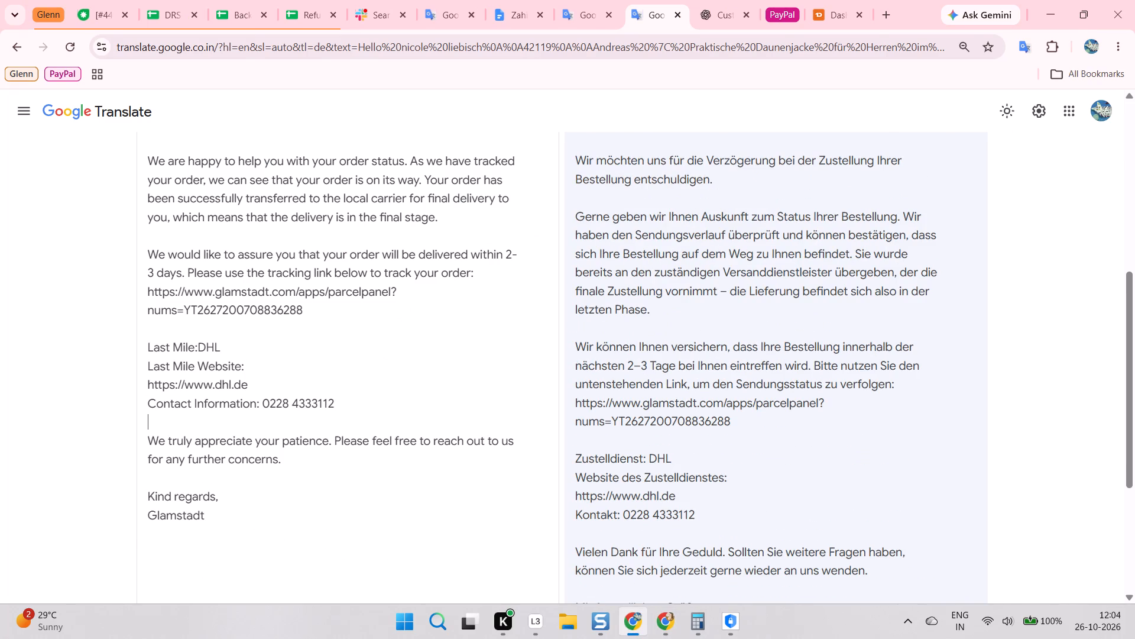
pyautogui.hotkey('alt', 'Tab')
pyautogui.click(238, 0)
pyautogui.scroll(-2, 533, 195)
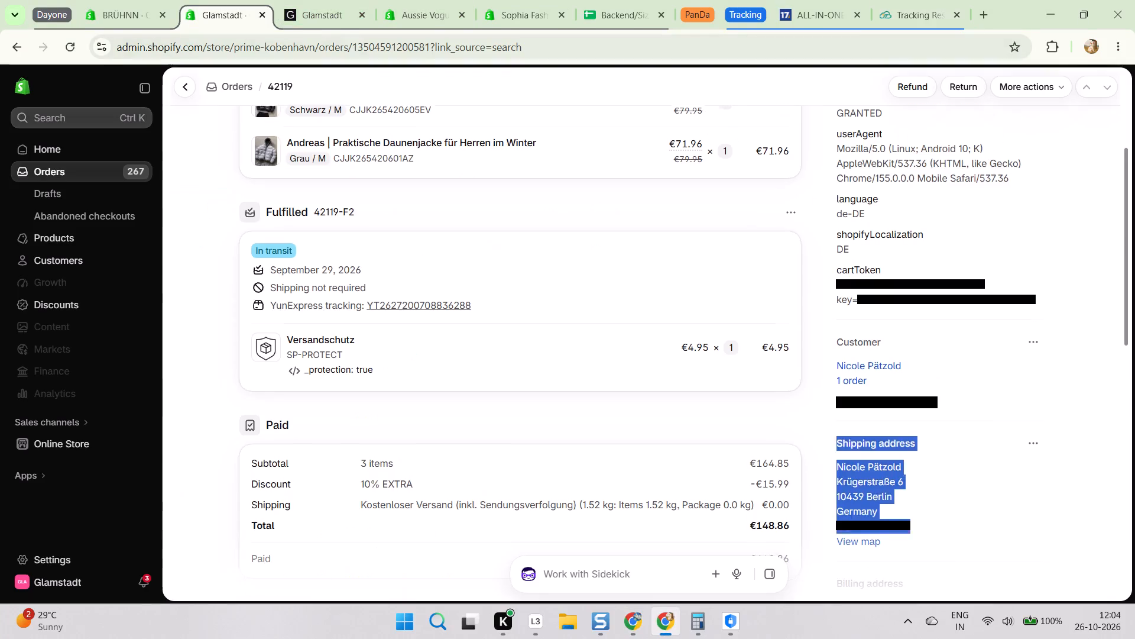
pyautogui.hotkey('alt', 'Tab')
pyautogui.scroll(2, 389, 350)
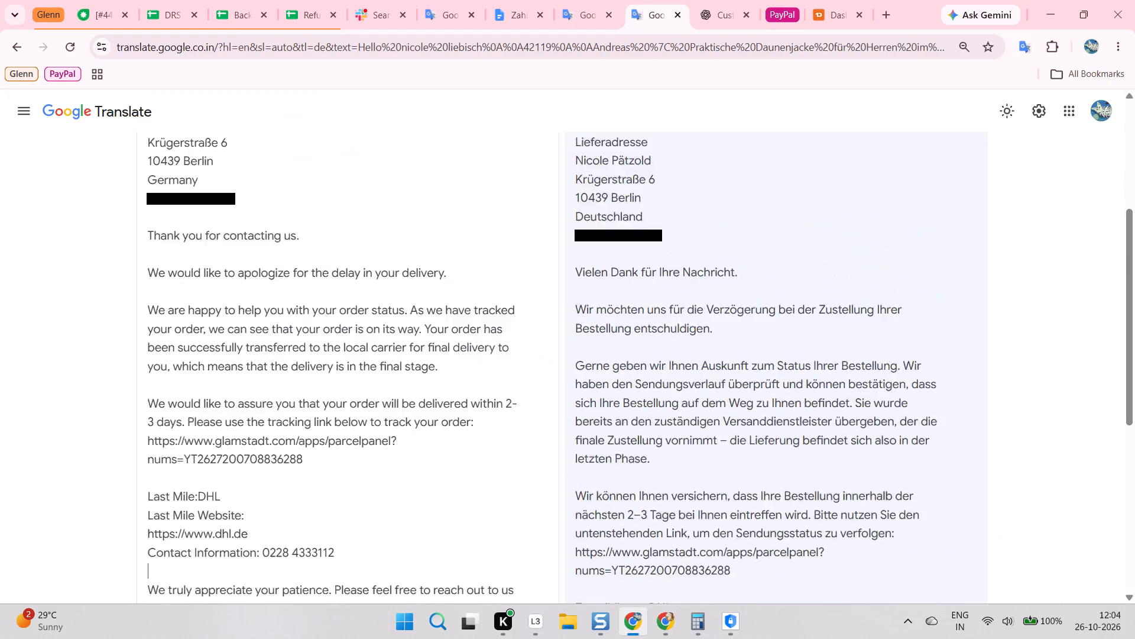
pyautogui.scroll(4, 387, 339)
pyautogui.hotkey('alt', 'Tab')
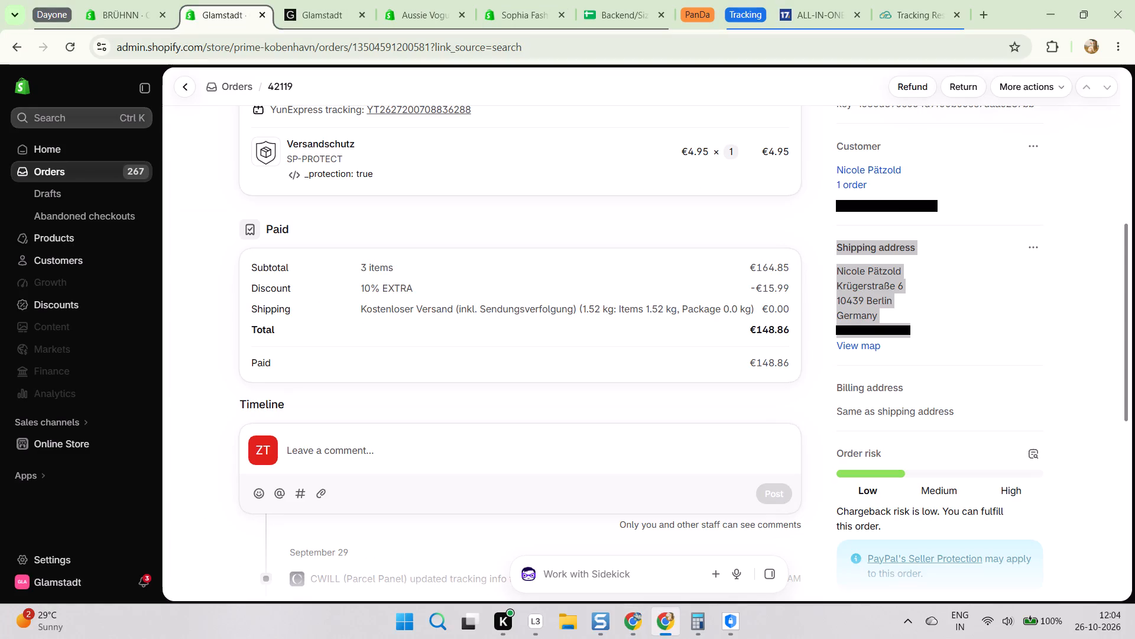
pyautogui.hotkey('alt', 'Tab')
pyautogui.scroll(-5, 651, 226)
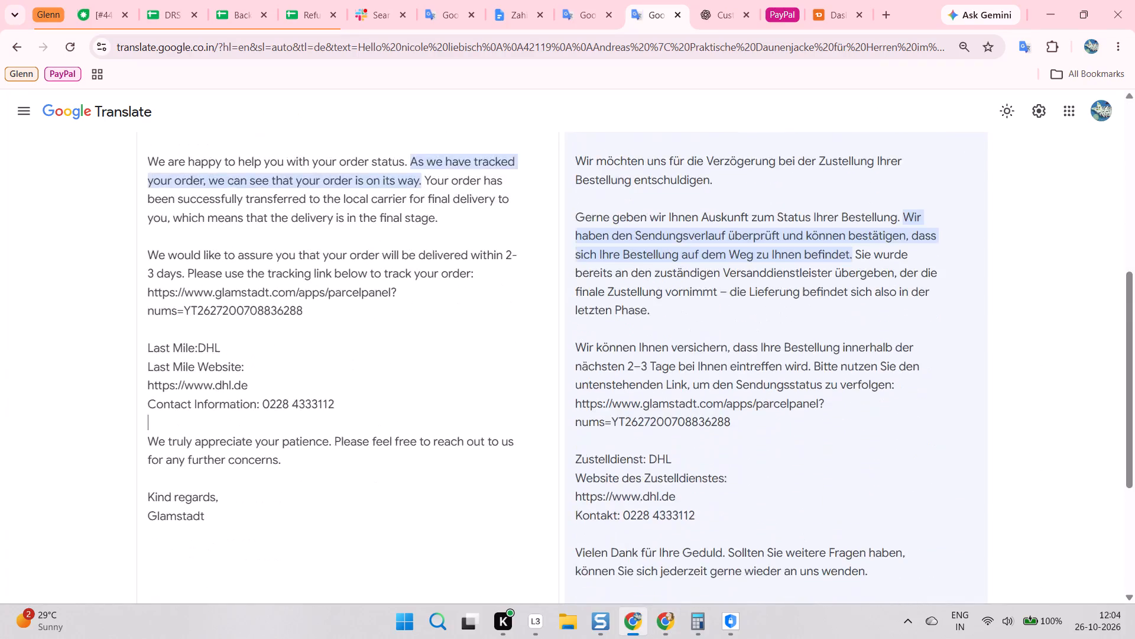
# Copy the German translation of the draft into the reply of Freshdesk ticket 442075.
pyautogui.scroll(-4, 667, 262)
pyautogui.click(873, 426)
pyautogui.click(101, 4)
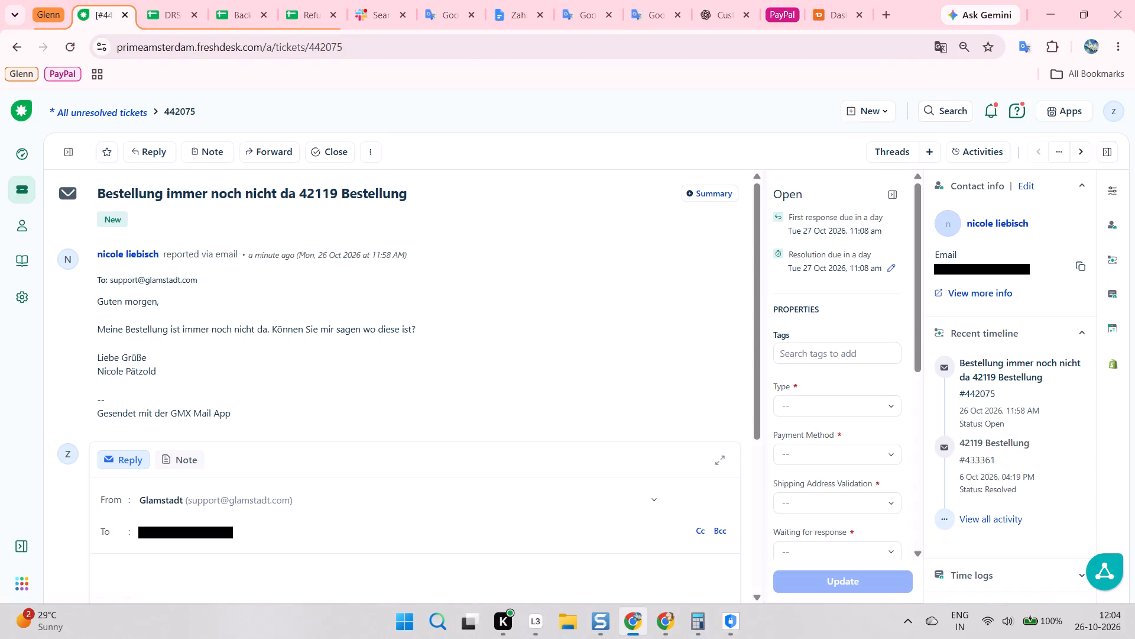
pyautogui.click(417, 340)
pyautogui.scroll(-3, 322, 307)
pyautogui.click(198, 381)
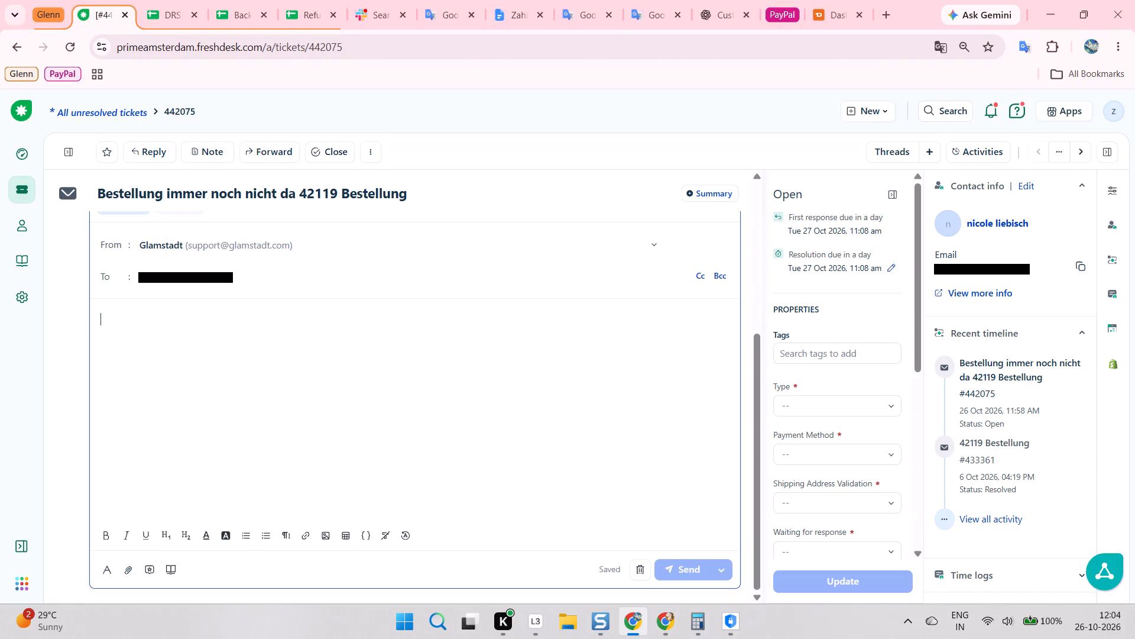
pyautogui.hotkey('ctrl', 'v')
pyautogui.scroll(-5, 205, 369)
pyautogui.scroll(-2, 189, 437)
pyautogui.scroll(4, 199, 427)
pyautogui.moveTo(163, 424); pyautogui.dragTo(123, 359)
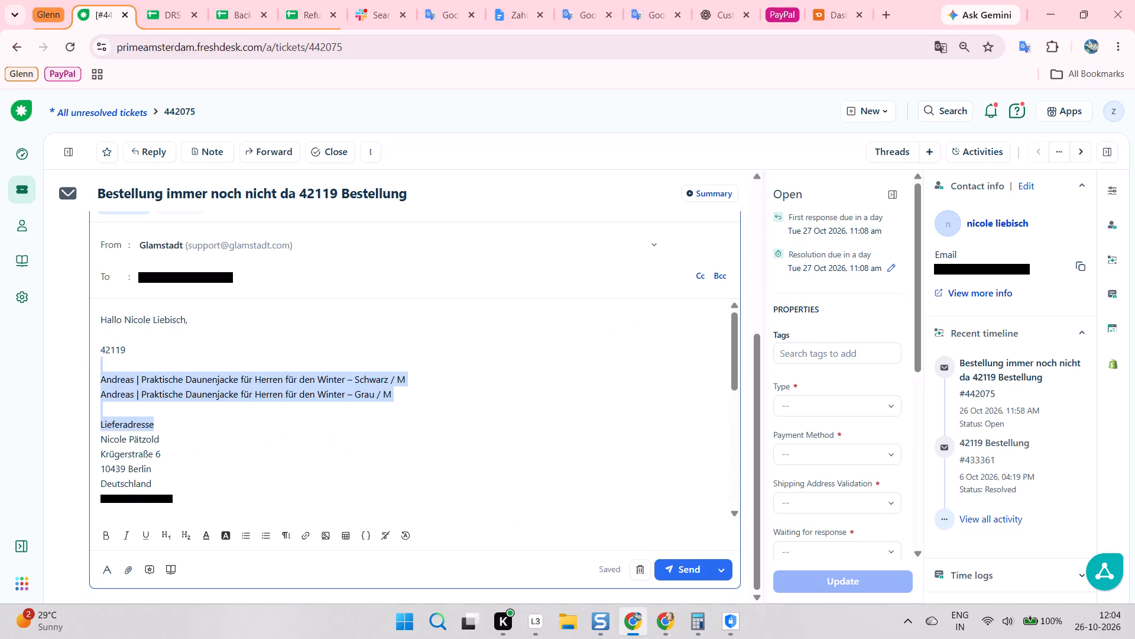
pyautogui.moveTo(123, 359); pyautogui.dragTo(84, 354)
pyautogui.hotkey('ctrl', 'b')
# Check the rest of the German reply and send it to the customer.
pyautogui.scroll(-1, 233, 379)
pyautogui.scroll(-3, 296, 397)
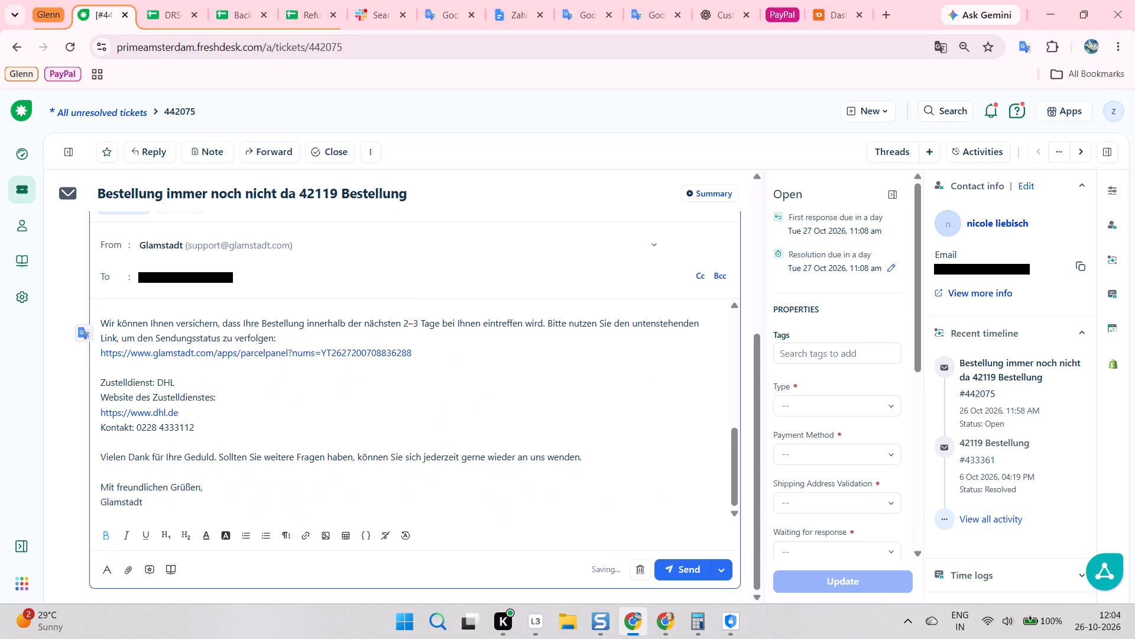
pyautogui.scroll(-4, 431, 434)
pyautogui.click(669, 569)
pyautogui.scroll(-5, 333, 367)
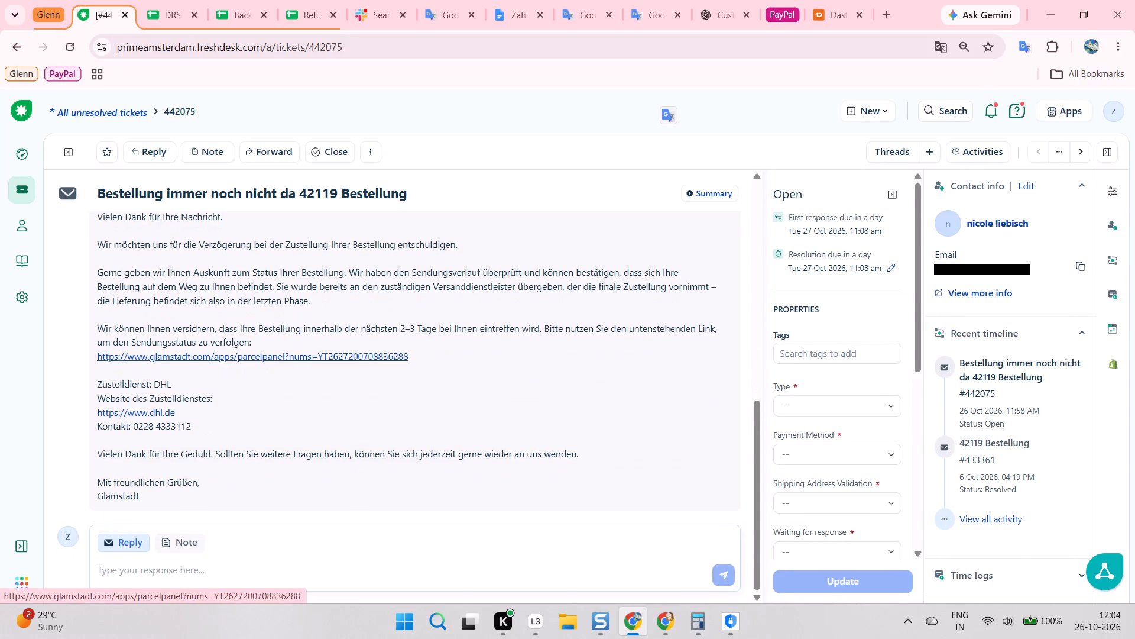
pyautogui.scroll(-1, 430, 371)
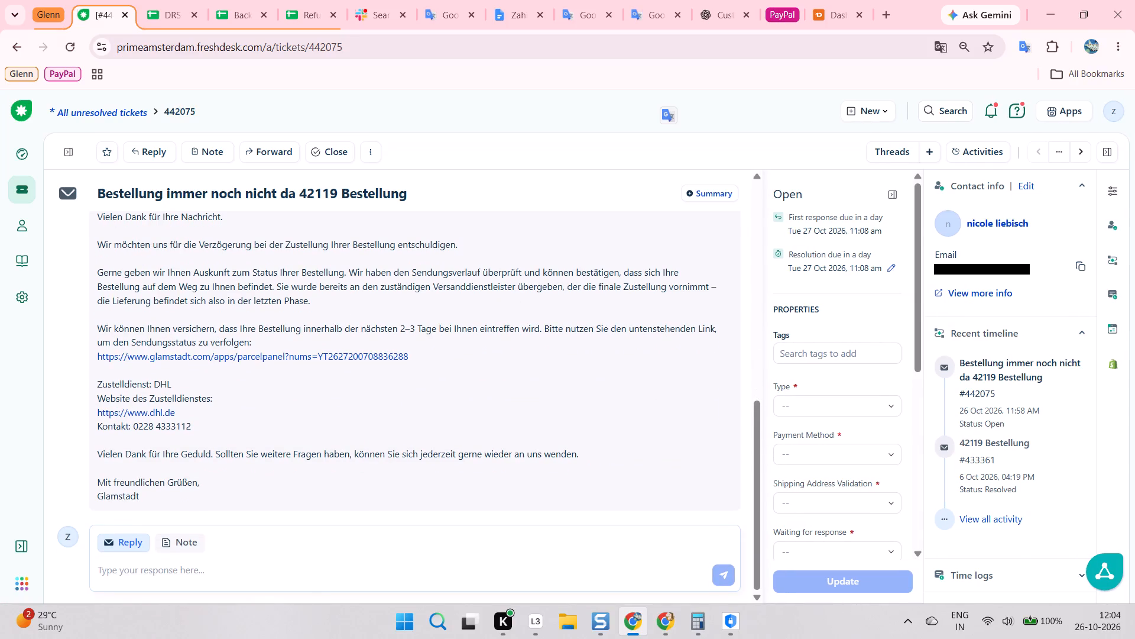
# Set the ticket's type to Order Status and its payment method to PayPal, checking the payment in the Shopify order.
pyautogui.click(800, 409)
pyautogui.click(824, 489)
pyautogui.press('Tab')
pyautogui.hotkey('alt', 'Tab')
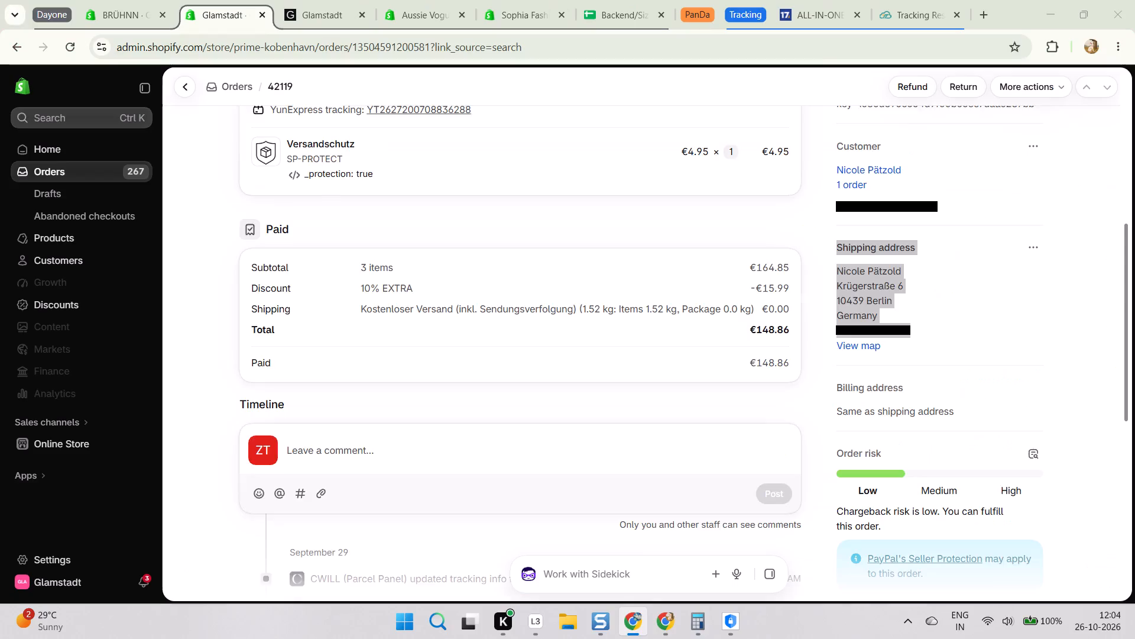
pyautogui.scroll(-5, 734, 359)
pyautogui.hotkey('alt', 'Tab')
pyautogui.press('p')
pyautogui.press('Tab')
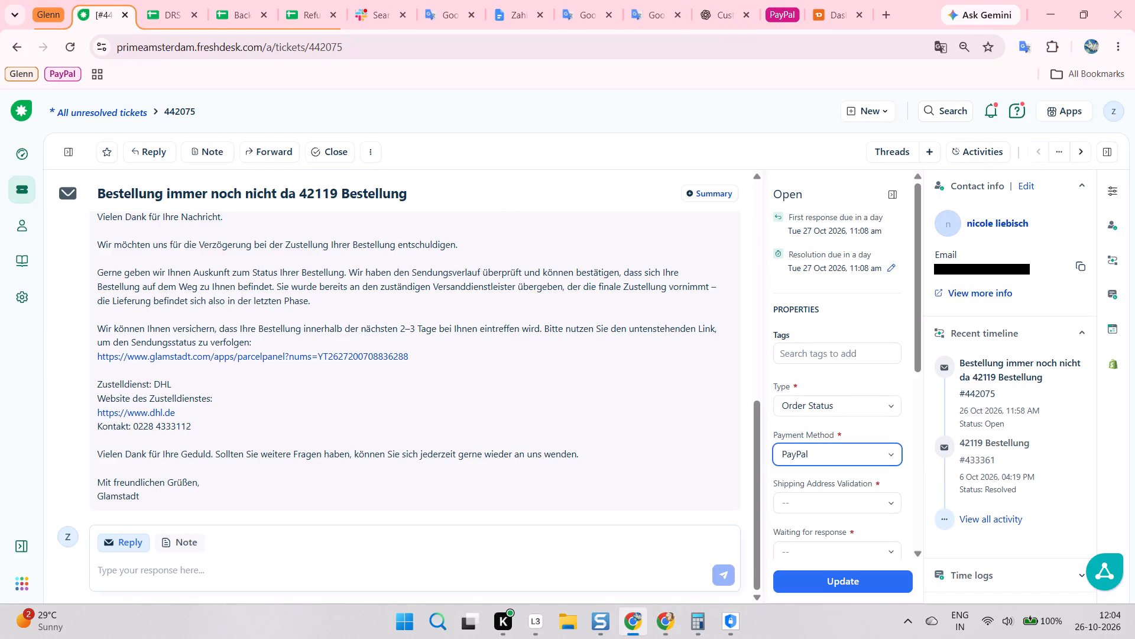
# Set address validation to Verified & Correct, waiting for response N/A, Marketing/PayPal No, status Resolved and agent Zahid, and update the ticket.
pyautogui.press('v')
pyautogui.press('Tab')
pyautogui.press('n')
pyautogui.press('Tab')
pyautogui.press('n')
pyautogui.press('Tab')
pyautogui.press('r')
pyautogui.press('Tab')
pyautogui.press('Tab')
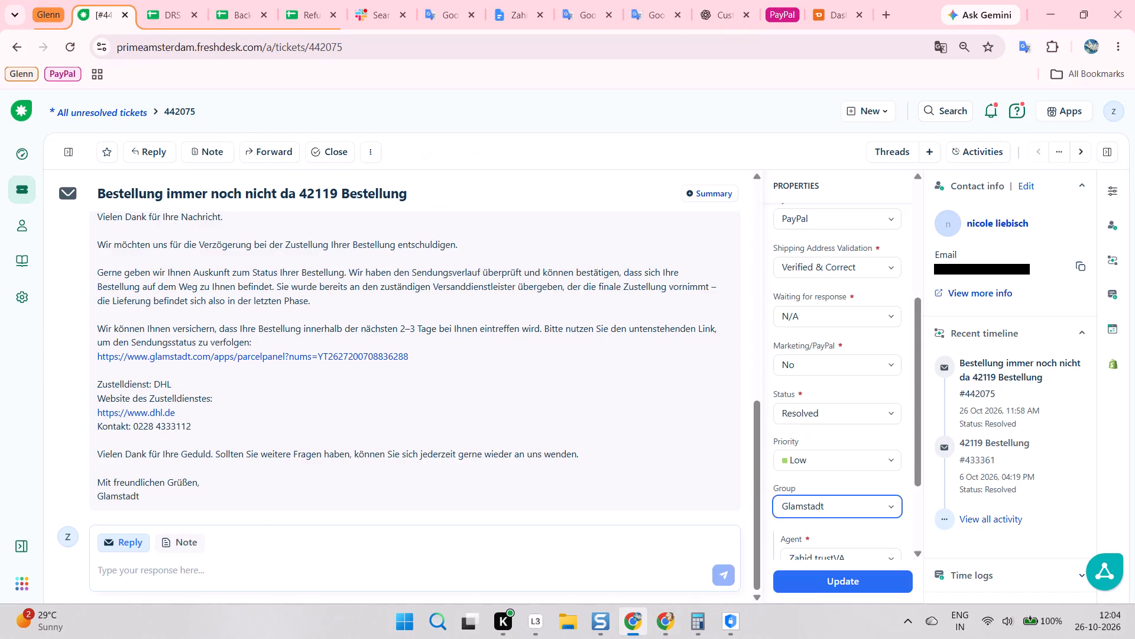
pyautogui.press('Tab')
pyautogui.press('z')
pyautogui.scroll(-5, 727, 335)
pyautogui.click(847, 584)
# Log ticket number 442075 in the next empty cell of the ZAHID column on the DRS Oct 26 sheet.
pyautogui.scroll(-4, 352, 348)
pyautogui.doubleClick(169, 109)
pyautogui.hotkey('ctrl', 'c')
pyautogui.hotkey('ctrl', 'c')
pyautogui.click(160, 0)
pyautogui.hotkey('ctrl', 'v')
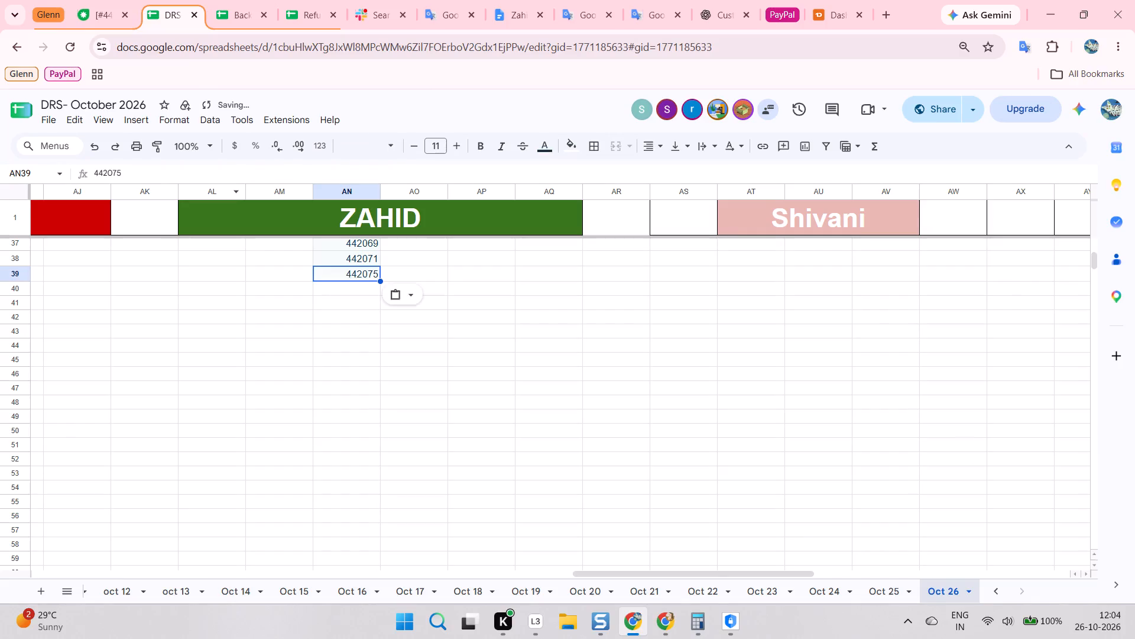
pyautogui.click(343, 289)
pyautogui.scroll(-1, 339, 289)
pyautogui.click(98, 0)
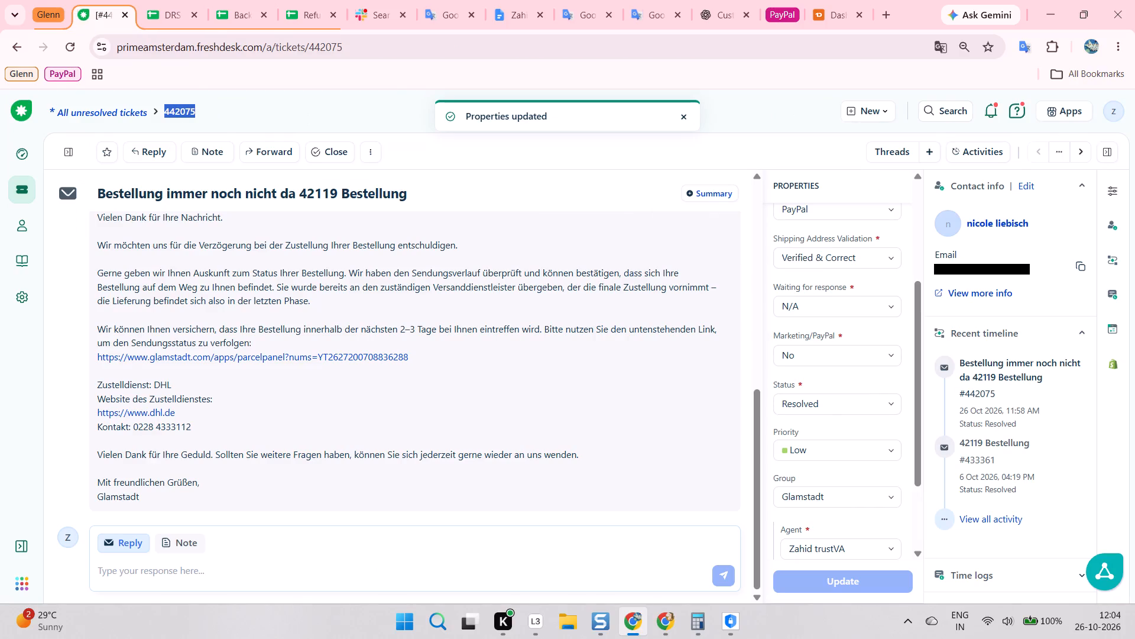
pyautogui.click(20, 192)
pyautogui.scroll(1, 161, 209)
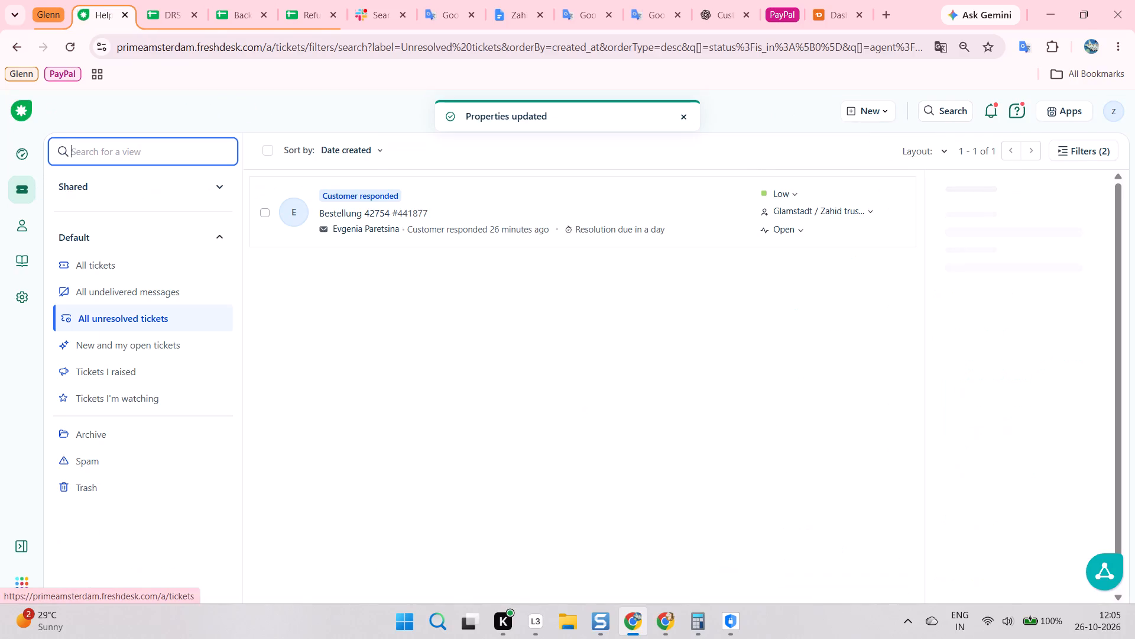
pyautogui.scroll(1, 327, 233)
pyautogui.click(367, 211)
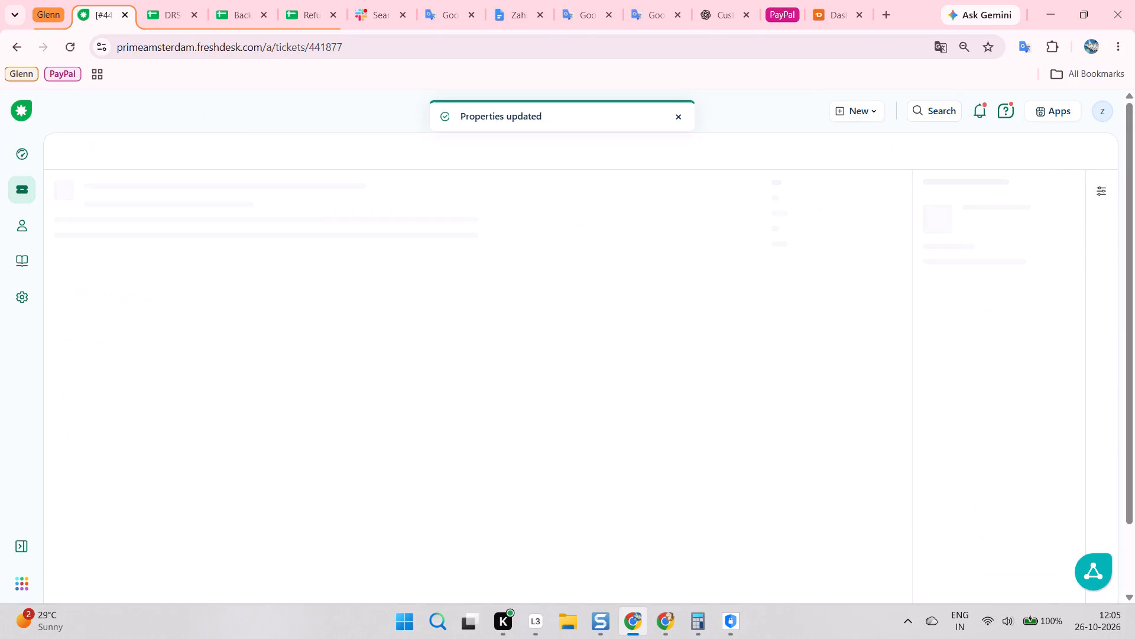
pyautogui.scroll(-4, 443, 301)
pyautogui.scroll(4, 463, 314)
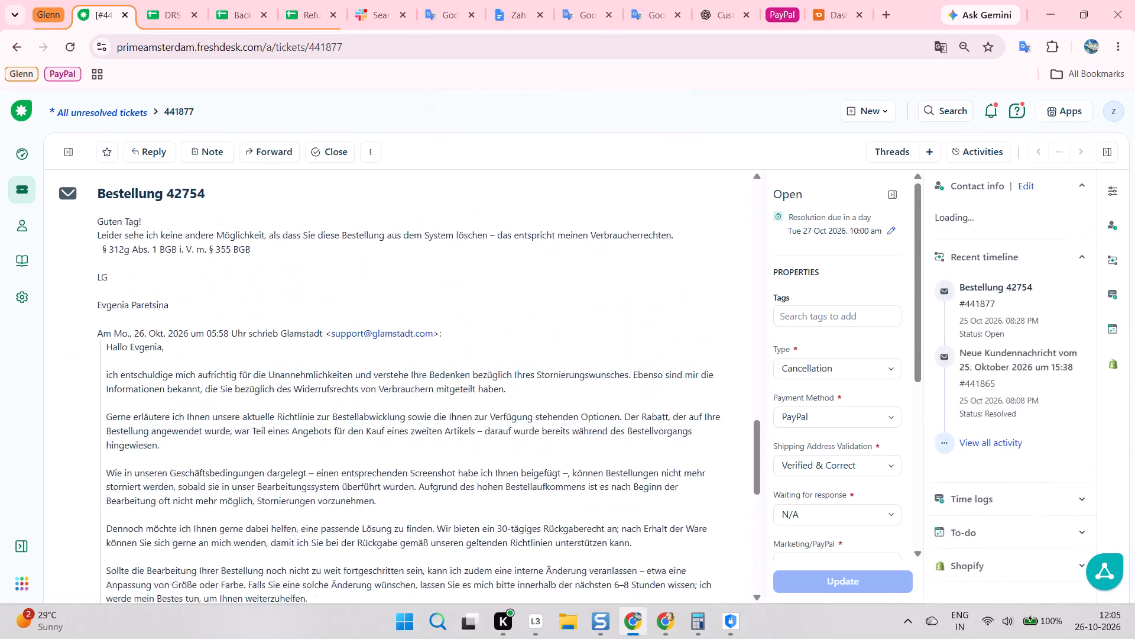
pyautogui.scroll(-11, 402, 331)
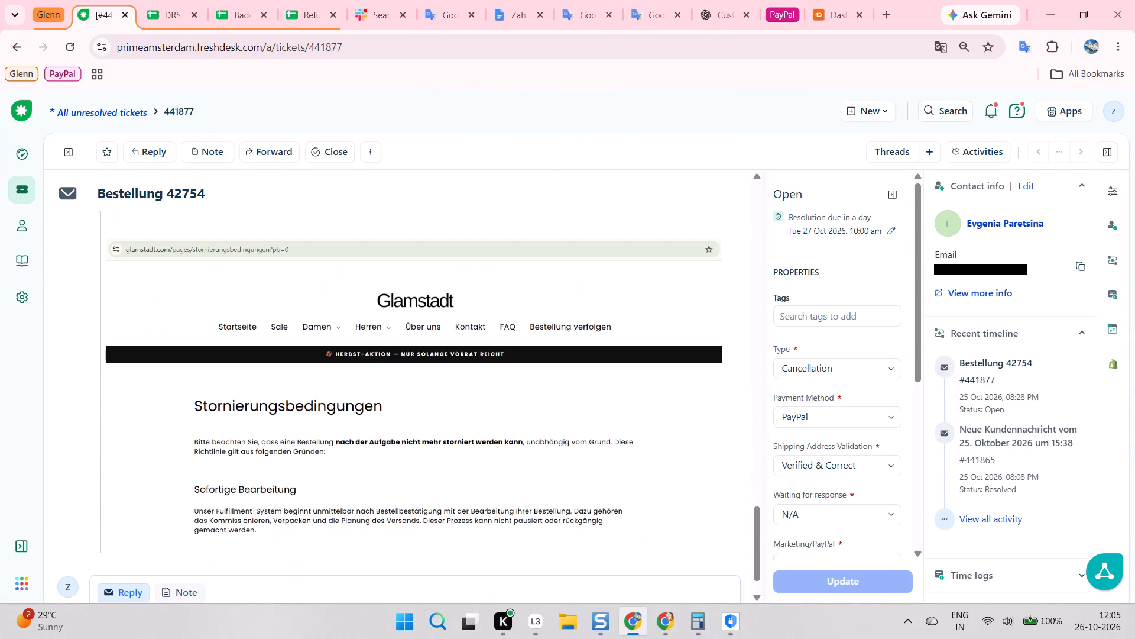
pyautogui.scroll(8, 533, 350)
pyautogui.click(1082, 265)
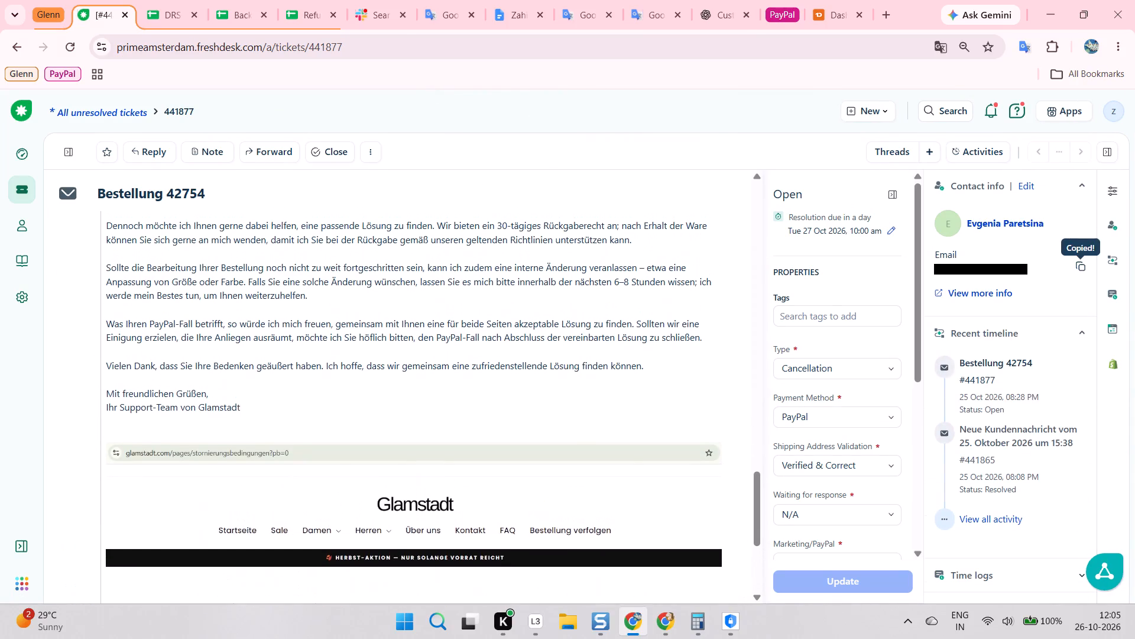
# Clear the agent filter on the unresolved tickets and look through the tickets of all agents.
pyautogui.click(15, 191)
pyautogui.click(12, 146)
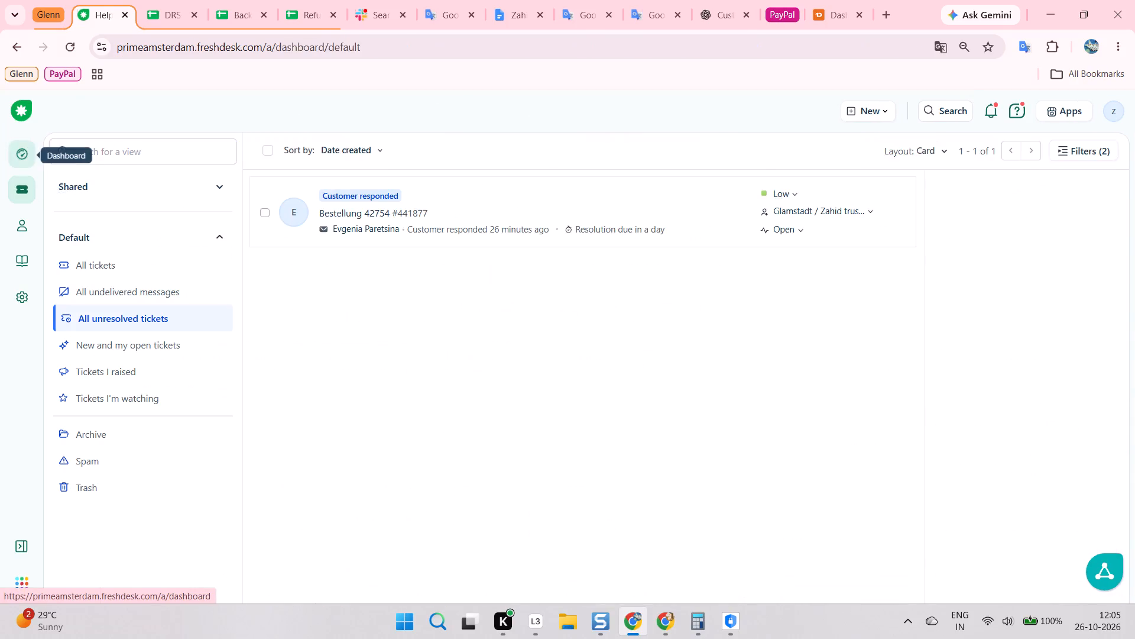
pyautogui.scroll(2, 84, 190)
pyautogui.click(79, 196)
pyautogui.scroll(9, 135, 196)
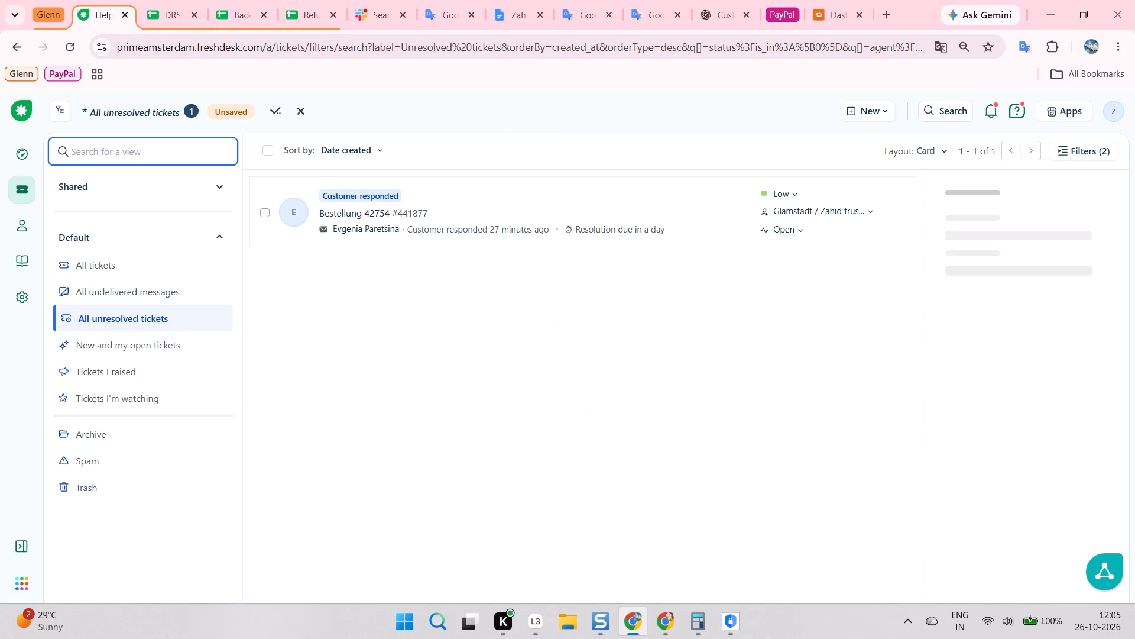
pyautogui.scroll(2, 943, 248)
pyautogui.click(975, 272)
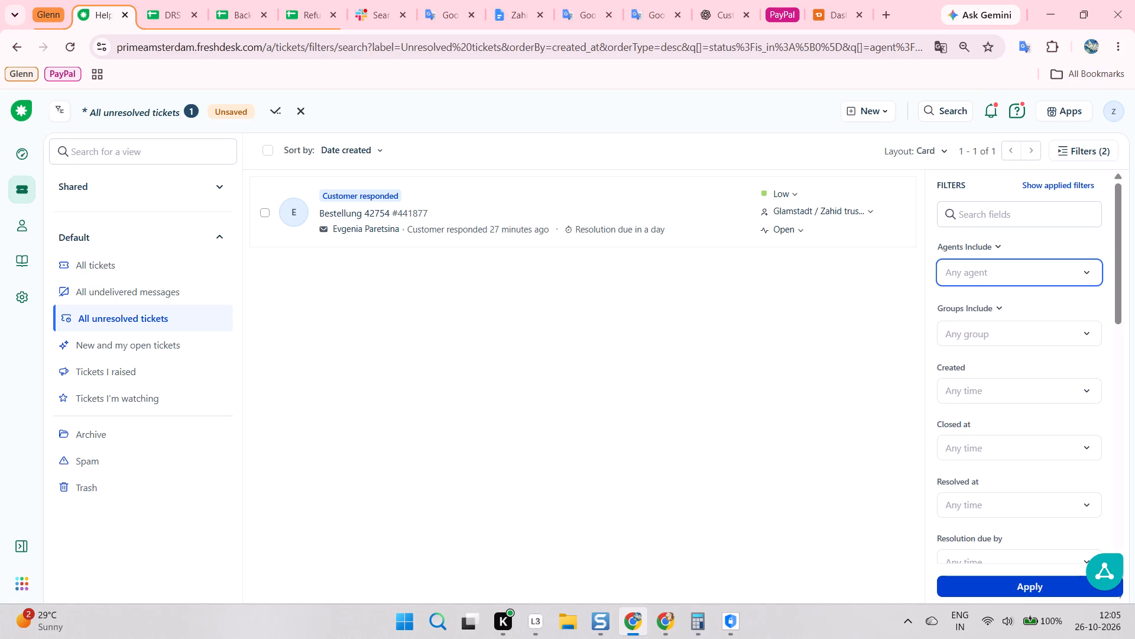
pyautogui.click(1047, 590)
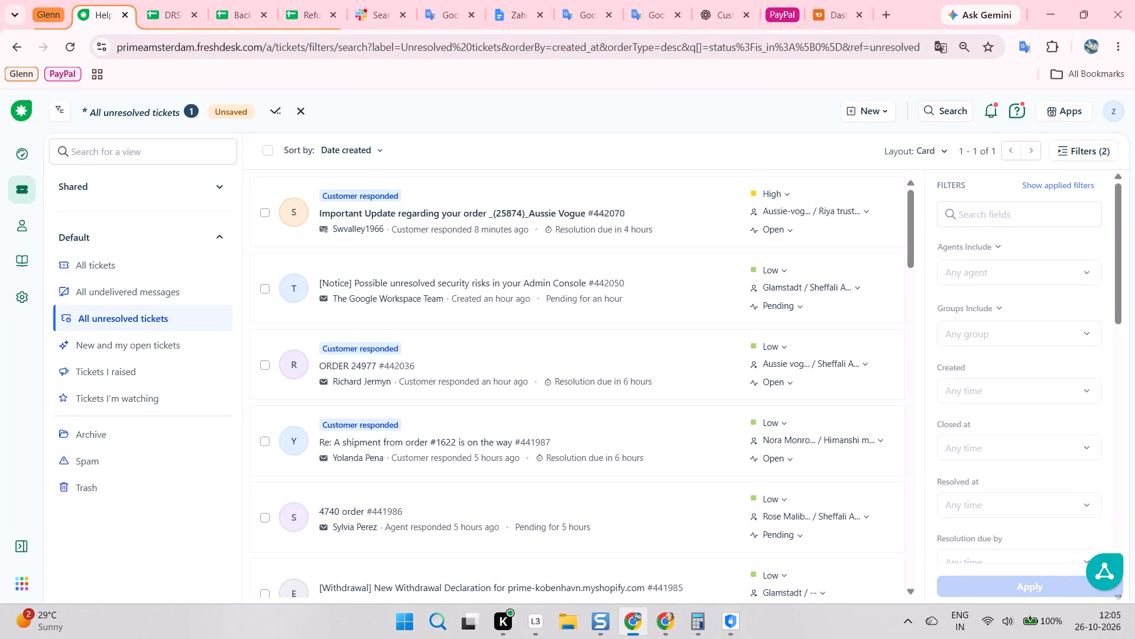
pyautogui.scroll(2, 516, 204)
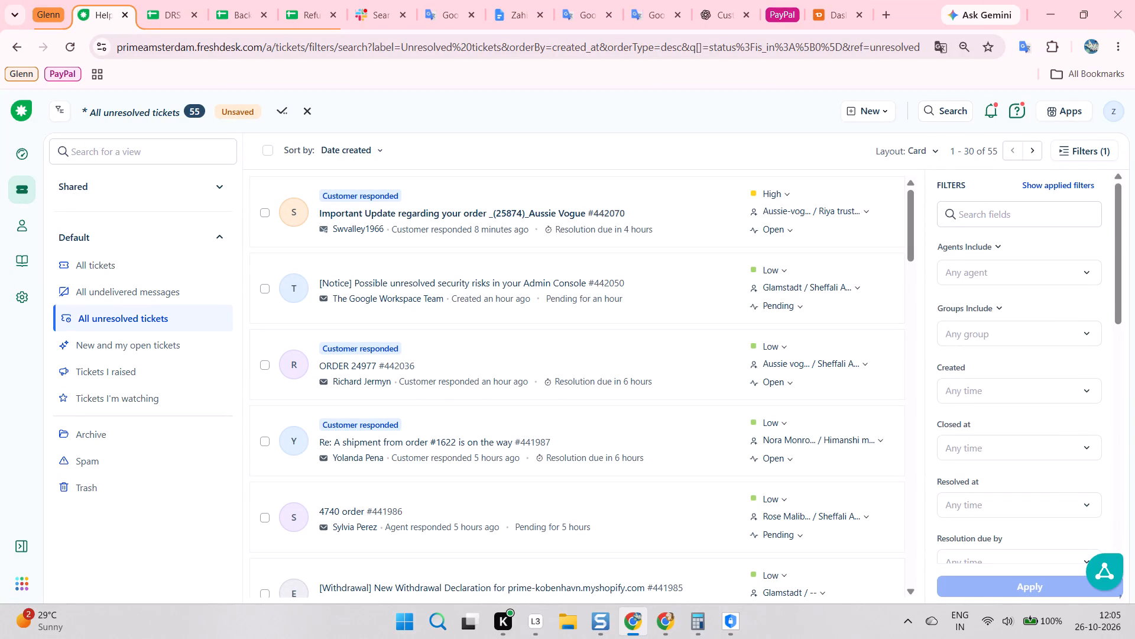
pyautogui.scroll(3, 352, 160)
pyautogui.scroll(-14, 365, 323)
pyautogui.click(19, 154)
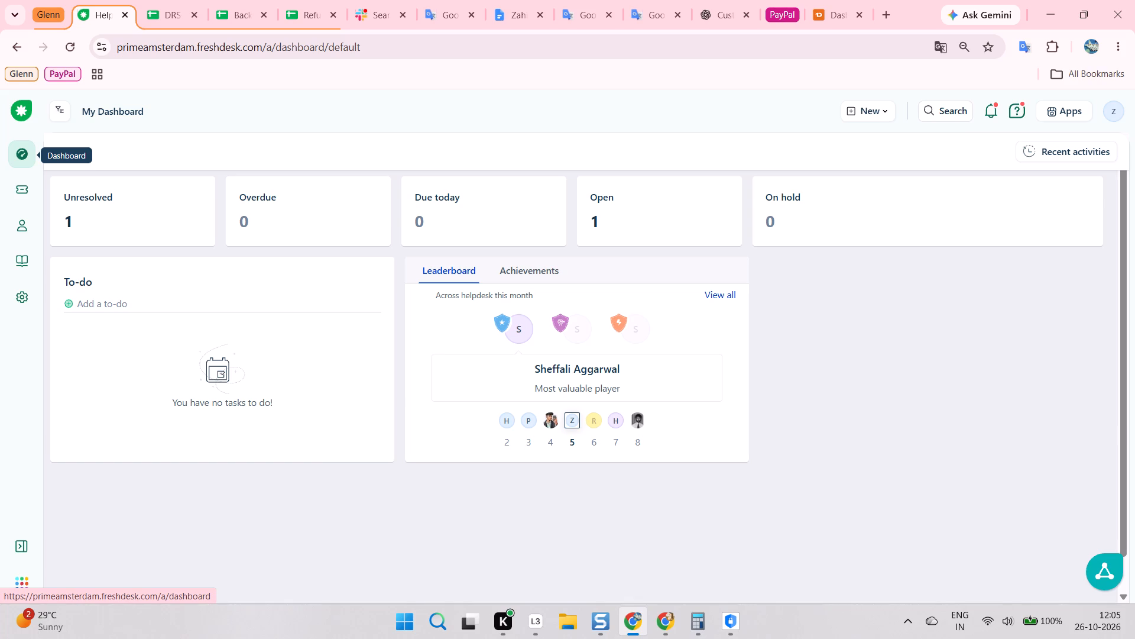
pyautogui.scroll(-3, 10, 55)
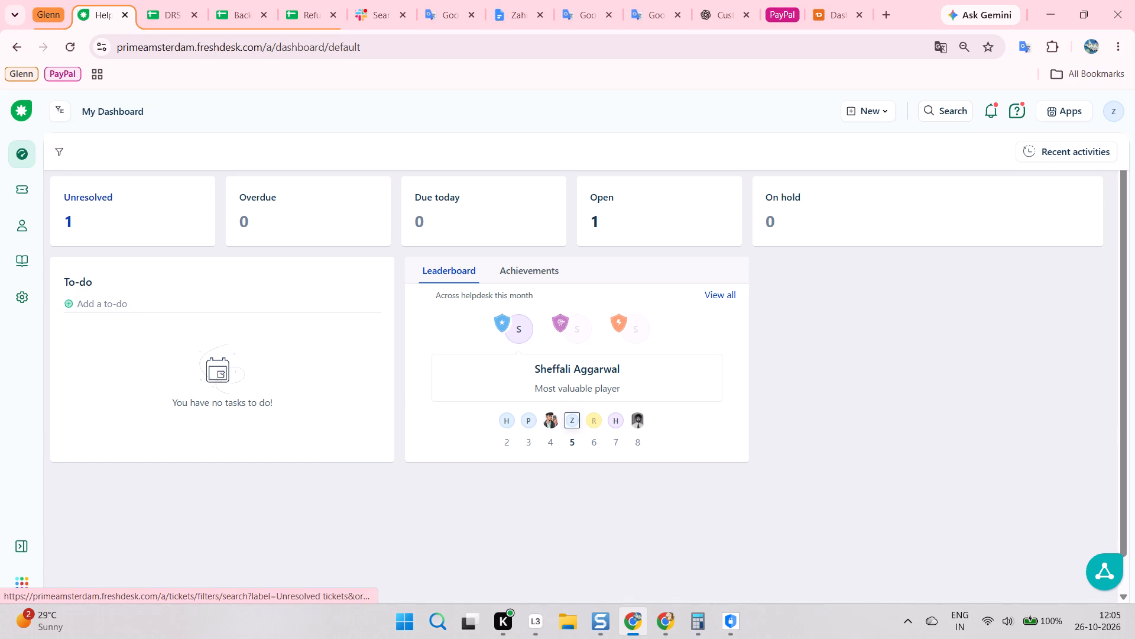
pyautogui.click(122, 209)
pyautogui.scroll(2, 236, 247)
pyautogui.scroll(1, 412, 246)
pyautogui.click(369, 211)
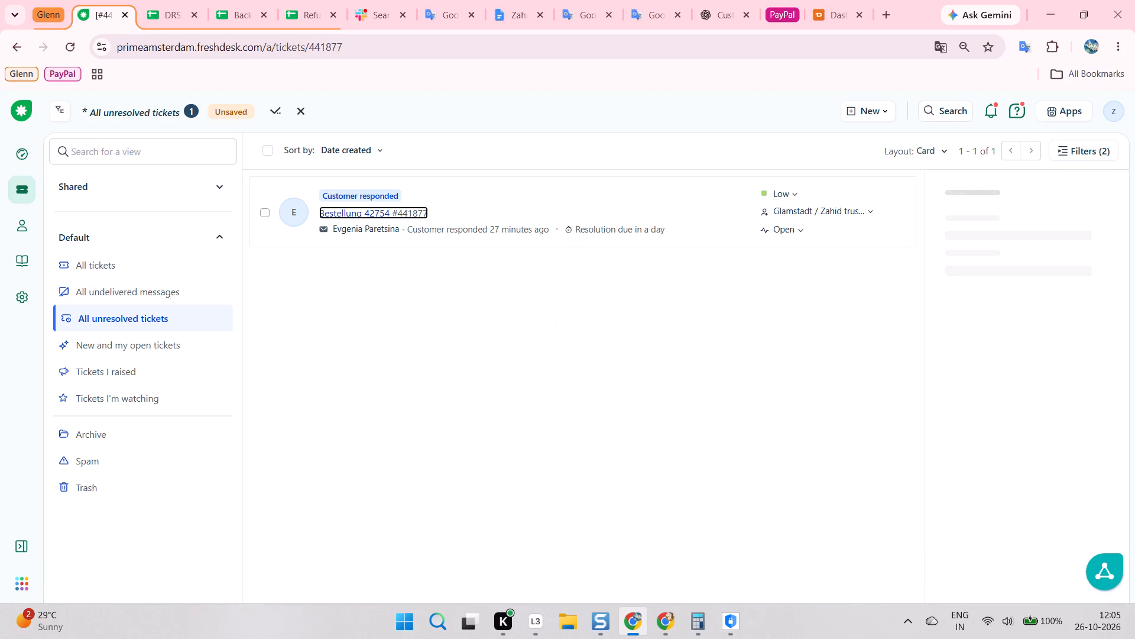
pyautogui.scroll(-1, 550, 321)
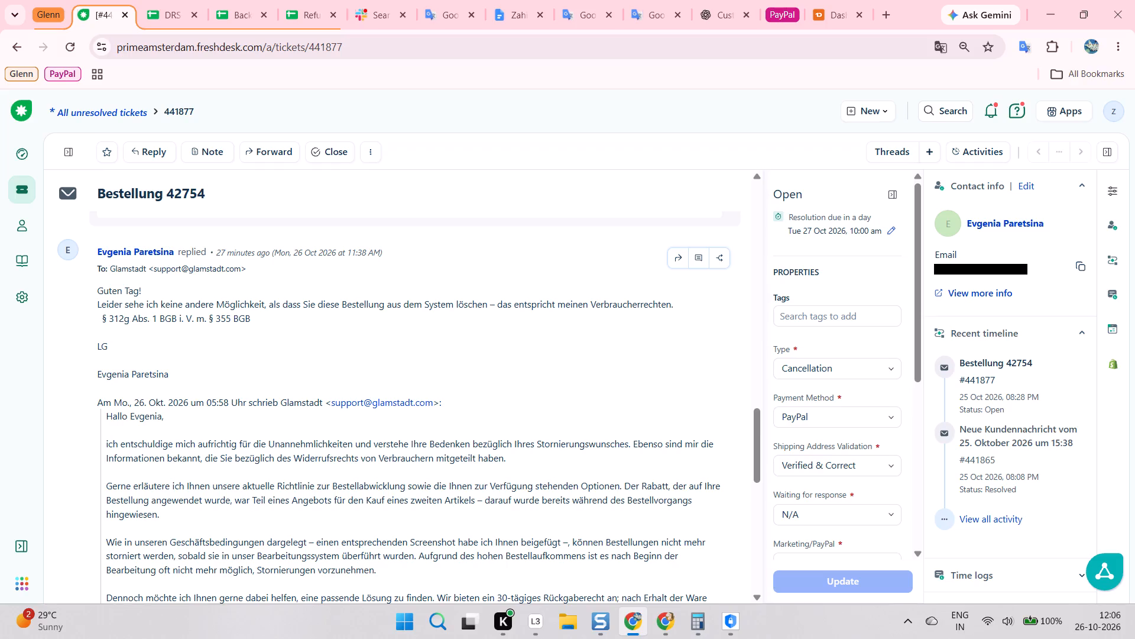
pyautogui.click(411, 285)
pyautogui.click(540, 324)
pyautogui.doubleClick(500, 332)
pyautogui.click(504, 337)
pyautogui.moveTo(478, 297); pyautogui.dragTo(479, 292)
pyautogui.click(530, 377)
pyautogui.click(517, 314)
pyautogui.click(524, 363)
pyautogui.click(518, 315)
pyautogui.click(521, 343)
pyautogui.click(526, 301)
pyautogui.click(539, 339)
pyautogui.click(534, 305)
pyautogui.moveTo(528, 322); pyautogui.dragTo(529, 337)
# Return to the Freshdesk dashboard to check the ticket counts.
pyautogui.click(27, 163)
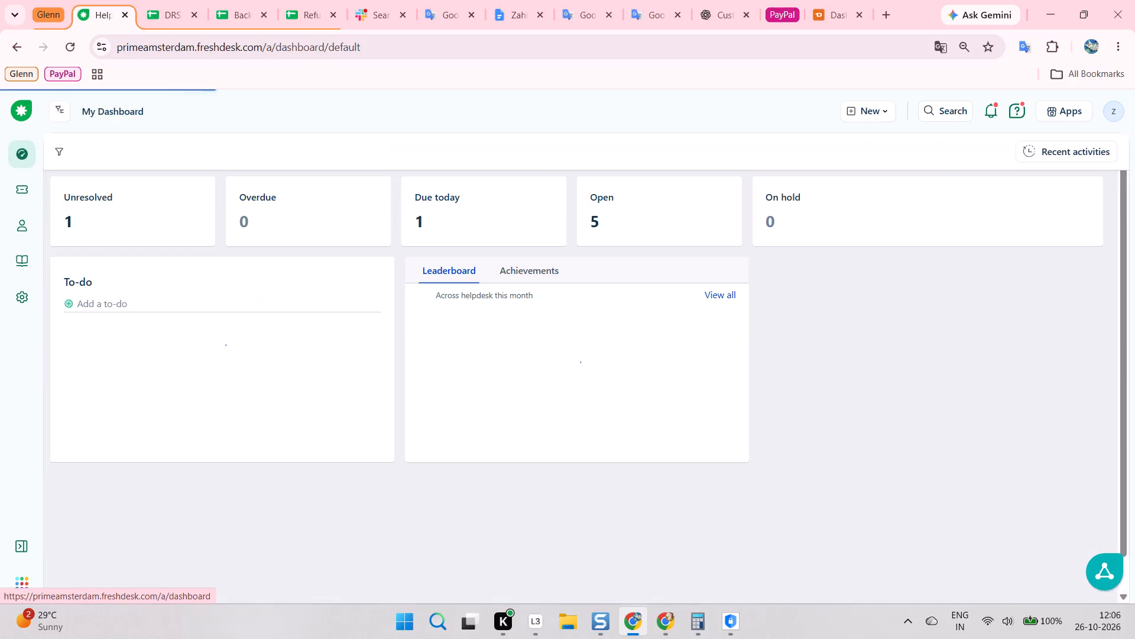
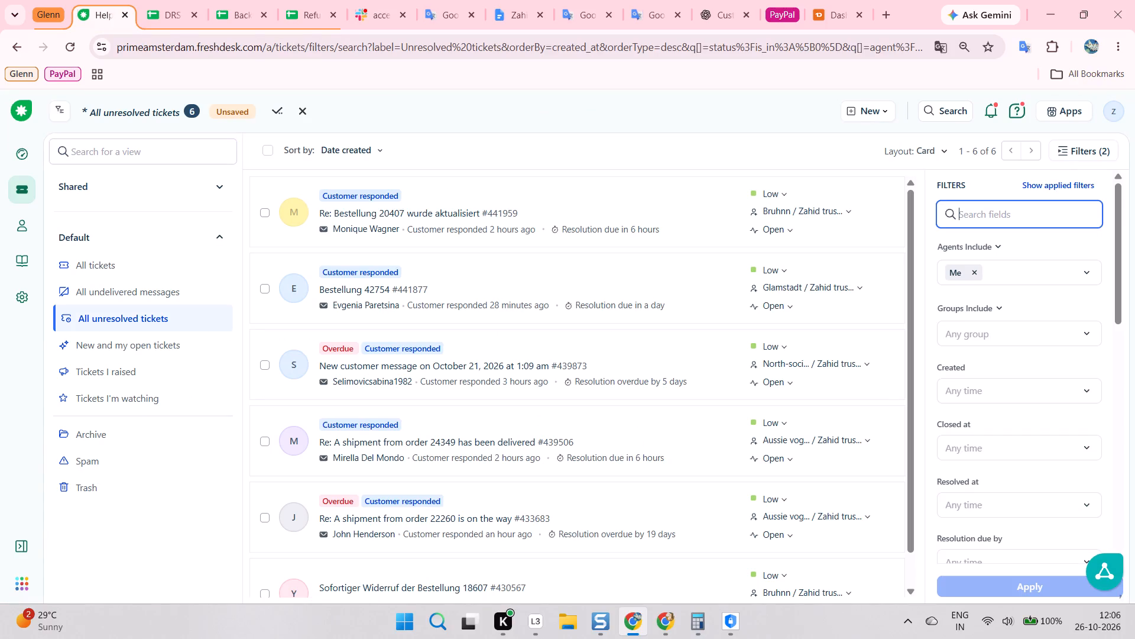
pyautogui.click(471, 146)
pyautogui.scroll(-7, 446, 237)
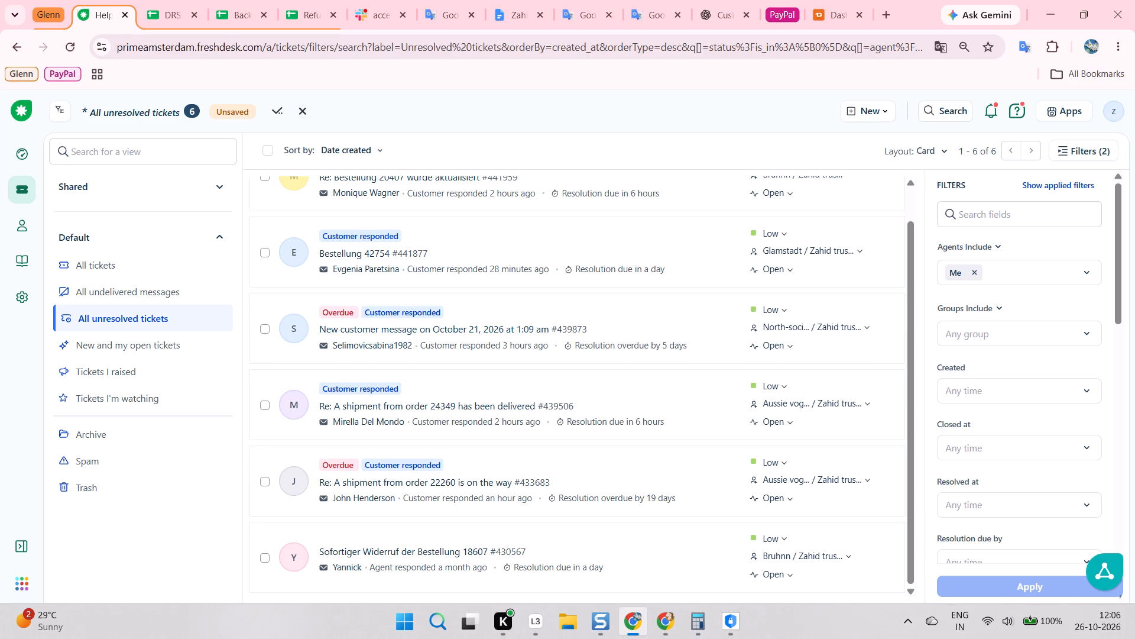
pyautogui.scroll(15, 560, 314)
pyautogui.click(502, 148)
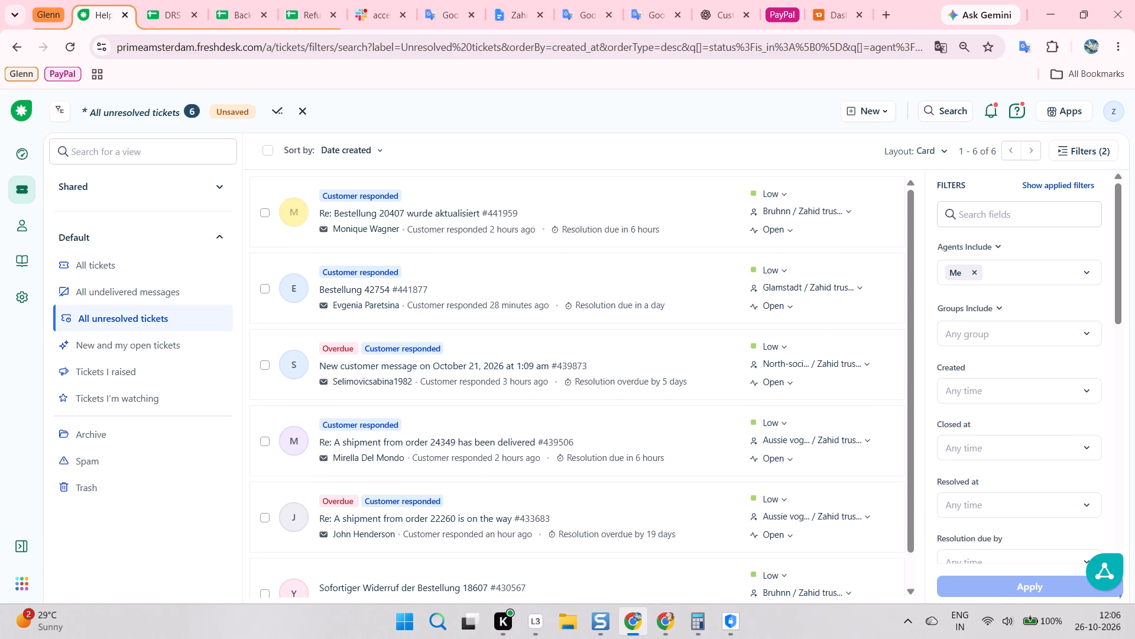
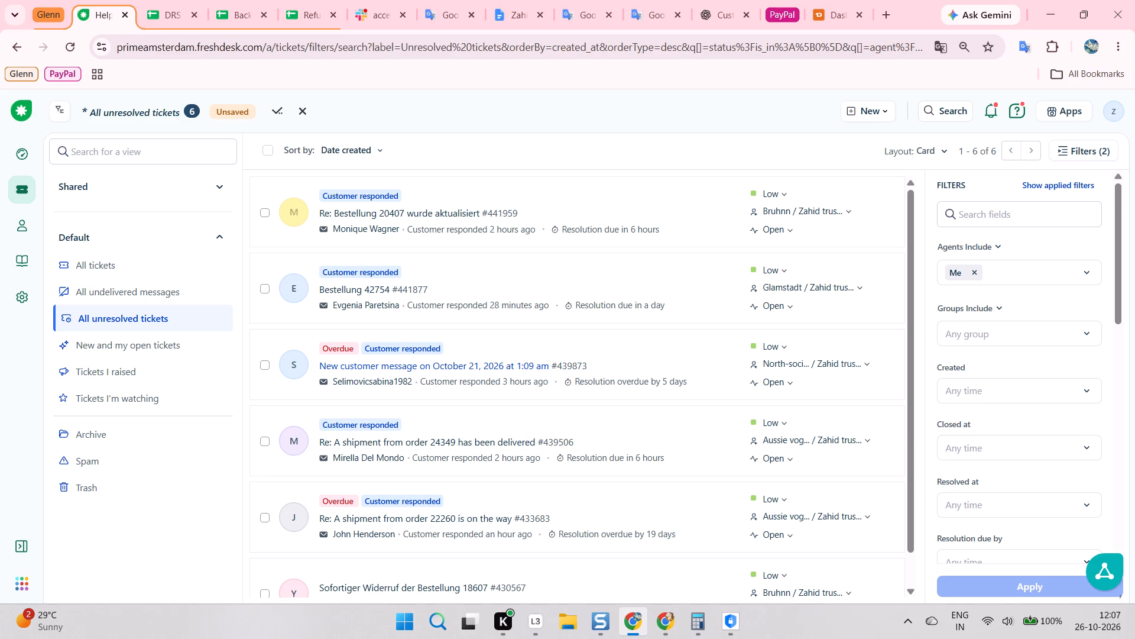
# Refresh the list of unresolved tickets through the dashboard and look through it for new or updated tickets.
pyautogui.scroll(9, 505, 281)
pyautogui.scroll(-4, 458, 250)
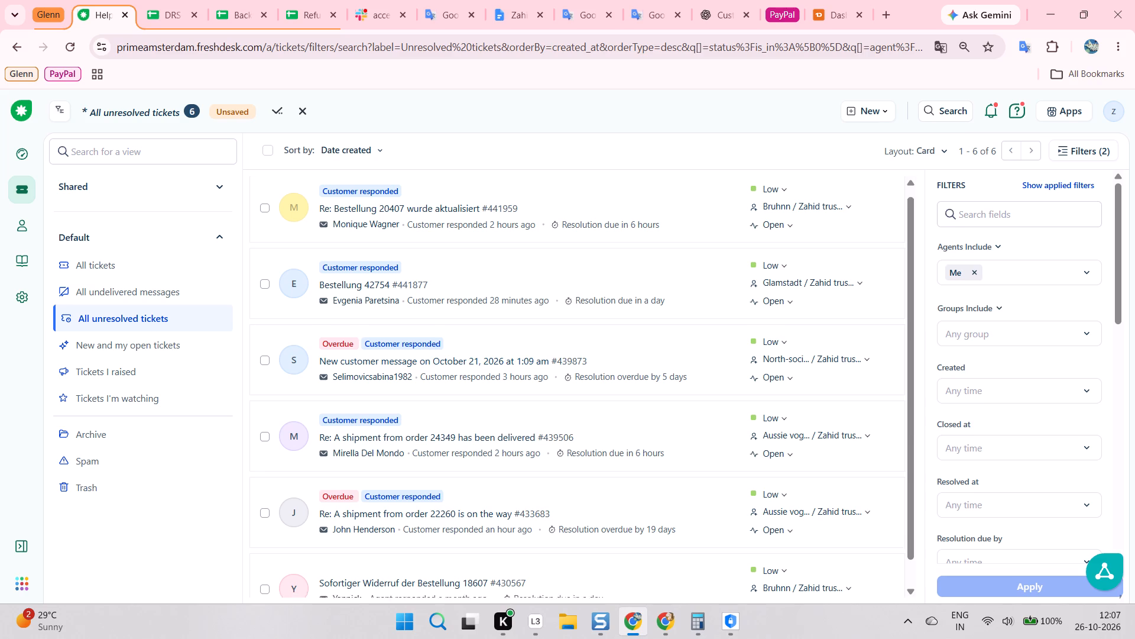
pyautogui.scroll(-7, 481, 260)
pyautogui.click(19, 155)
pyautogui.scroll(4, 177, 192)
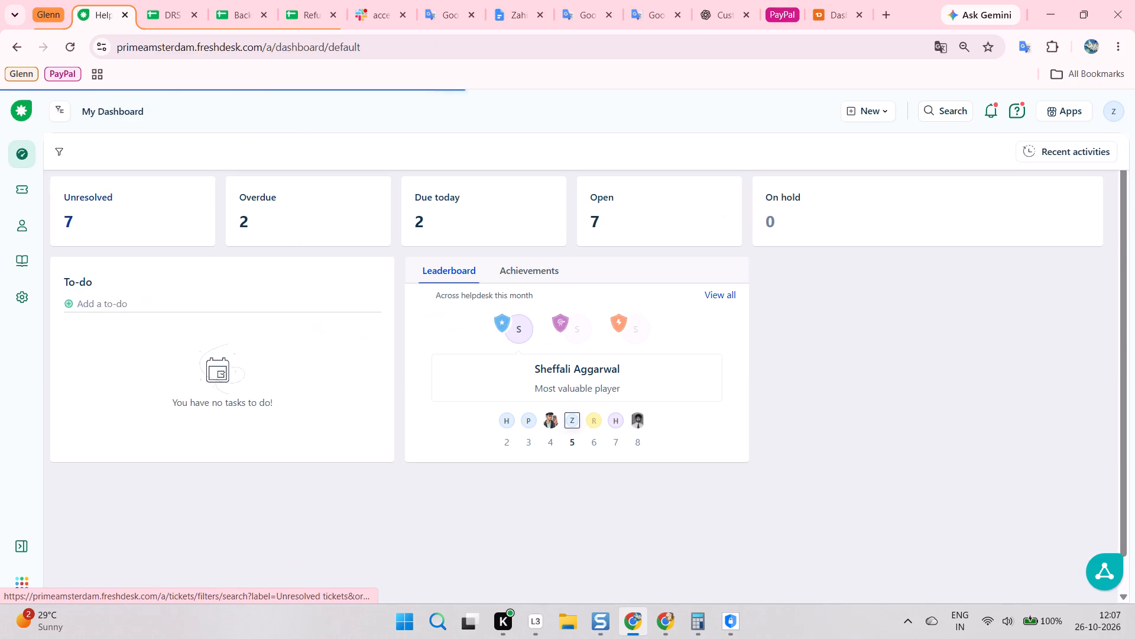
pyautogui.scroll(2, 115, 192)
pyautogui.click(101, 197)
pyautogui.scroll(14, 384, 264)
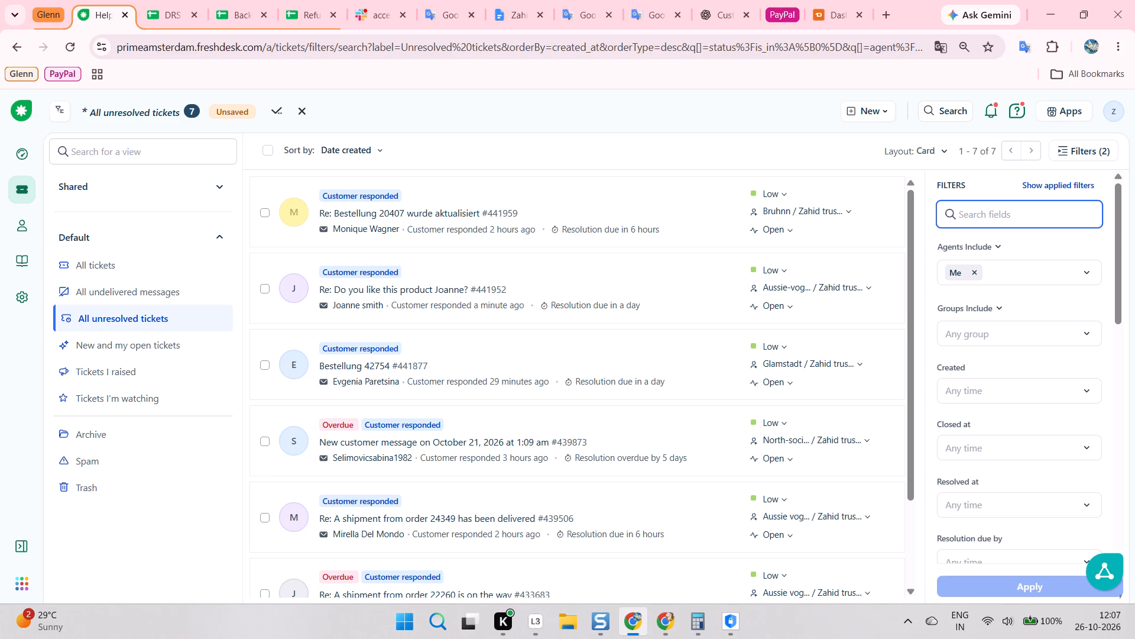
pyautogui.click(465, 136)
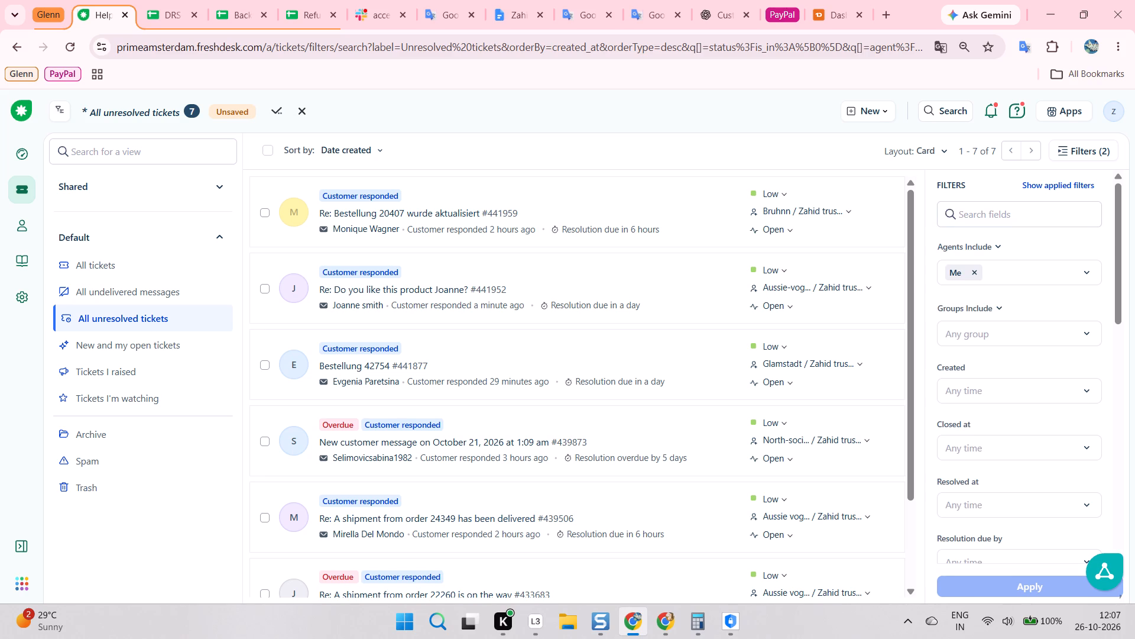
pyautogui.scroll(4, 484, 173)
pyautogui.click(514, 145)
pyautogui.scroll(4, 14, 162)
pyautogui.click(21, 151)
pyautogui.scroll(8, 33, 156)
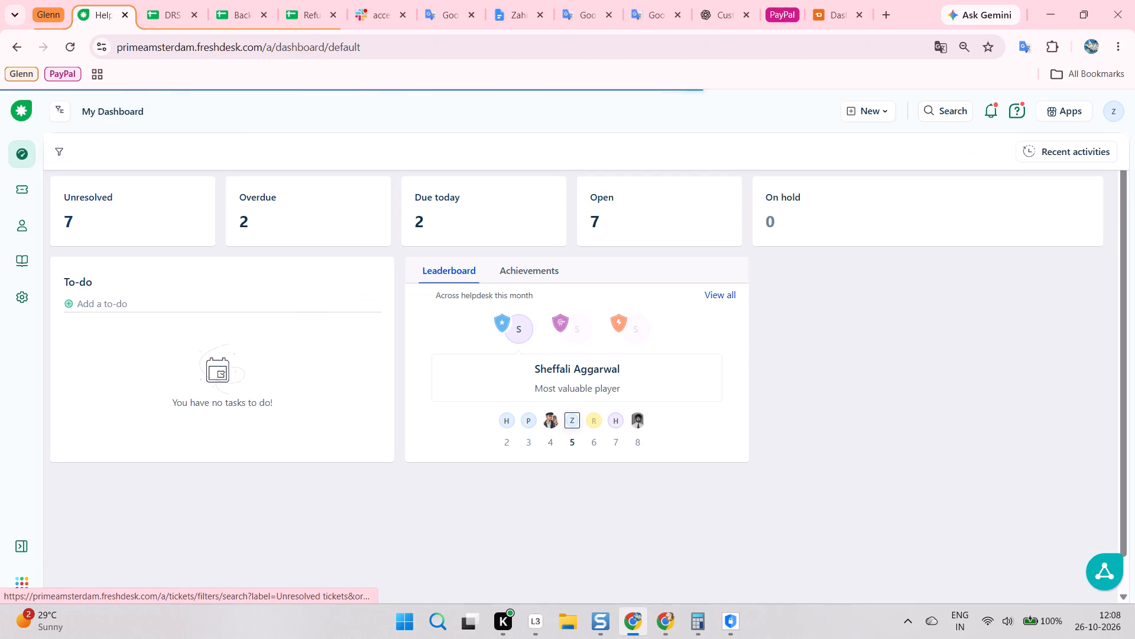
pyautogui.click(80, 183)
pyautogui.scroll(7, 412, 249)
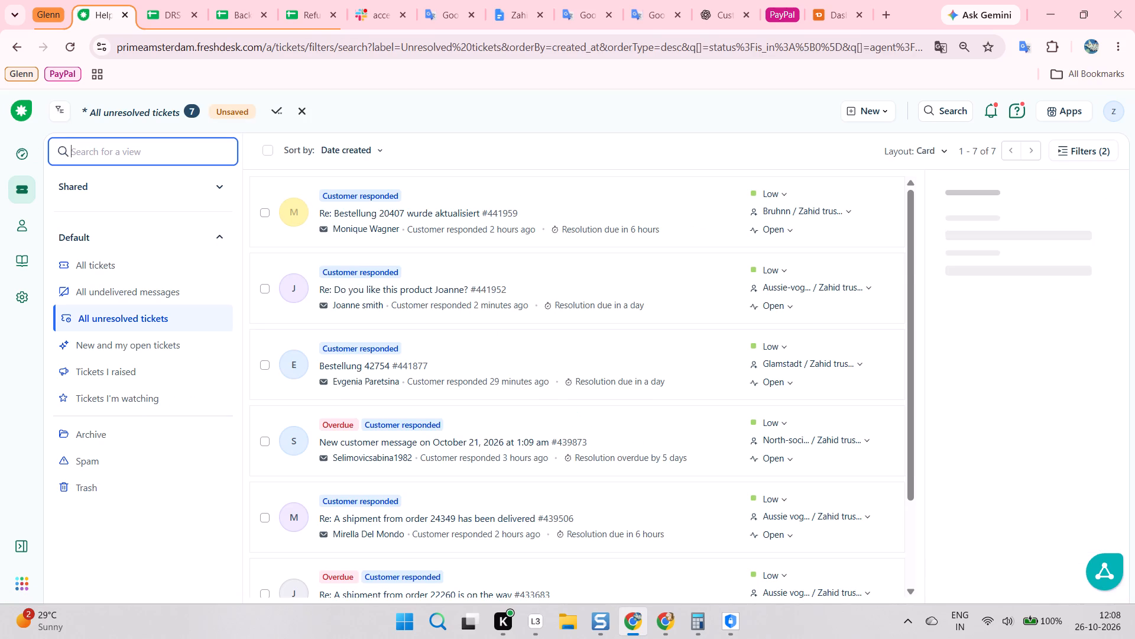
pyautogui.scroll(-12, 505, 285)
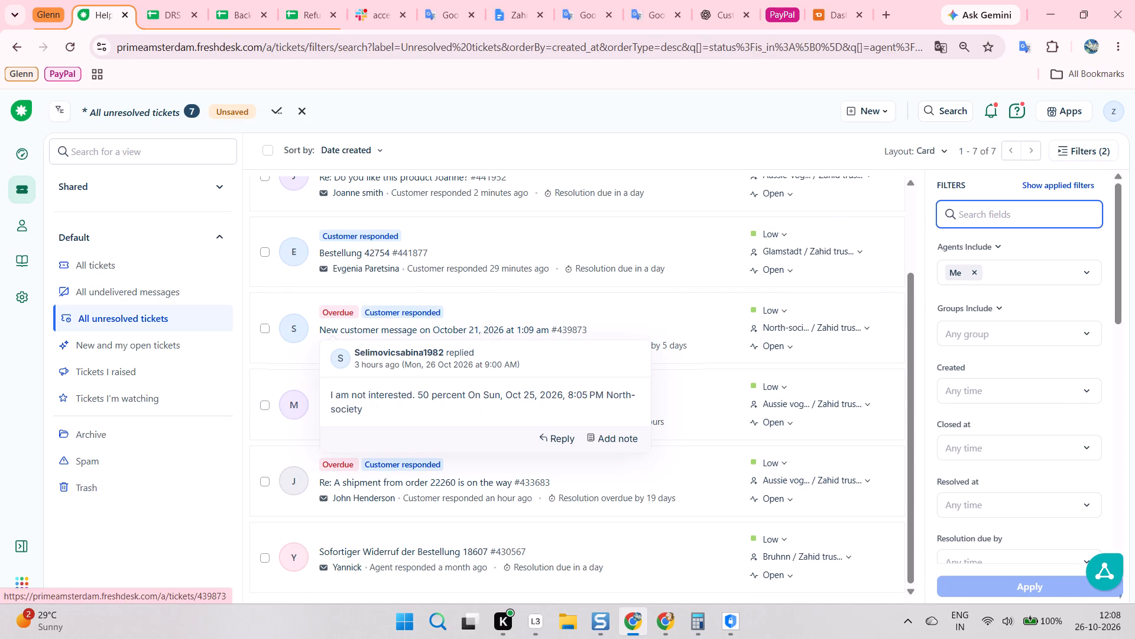
pyautogui.click(425, 549)
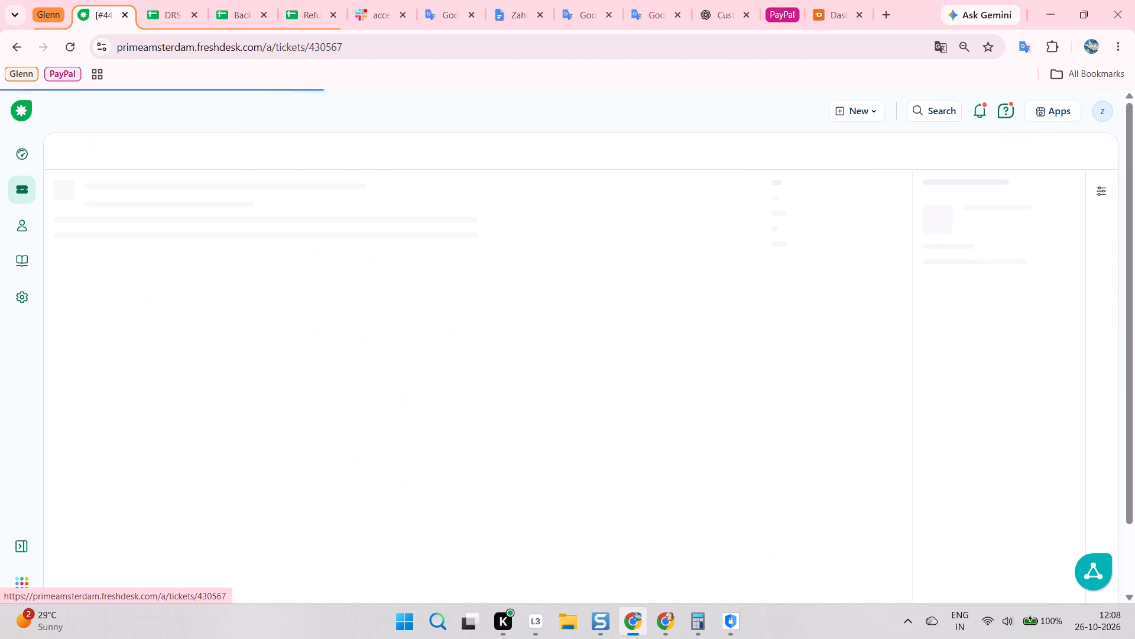
pyautogui.scroll(-20, 450, 328)
pyautogui.scroll(-5, 450, 328)
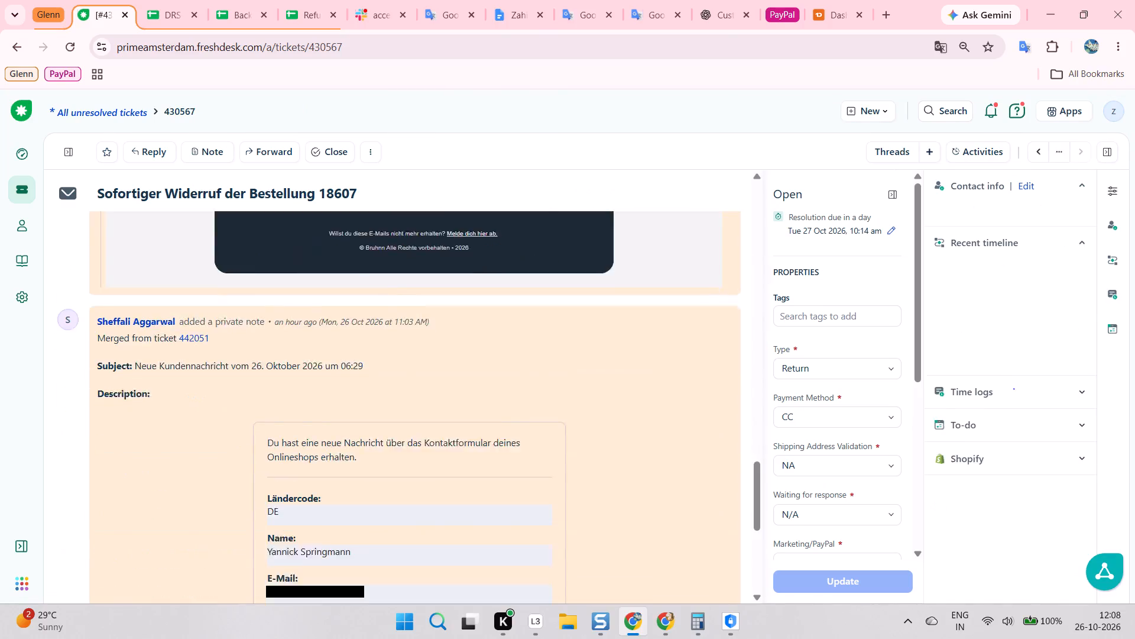
pyautogui.scroll(-10, 439, 341)
pyautogui.scroll(20, 552, 364)
pyautogui.scroll(2, 552, 364)
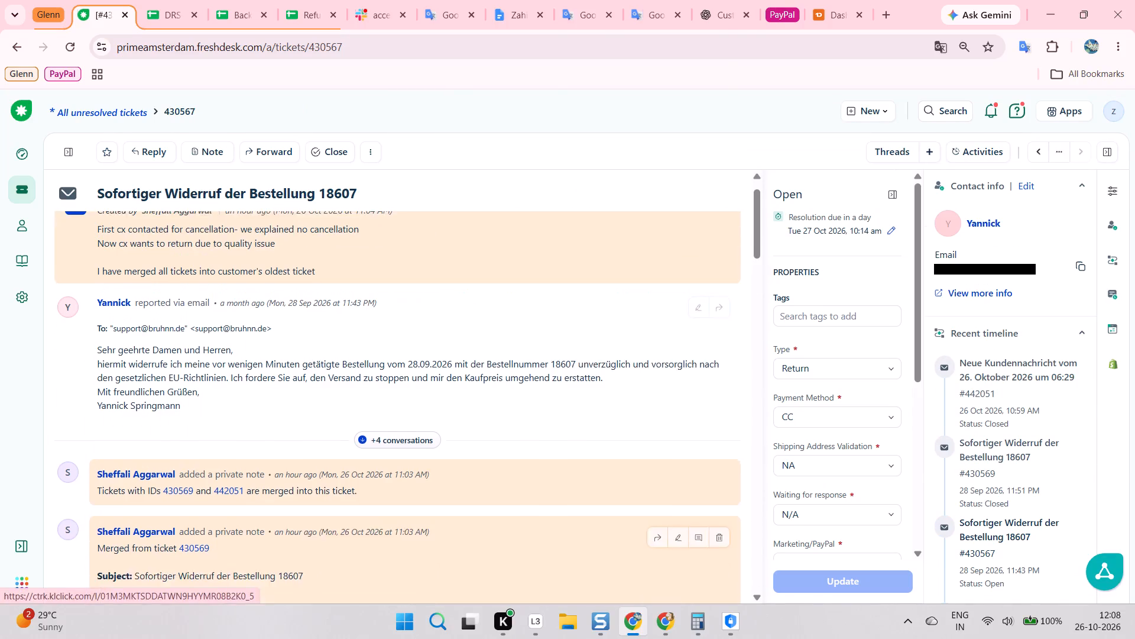
pyautogui.scroll(8, 401, 377)
pyautogui.click(398, 472)
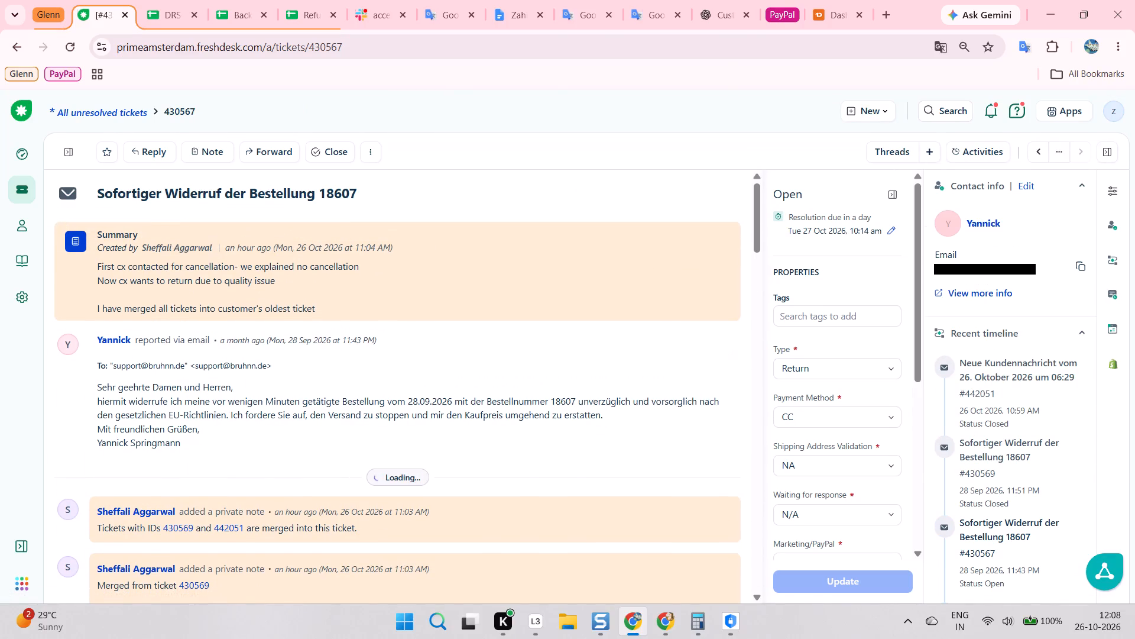
pyautogui.scroll(-19, 411, 386)
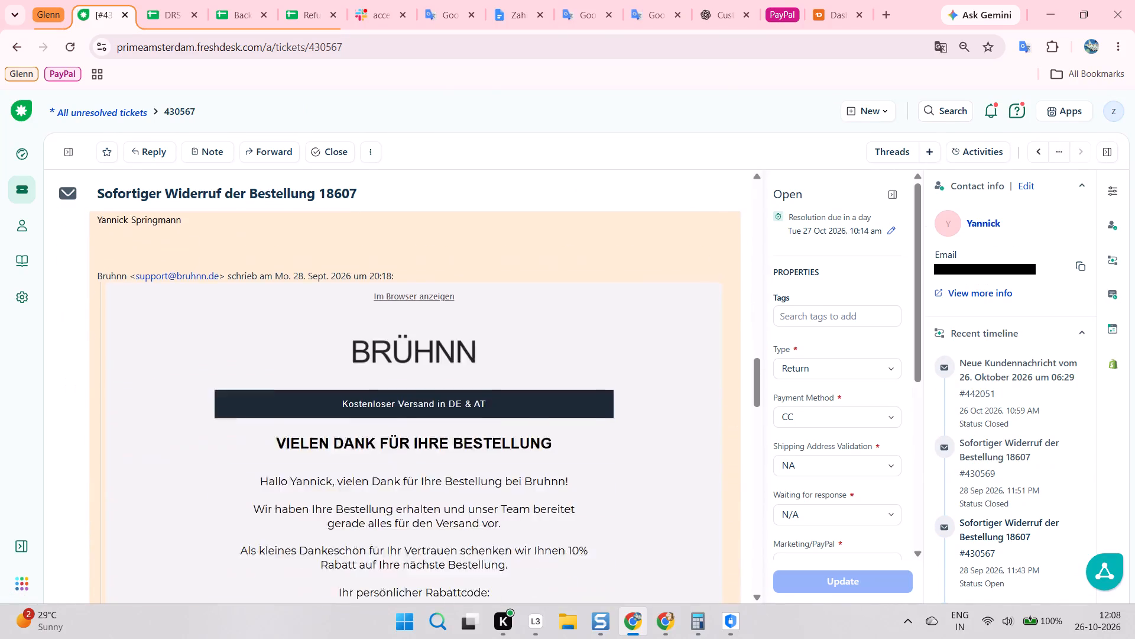
pyautogui.scroll(-20, 445, 346)
pyautogui.scroll(-4, 445, 346)
pyautogui.scroll(4, 446, 342)
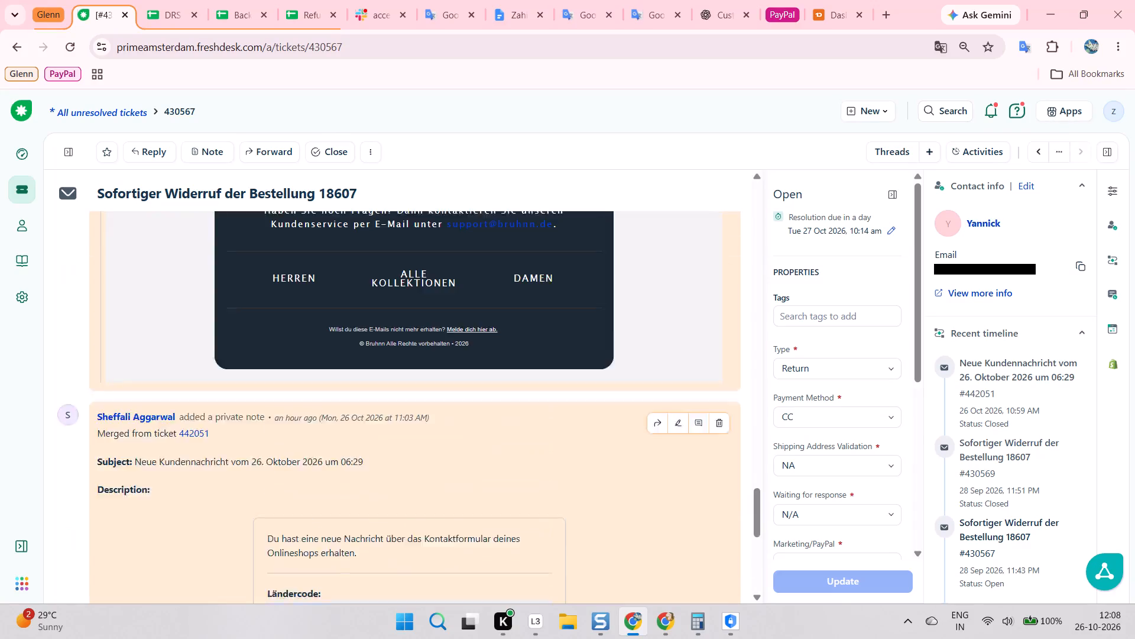
pyautogui.scroll(20, 446, 342)
pyautogui.scroll(20, 446, 342)
pyautogui.scroll(2, 446, 342)
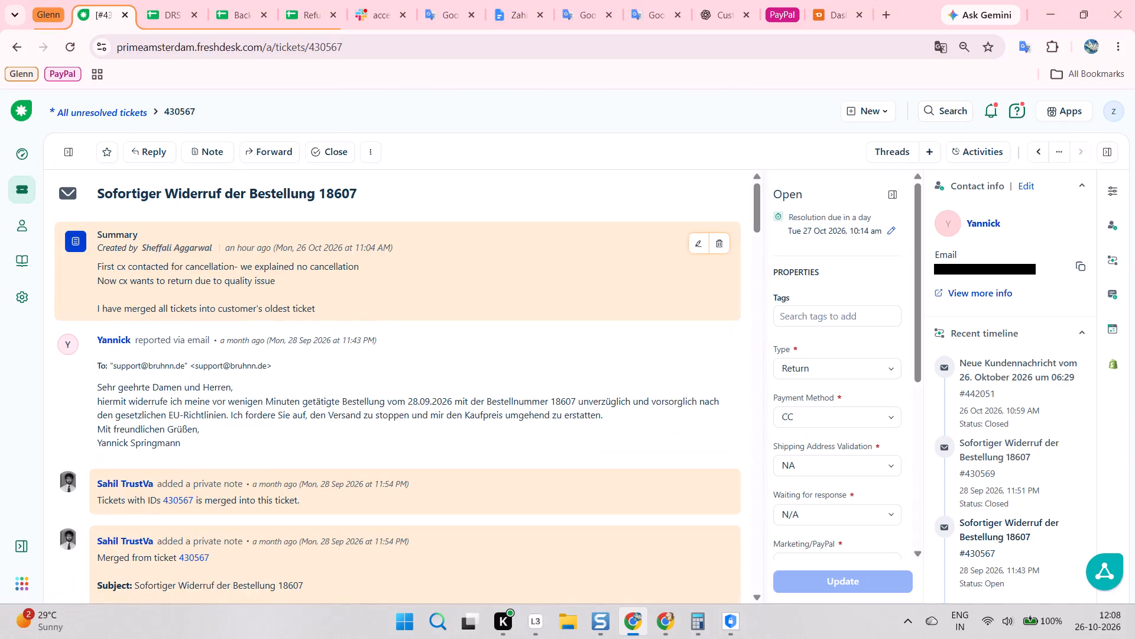
pyautogui.click(464, 363)
pyautogui.scroll(-20, 442, 367)
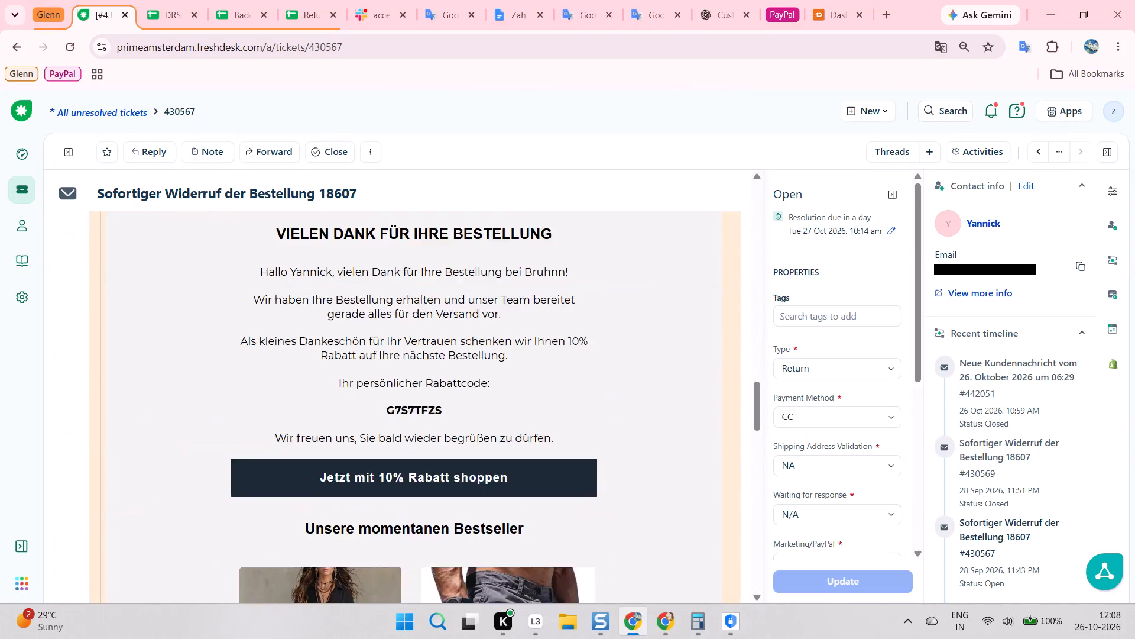
pyautogui.scroll(-18, 492, 359)
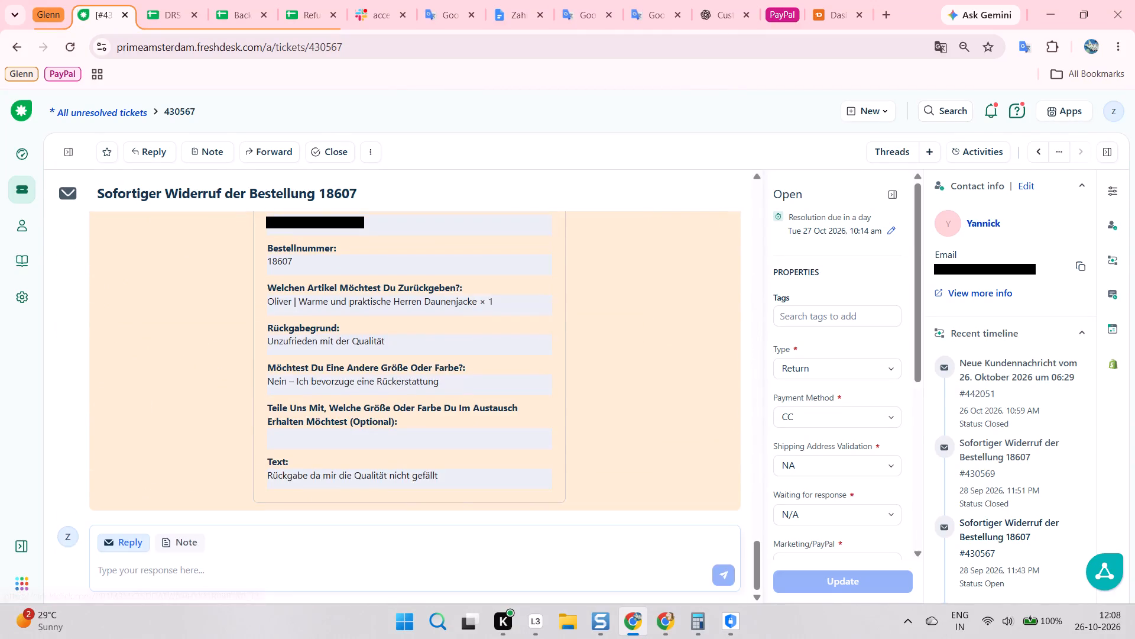
pyautogui.scroll(20, 533, 385)
pyautogui.scroll(18, 533, 385)
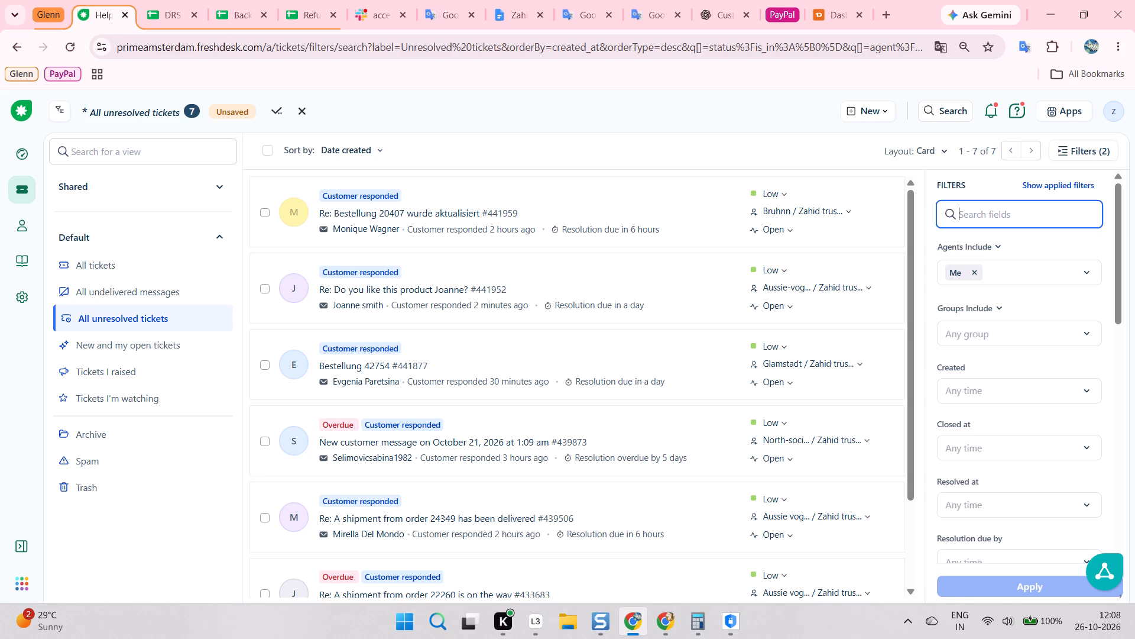
pyautogui.scroll(11, 446, 224)
pyautogui.click(72, 47)
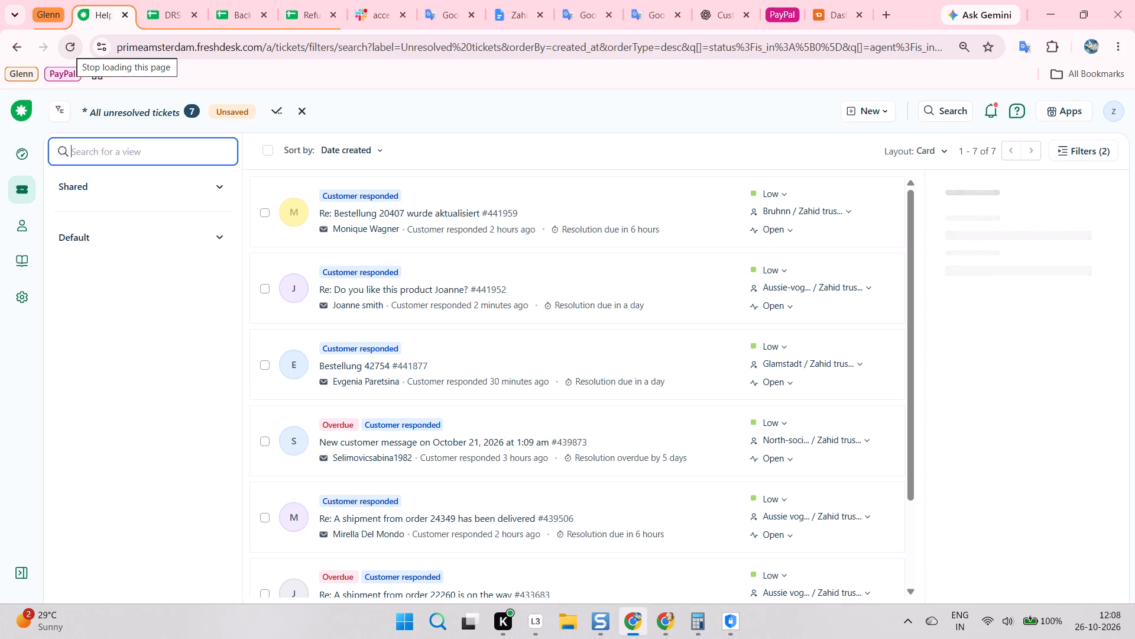
pyautogui.scroll(3, 347, 217)
pyautogui.scroll(-5, 460, 237)
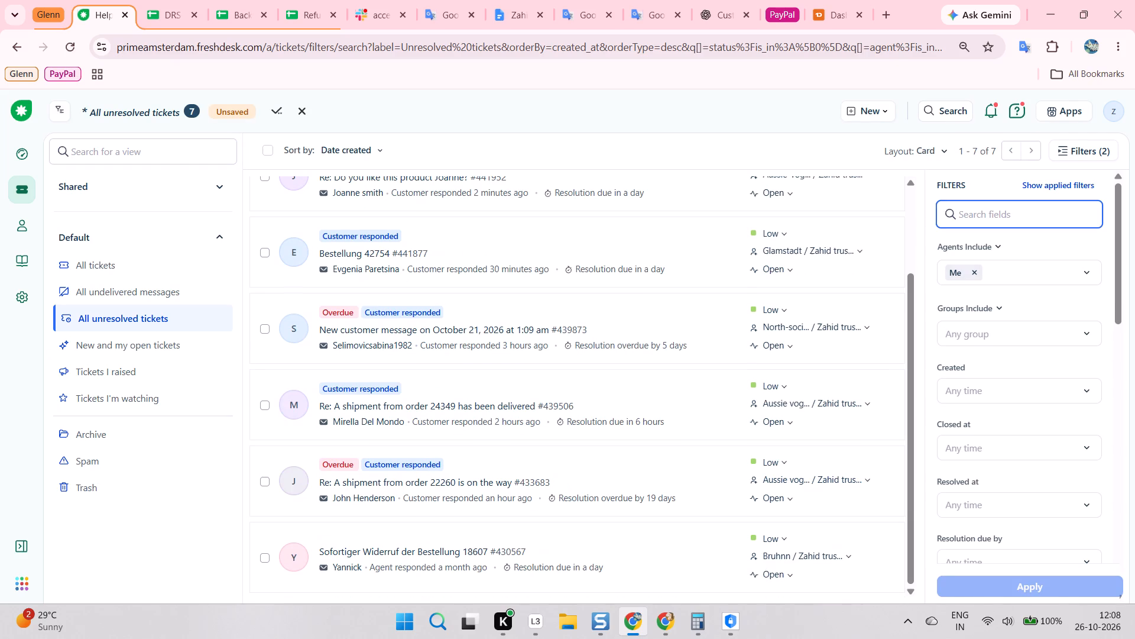
pyautogui.scroll(-7, 466, 232)
pyautogui.scroll(-7, 509, 327)
pyautogui.scroll(-1, 560, 426)
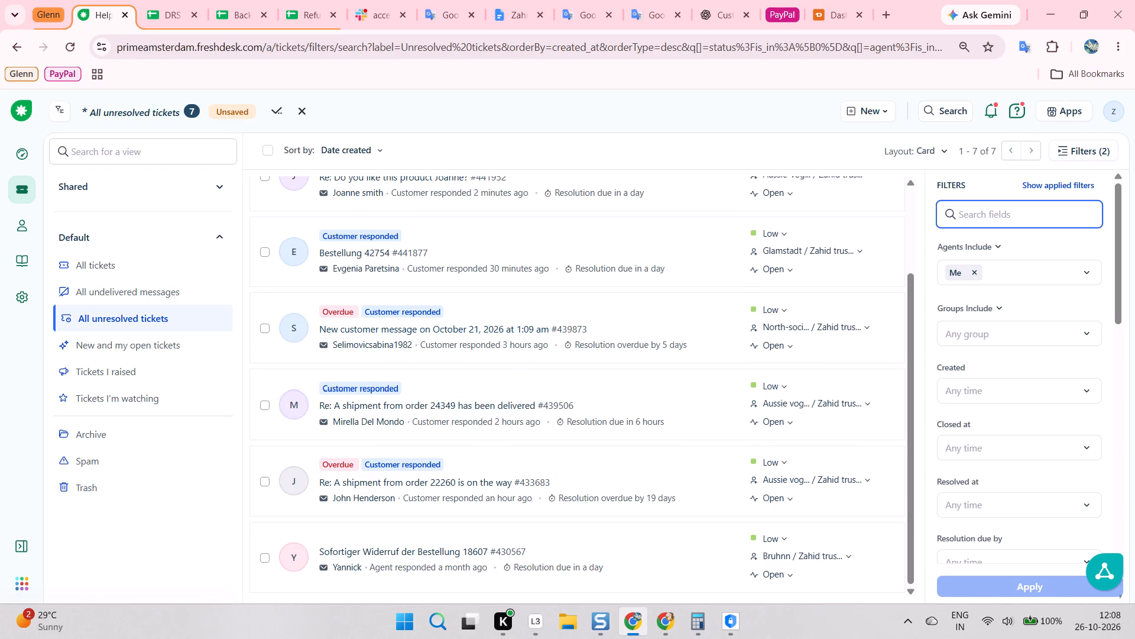
pyautogui.scroll(-1, 564, 426)
pyautogui.scroll(-1, 523, 472)
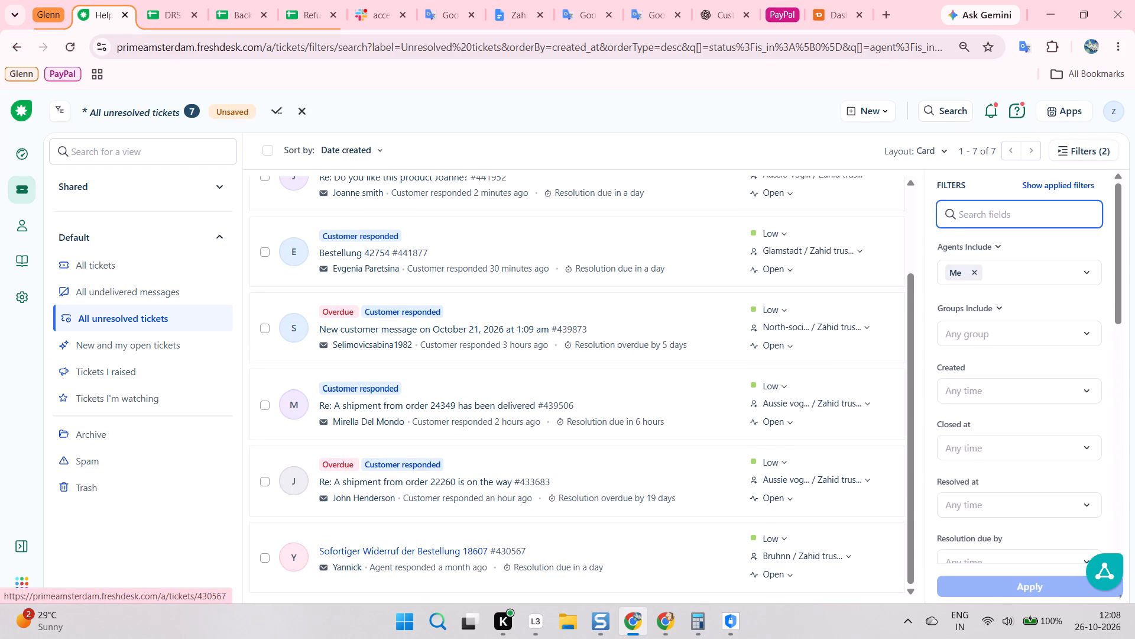
# Reopen ticket 430567, expand its collapsed conversations and review the earlier reply, the return request form and the ticket properties.
pyautogui.click(425, 554)
pyautogui.scroll(-14, 466, 466)
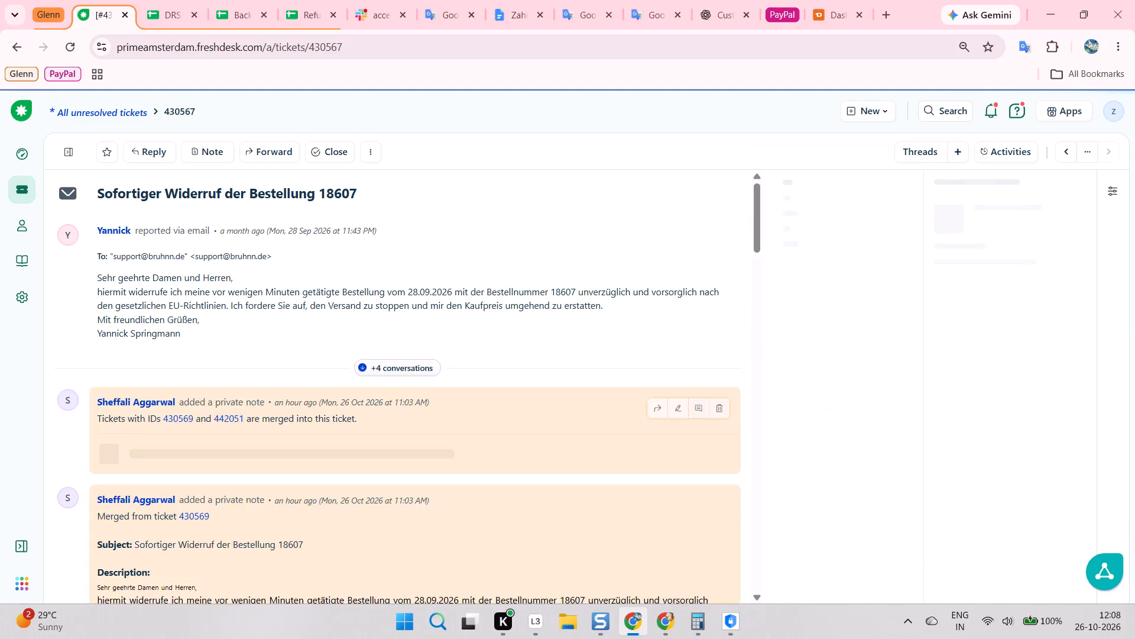
pyautogui.scroll(-13, 414, 385)
pyautogui.scroll(5, 403, 380)
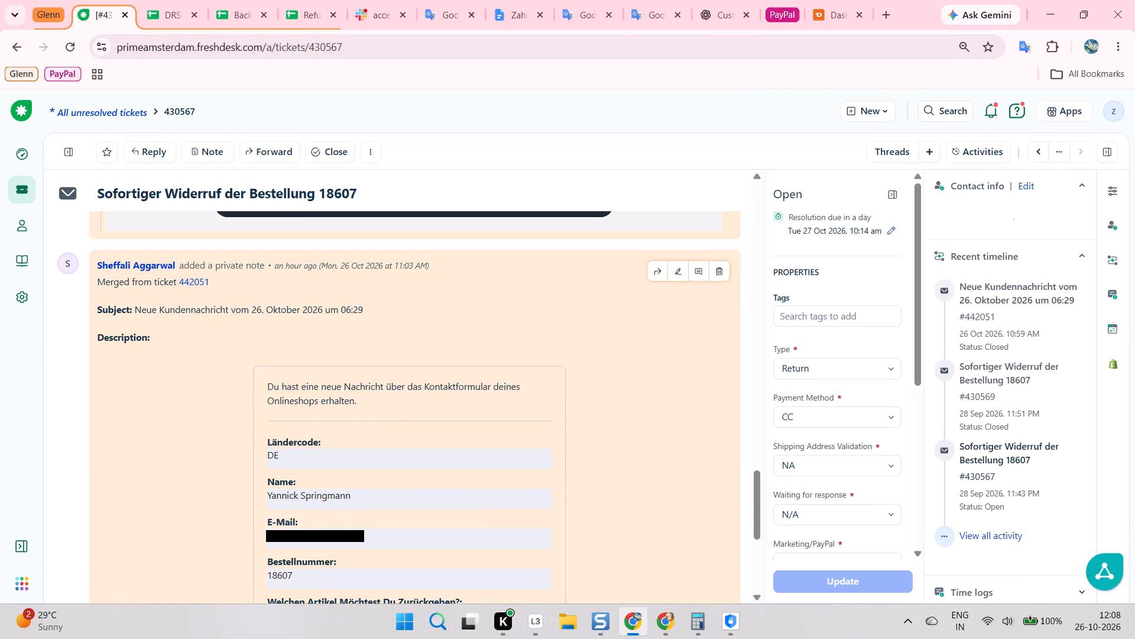
pyautogui.scroll(10, 358, 383)
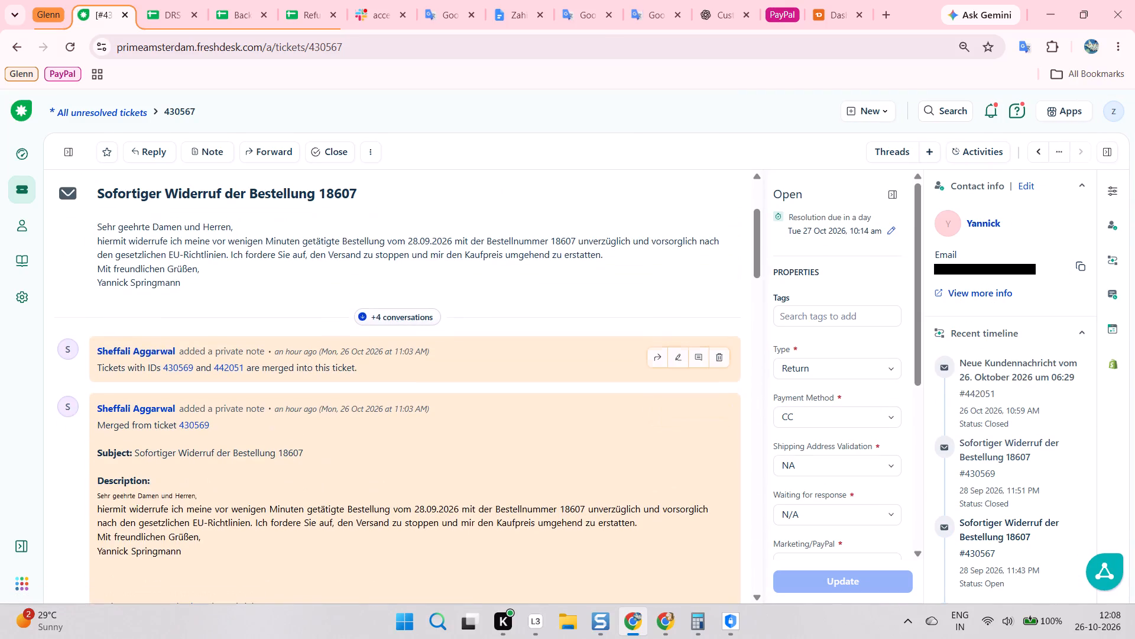
pyautogui.click(400, 319)
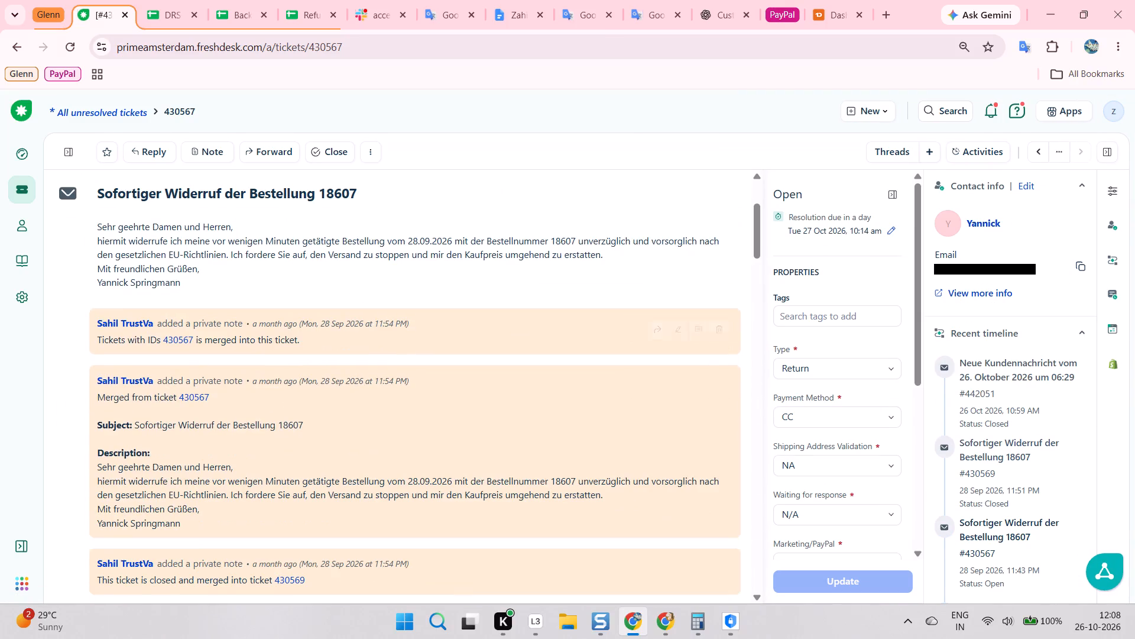
pyautogui.scroll(-12, 395, 316)
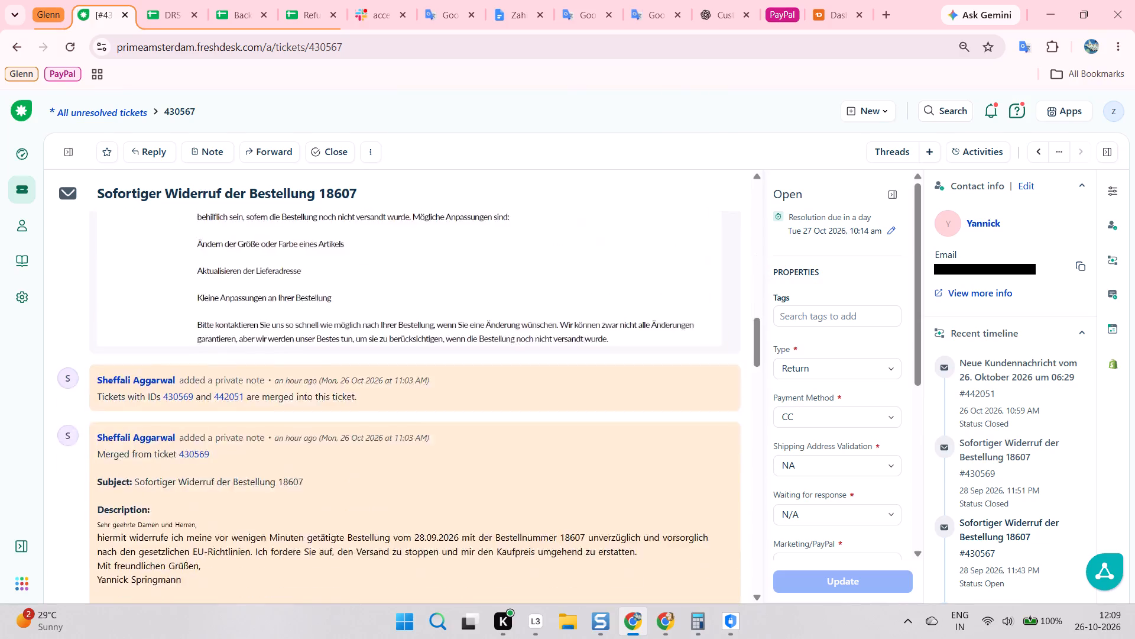
pyautogui.scroll(-15, 392, 331)
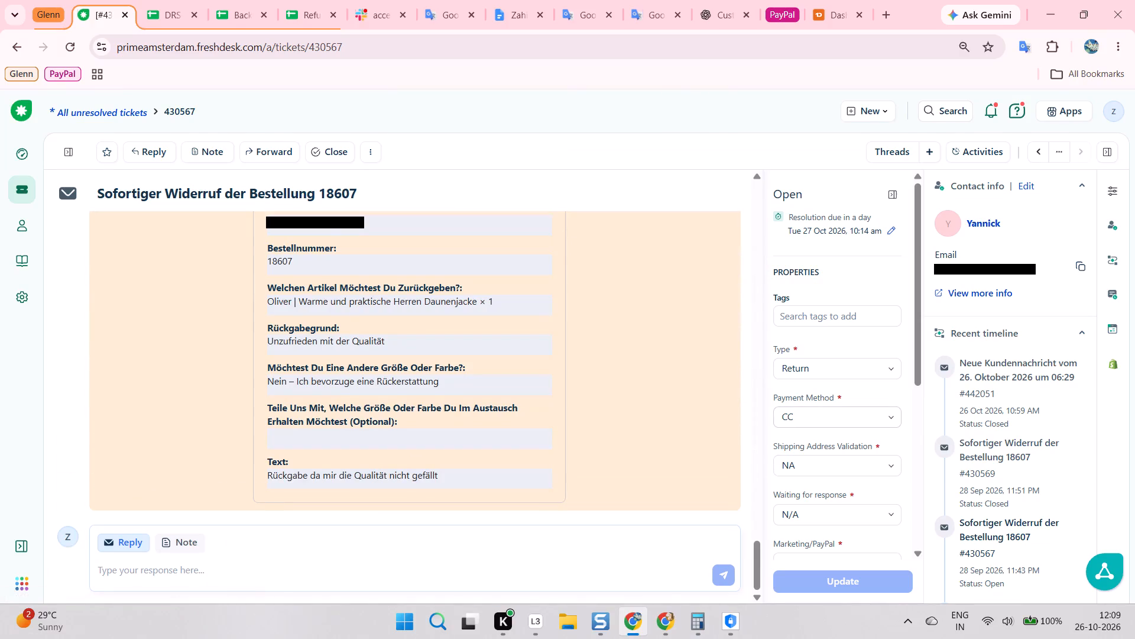
pyautogui.scroll(-2, 847, 415)
pyautogui.scroll(-2, 849, 364)
pyautogui.click(31, 191)
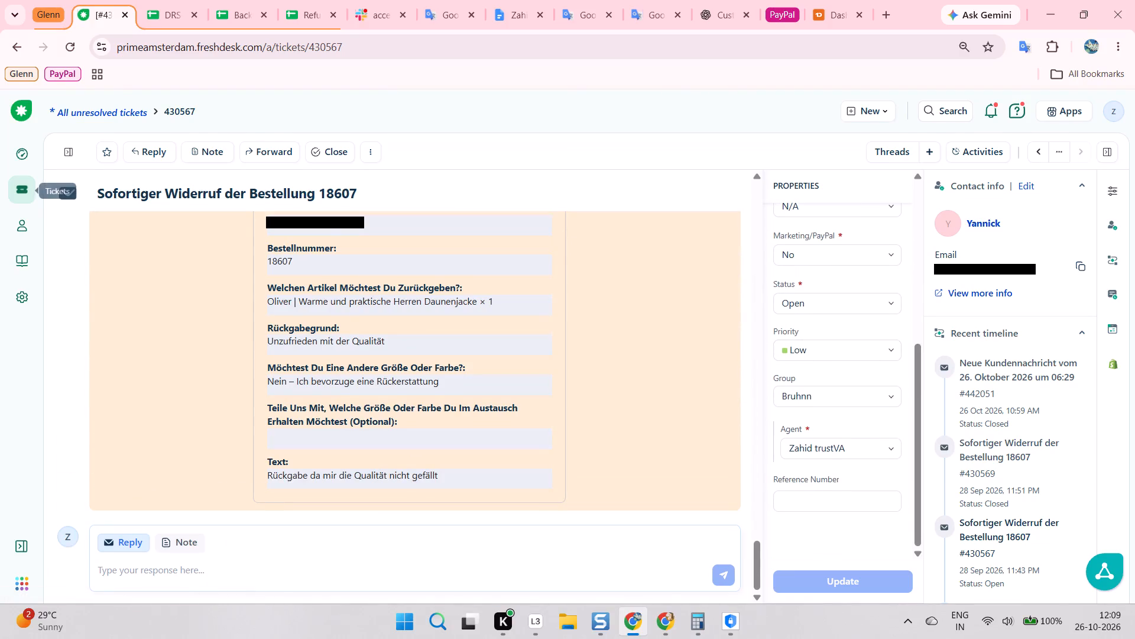
pyautogui.scroll(13, 223, 229)
pyautogui.click(410, 213)
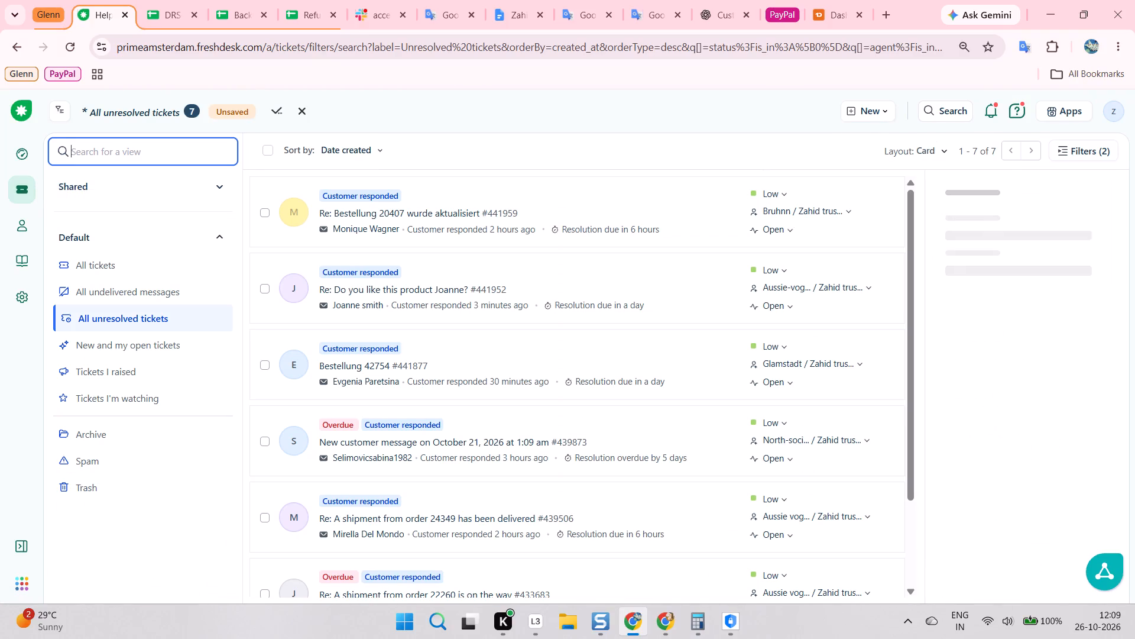
pyautogui.scroll(-12, 333, 224)
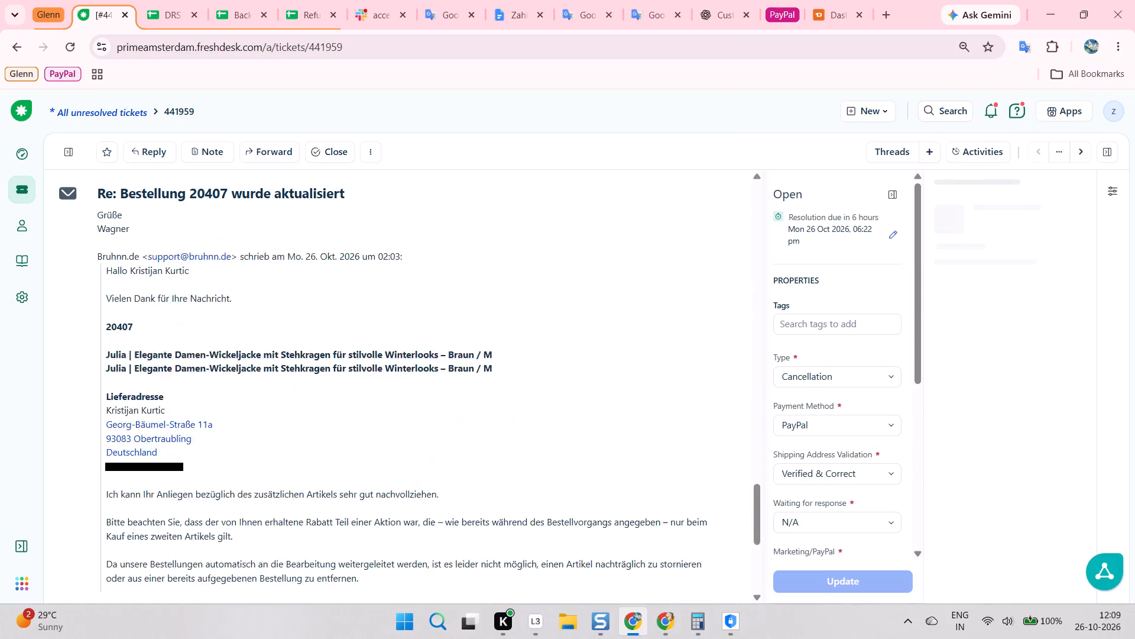
pyautogui.scroll(-5, 333, 283)
pyautogui.scroll(5, 332, 299)
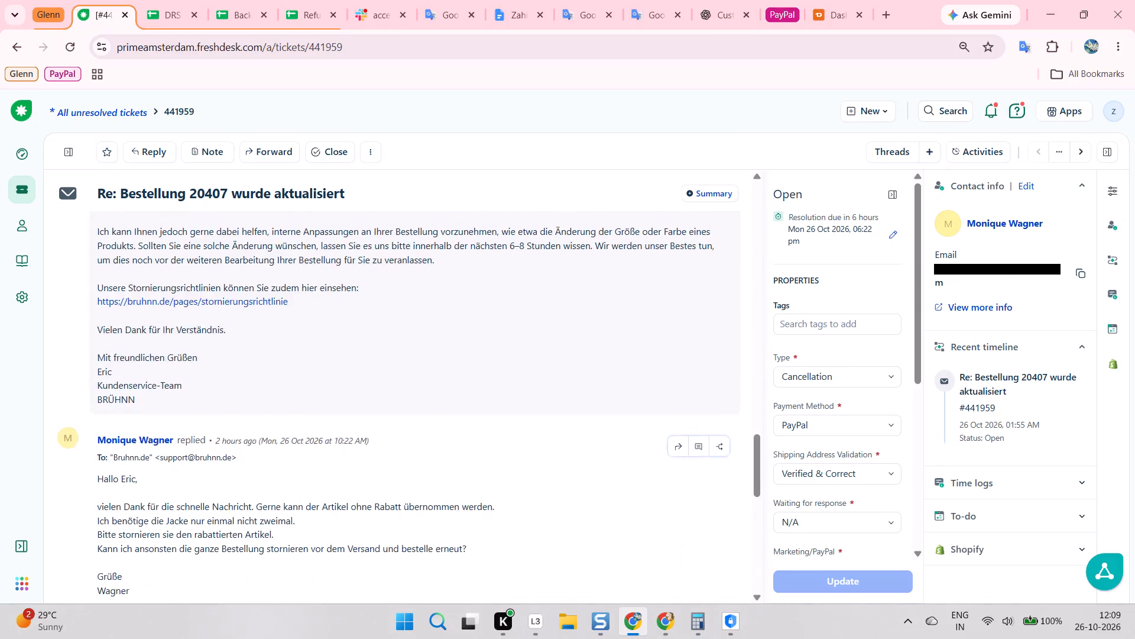
pyautogui.scroll(14, 317, 322)
pyautogui.scroll(-5, 521, 341)
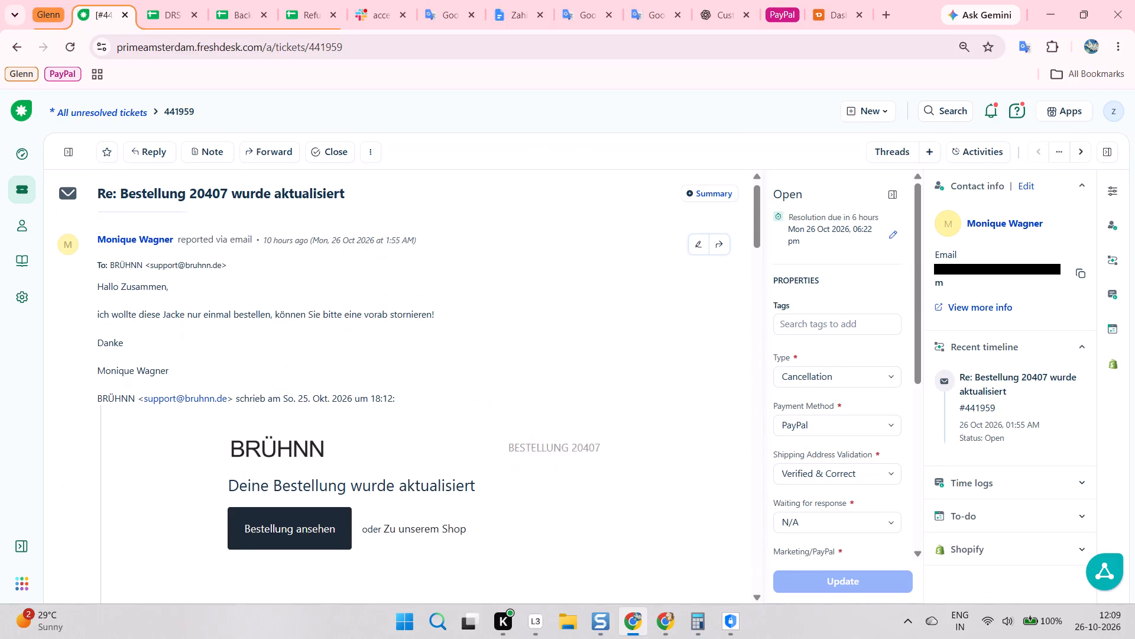
pyautogui.scroll(-9, 491, 336)
pyautogui.scroll(3, 1064, 288)
pyautogui.click(1082, 273)
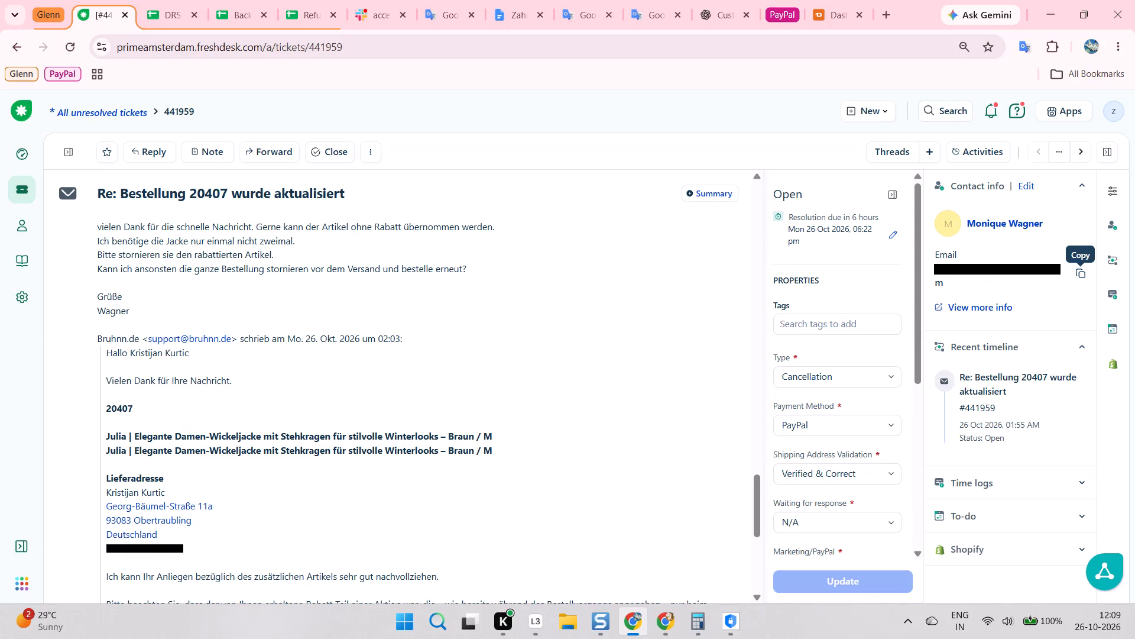
pyautogui.click(1085, 274)
pyautogui.scroll(2, 309, 291)
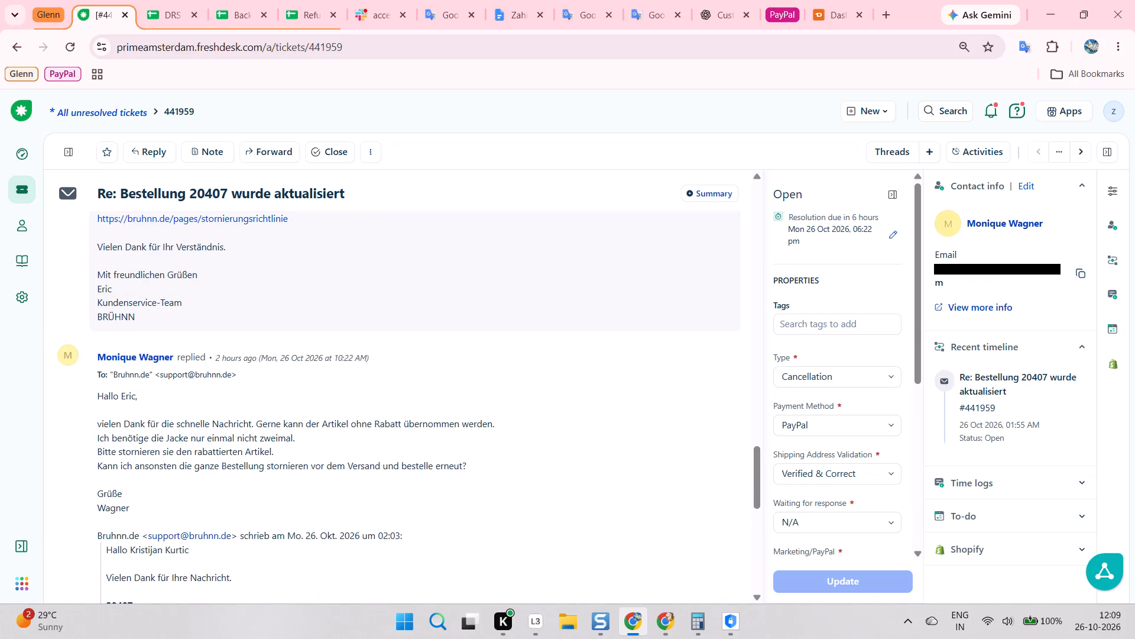
pyautogui.hotkey('alt', 'Tab')
pyautogui.click(315, 204)
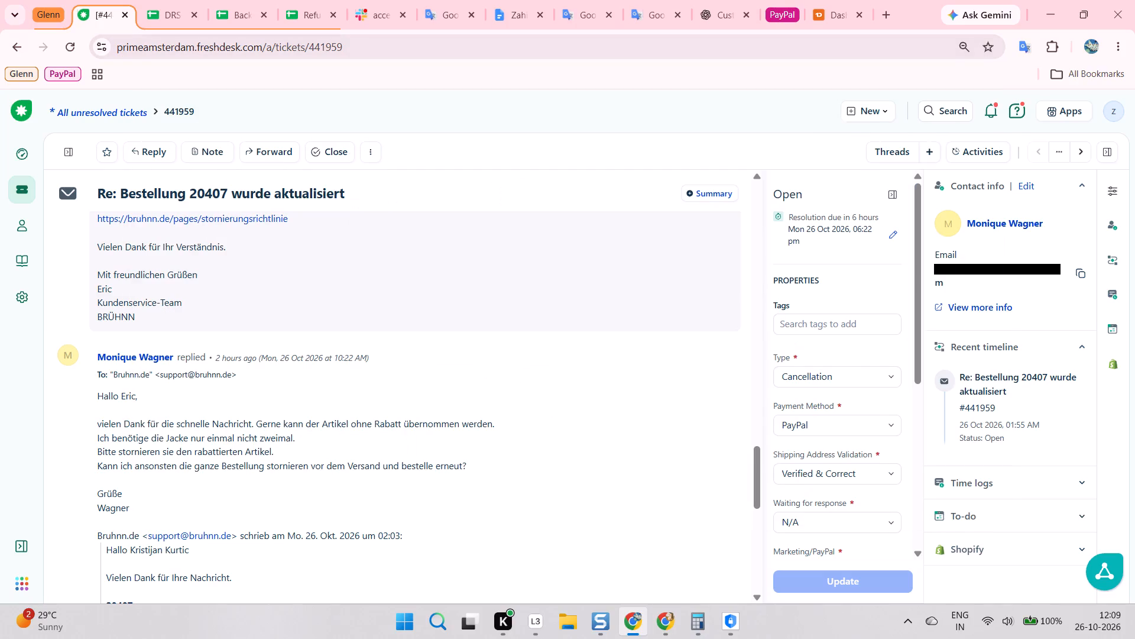
pyautogui.click(1079, 276)
pyautogui.click(654, 627)
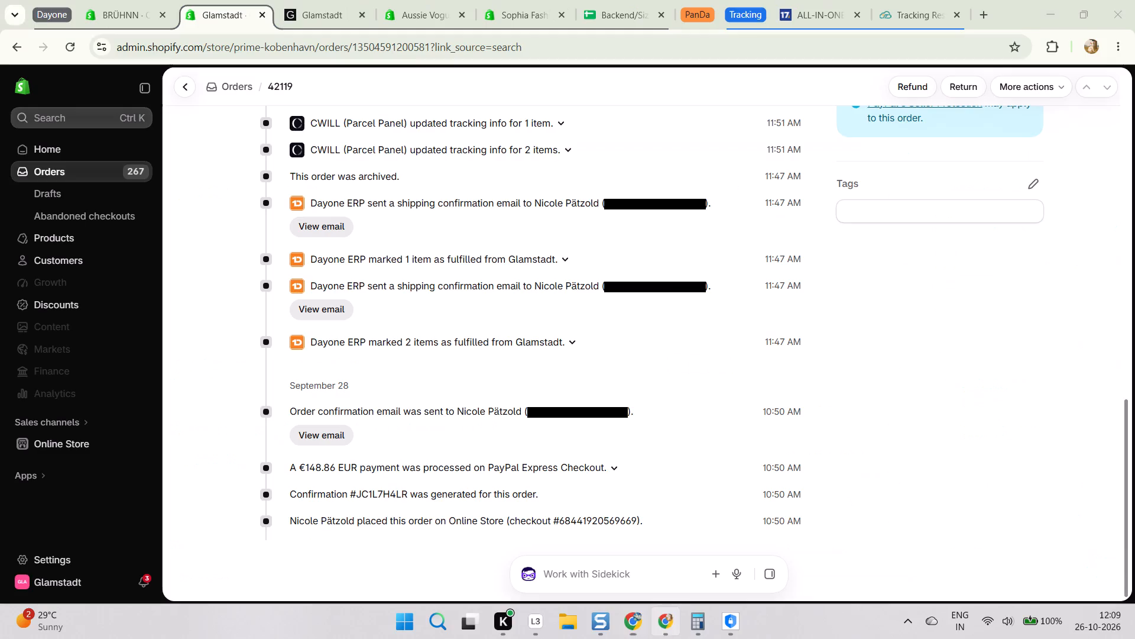
pyautogui.click(124, 1)
pyautogui.doubleClick(327, 0)
pyautogui.click(368, 14)
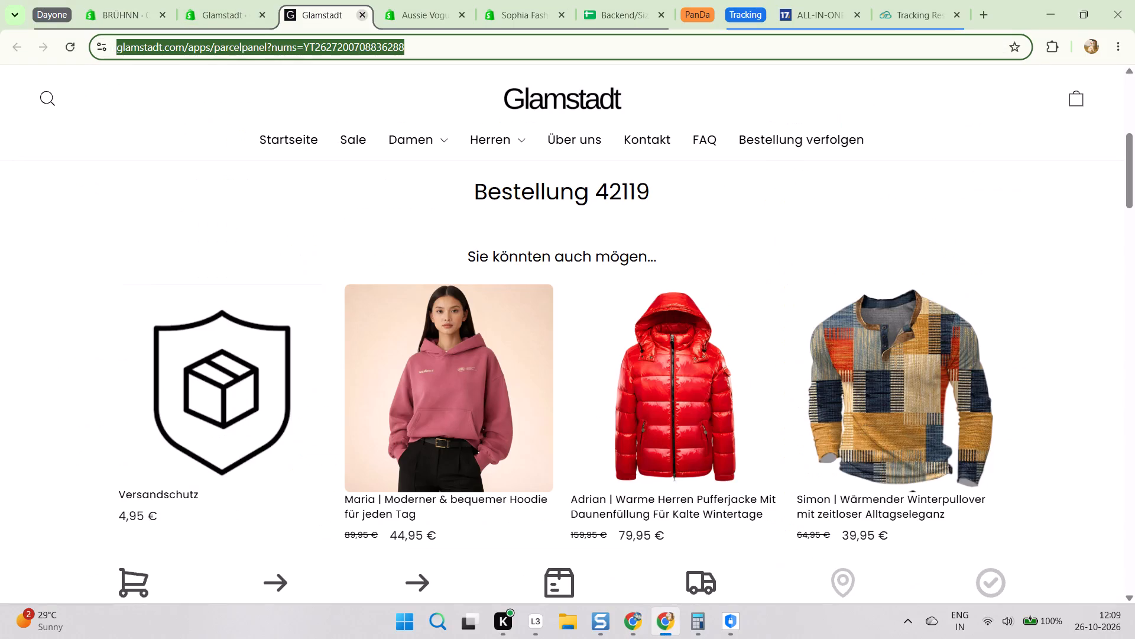
pyautogui.click(363, 14)
pyautogui.click(131, 0)
pyautogui.scroll(6, 187, 71)
pyautogui.click(20, 111)
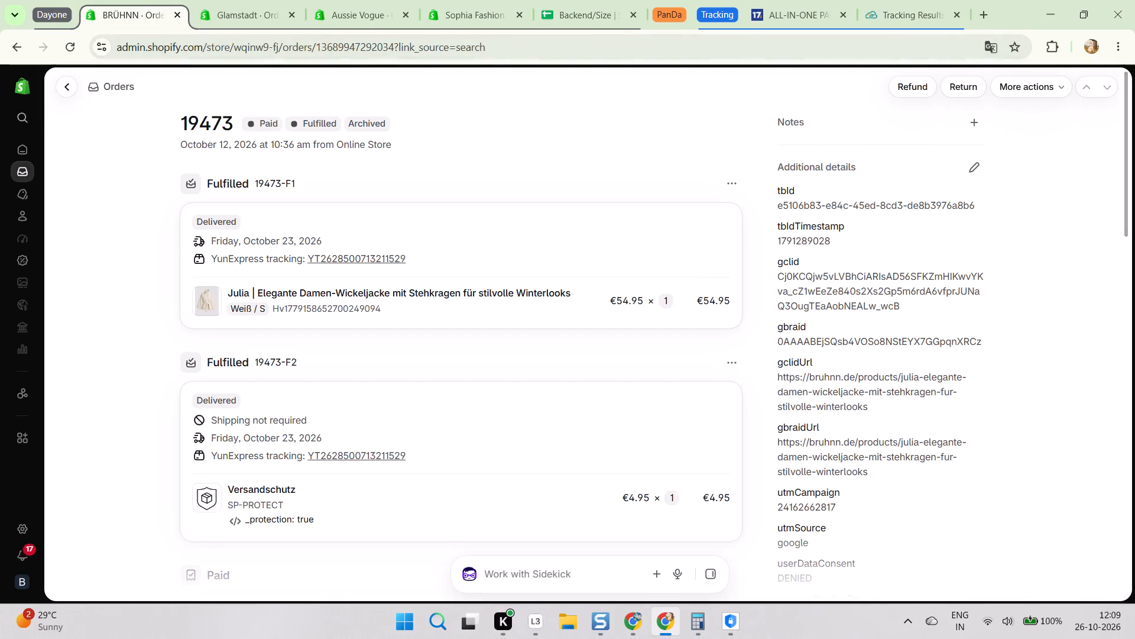
pyautogui.hotkey('ctrl', 'v')
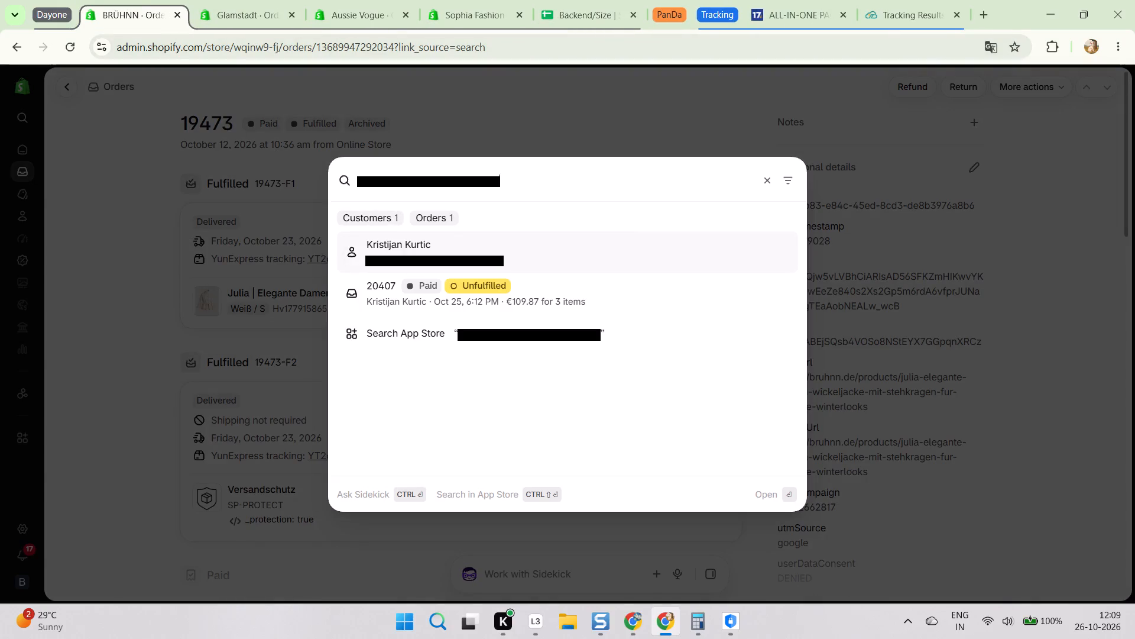
pyautogui.click(385, 291)
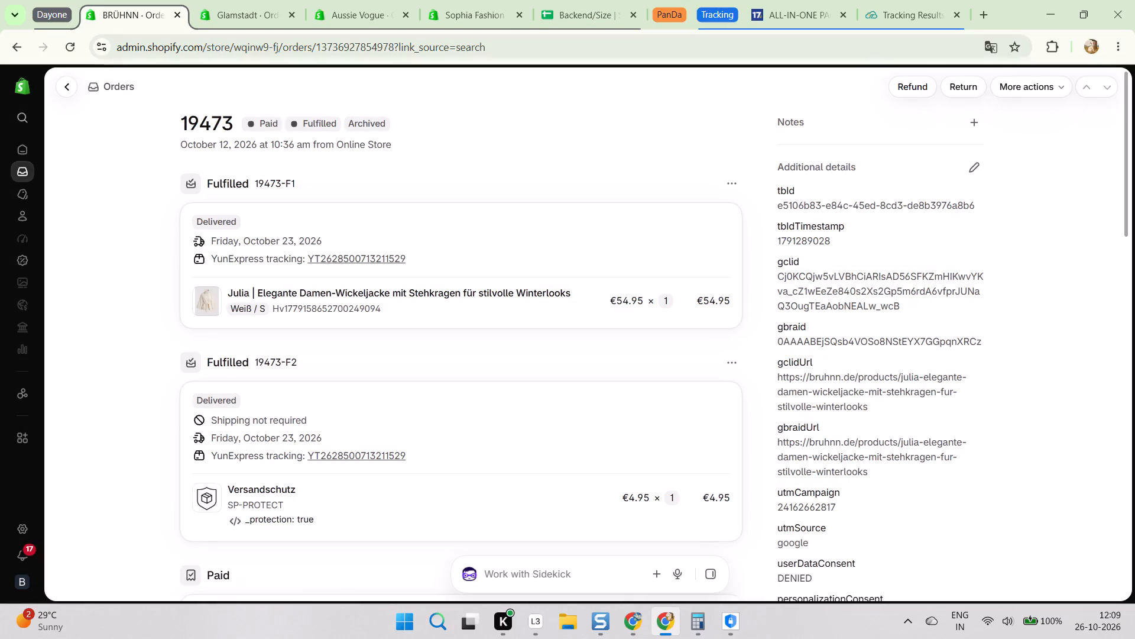
pyautogui.hotkey('ctrl', 'f')
pyautogui.hotkey('ctrl', 'v')
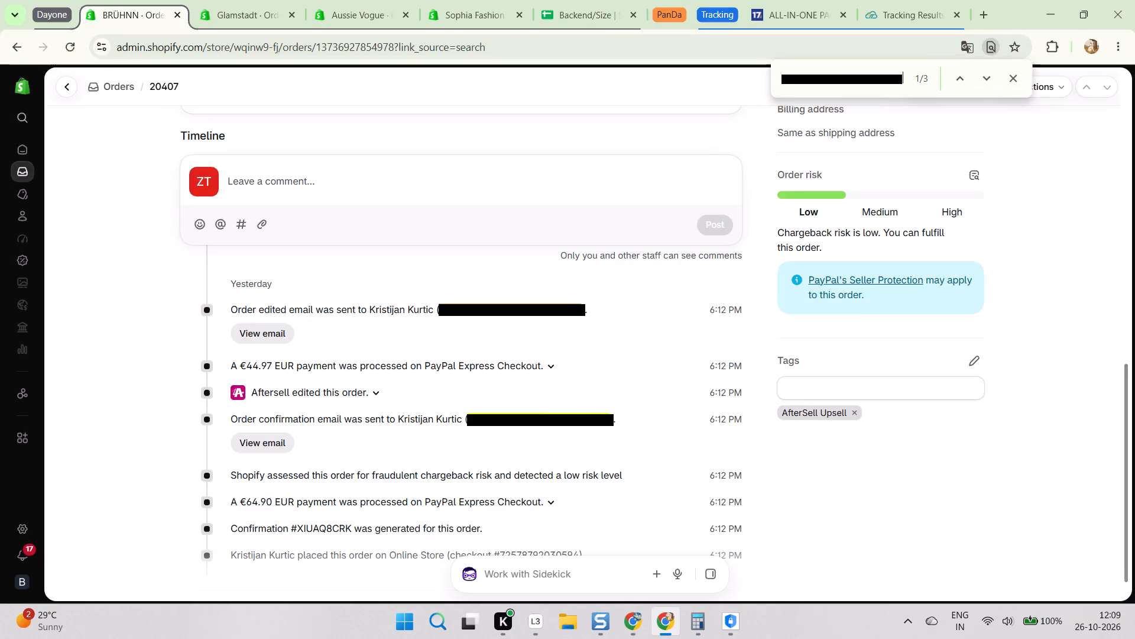
pyautogui.scroll(3, 515, 217)
pyautogui.click(1016, 80)
pyautogui.scroll(3, 627, 235)
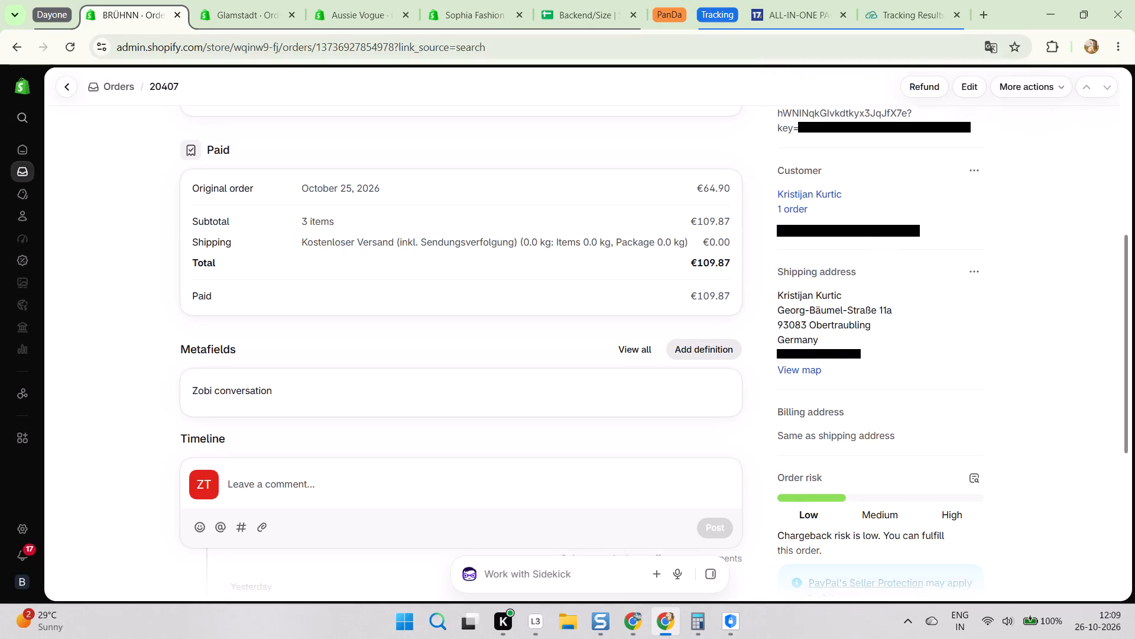
pyautogui.scroll(6, 517, 266)
pyautogui.click(466, 201)
pyautogui.click(457, 201)
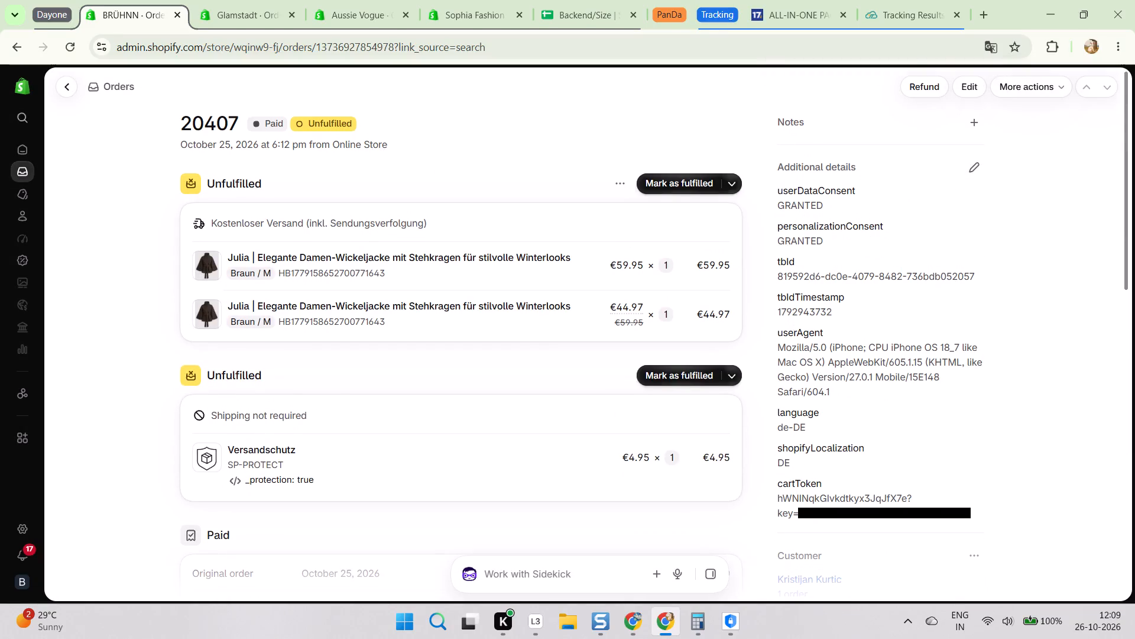
# Return to ticket 441959 in Freshdesk, translate the page into English and read the customer's latest reply.
pyautogui.hotkey('alt', 'Tab')
pyautogui.click(437, 308)
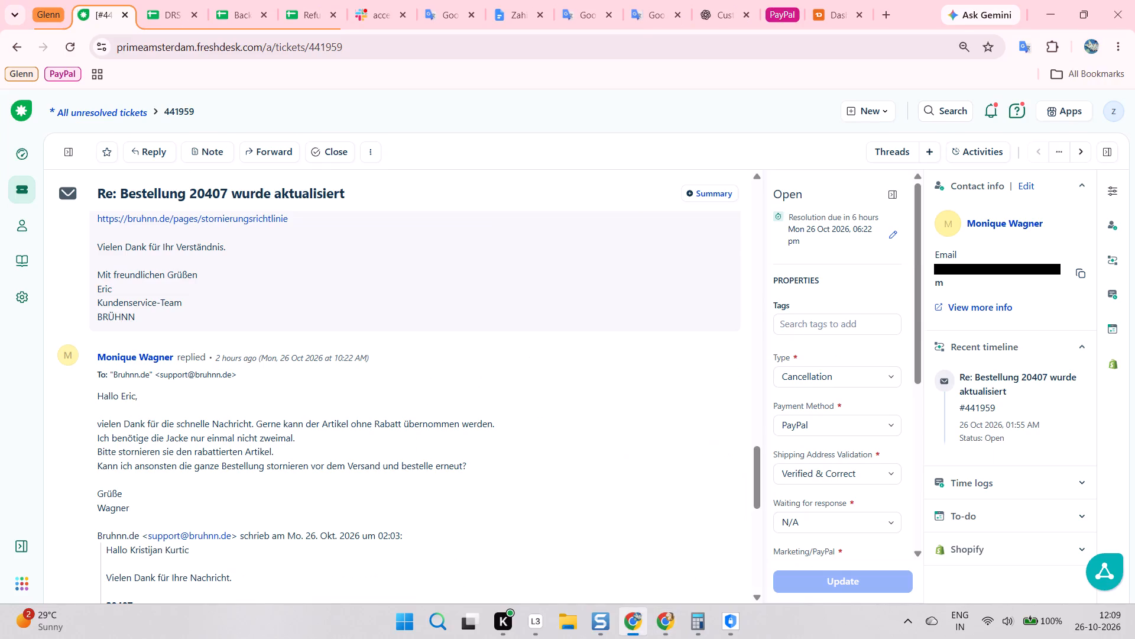
pyautogui.scroll(-1, 445, 305)
pyautogui.rightClick(474, 287)
pyautogui.scroll(-2, 481, 375)
pyautogui.click(552, 531)
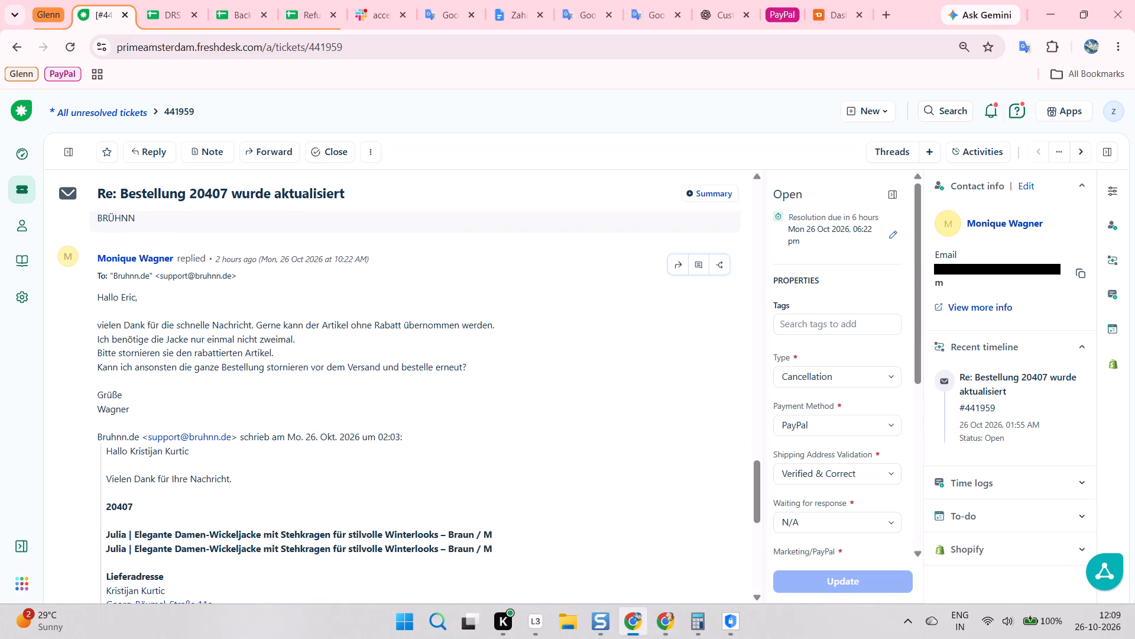
pyautogui.scroll(-1, 376, 352)
pyautogui.scroll(-1, 323, 341)
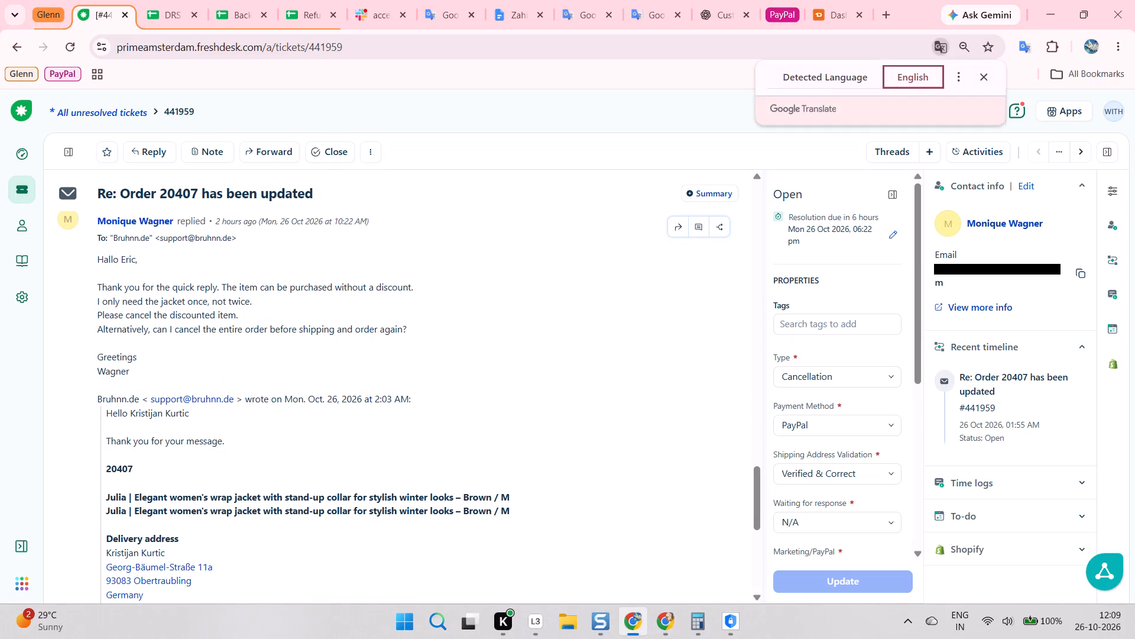
pyautogui.scroll(-1, 323, 341)
pyautogui.scroll(1, 323, 341)
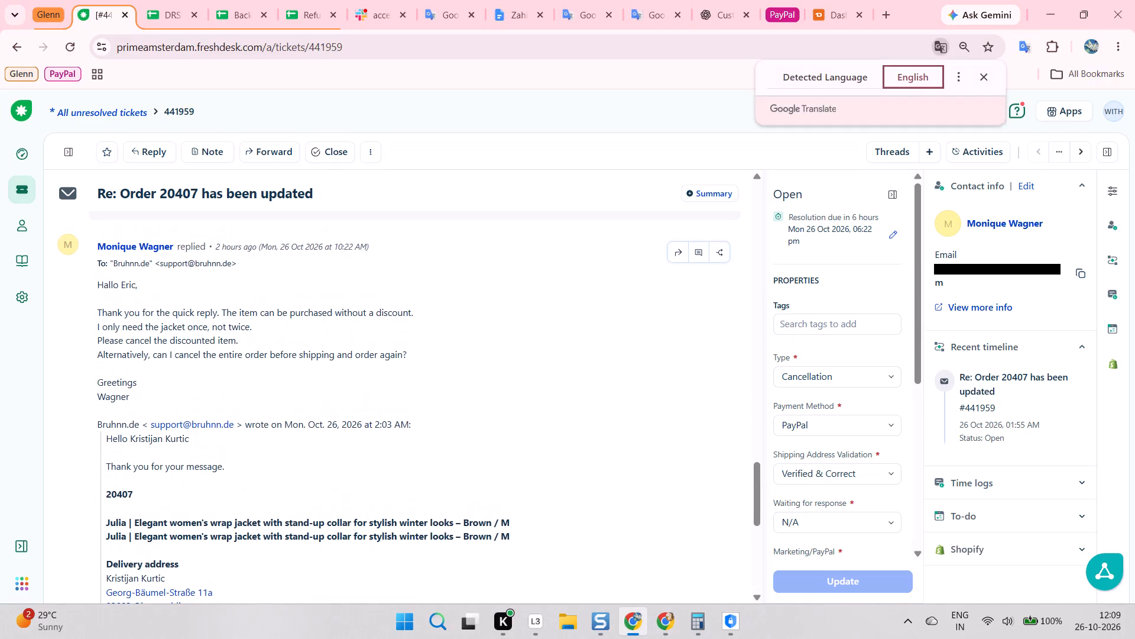
pyautogui.scroll(1, 323, 341)
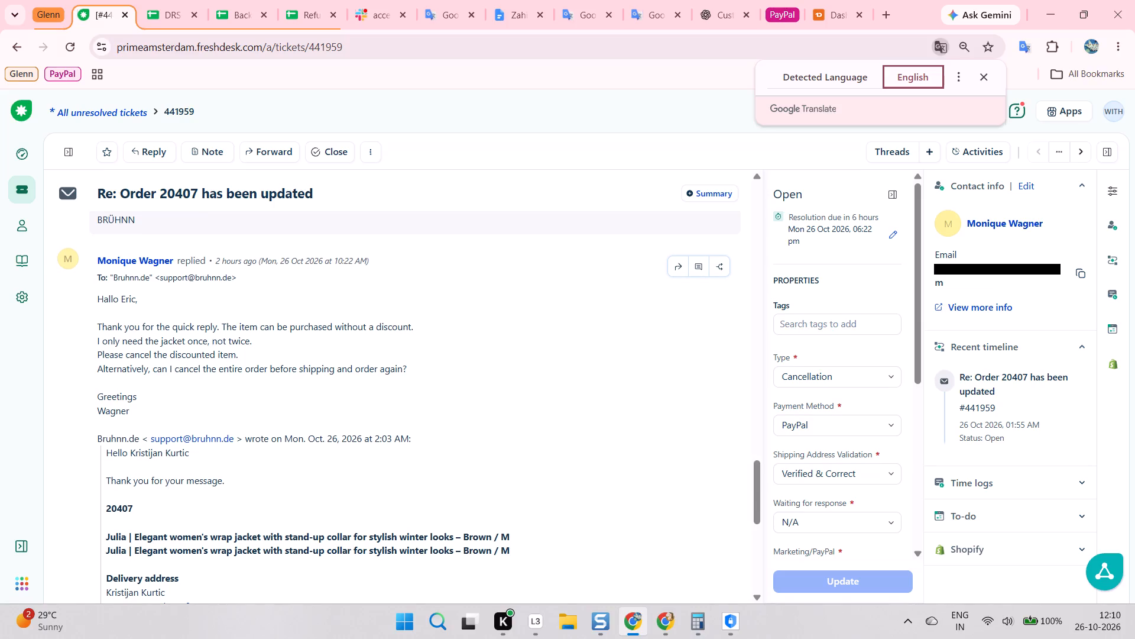
pyautogui.click(127, 325)
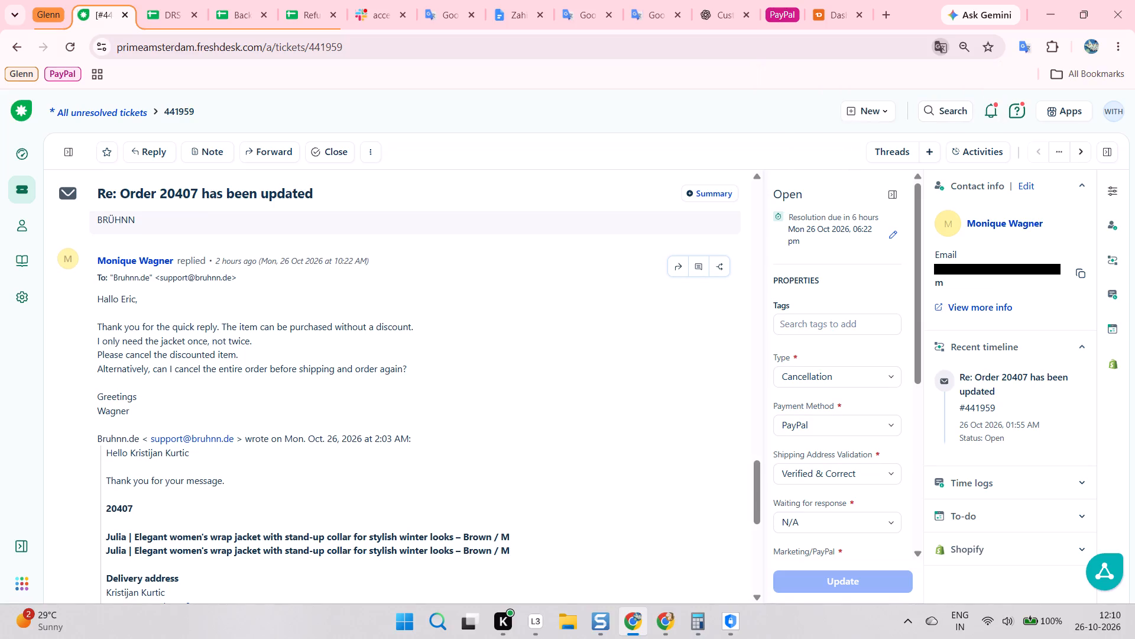
pyautogui.click(174, 324)
pyautogui.click(223, 323)
pyautogui.click(251, 323)
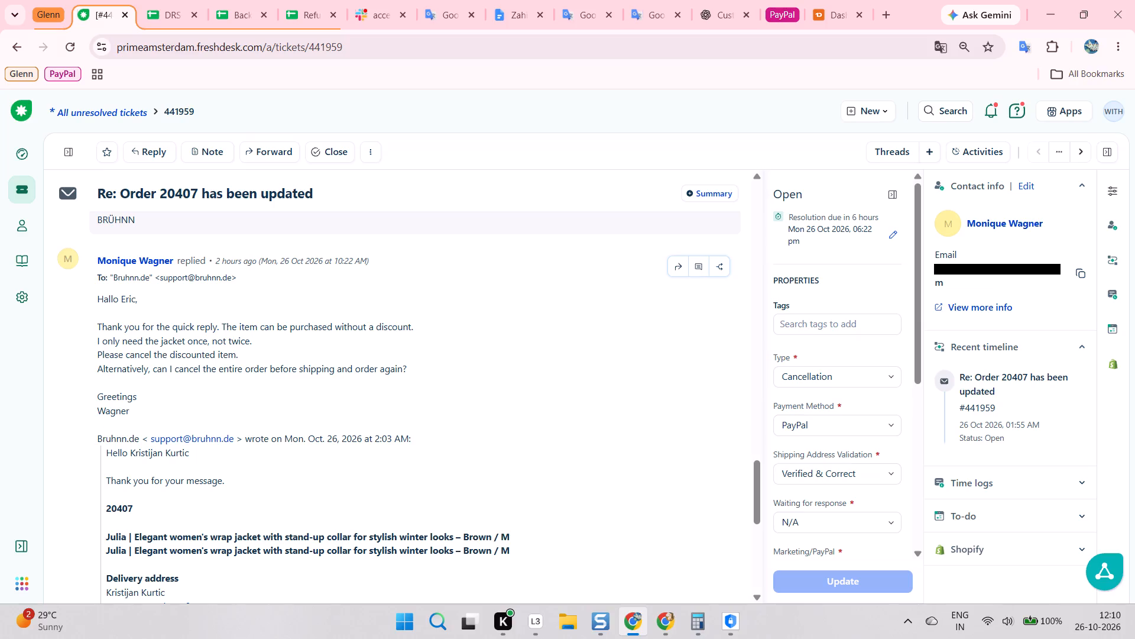
pyautogui.click(311, 318)
pyautogui.click(295, 318)
pyautogui.click(239, 328)
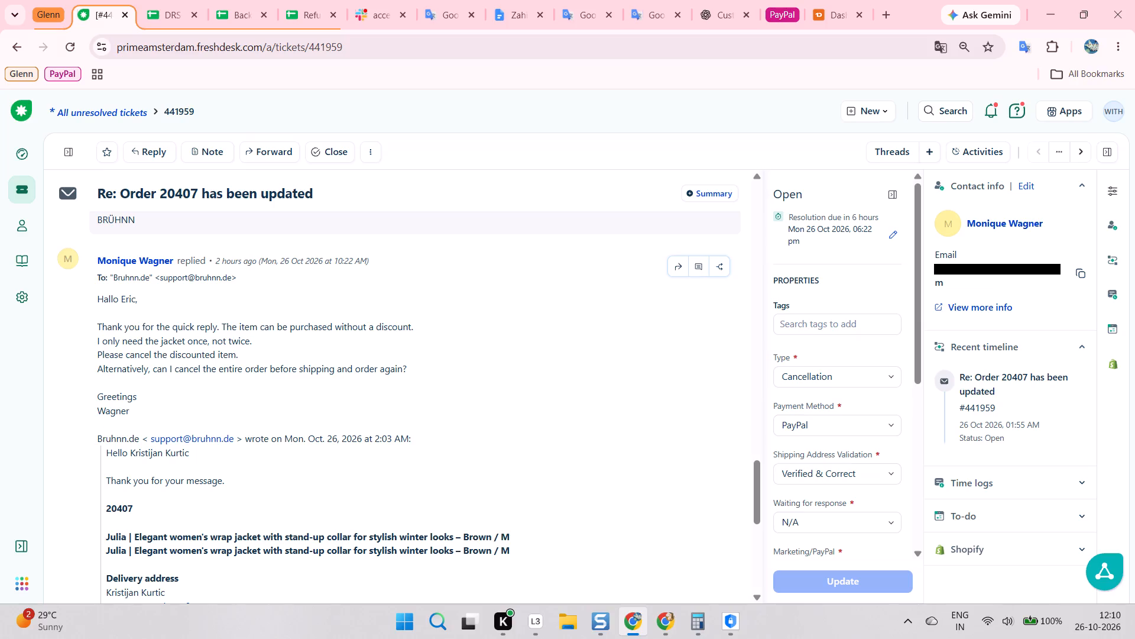
pyautogui.click(189, 321)
pyautogui.click(125, 328)
pyautogui.click(168, 327)
pyautogui.click(184, 327)
pyautogui.click(208, 327)
pyautogui.click(238, 328)
pyautogui.click(262, 328)
pyautogui.click(286, 328)
pyautogui.click(309, 328)
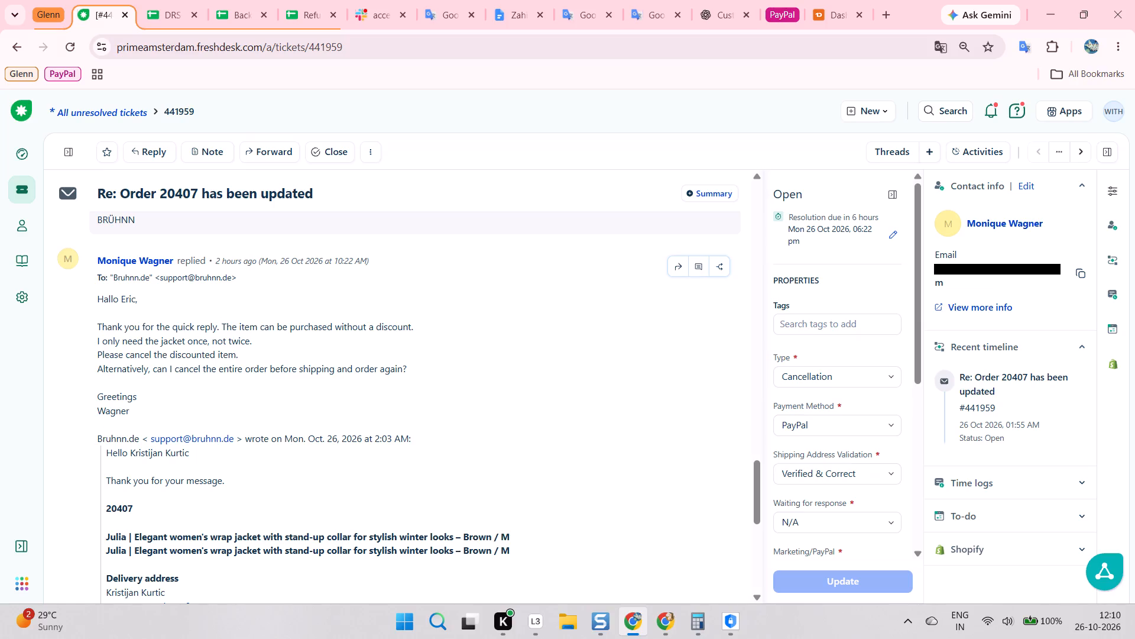
pyautogui.click(336, 325)
pyautogui.click(393, 315)
pyautogui.click(424, 311)
pyautogui.click(440, 316)
pyautogui.click(125, 334)
pyautogui.click(193, 331)
pyautogui.click(209, 330)
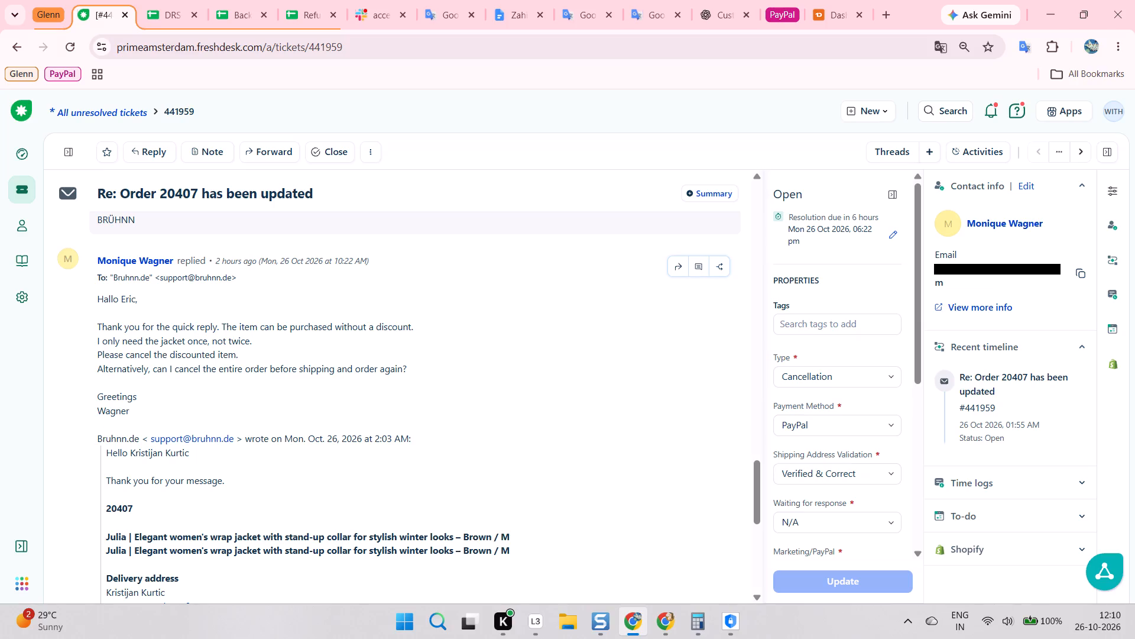
pyautogui.click(209, 330)
pyautogui.click(228, 327)
pyautogui.click(261, 318)
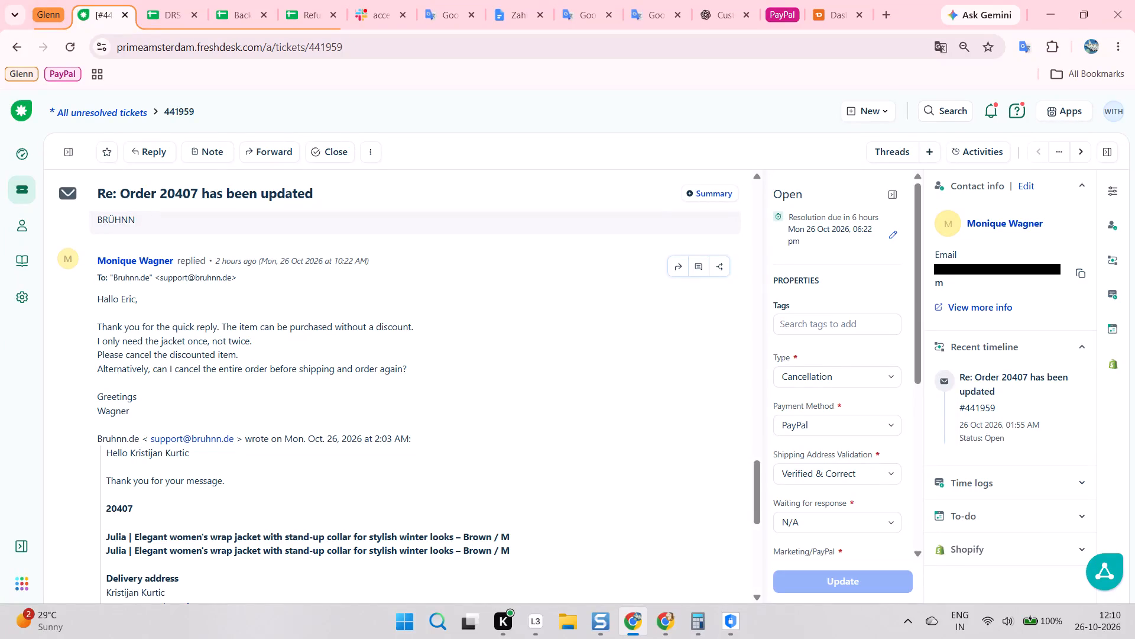
pyautogui.click(294, 314)
pyautogui.click(266, 337)
pyautogui.moveTo(222, 327); pyautogui.dragTo(223, 327)
pyautogui.moveTo(223, 327); pyautogui.dragTo(450, 327)
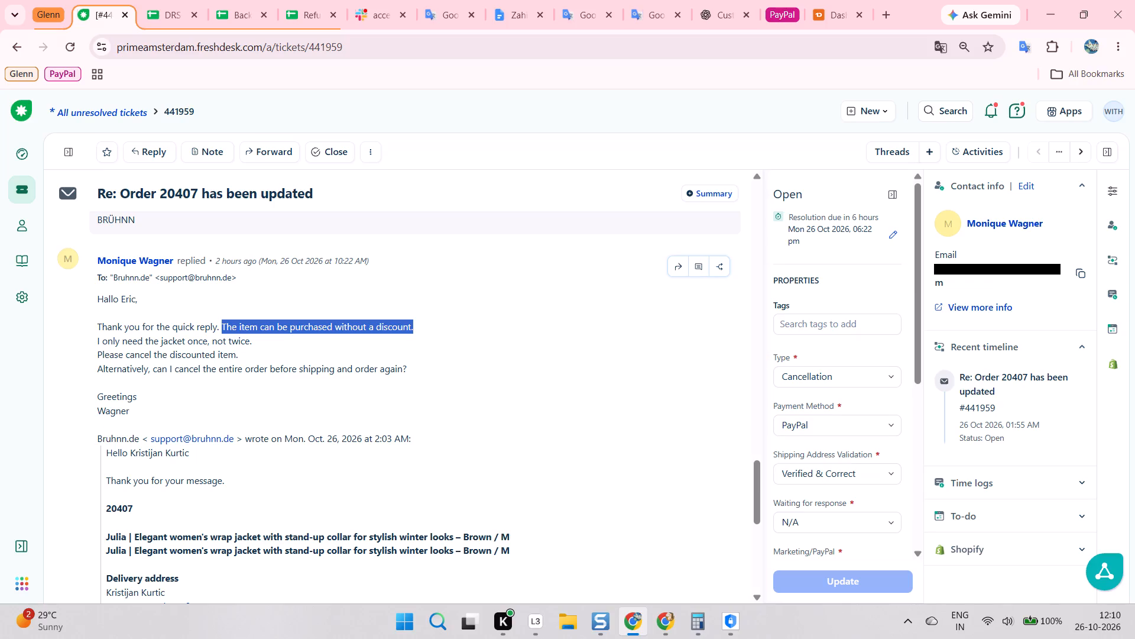
pyautogui.click(166, 315)
pyautogui.click(113, 321)
pyautogui.click(96, 323)
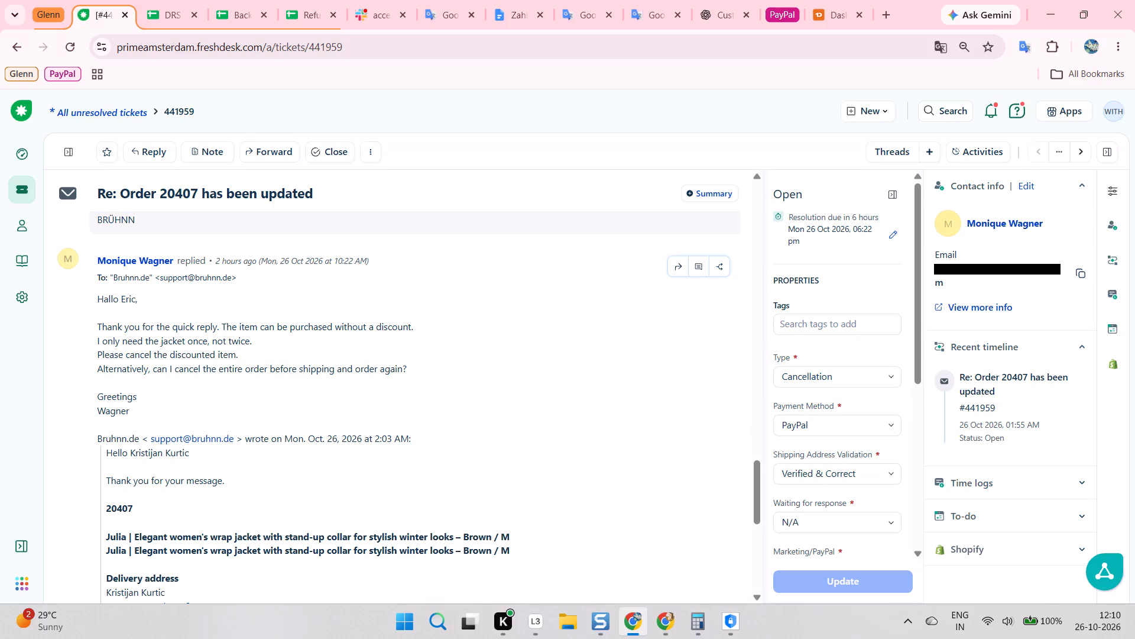
pyautogui.click(300, 330)
pyautogui.moveTo(92, 328); pyautogui.dragTo(93, 328)
pyautogui.moveTo(93, 328); pyautogui.dragTo(219, 333)
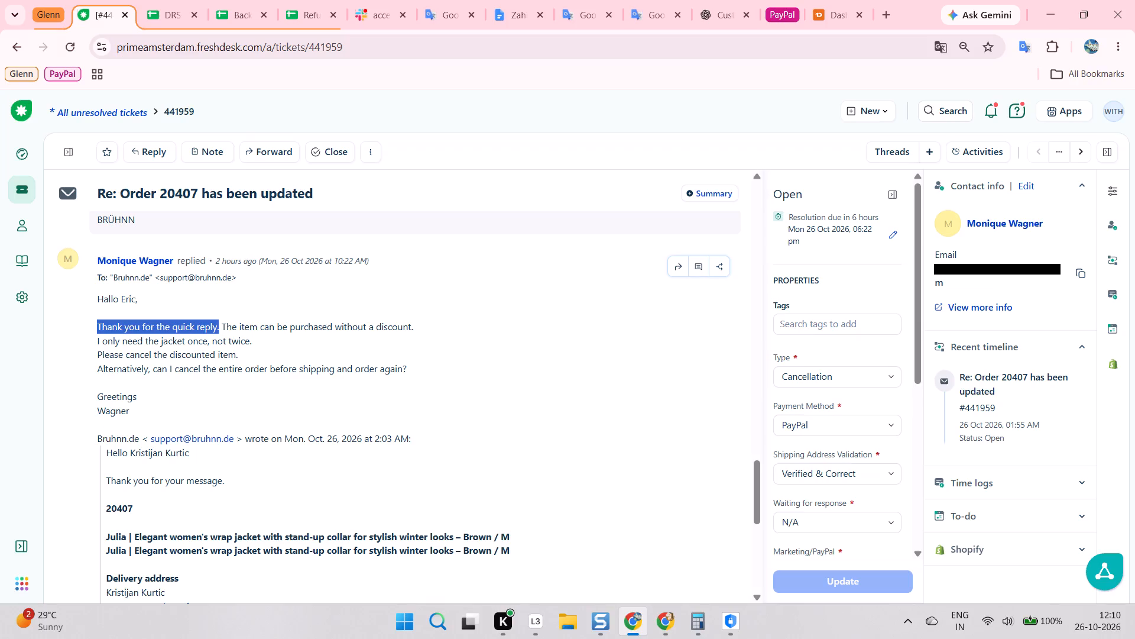
# Reread the customer's translated reply in ticket 441959 line by line, including the quoted earlier message beneath it.
pyautogui.click(229, 325)
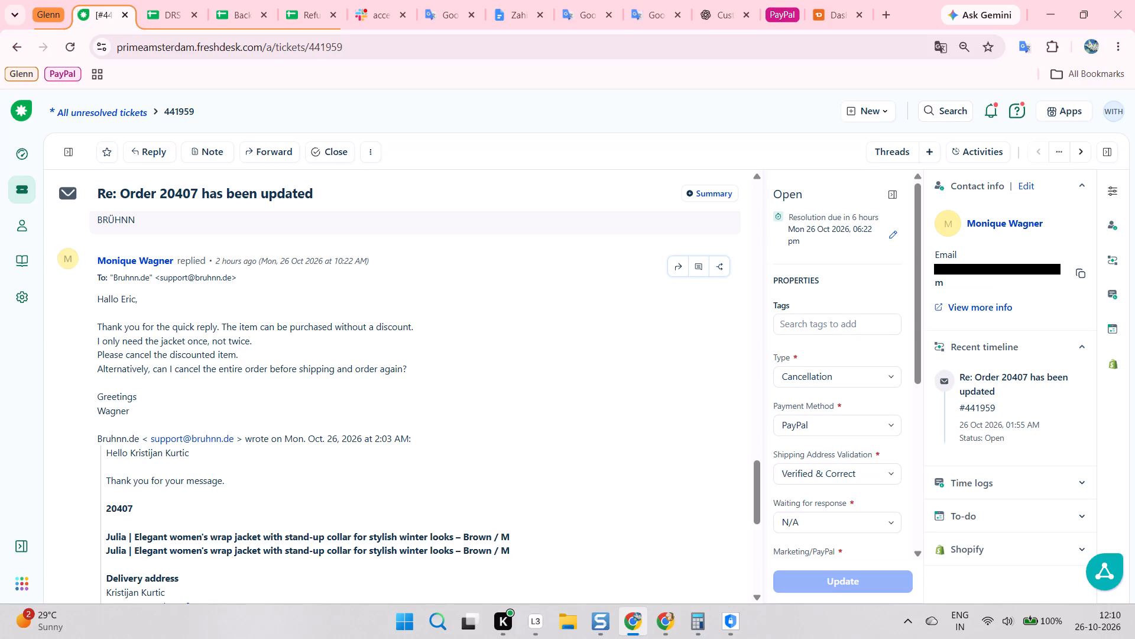
pyautogui.moveTo(222, 325); pyautogui.dragTo(419, 330)
pyautogui.click(327, 307)
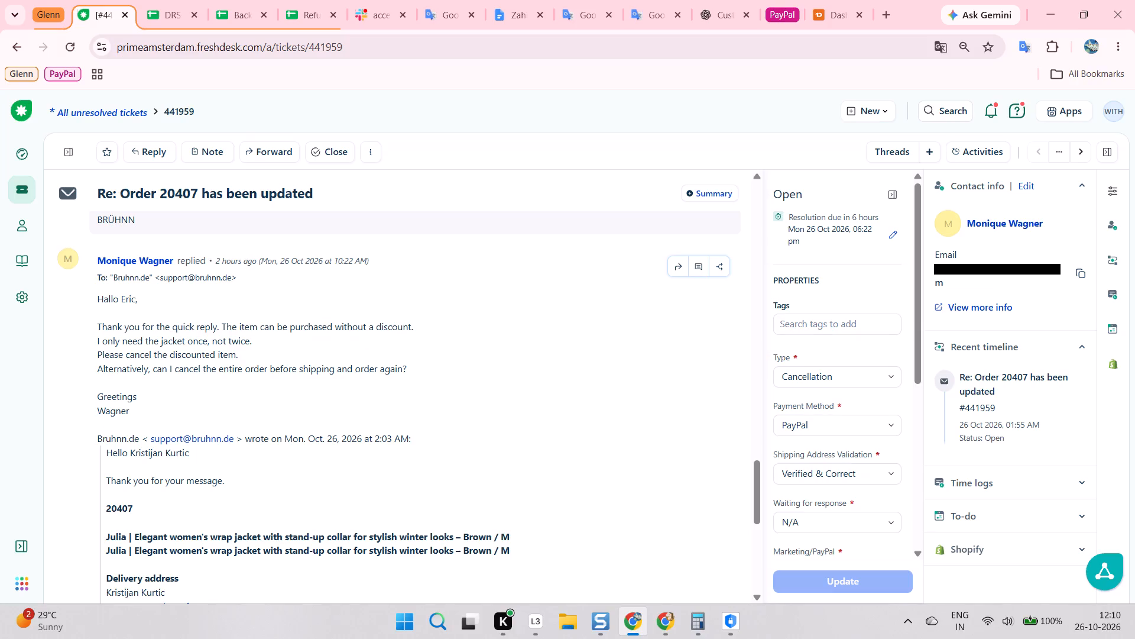
pyautogui.click(327, 307)
pyautogui.click(332, 302)
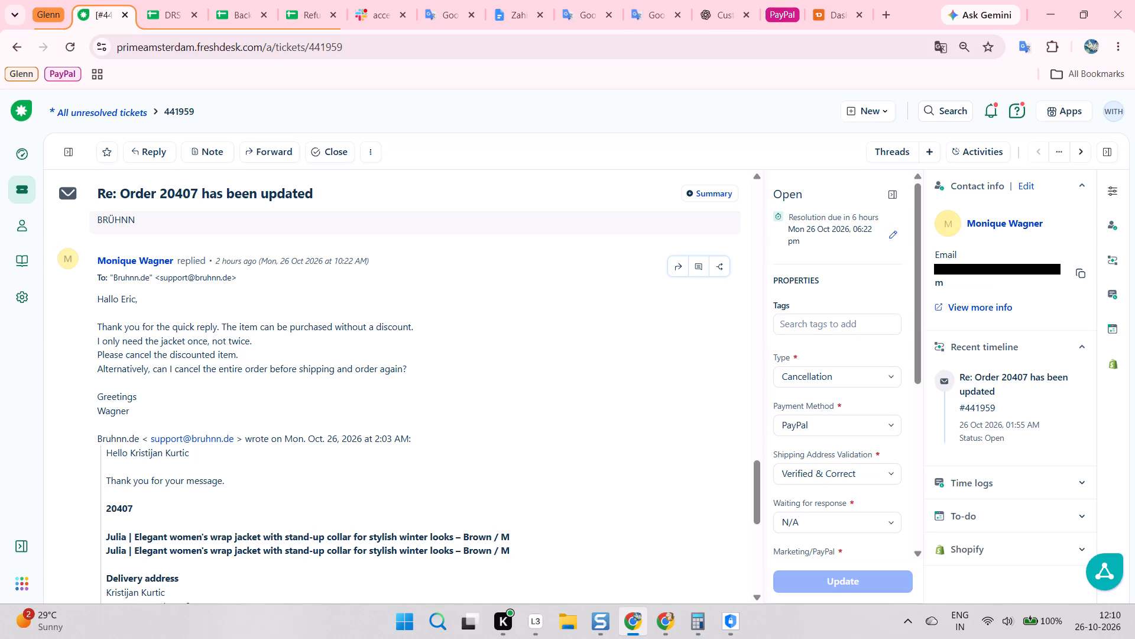
pyautogui.click(327, 304)
pyautogui.click(268, 315)
pyautogui.click(148, 339)
pyautogui.click(203, 335)
pyautogui.click(150, 333)
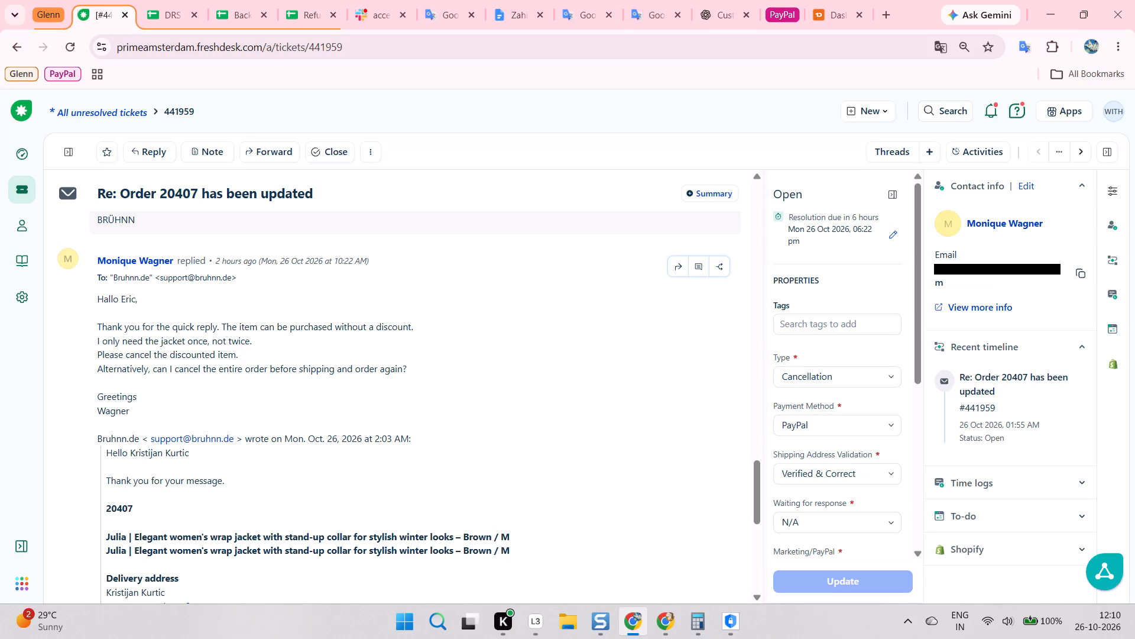
pyautogui.click(113, 333)
pyautogui.click(118, 331)
pyautogui.click(143, 330)
pyautogui.click(181, 330)
pyautogui.click(217, 329)
pyautogui.click(237, 324)
pyautogui.click(212, 328)
pyautogui.click(144, 328)
pyautogui.click(112, 327)
pyautogui.moveTo(143, 326); pyautogui.dragTo(150, 326)
pyautogui.click(171, 325)
pyautogui.click(184, 324)
pyautogui.click(121, 328)
pyautogui.click(103, 328)
pyautogui.moveTo(98, 302); pyautogui.dragTo(203, 333)
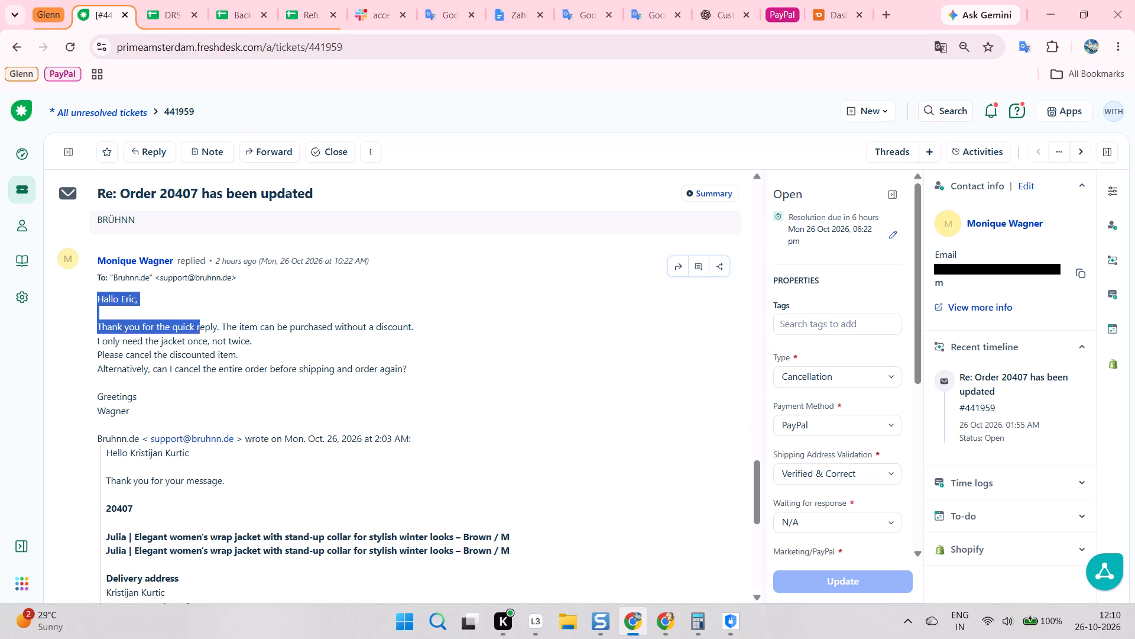
pyautogui.moveTo(203, 333); pyautogui.dragTo(219, 328)
pyautogui.click(192, 347)
pyautogui.click(202, 338)
pyautogui.click(212, 337)
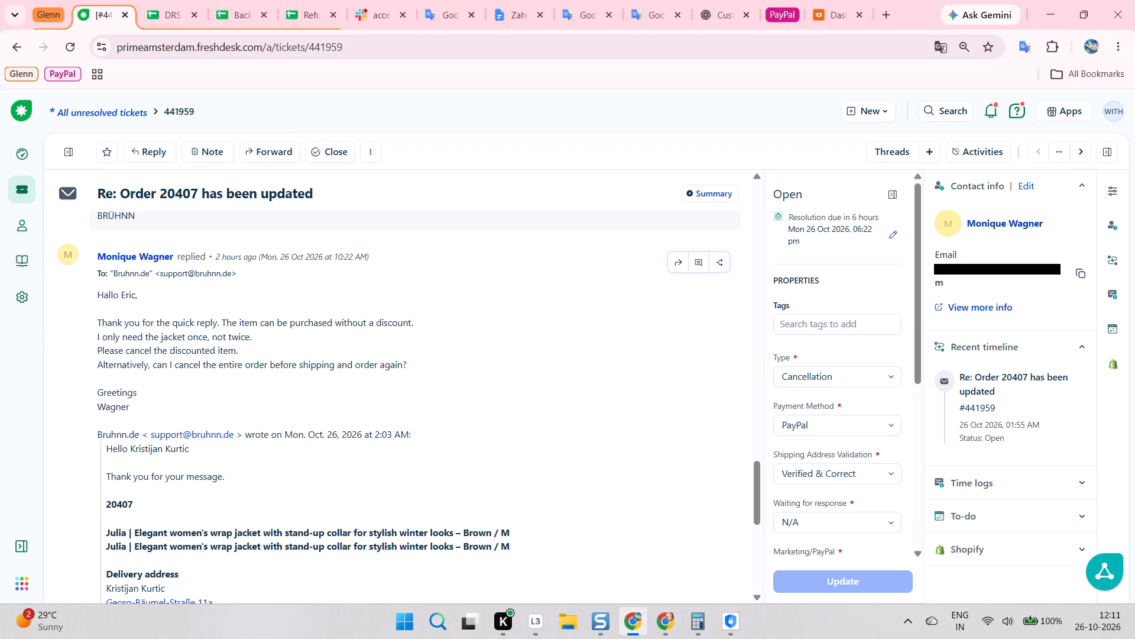
pyautogui.scroll(-1, 183, 330)
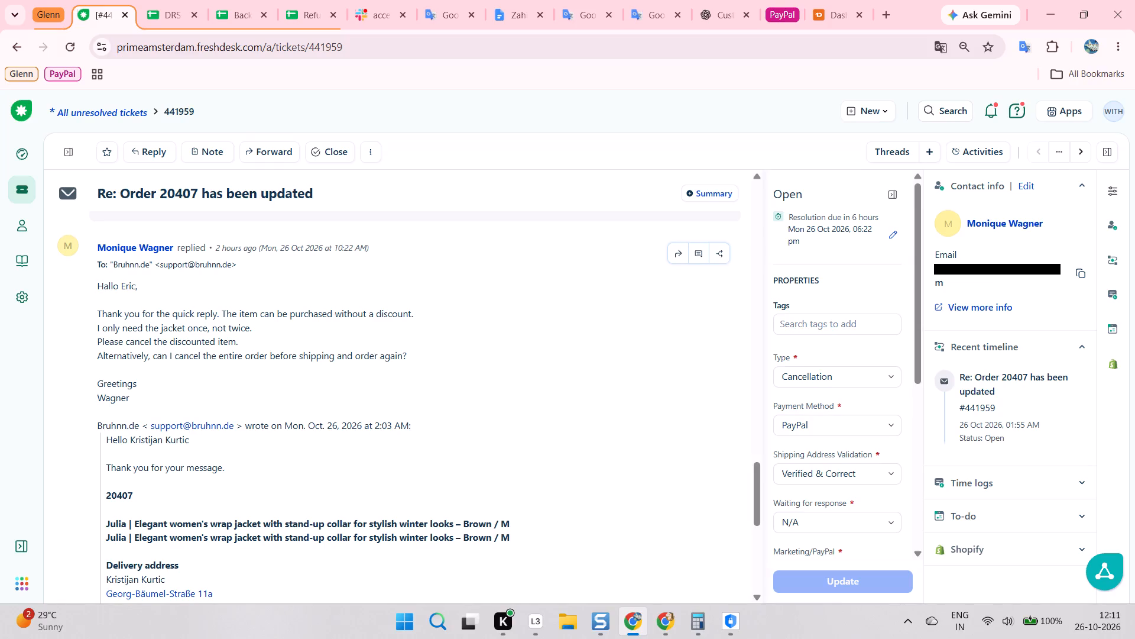
pyautogui.scroll(-2, 220, 363)
pyautogui.scroll(6, 230, 363)
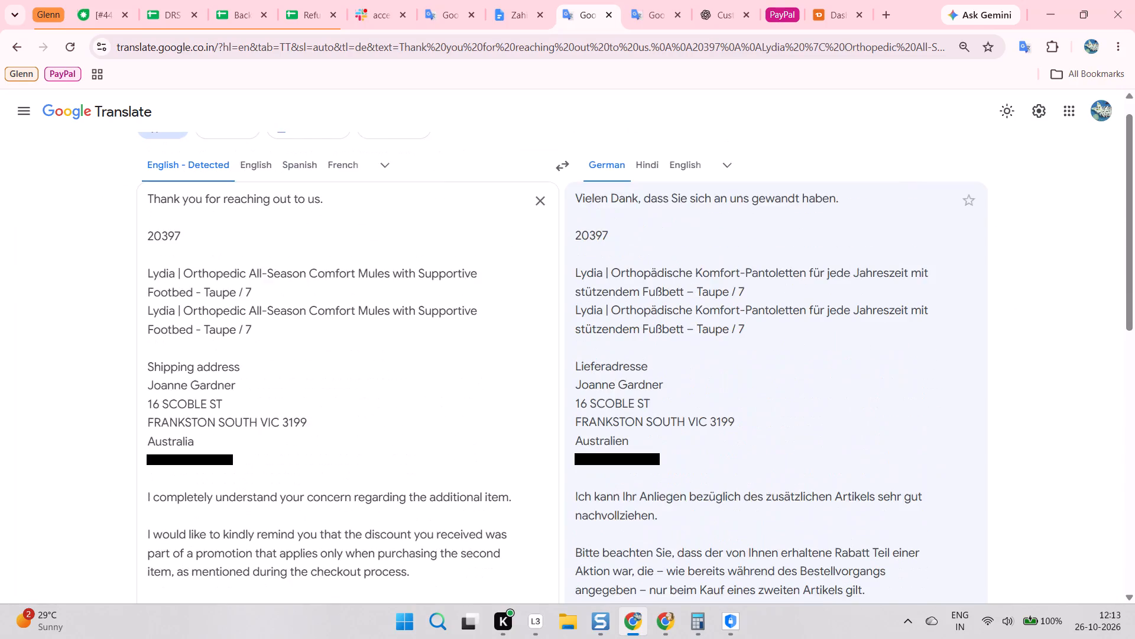
pyautogui.scroll(2, 394, 279)
pyautogui.scroll(-1, 408, 272)
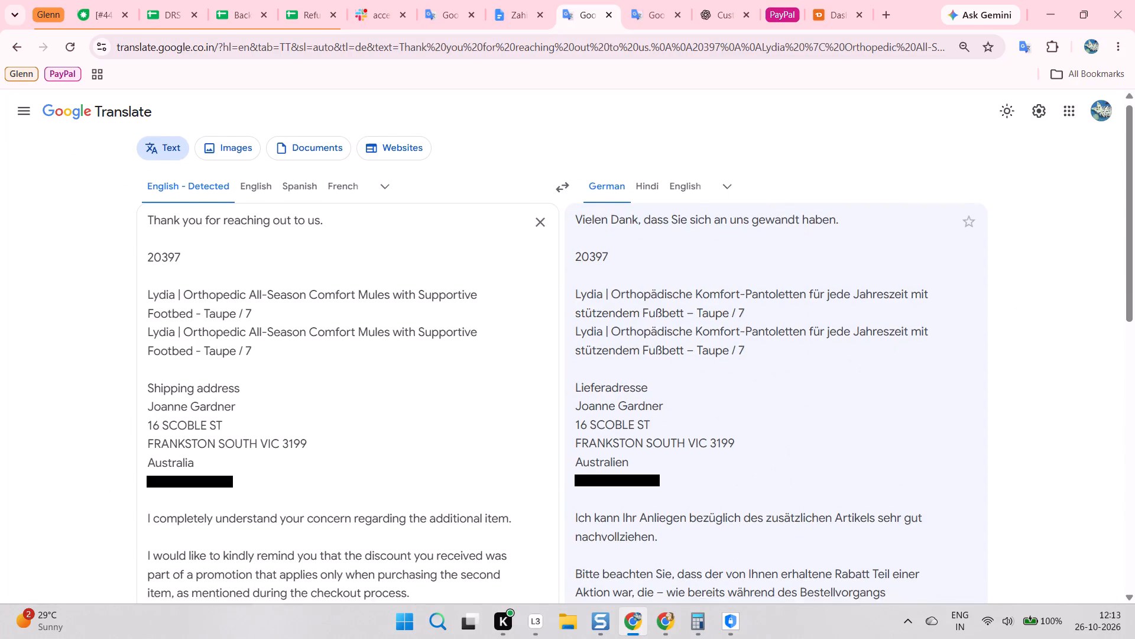
pyautogui.scroll(-3, 403, 274)
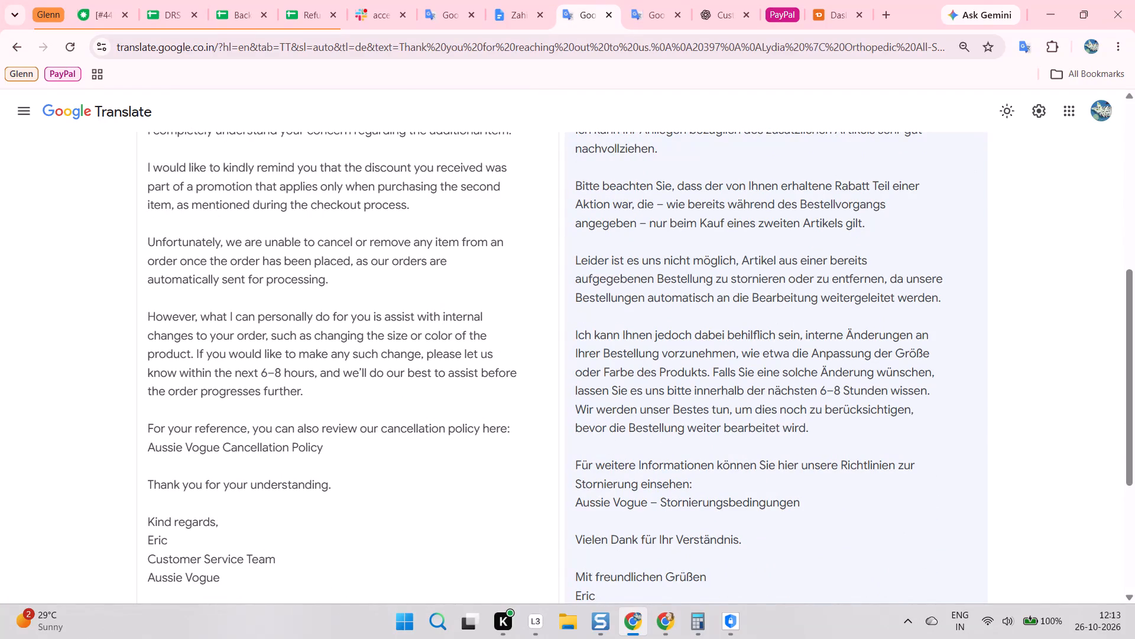
# Replace the text in the other Google Translate page with the copied reply, translating it into German.
pyautogui.click(653, 0)
pyautogui.scroll(6, 454, 220)
pyautogui.click(532, 225)
pyautogui.hotkey('ctrl', 'v')
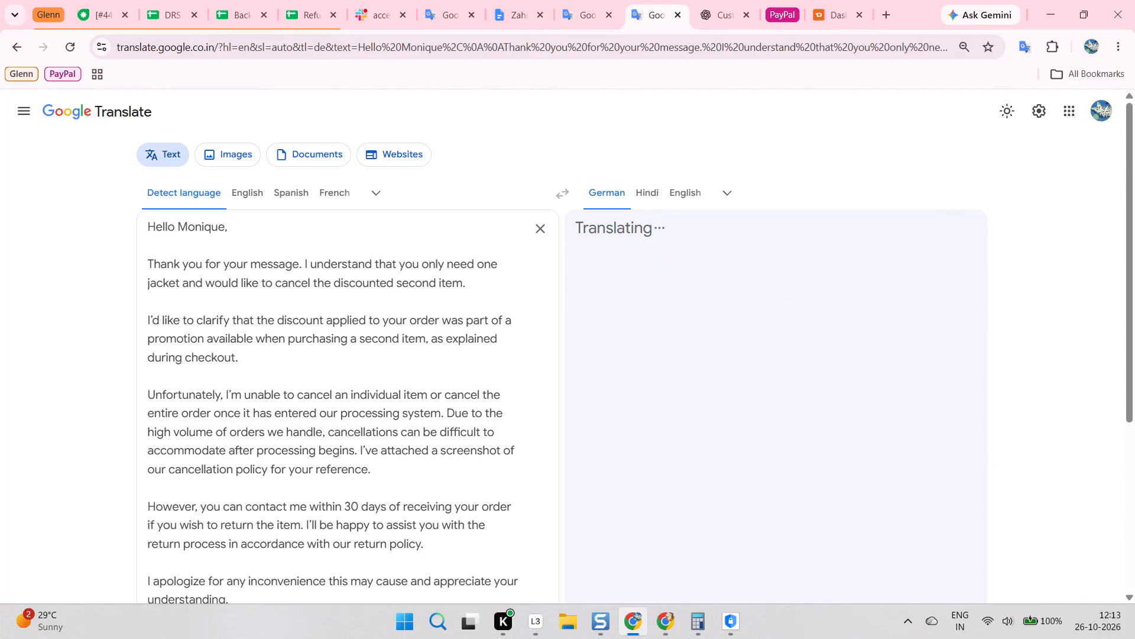
pyautogui.scroll(-1, 308, 278)
pyautogui.scroll(-1, 415, 287)
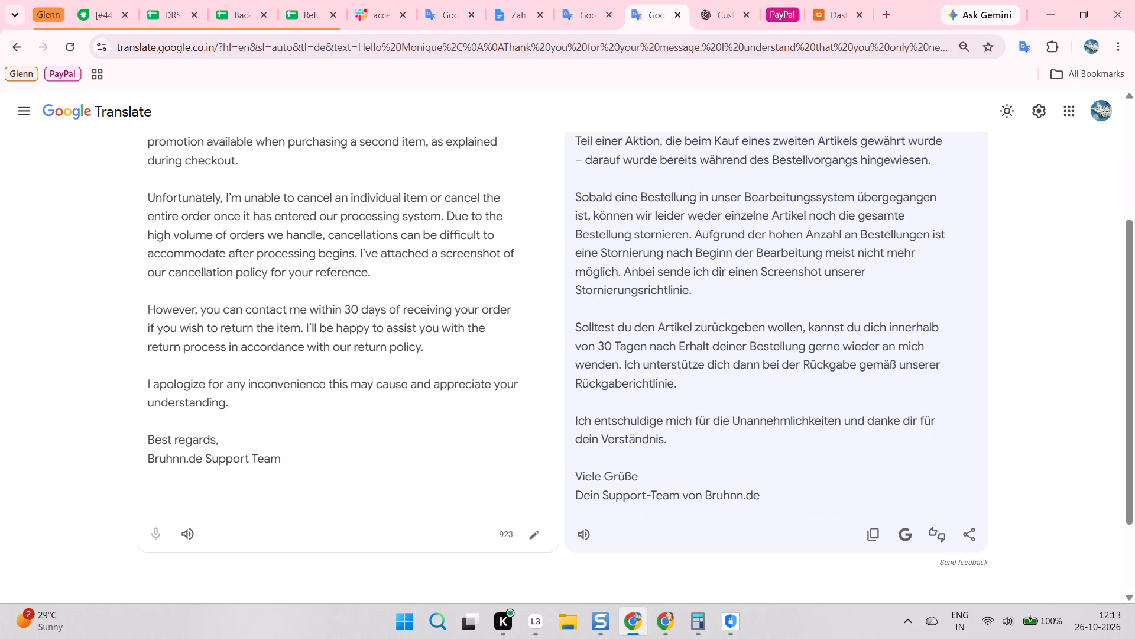
pyautogui.scroll(4, 398, 318)
pyautogui.hotkey('alt', 'Tab')
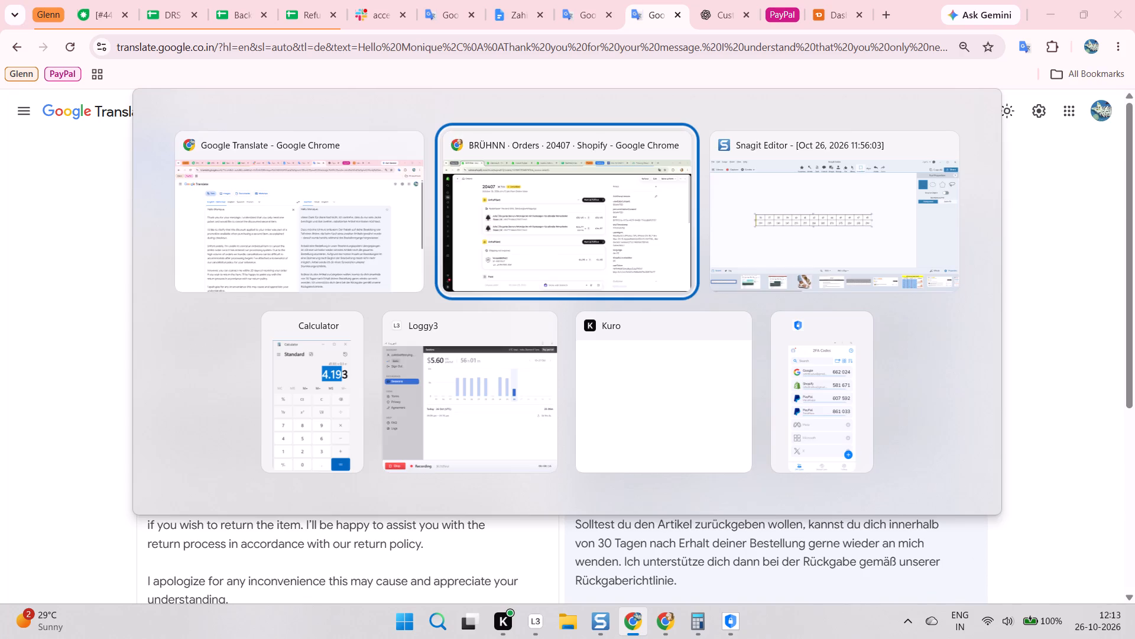
pyautogui.click(326, 228)
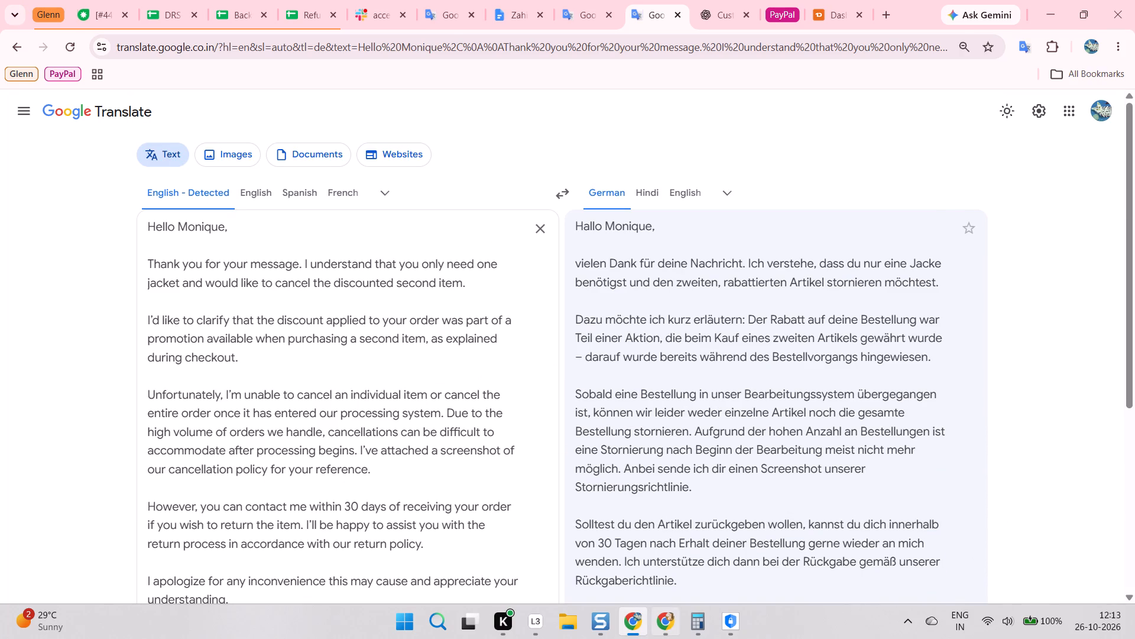
pyautogui.click(669, 631)
pyautogui.scroll(7, 361, 293)
pyautogui.click(446, 176)
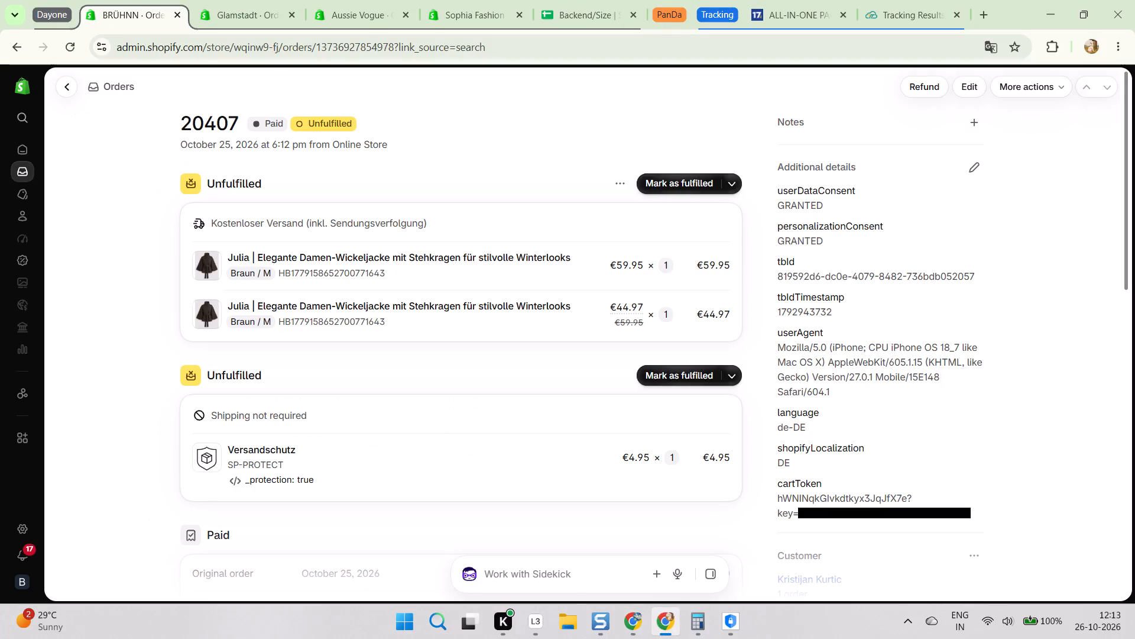
pyautogui.hotkey('alt', 'Tab')
pyautogui.hotkey('alt', 'Tab')
pyautogui.scroll(3, 420, 253)
pyautogui.click(469, 162)
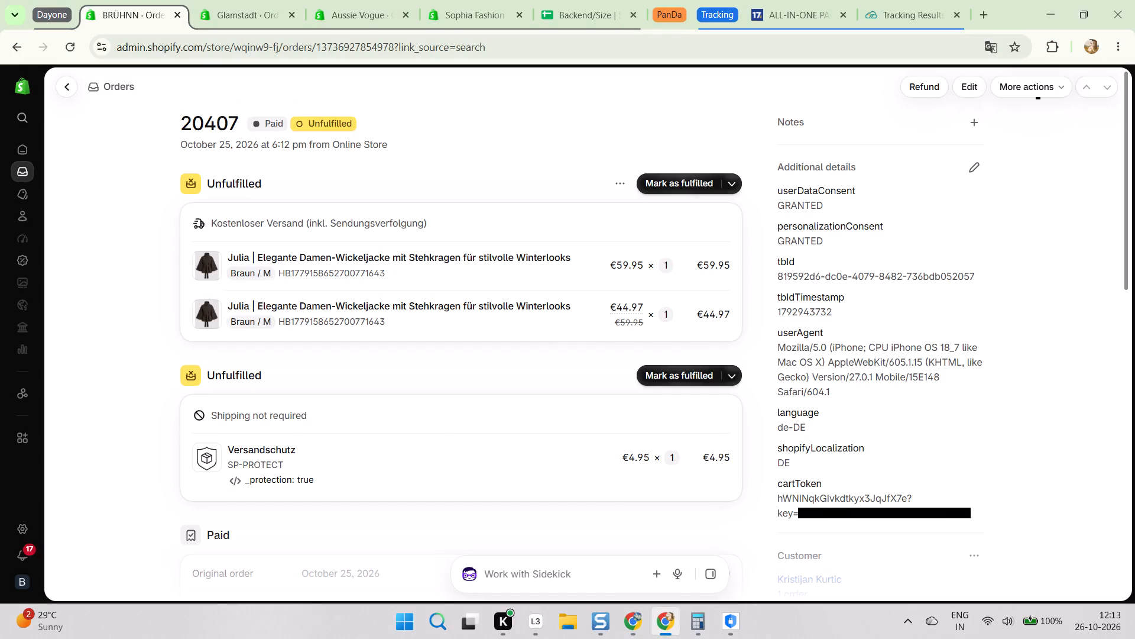
pyautogui.scroll(1, 467, 174)
pyautogui.scroll(-5, 728, 261)
pyautogui.scroll(1, 648, 273)
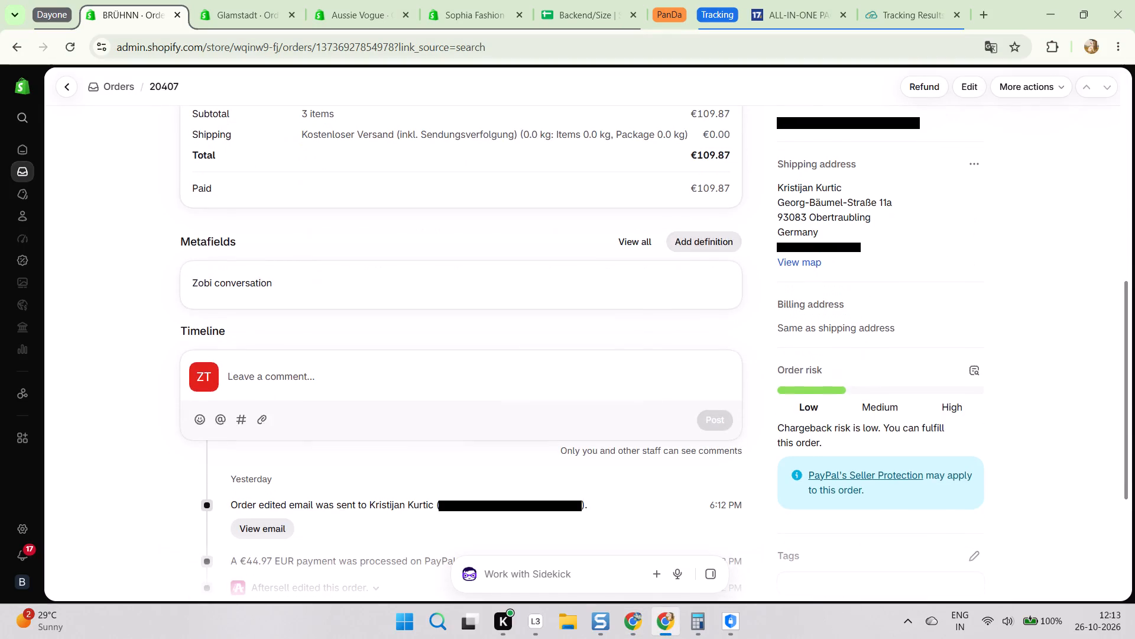
pyautogui.scroll(10, 648, 273)
pyautogui.click(478, 177)
pyautogui.hotkey('alt', 'Tab')
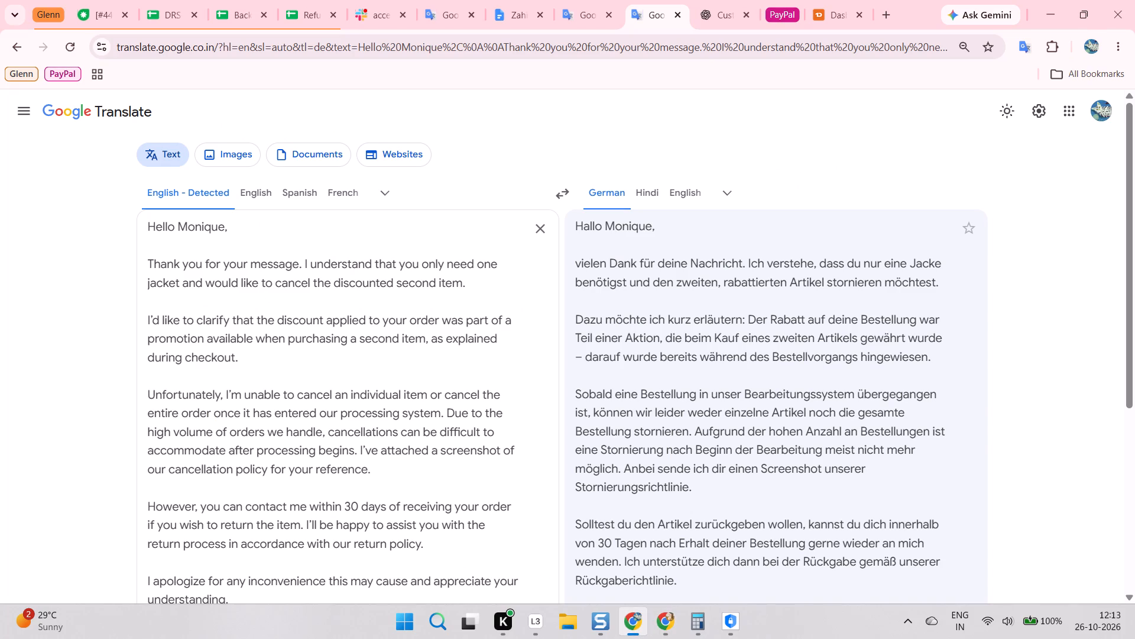
# Copy the size-or-colour change paragraph from the earlier cancellation draft and insert it before the apology in the English reply draft.
pyautogui.click(569, 0)
pyautogui.scroll(1, 339, 306)
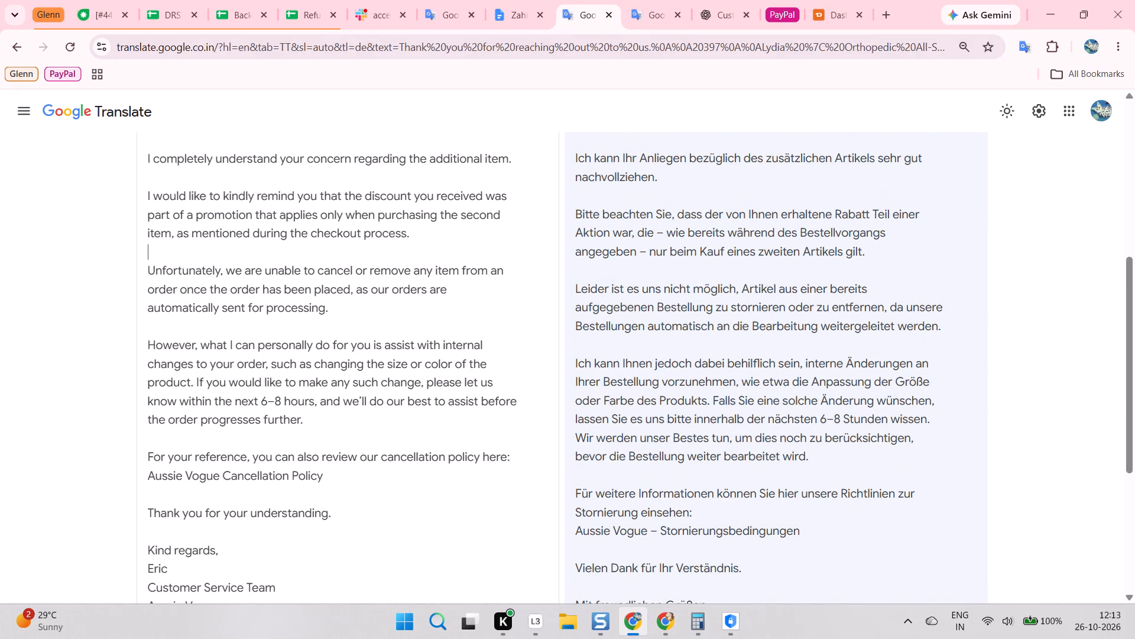
pyautogui.scroll(1, 309, 348)
pyautogui.doubleClick(293, 366)
pyautogui.tripleClick(314, 363)
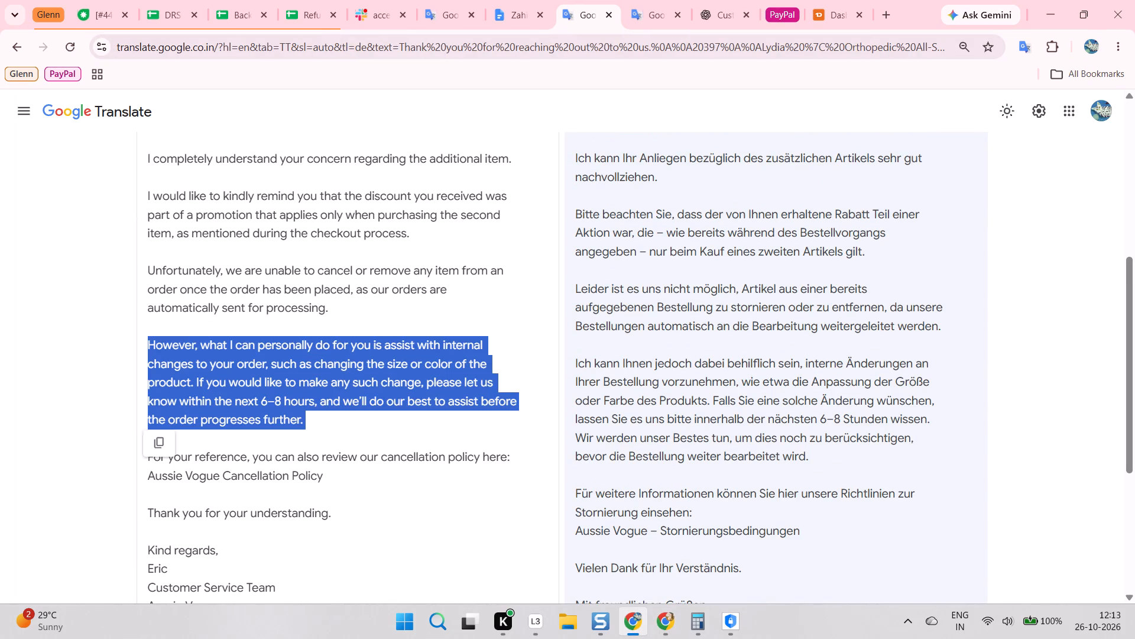
pyautogui.hotkey('ctrl', 'c')
pyautogui.hotkey('ctrl', 'c')
pyautogui.hotkey('ctrl', 'c')
pyautogui.click(406, 239)
pyautogui.click(661, 0)
pyautogui.scroll(-2, 324, 336)
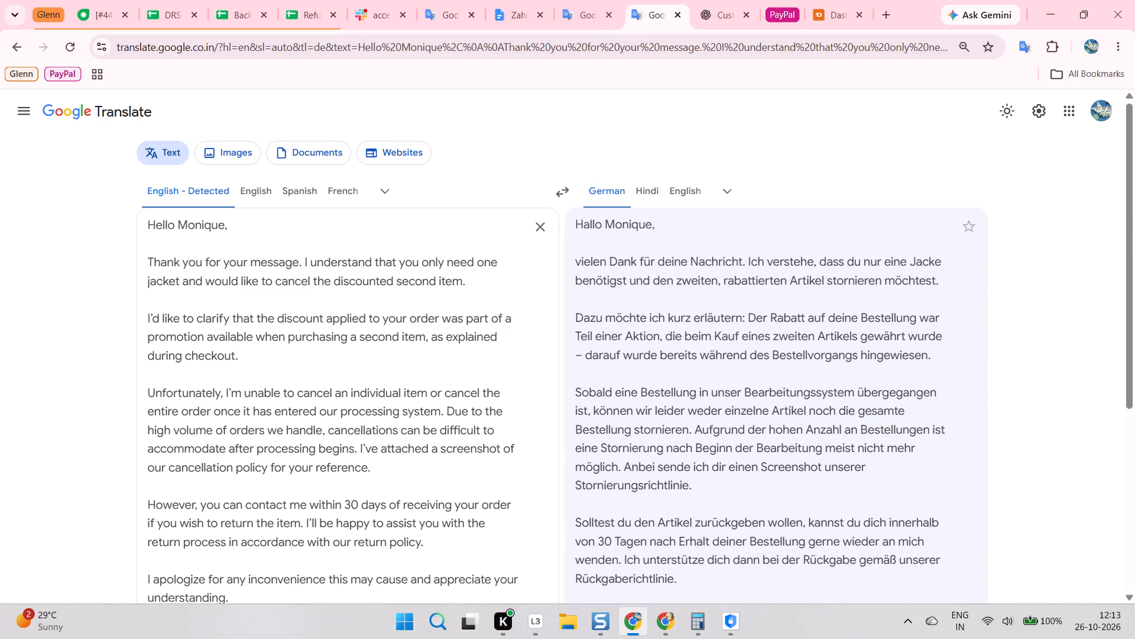
pyautogui.click(440, 349)
pyautogui.press('Return')
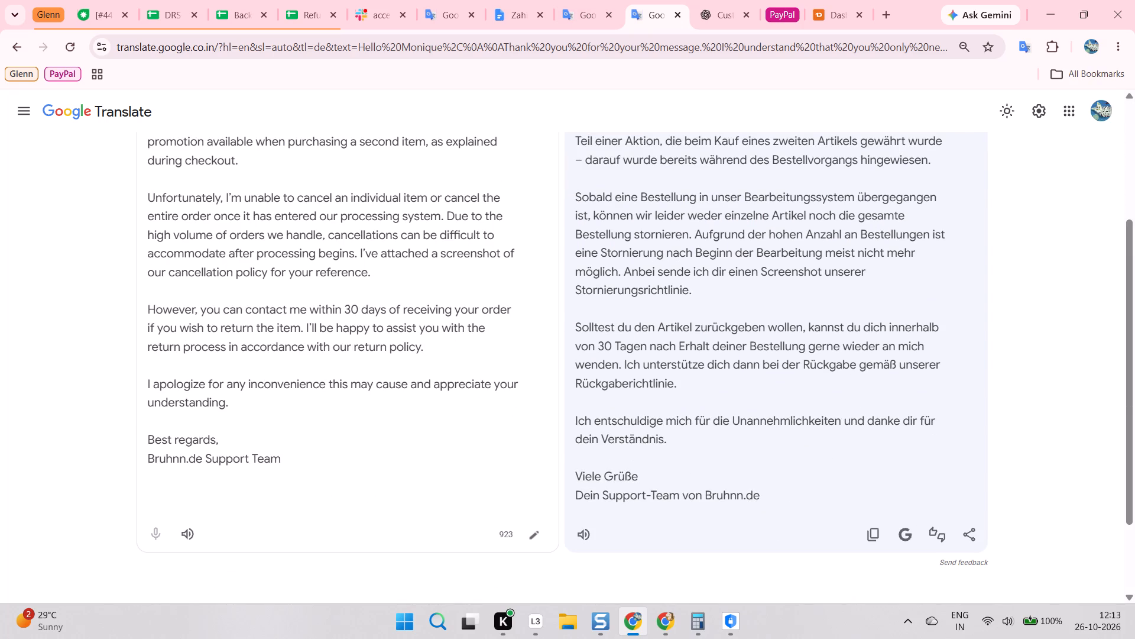
pyautogui.press('Return')
pyautogui.hotkey('ctrl', 'v')
pyautogui.press('BackSpace')
pyautogui.scroll(-2, 387, 367)
pyautogui.scroll(5, 348, 331)
pyautogui.hotkey('alt', 'Tab')
pyautogui.scroll(-2, 731, 250)
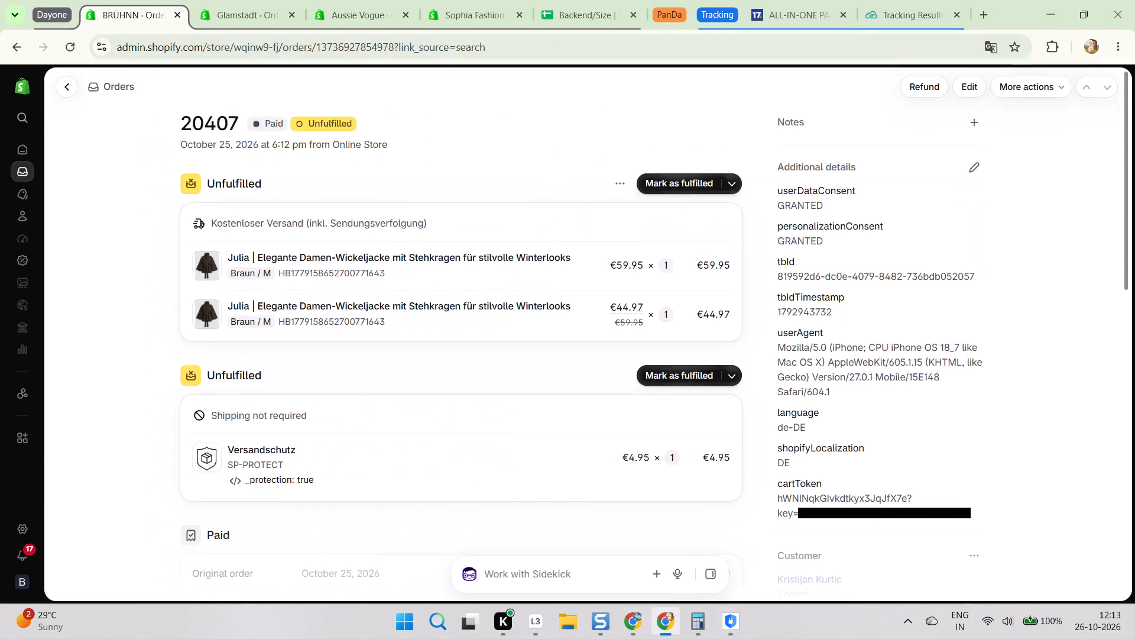
pyautogui.scroll(-2, 813, 263)
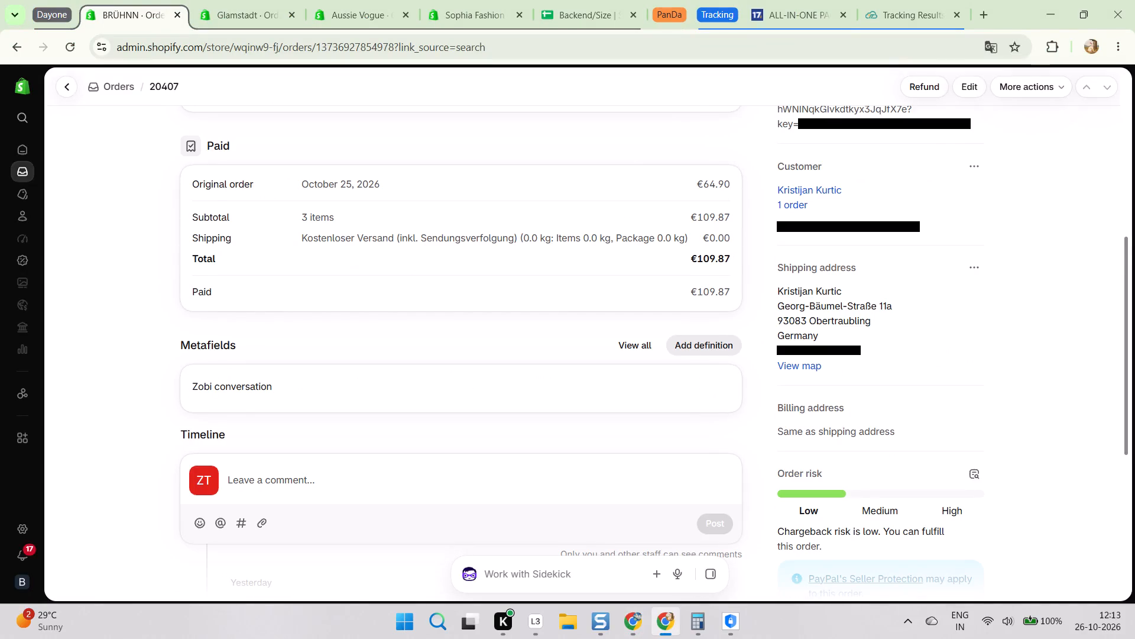
pyautogui.hotkey('alt', 'Tab')
pyautogui.hotkey('alt', 'Tab')
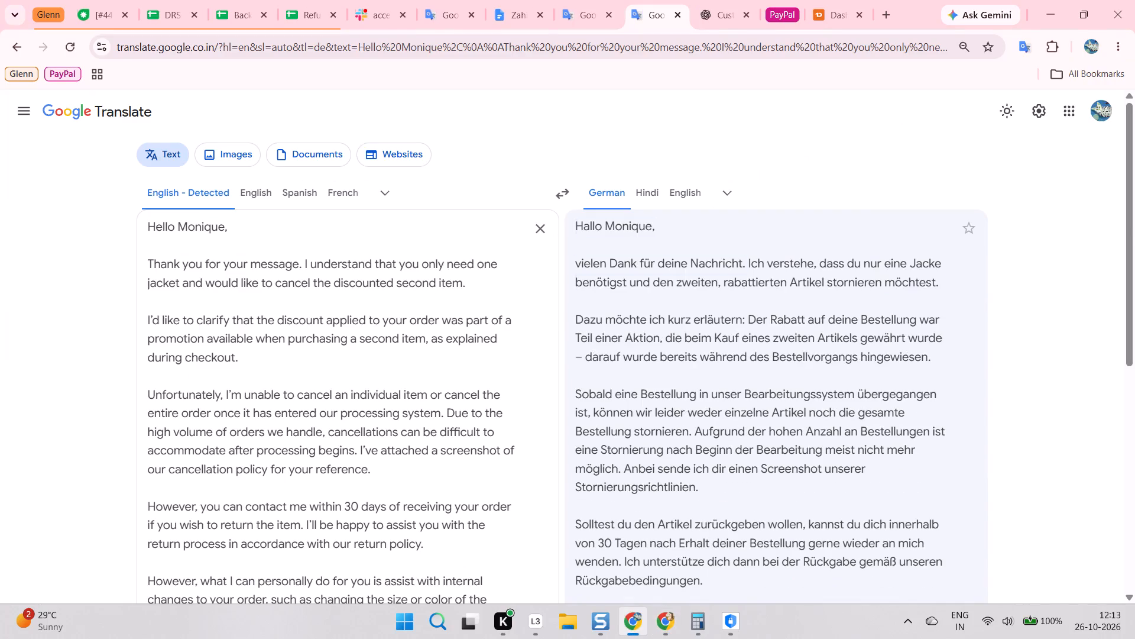
pyautogui.tripleClick(772, 183)
pyautogui.hotkey('ctrl', 'c')
pyautogui.hotkey('ctrl', 'c')
pyautogui.hotkey('alt', 'Tab')
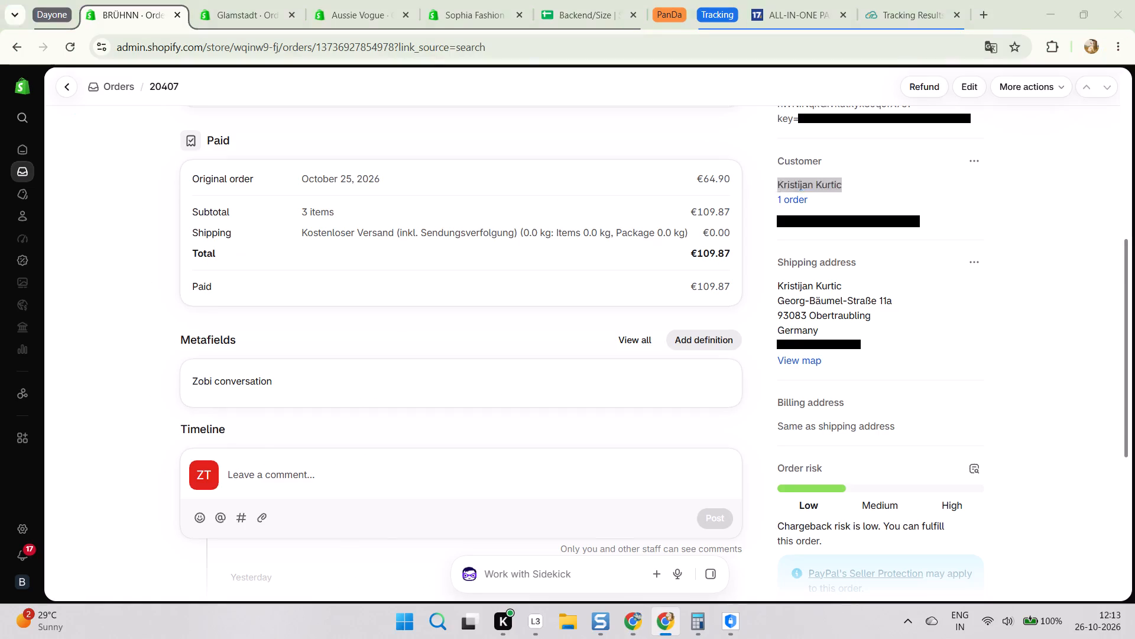
pyautogui.doubleClick(198, 230)
pyautogui.hotkey('ctrl', 'v')
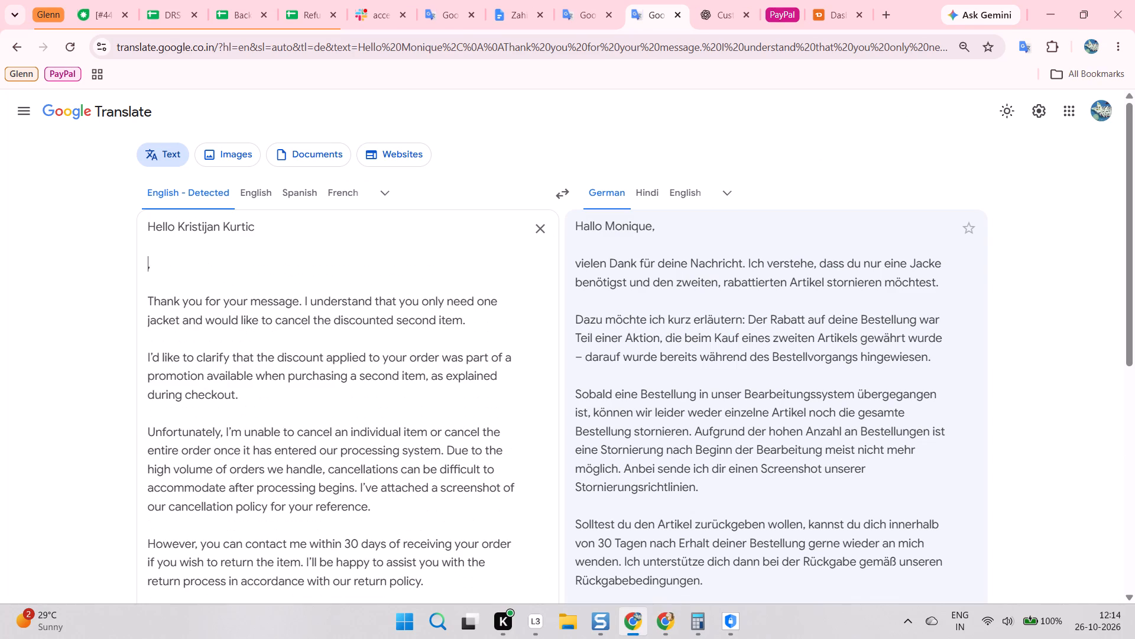
pyautogui.press('BackSpace')
pyautogui.press('BackSpace')
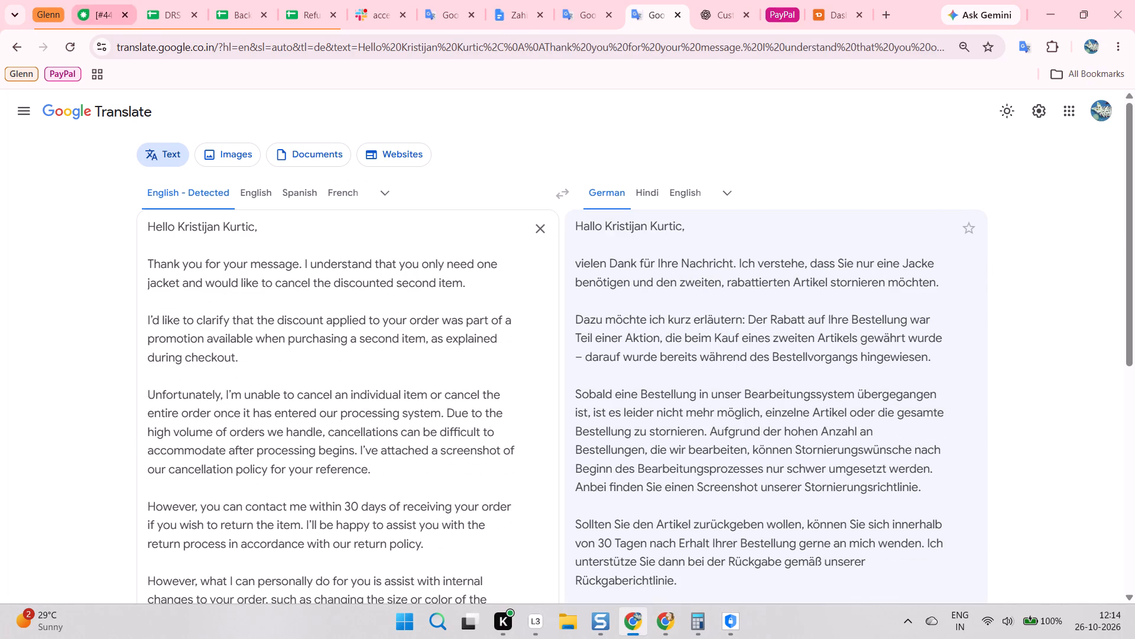
pyautogui.click(103, 5)
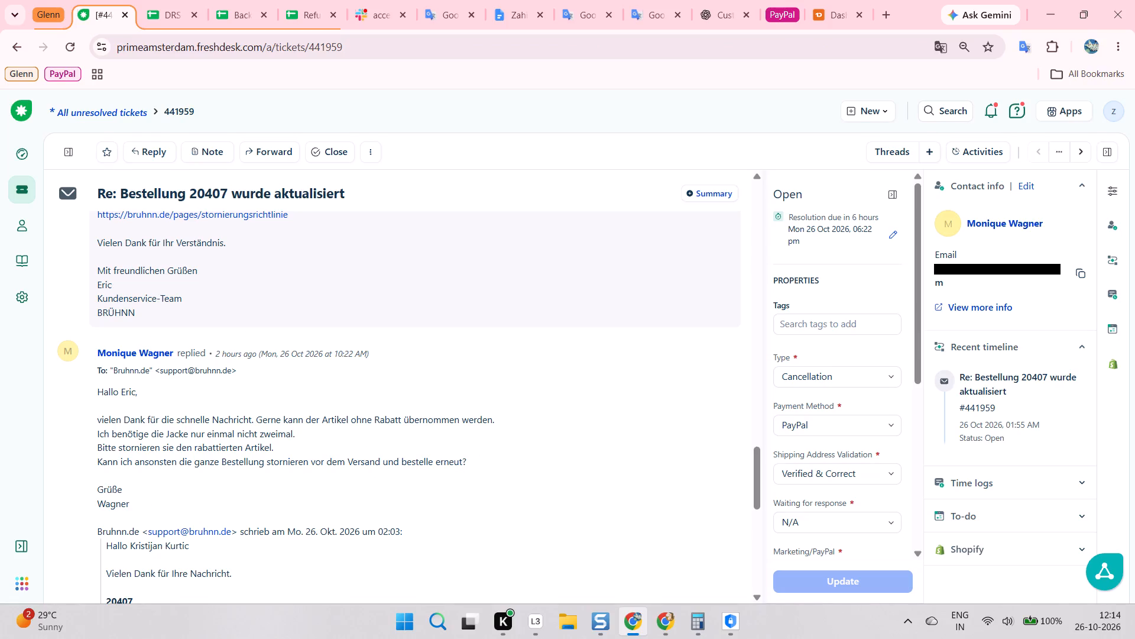
pyautogui.click(403, 300)
pyautogui.click(653, 0)
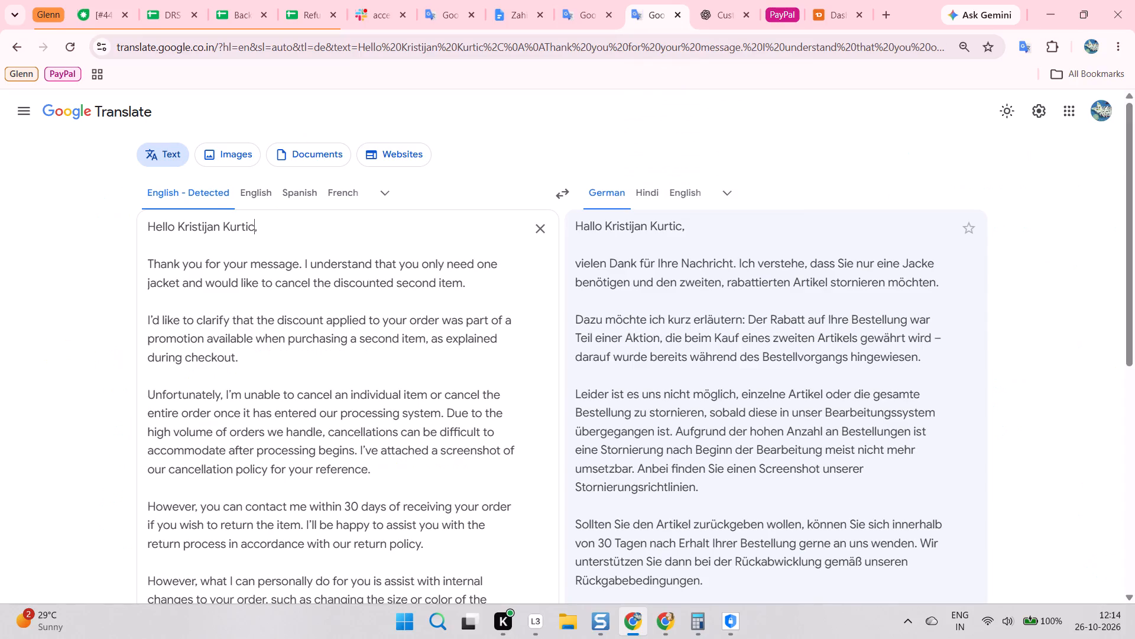
pyautogui.click(89, 0)
pyautogui.scroll(4, 277, 340)
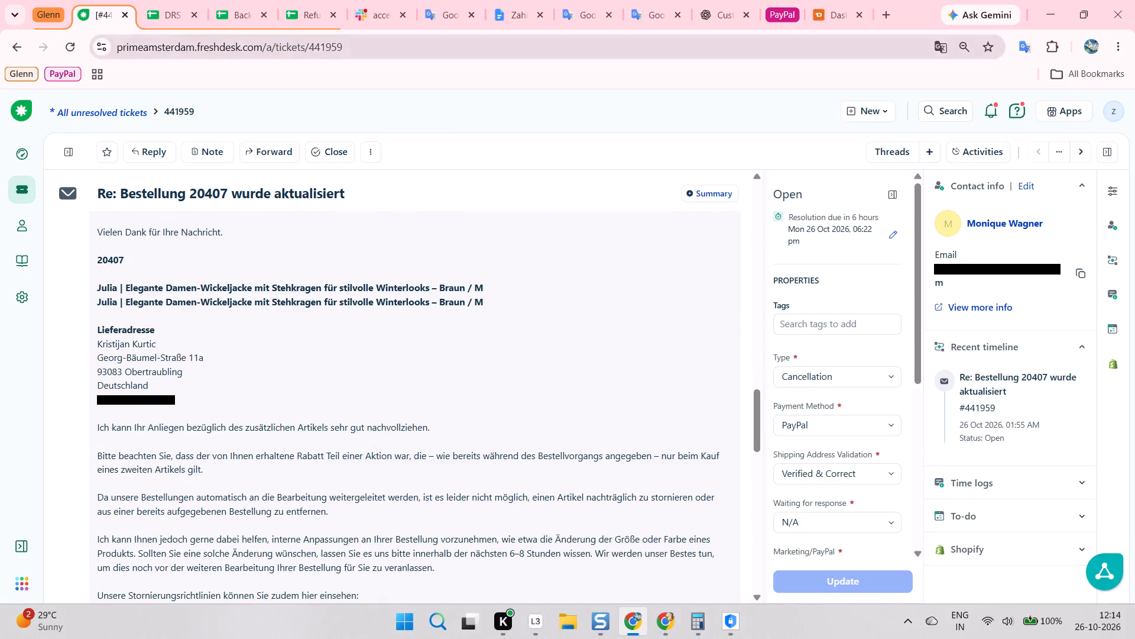
pyautogui.click(645, 0)
pyautogui.hotkey('alt', 'Tab')
pyautogui.hotkey('alt', 'Tab')
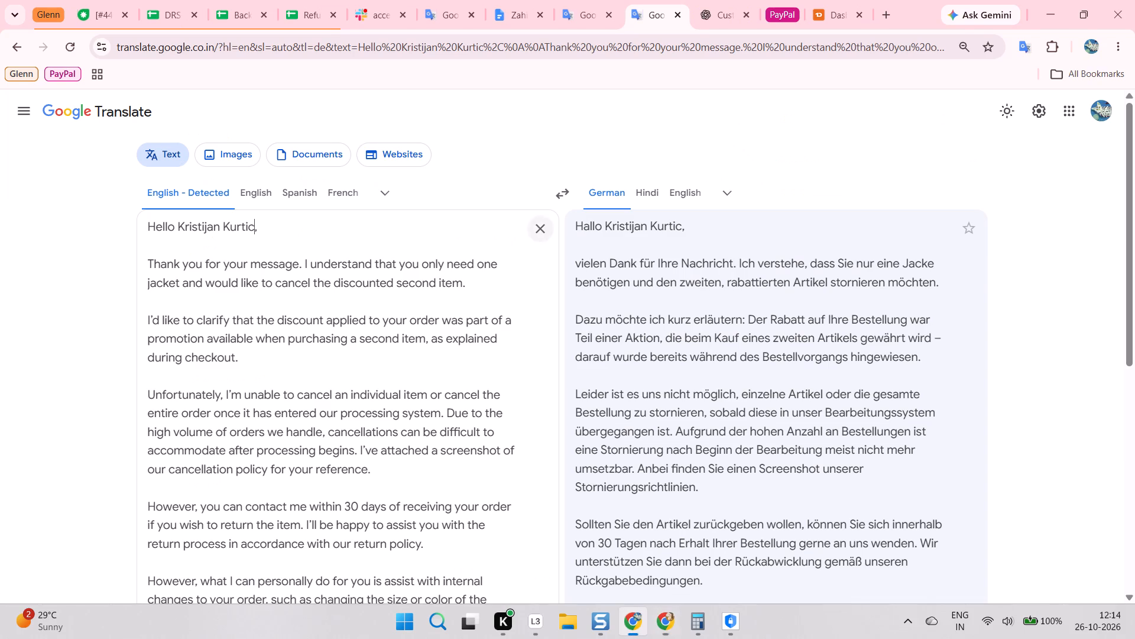
pyautogui.scroll(-2, 410, 279)
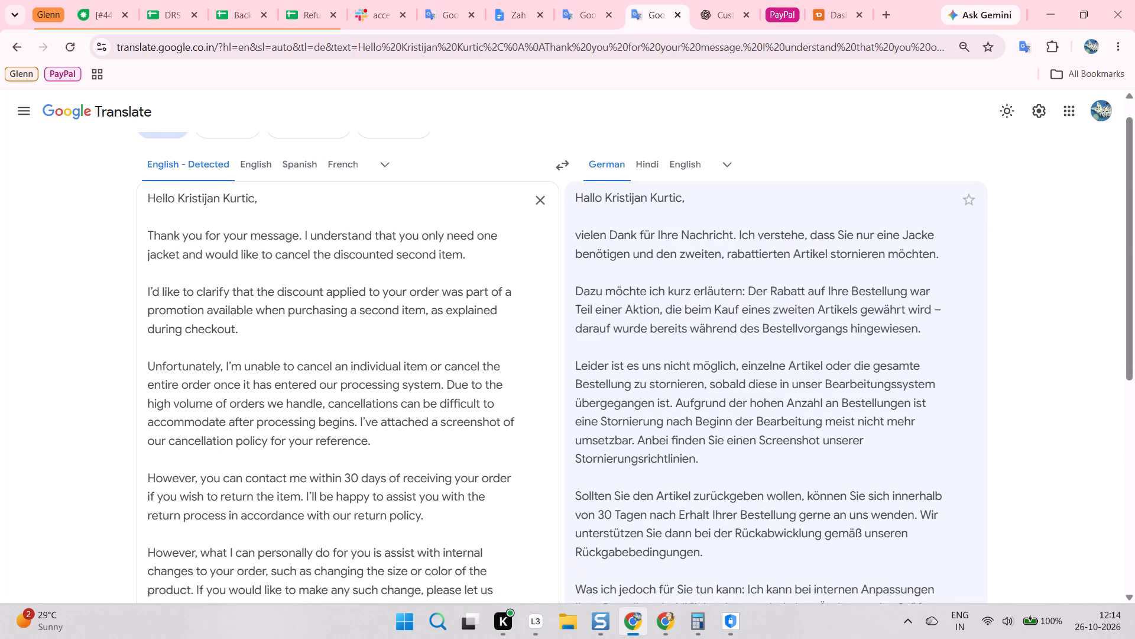
pyautogui.scroll(-1, 407, 279)
pyautogui.scroll(3, 412, 276)
pyautogui.hotkey('alt', 'Tab')
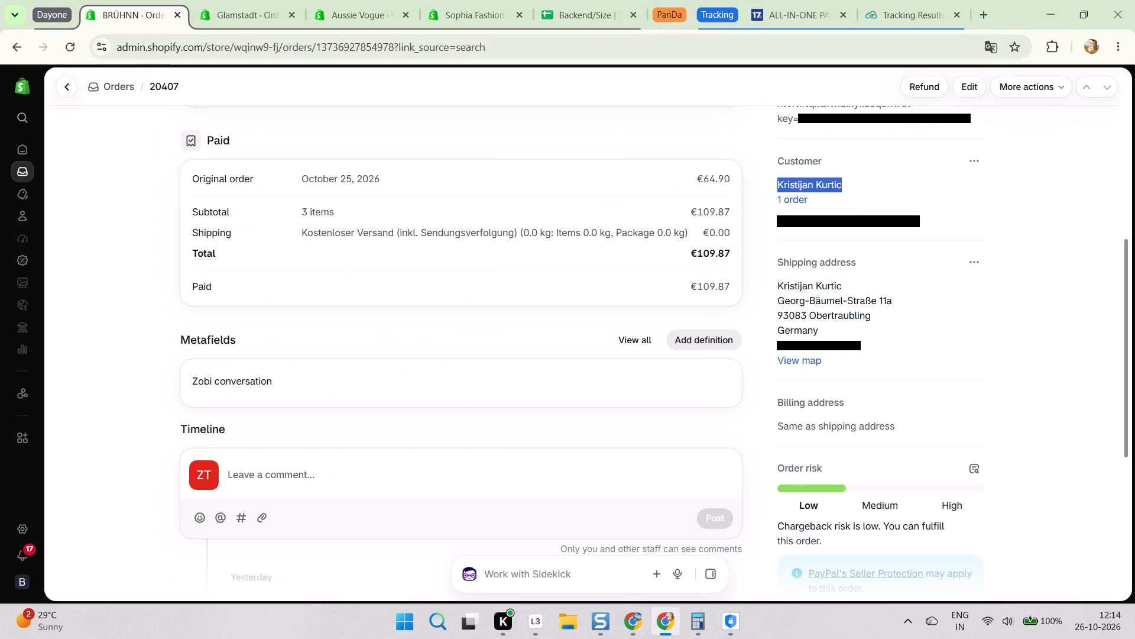
pyautogui.hotkey('alt', 'Tab')
pyautogui.hotkey('alt', 'Tab')
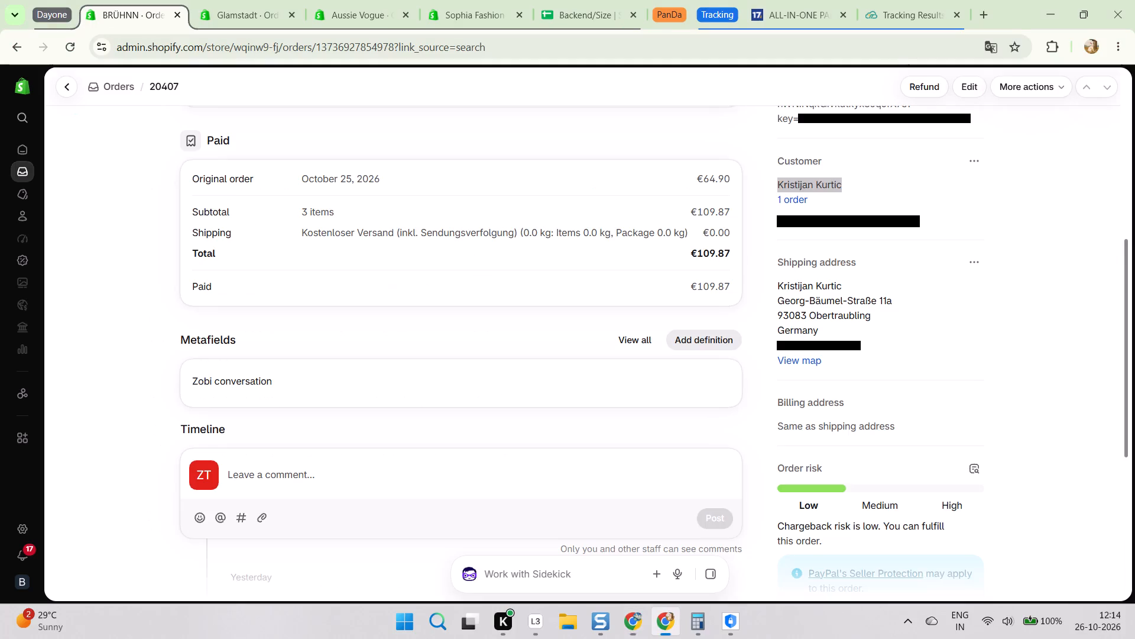
pyautogui.scroll(-1, 747, 263)
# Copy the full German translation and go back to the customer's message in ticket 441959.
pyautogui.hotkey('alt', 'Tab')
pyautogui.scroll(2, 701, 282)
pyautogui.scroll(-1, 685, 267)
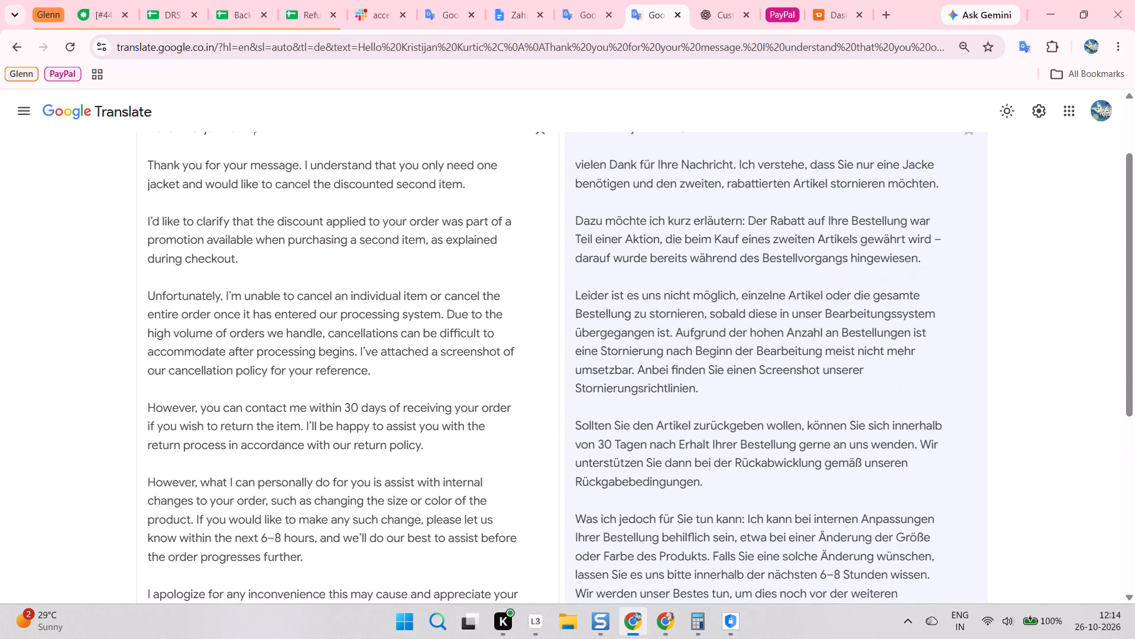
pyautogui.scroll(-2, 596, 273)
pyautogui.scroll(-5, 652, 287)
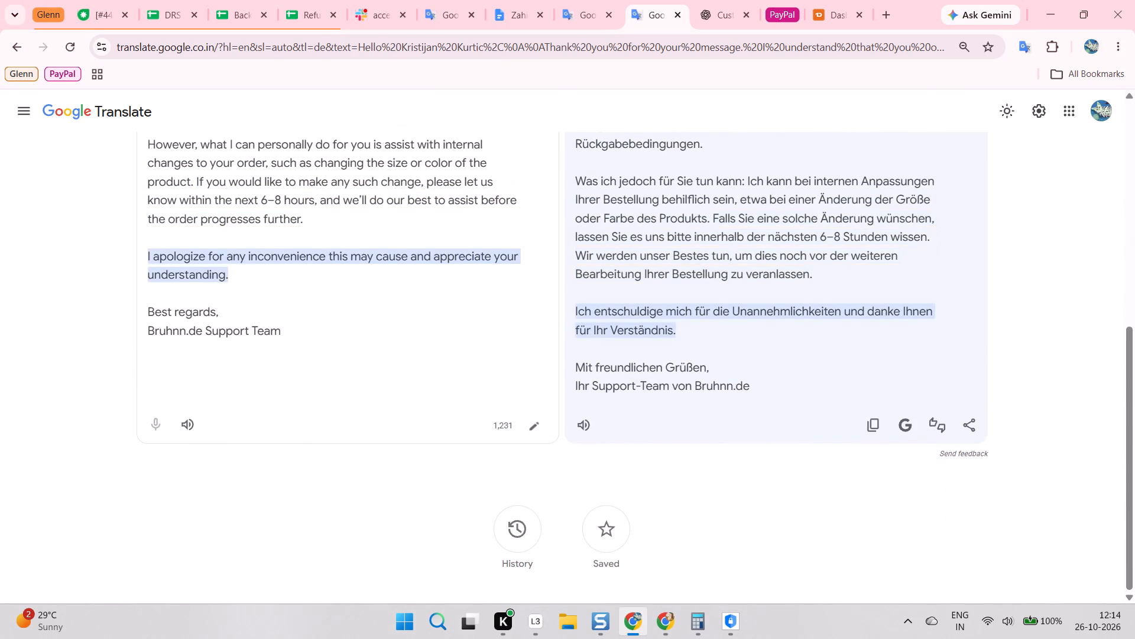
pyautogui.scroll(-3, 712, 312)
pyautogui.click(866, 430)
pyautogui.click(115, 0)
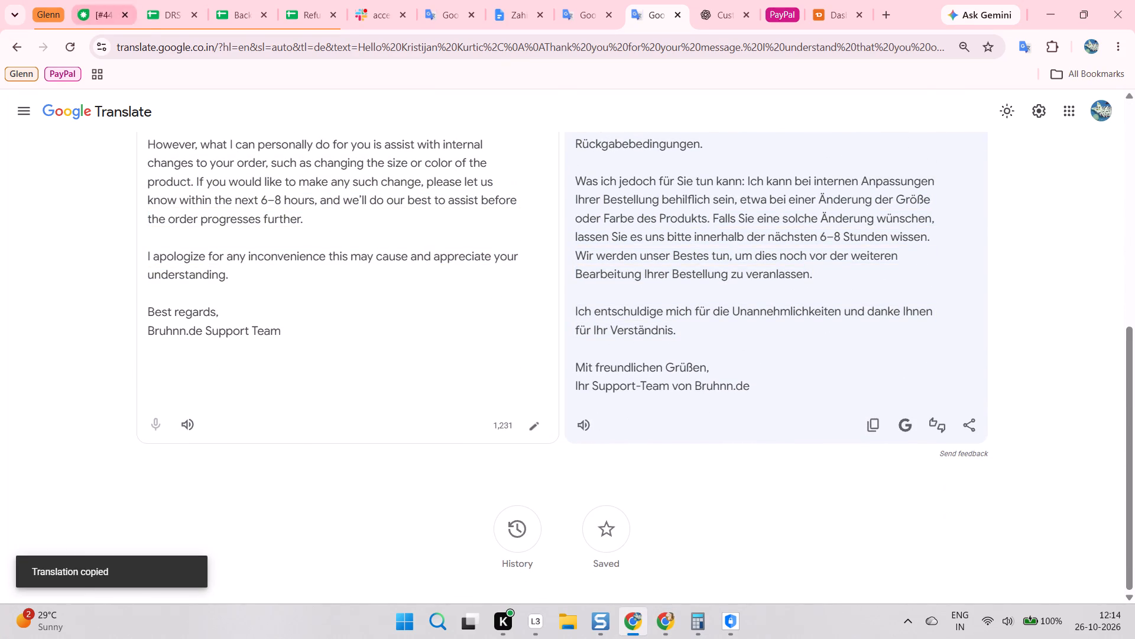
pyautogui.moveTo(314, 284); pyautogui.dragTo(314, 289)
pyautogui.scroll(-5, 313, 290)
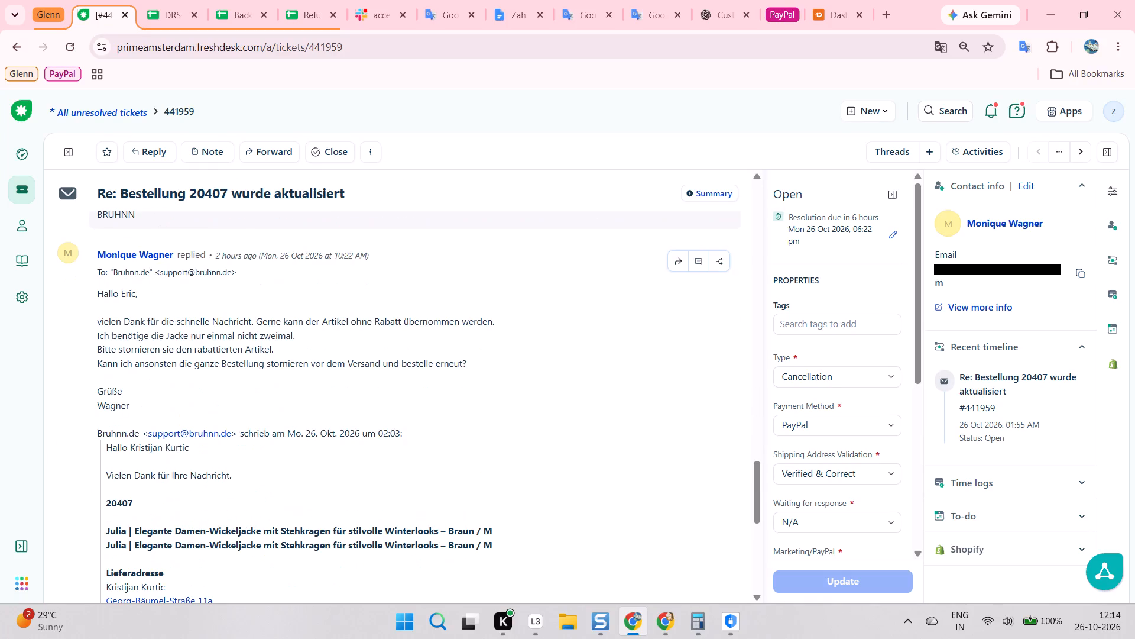
# Reread the English draft and its German translation in full, then copy the German translation.
pyautogui.click(650, 0)
pyautogui.scroll(2, 369, 308)
pyautogui.scroll(3, 622, 272)
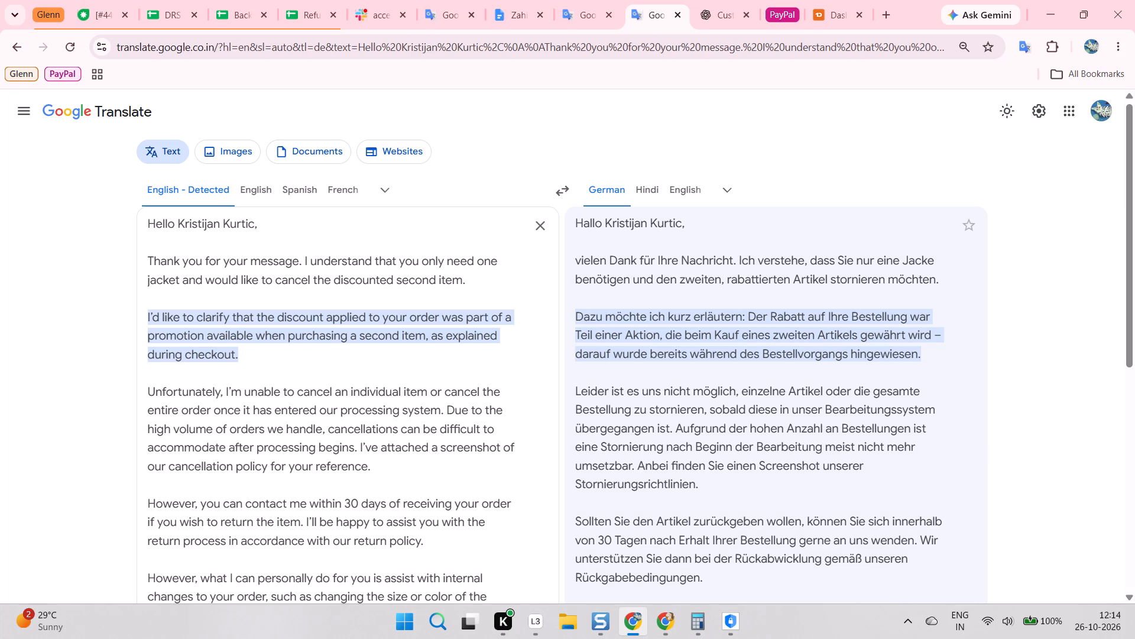
pyautogui.scroll(-2, 605, 226)
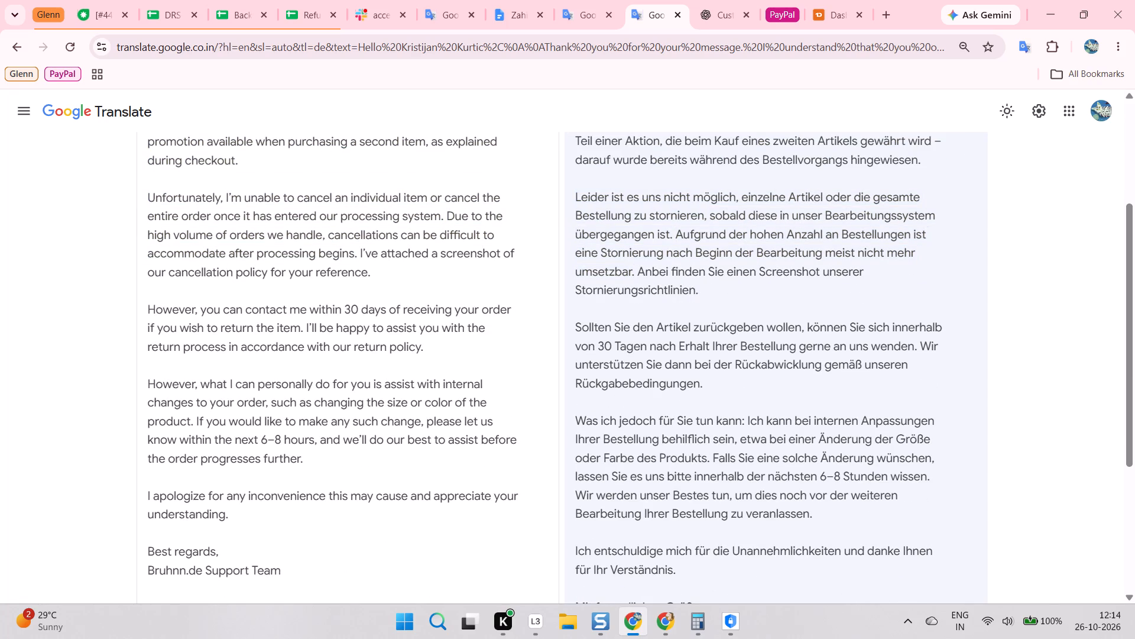
pyautogui.scroll(-6, 576, 251)
pyautogui.scroll(3, 510, 298)
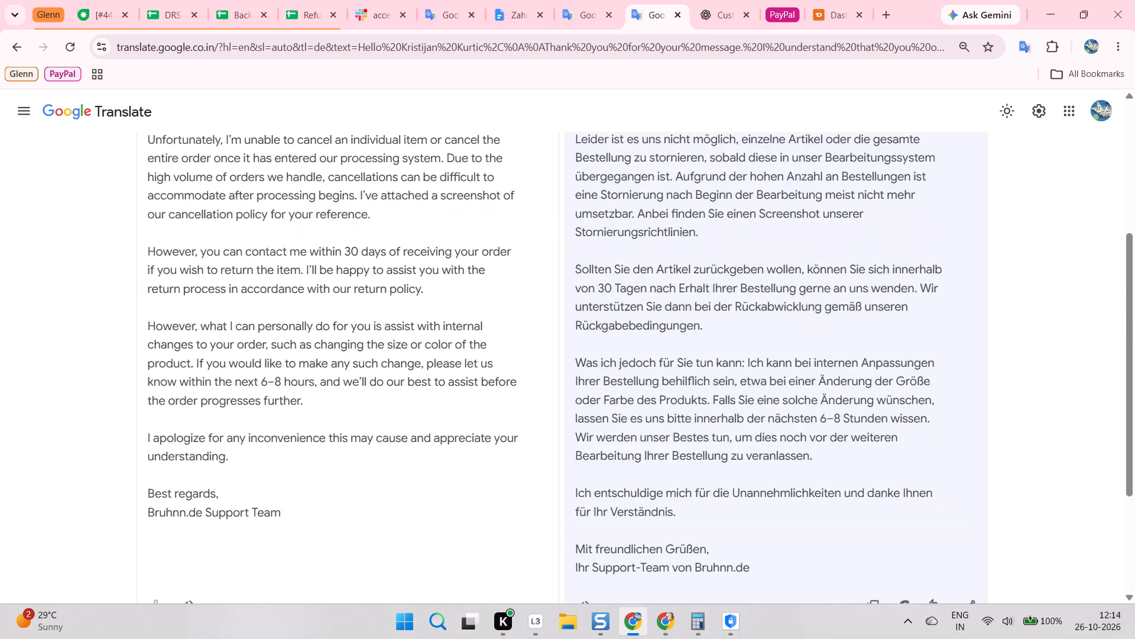
pyautogui.scroll(12, 578, 299)
pyautogui.scroll(-3, 680, 268)
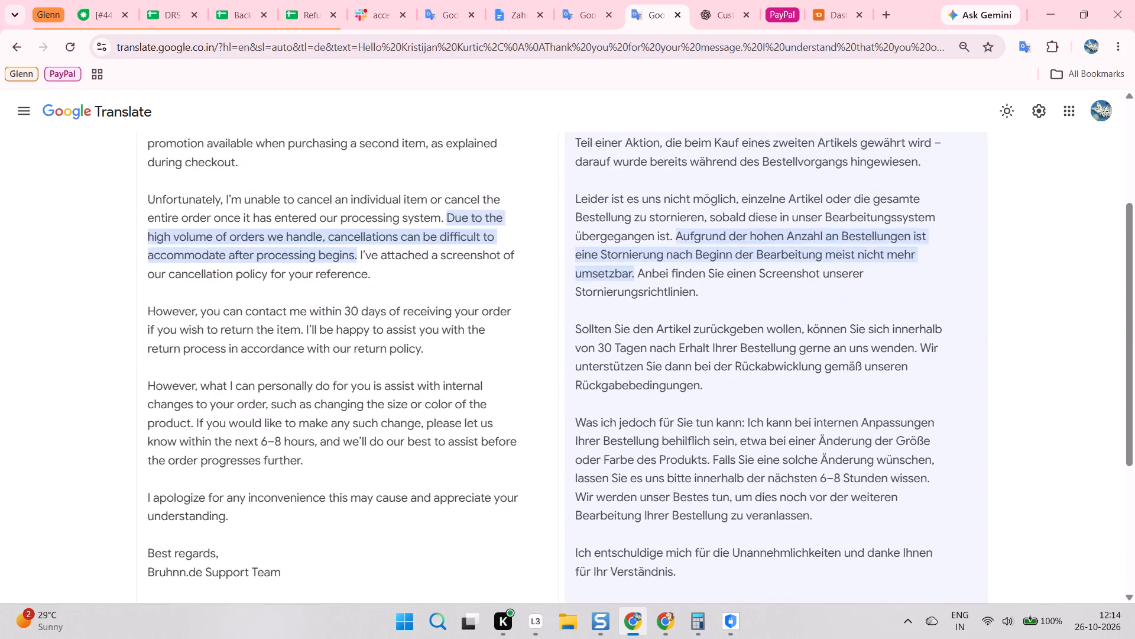
pyautogui.scroll(-8, 742, 285)
pyautogui.click(871, 425)
pyautogui.scroll(4, 444, 217)
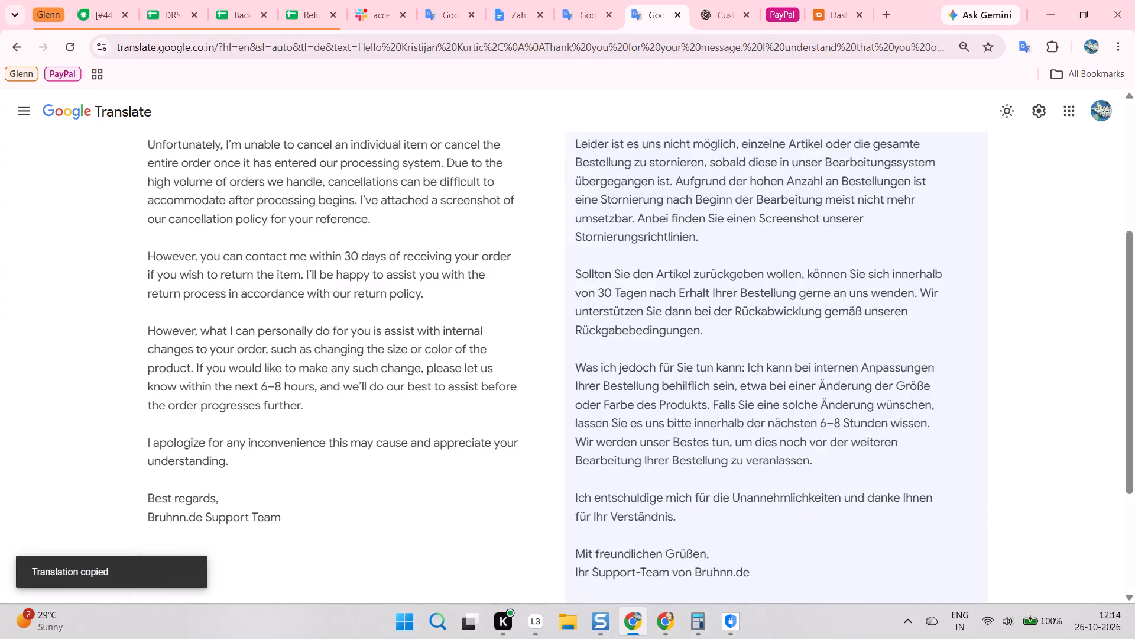
pyautogui.scroll(4, 251, 121)
pyautogui.click(106, 0)
pyautogui.moveTo(403, 336); pyautogui.dragTo(408, 342)
pyautogui.scroll(-3, 419, 338)
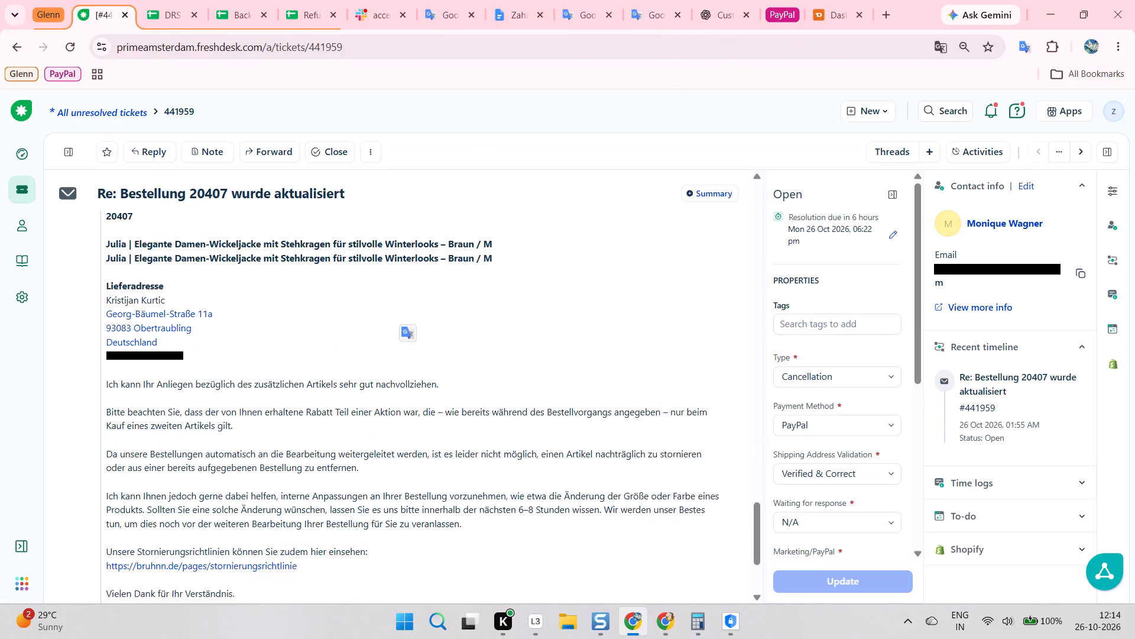
pyautogui.press('r')
pyautogui.scroll(-7, 236, 359)
pyautogui.click(125, 520)
pyautogui.keyDown('ctrl'); pyautogui.moveTo(127, 518); pyautogui.dragTo(135, 514); pyautogui.keyUp('ctrl')
pyautogui.hotkey('ctrl', 'a')
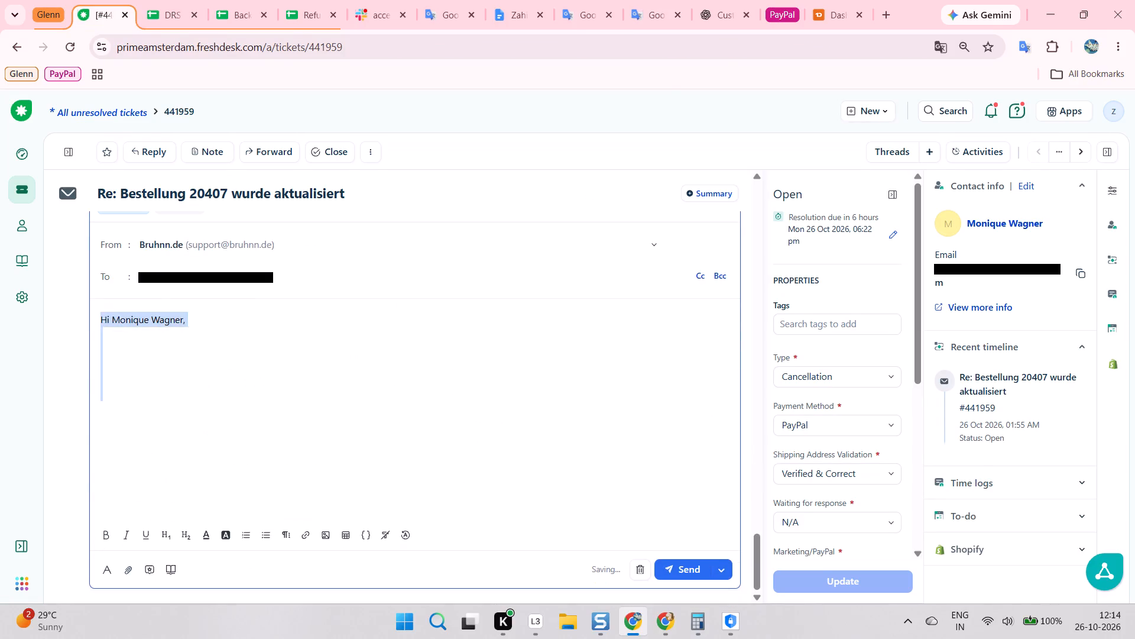
pyautogui.press('BackSpace')
pyautogui.press('BackSpace')
pyautogui.press('BackSpace')
pyautogui.press('BackSpace')
pyautogui.press('BackSpace')
pyautogui.hotkey('ctrl', 'v')
# Remove the empty line after the Bruhnn.de support team signature in the reply.
pyautogui.scroll(-4, 235, 501)
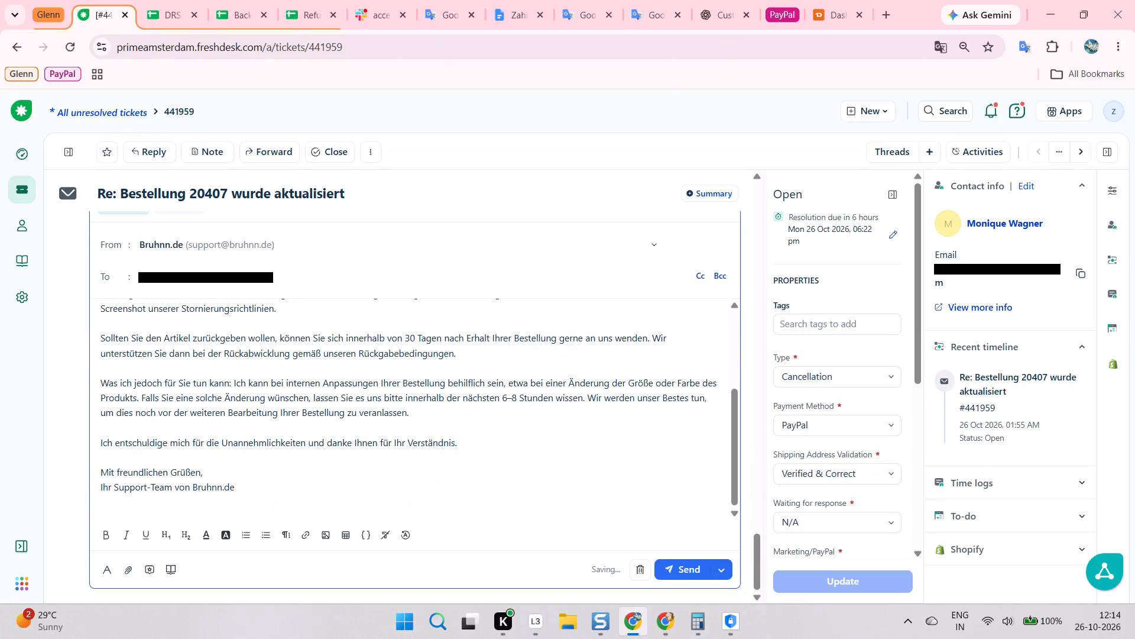
pyautogui.scroll(-3, 288, 490)
pyautogui.scroll(-2, 243, 446)
pyautogui.click(208, 502)
pyautogui.press('BackSpace')
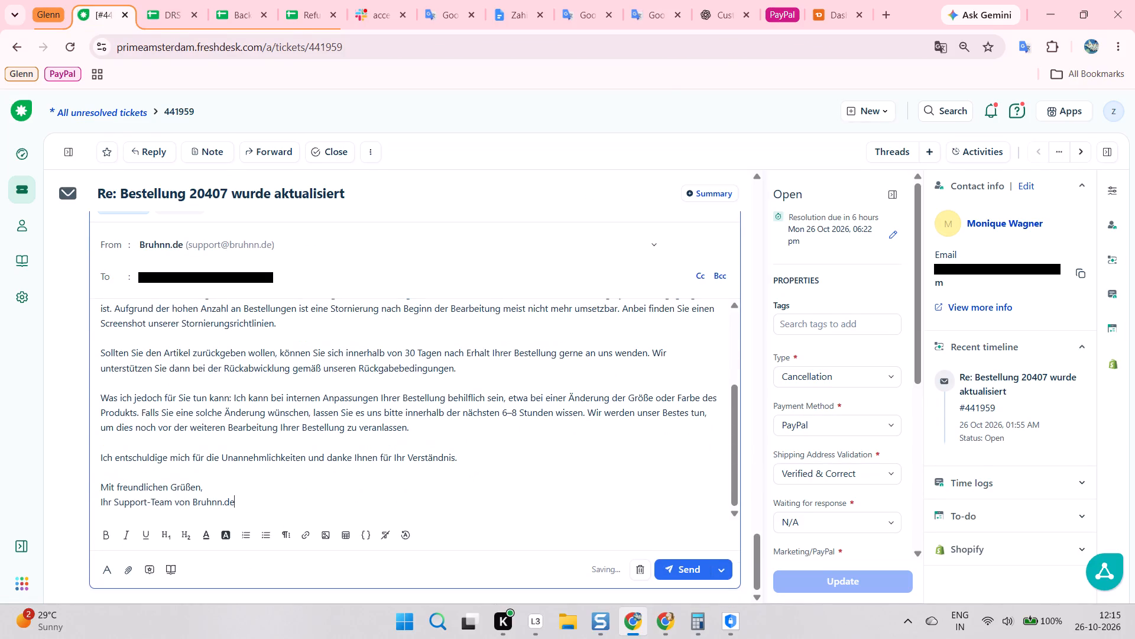
# Proofread the German reply from greeting to signature and compare it with the Google Translate draft.
pyautogui.scroll(-3, 254, 447)
pyautogui.scroll(2, 262, 401)
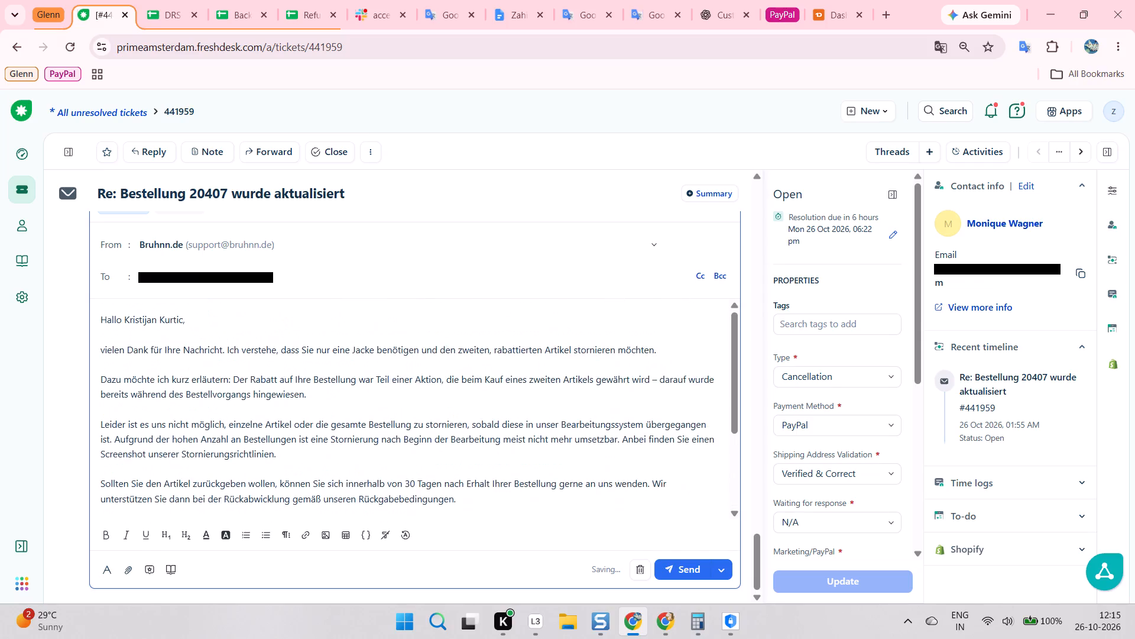
pyautogui.scroll(1, 271, 398)
pyautogui.scroll(-6, 280, 389)
pyautogui.scroll(-3, 346, 380)
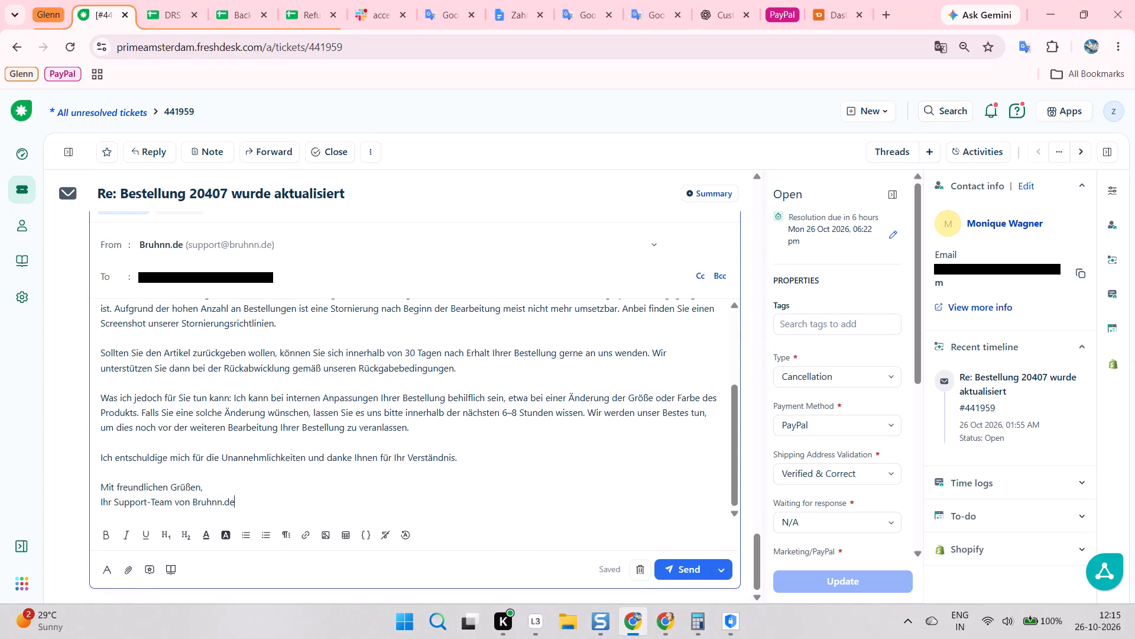
pyautogui.scroll(-7, 444, 417)
pyautogui.scroll(2, 340, 422)
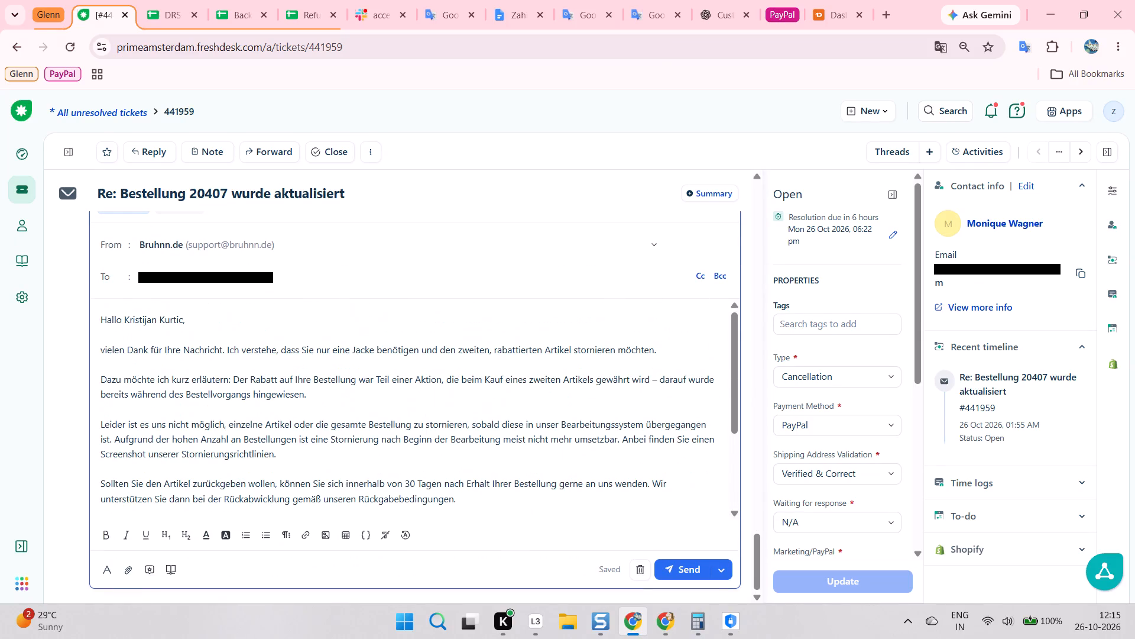
pyautogui.scroll(-2, 320, 386)
pyautogui.scroll(-1, 378, 390)
pyautogui.scroll(-2, 435, 403)
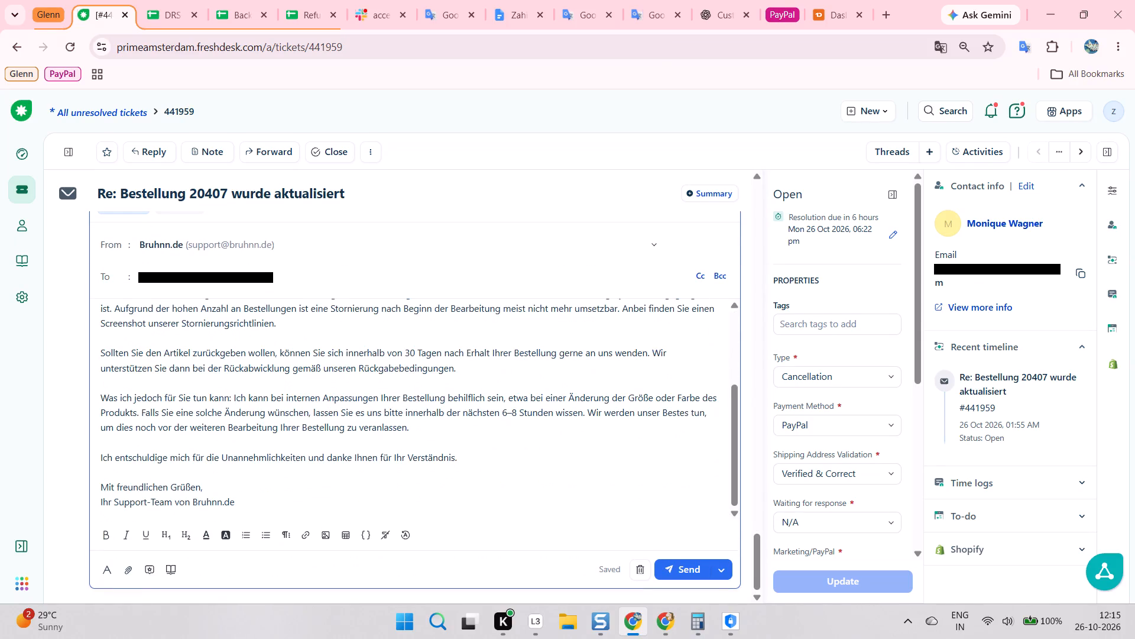
pyautogui.scroll(-10, 458, 415)
pyautogui.scroll(3, 416, 447)
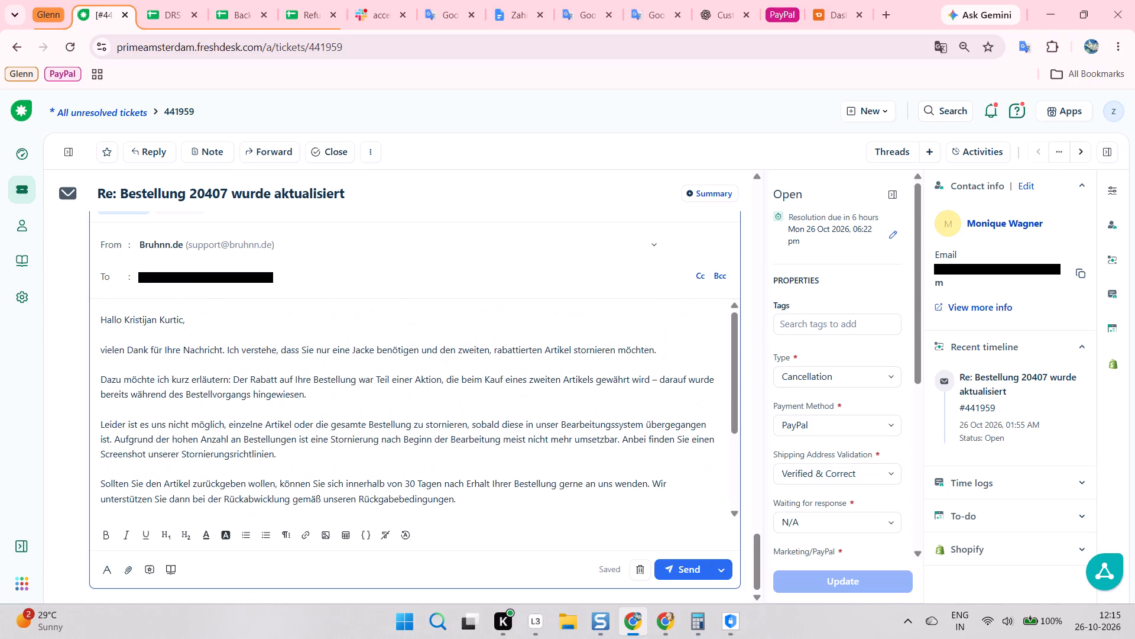
pyautogui.scroll(-3, 415, 414)
pyautogui.click(646, 0)
pyautogui.scroll(-3, 396, 296)
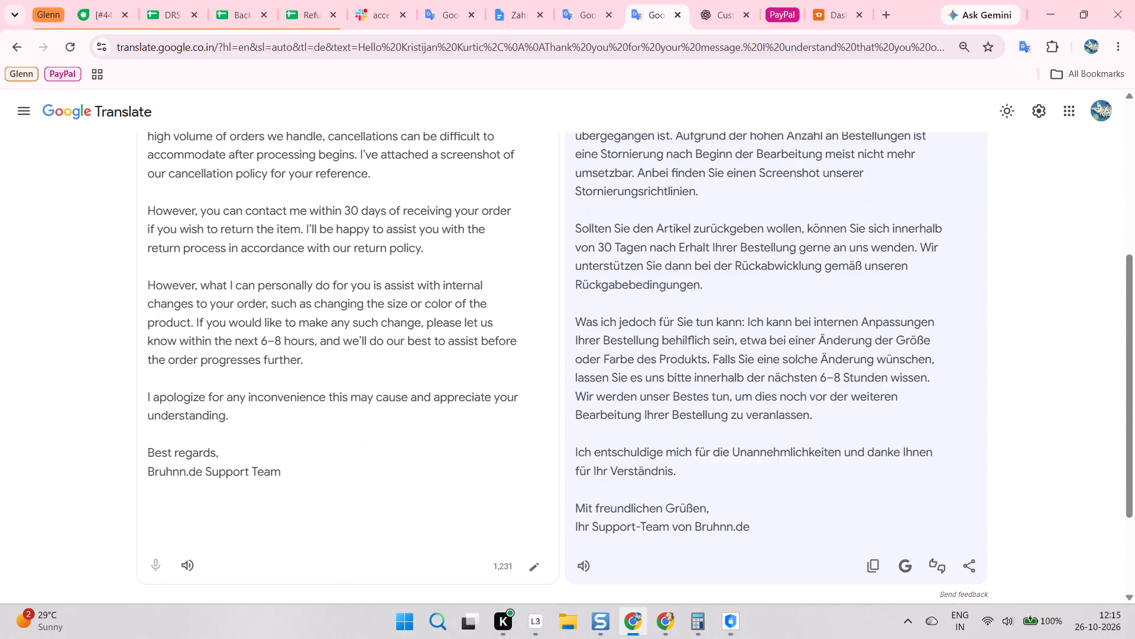
pyautogui.click(86, 0)
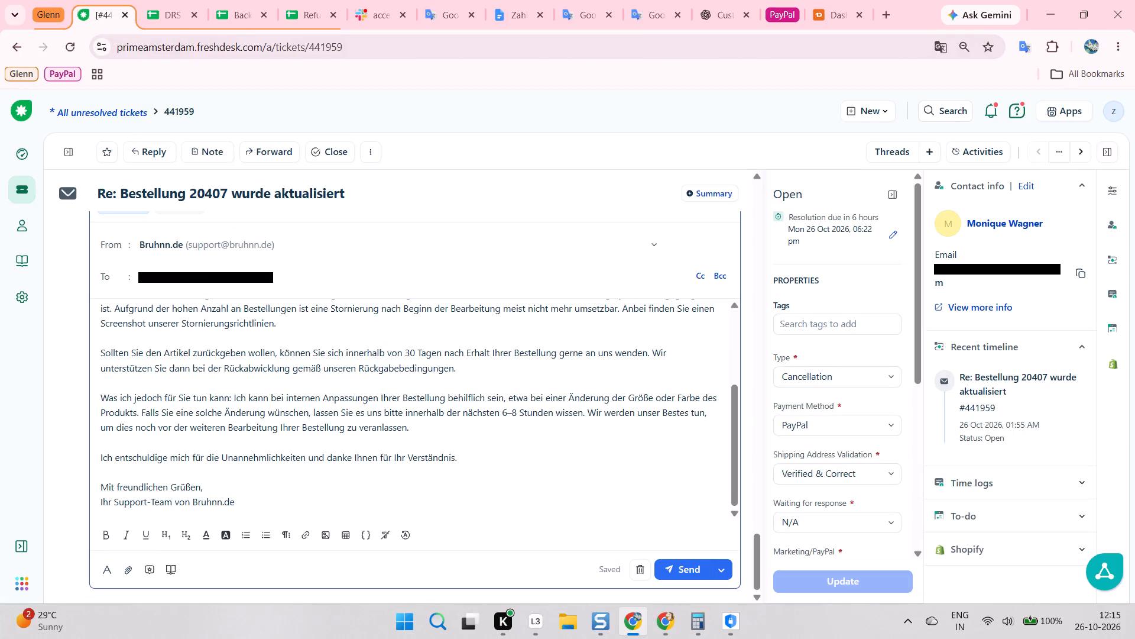